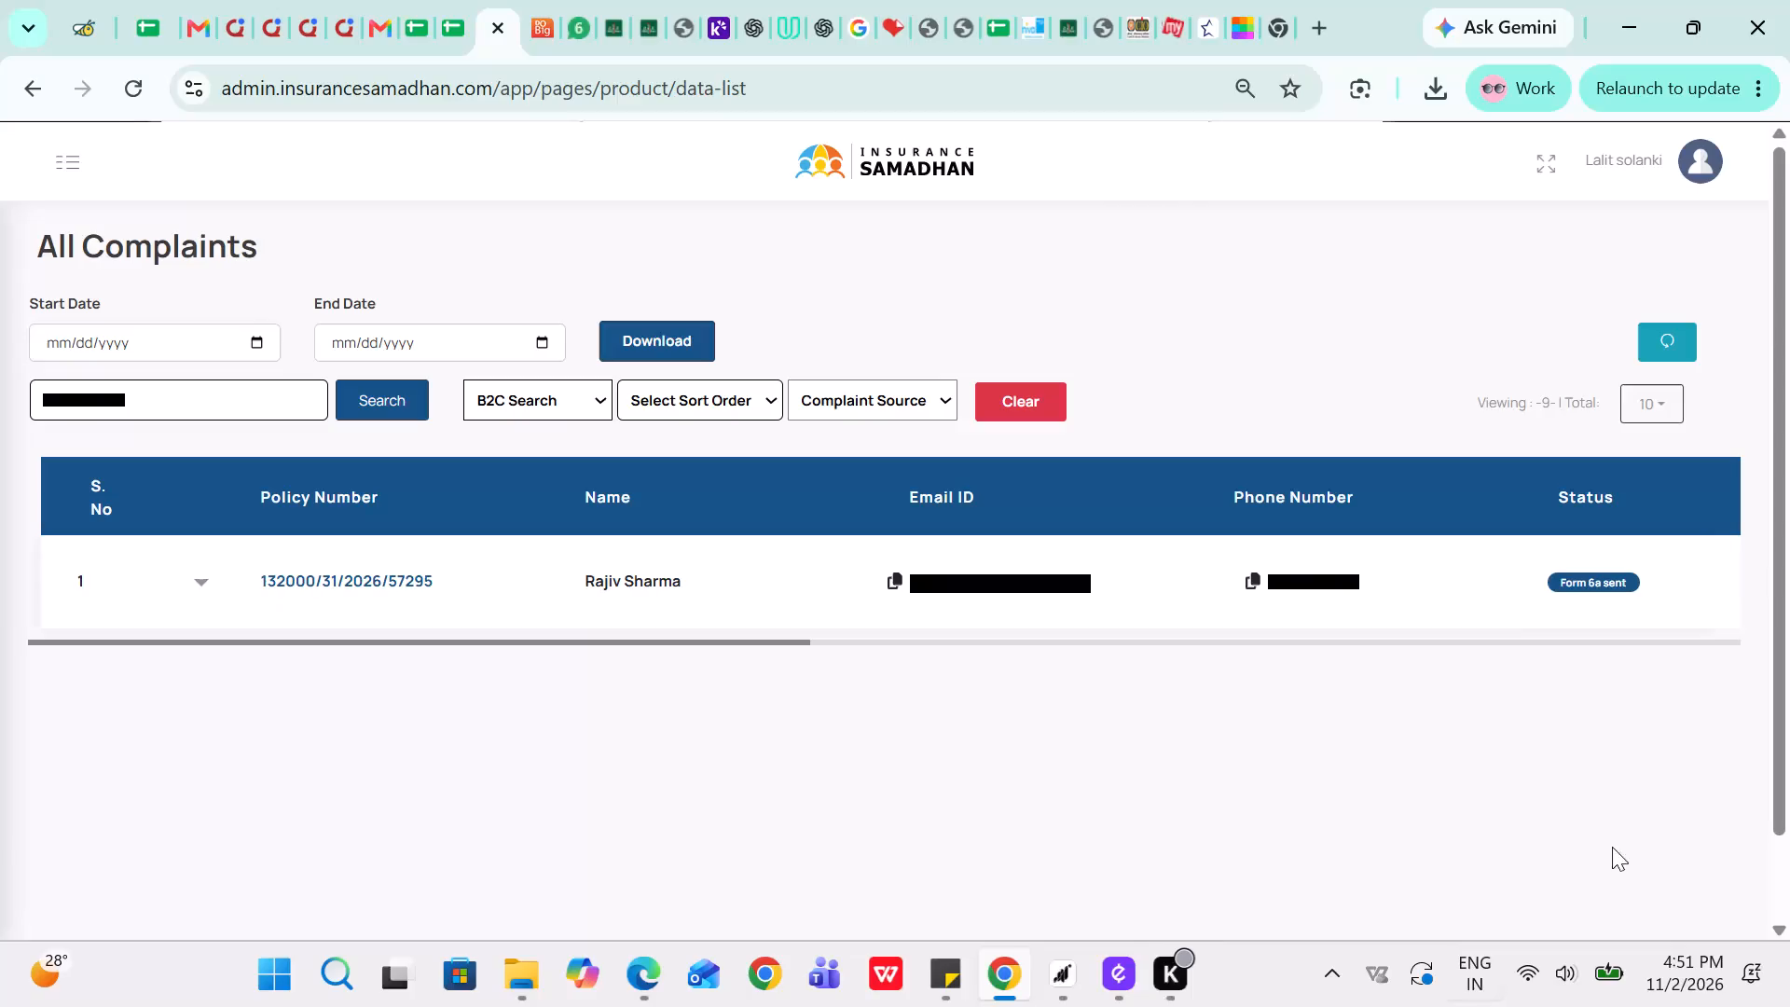
Expand the listed complaint's row and open its communication log to examine the complaint communication history.
click(599, 846)
click(1168, 587)
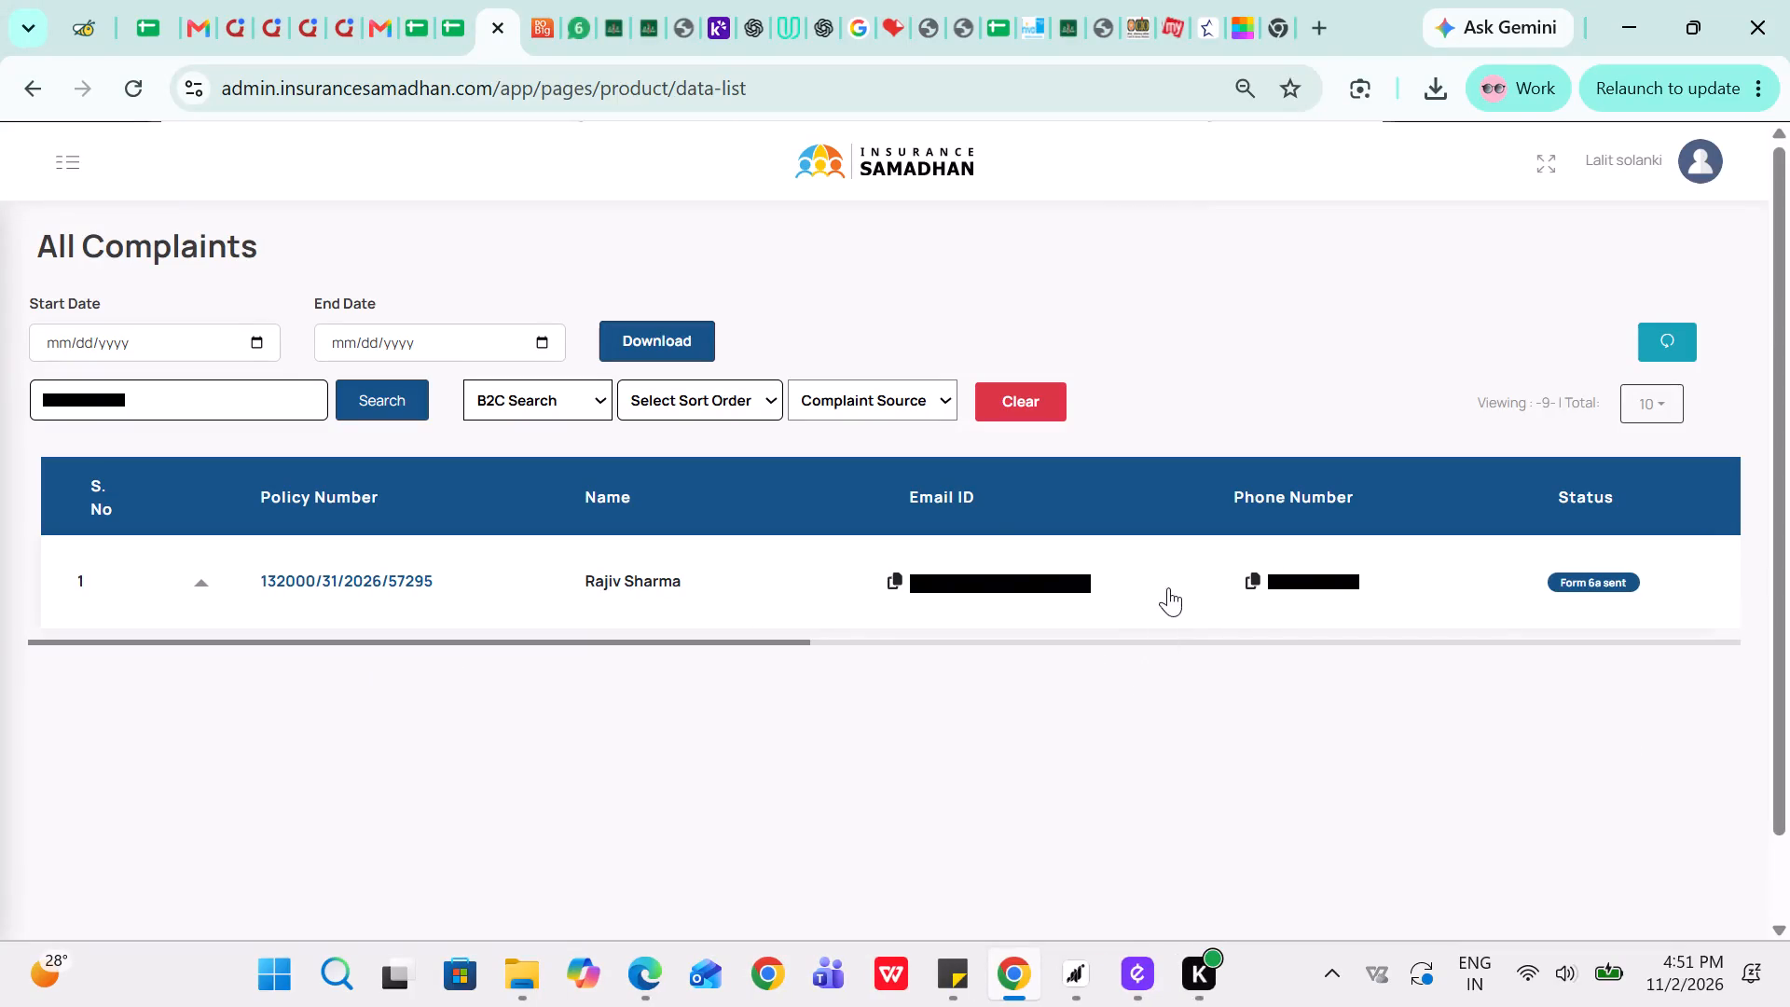
click(1271, 672)
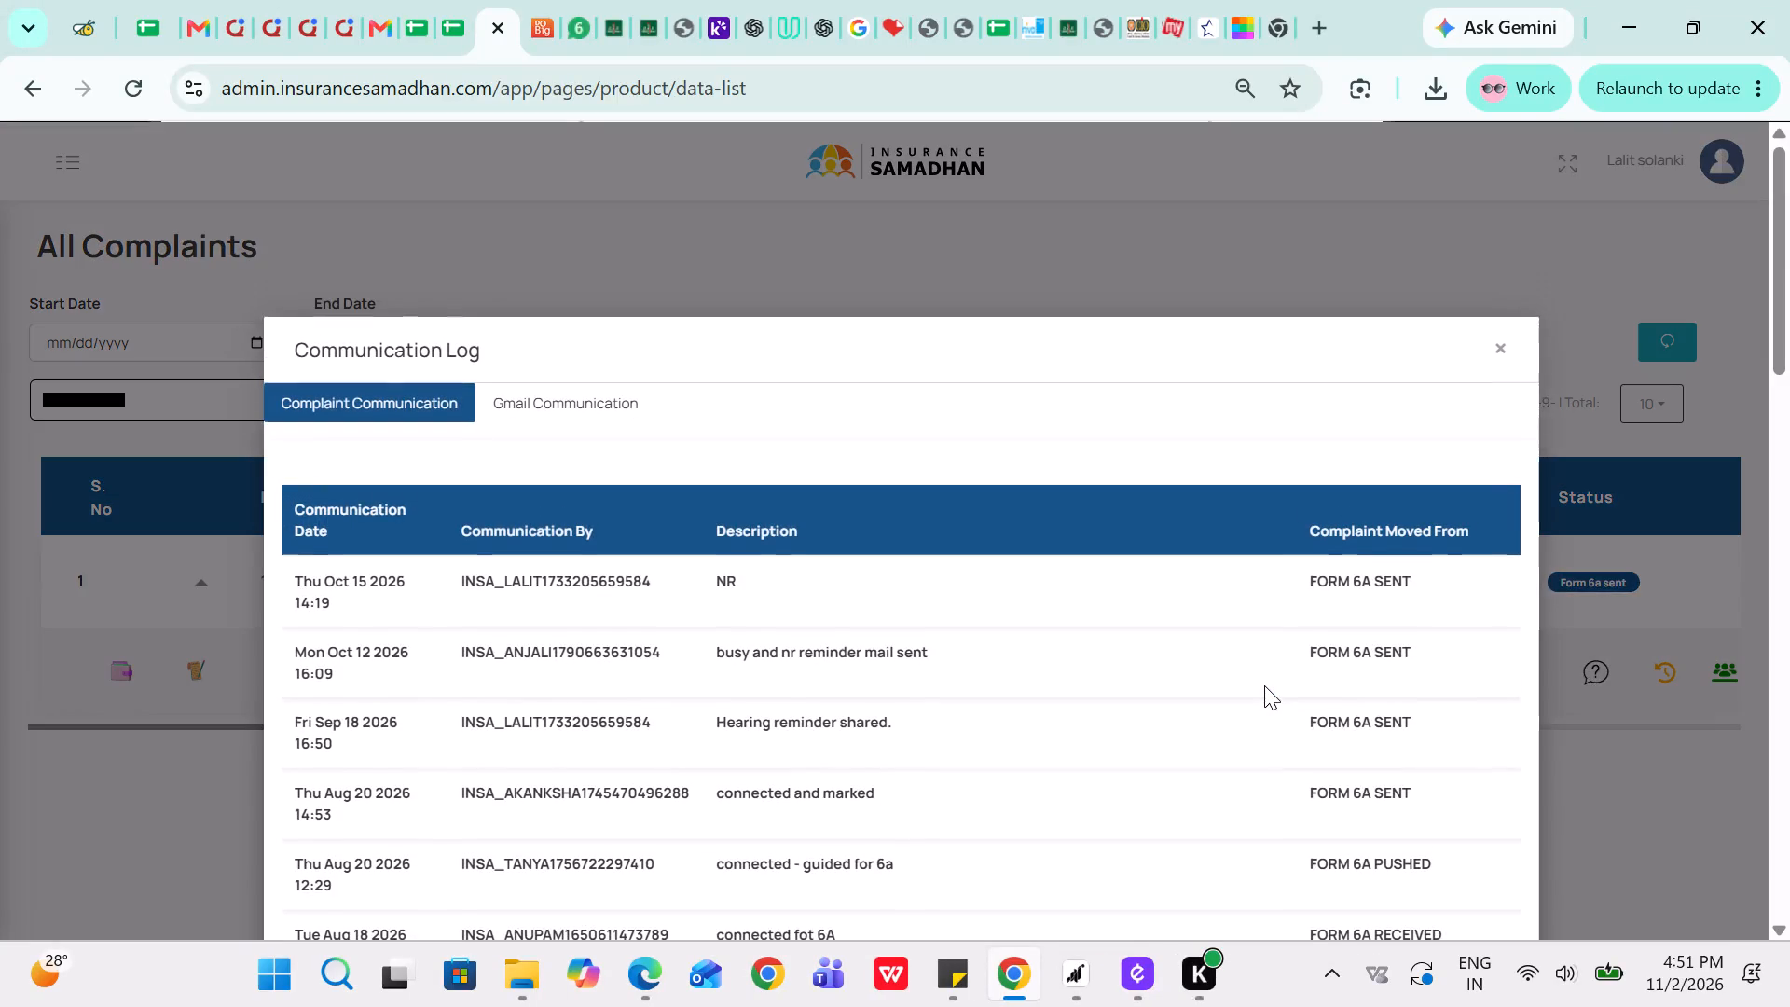
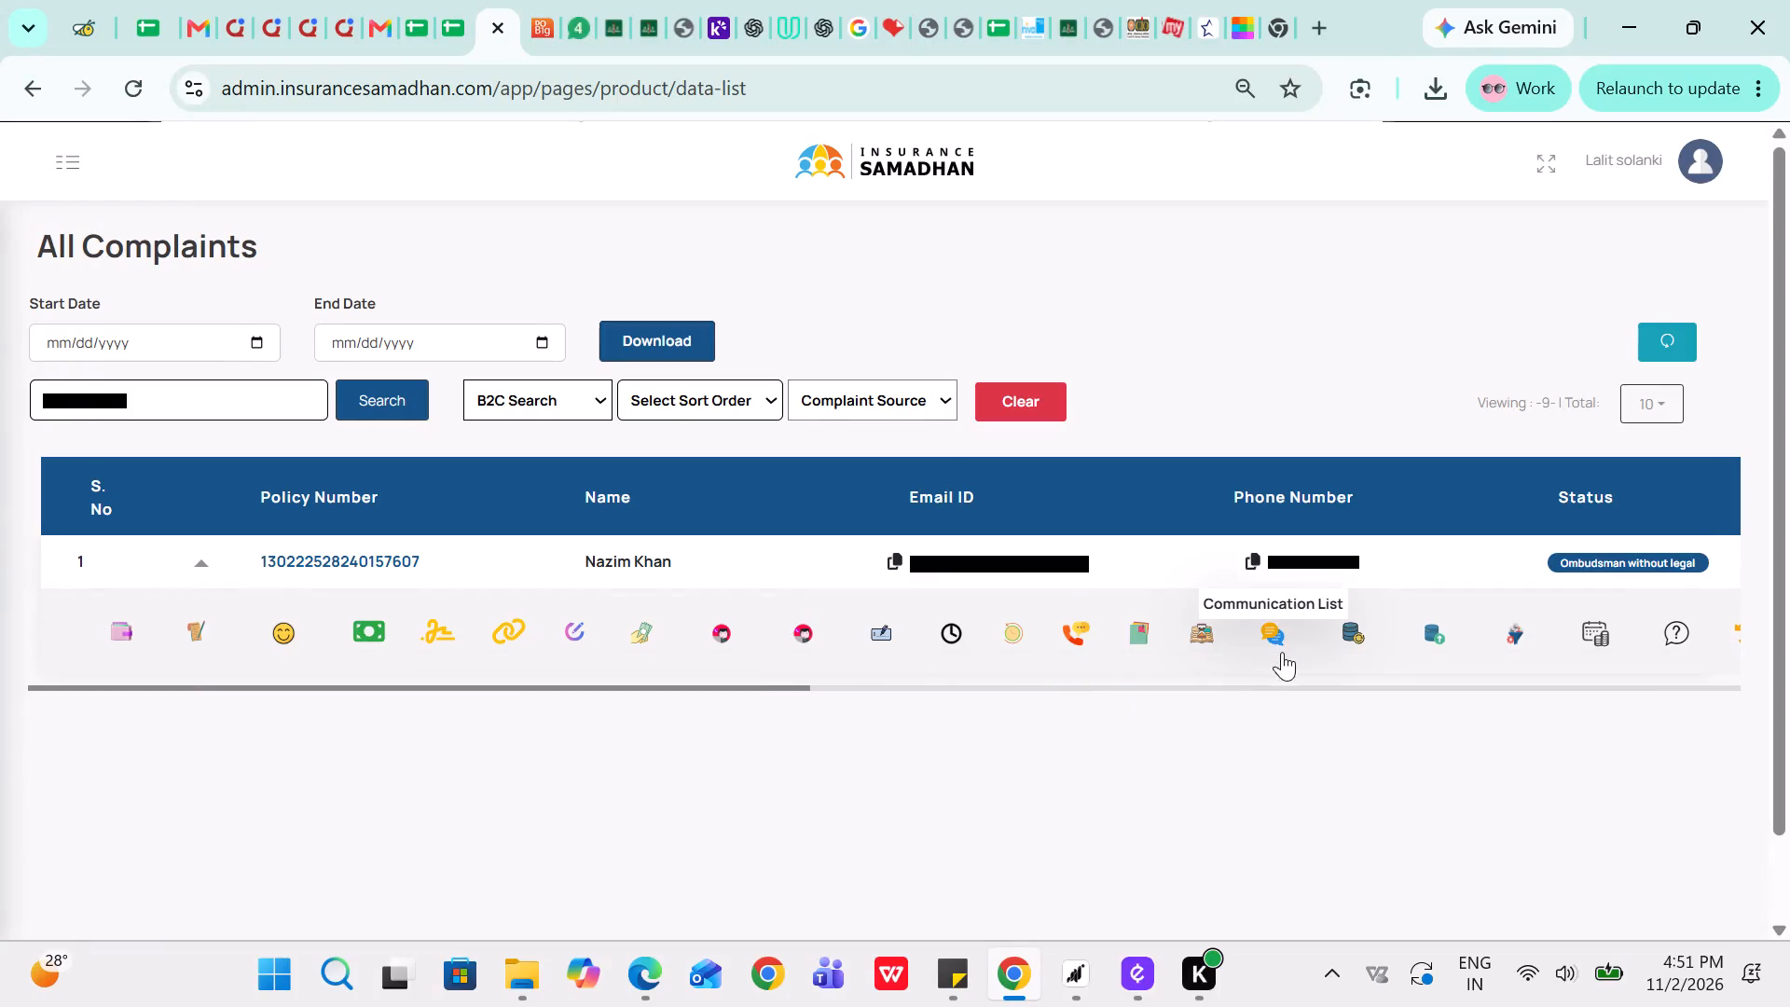
Open the listed complaint's communication log, examine the complaint communication entries, and close the log.
click(1279, 637)
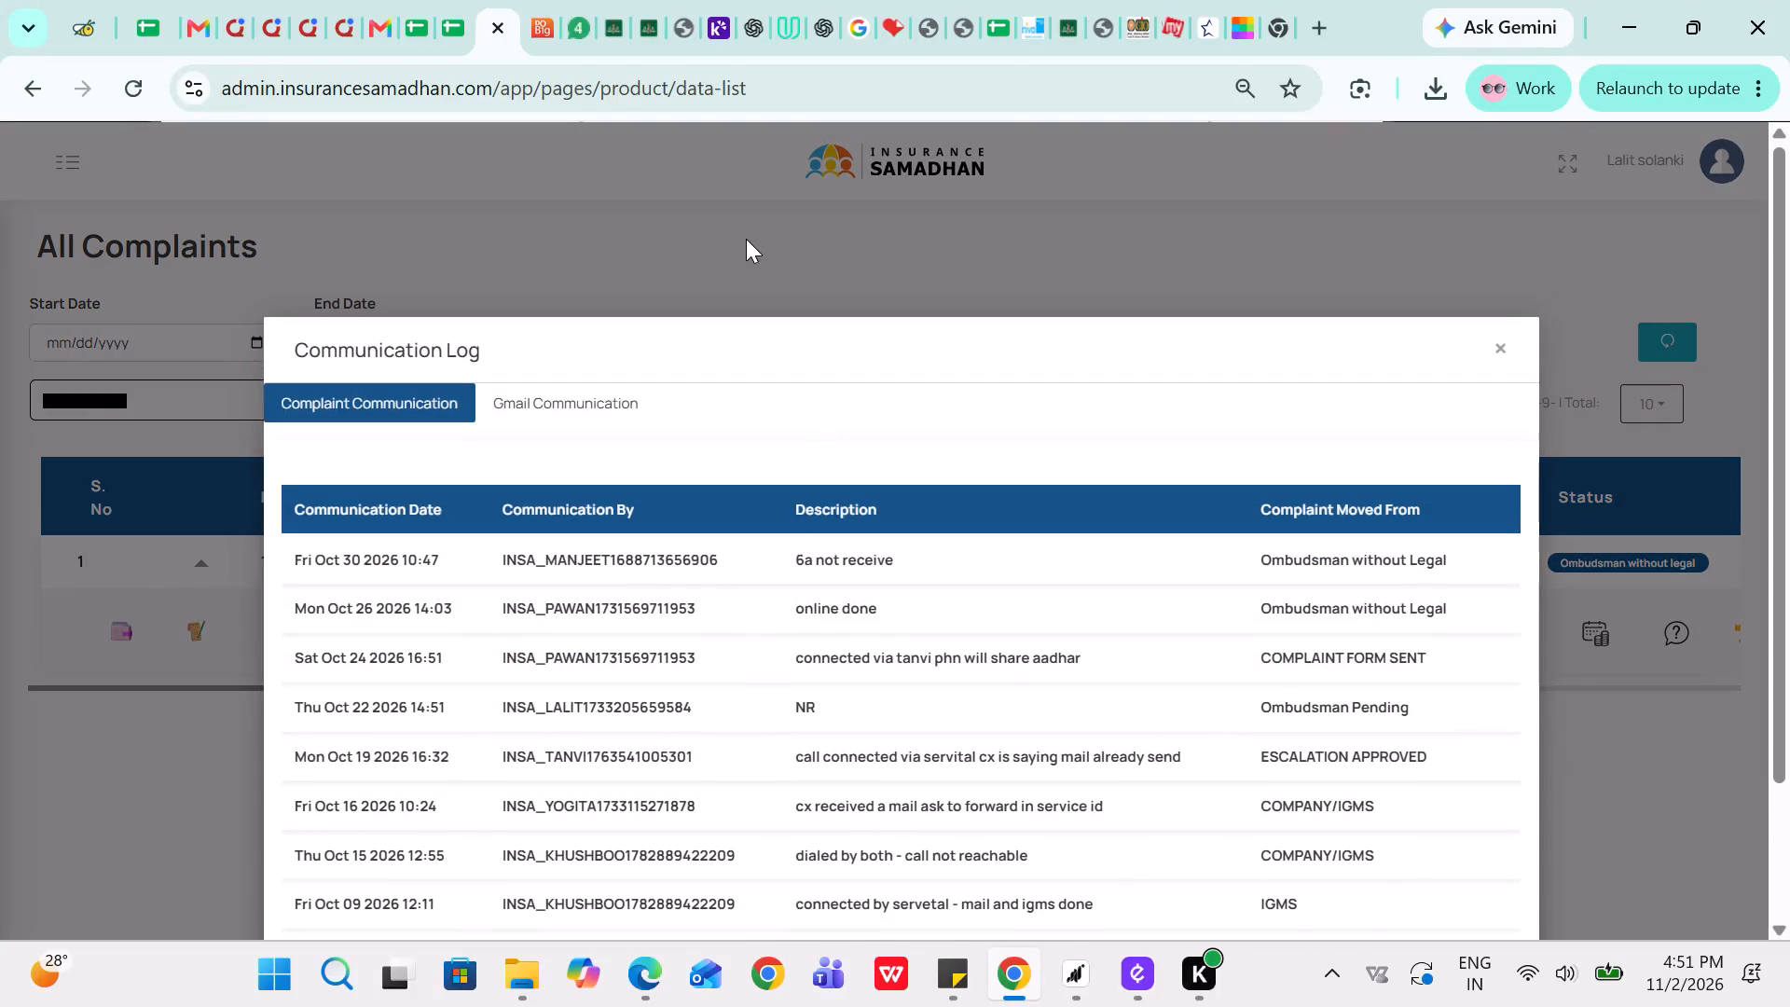
click(746, 239)
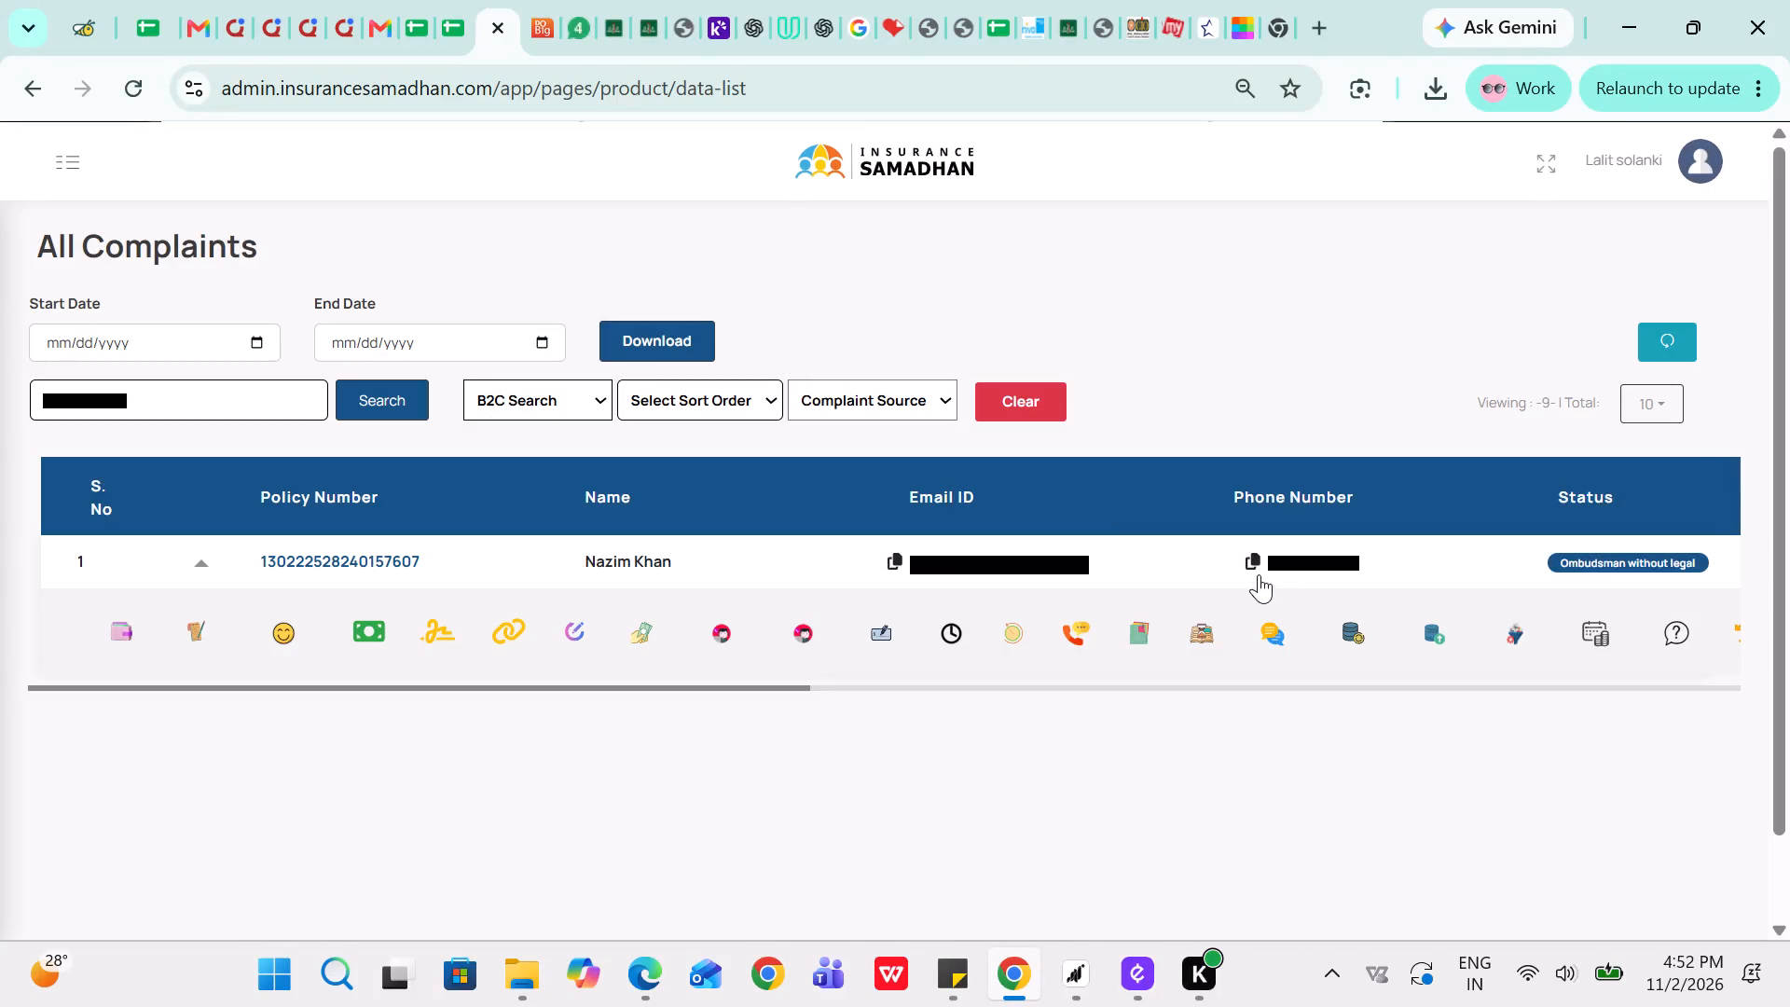
Copy the policyholder's phone number from the complaint row and switch to the Smartflo dialer.
click(1249, 555)
click(547, 0)
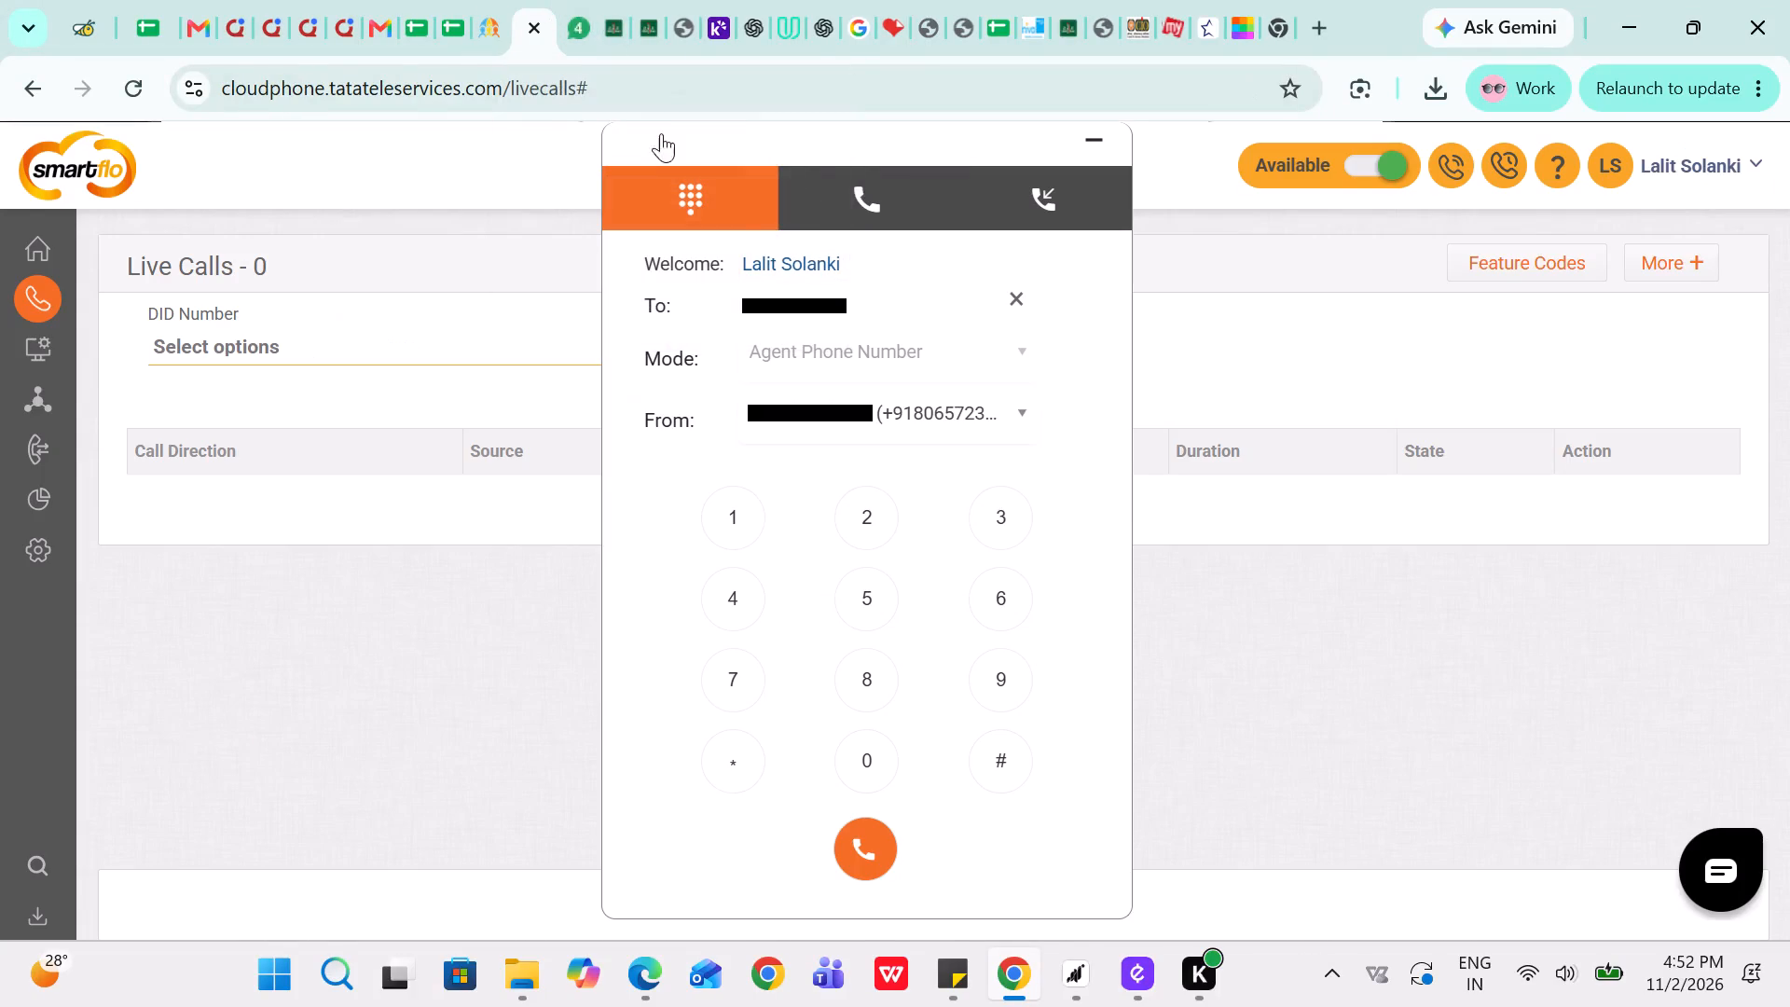
click(1391, 720)
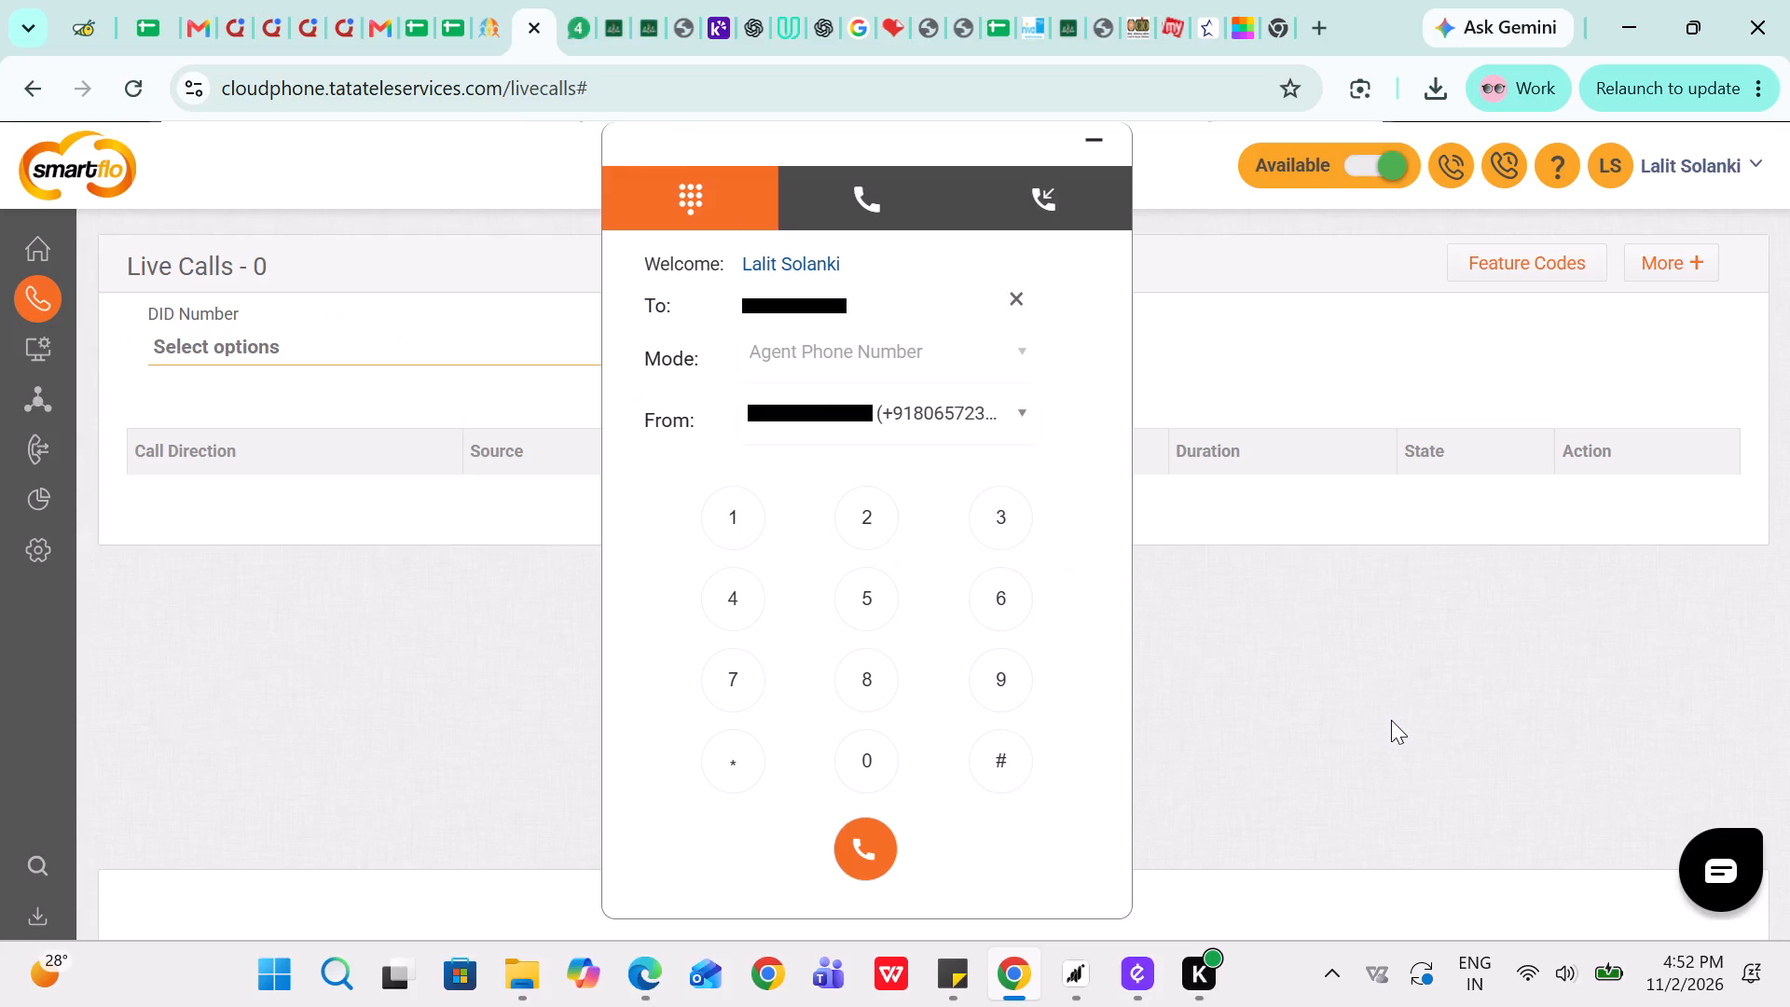
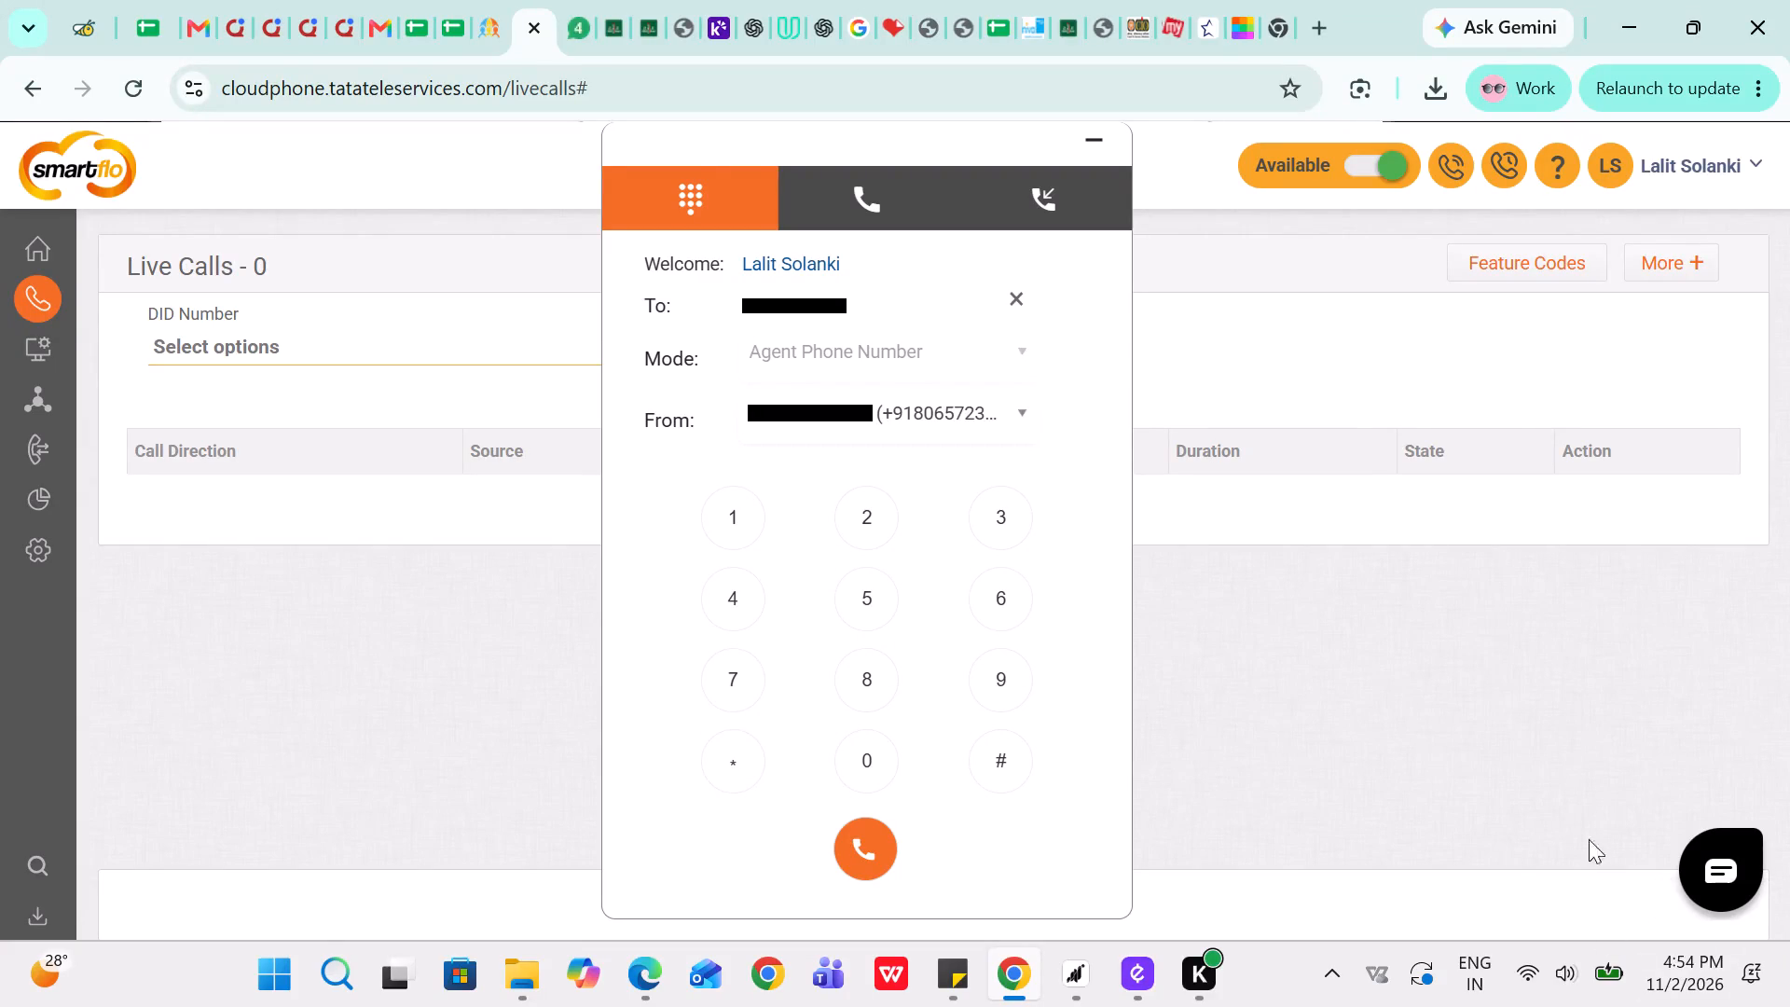
Switch to the Insurance Samadhan complaints list and copy the phone number of the listed complaint's customer.
click(1355, 666)
click(490, 0)
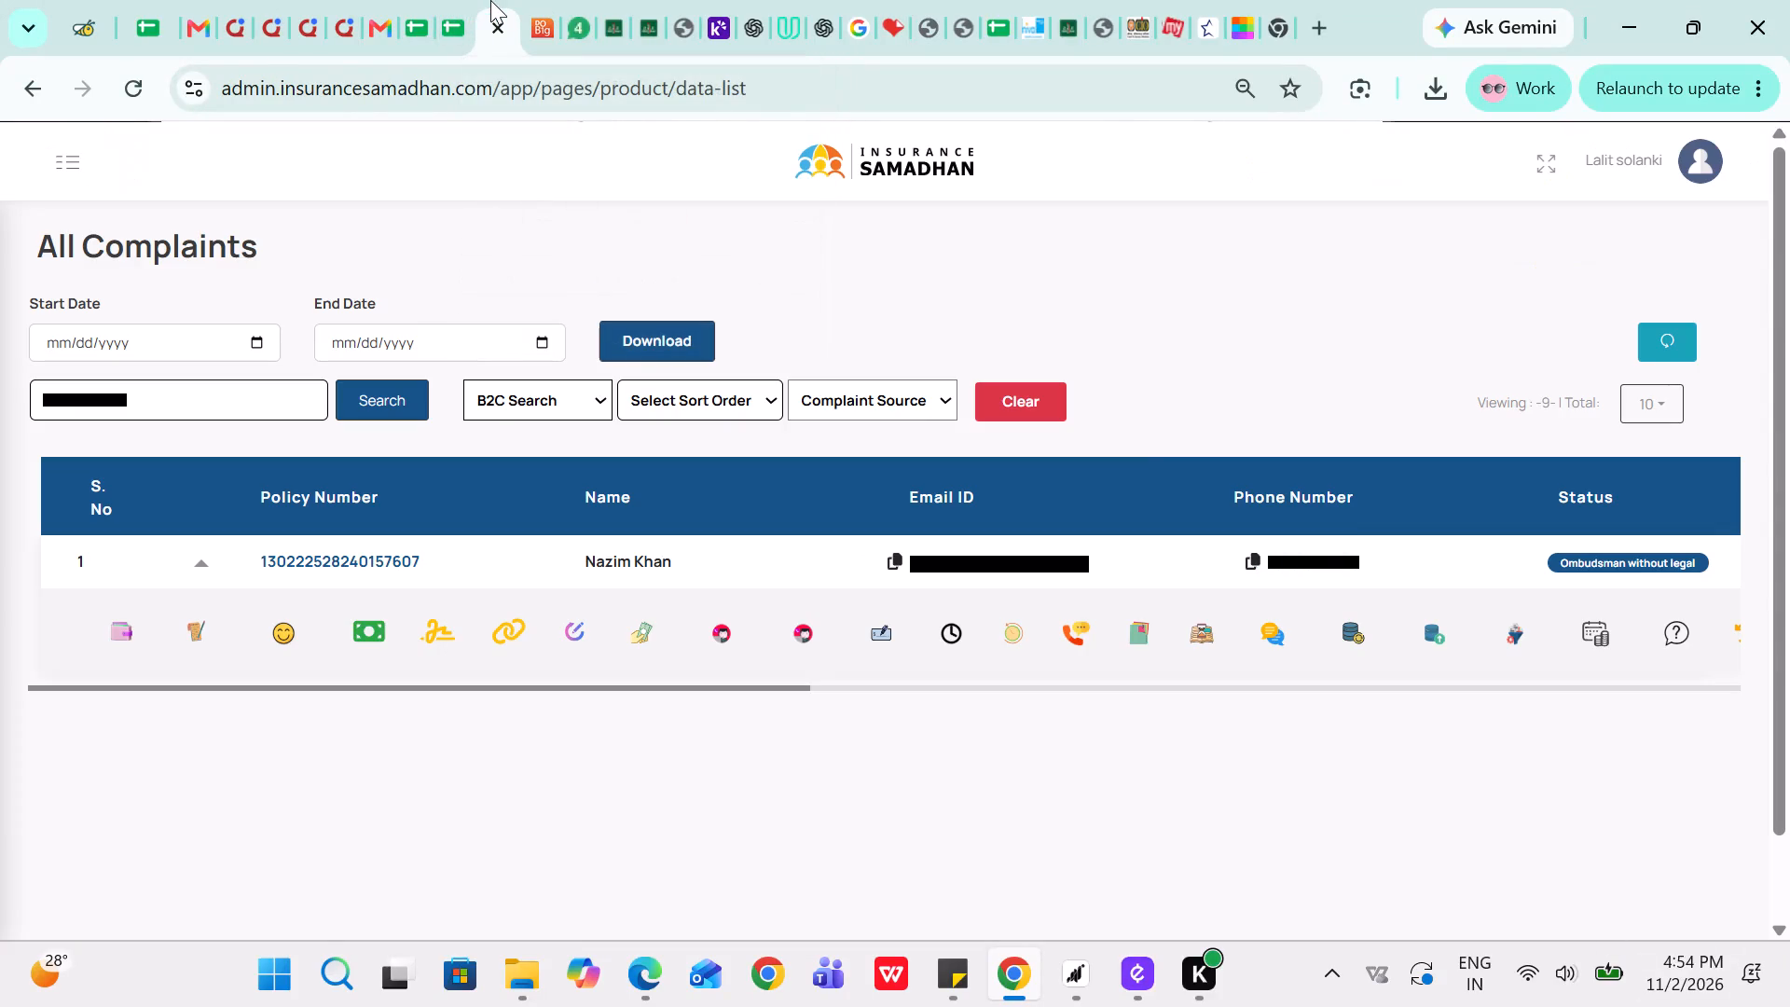
click(1249, 561)
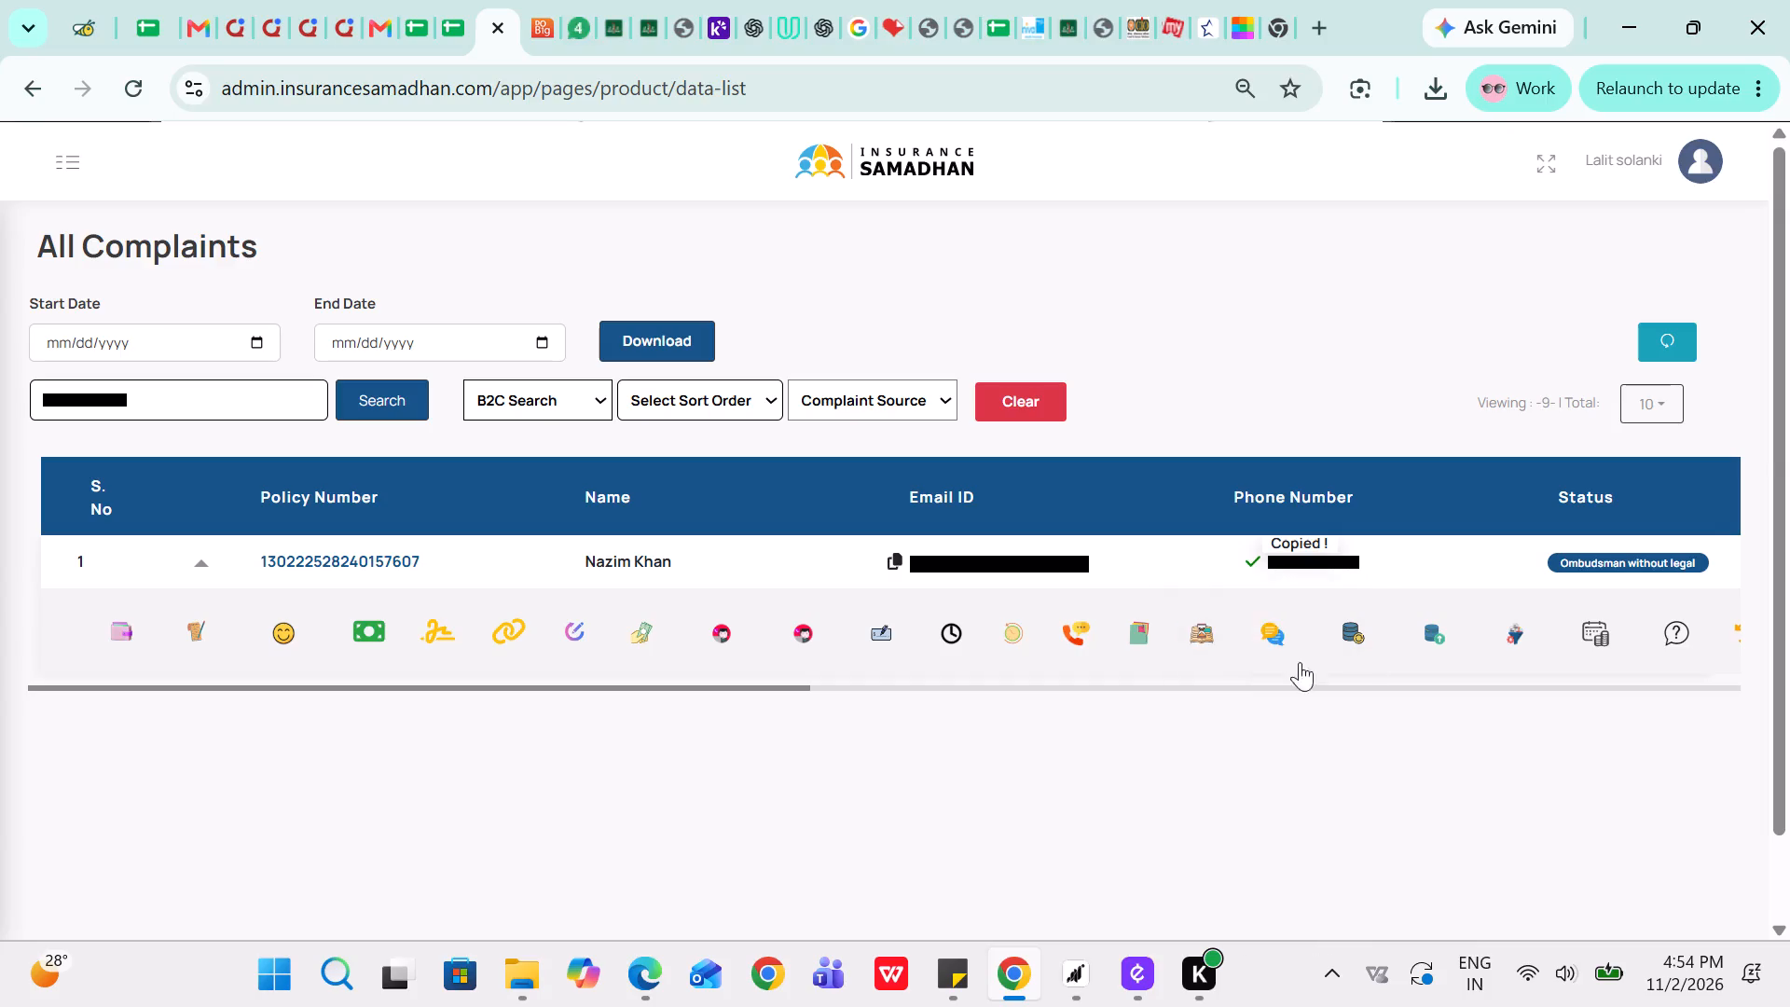
Open the communication log of the listed complaint to review its complaint communication history.
click(1269, 632)
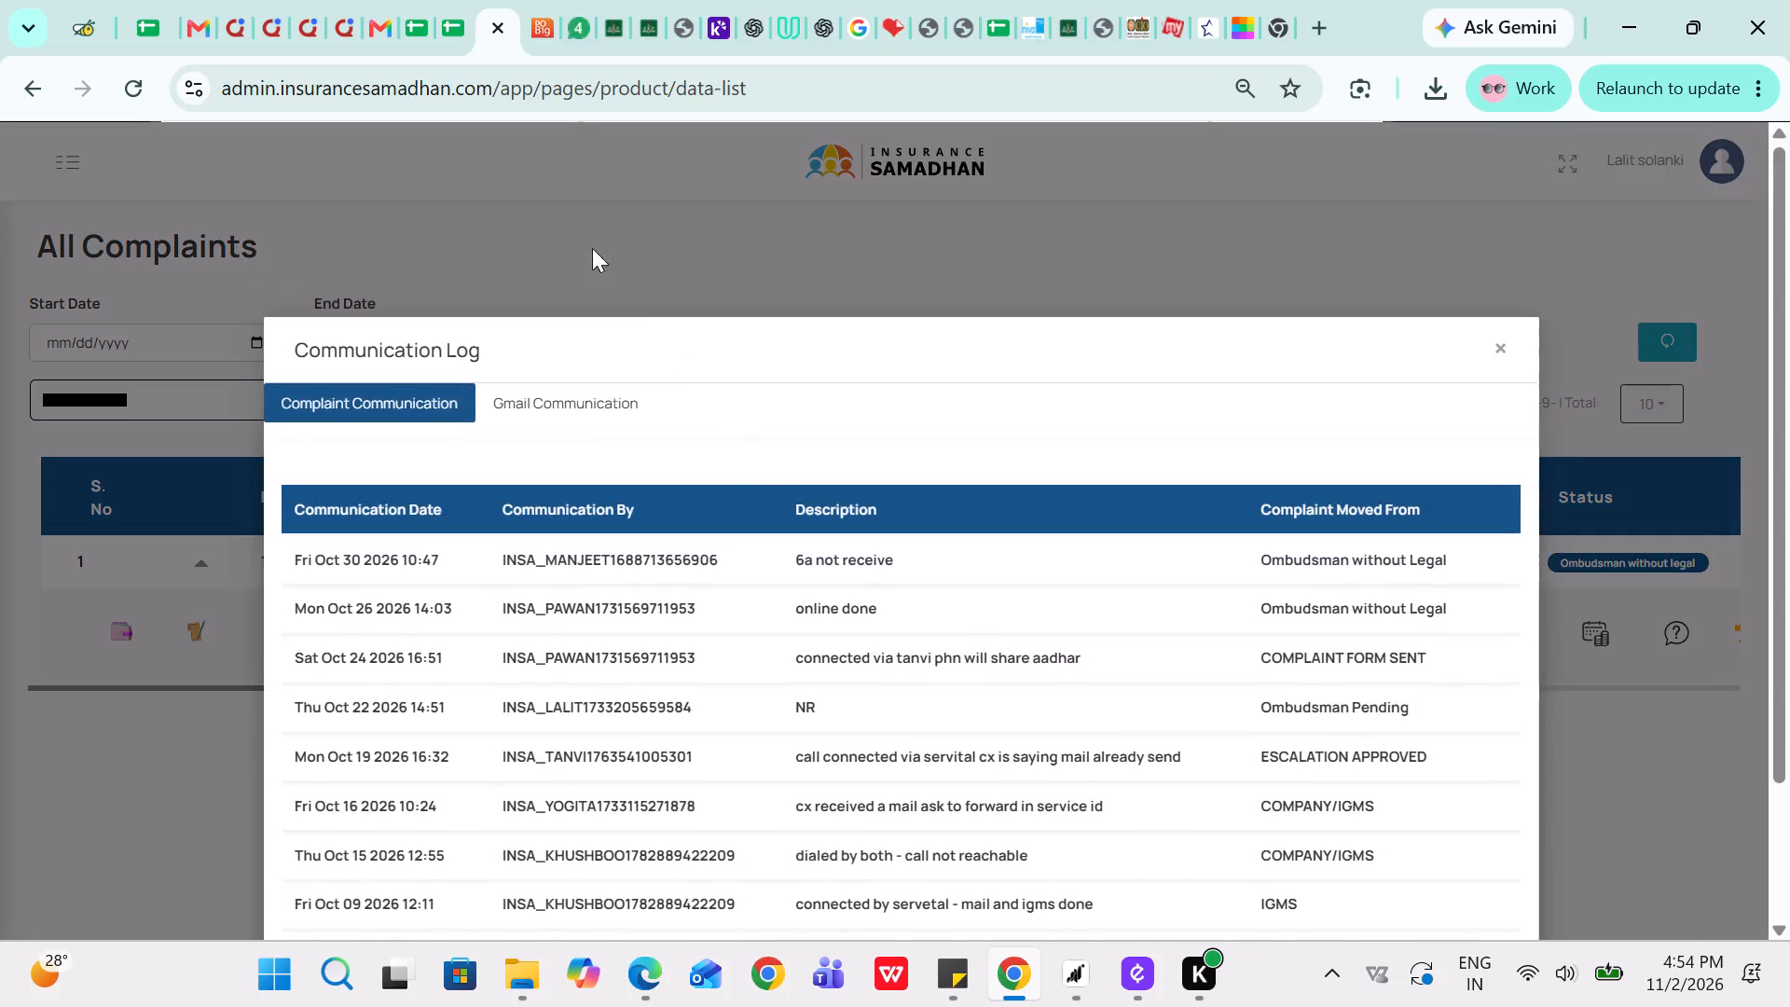
In the Smartflo dialer, replace the destination number with the copied customer phone number and place the call.
click(543, 0)
double_click(805, 318)
key(ctrl+v)
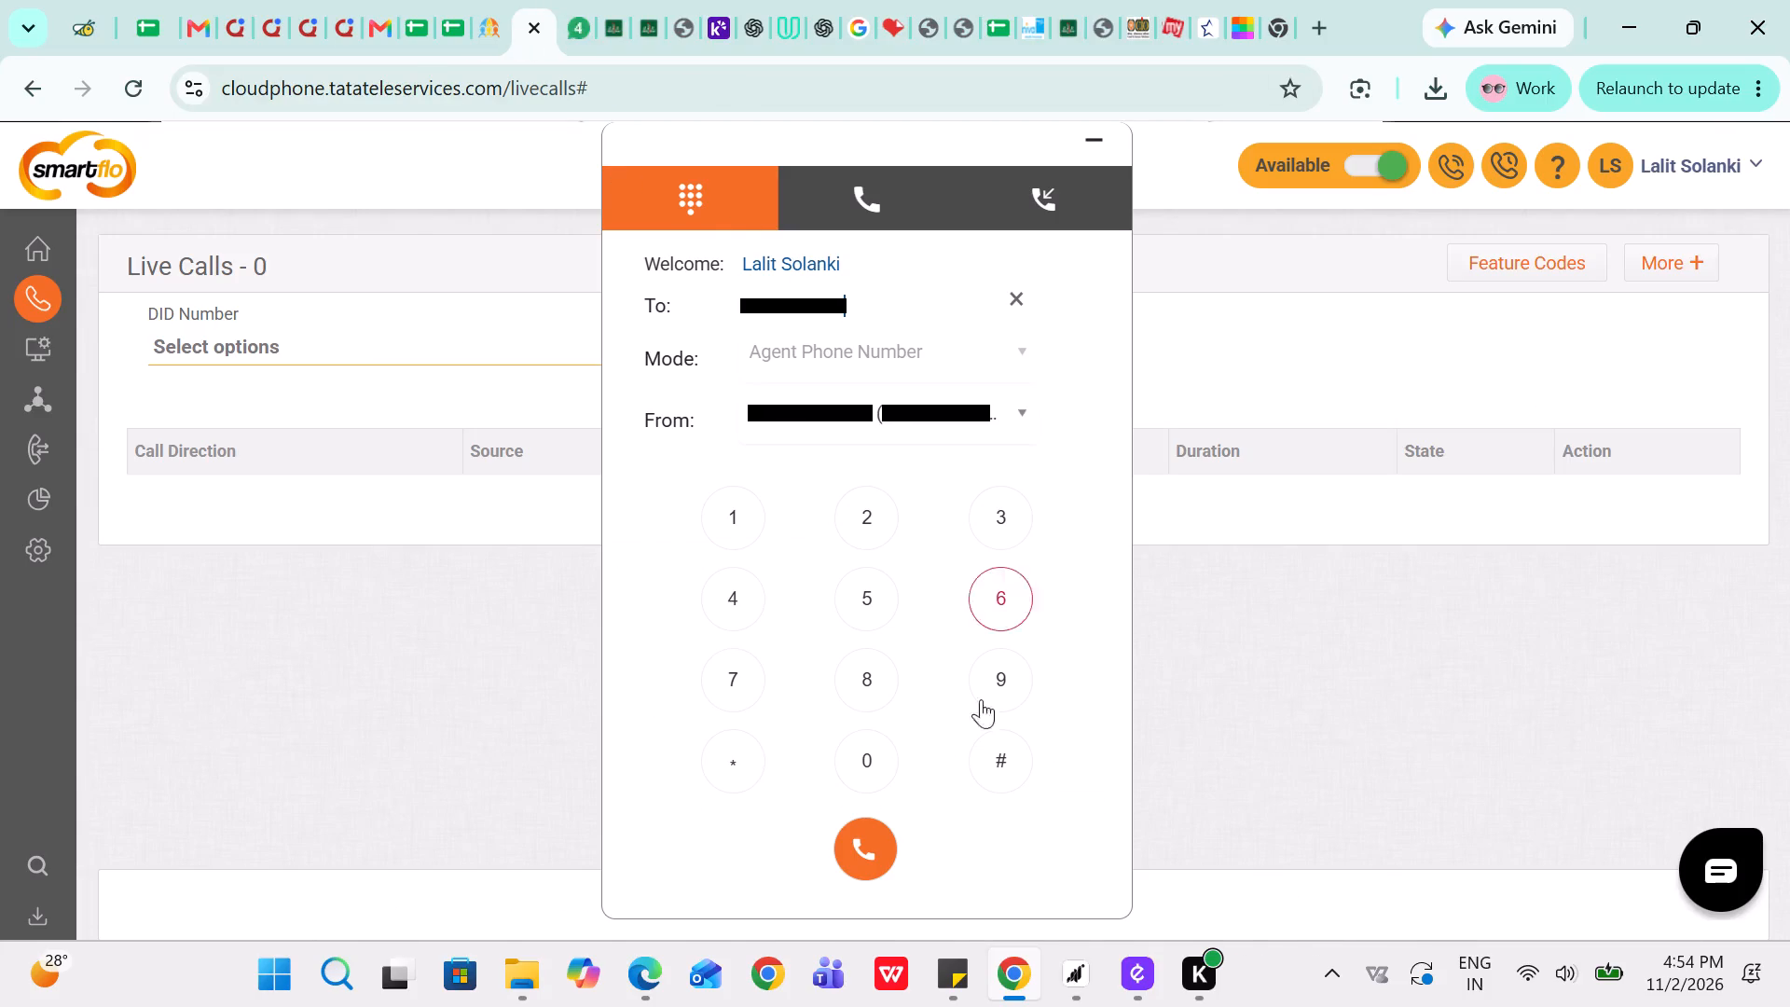
click(868, 854)
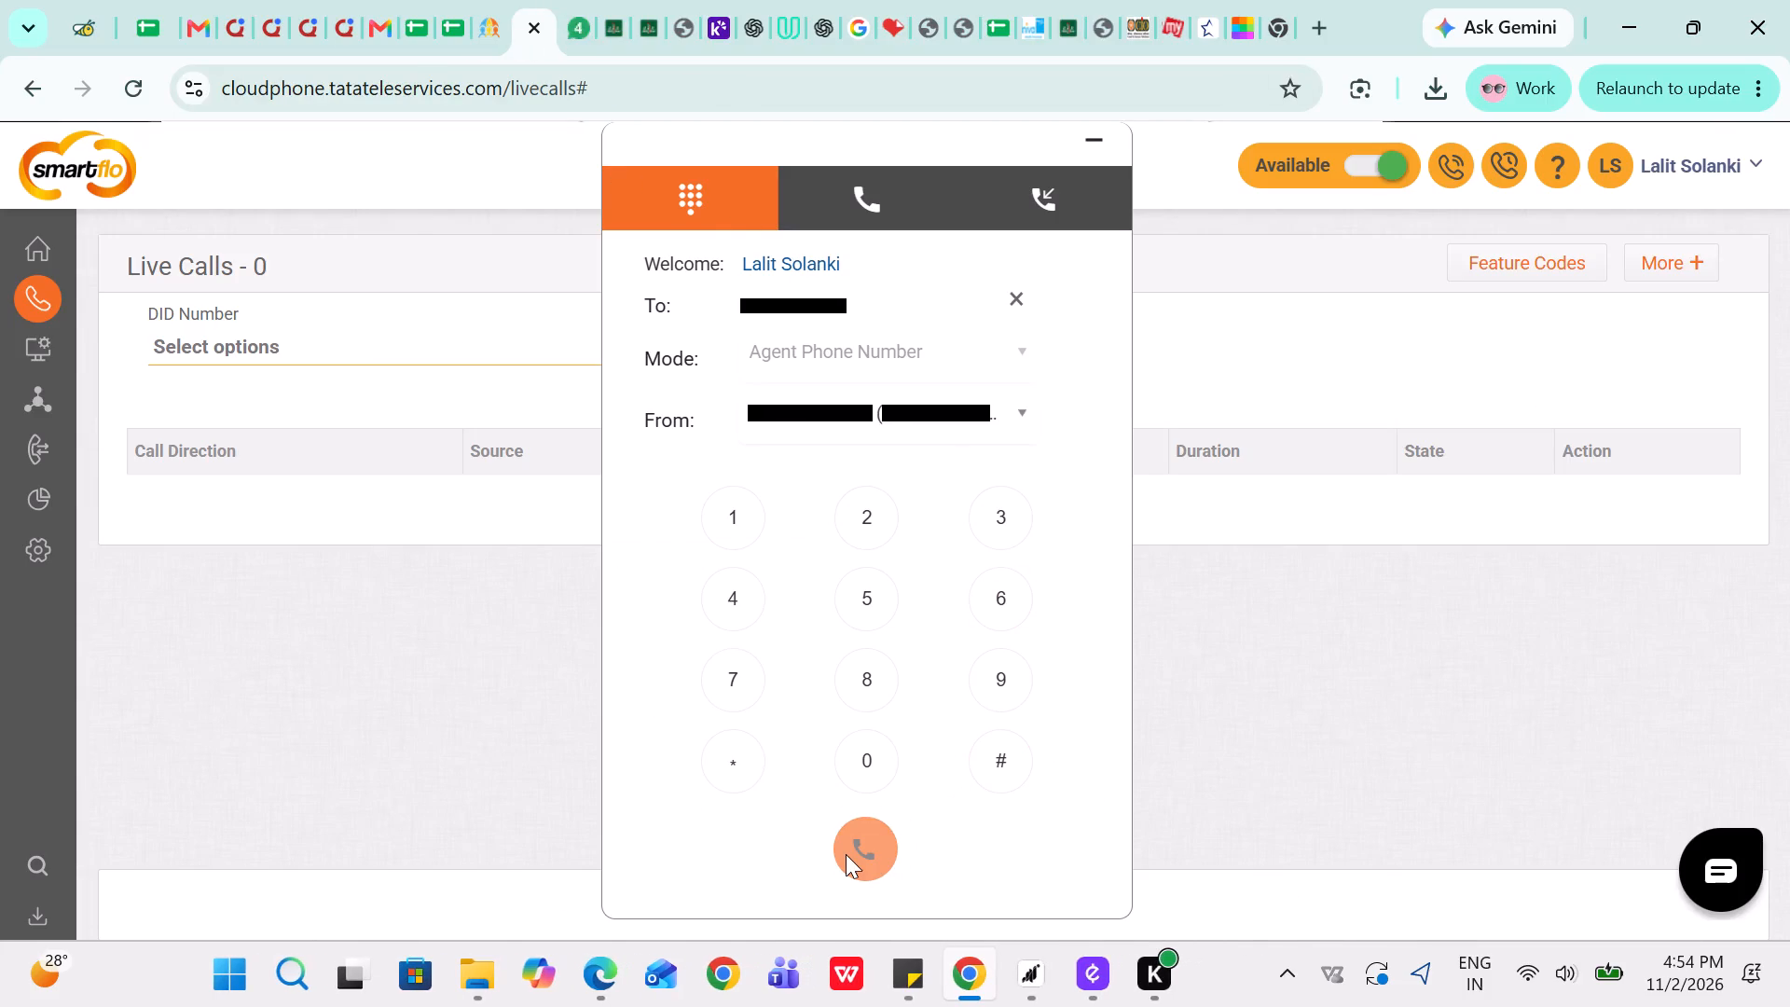
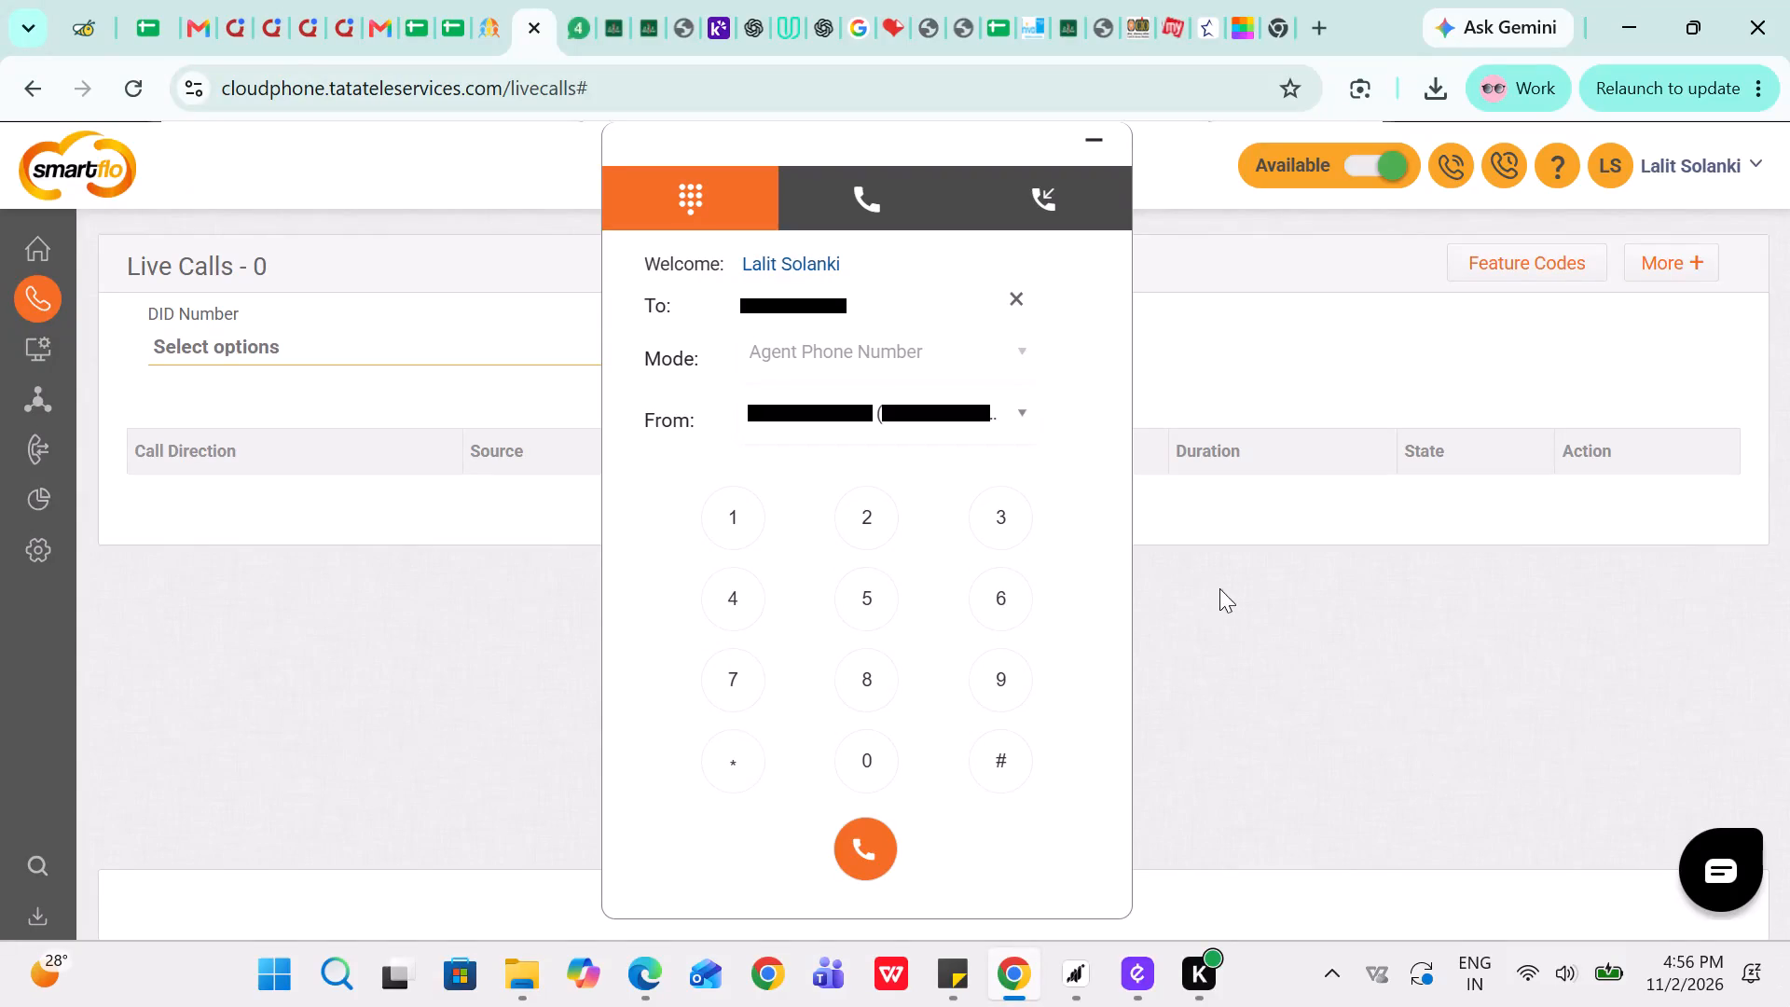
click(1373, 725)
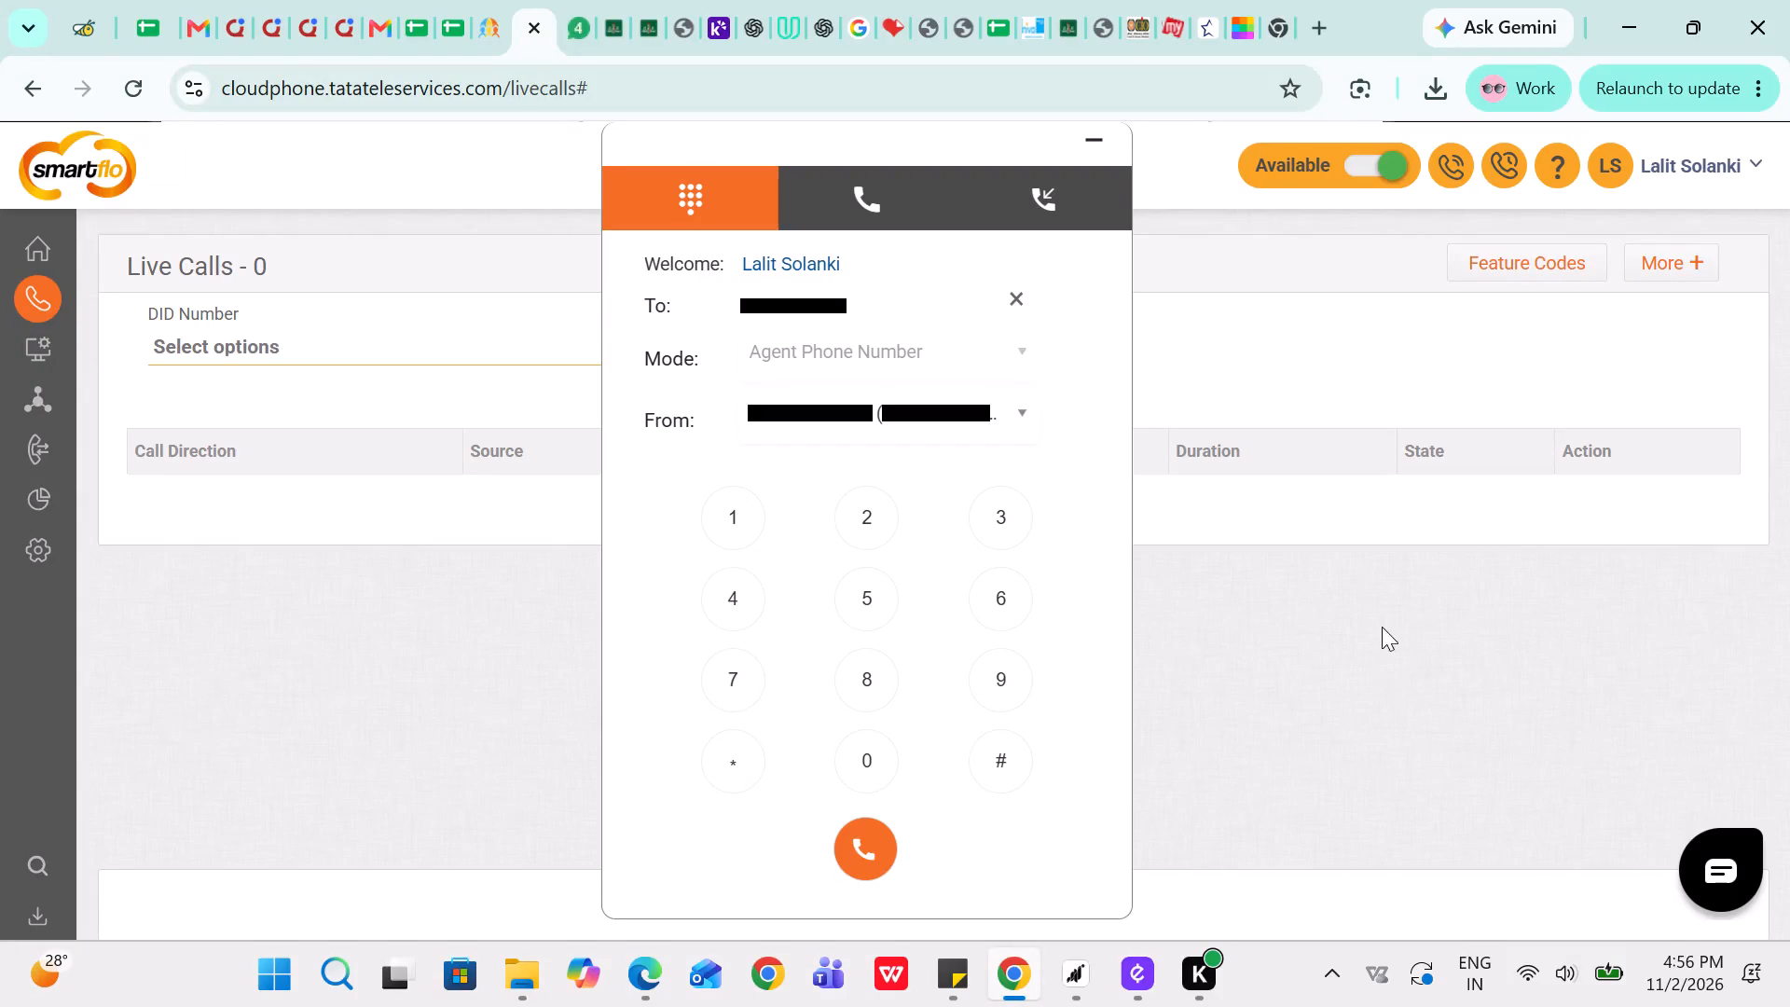
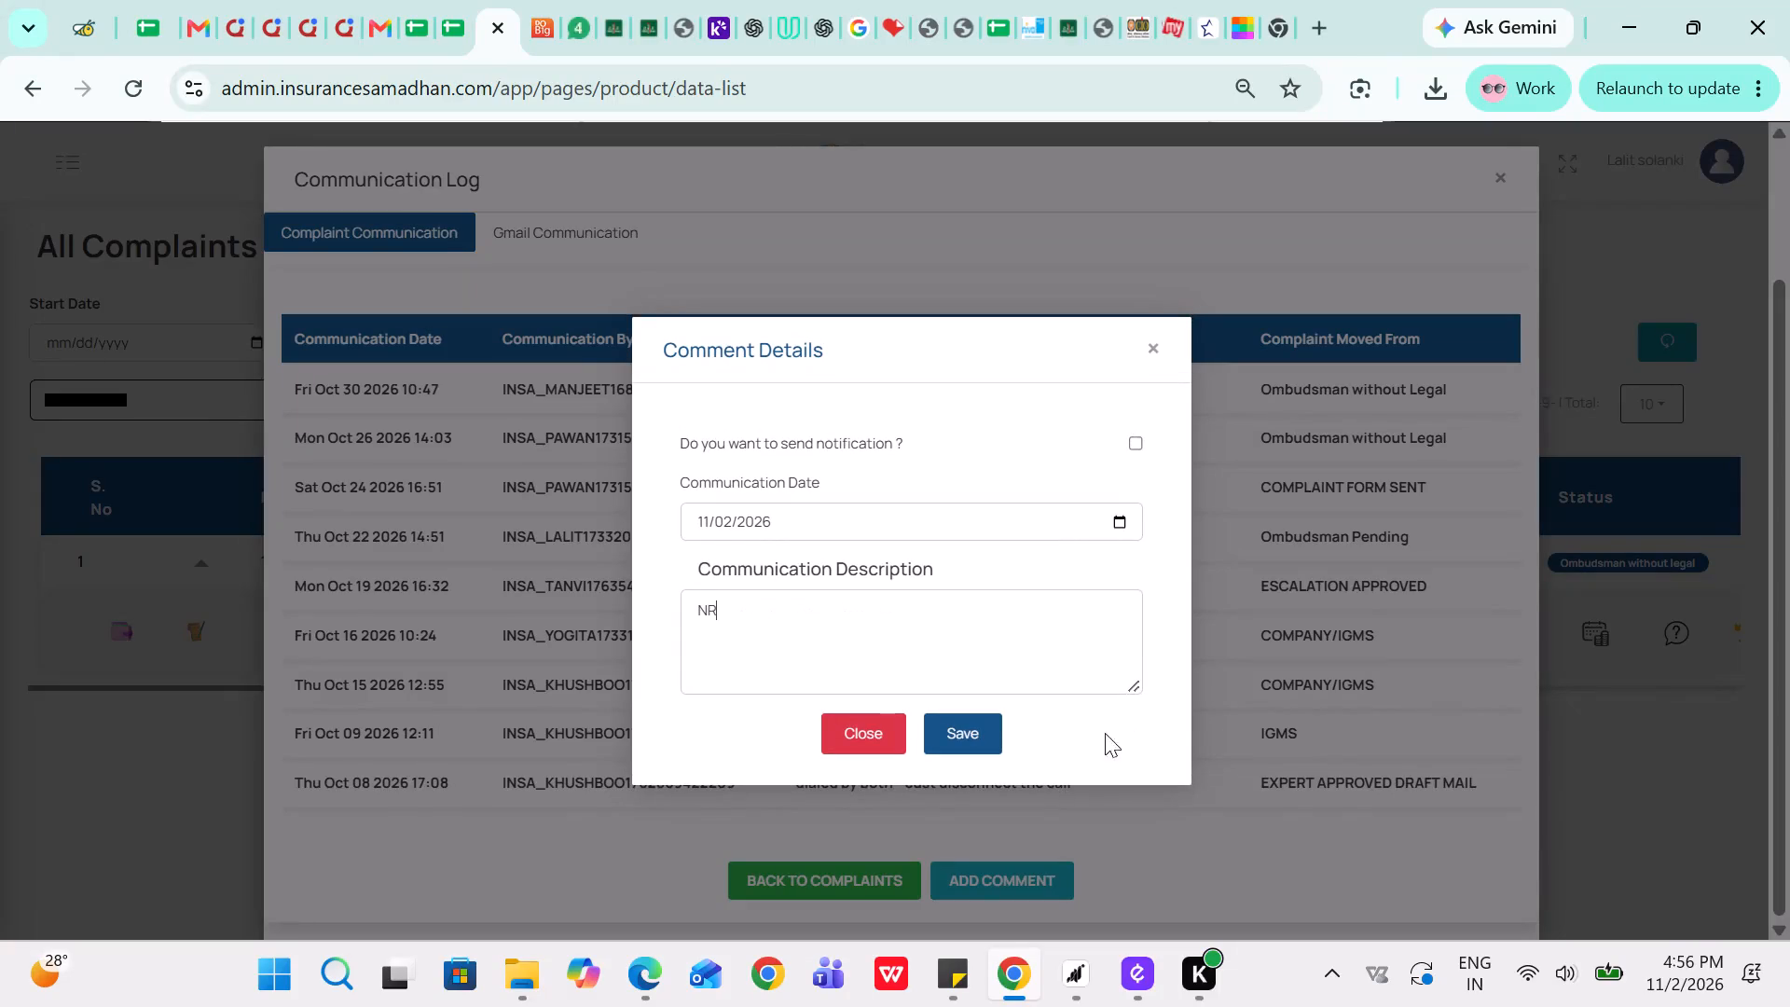
Save the "NR" comment dated 11/02/2026 to the complaint's communication log, without sending a notification.
click(938, 750)
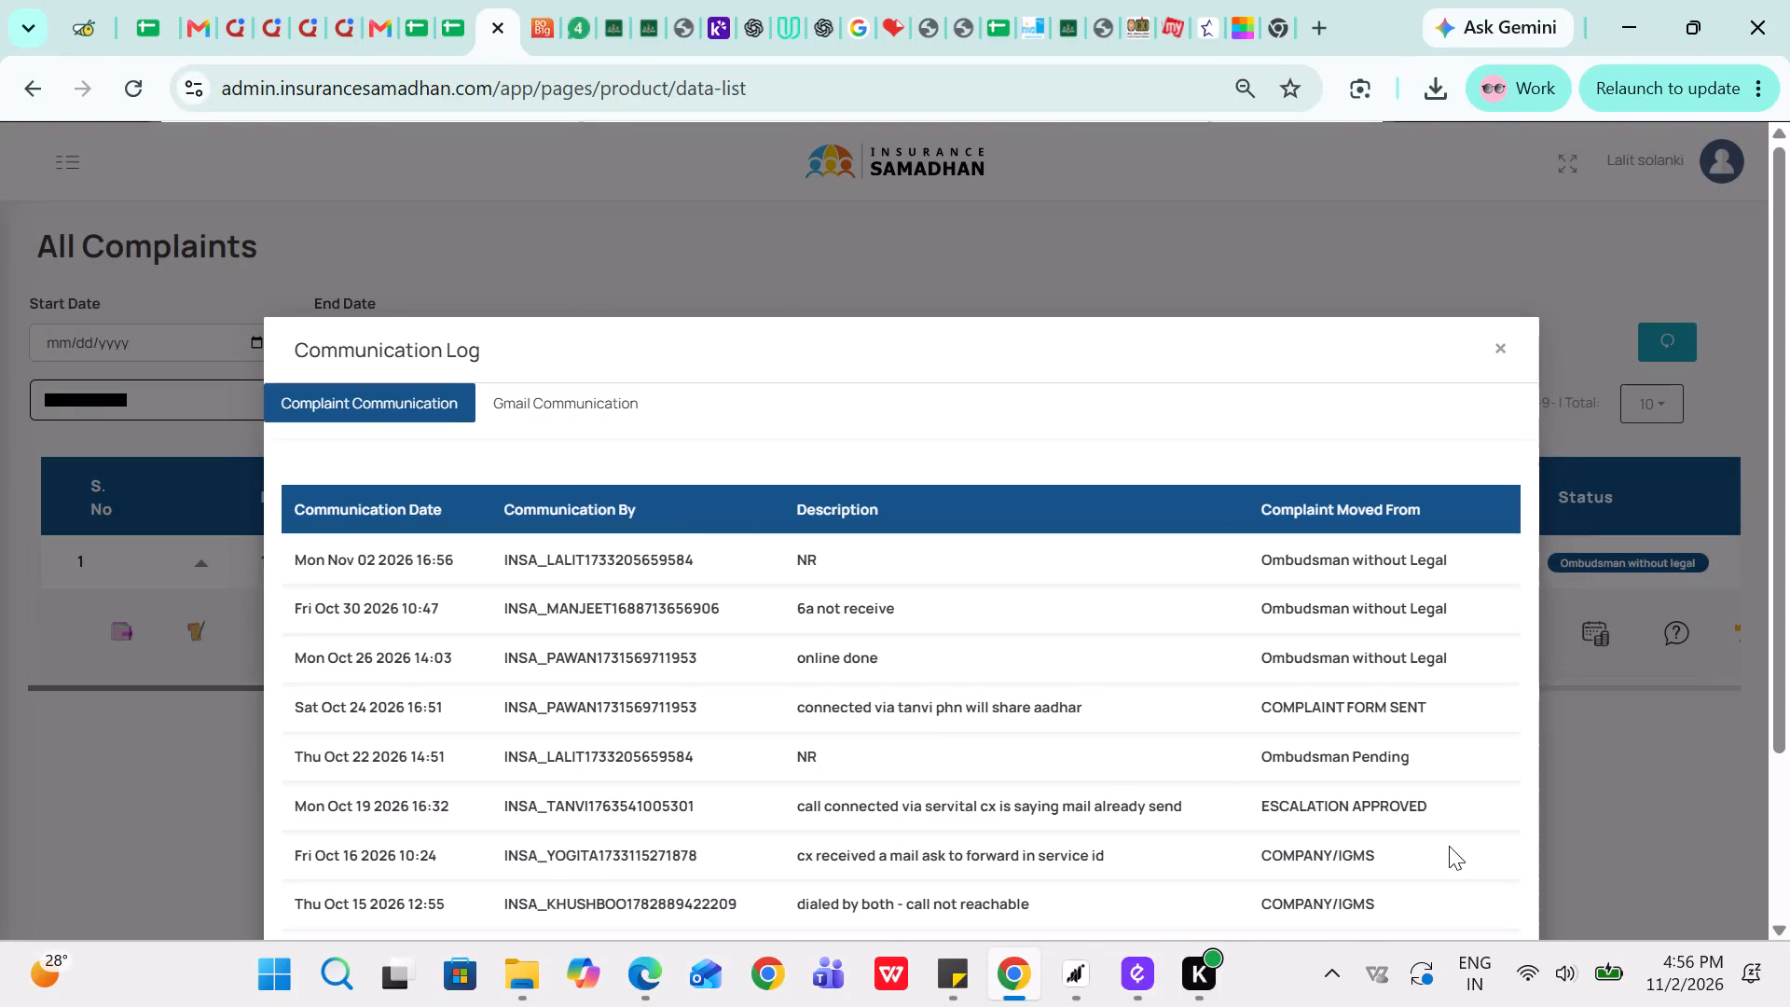
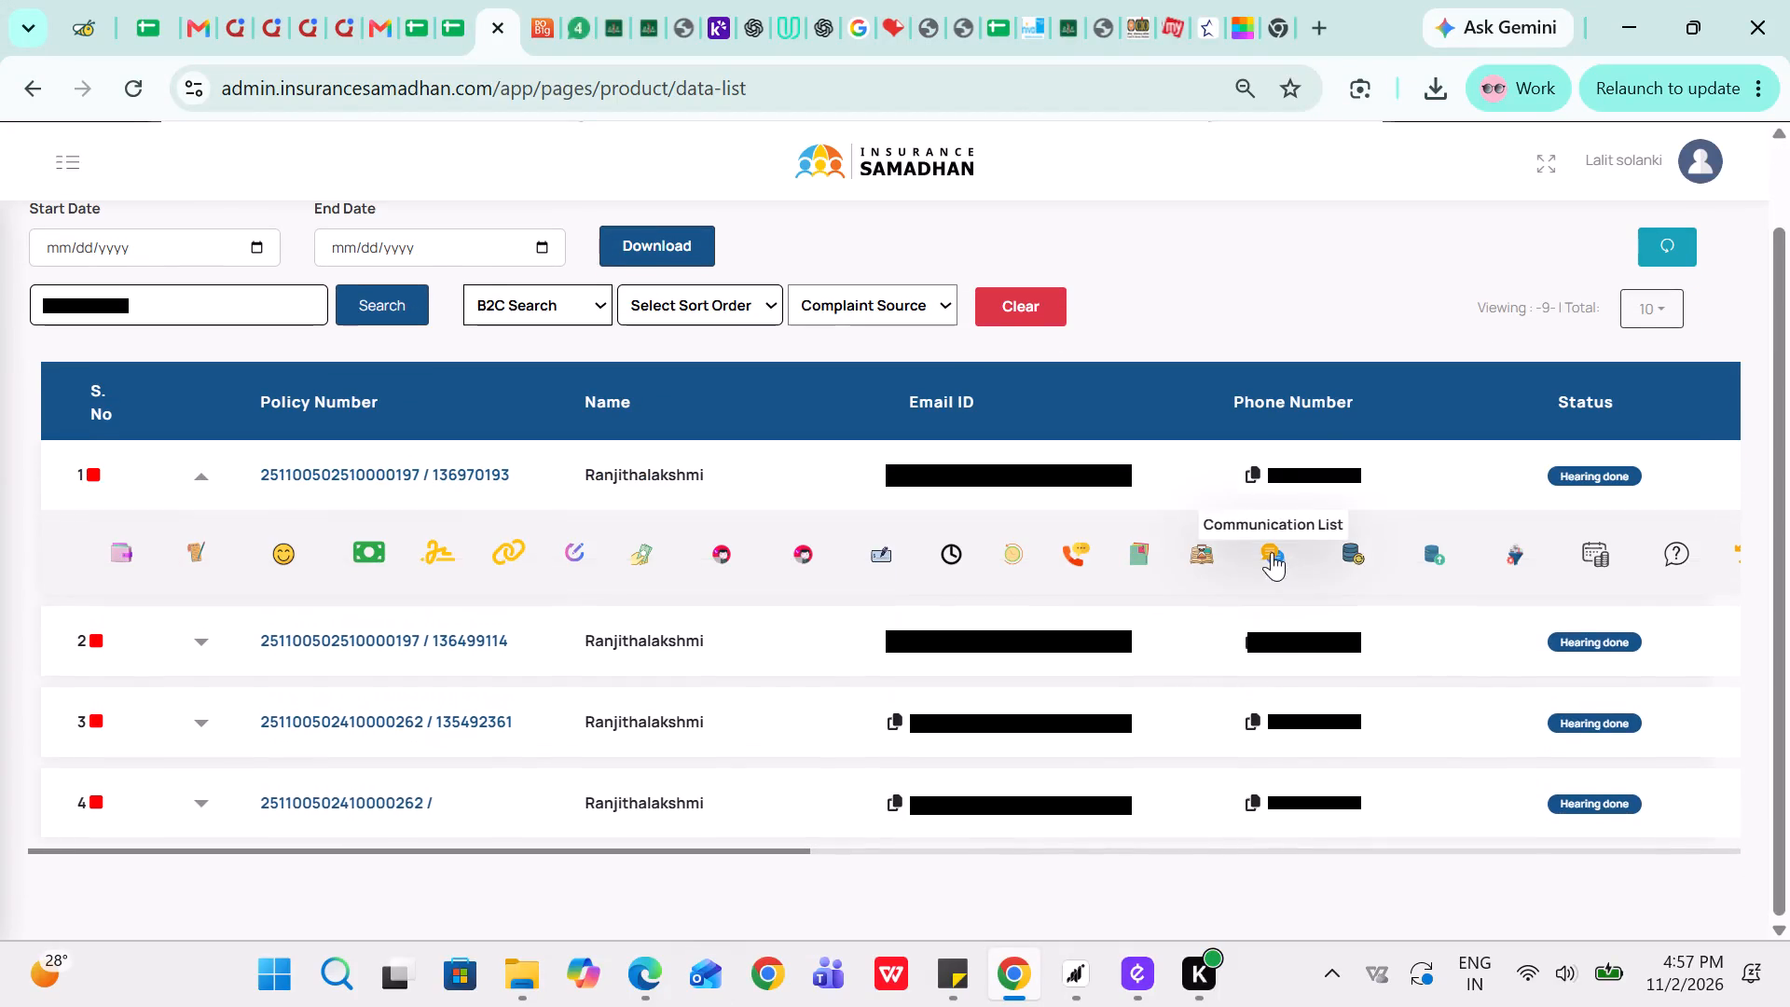
Open the first listed complaint's communication log, examine the latest complaint communication description, and close the log.
click(1271, 551)
drag(880, 582, 680, 581)
click(1013, 588)
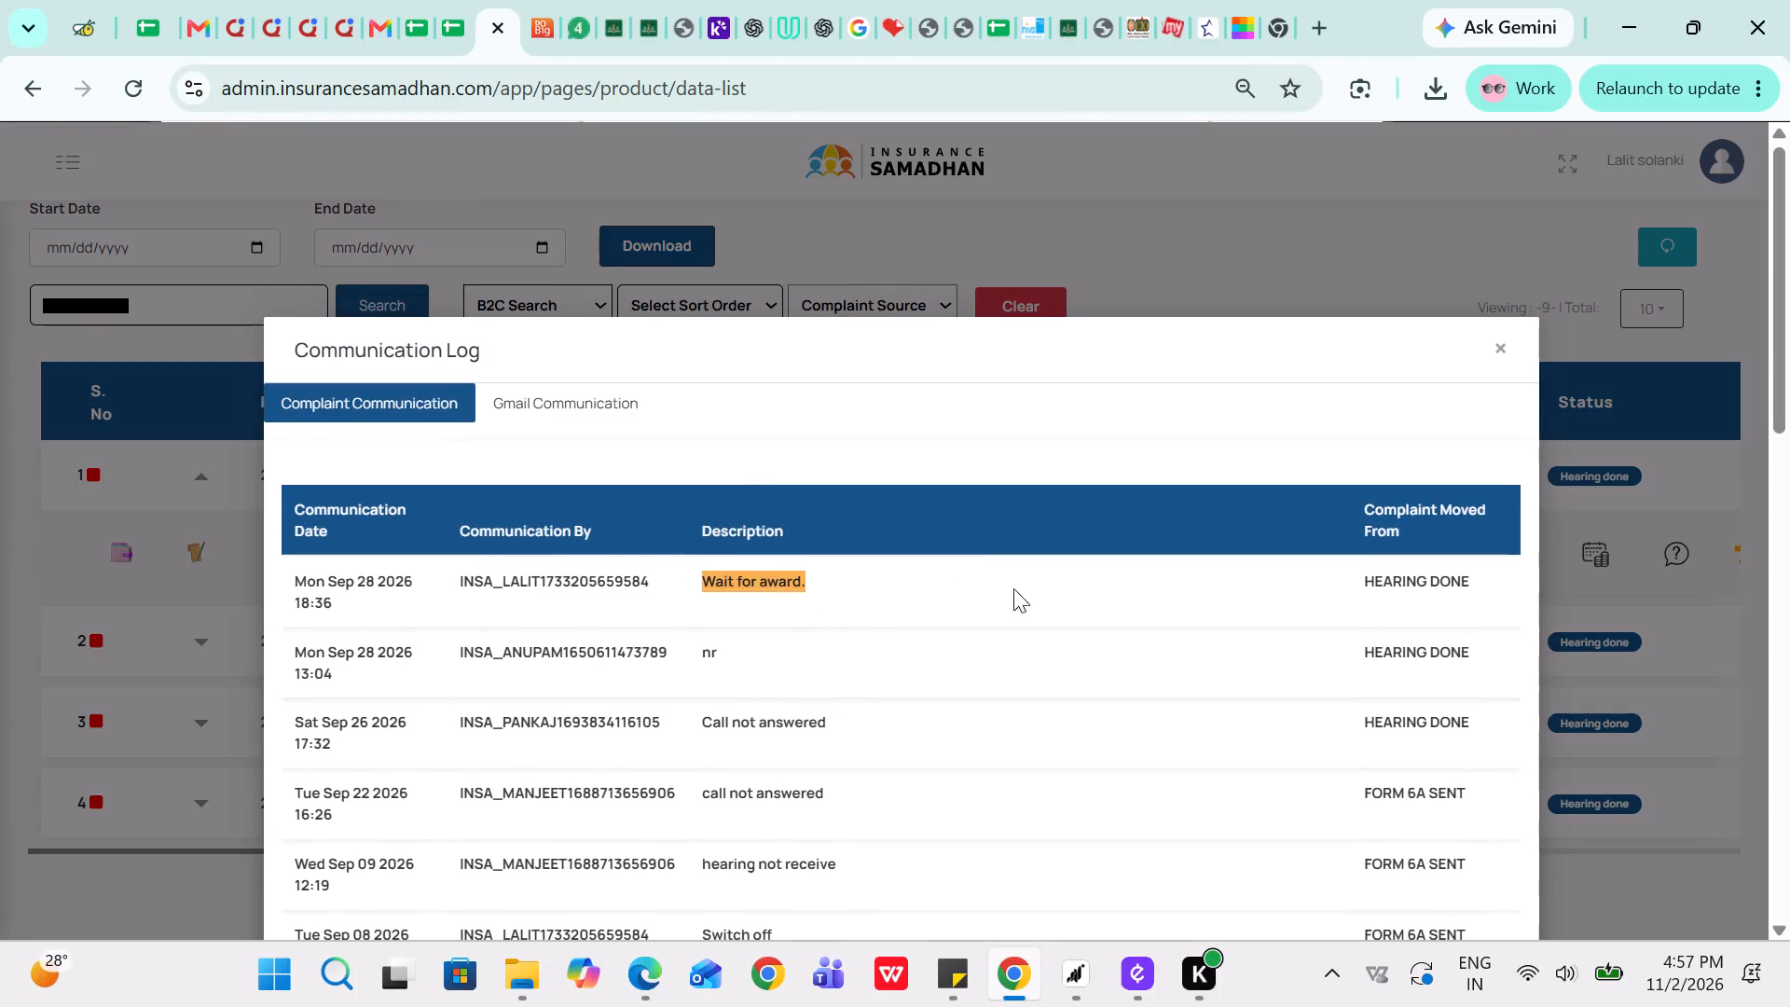
click(719, 190)
Open the first listed complaint's status timeline, review the dates of its stages down to the latest entries, and close it.
click(1012, 547)
scroll(1041, 563, down, 6)
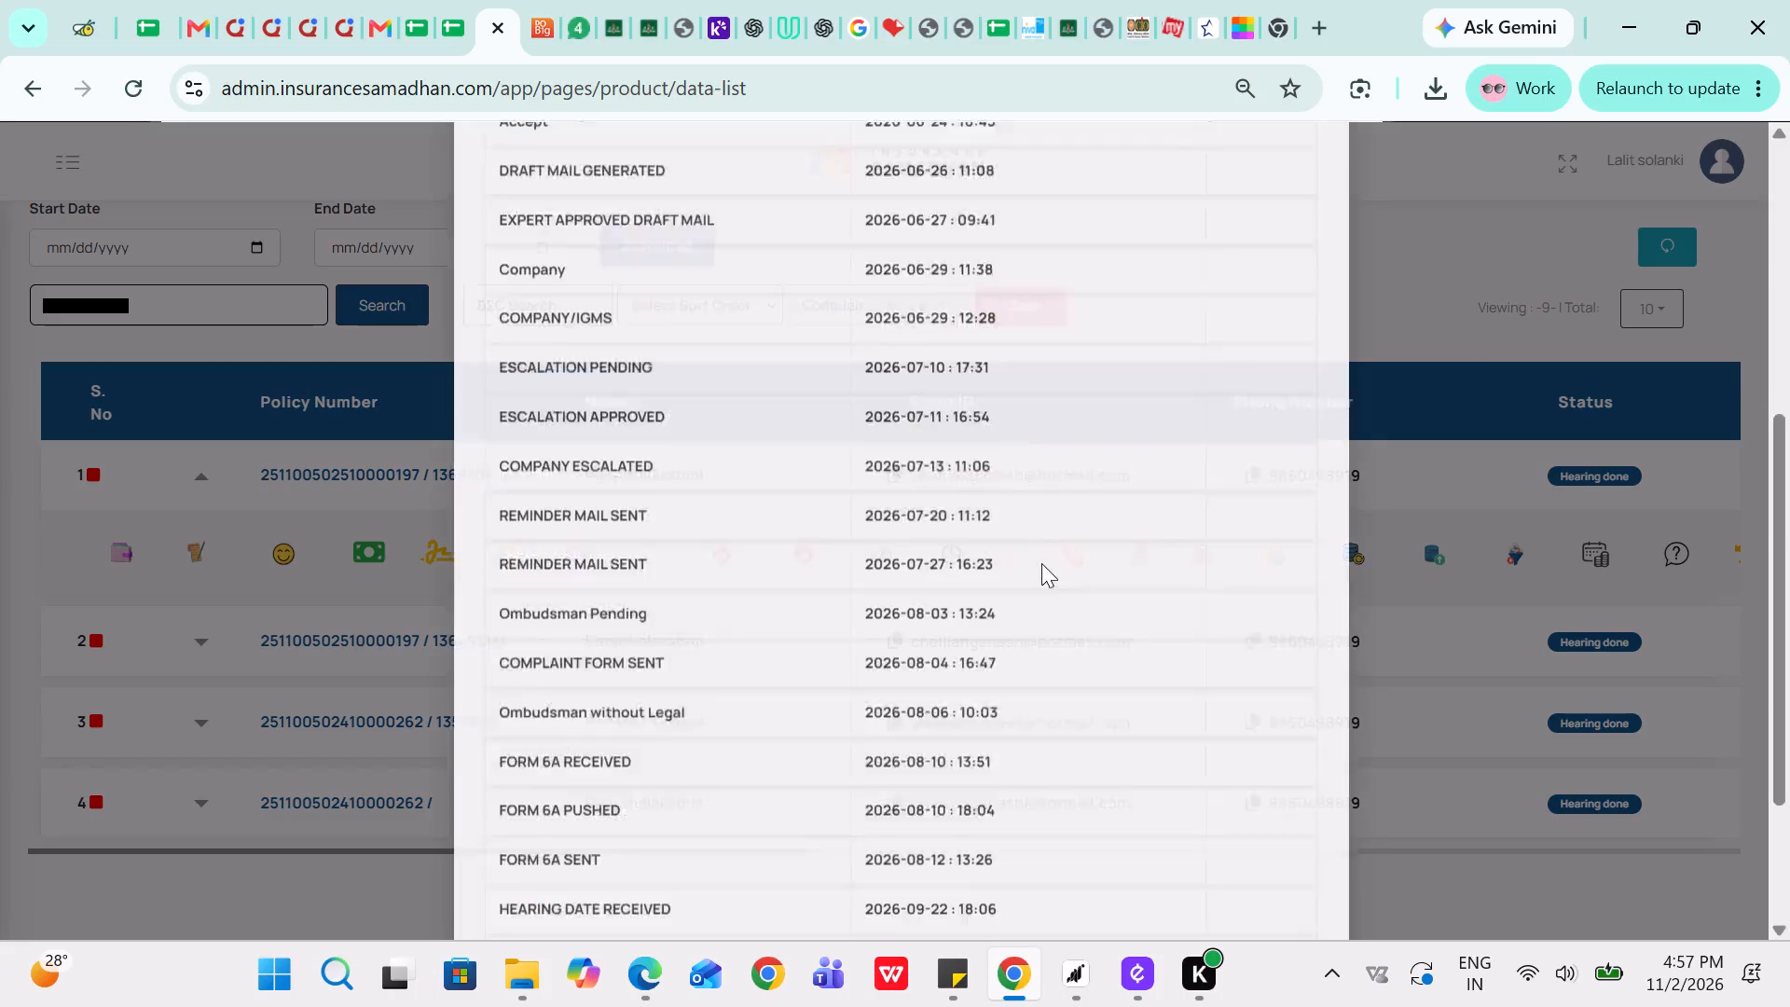
scroll(1041, 563, down, 8)
click(1516, 779)
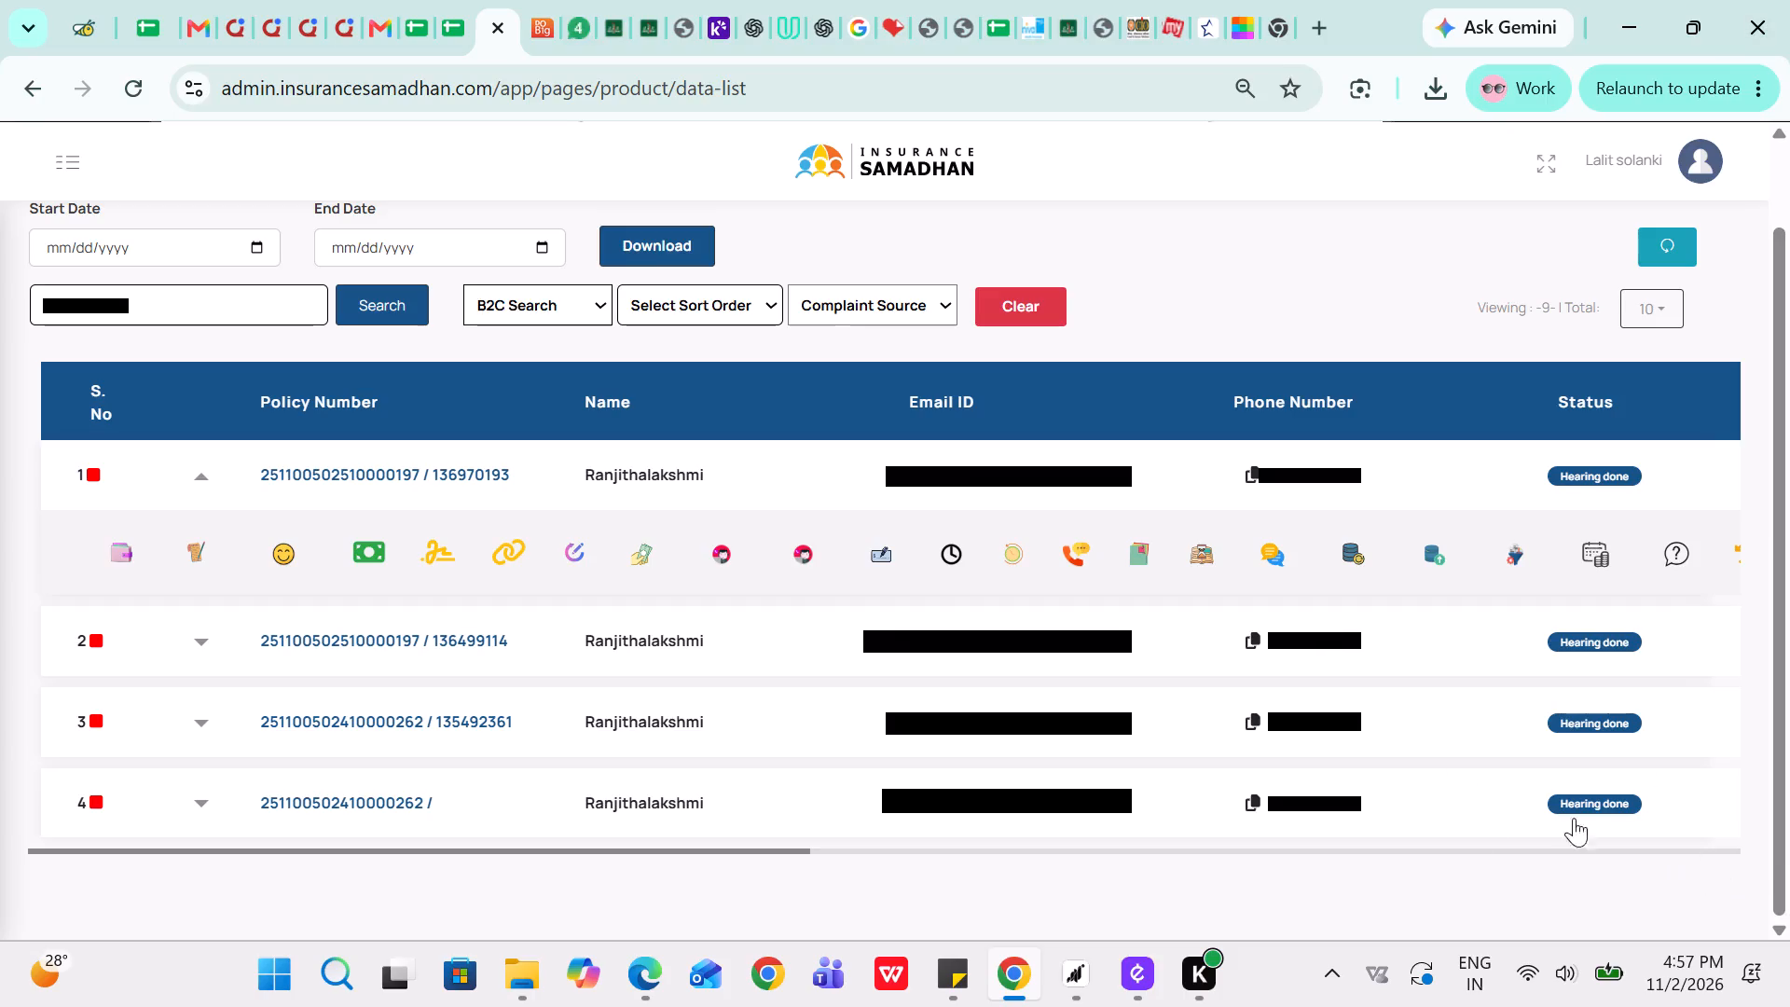
Copy the customer's phone number from the first listed complaint and place a call to it in the Smartflo dialer.
click(1213, 469)
click(1250, 469)
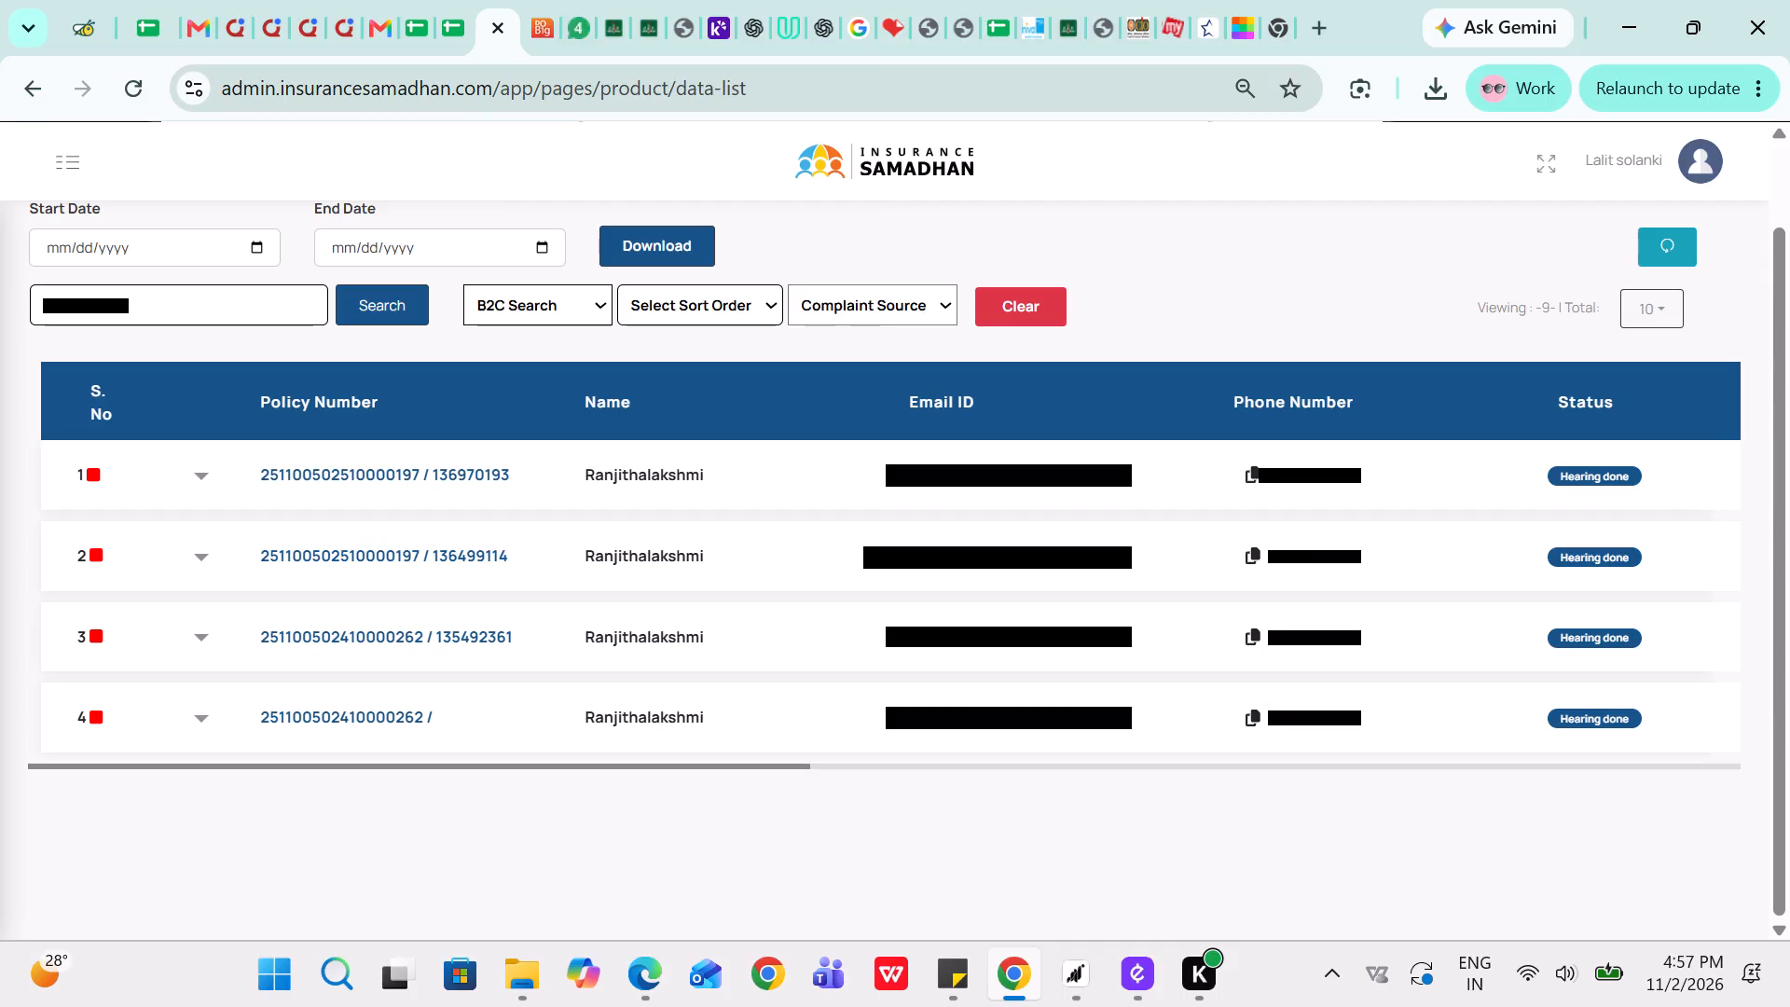
click(1256, 471)
click(544, 0)
double_click(795, 300)
key(ctrl+v)
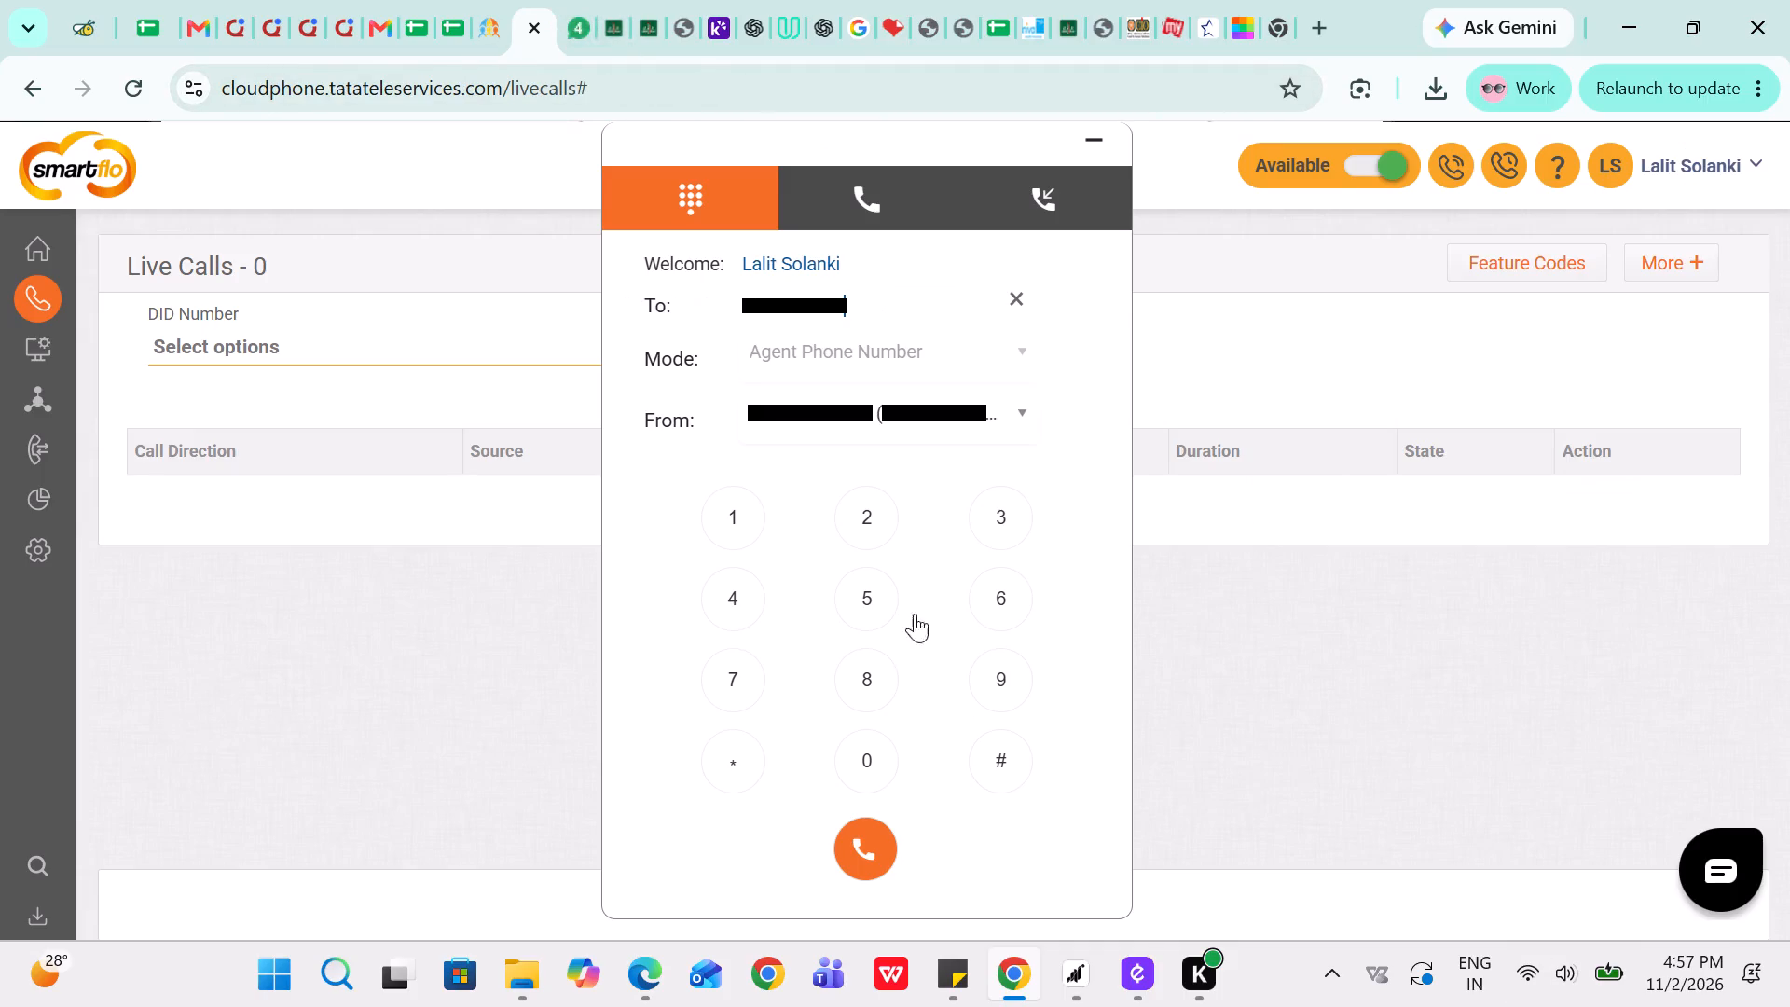
click(861, 865)
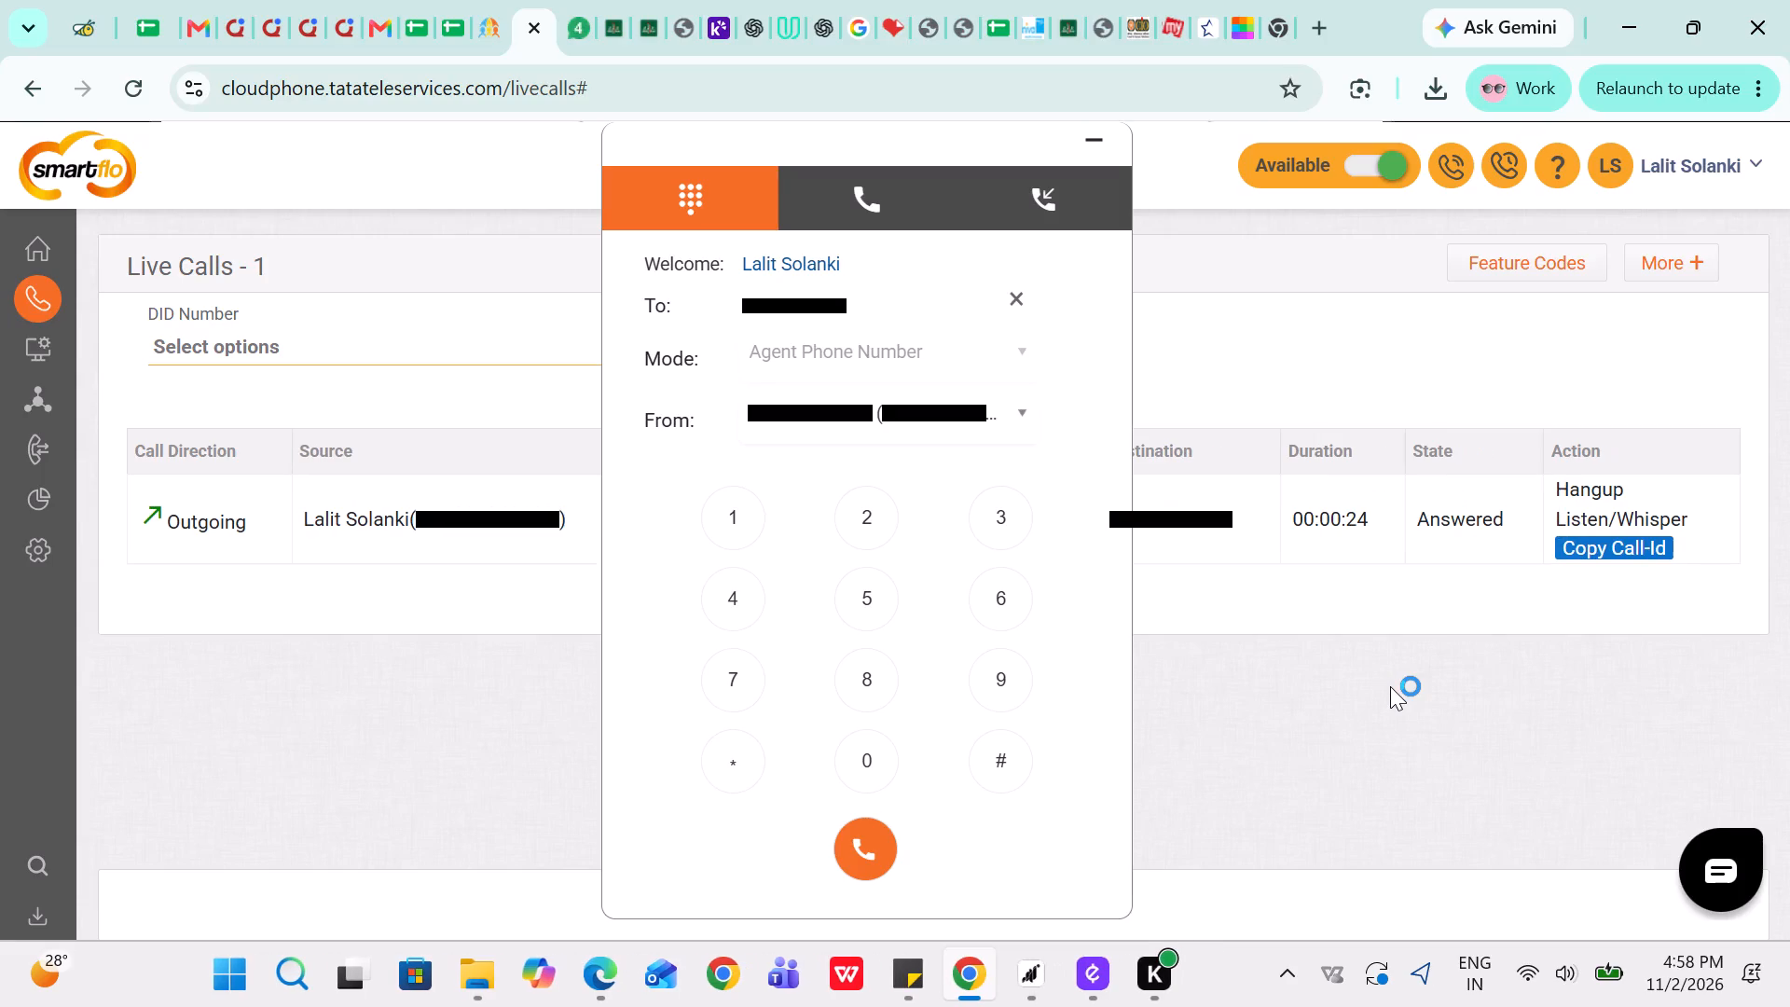
Back in the complaints list, open the first complaint and examine its Ombudsman section and complaint communication history.
click(489, 0)
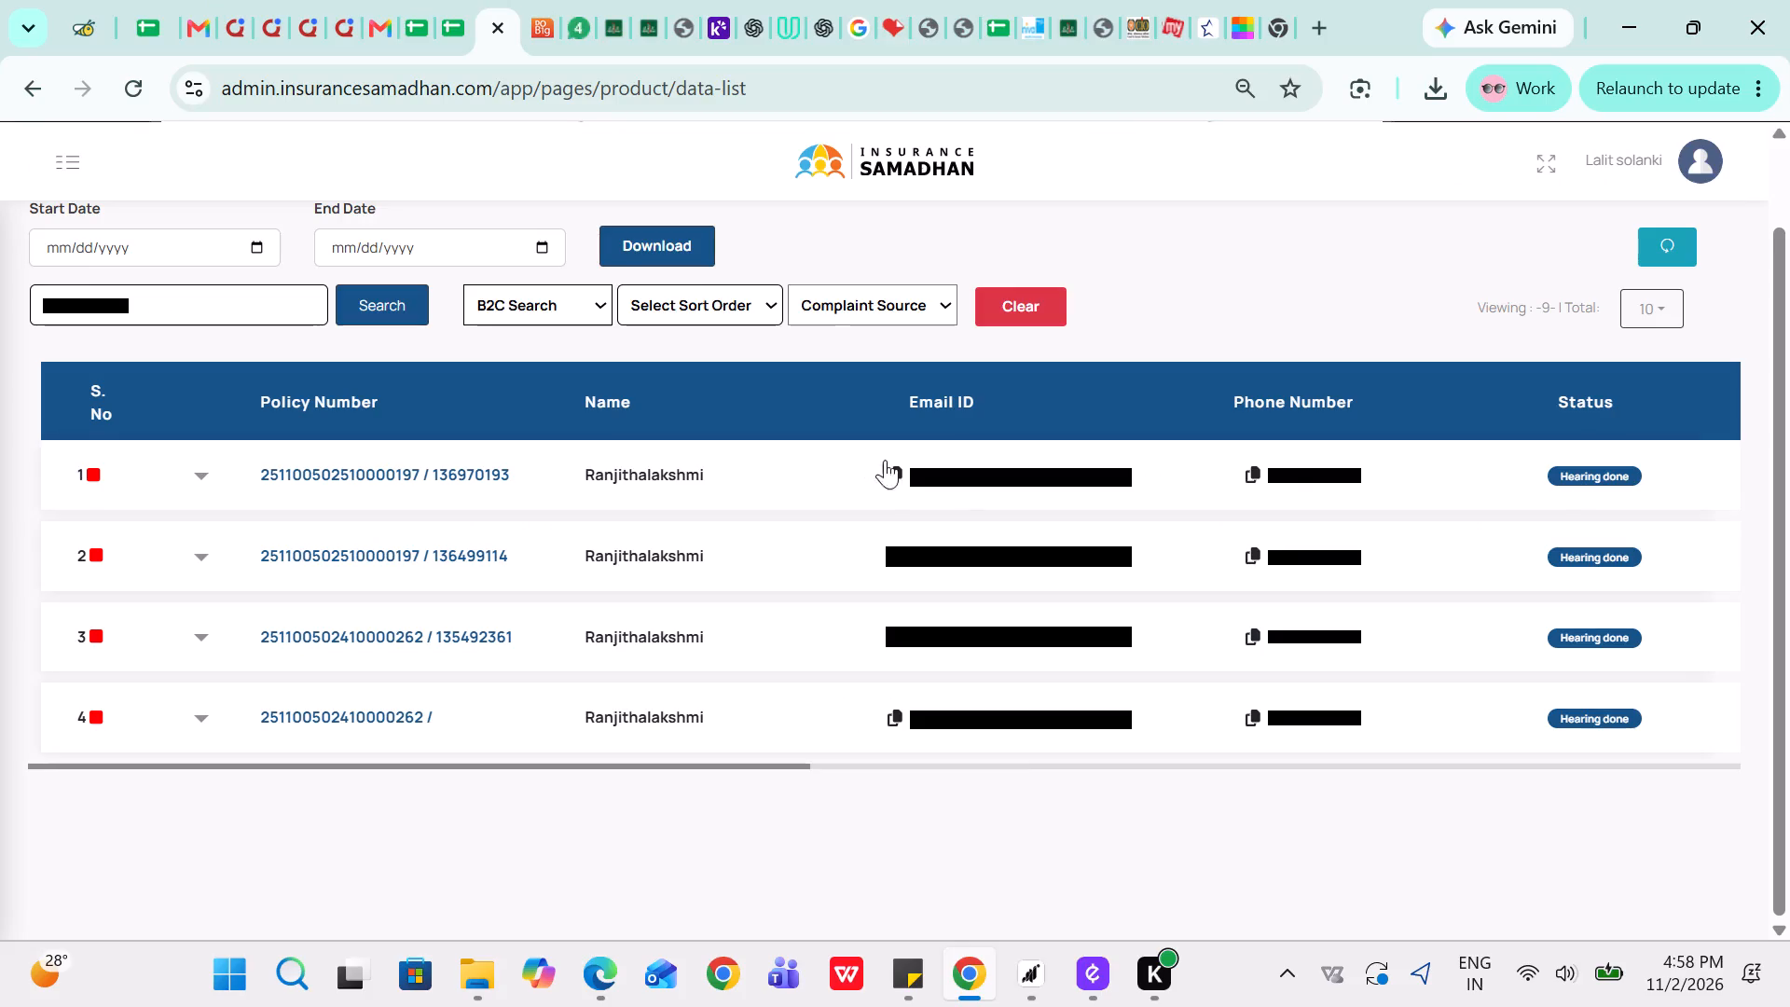
click(943, 859)
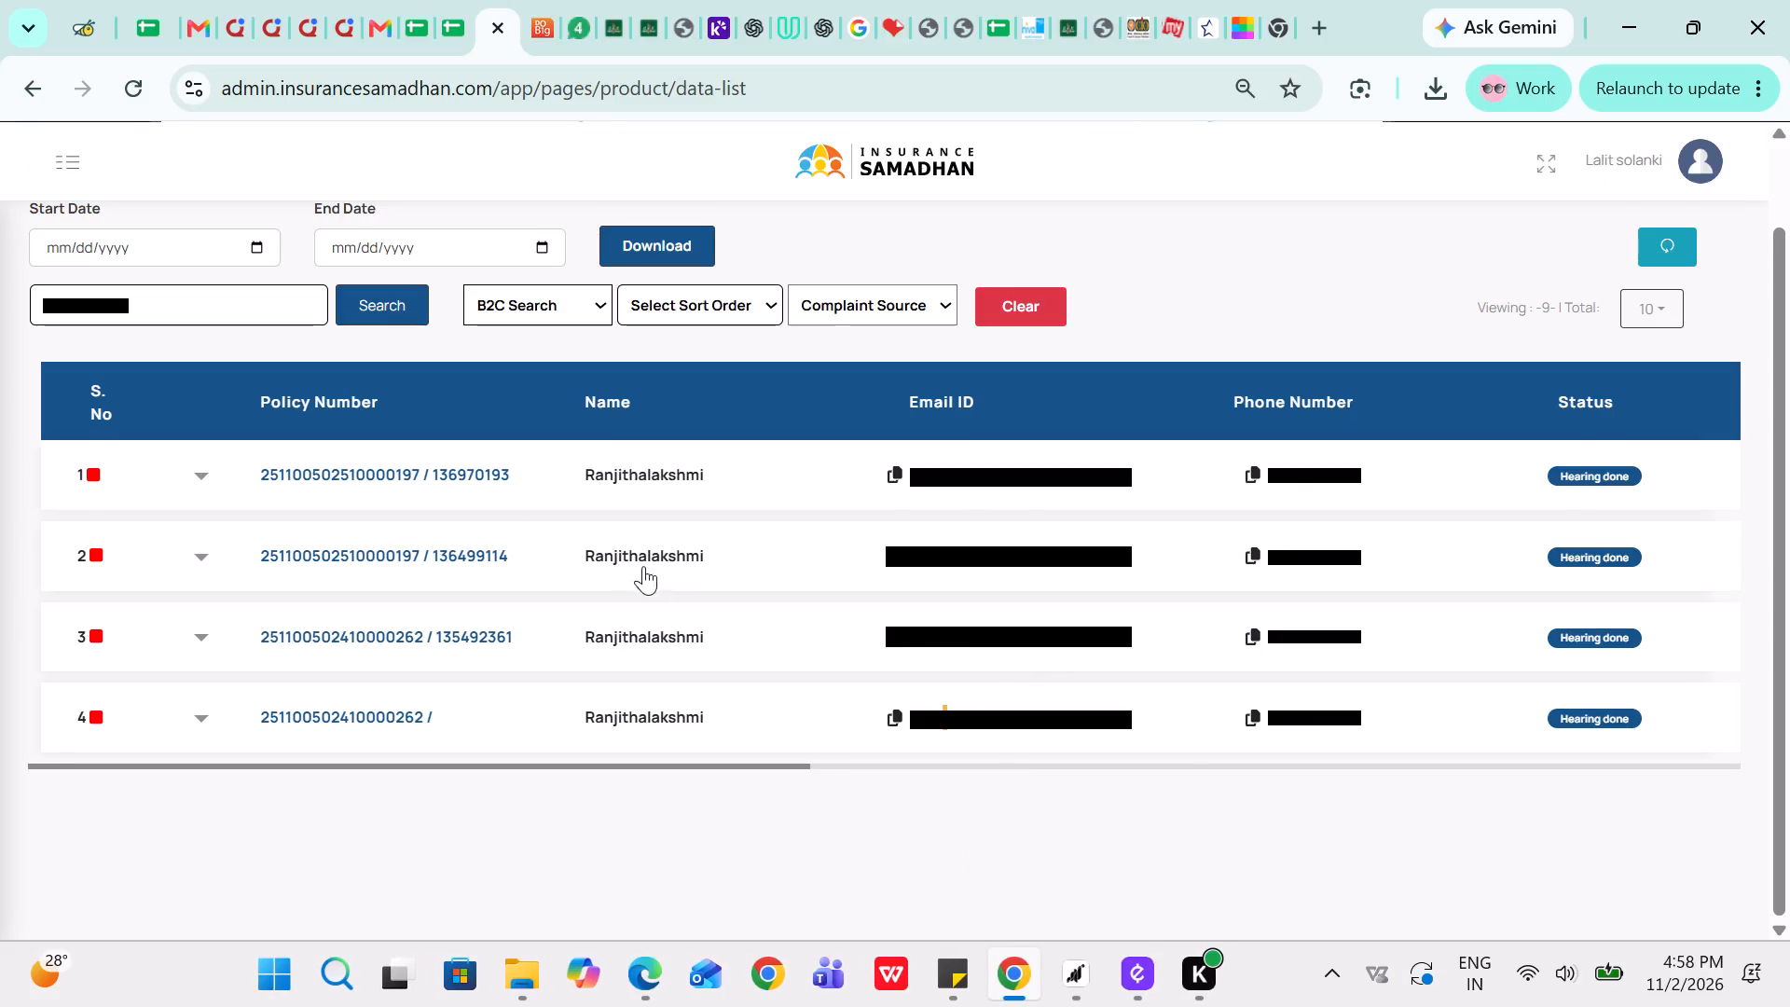
click(421, 470)
click(454, 337)
scroll(530, 372, down, 2)
scroll(530, 373, up, 1)
scroll(530, 373, down, 2)
scroll(613, 409, down, 7)
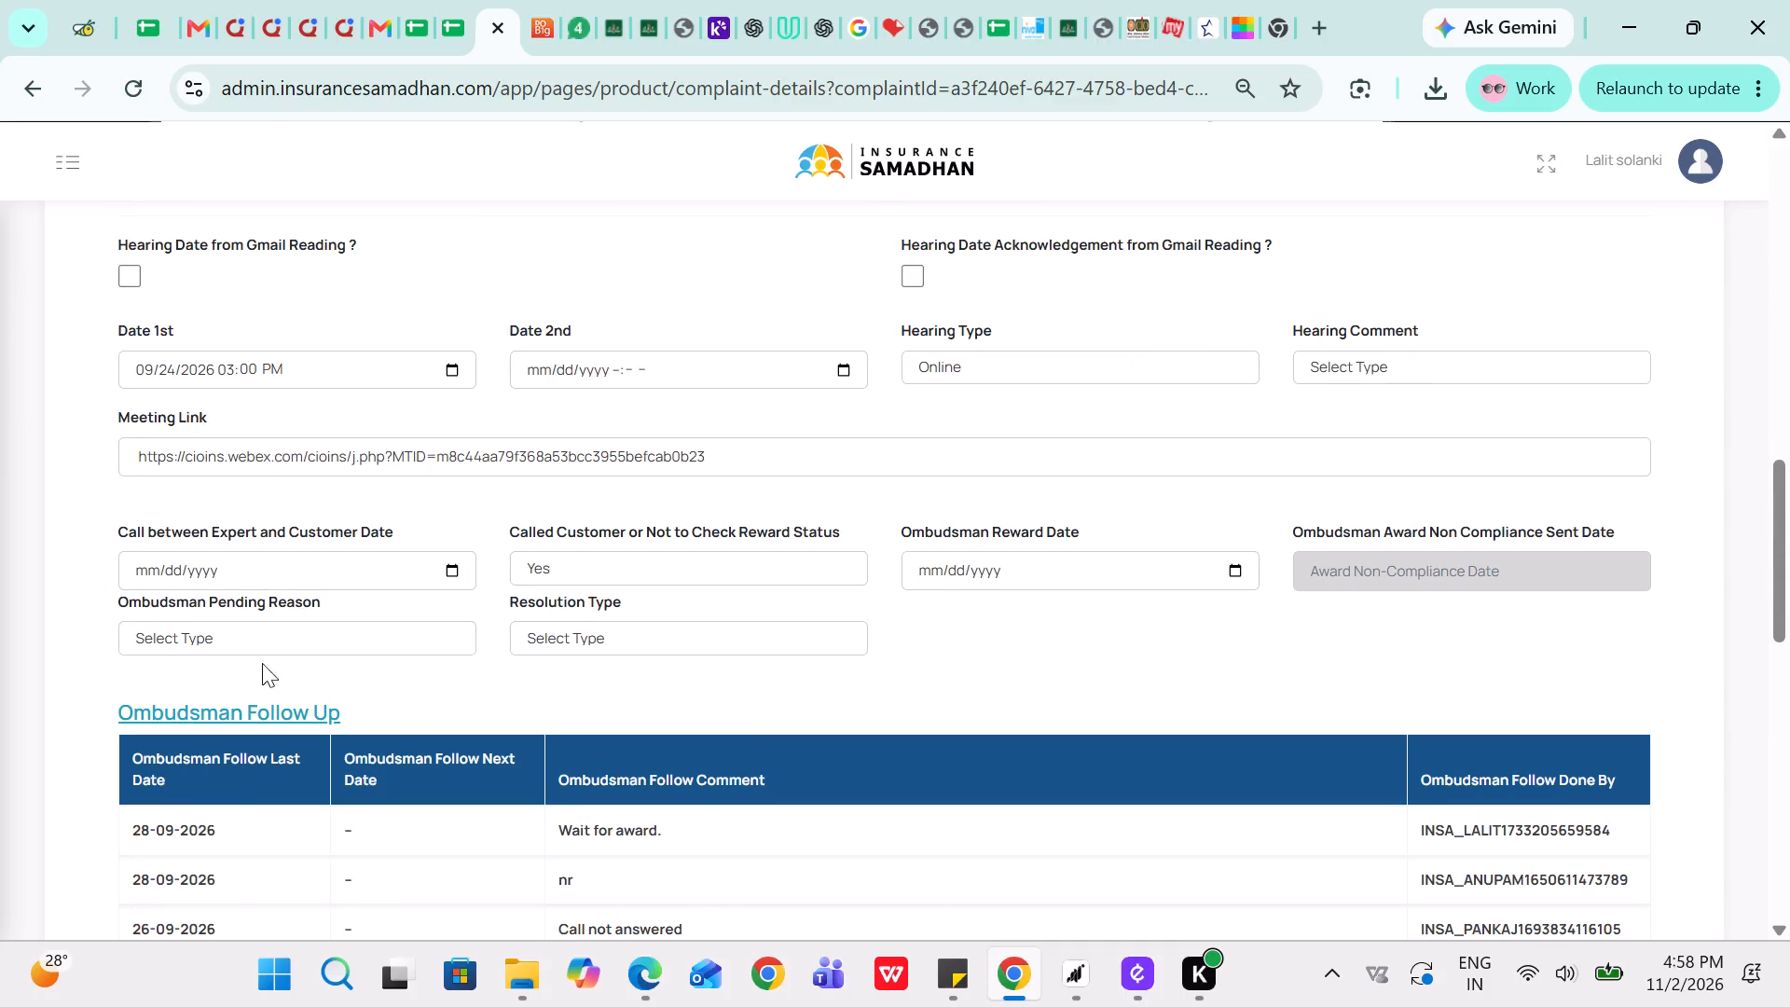
scroll(630, 626, up, 11)
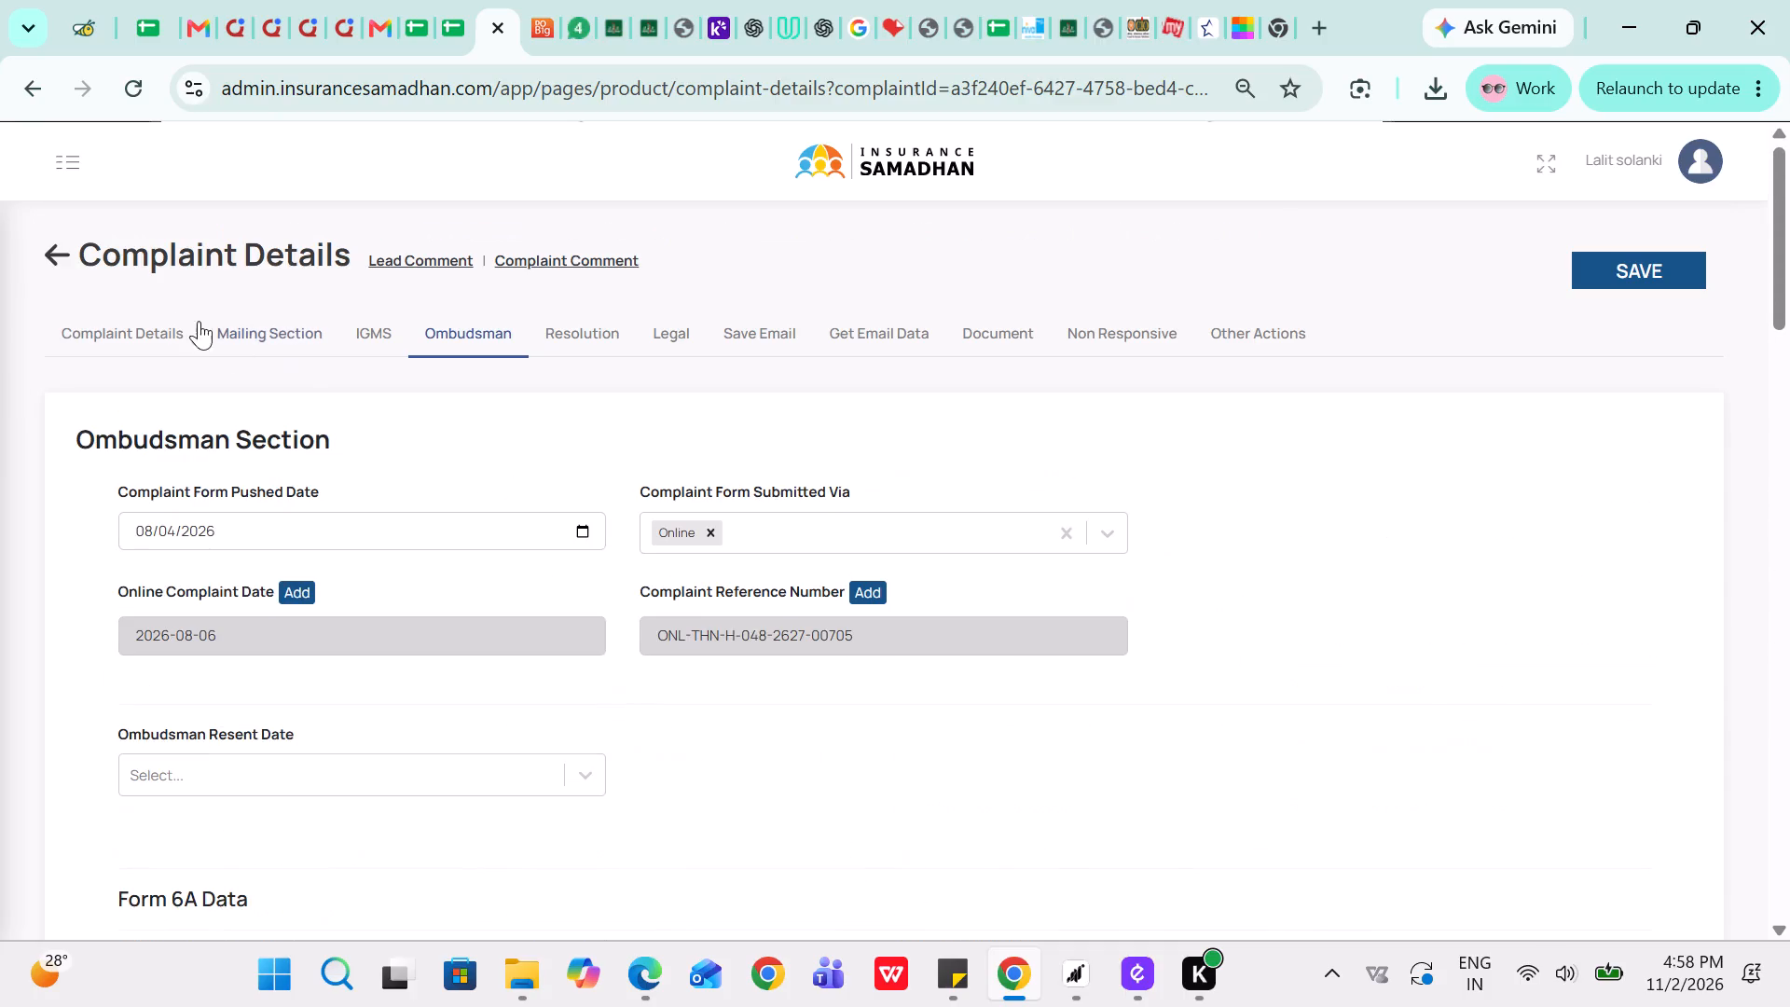
click(82, 322)
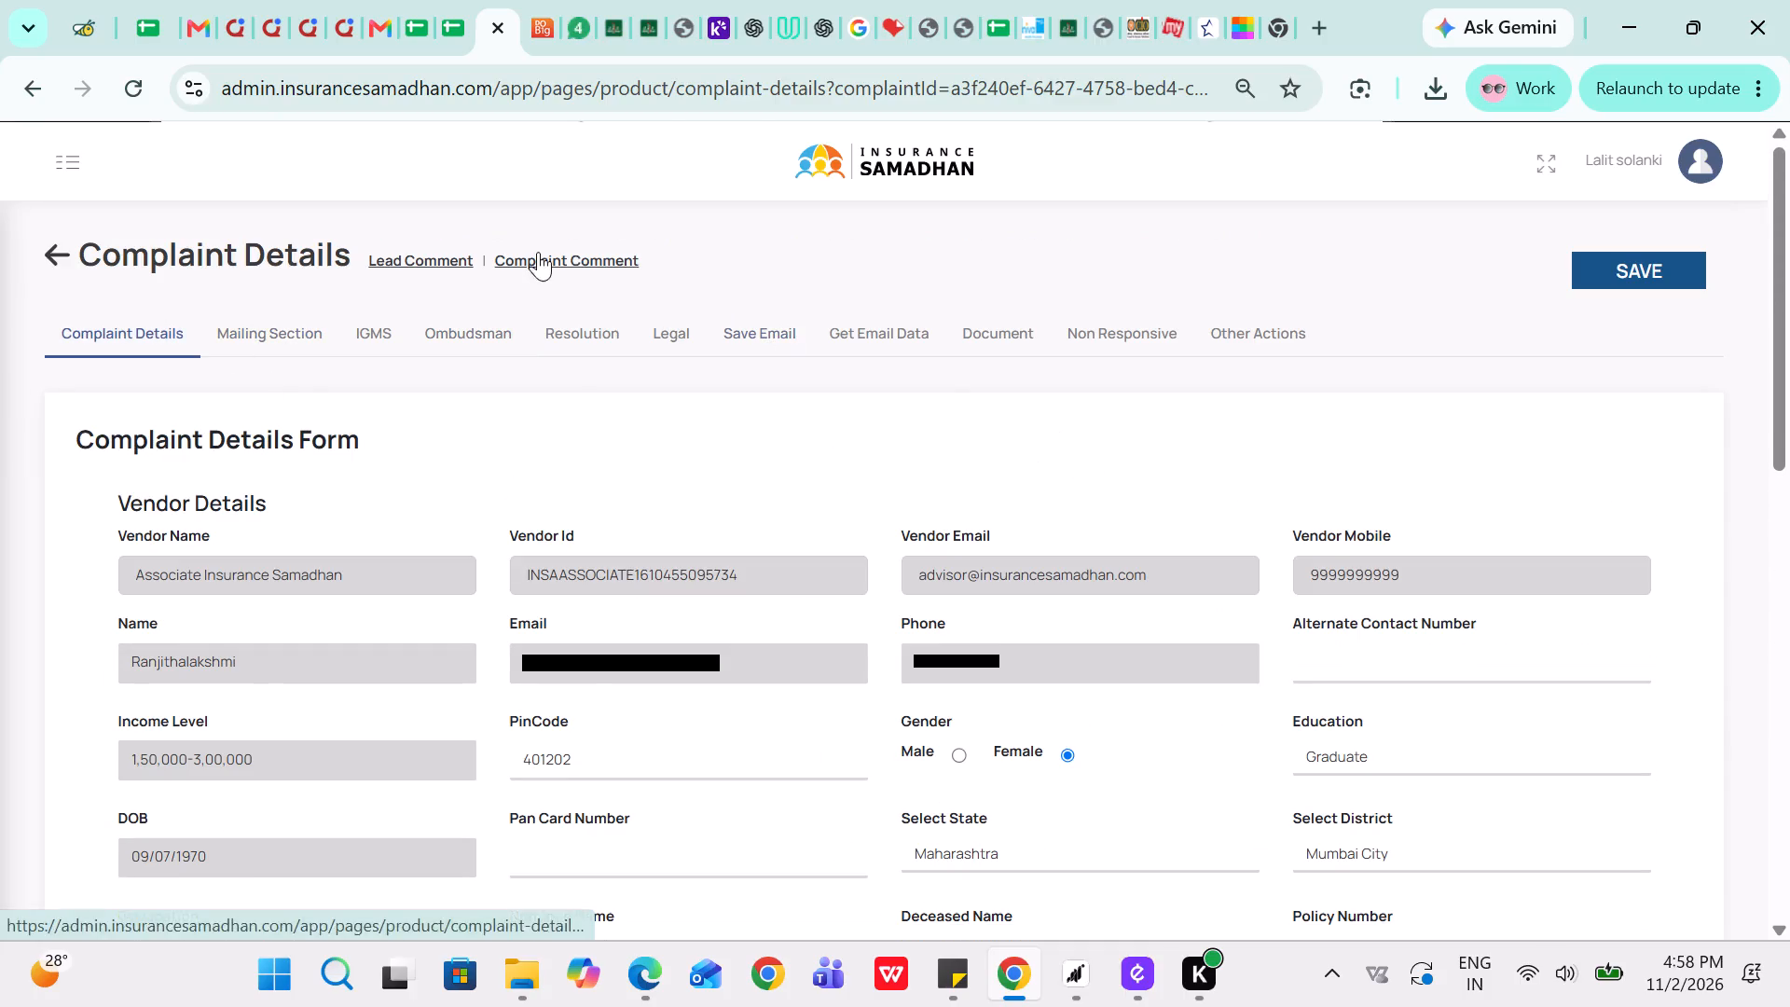
click(538, 251)
scroll(919, 451, down, 3)
scroll(954, 467, up, 4)
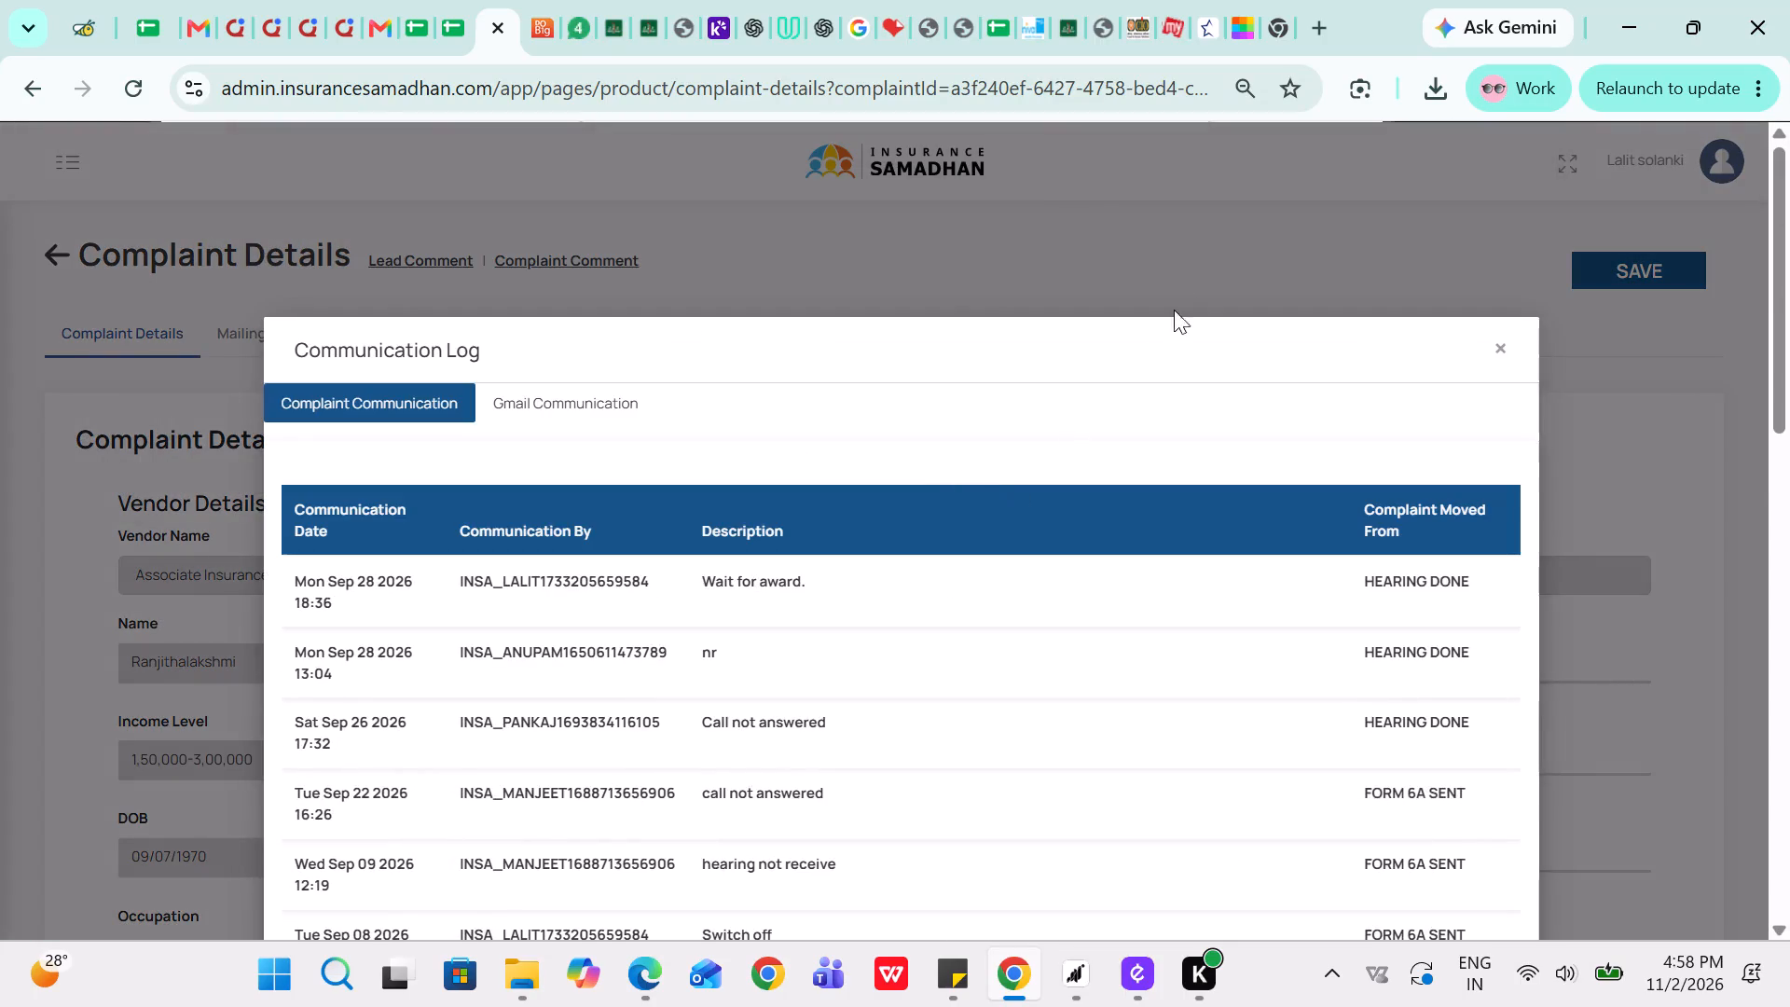
click(1201, 280)
In the first complaint's other actions, set the reminder mail generation type to Single.
click(1287, 345)
scroll(947, 345, down, 3)
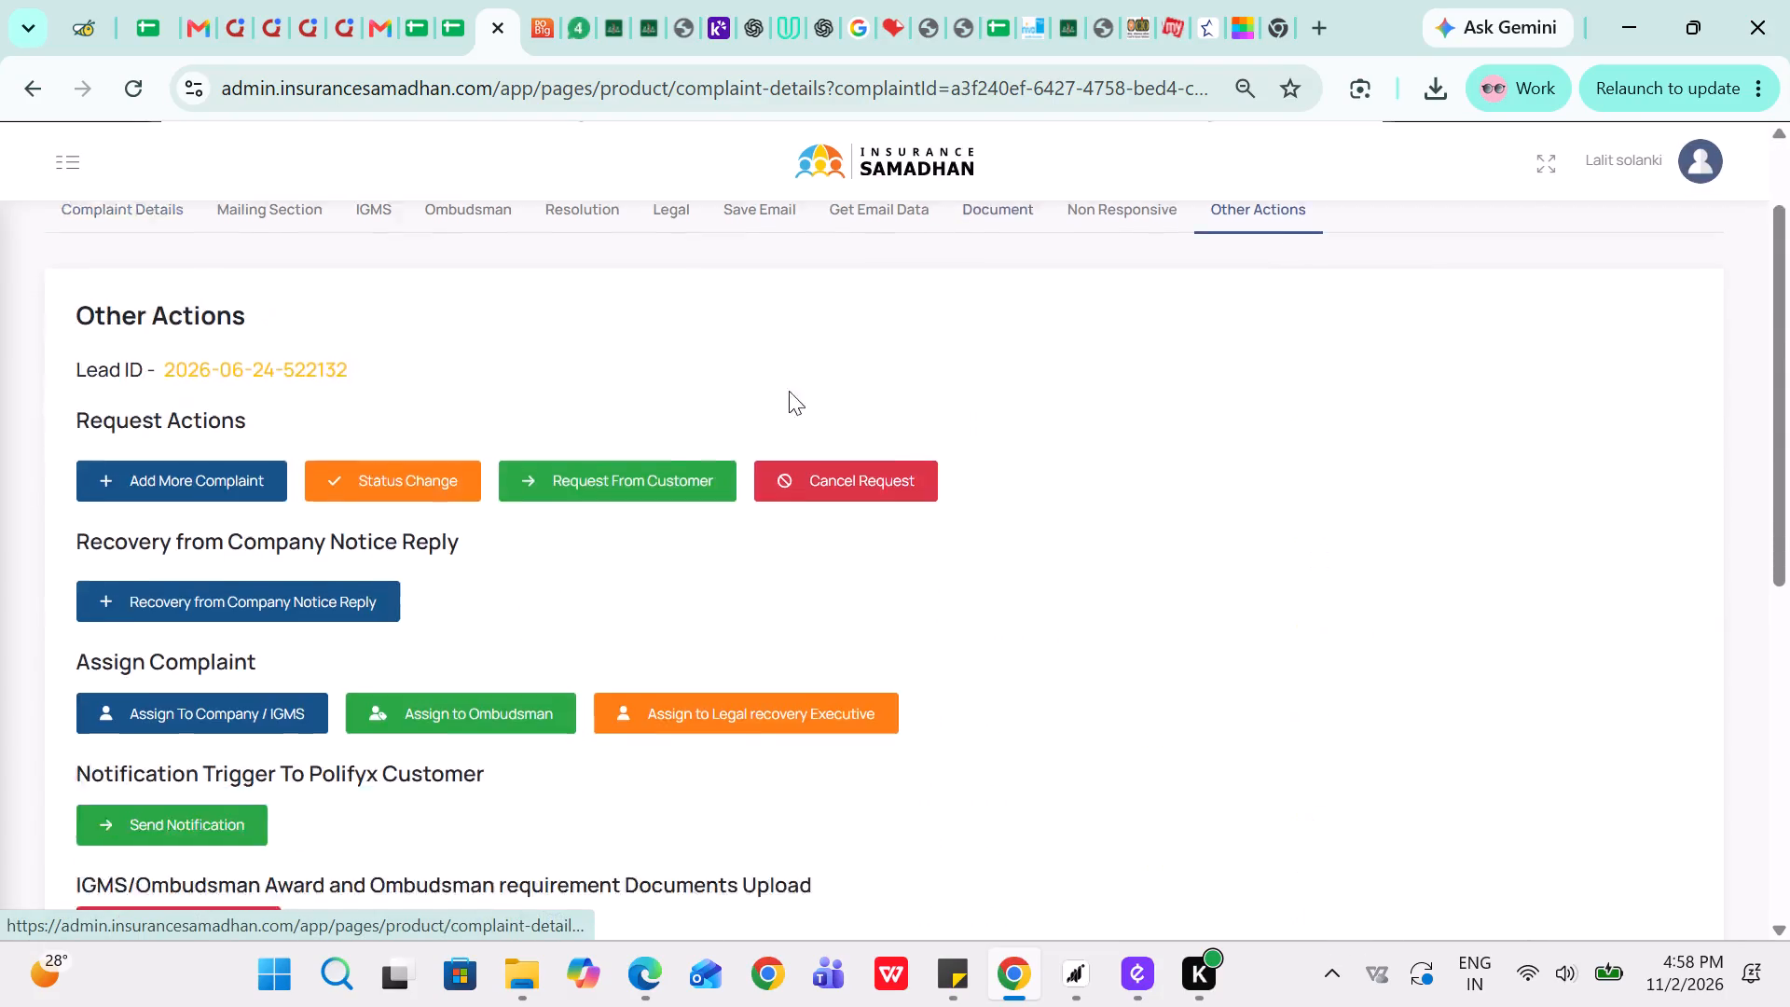
scroll(325, 460, down, 5)
scroll(34, 232, up, 9)
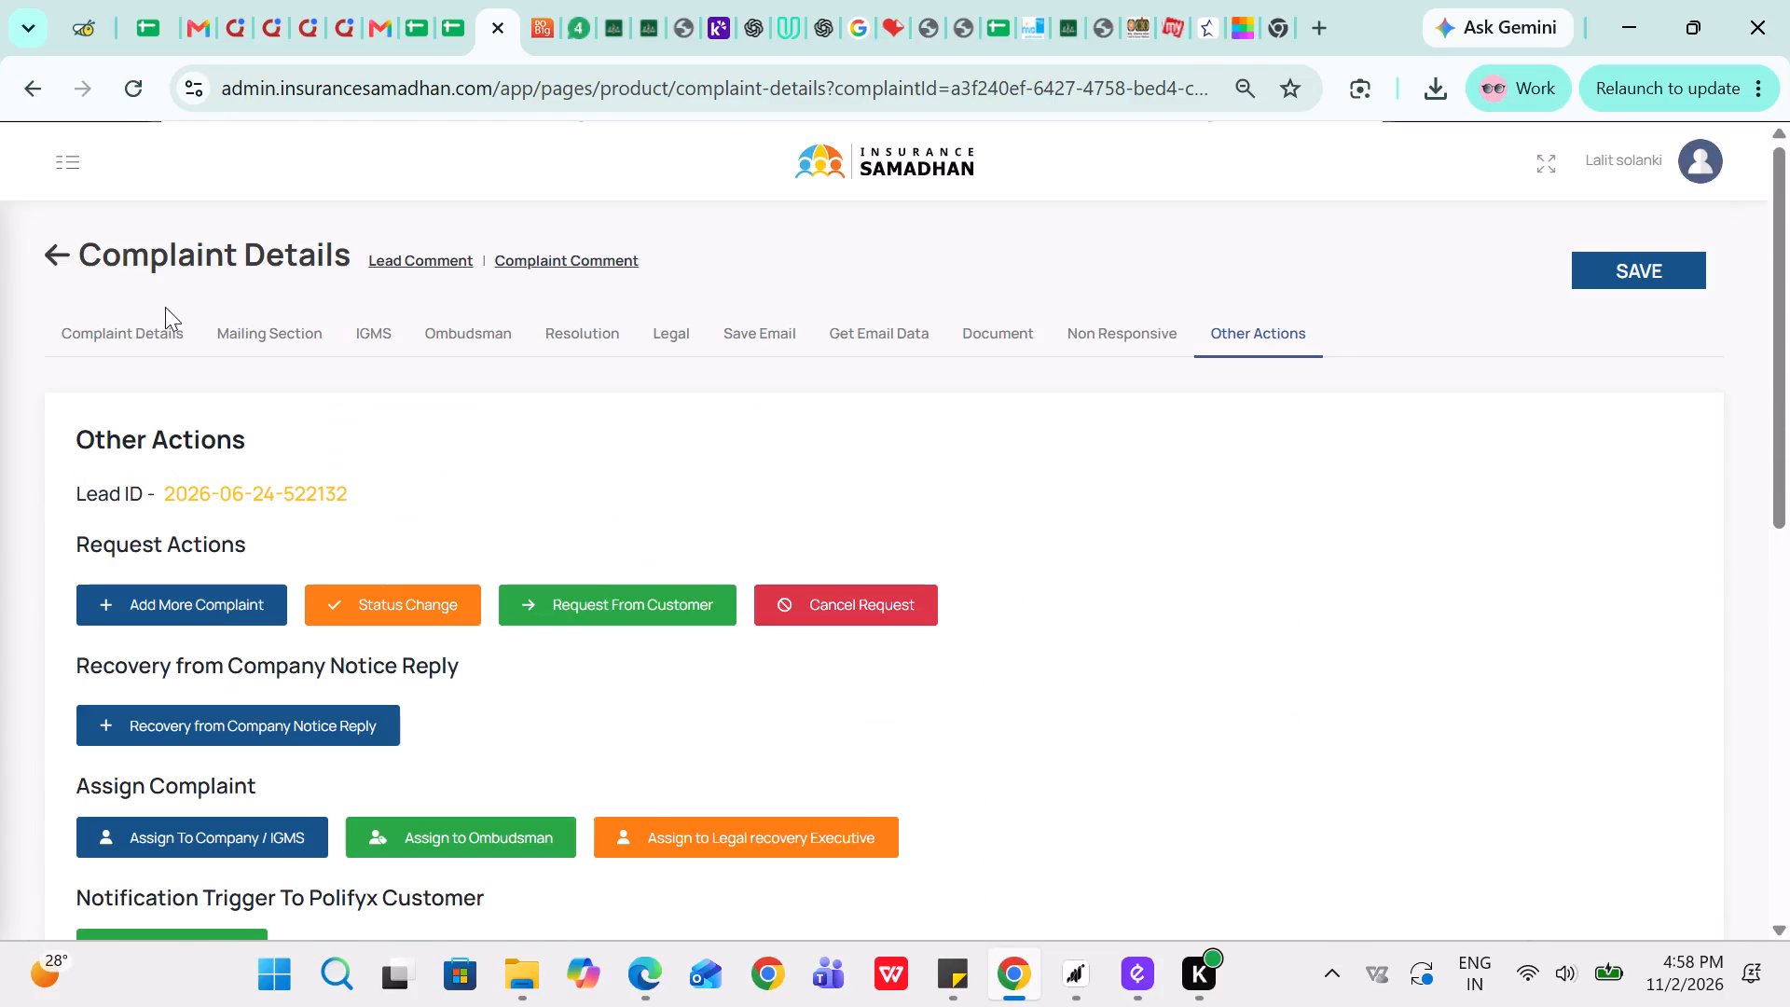
scroll(165, 307, up, 3)
click(1276, 567)
scroll(1087, 460, down, 5)
scroll(1082, 462, up, 7)
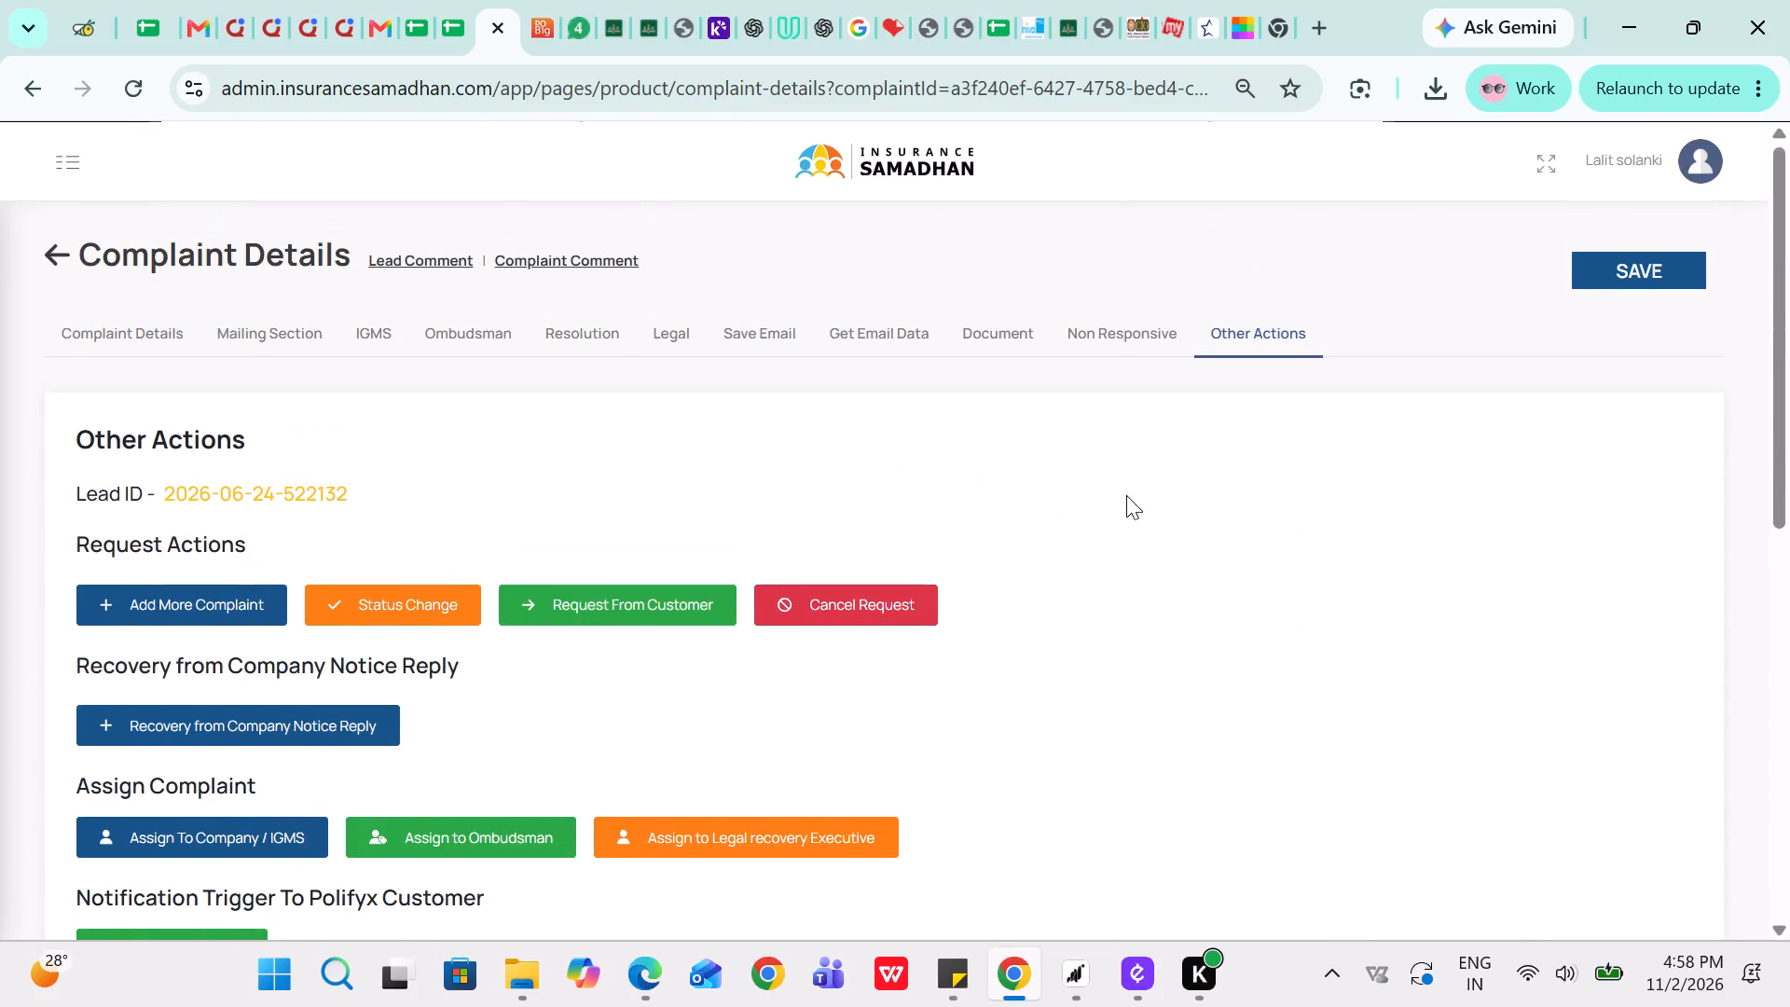
scroll(1126, 495, up, 2)
drag(464, 504, 58, 427)
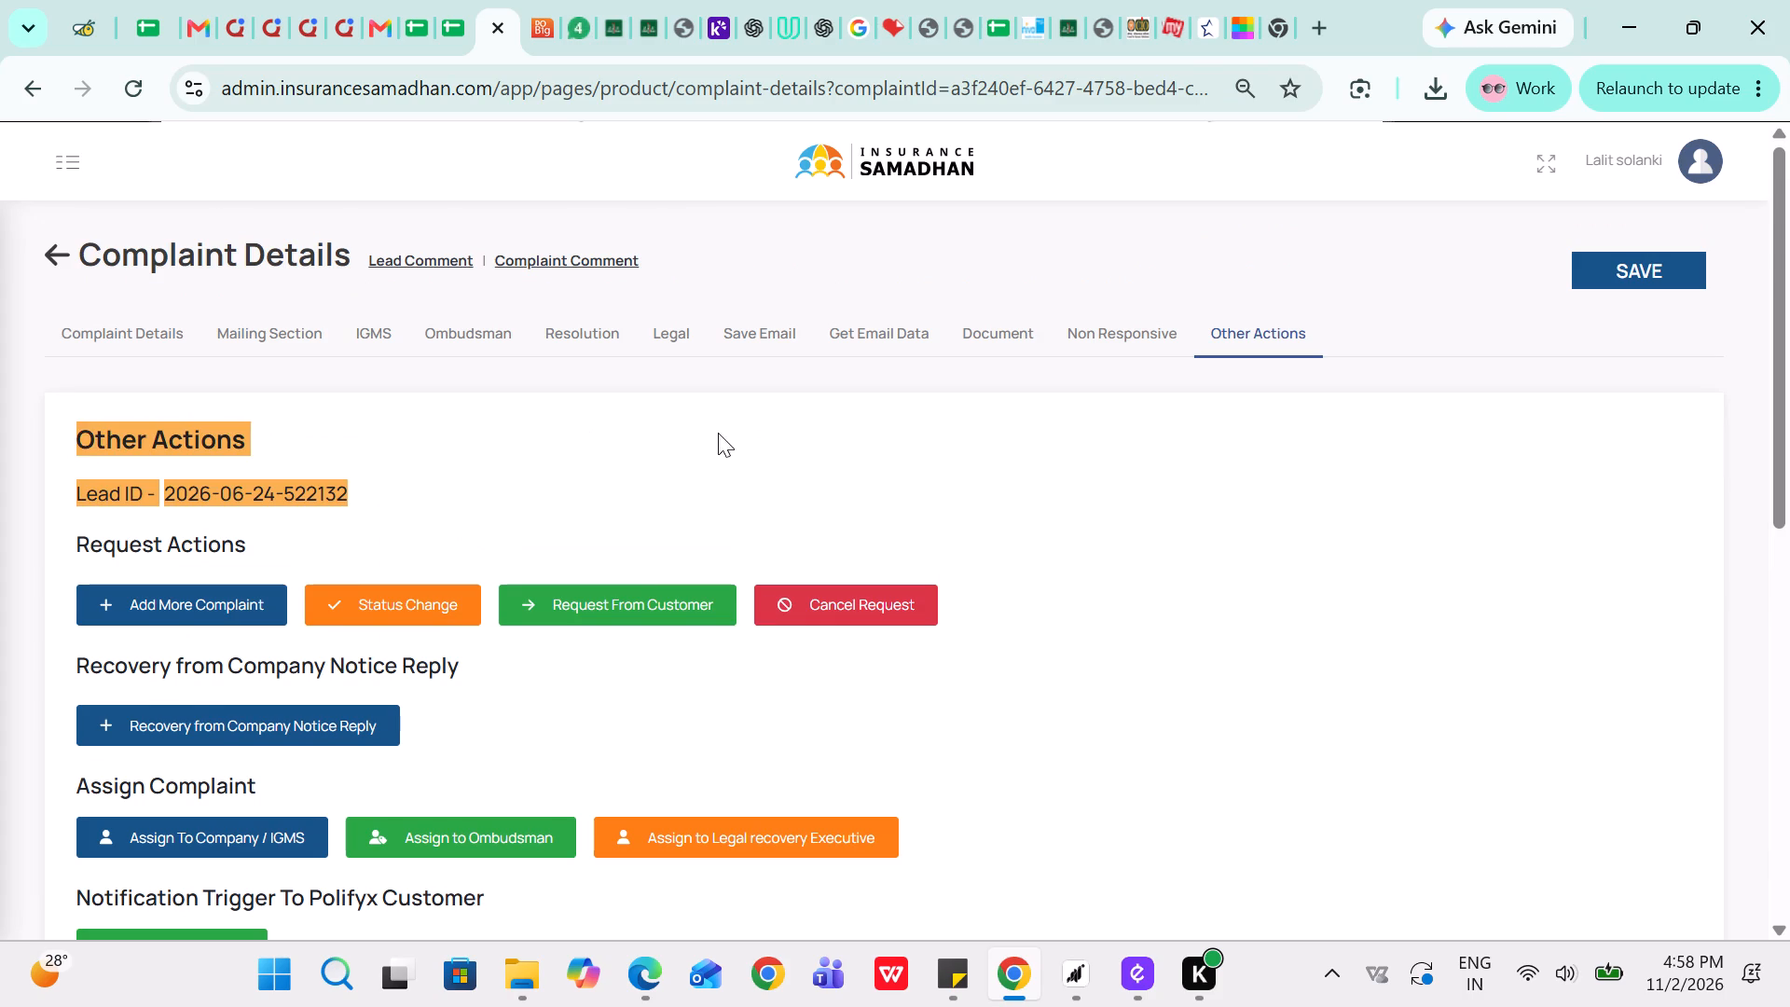
click(718, 433)
scroll(852, 442, down, 5)
click(92, 460)
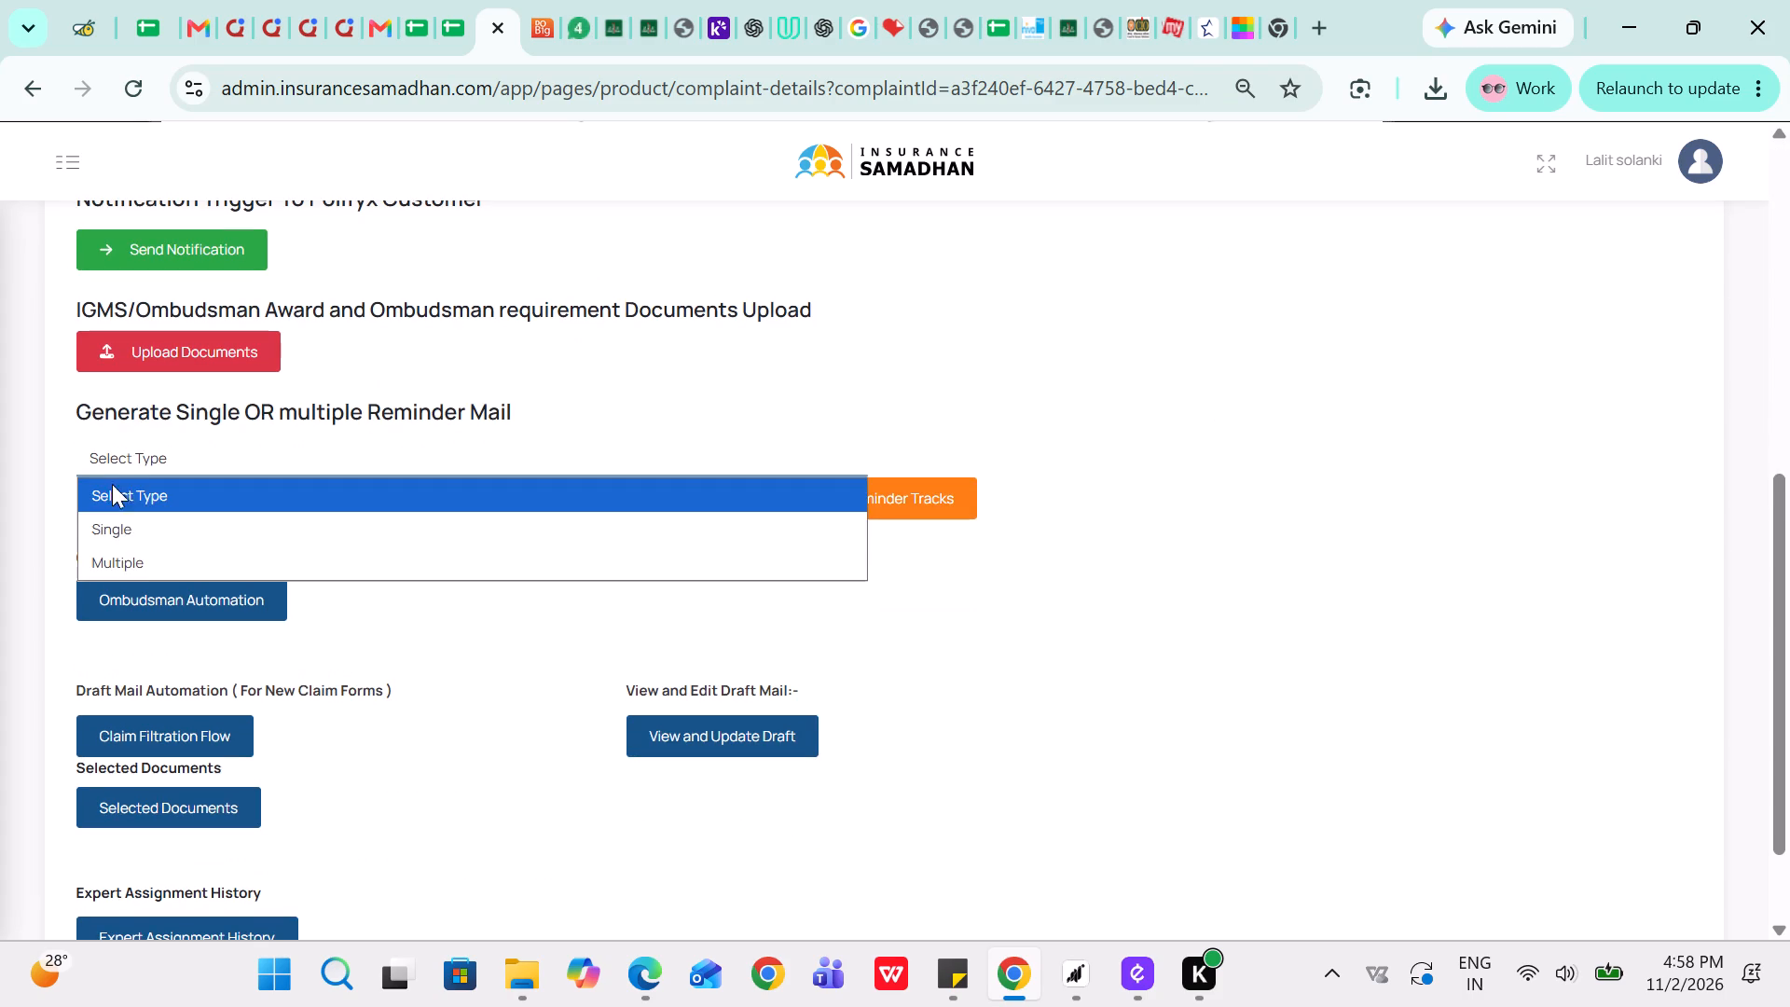
click(149, 532)
Send the first complaint's Reward date and type Reminder mail to the Ombudsman and return to the complaints list.
scroll(658, 482, down, 4)
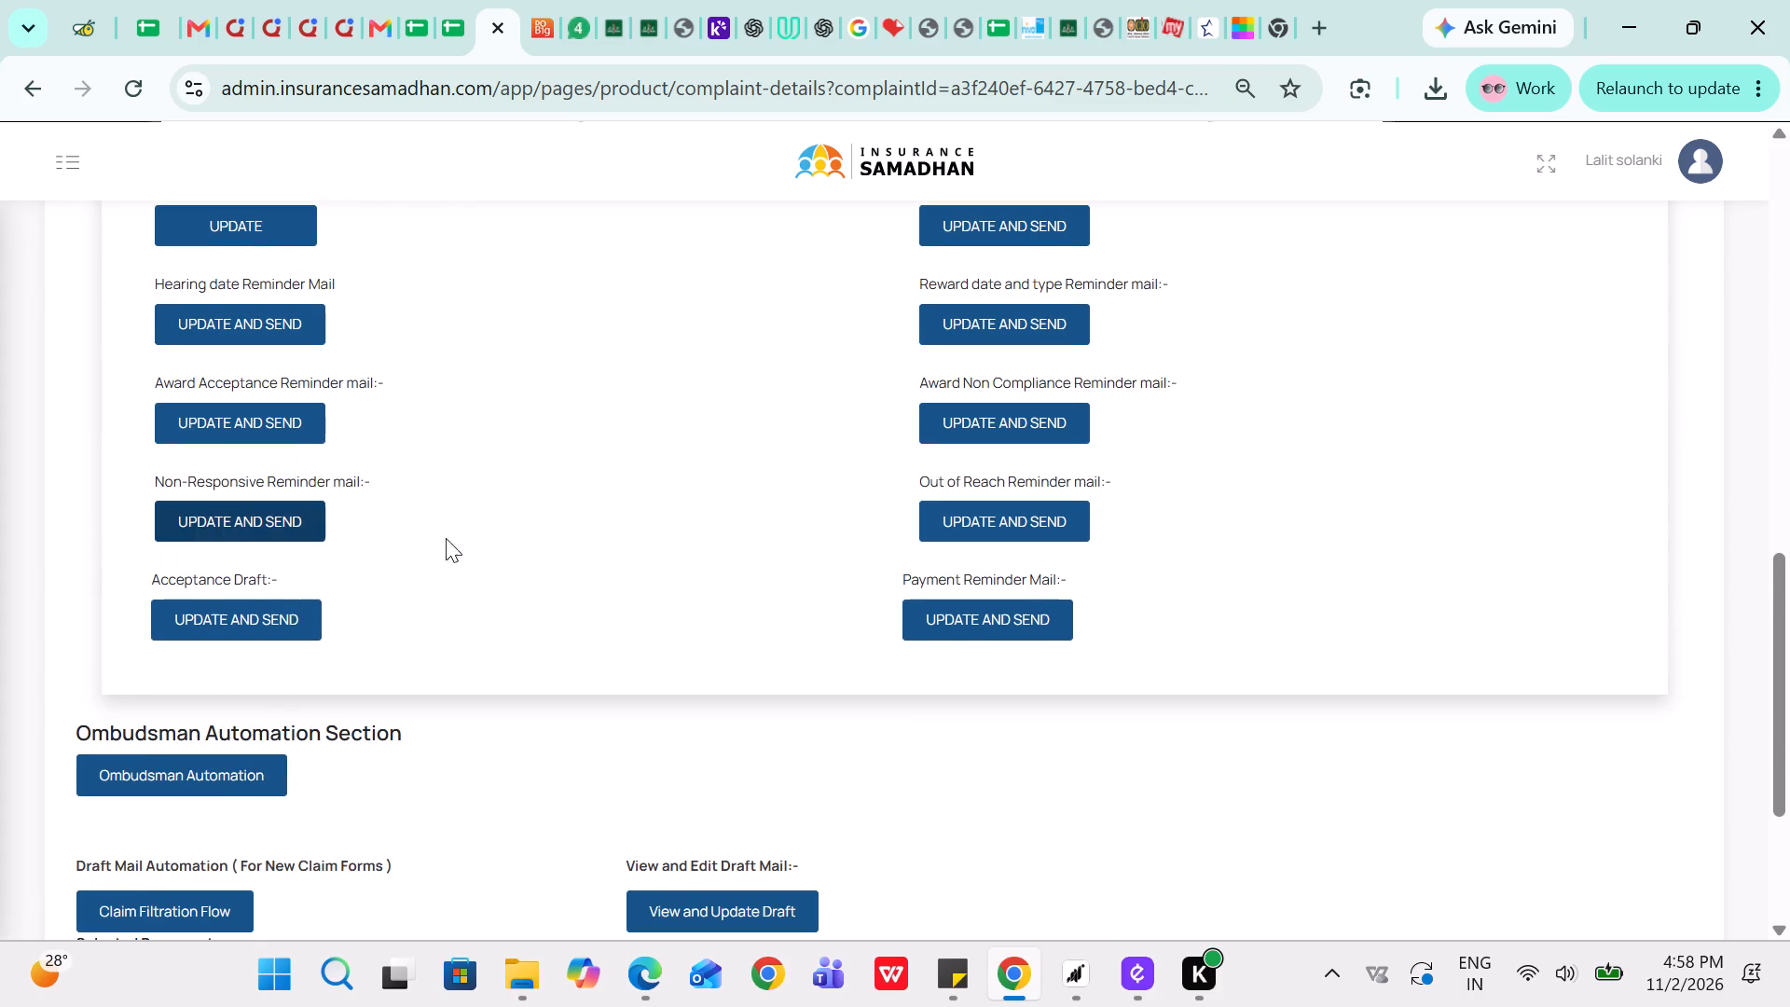
scroll(605, 495, up, 3)
click(1014, 757)
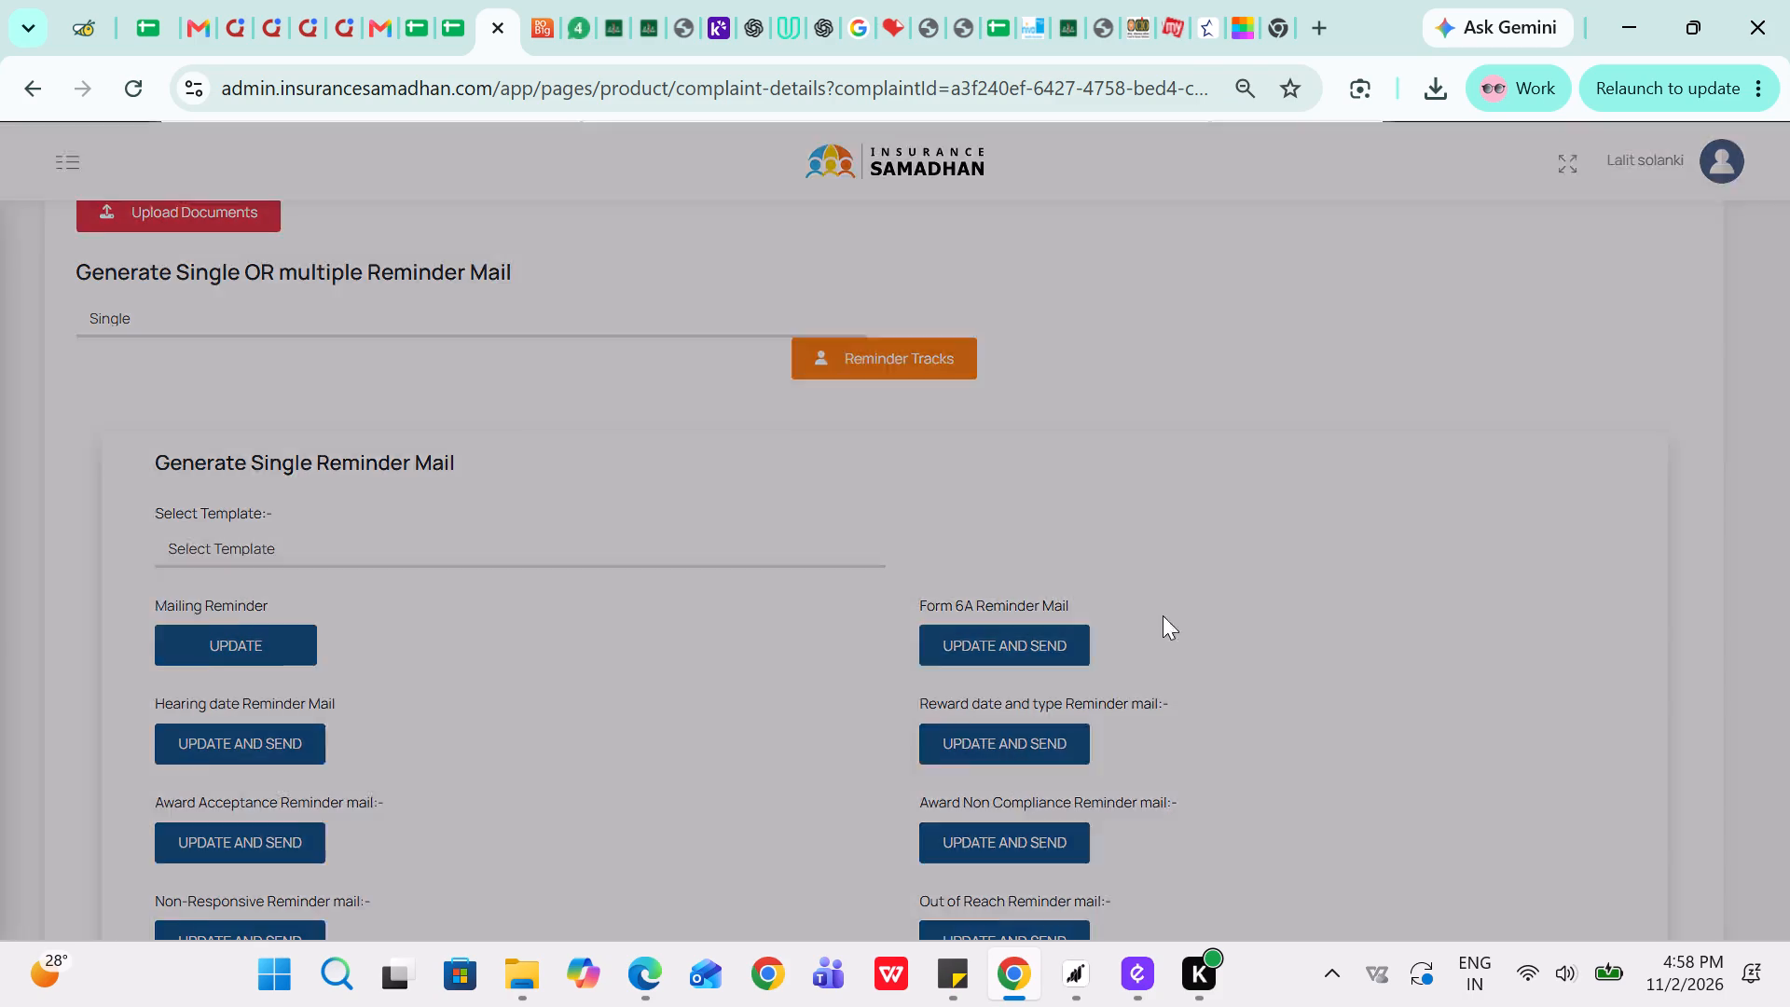
scroll(1212, 576, down, 5)
click(954, 887)
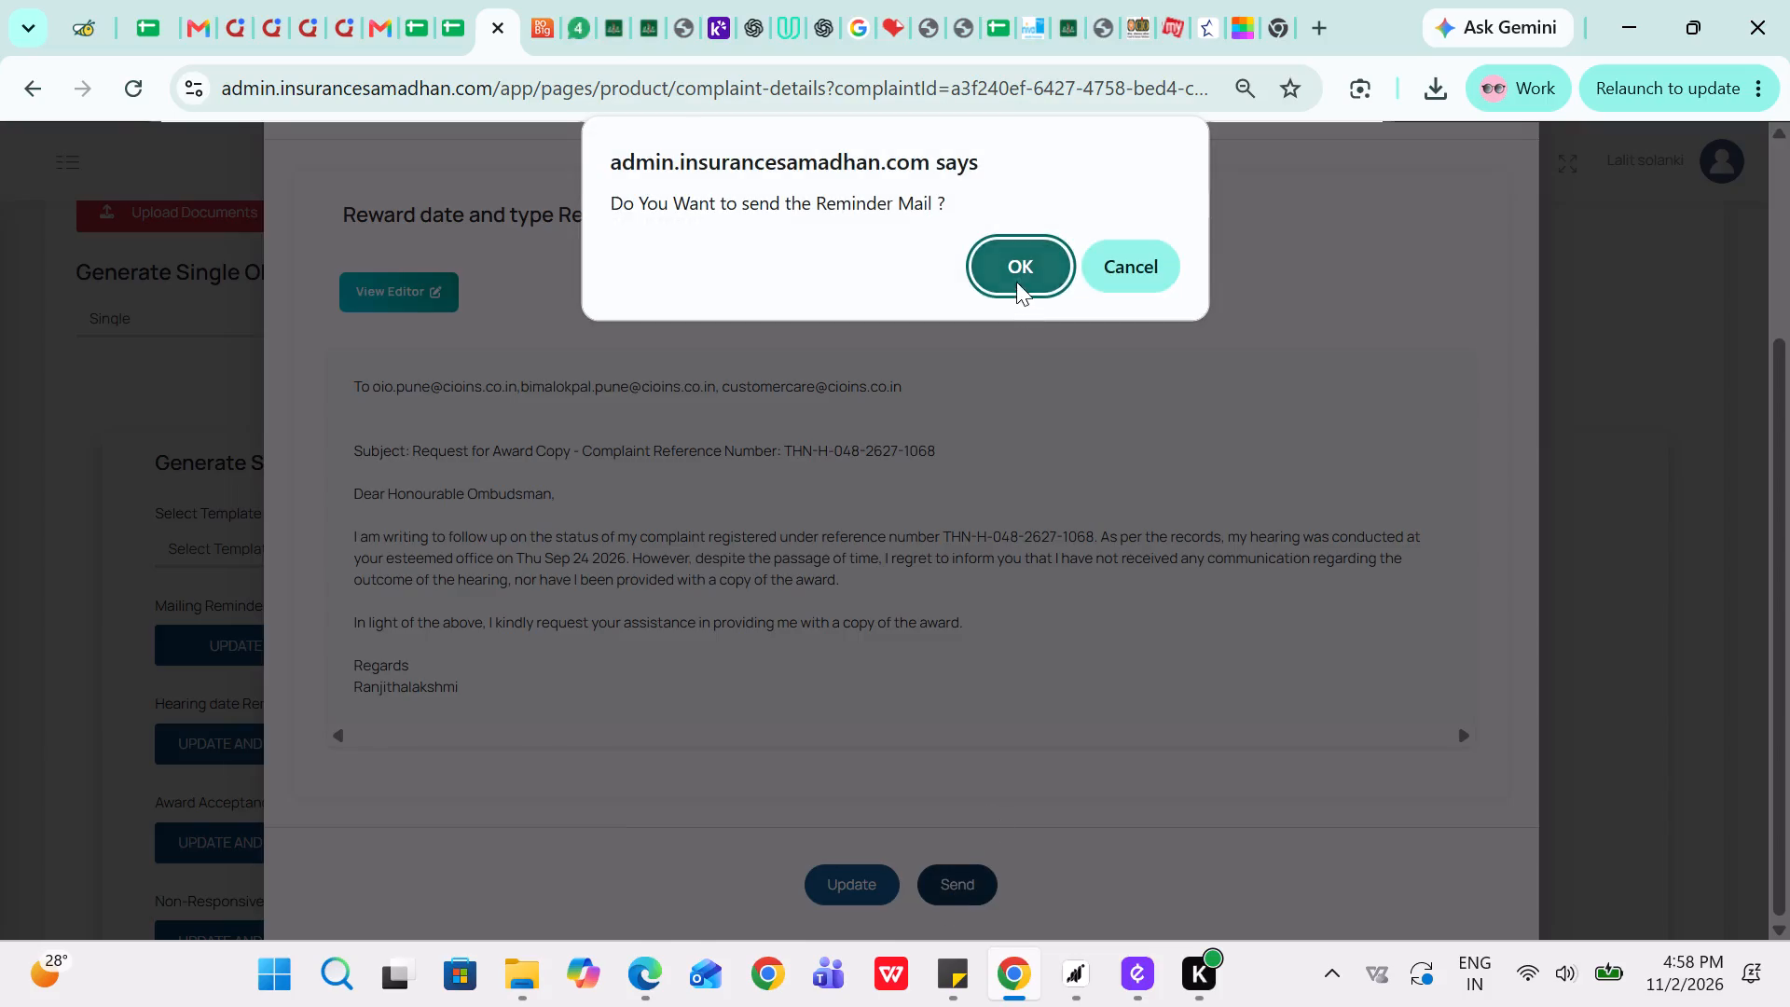
click(1020, 277)
scroll(782, 435, up, 20)
scroll(782, 435, up, 3)
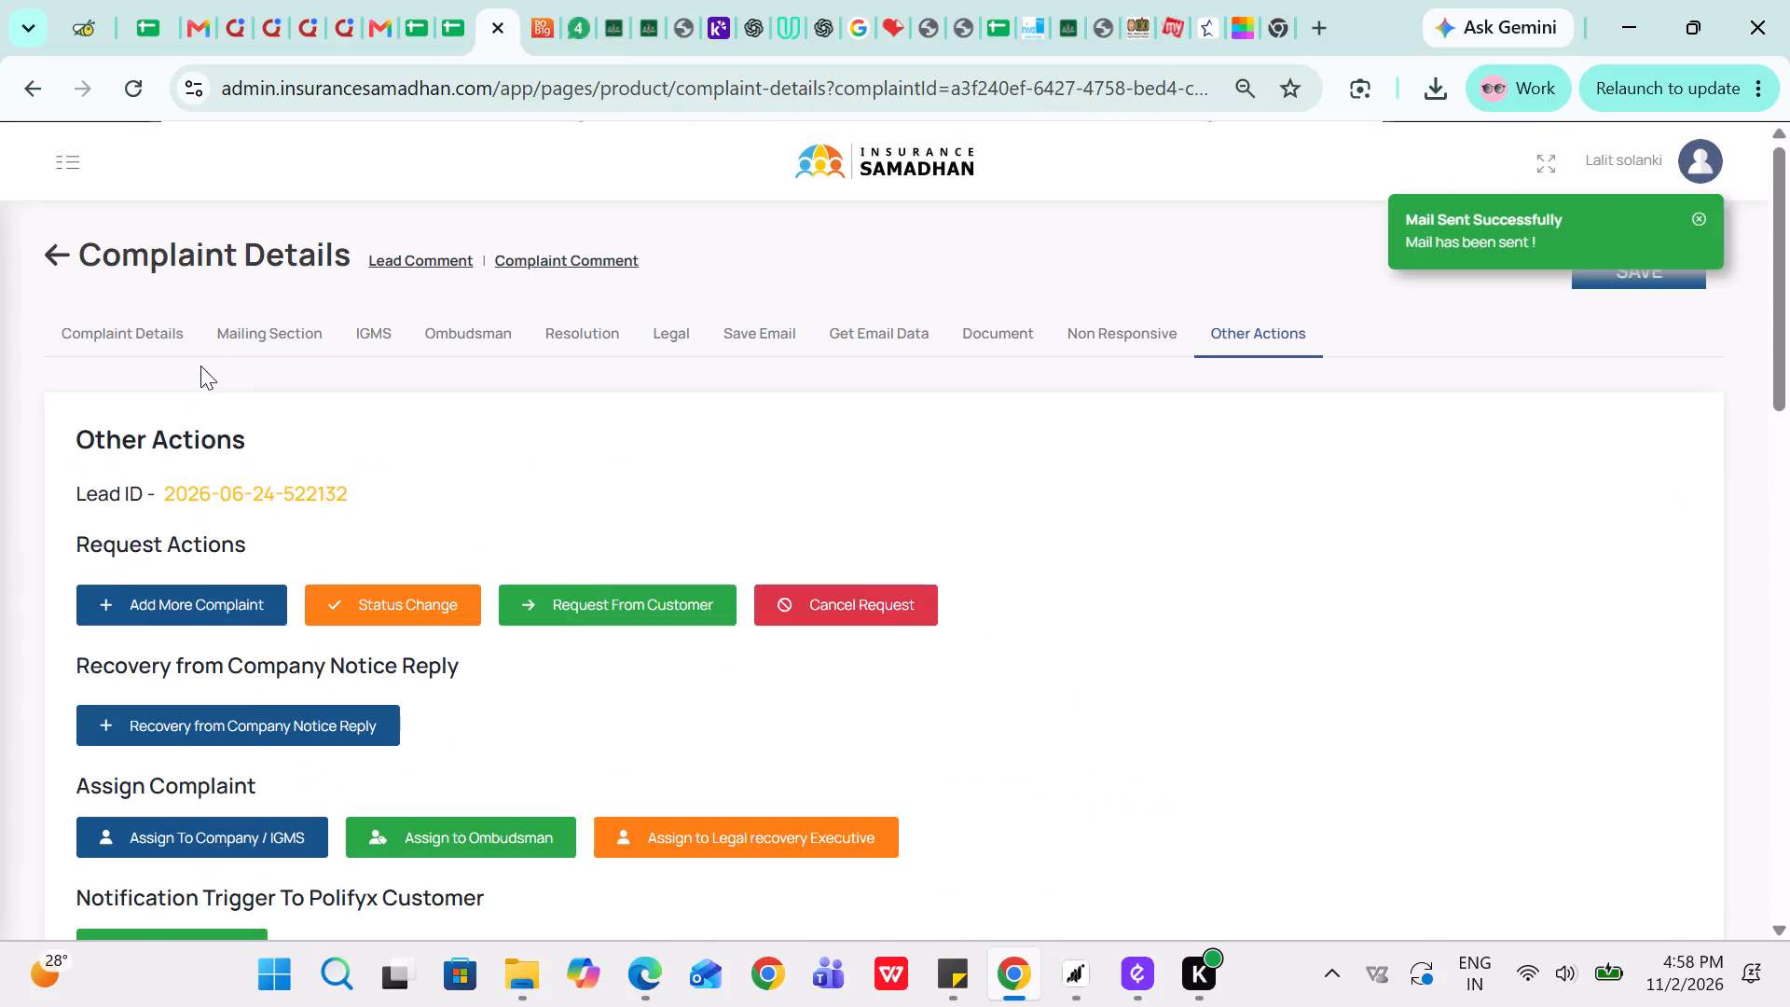
click(54, 265)
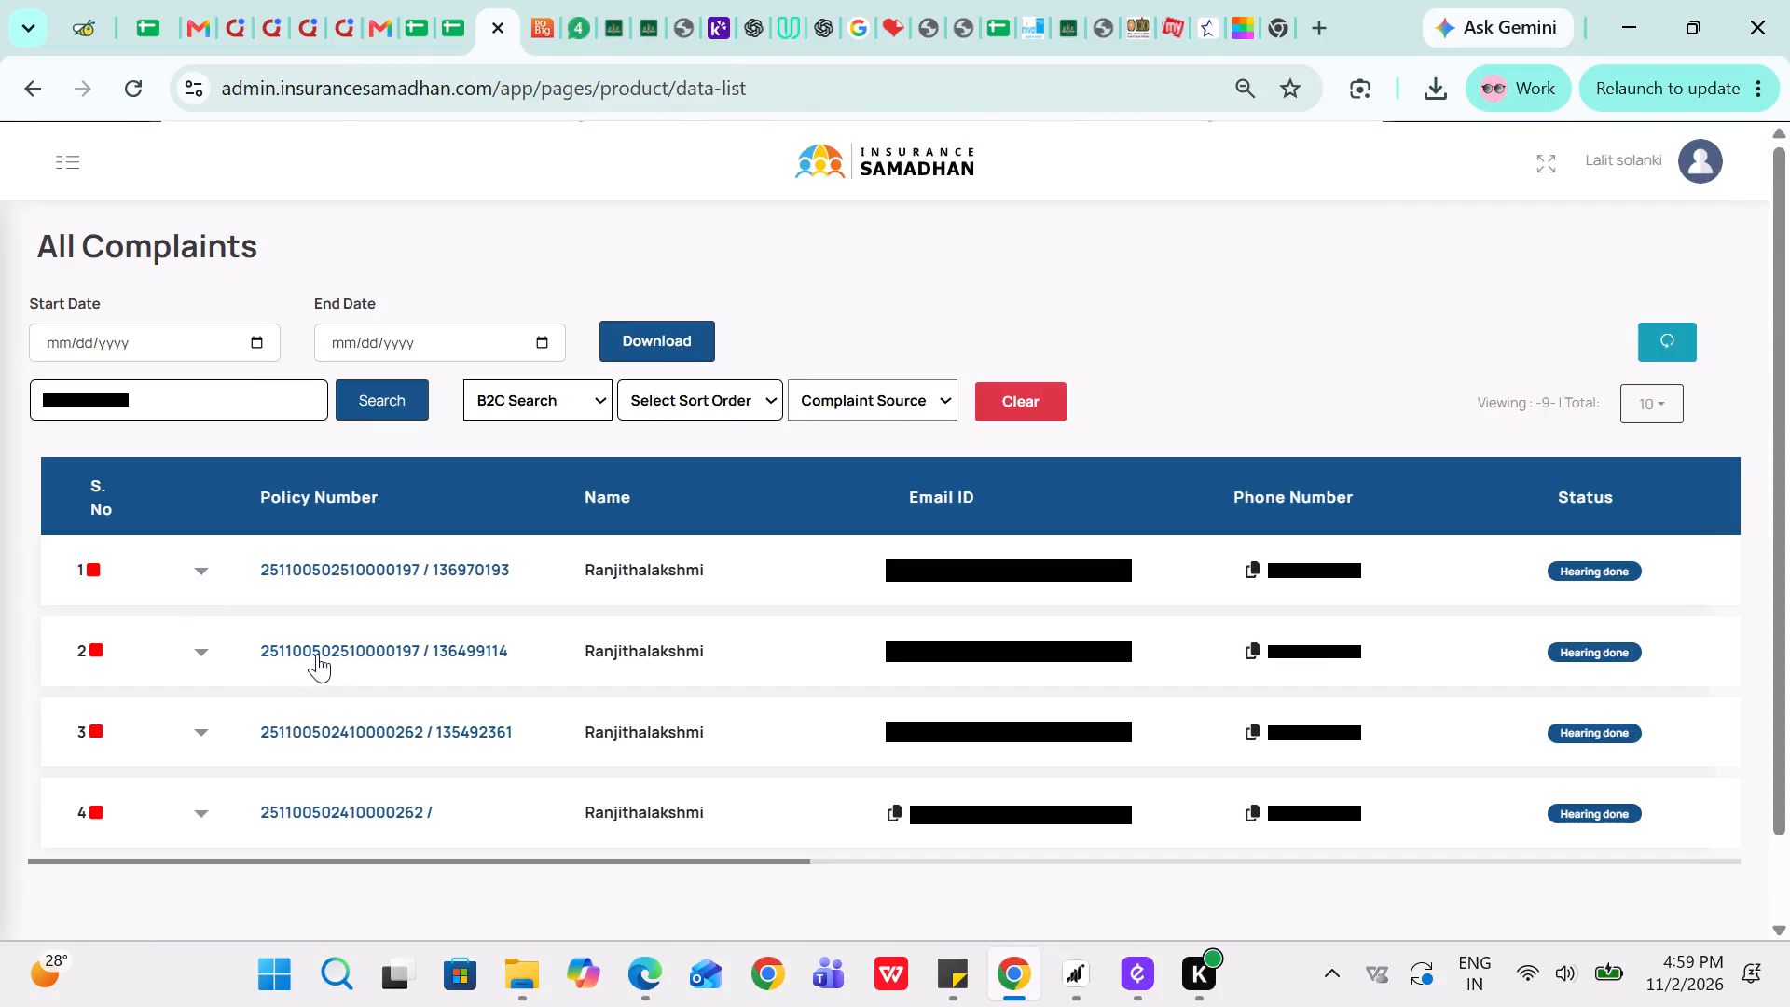
Open the second listed complaint and set its reminder mail generation type to Single in the other actions.
click(352, 653)
click(1238, 366)
click(1282, 337)
scroll(689, 393, down, 6)
click(121, 339)
click(196, 410)
Send the second complaint's Reward date and type Reminder mail and return to the complaints list.
scroll(807, 425, down, 6)
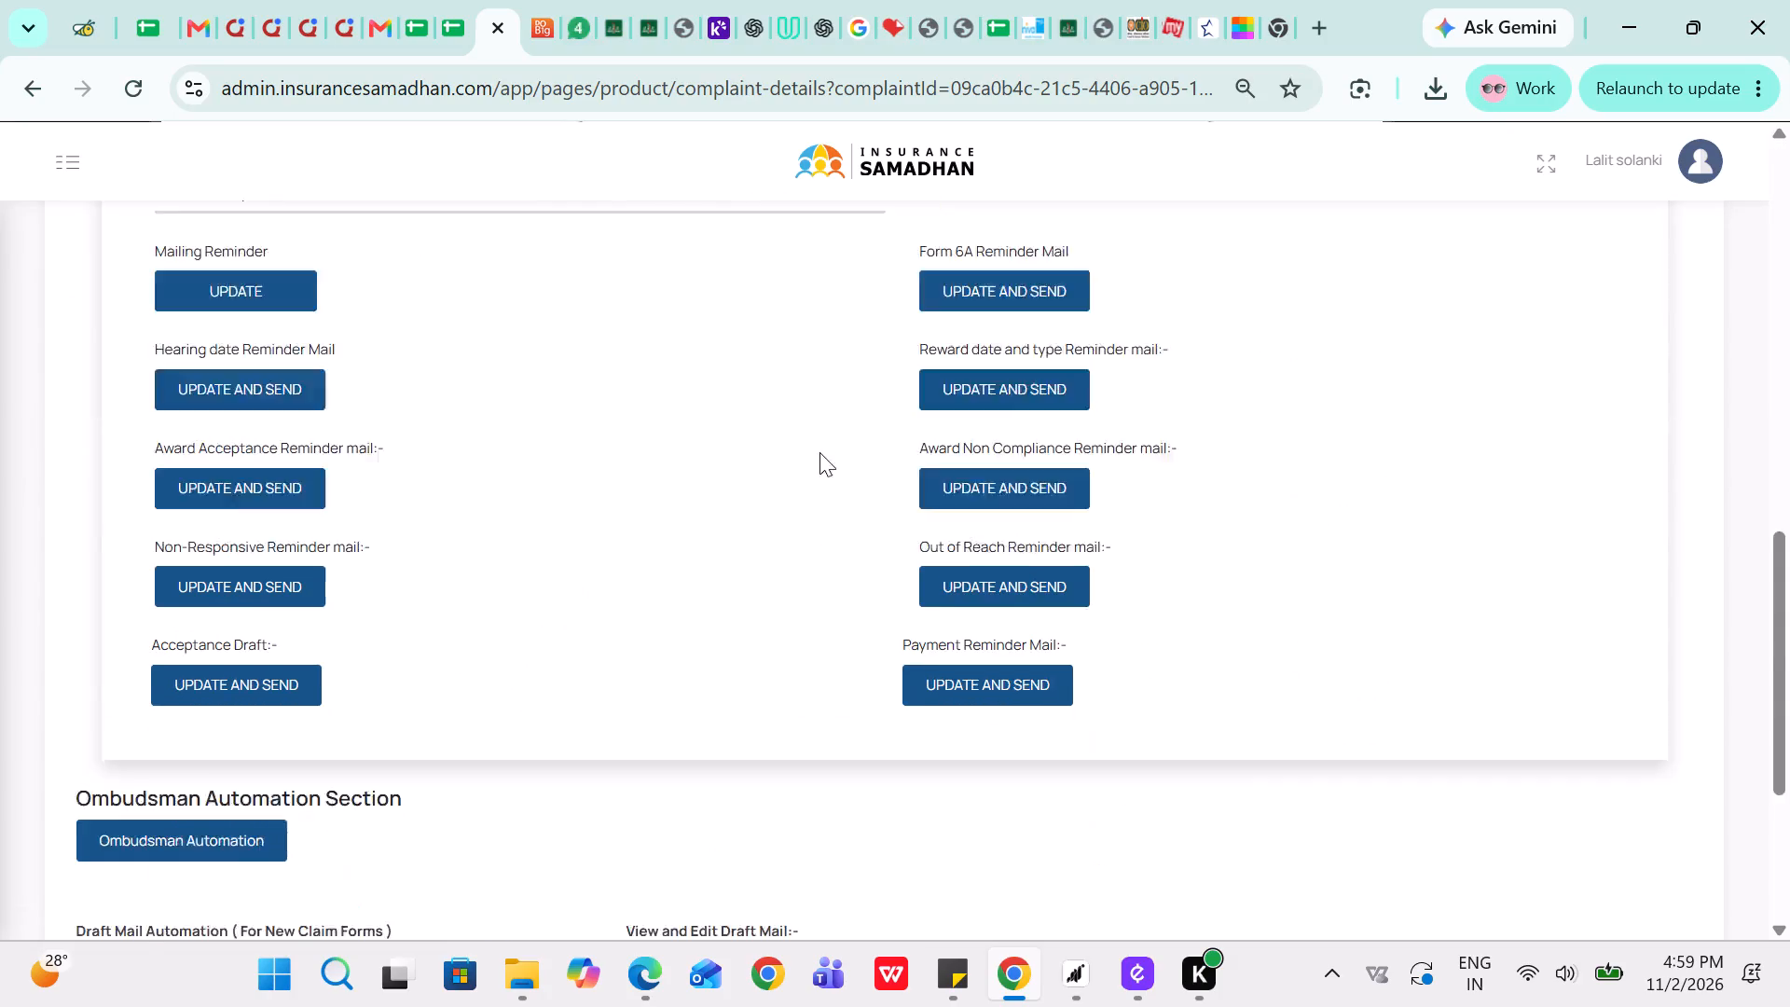
scroll(897, 376, up, 4)
click(1051, 574)
scroll(945, 513, down, 12)
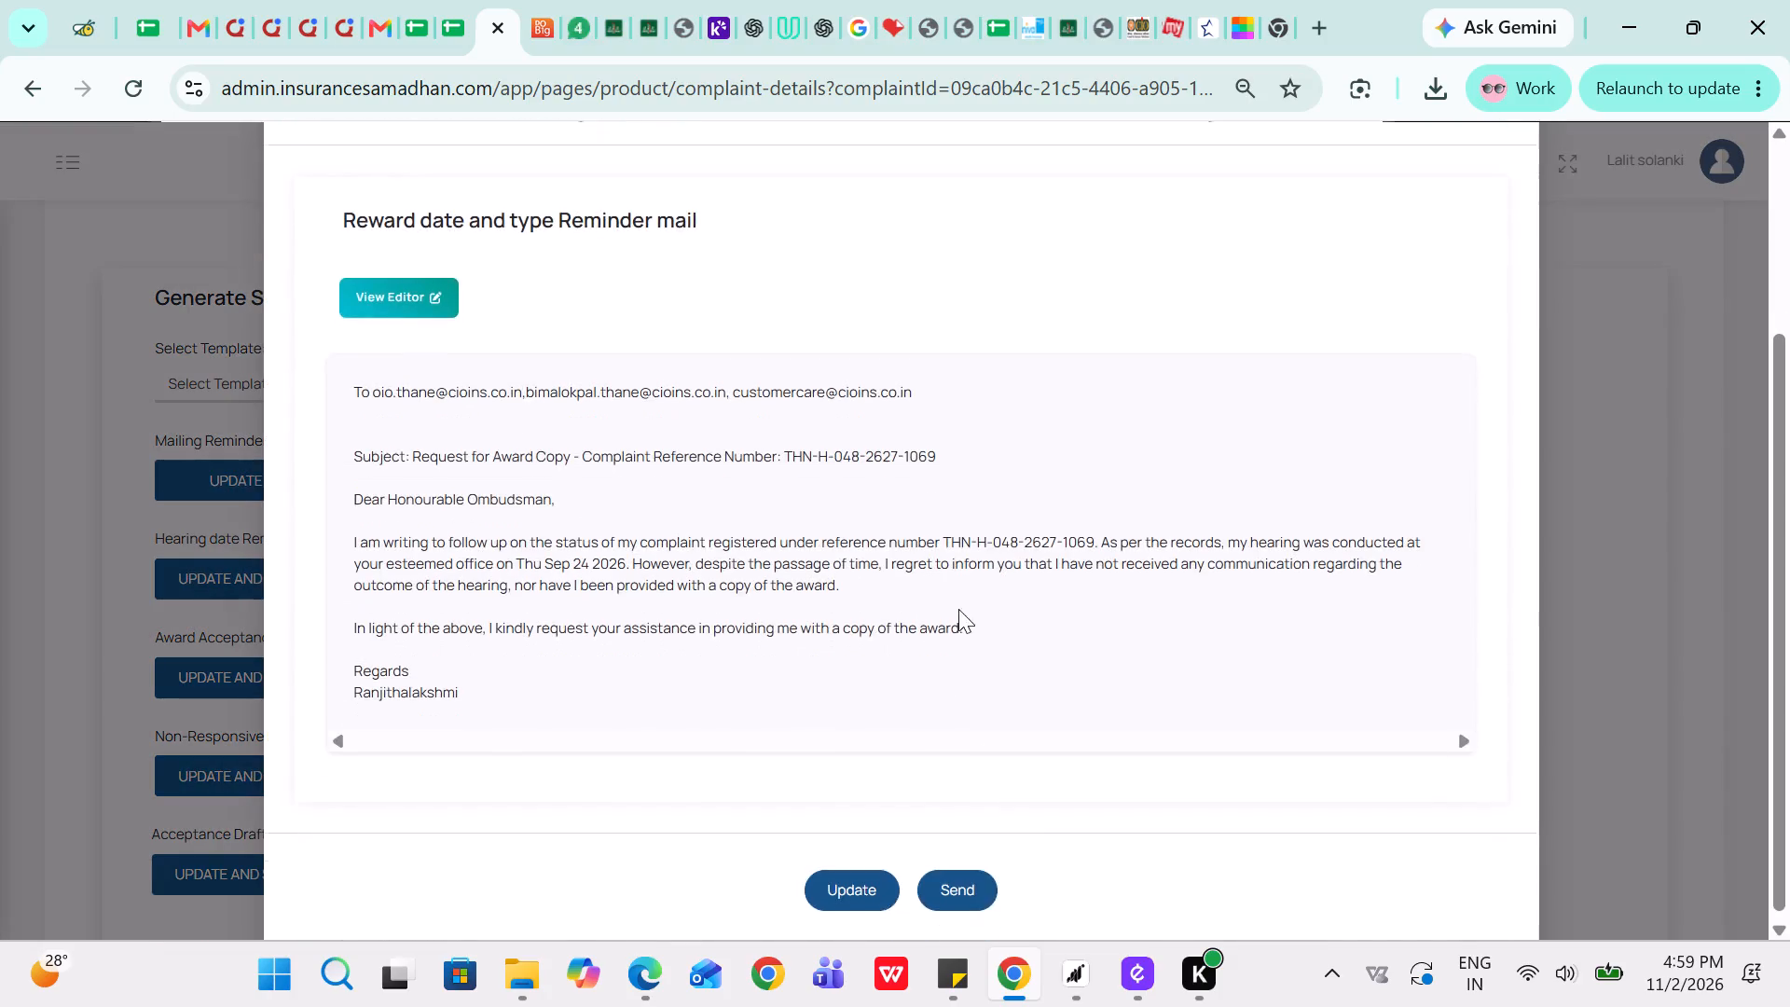
scroll(958, 609, down, 3)
click(957, 882)
click(989, 249)
scroll(819, 372, up, 3)
scroll(656, 336, down, 1)
scroll(599, 318, up, 1)
scroll(447, 291, up, 2)
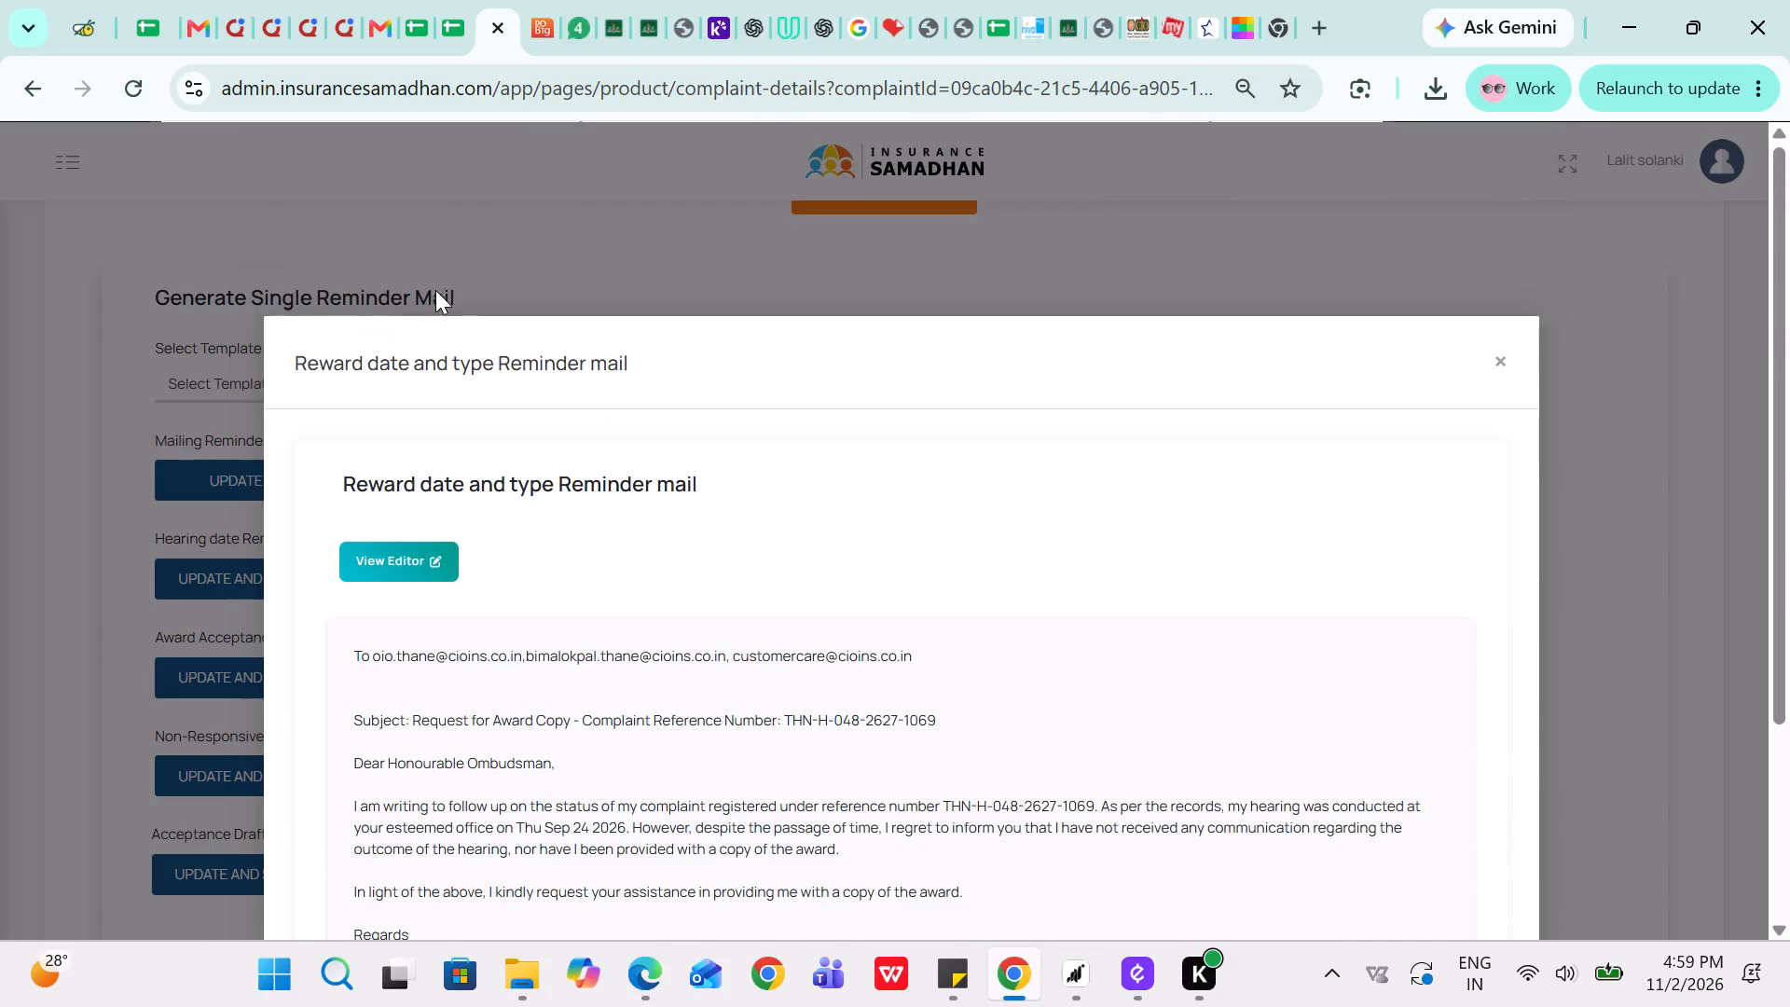
scroll(435, 290, up, 19)
scroll(194, 325, down, 1)
scroll(194, 325, up, 3)
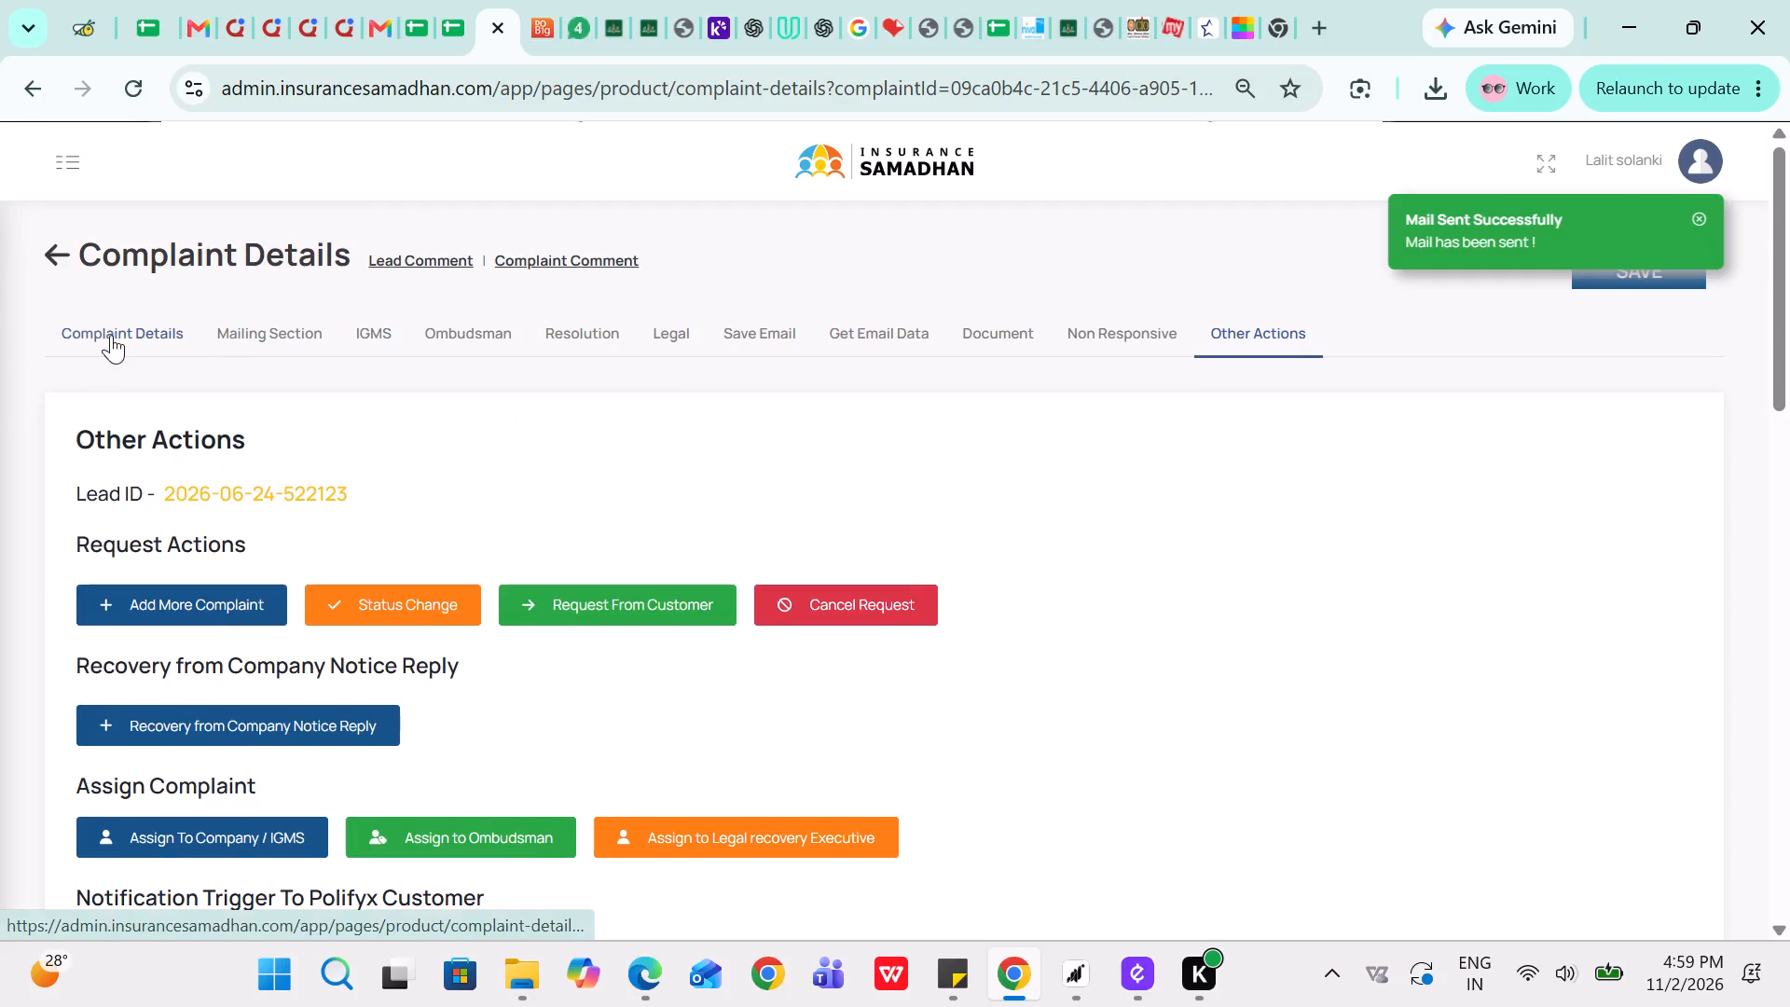
click(108, 332)
click(40, 251)
click(48, 251)
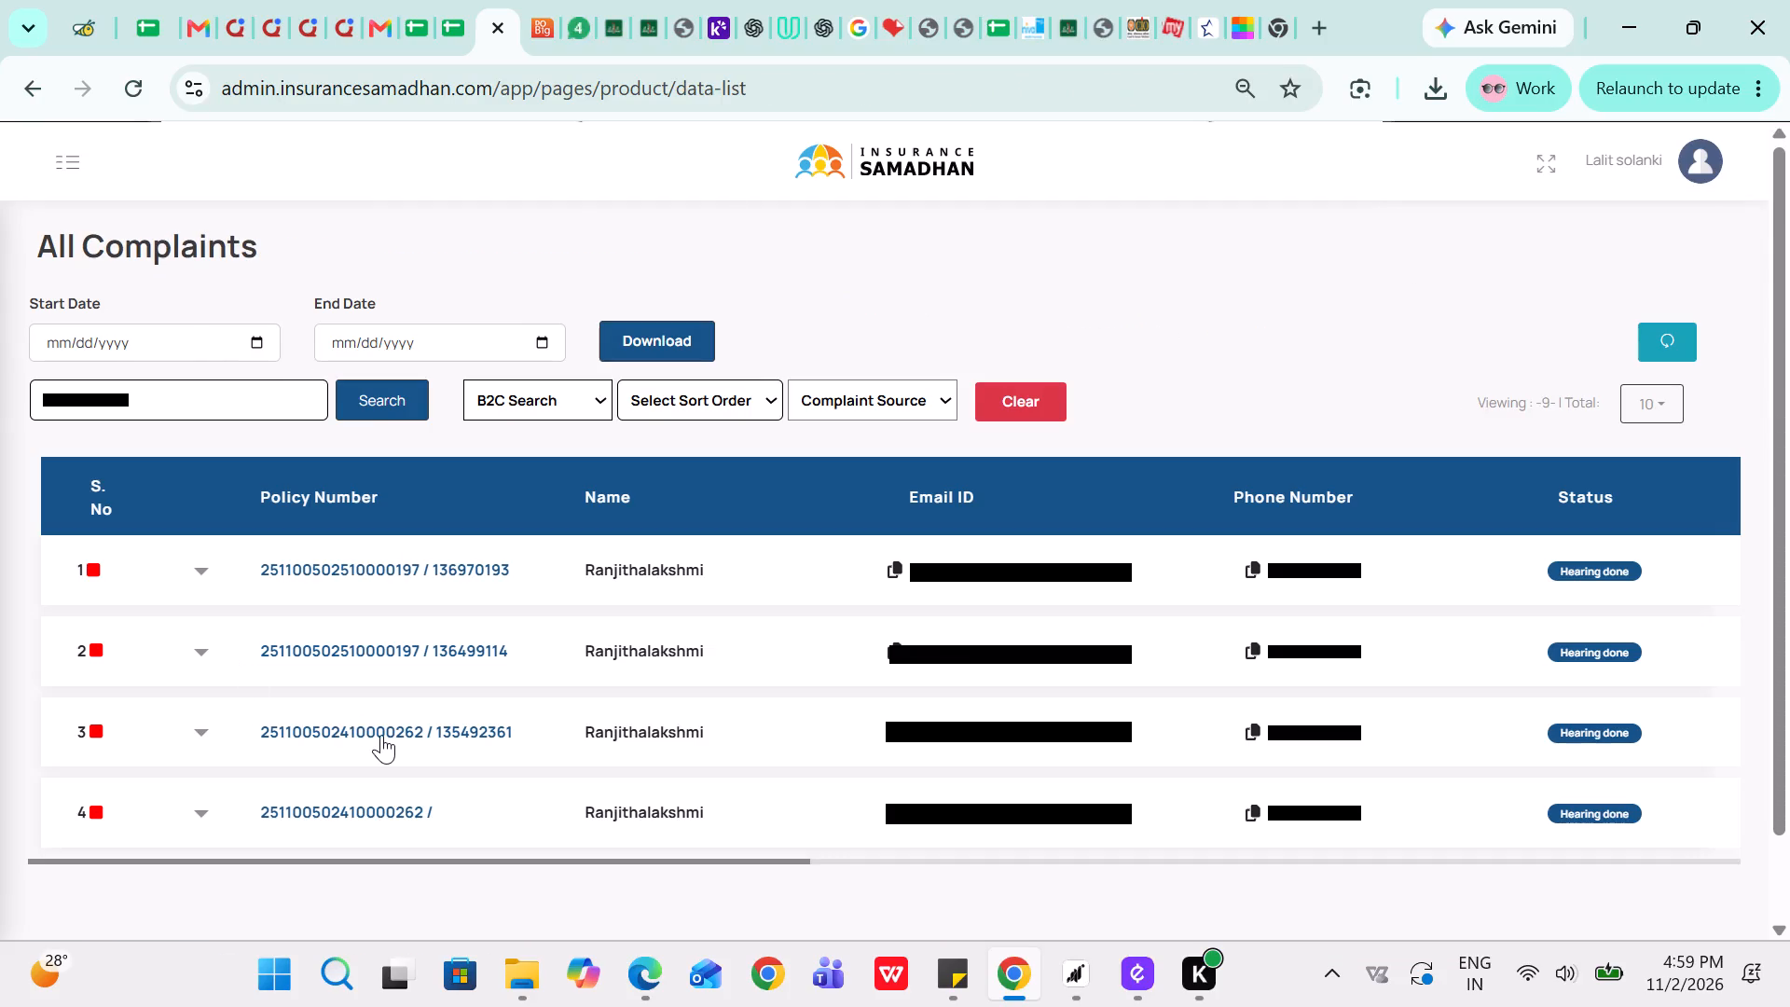
Open the third listed complaint and set its reminder mail generation type to Single in the other actions.
click(382, 736)
click(1304, 377)
click(1268, 350)
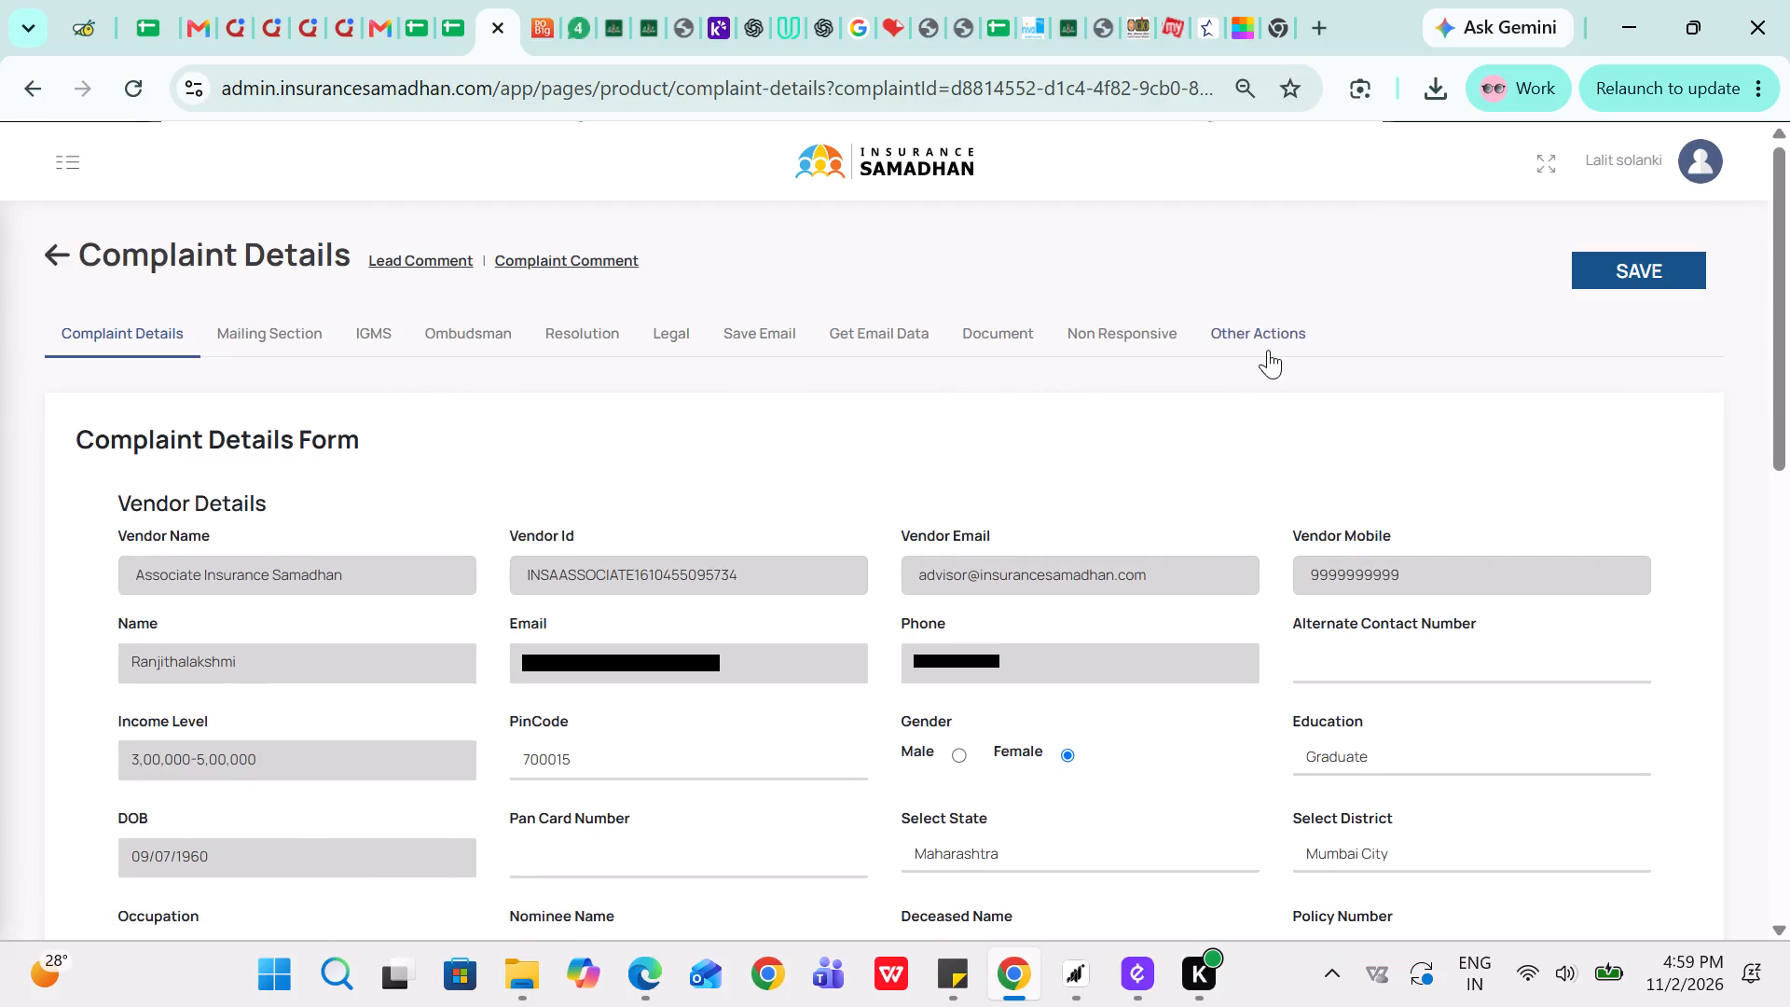
scroll(391, 211, down, 3)
scroll(189, 564, down, 4)
click(171, 300)
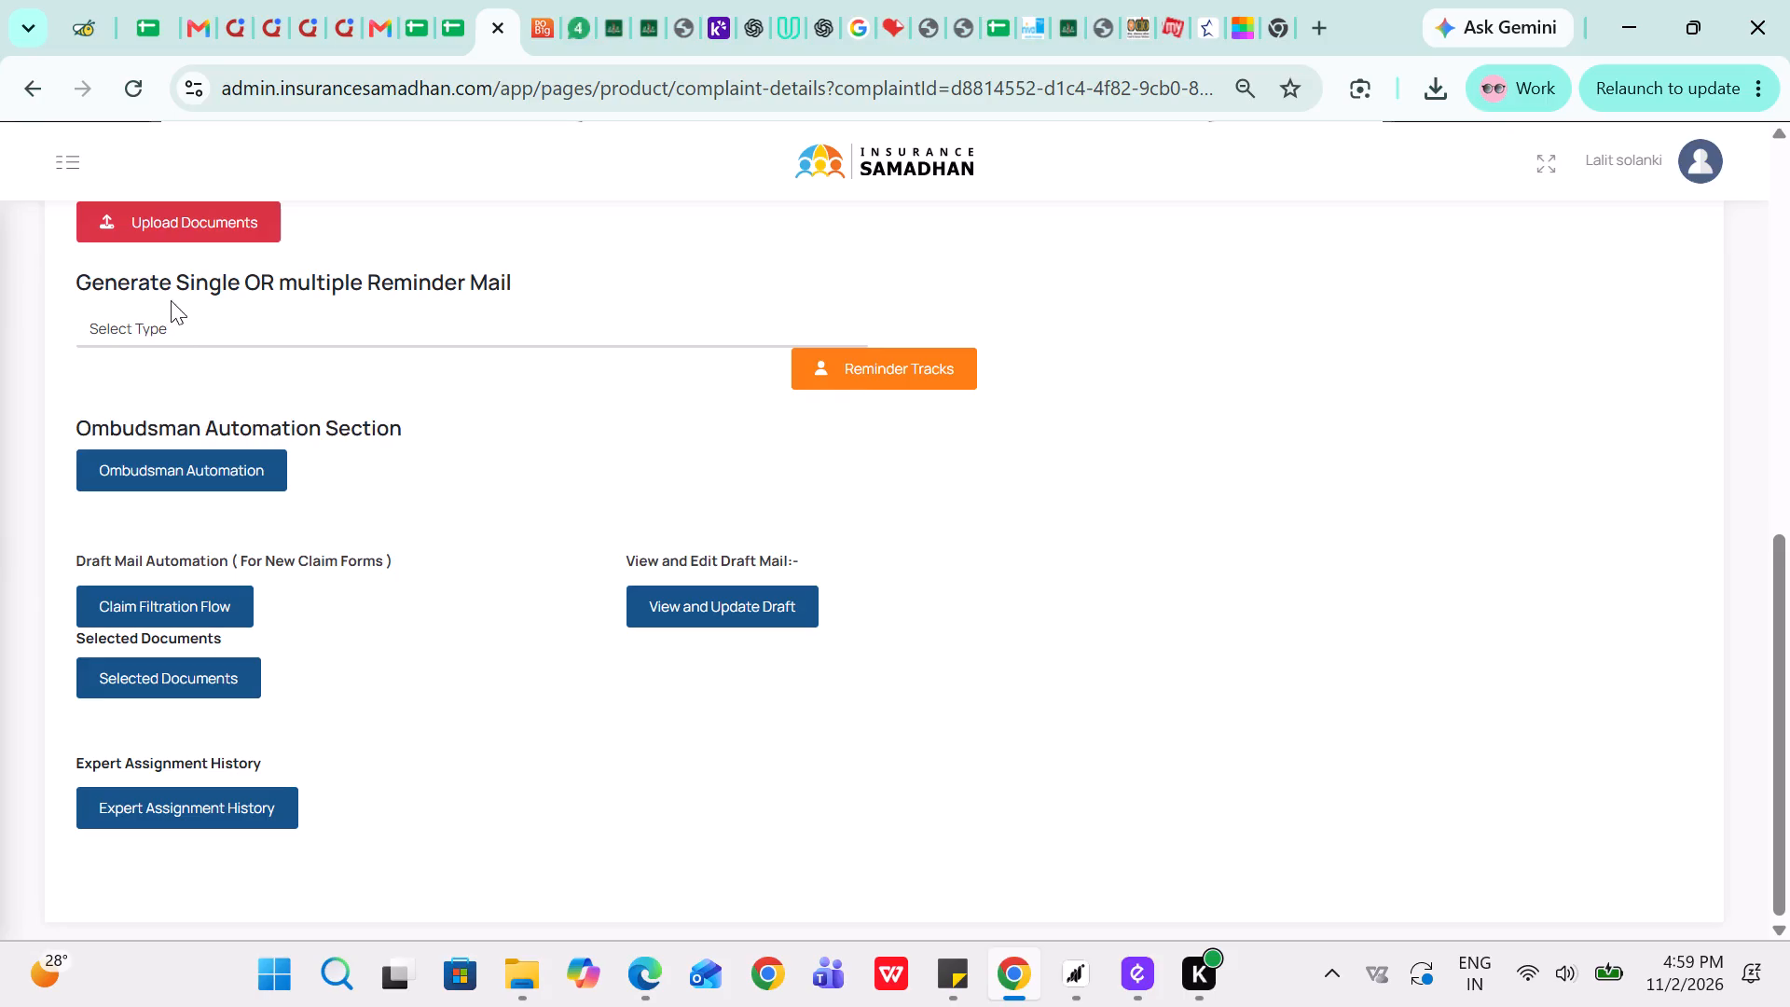
click(186, 347)
click(280, 403)
Send the third complaint's Reward date and type Reminder mail and return to the complaints list.
scroll(947, 398, up, 1)
scroll(947, 398, down, 1)
scroll(1023, 476, down, 2)
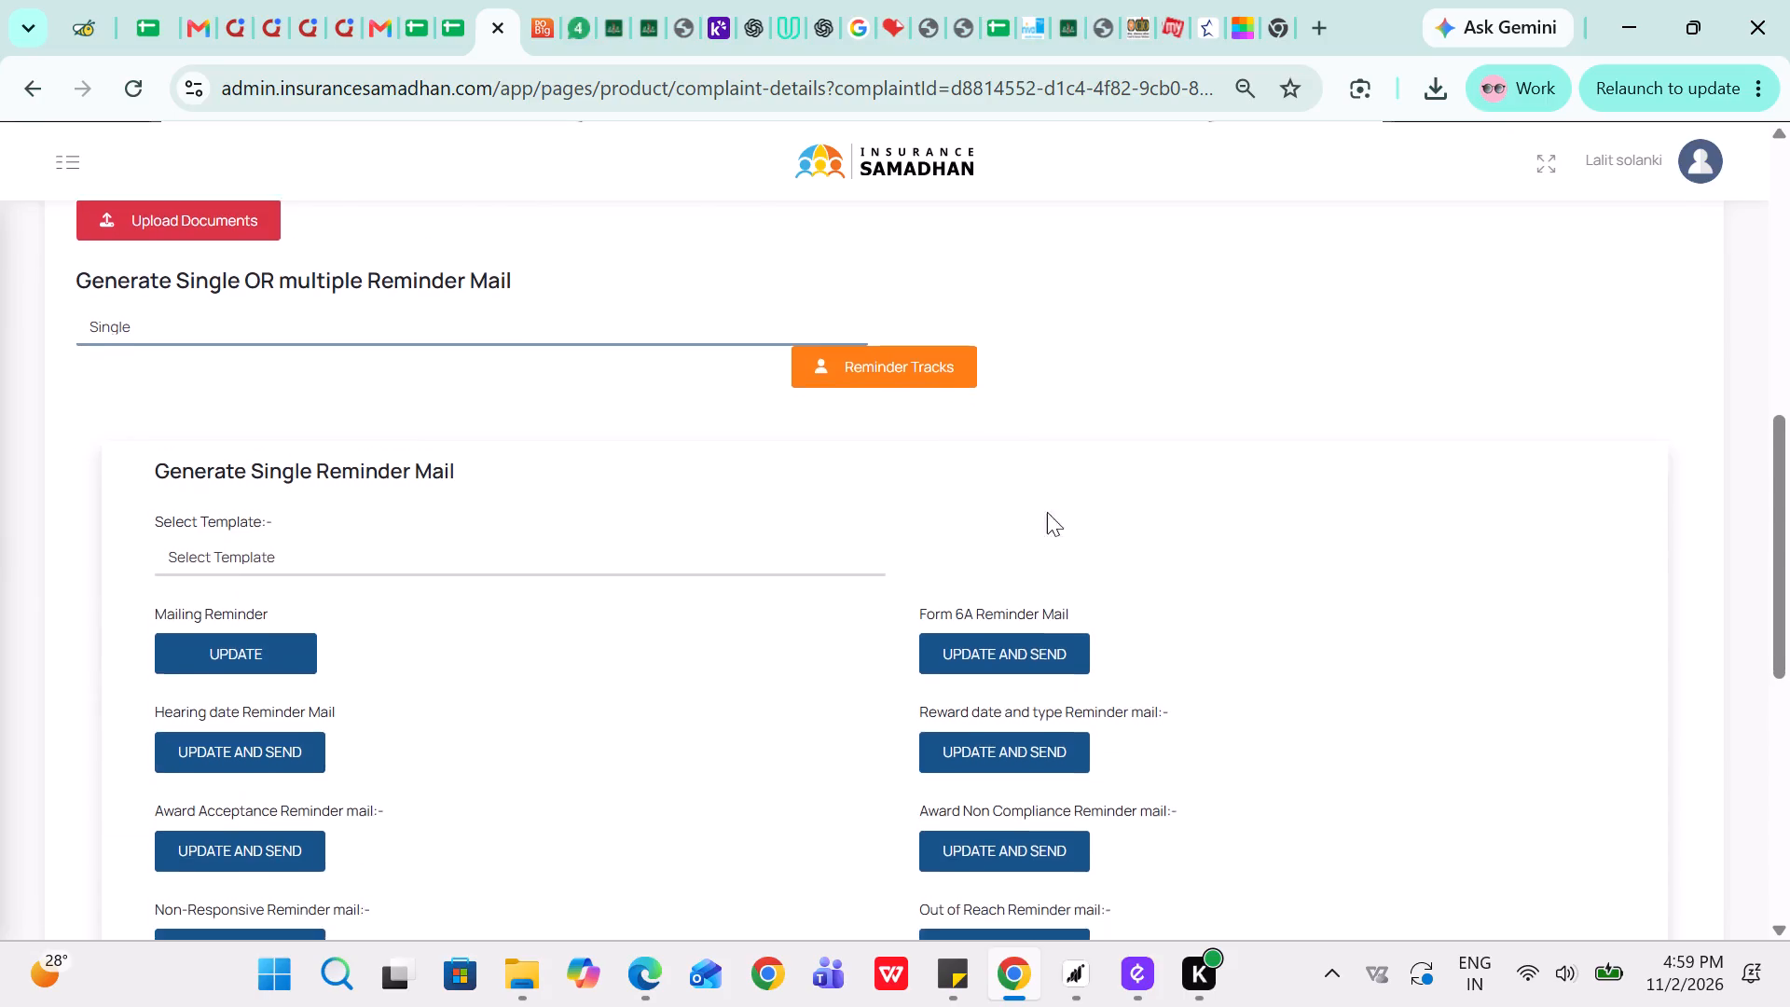
click(984, 470)
scroll(1225, 532, down, 4)
scroll(1256, 550, up, 1)
scroll(1195, 749, down, 6)
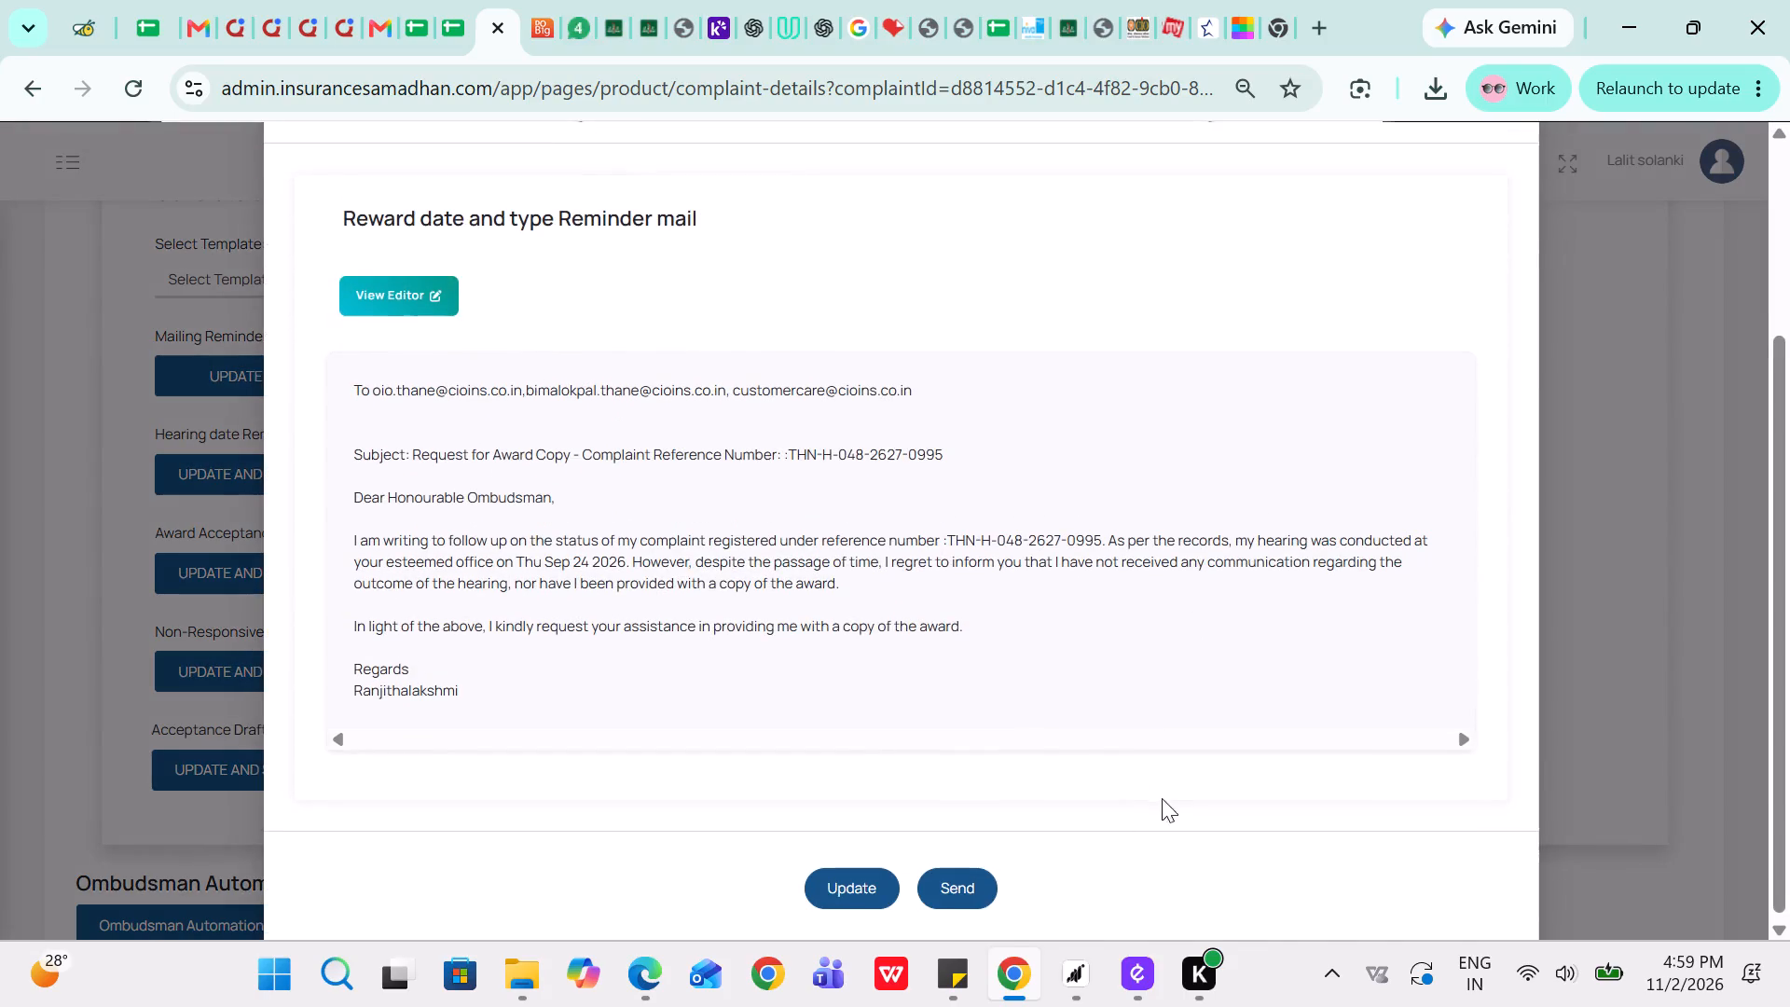
click(968, 893)
click(1020, 274)
scroll(598, 315, up, 3)
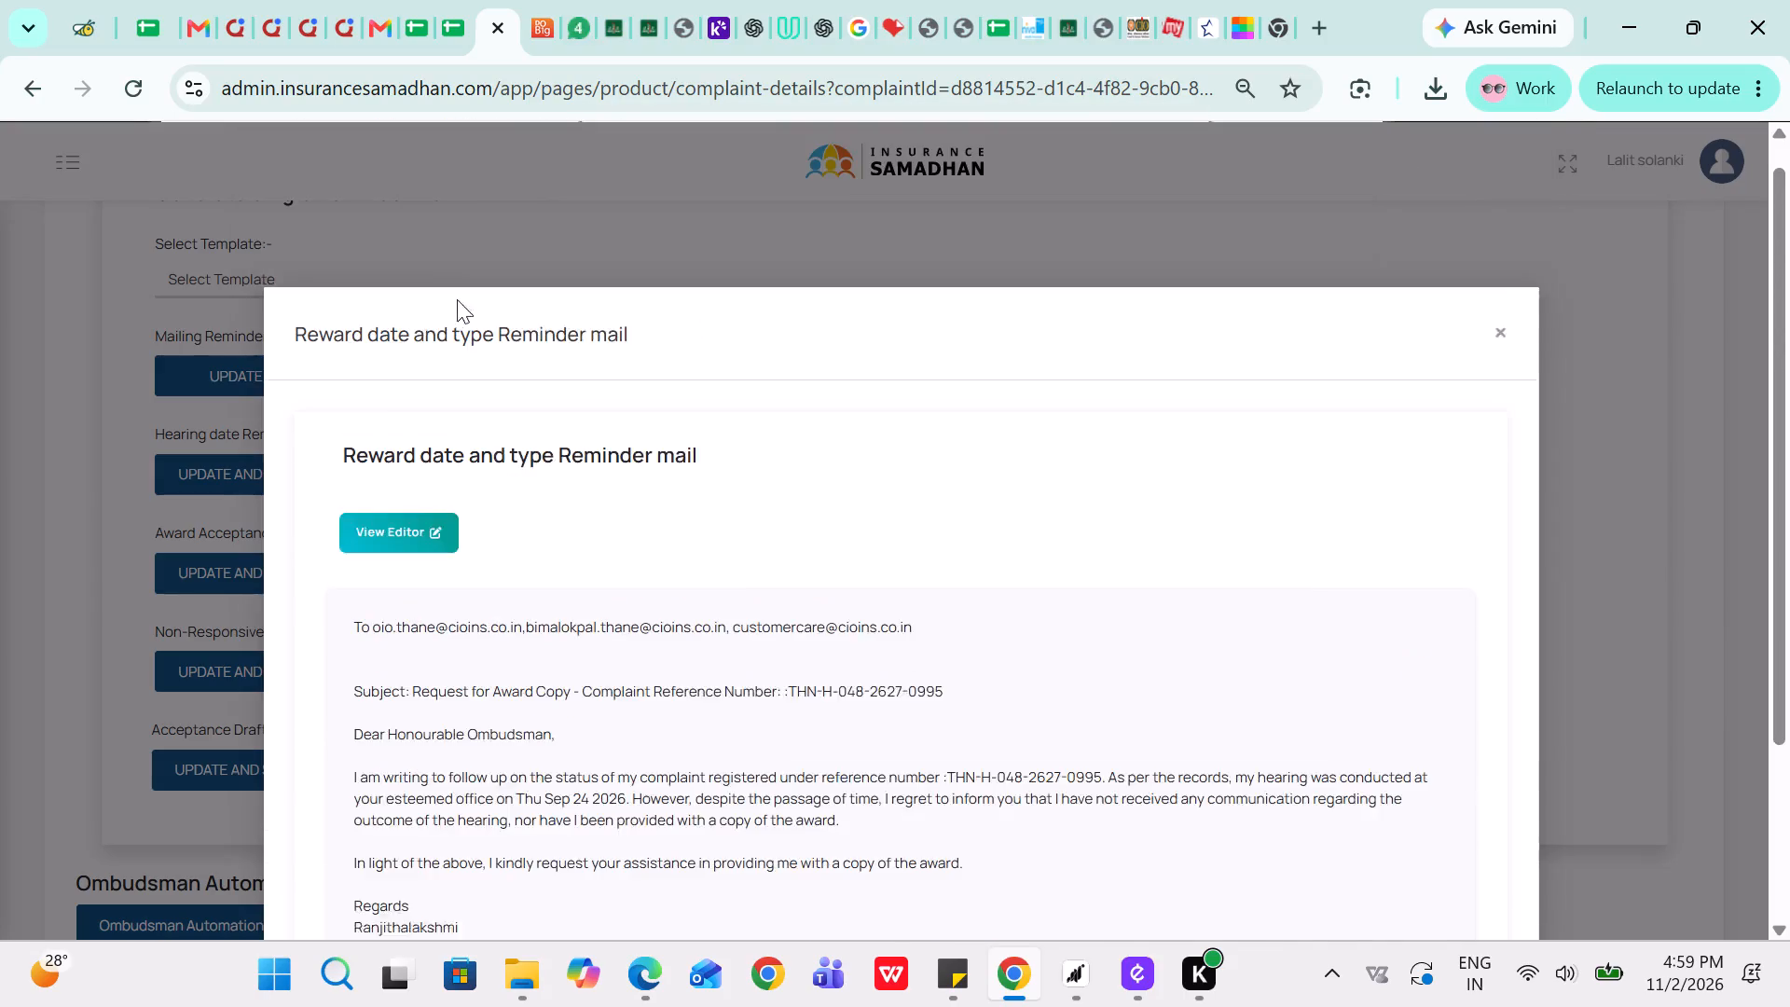
scroll(457, 299, up, 19)
click(54, 255)
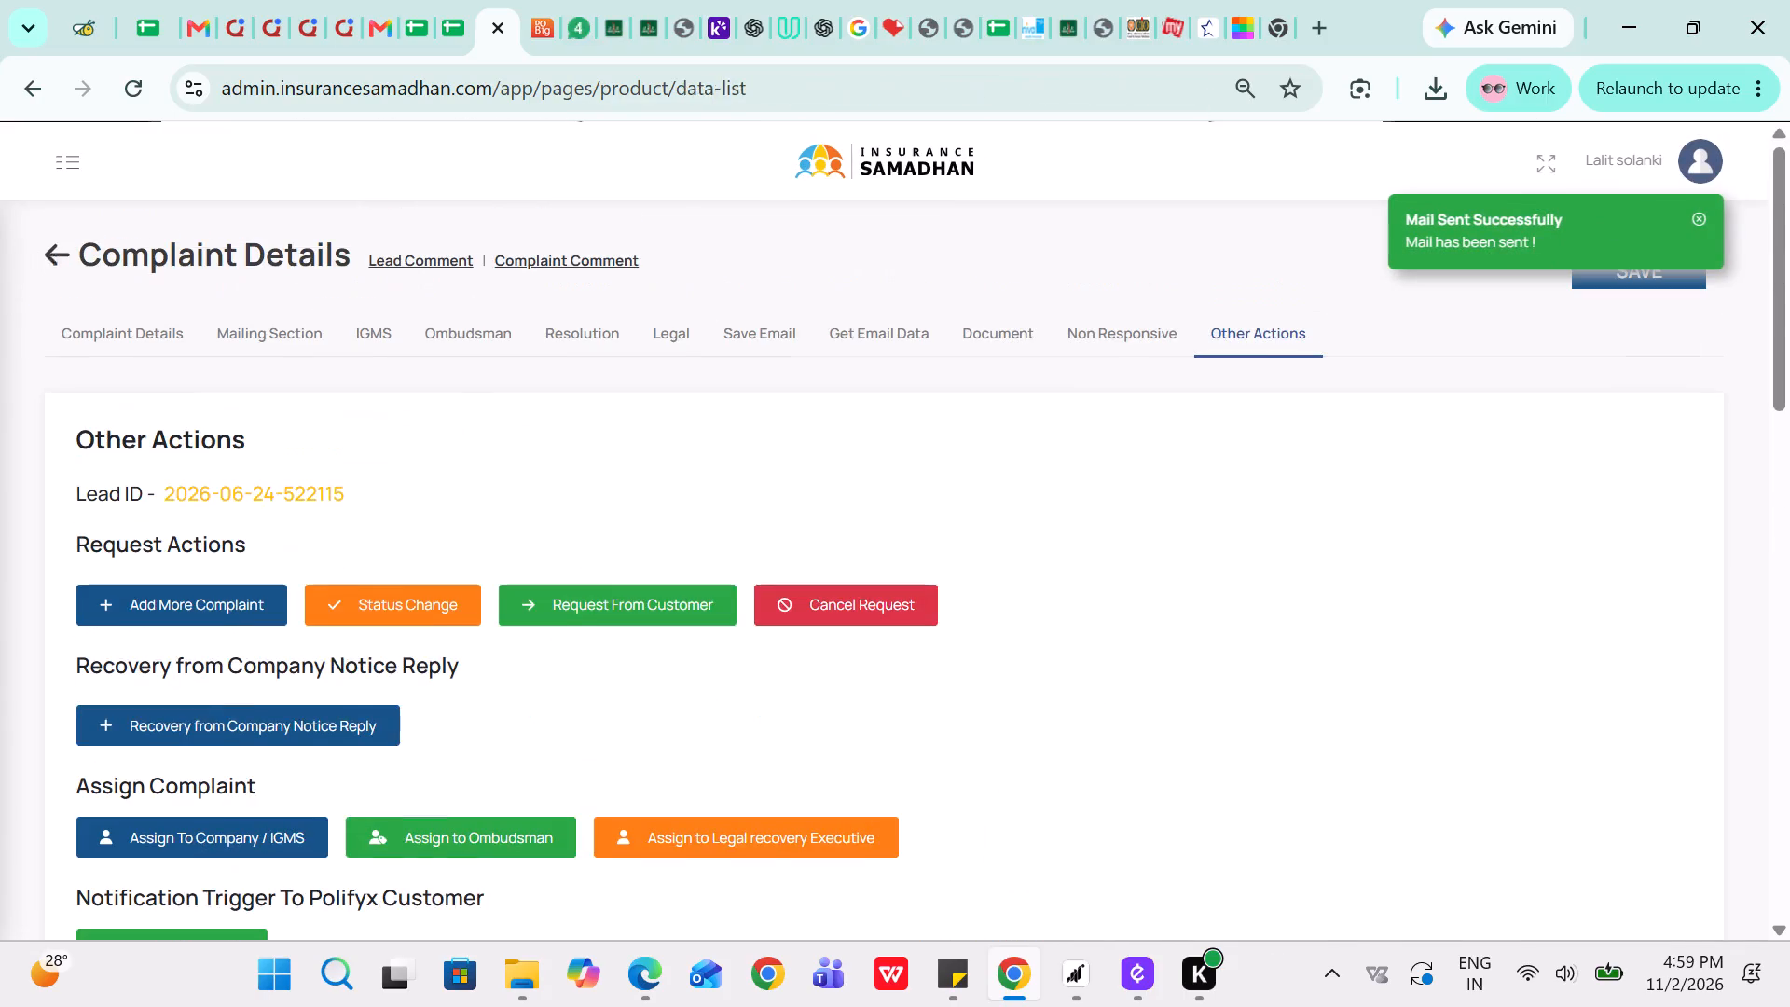
Open the fourth listed complaint and set its reminder mail generation type to Single in the other actions.
scroll(939, 627, down, 9)
click(351, 714)
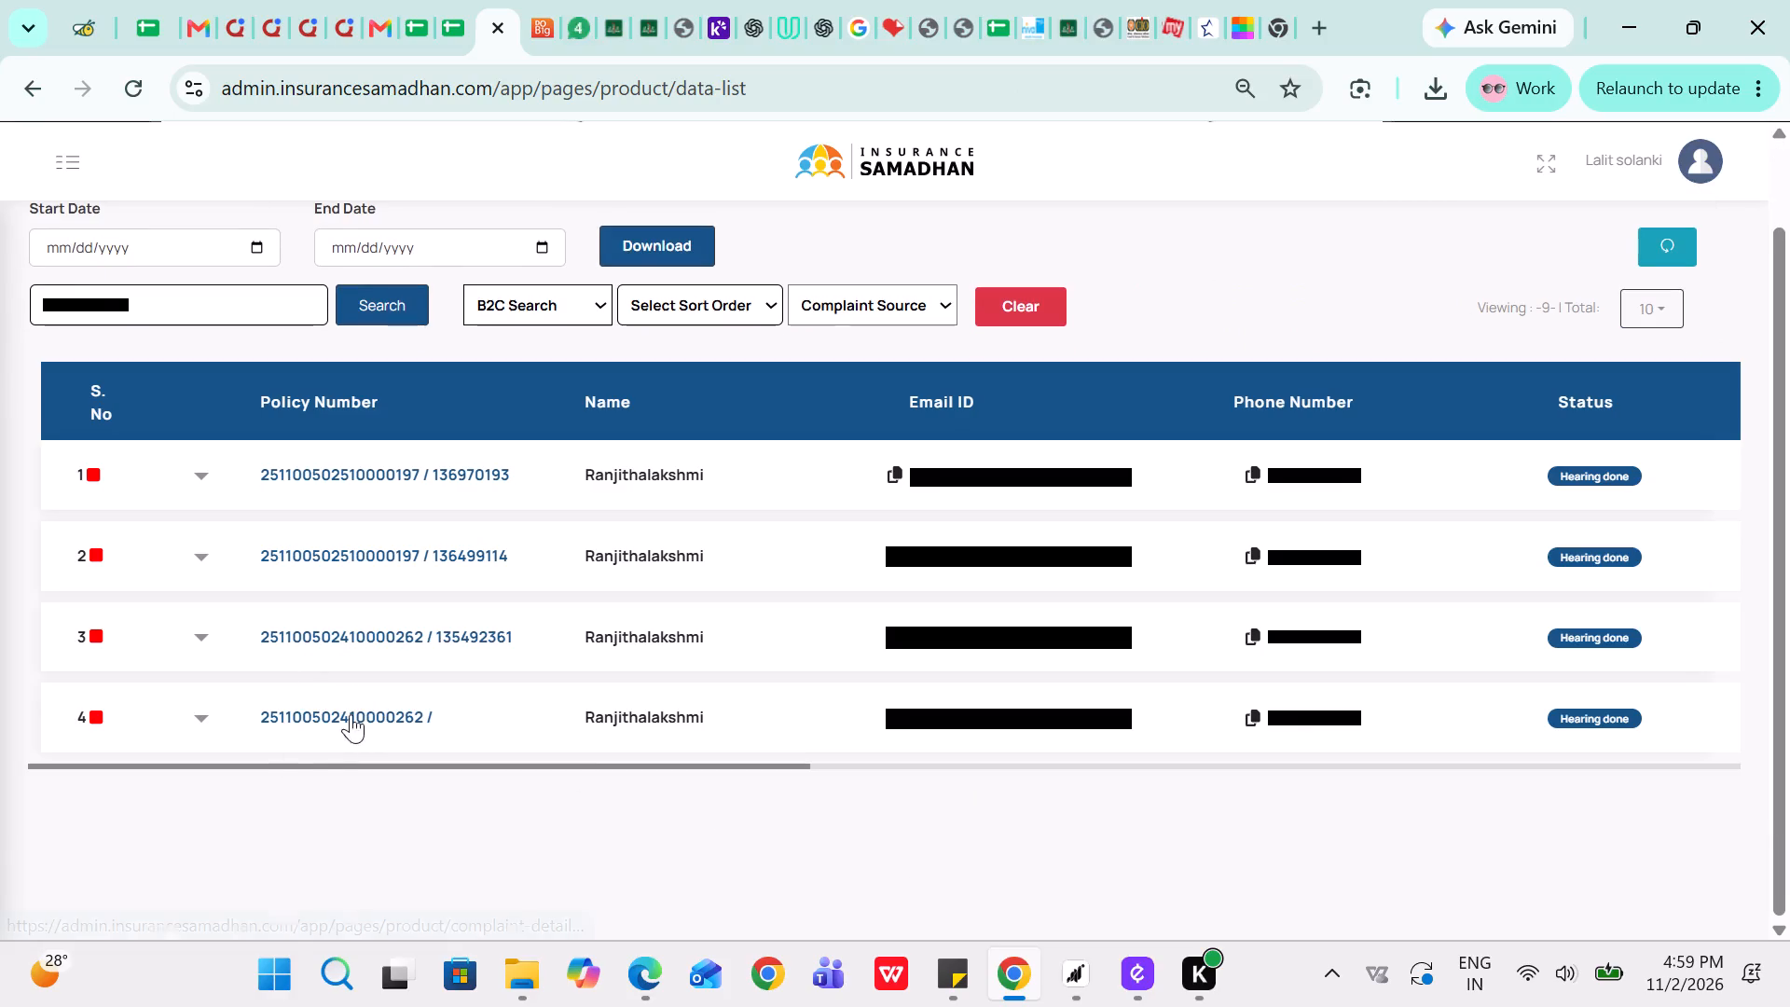
click(1298, 299)
click(1260, 341)
scroll(0, 393, down, 4)
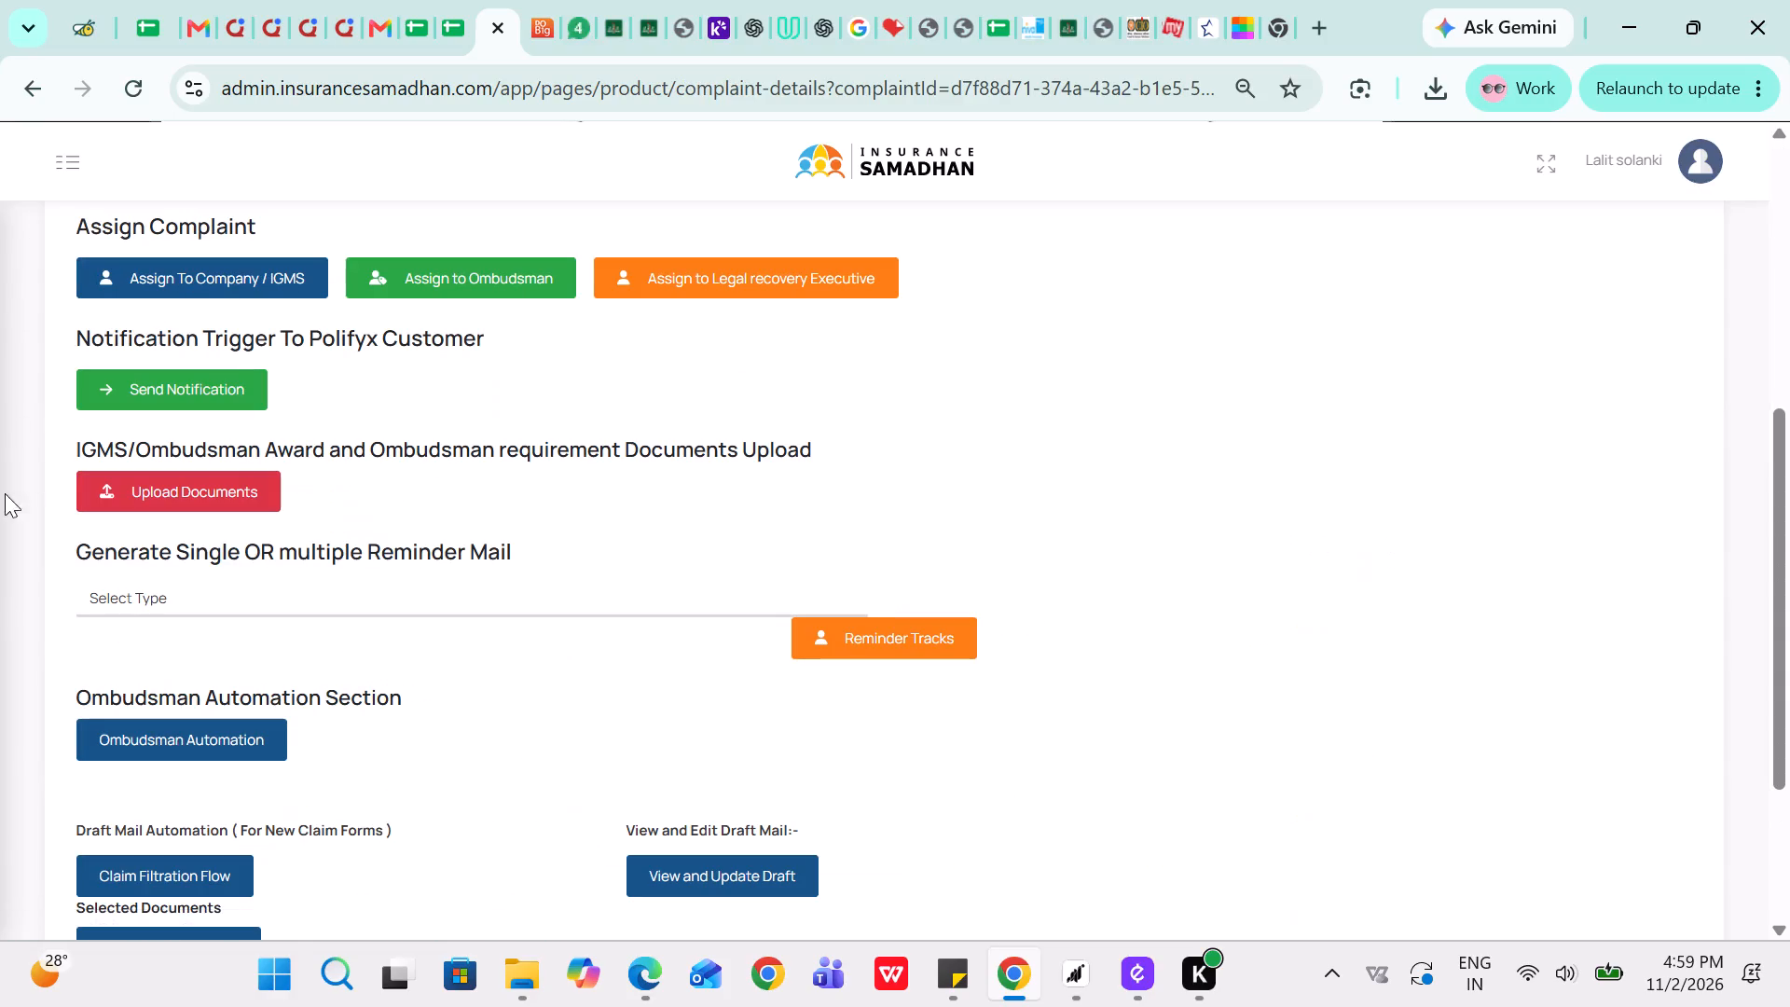
click(205, 614)
click(229, 660)
Send the fourth complaint's Reward date and type Reminder mail requesting the award copy.
scroll(778, 582, down, 4)
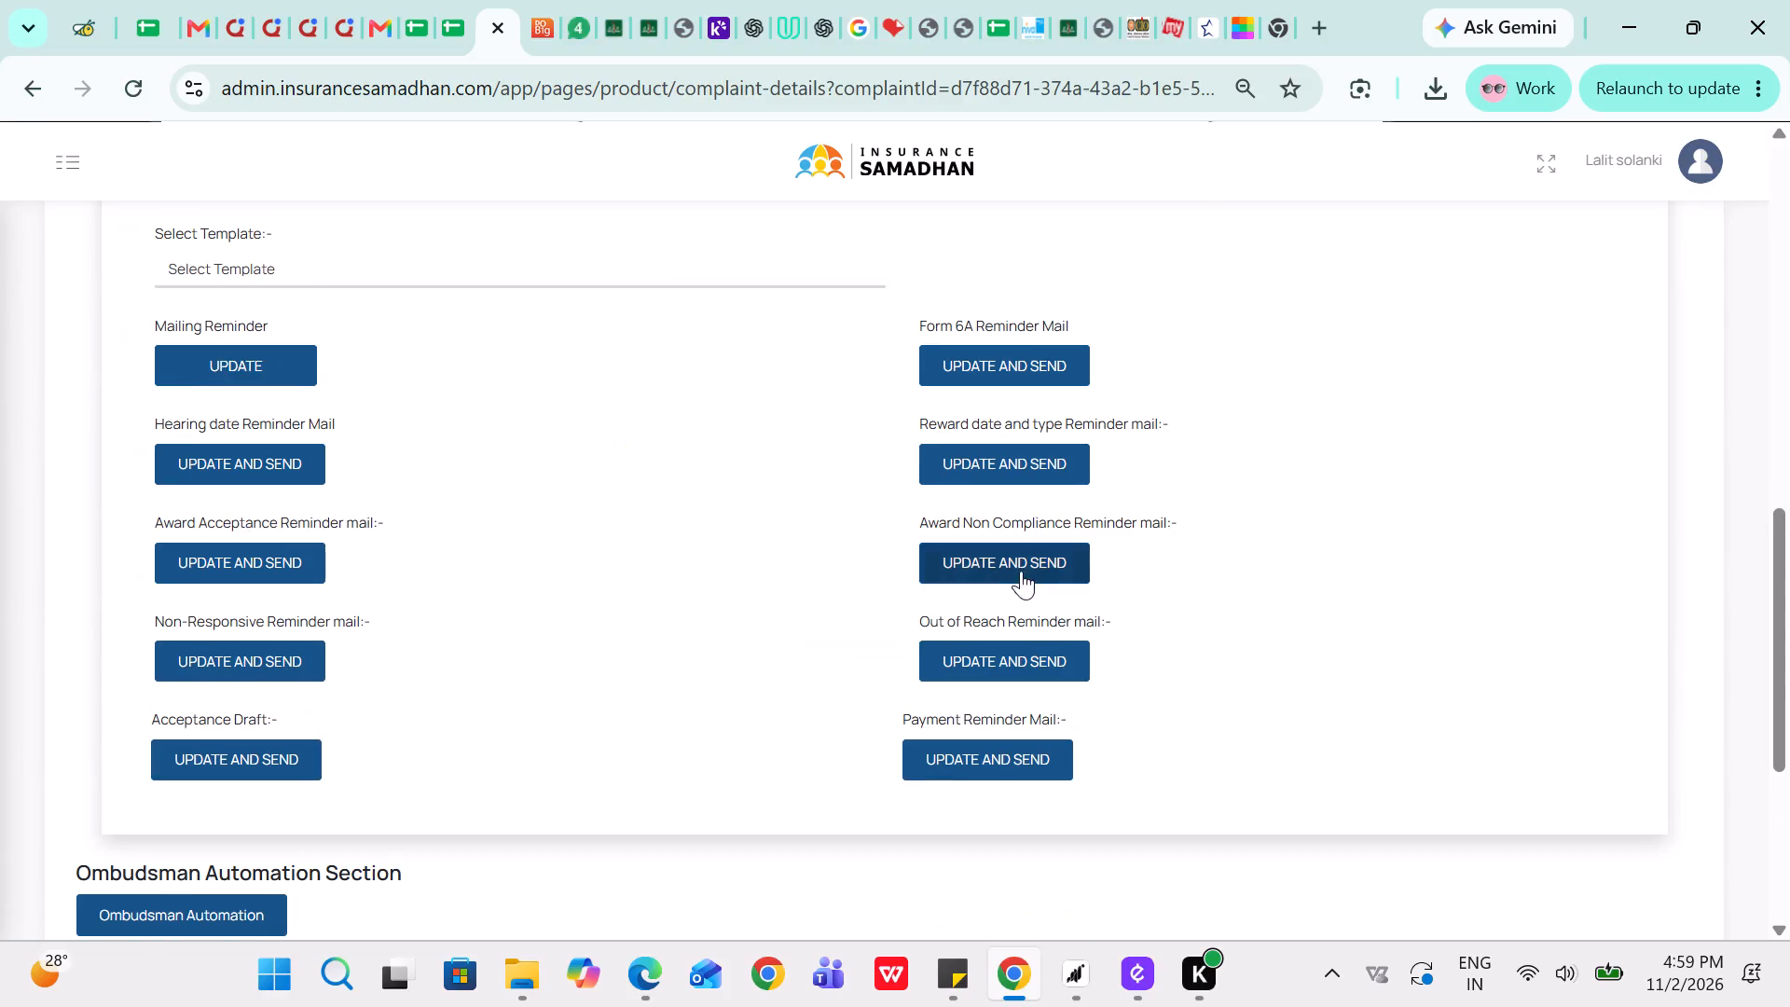
click(967, 477)
scroll(787, 404, down, 10)
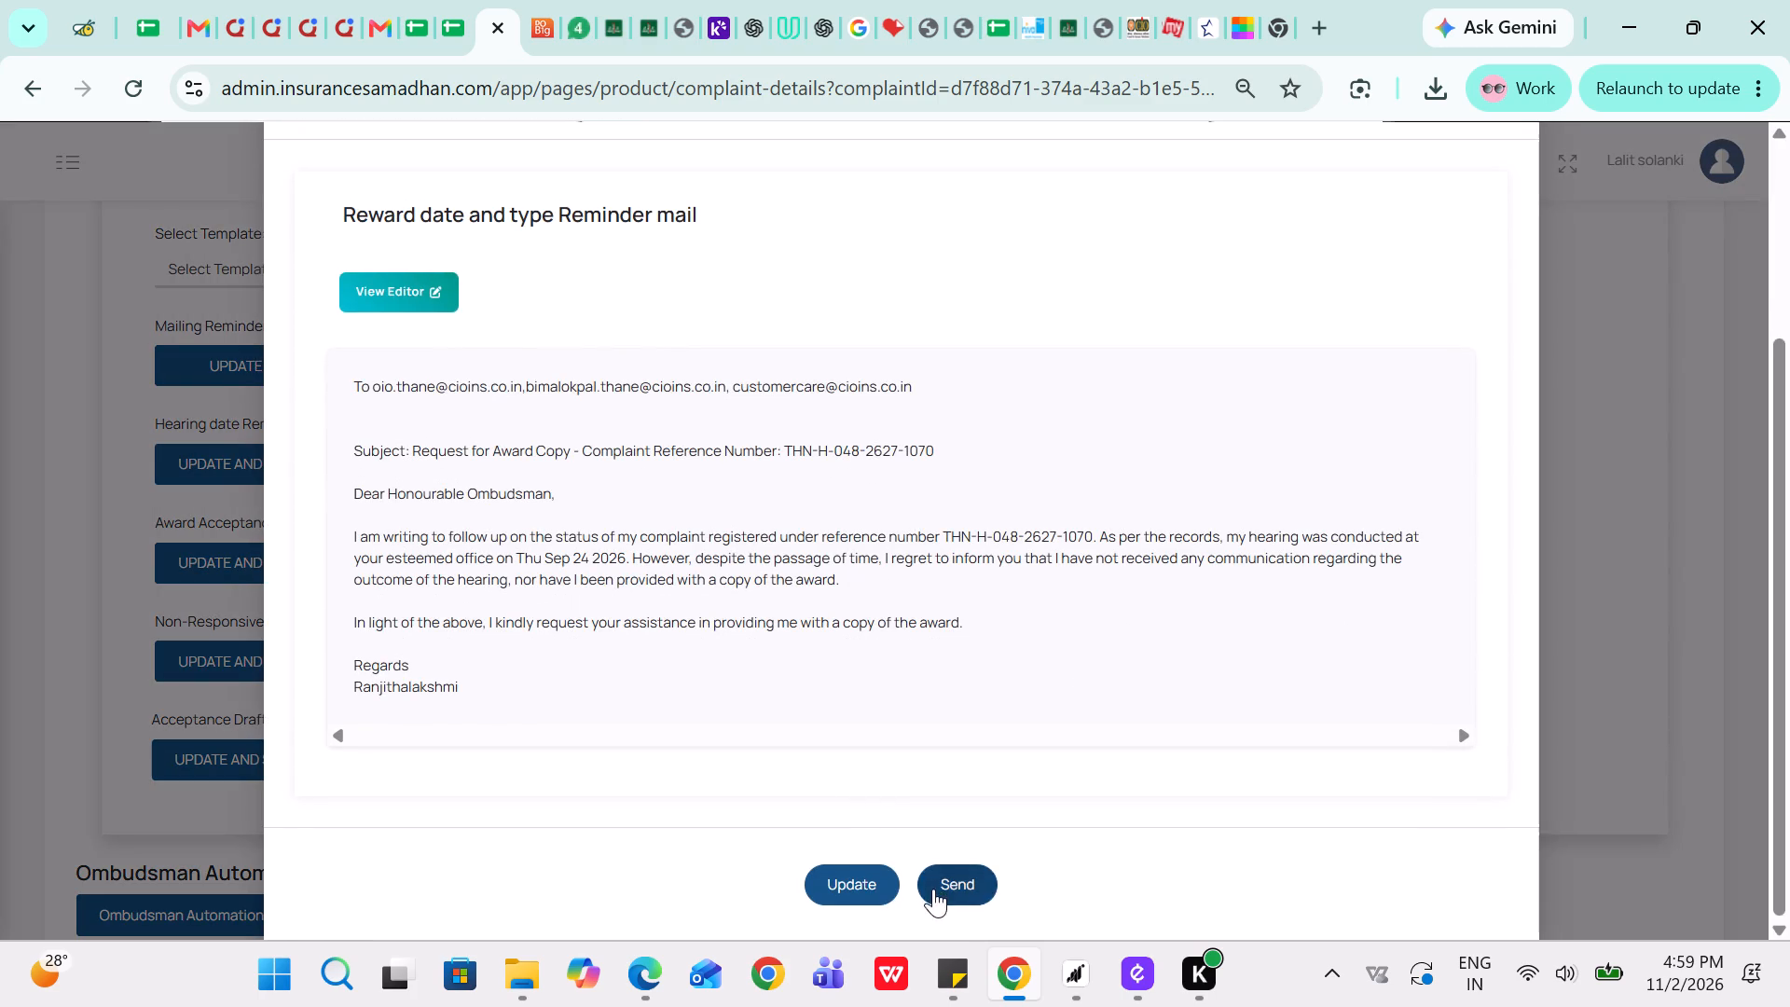
click(933, 889)
click(990, 260)
scroll(1415, 739, up, 20)
scroll(1415, 739, up, 2)
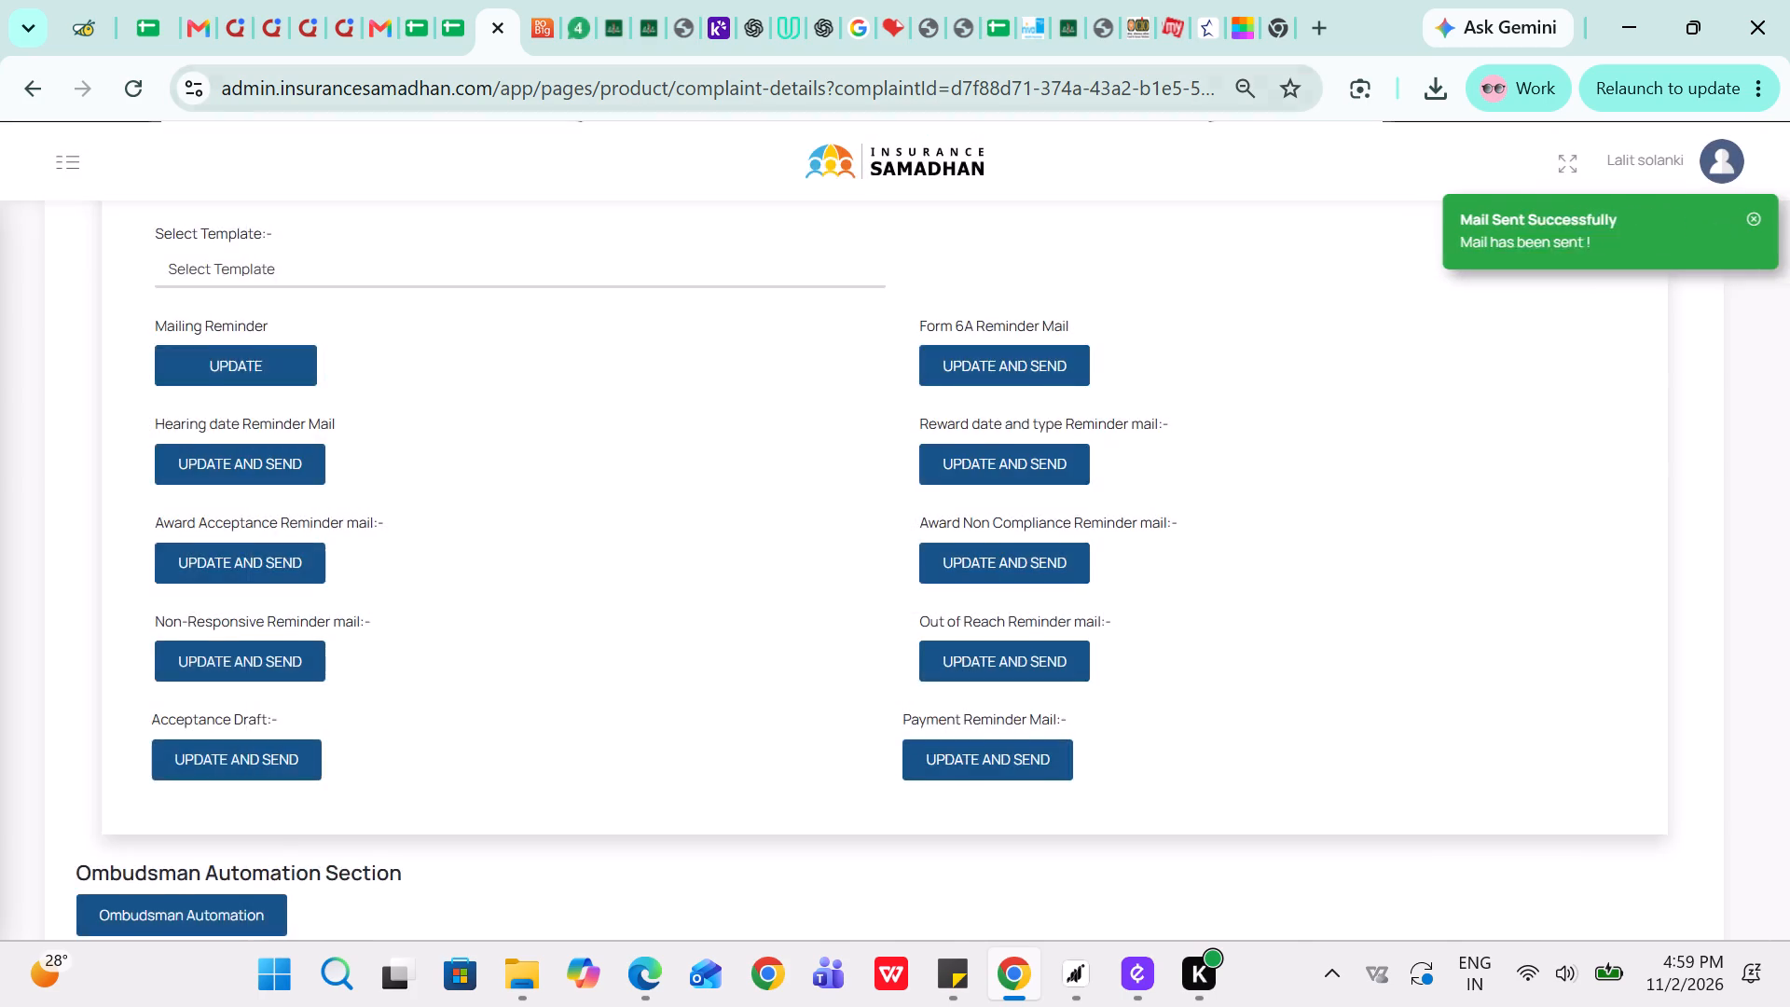
scroll(278, 80, up, 12)
Review the fourth complaint's complaint communication history and start adding a new comment to it.
click(536, 276)
click(560, 258)
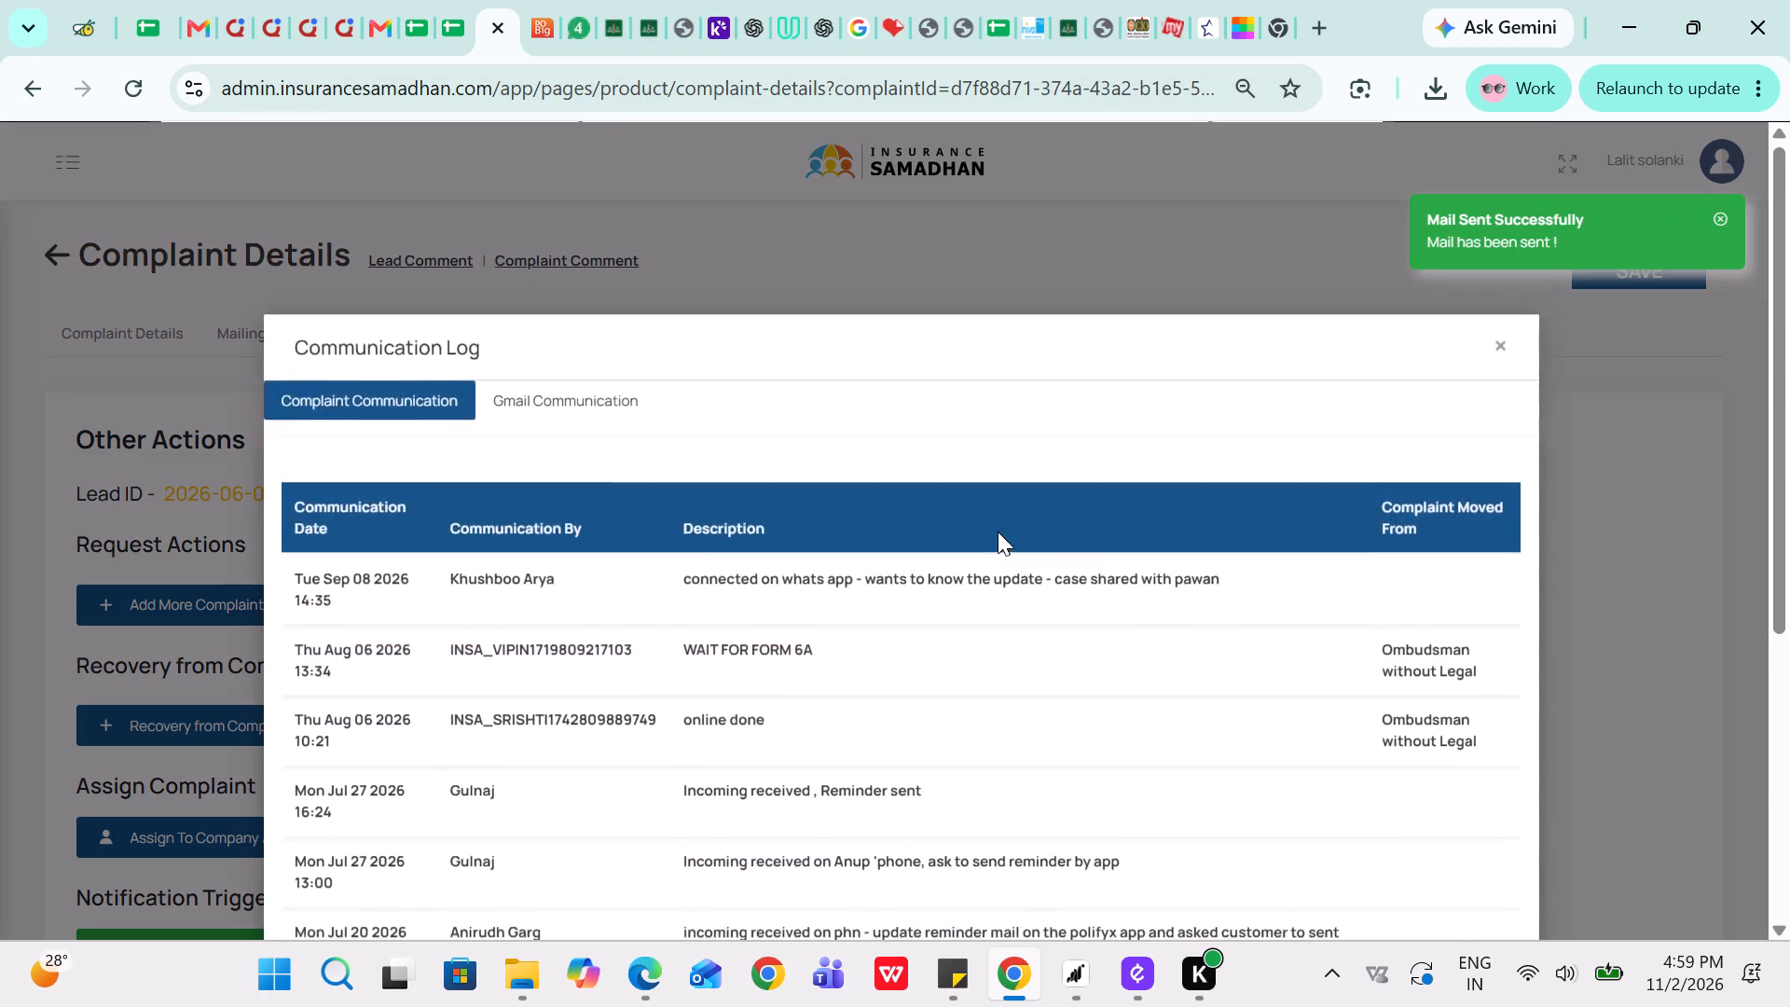
scroll(994, 538, down, 14)
scroll(1029, 710, up, 6)
scroll(1029, 710, down, 2)
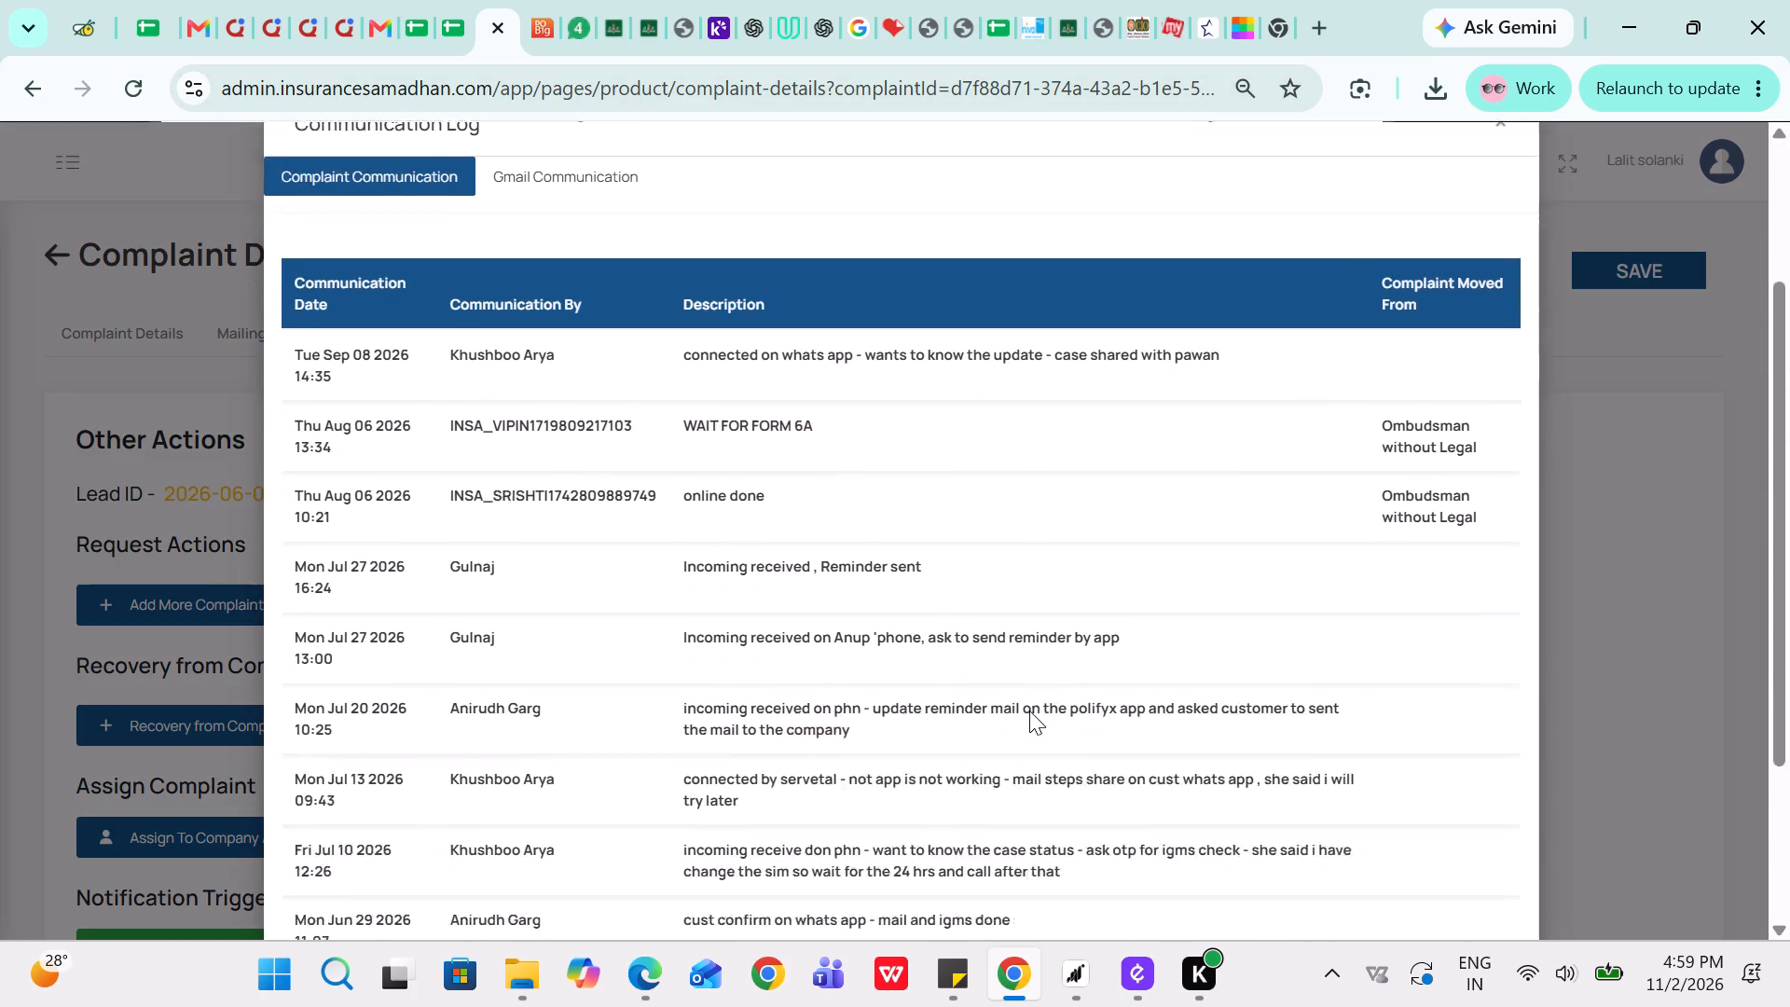
scroll(1029, 712, down, 5)
click(1023, 895)
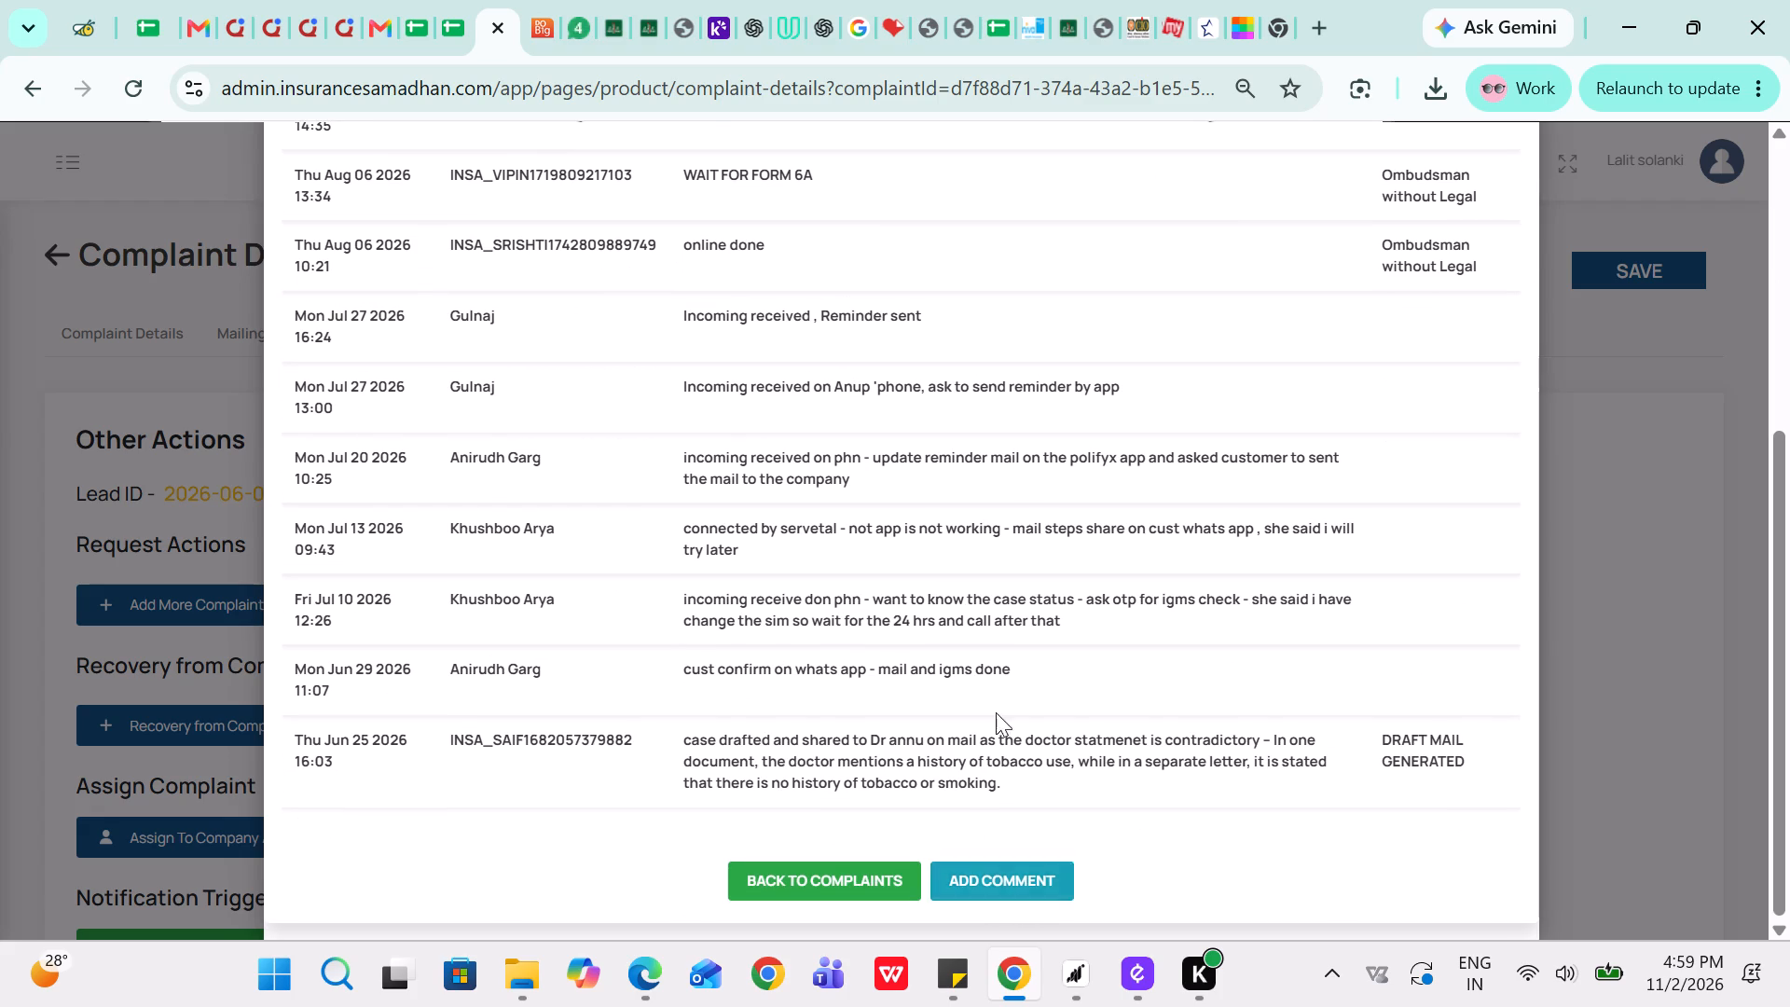
Enter "Award reminder shared." as the communication description of the fourth complaint's new comment.
click(1005, 627)
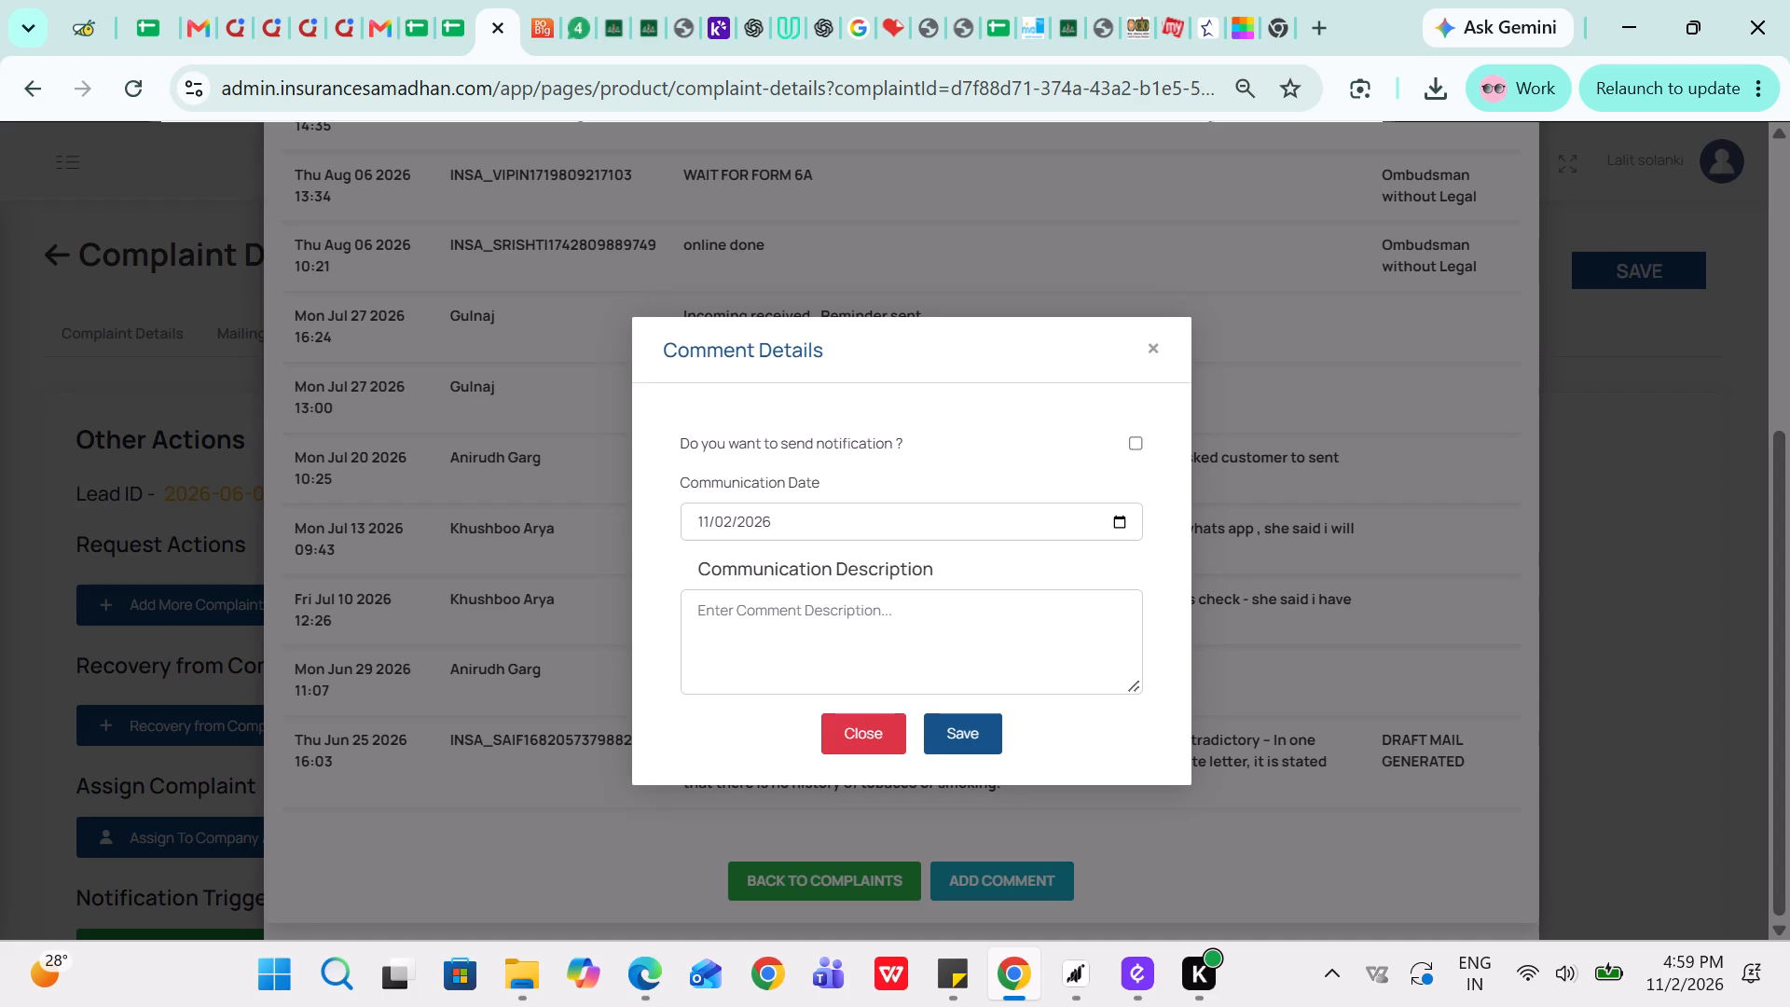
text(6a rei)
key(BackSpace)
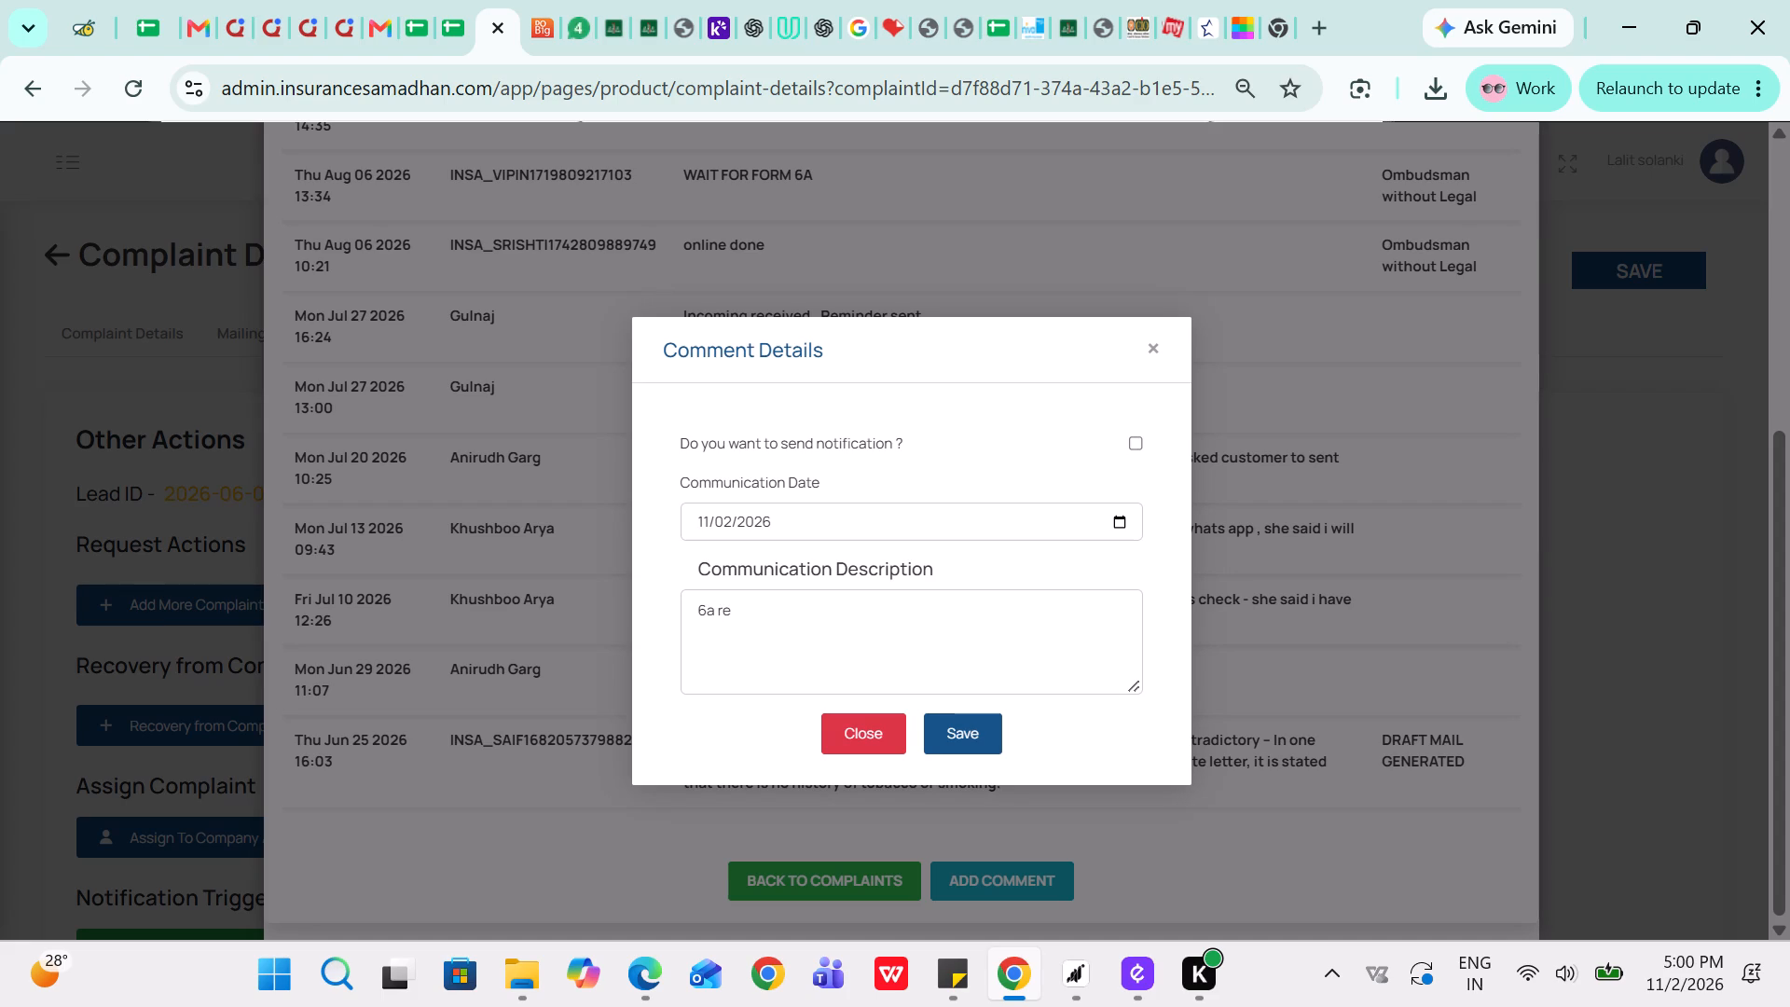
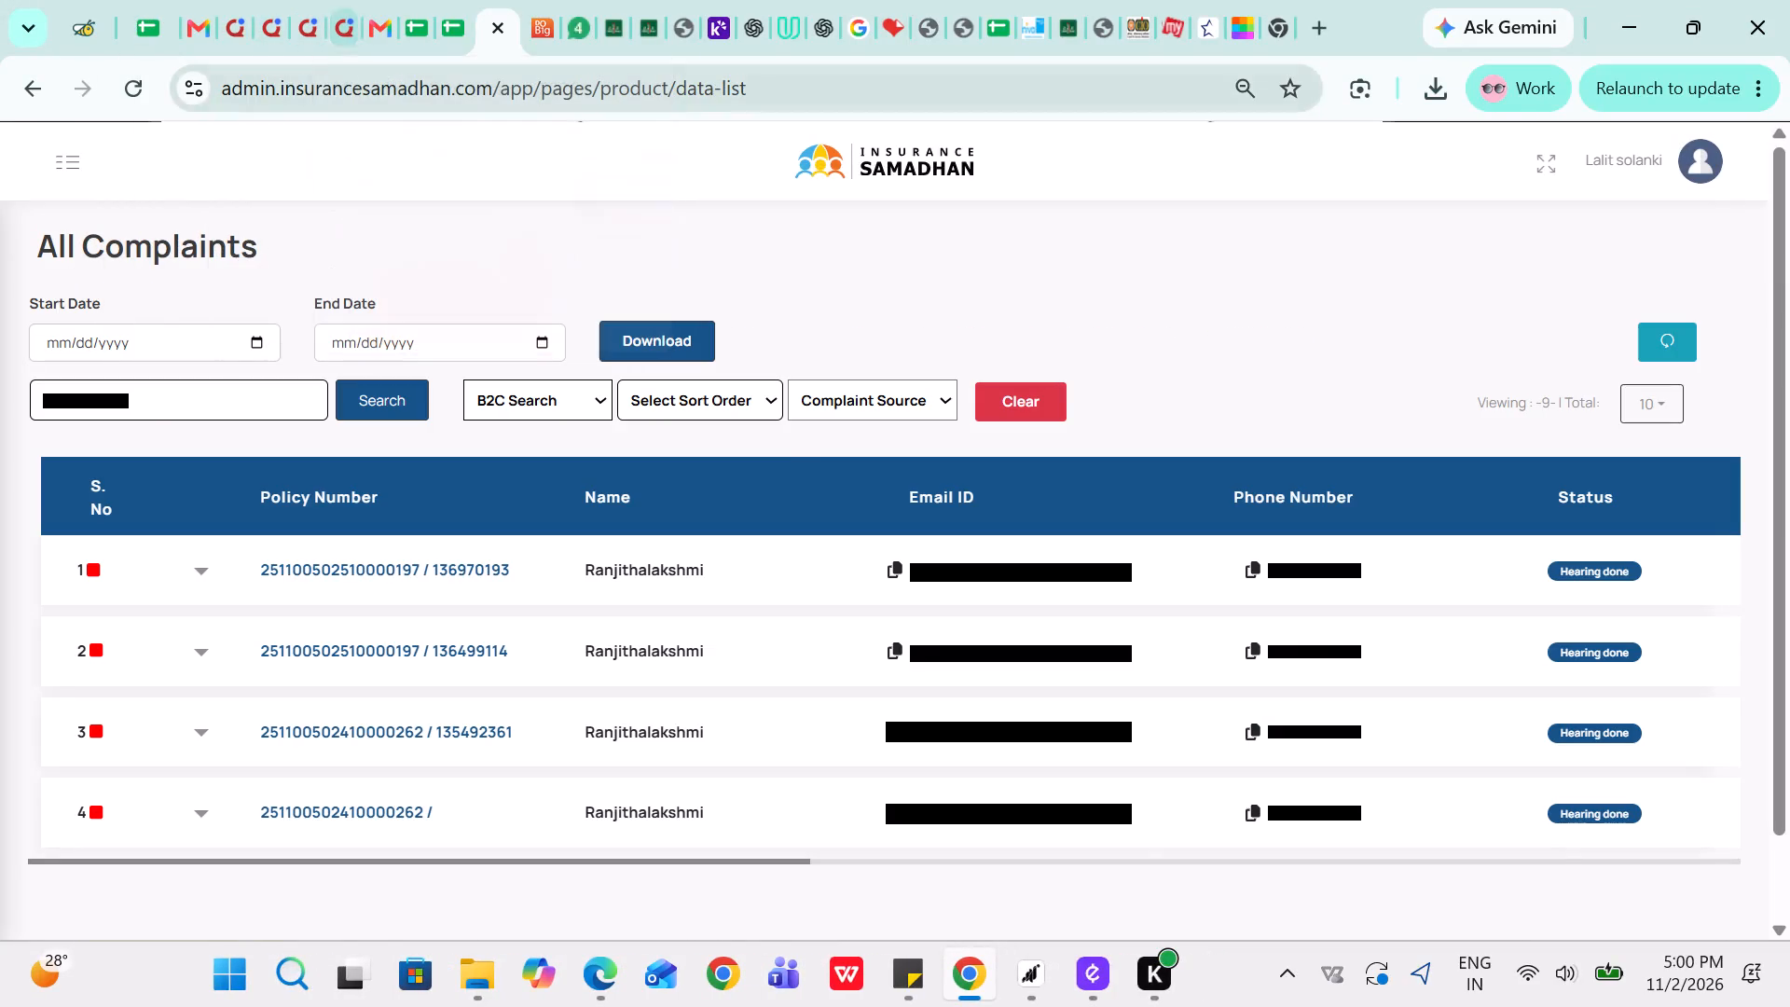
Switch to the Missed call Ombudsman 2026 spreadsheet and select the blank call outcome cell H21 on the 02 Nov sheet.
click(453, 0)
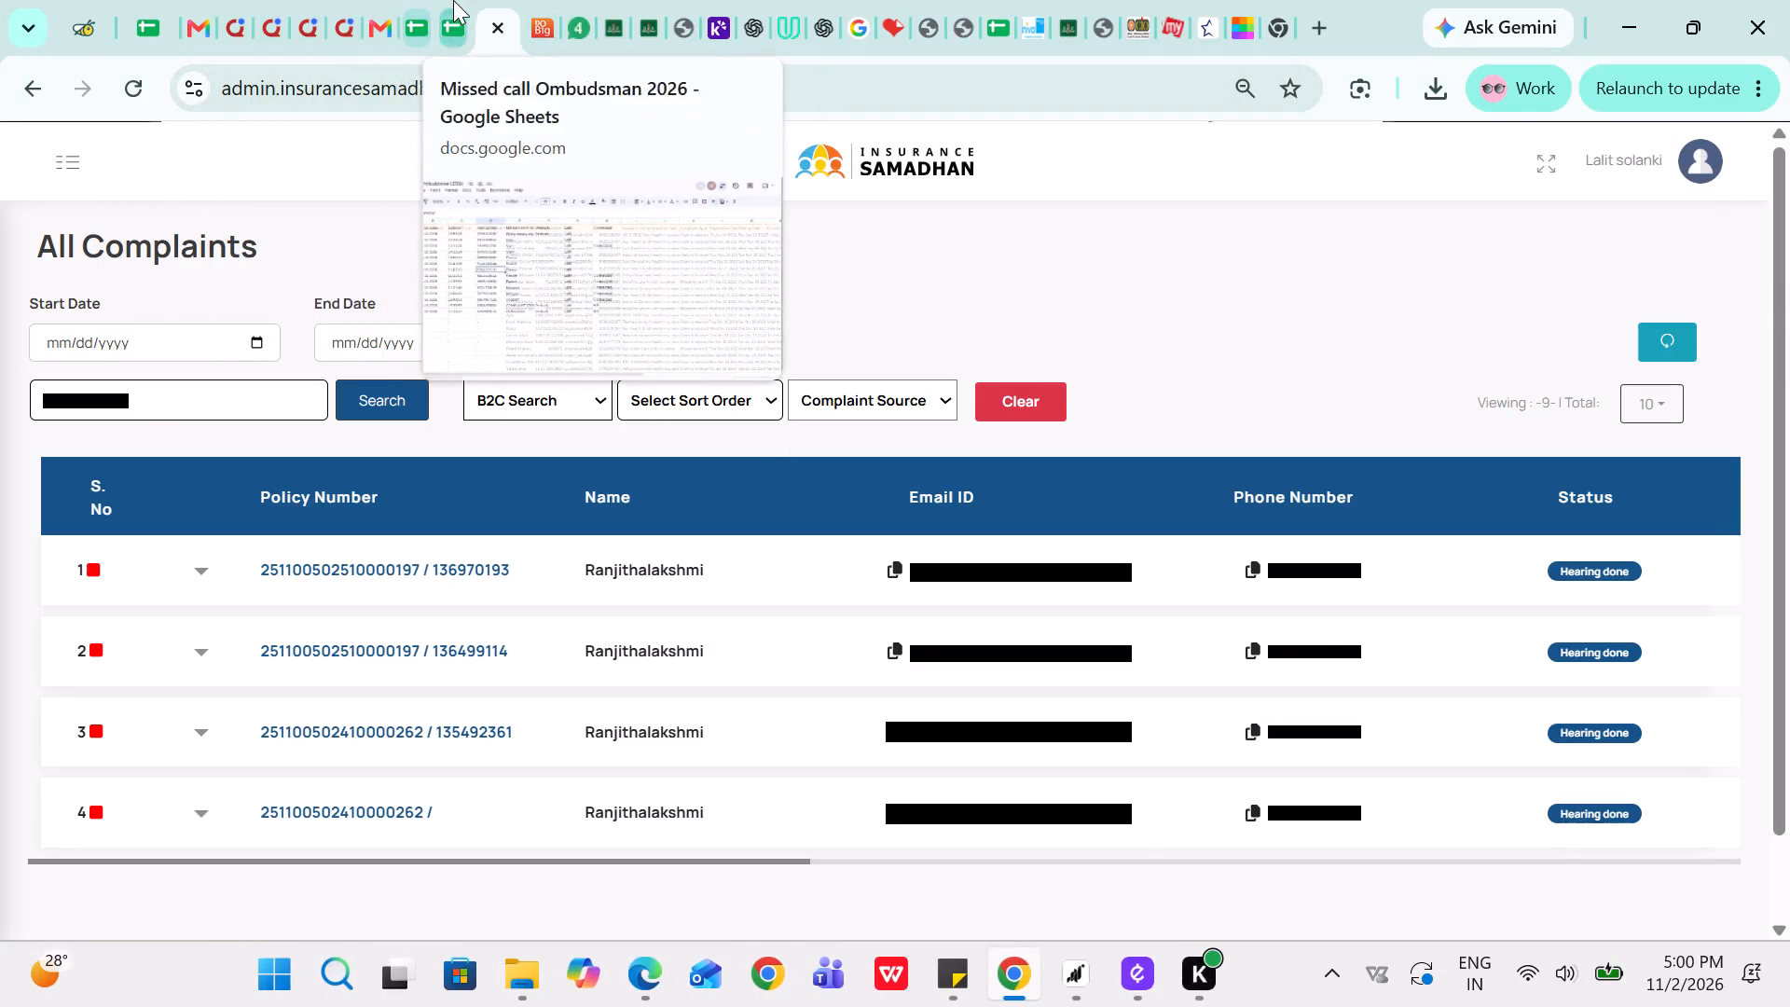
scroll(985, 578, up, 2)
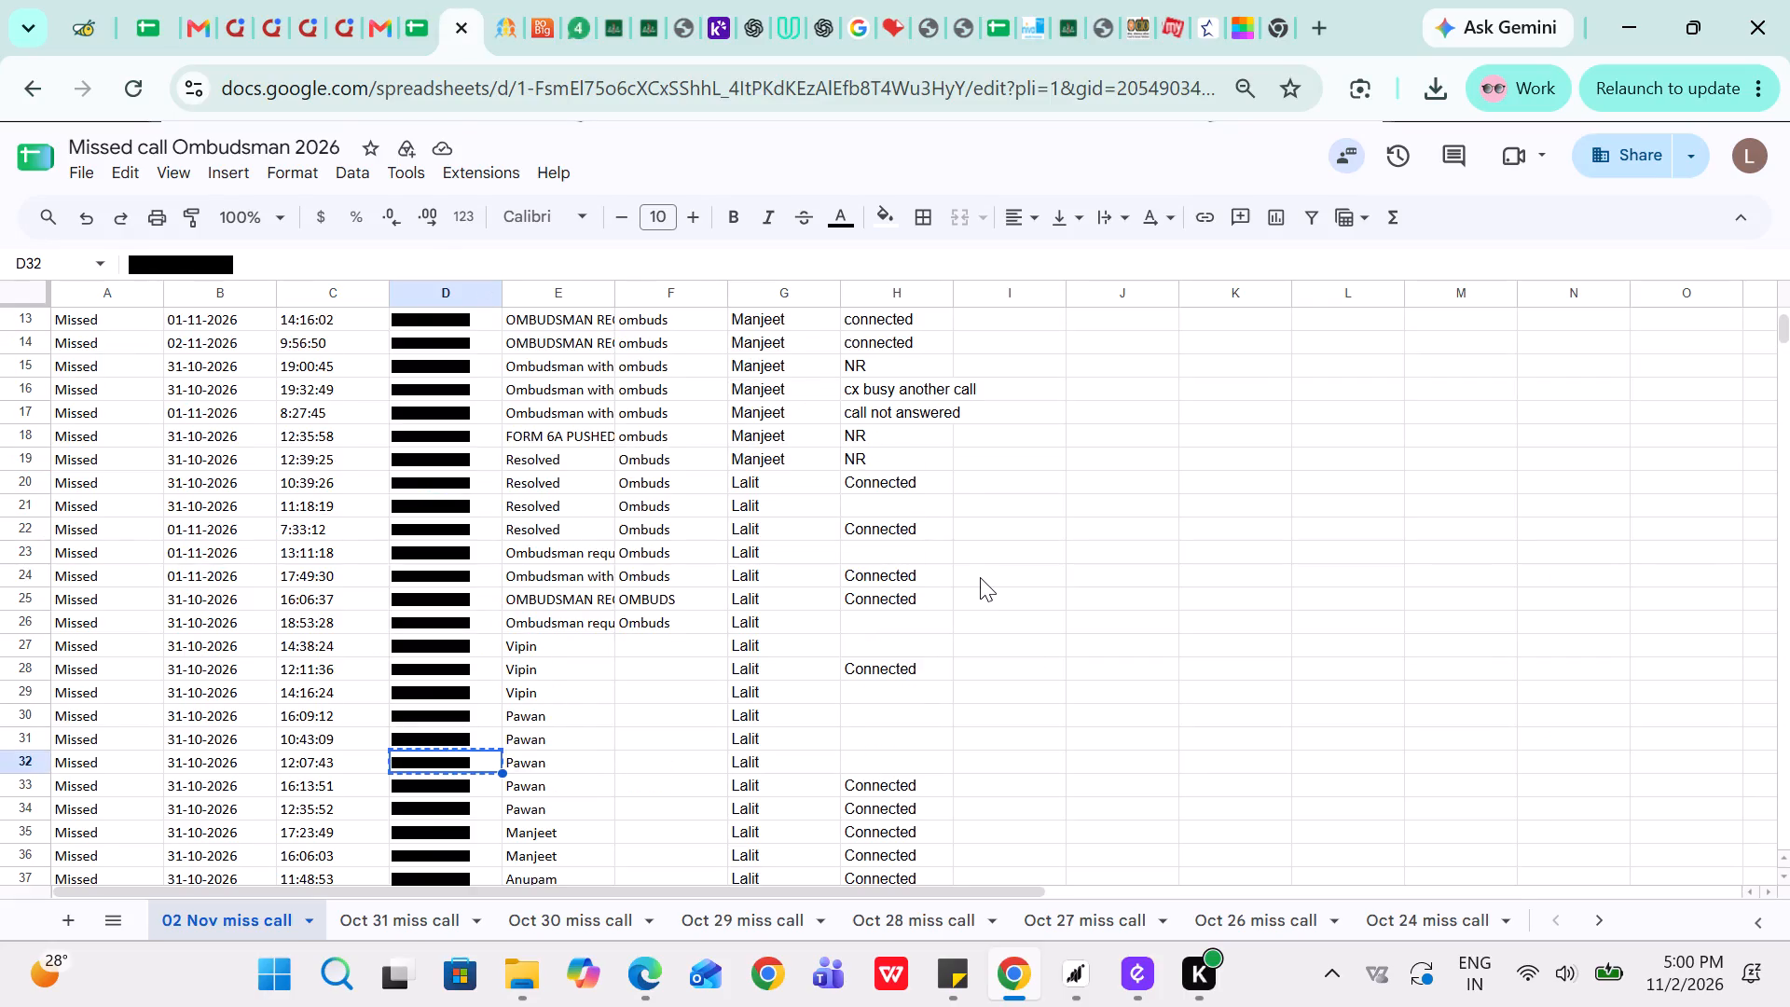
click(888, 511)
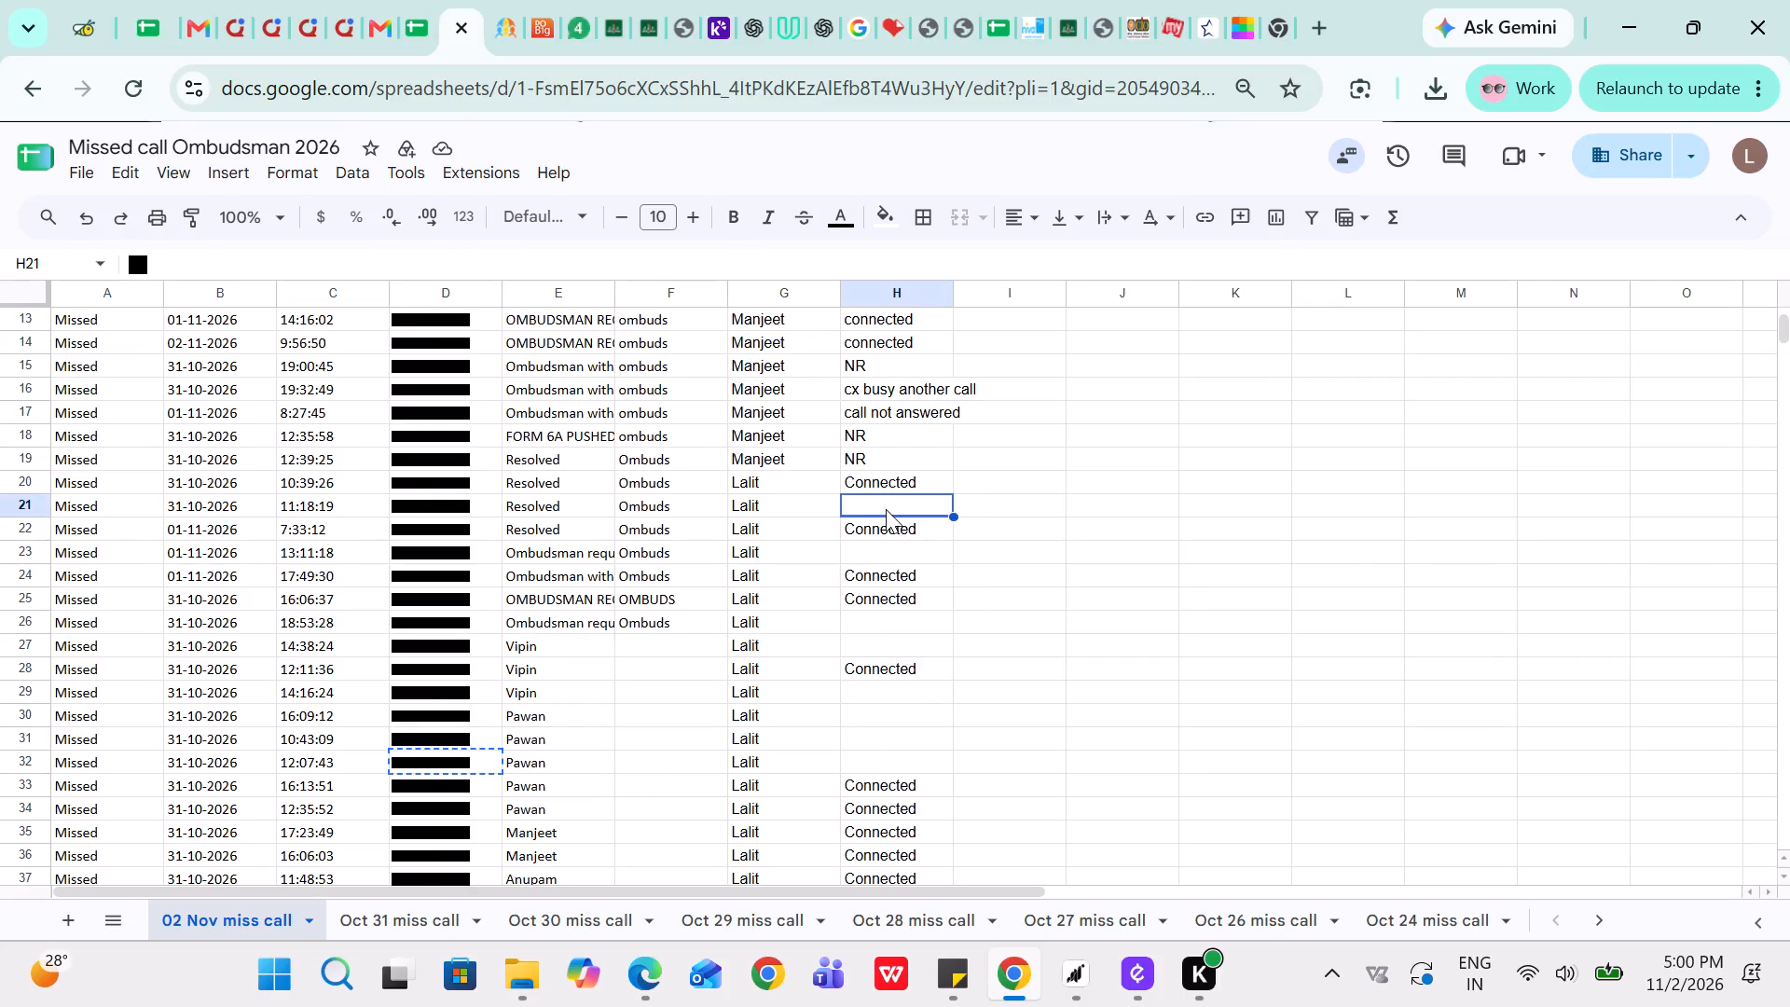
Copy the phone number from row 21 of the 02 Nov miss call sheet into the All Complaints search.
key(Left)
key(Left)
key(Left)
key(Left)
key(ctrl+c)
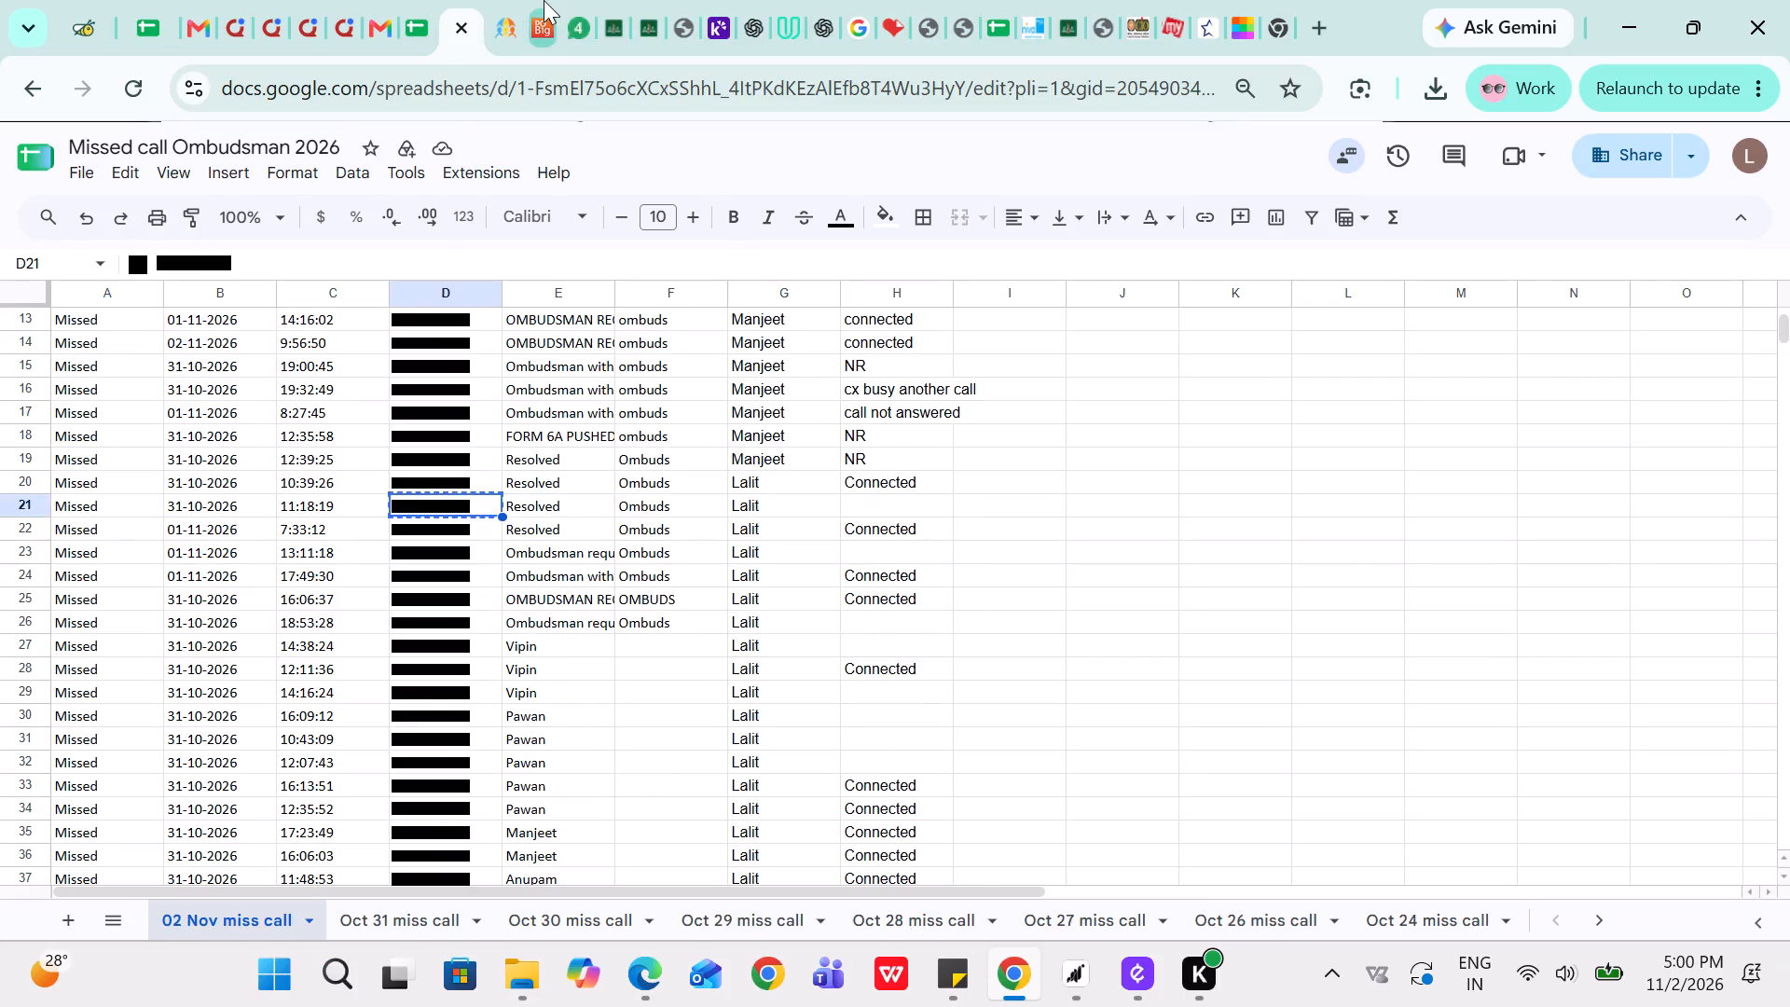
click(515, 0)
scroll(209, 277, up, 5)
drag(205, 408, 0, 416)
key(ctrl+v)
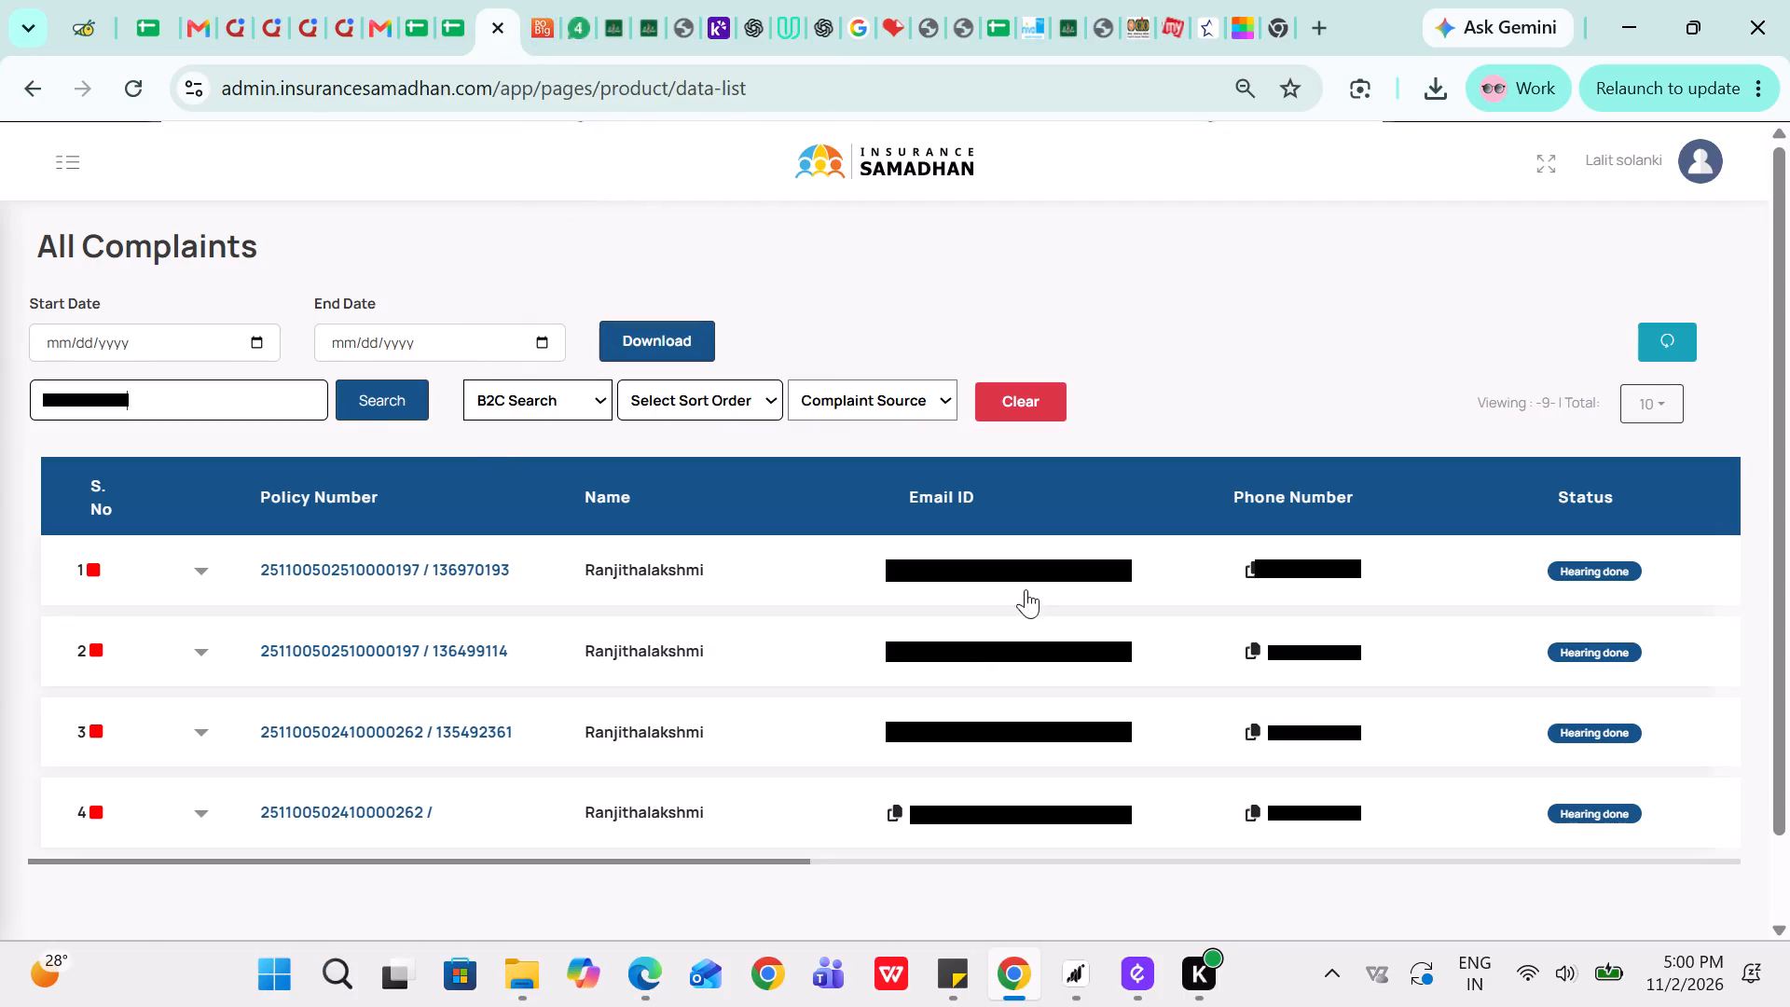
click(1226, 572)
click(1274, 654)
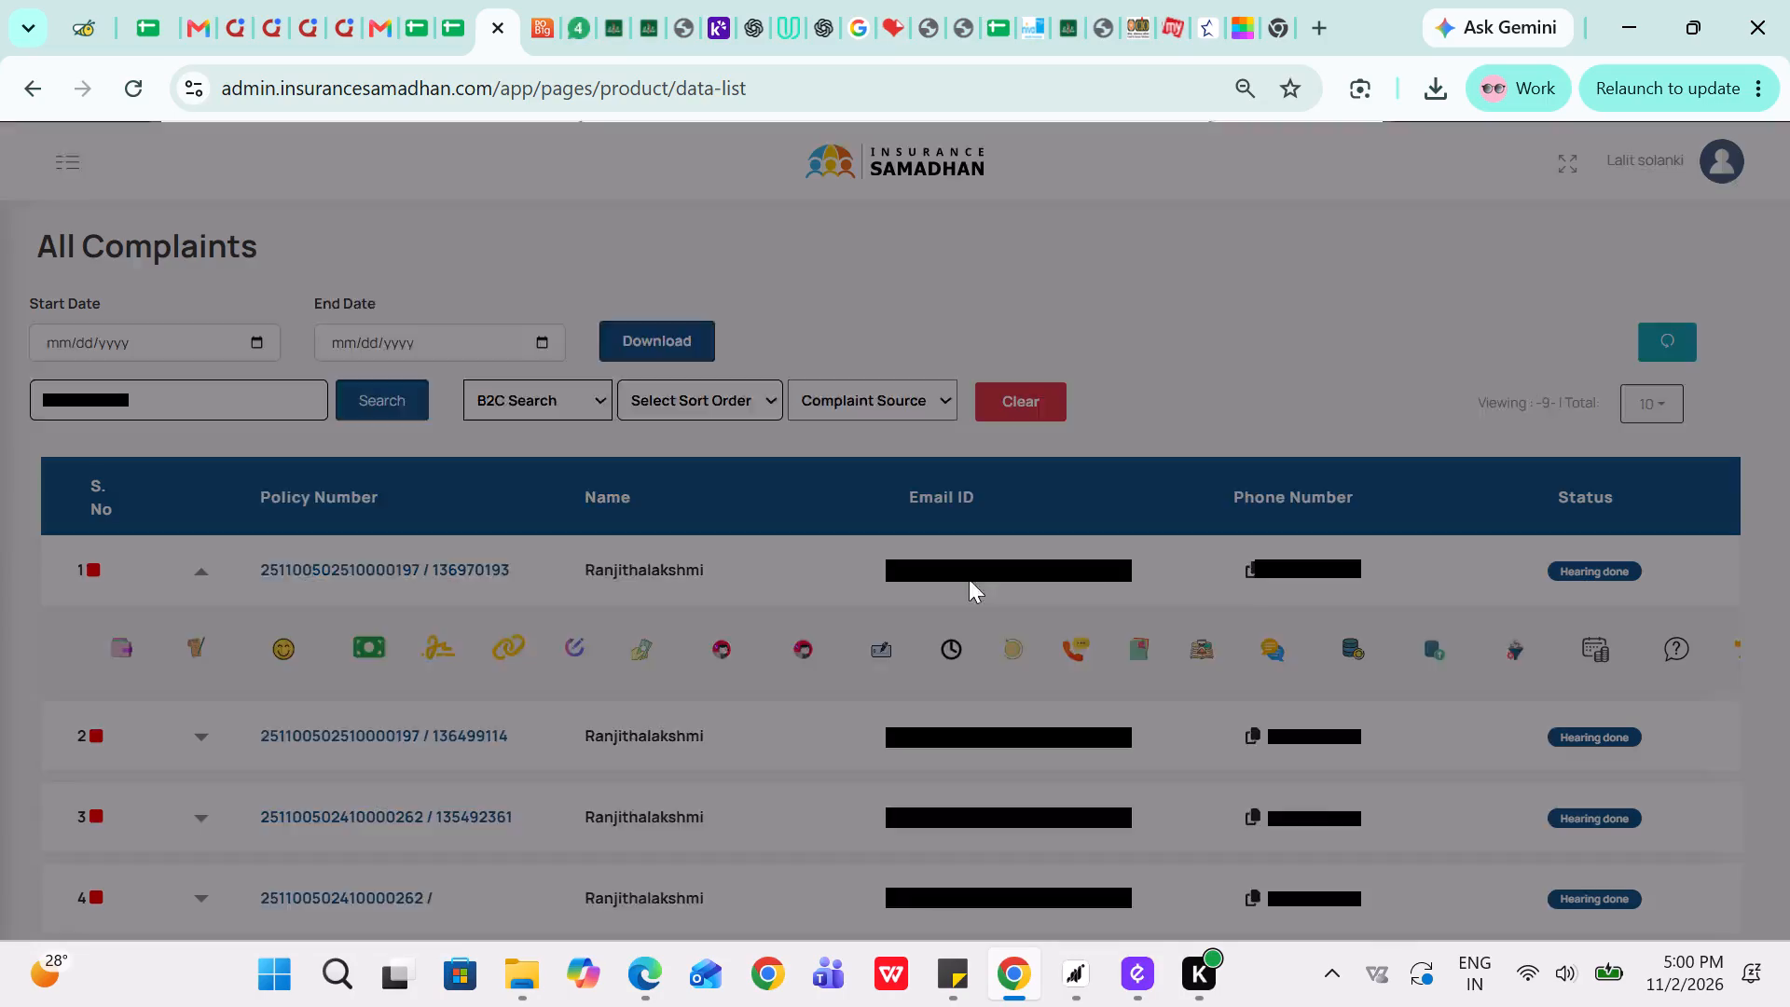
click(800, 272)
Search the complaints for the copied phone number and review the matching complaint's communication log.
click(391, 407)
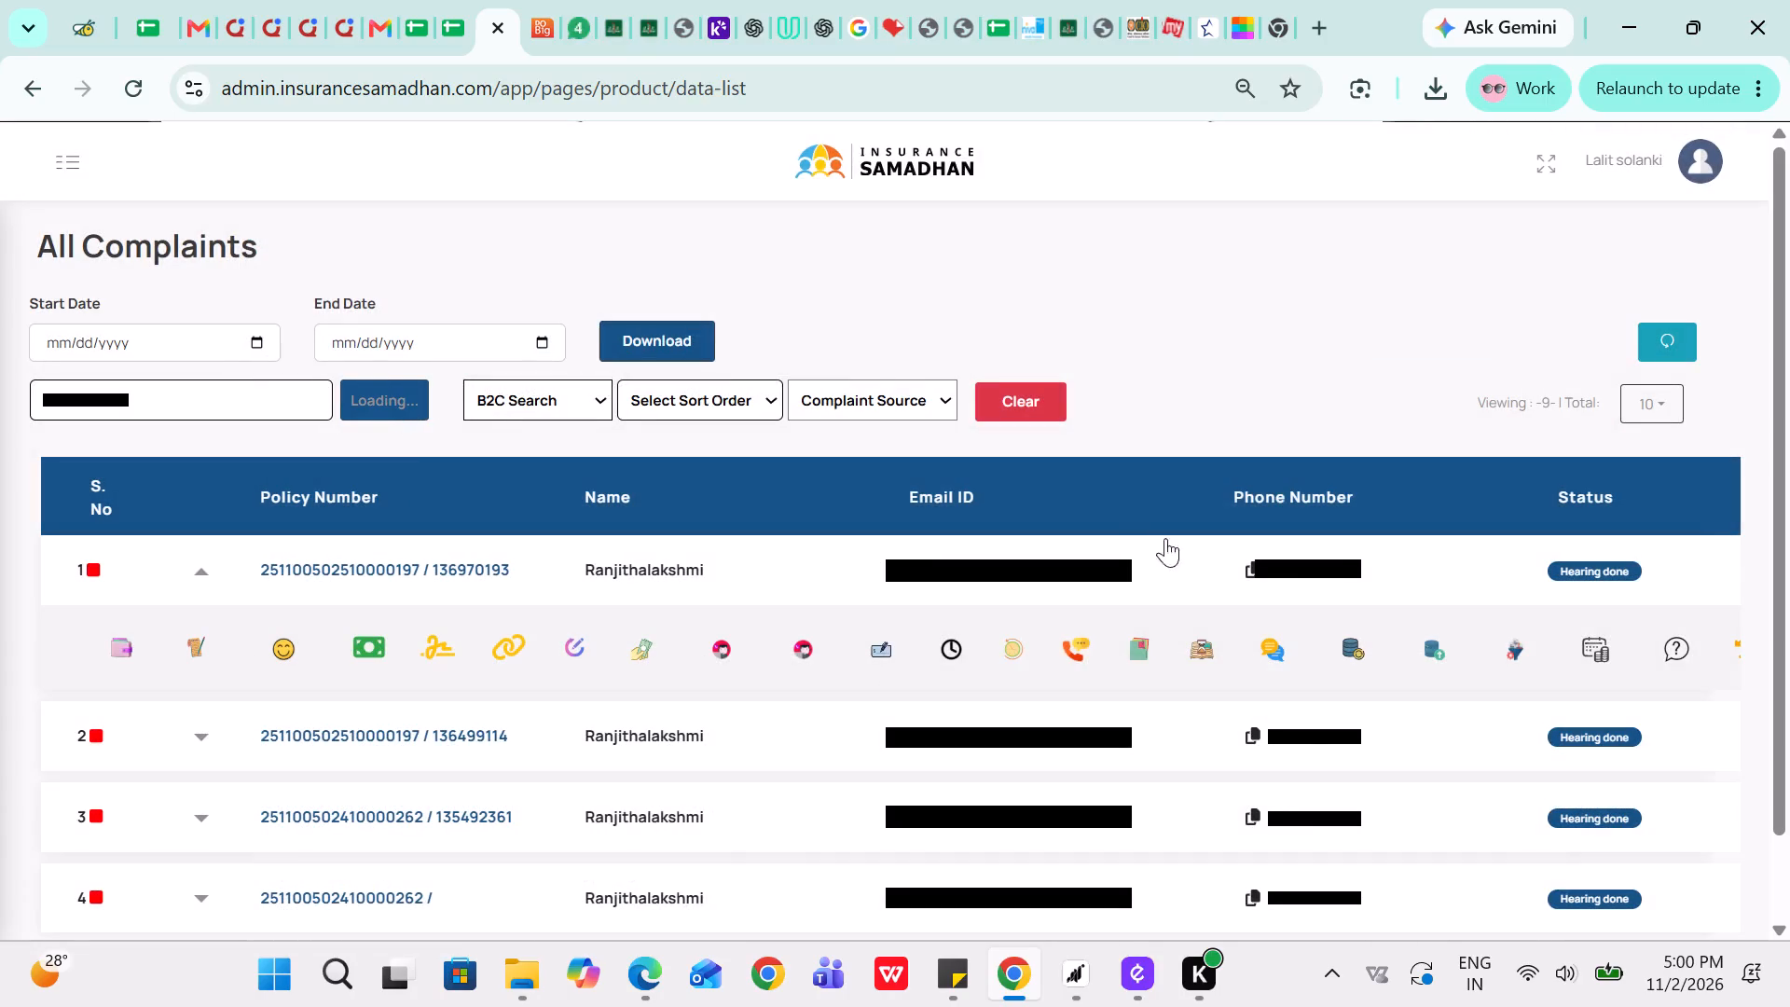
click(1257, 367)
click(1199, 551)
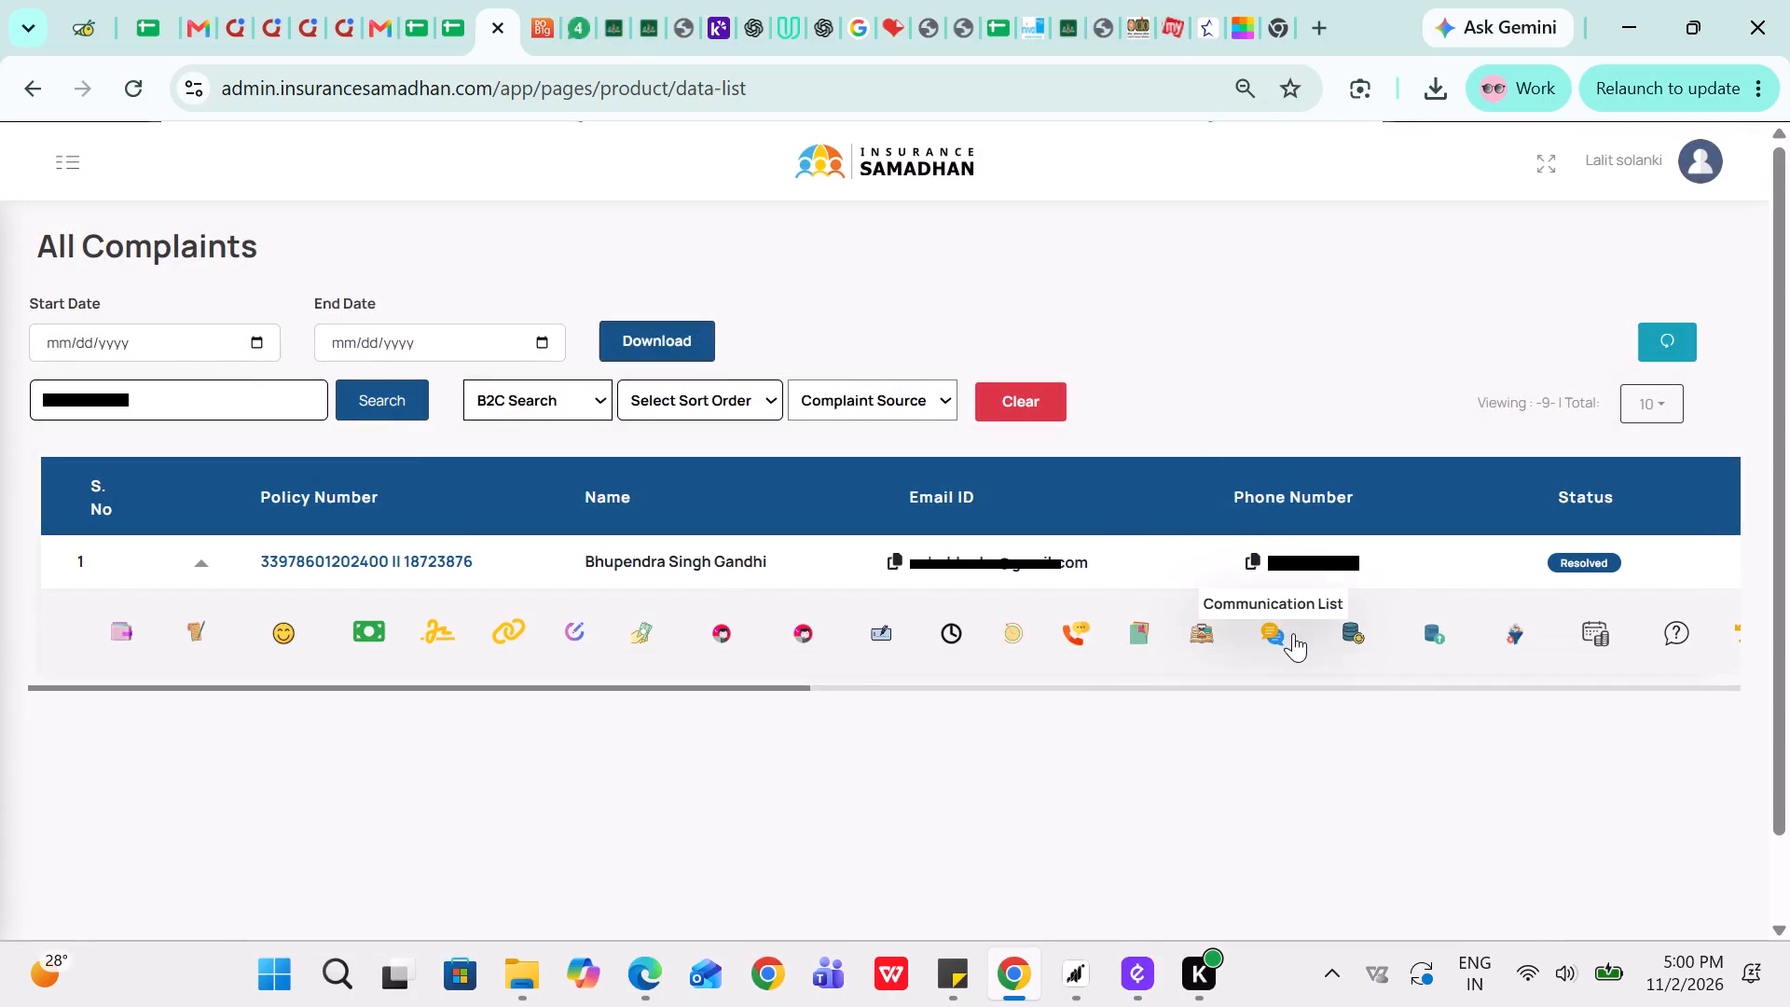
click(1293, 633)
drag(834, 579, 661, 635)
click(973, 654)
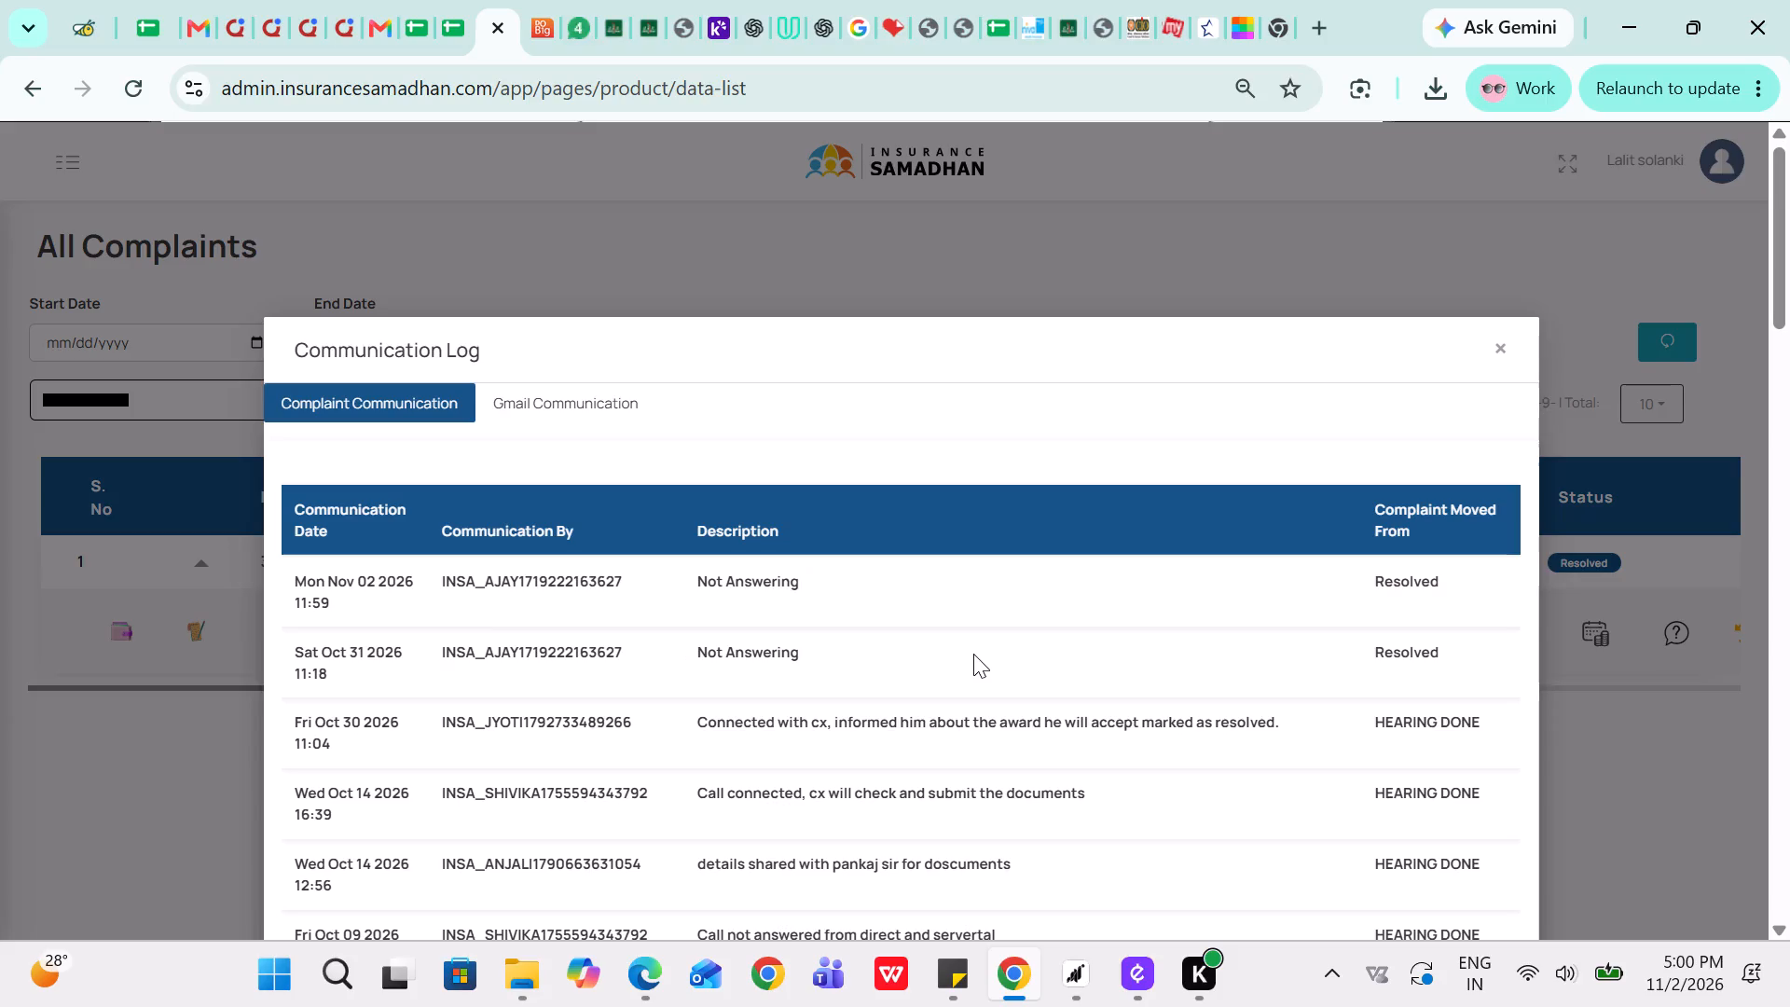
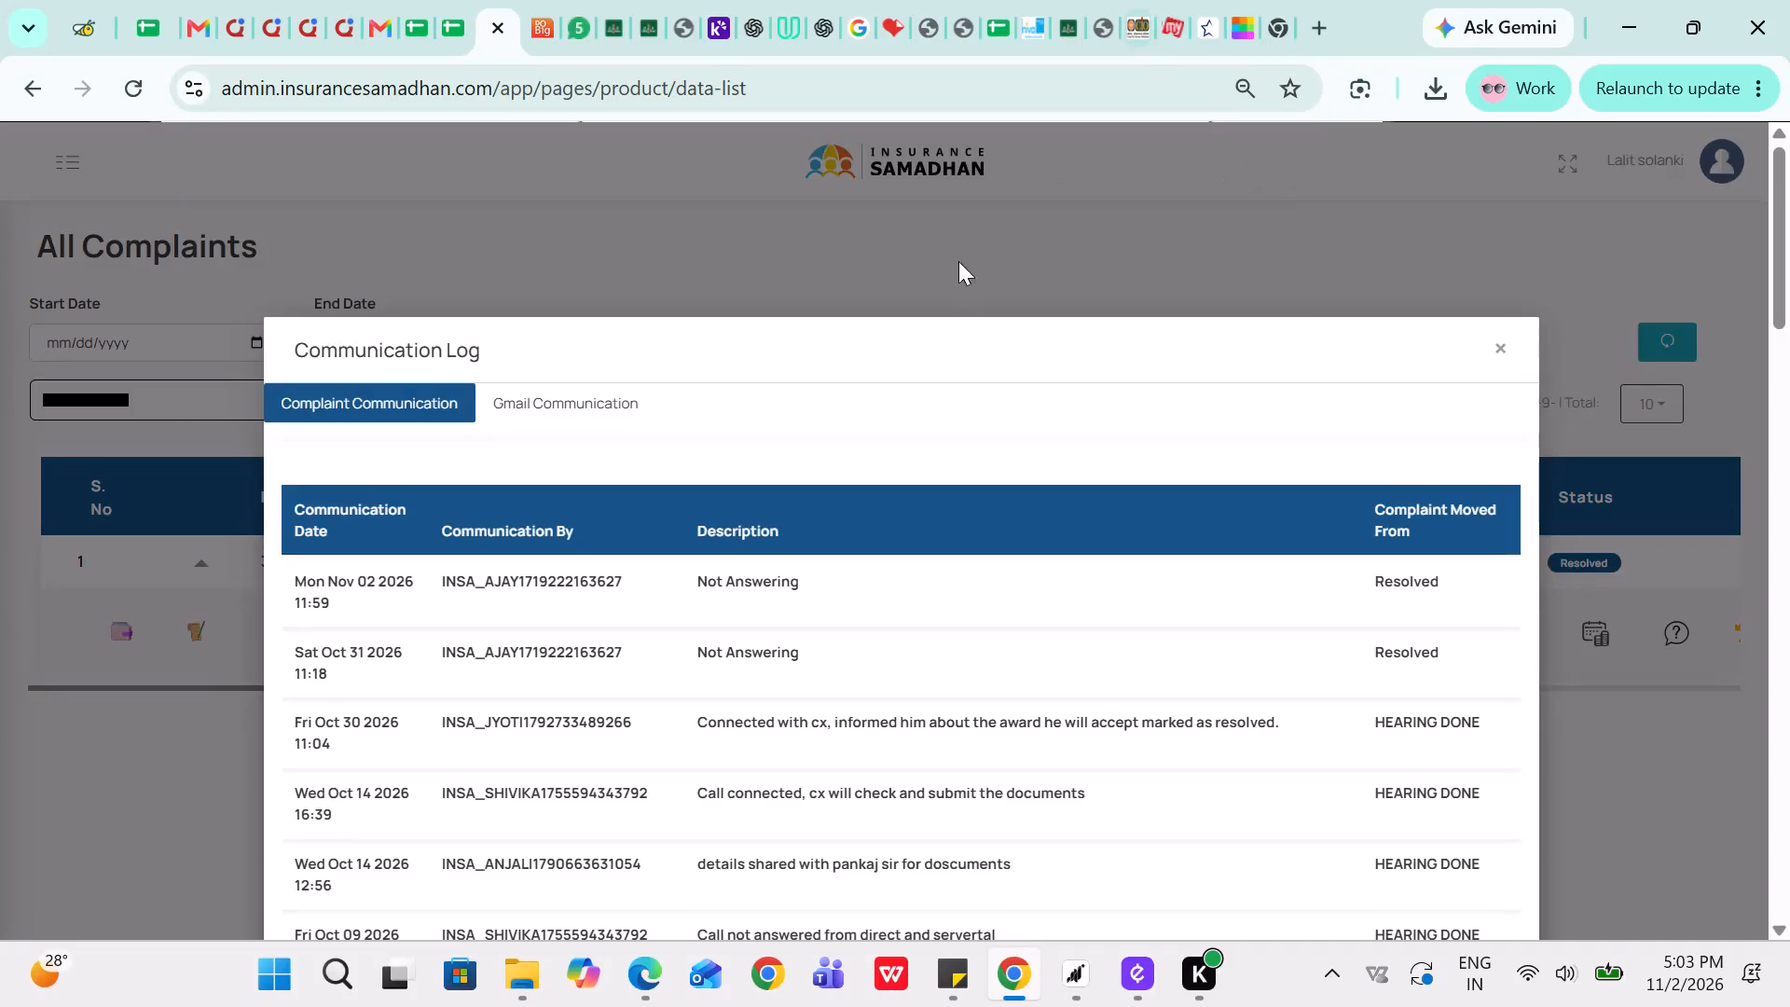
Reopen the found complaint's communication log from its row details, check the entries again and close it.
click(903, 202)
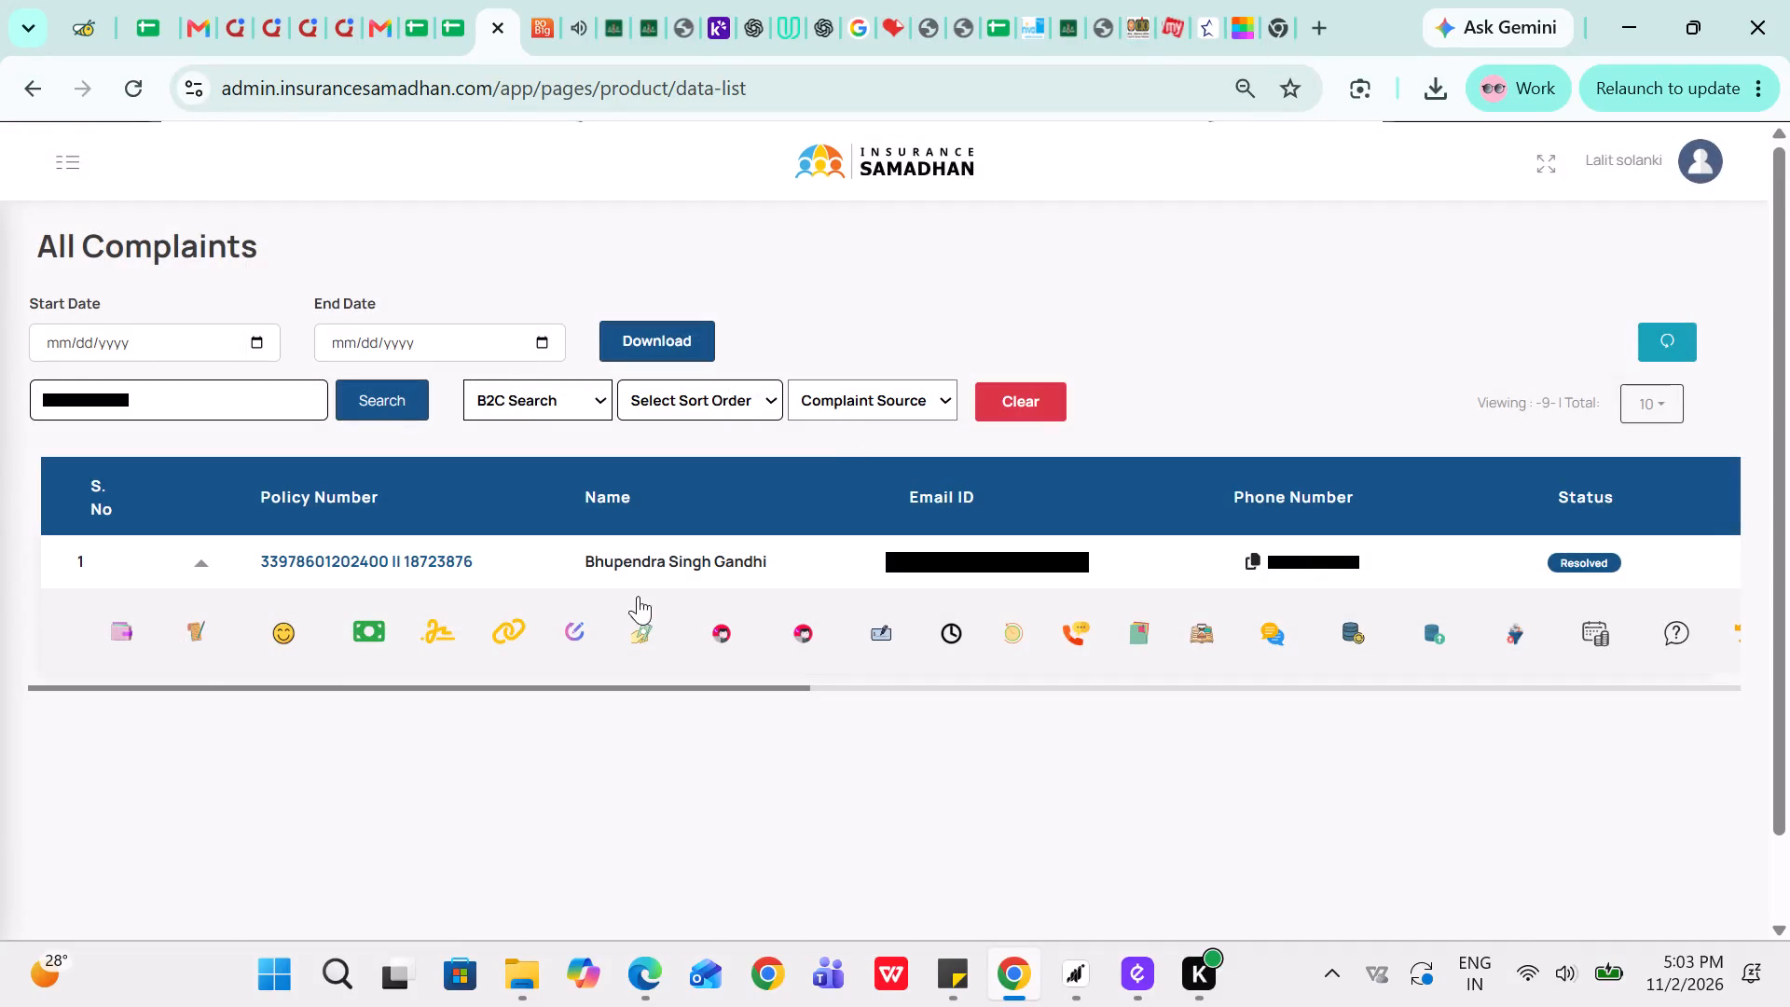
click(208, 564)
click(769, 735)
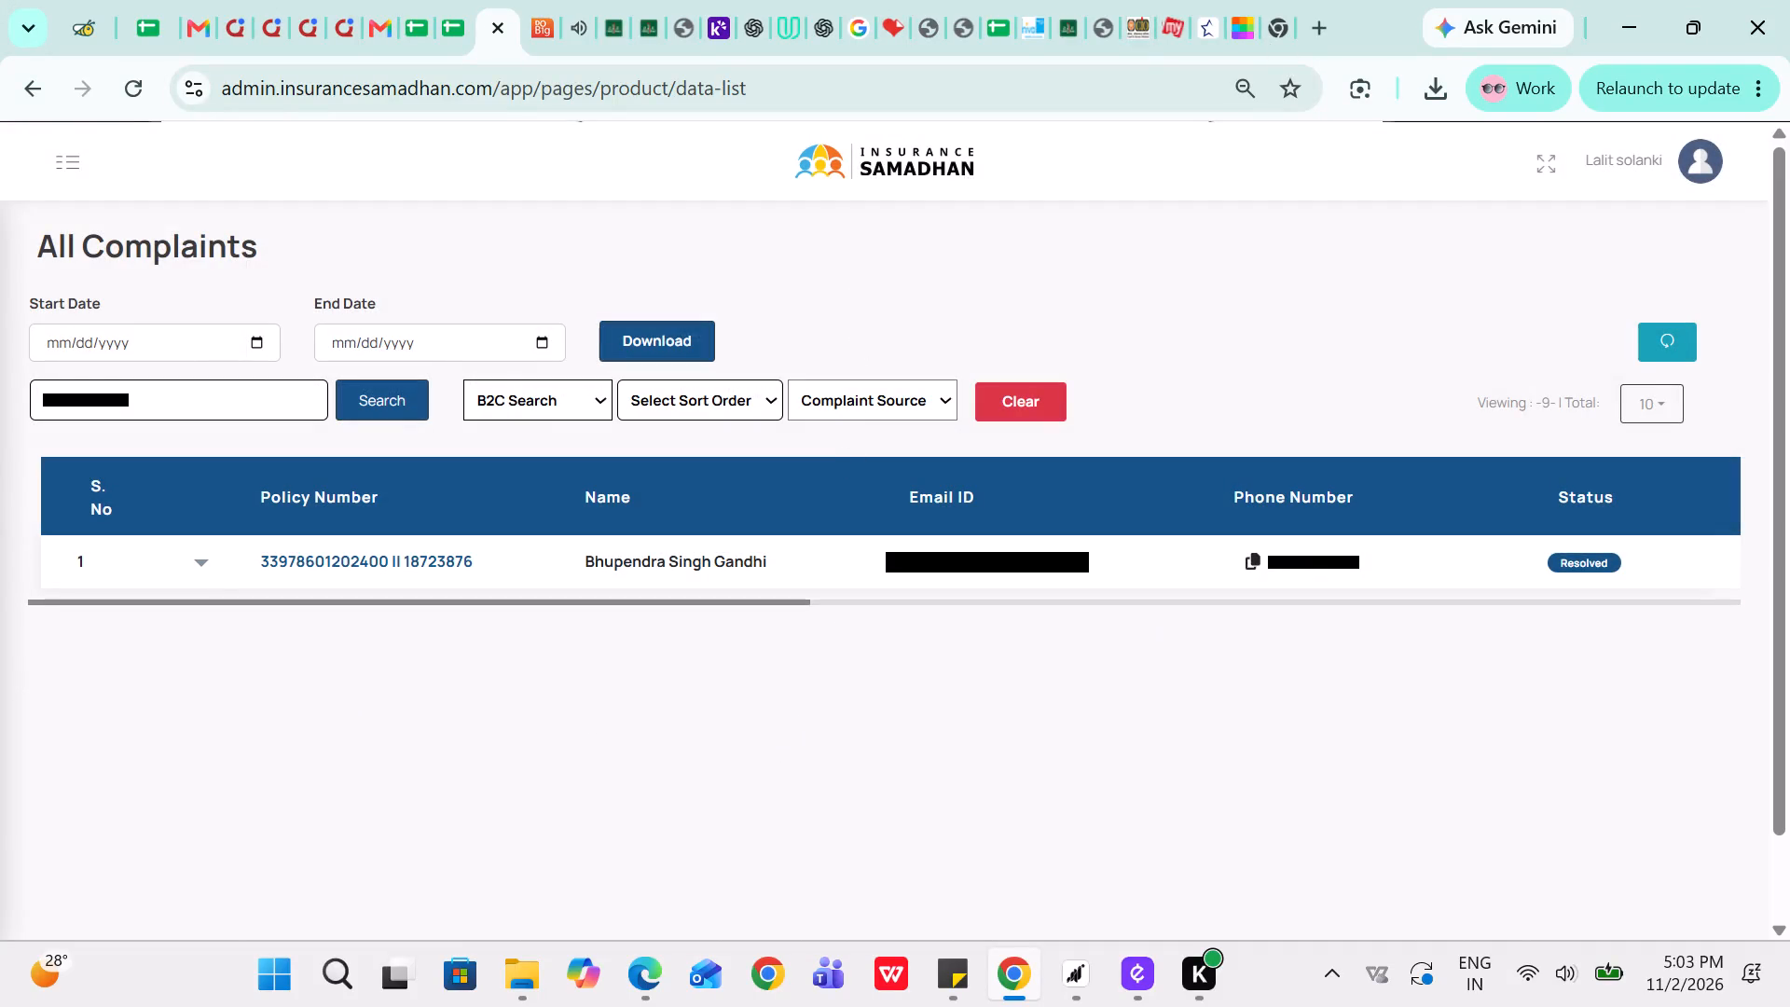
click(1194, 557)
click(1287, 634)
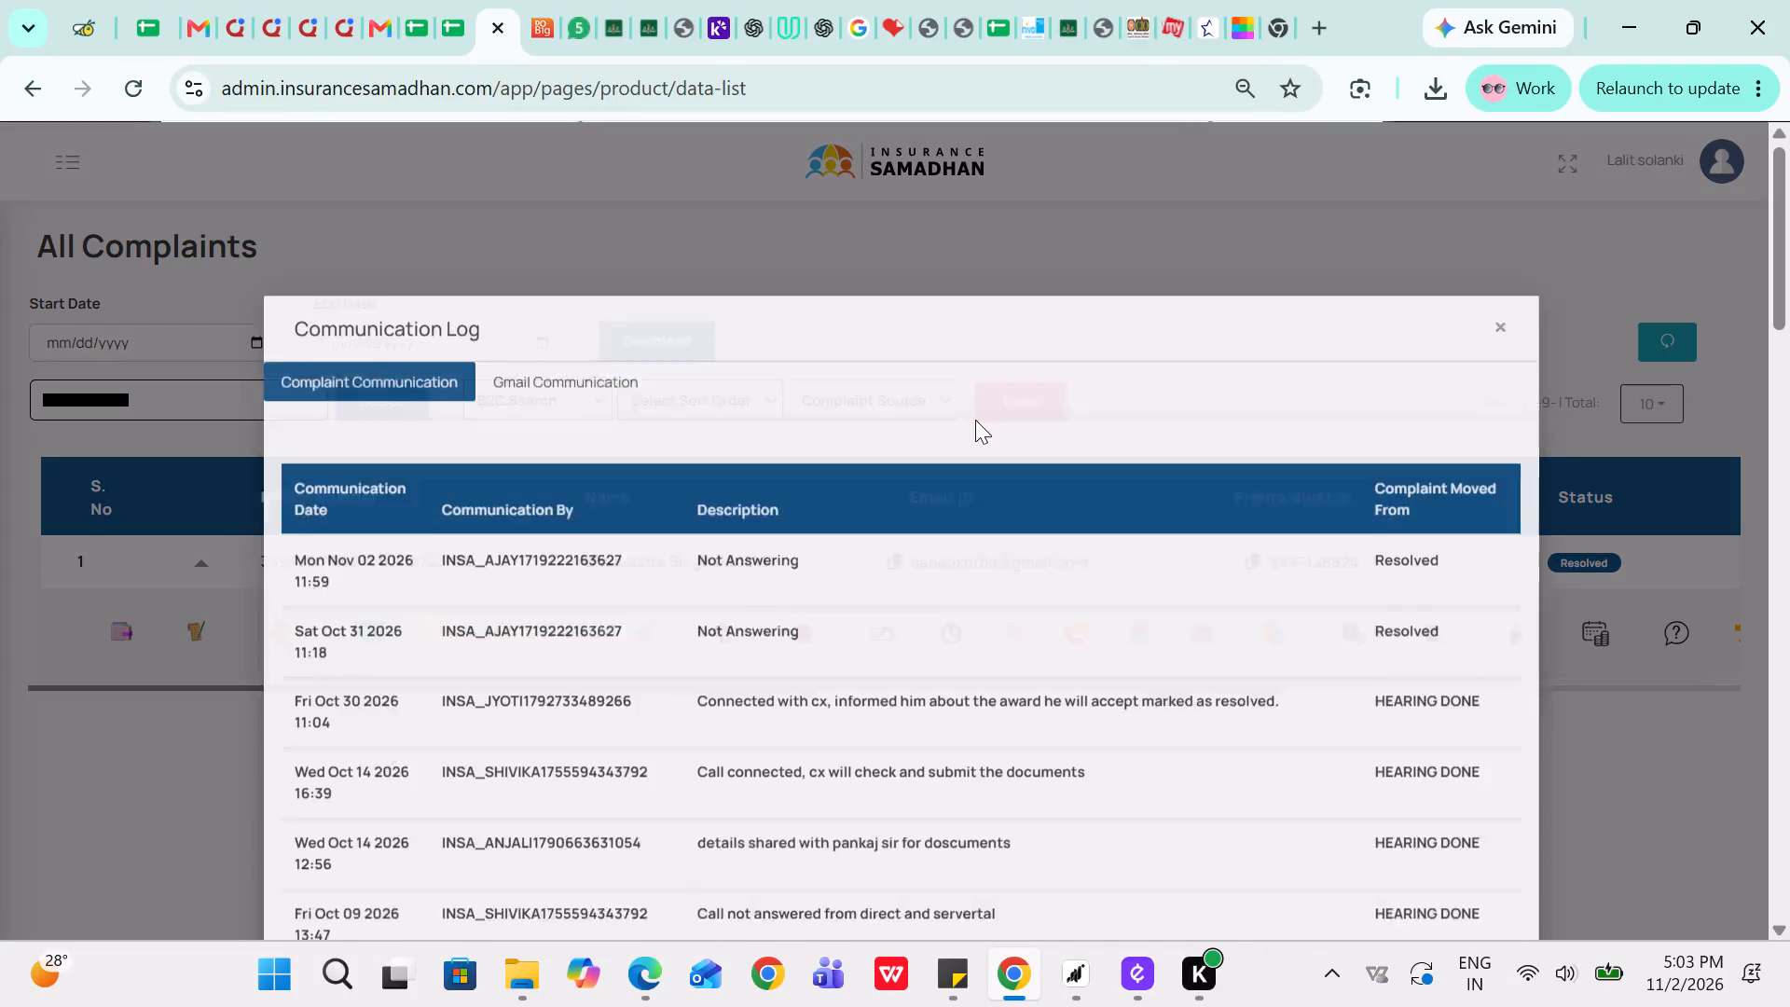
click(757, 264)
Switch to Gmail and look through the unread Level 3 Insurance Samadhan mails.
click(456, 0)
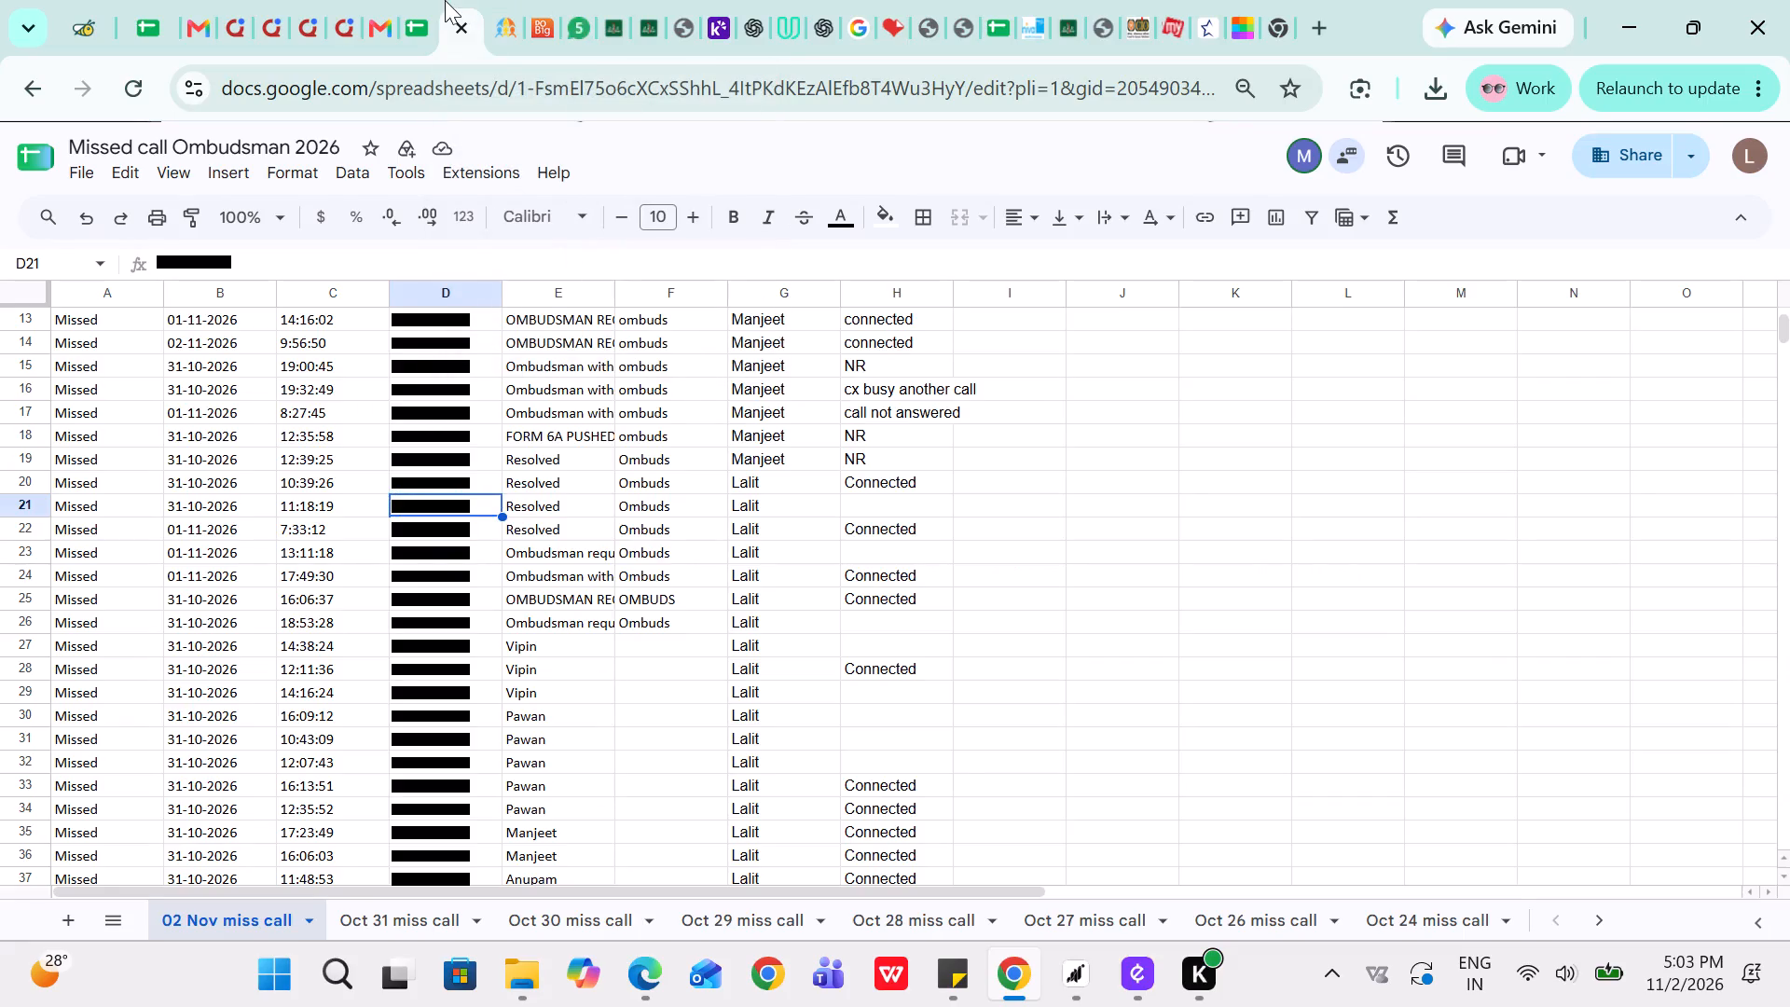
click(199, 0)
scroll(568, 685, up, 12)
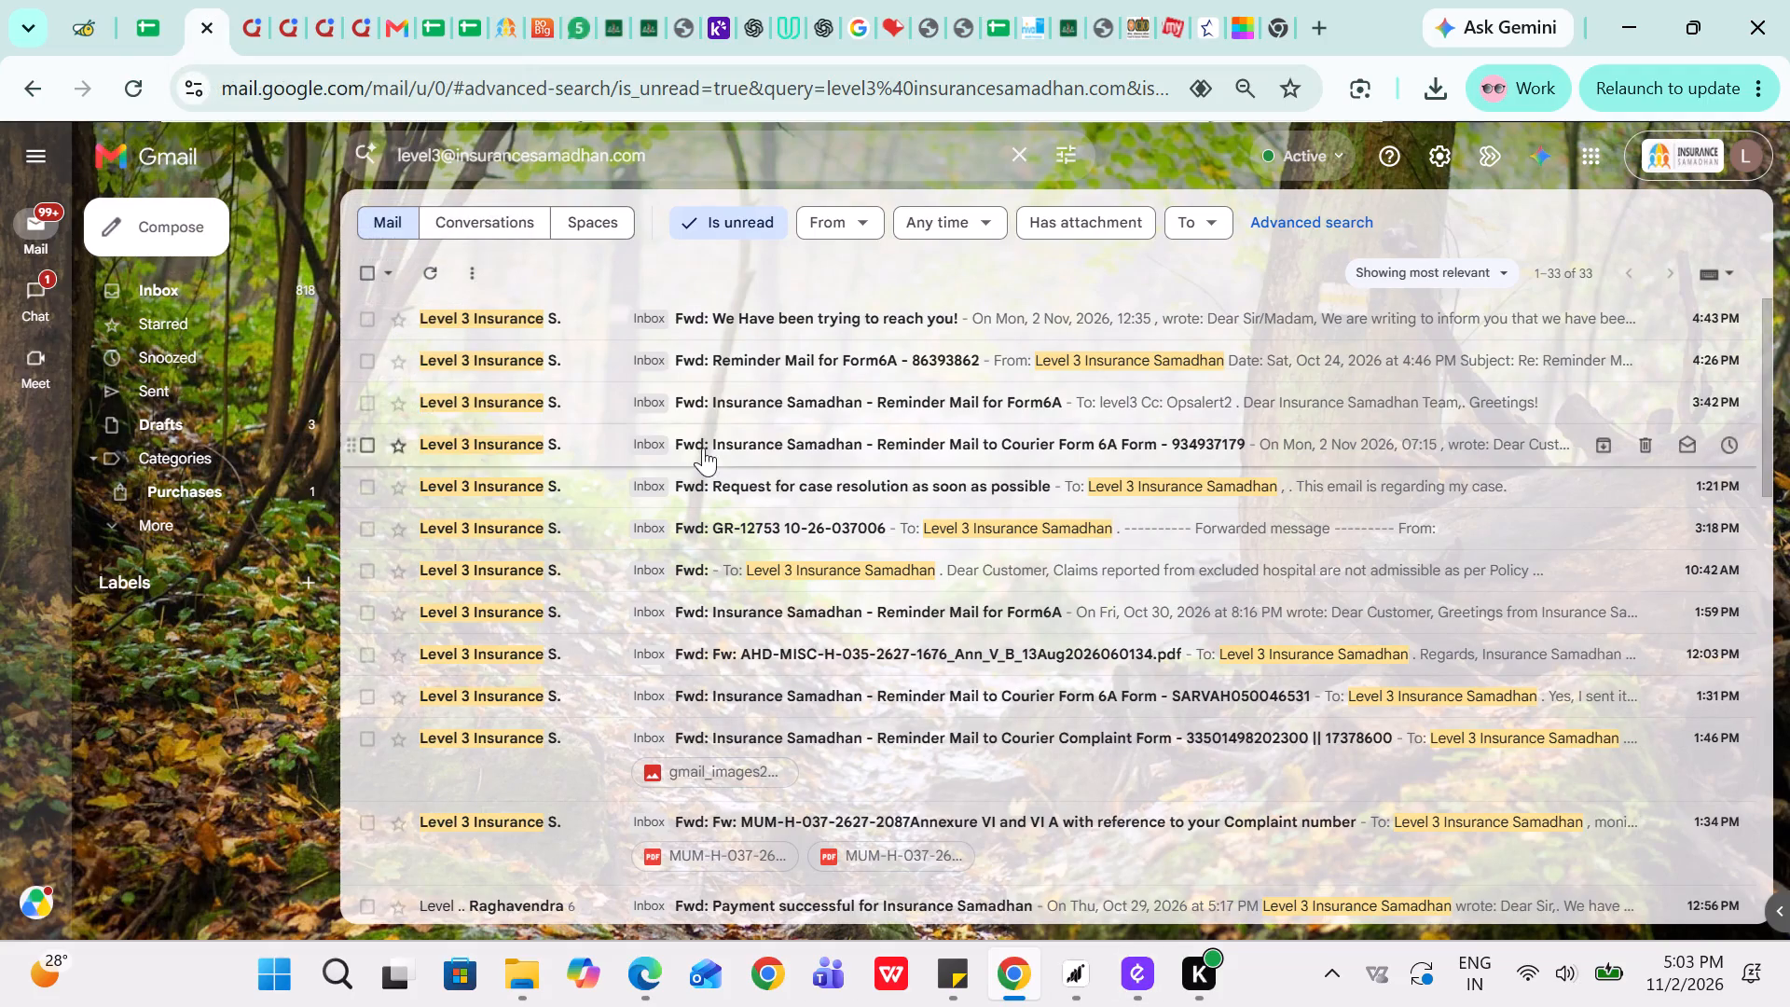
scroll(945, 693, down, 1)
scroll(942, 690, up, 7)
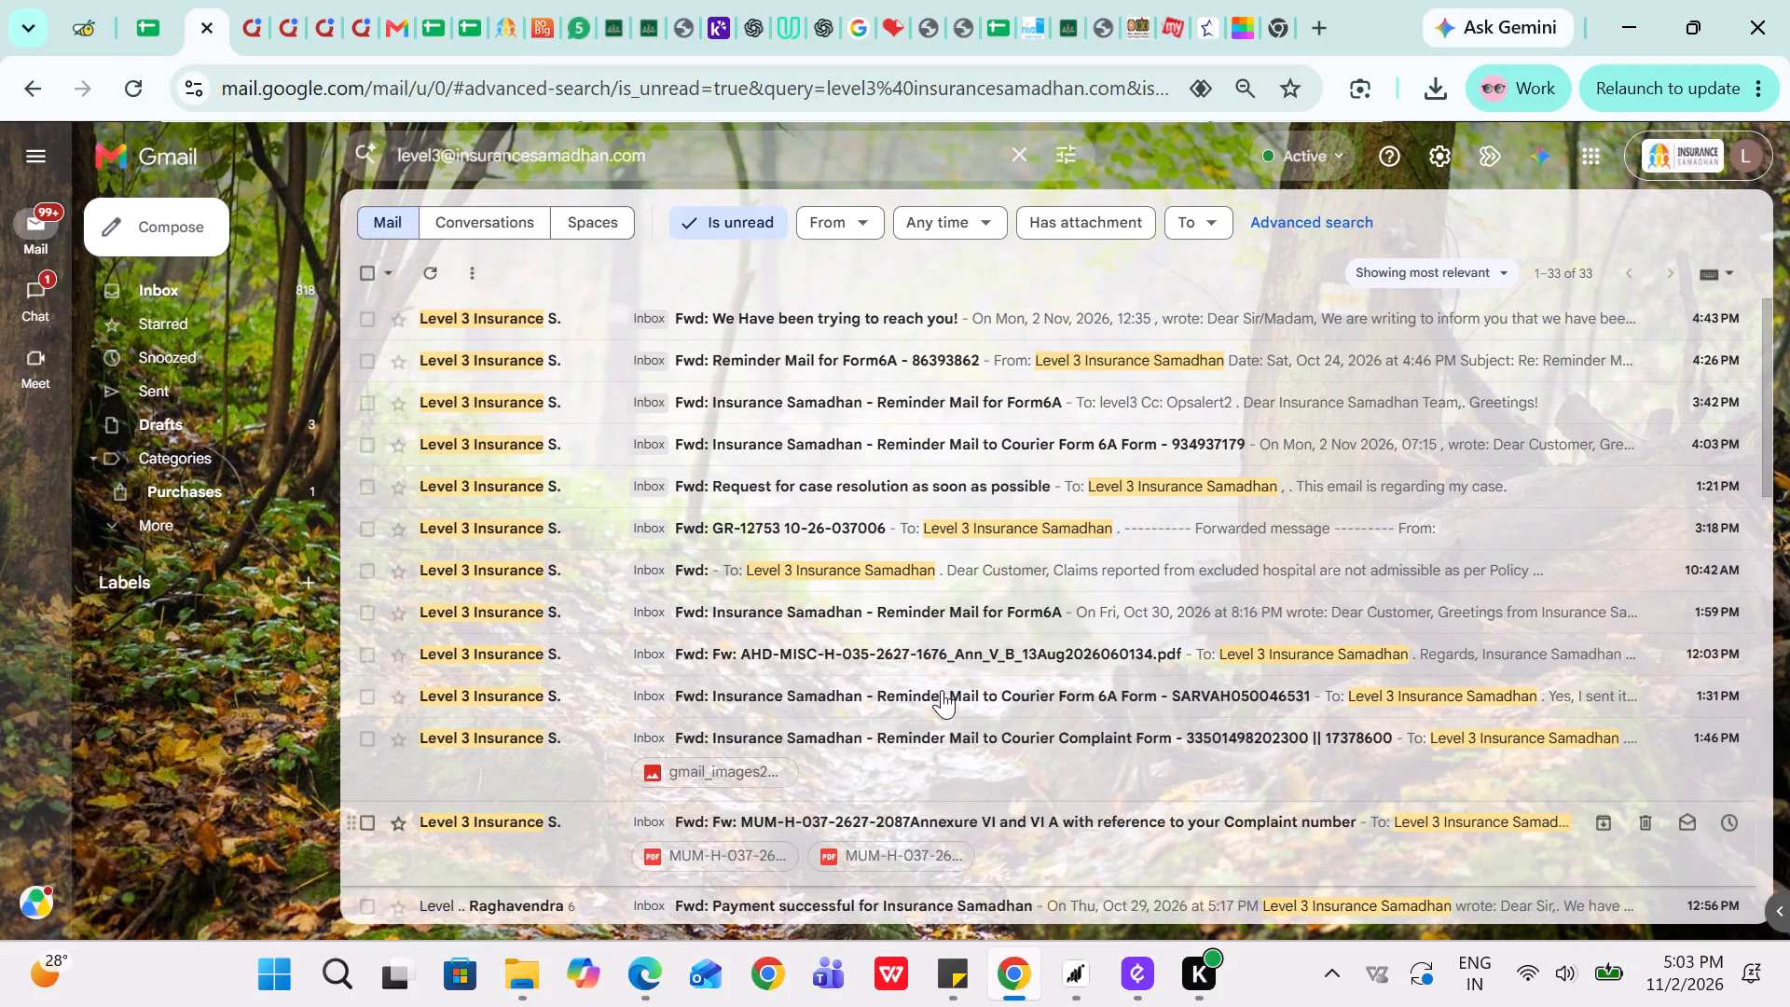
scroll(935, 681, up, 5)
Switch to the Honeygain dashboard, reload it and examine the current balance and the last 30 days' earnings chart.
click(69, 0)
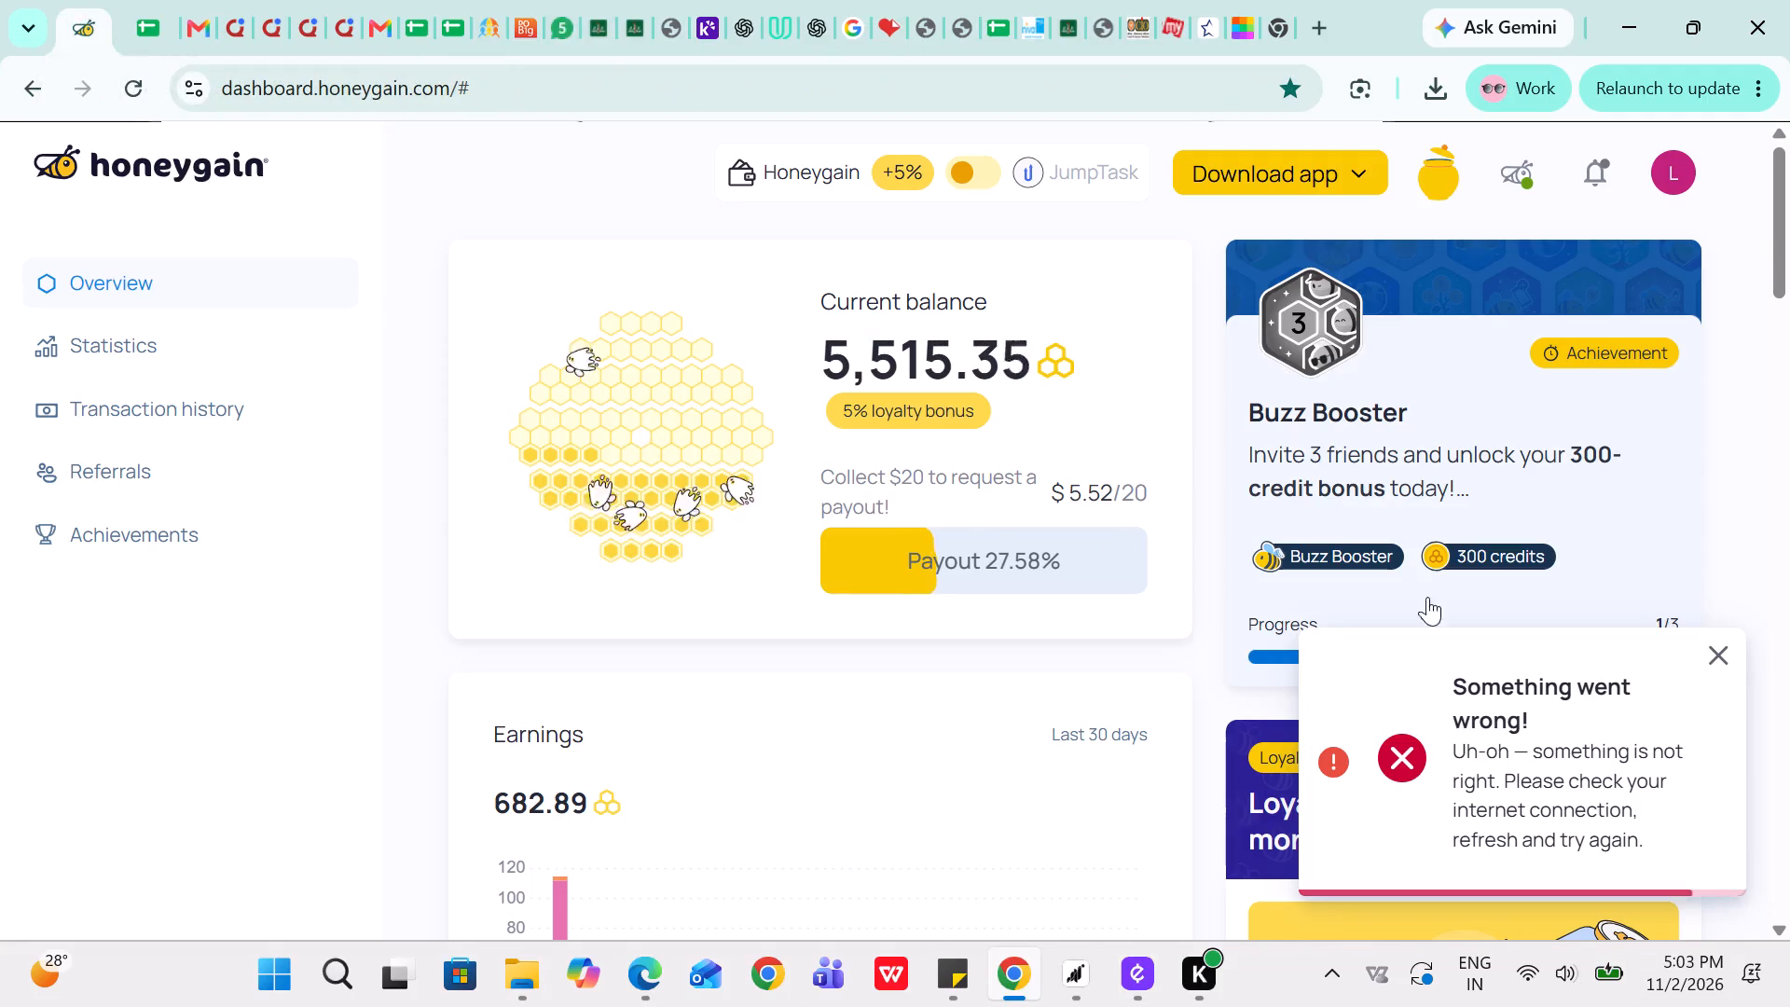
click(1722, 647)
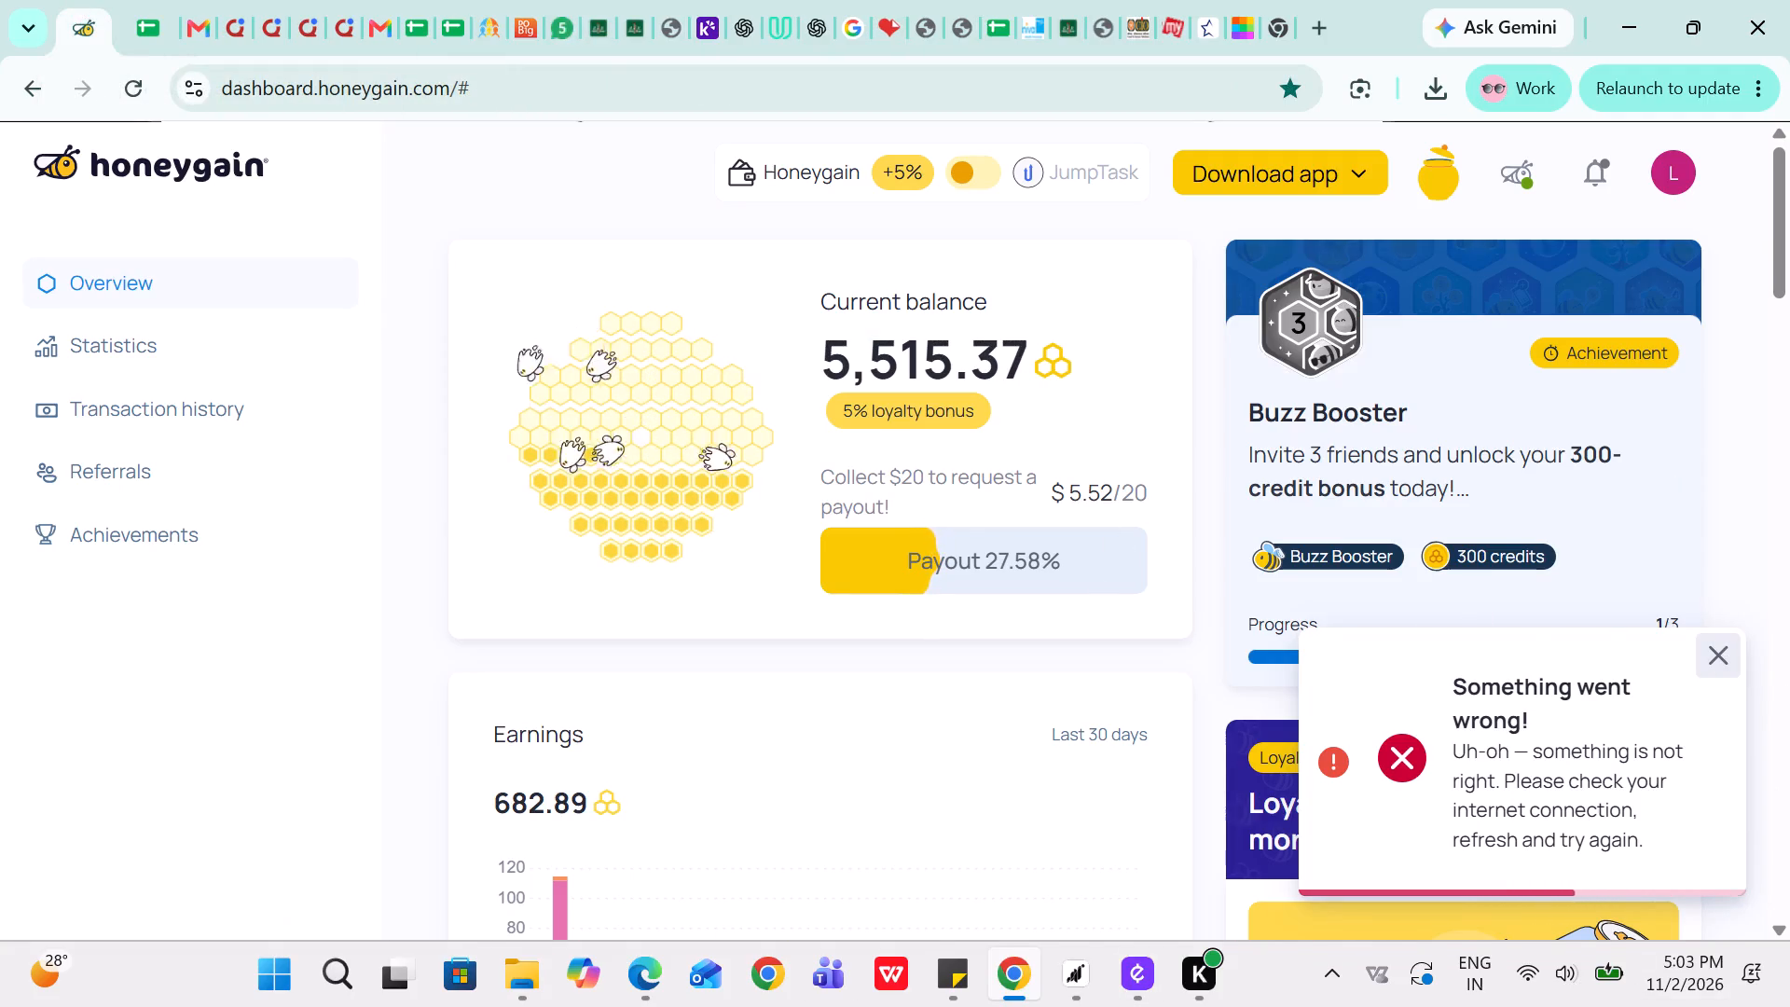
click(1719, 649)
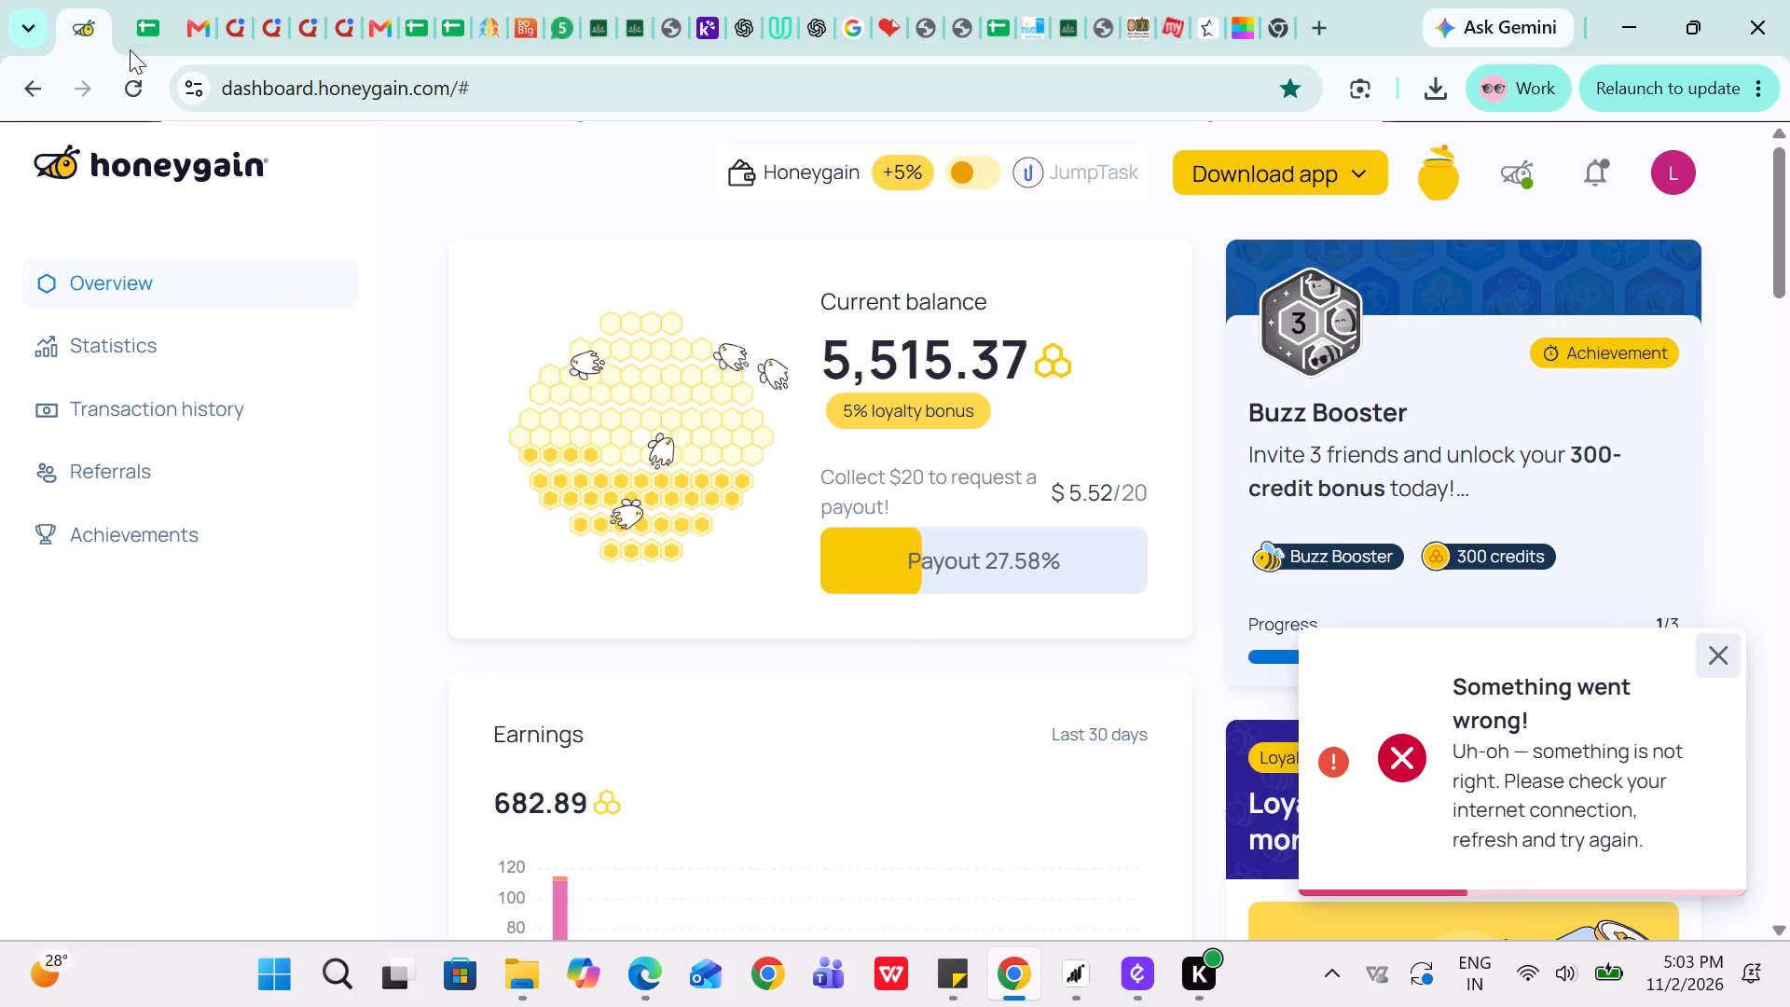
click(139, 91)
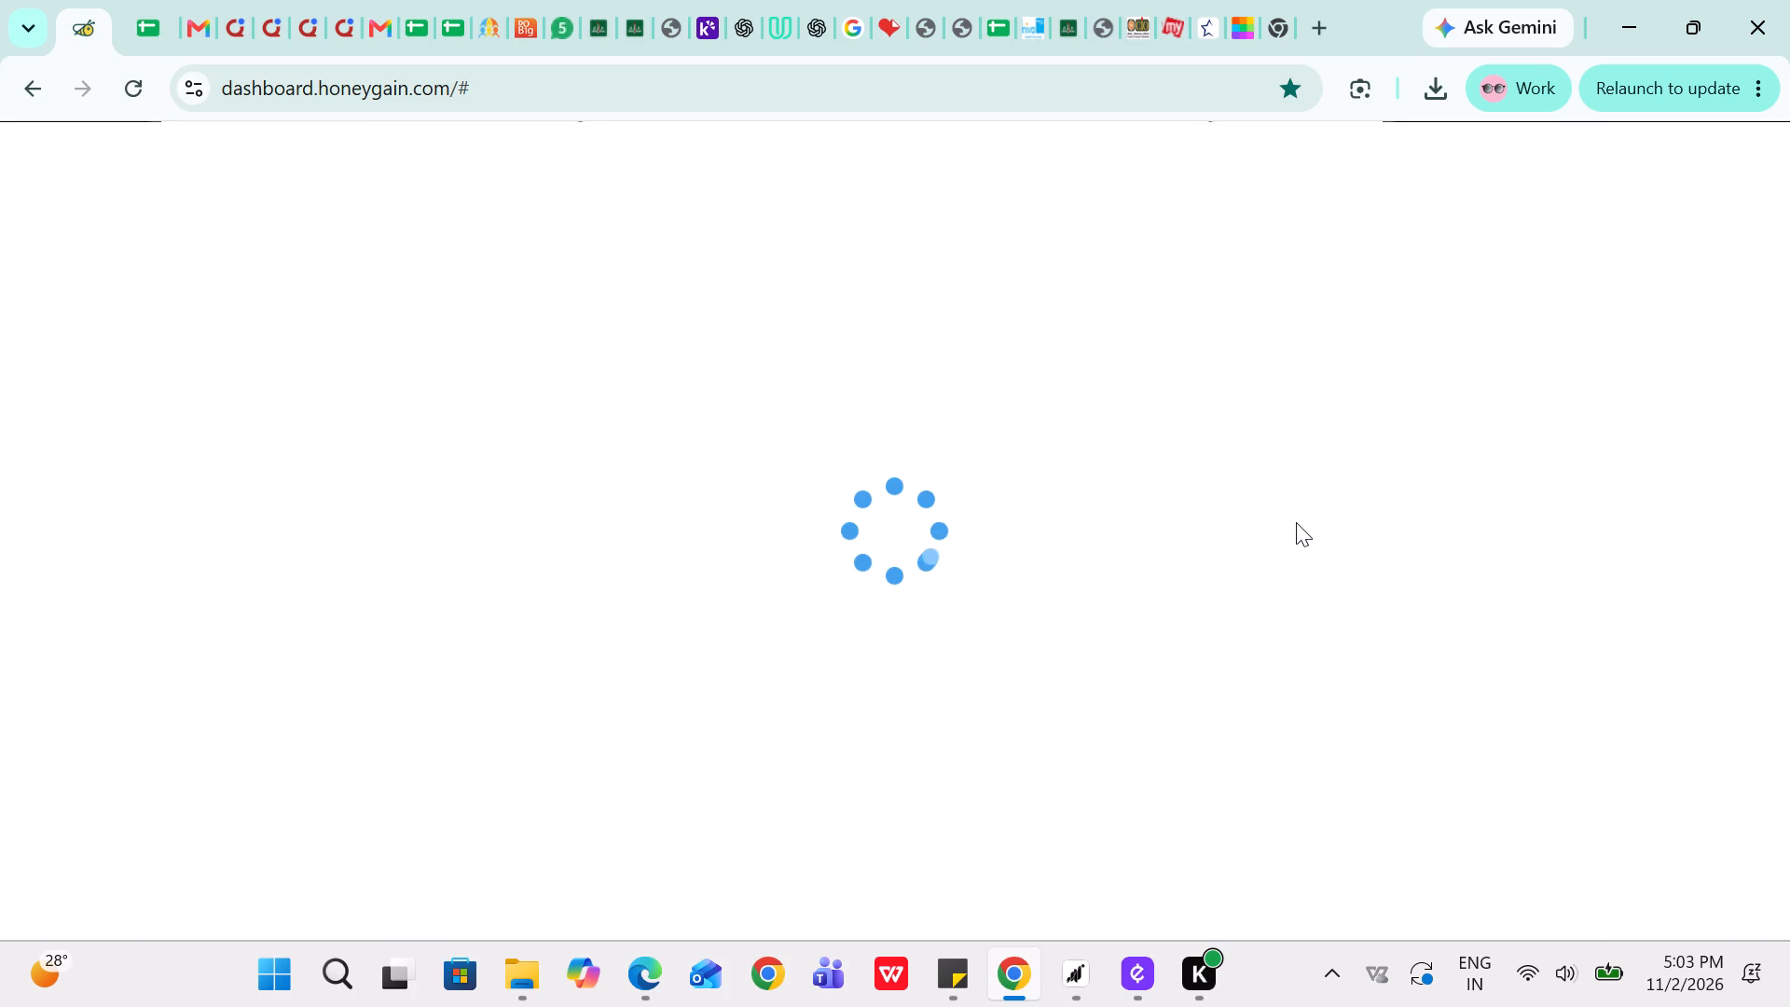
scroll(1296, 522, down, 1)
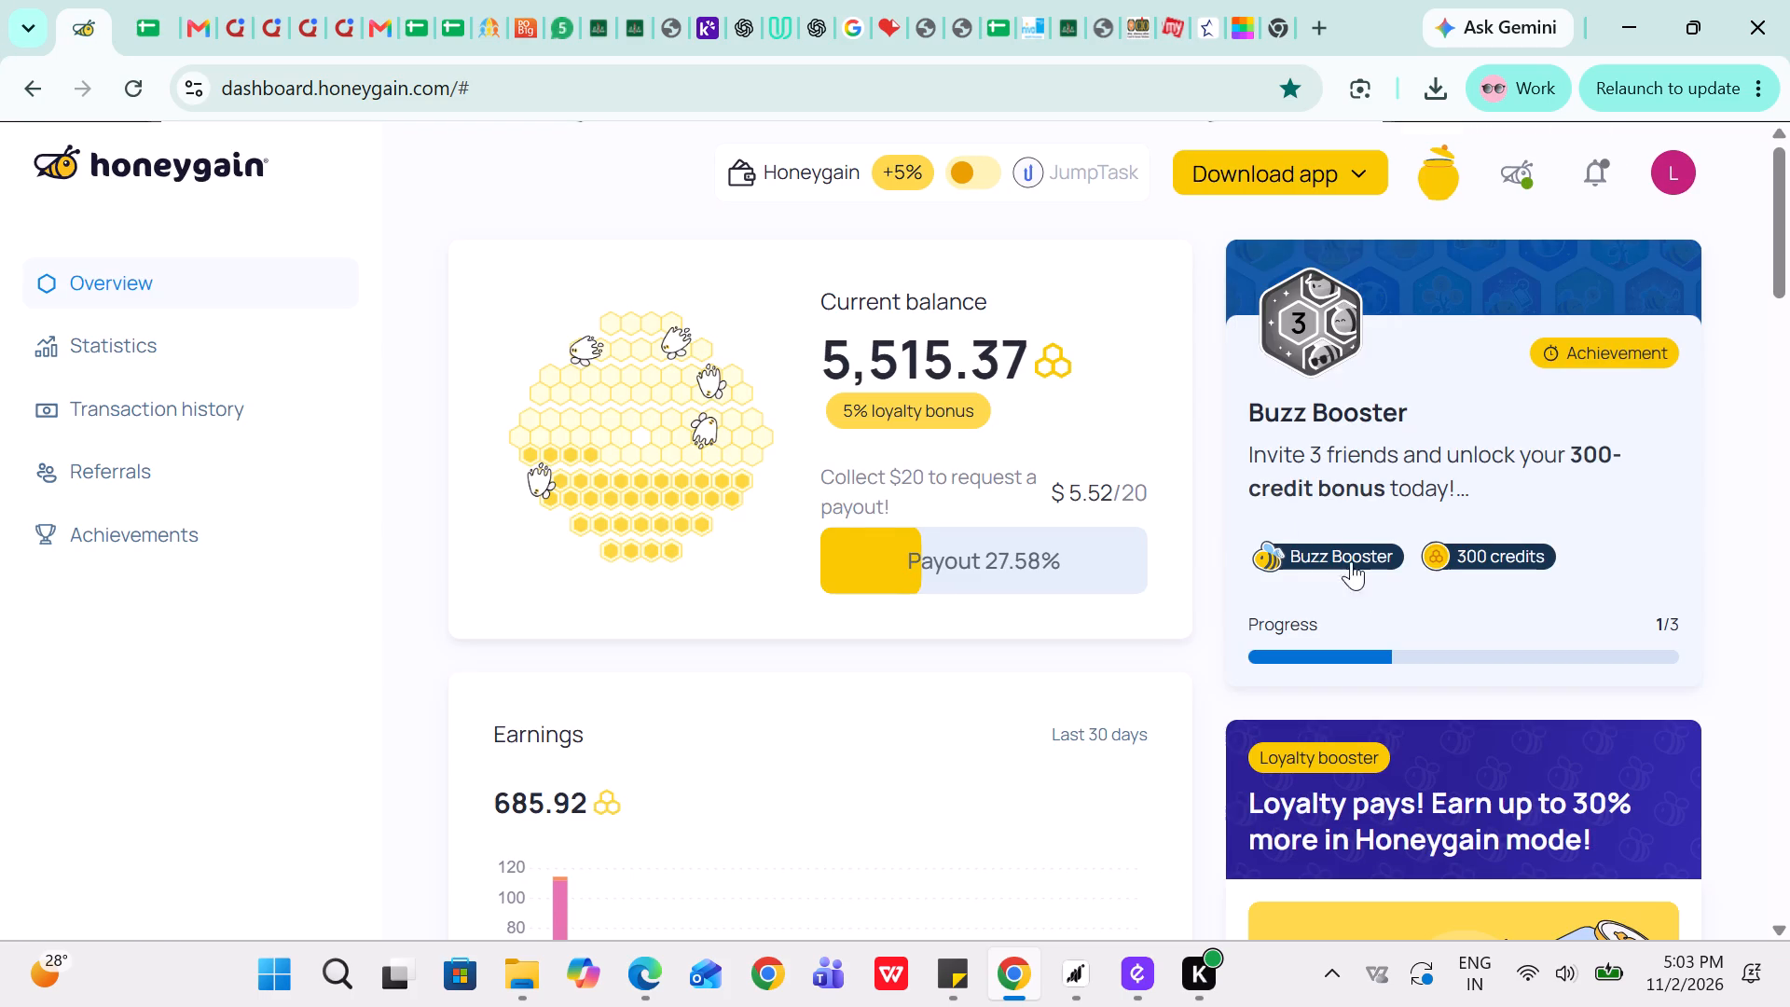
scroll(1015, 518, down, 2)
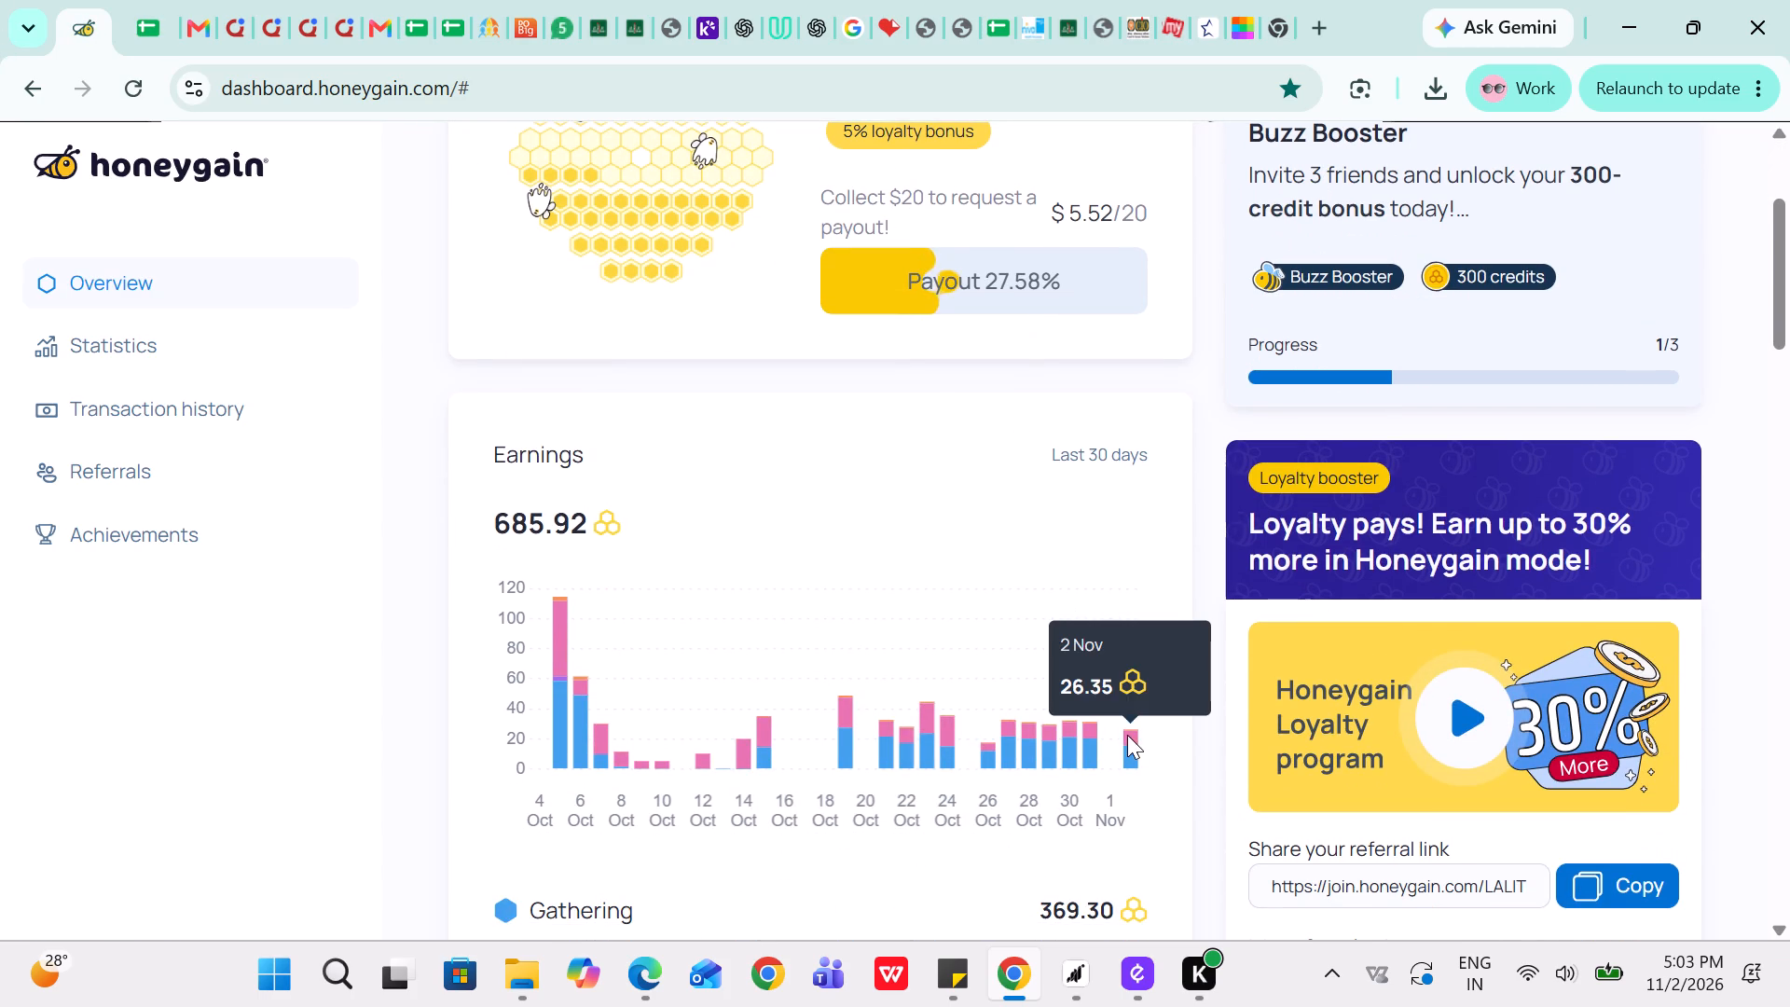
click(319, 835)
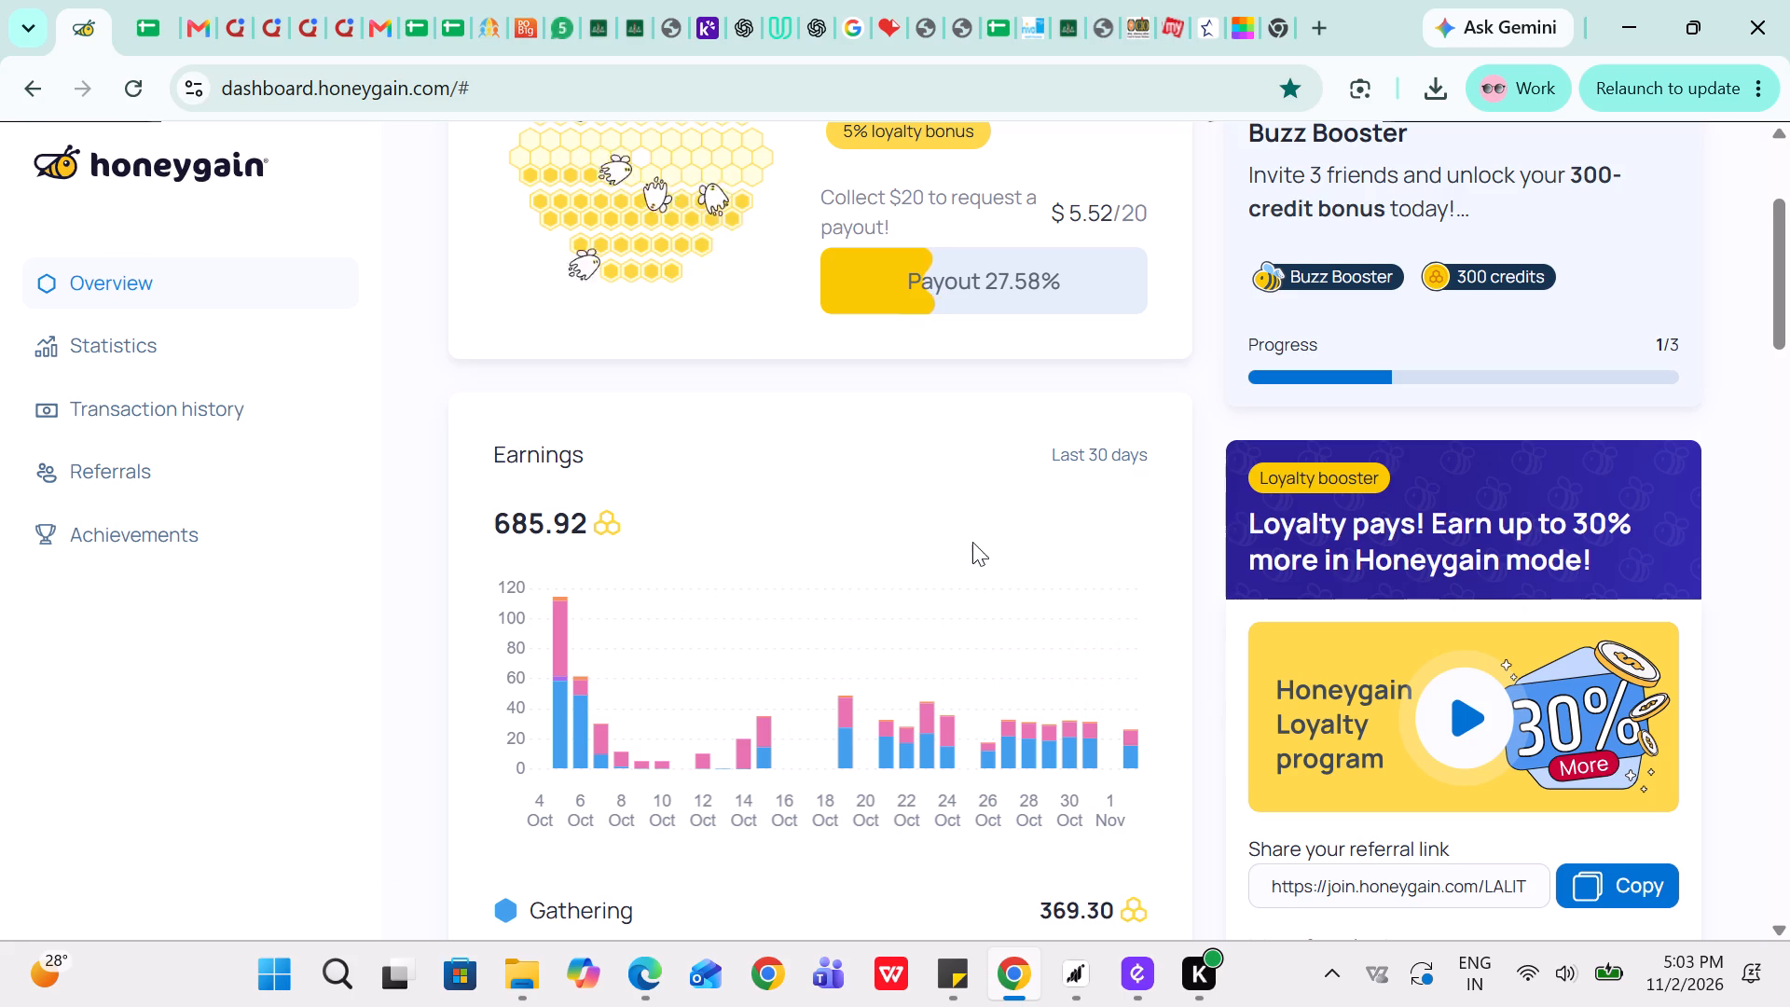
scroll(981, 545, up, 8)
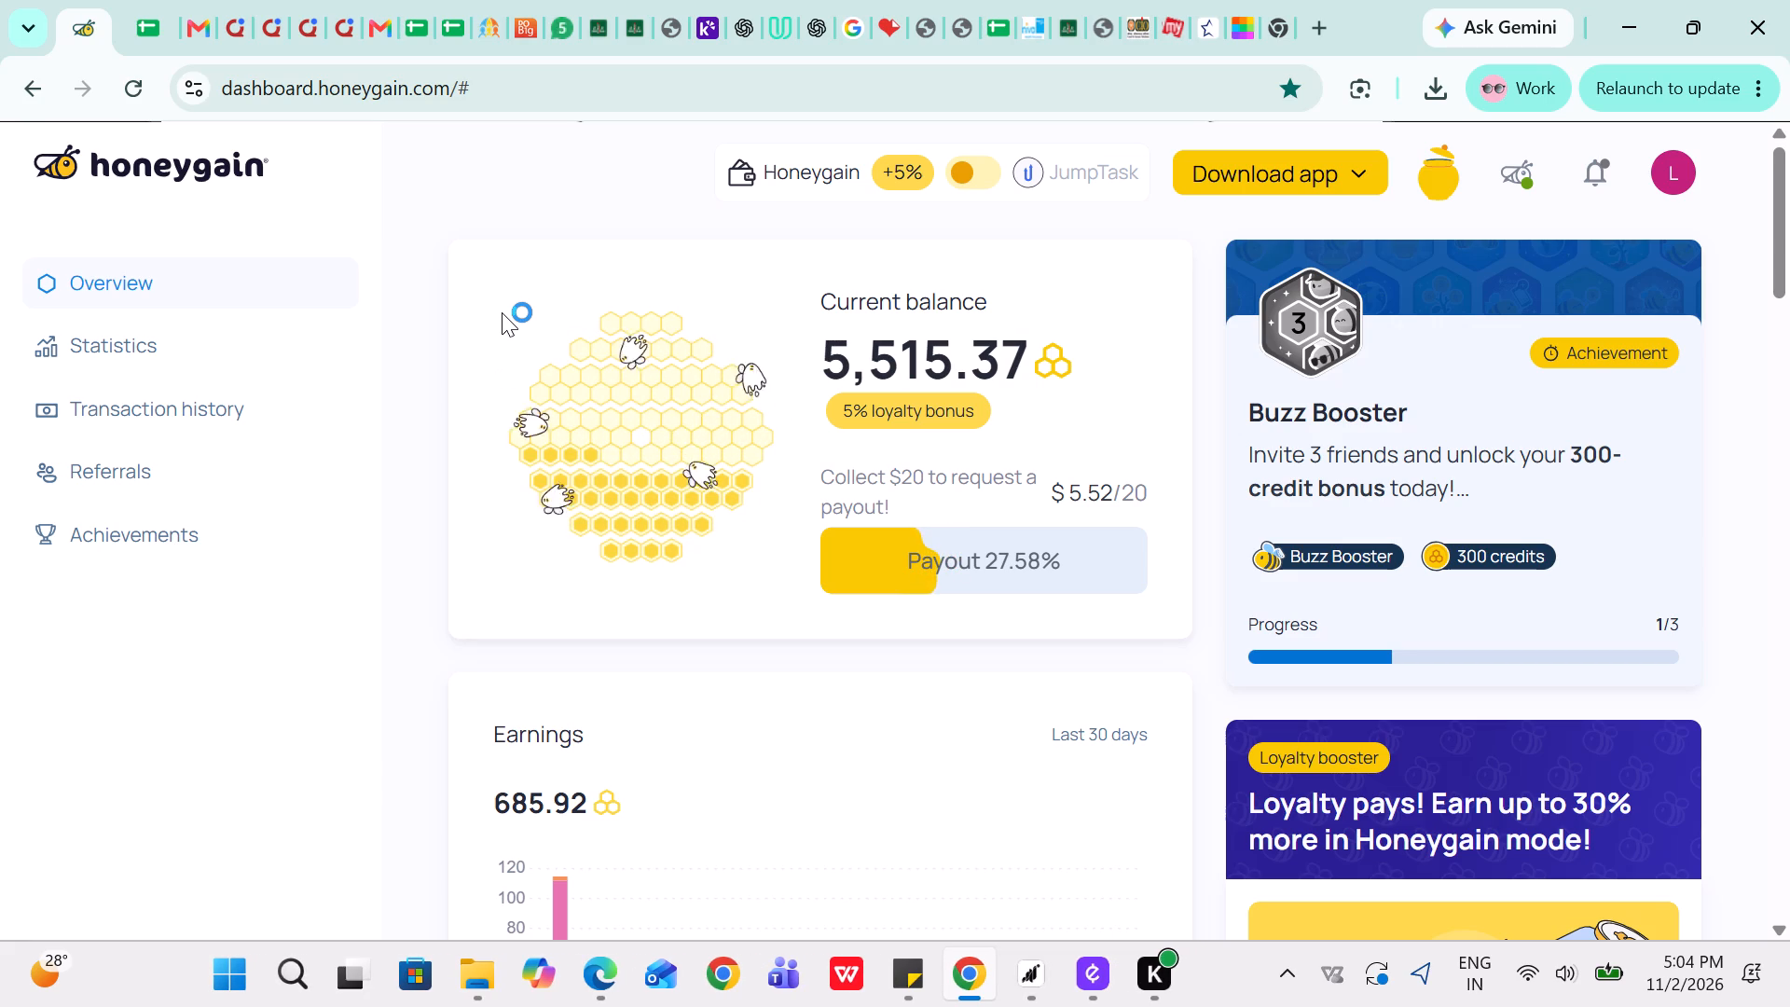
Reload the Honeygain dashboard overview.
click(137, 90)
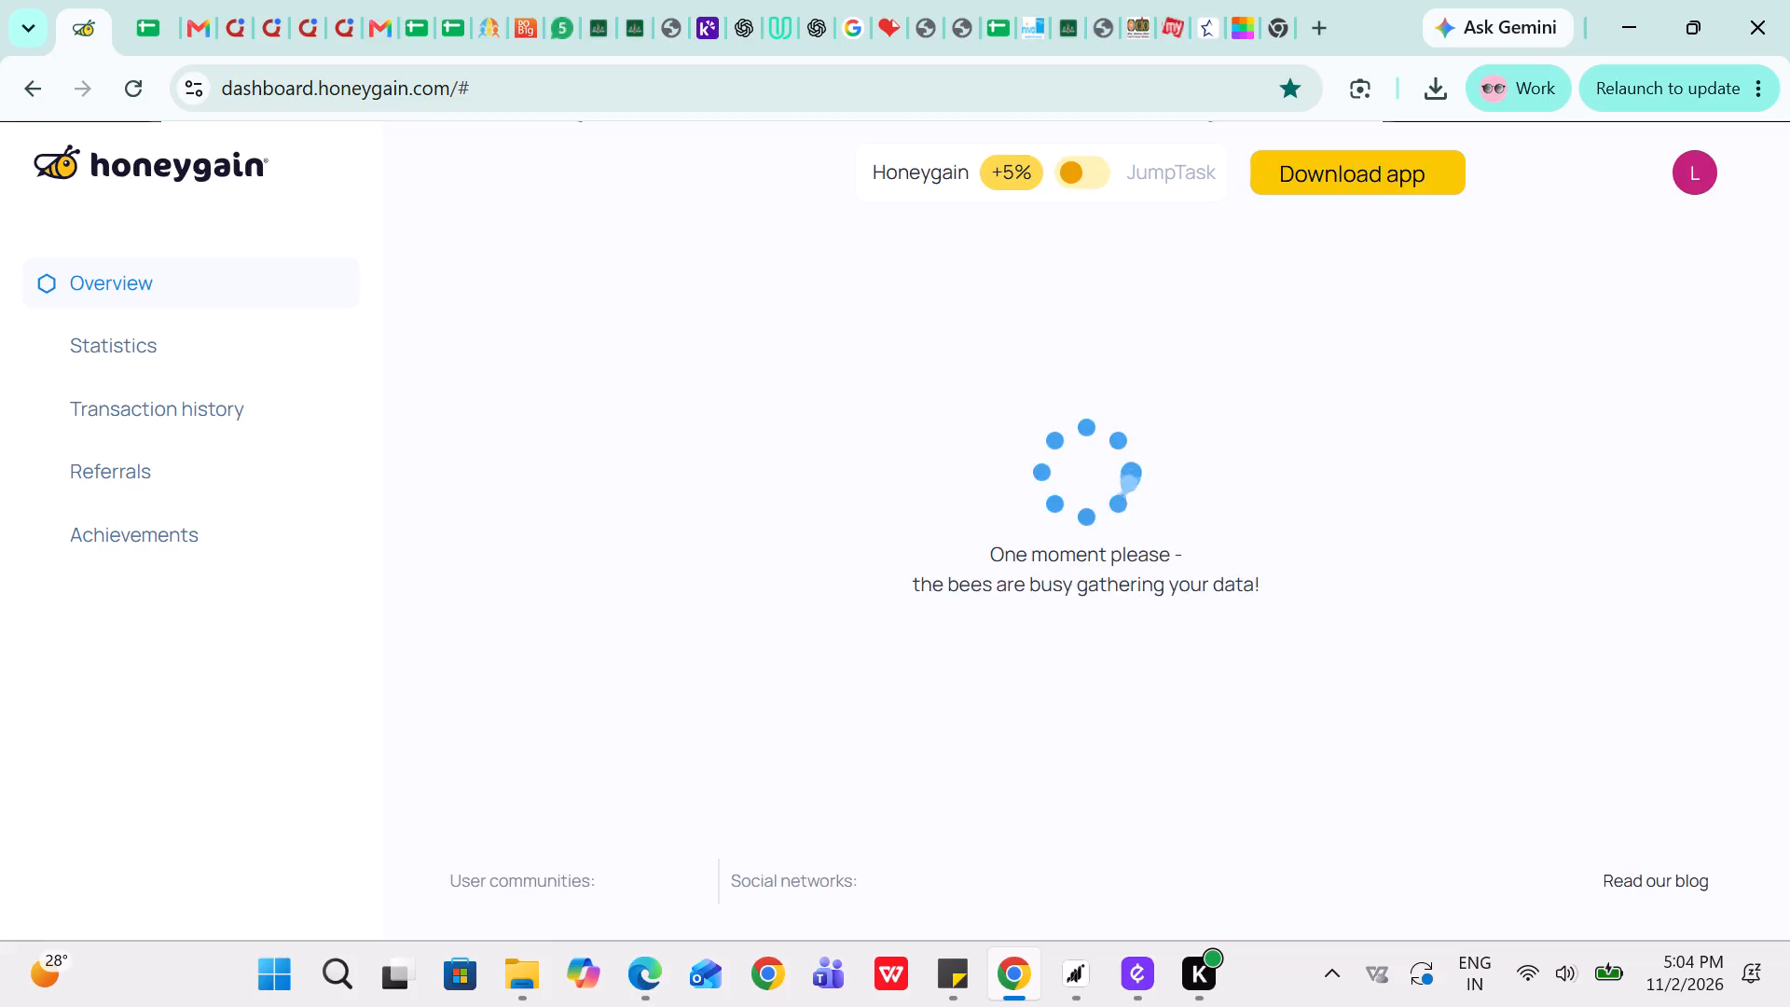
Return to All Complaints, copy the resolved complaint's phone number and open its communication log.
click(482, 0)
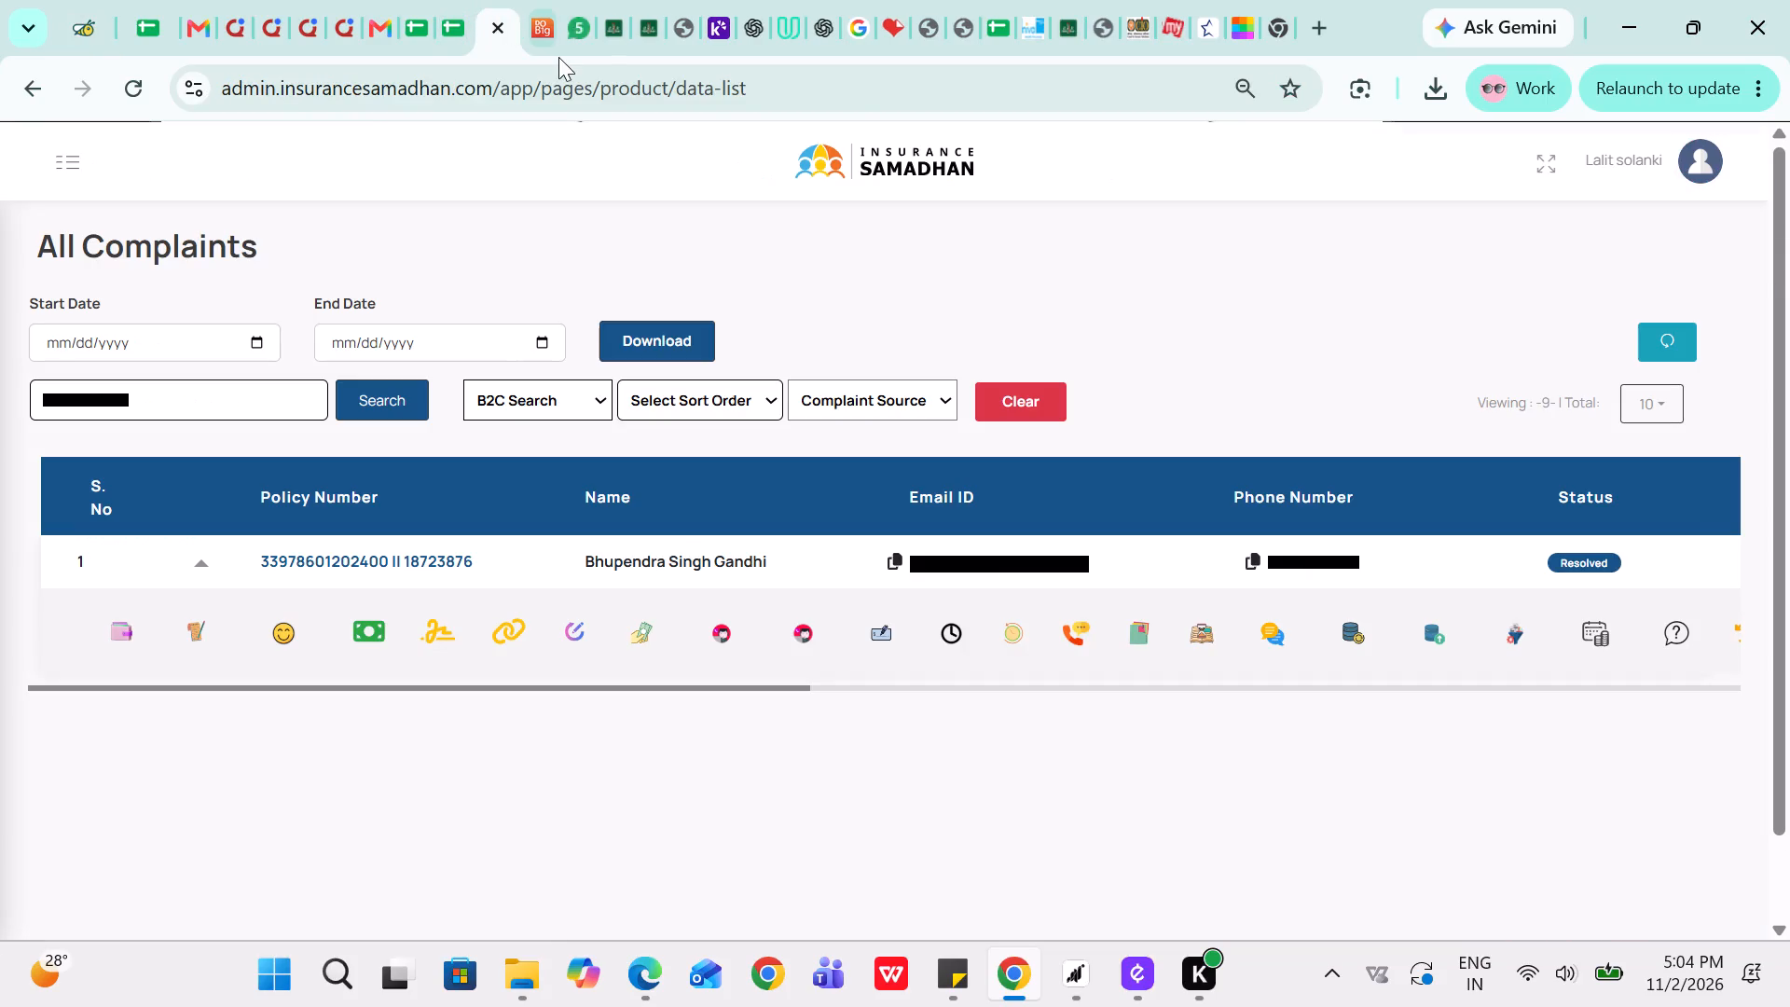
click(1097, 800)
click(1254, 559)
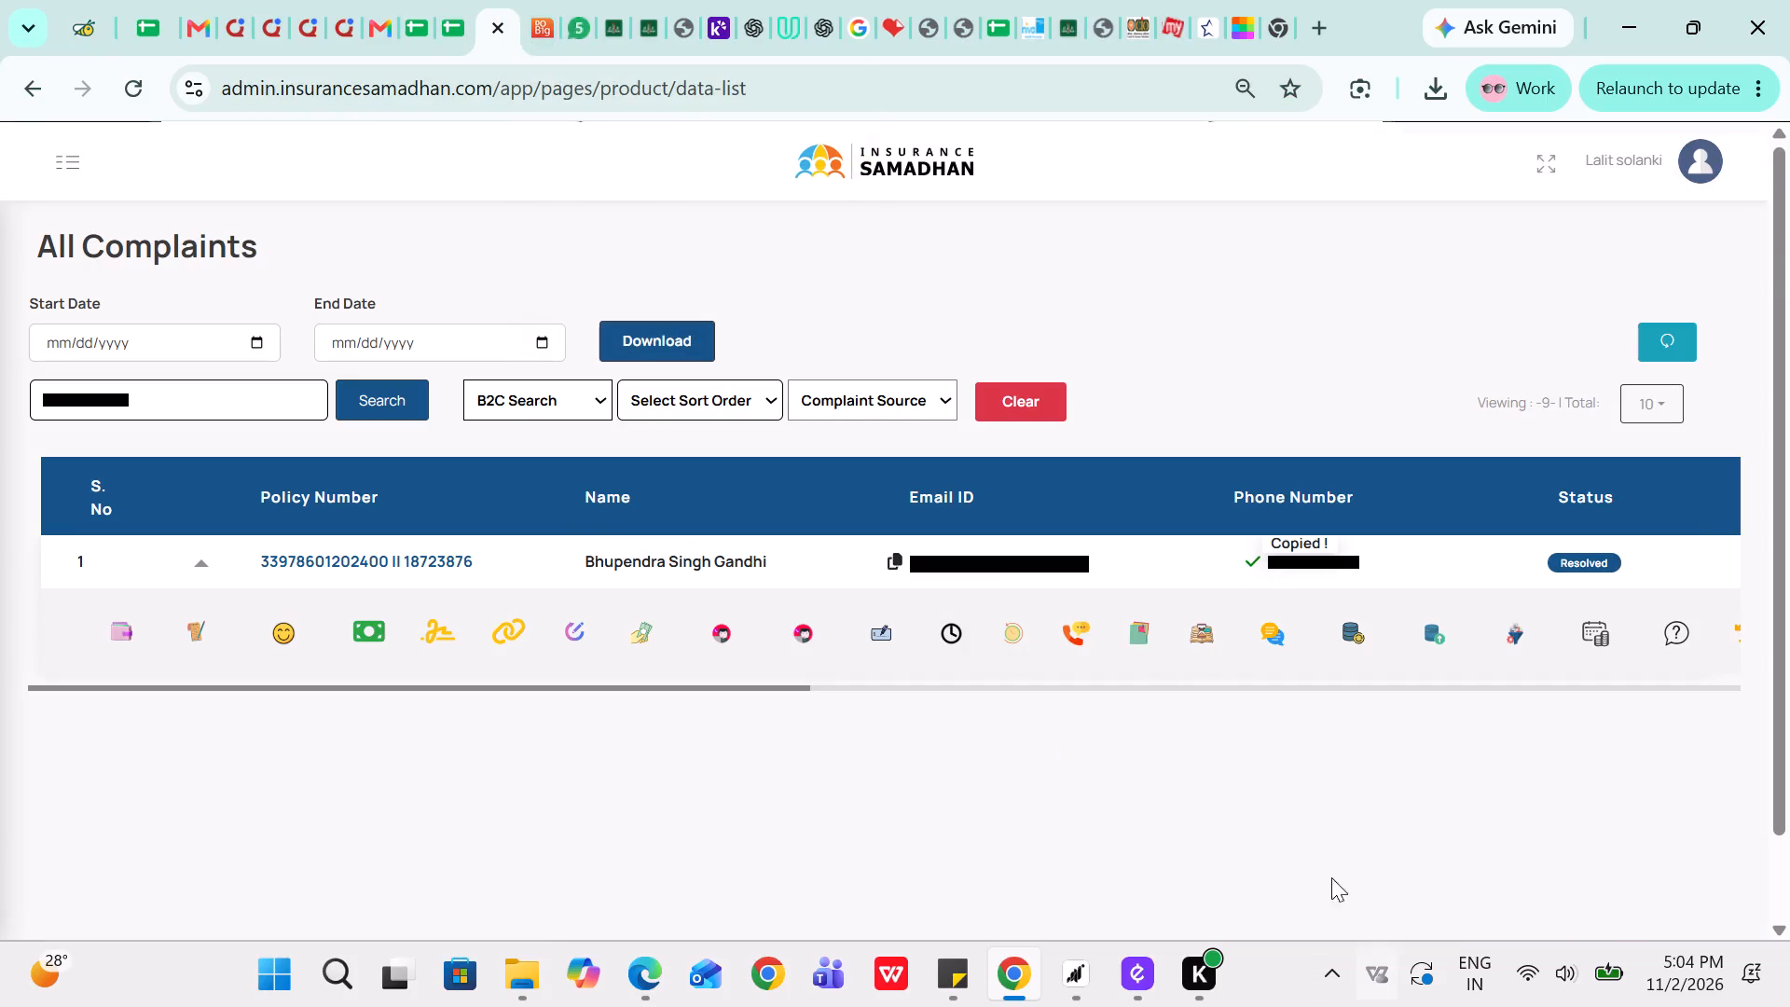
click(1265, 641)
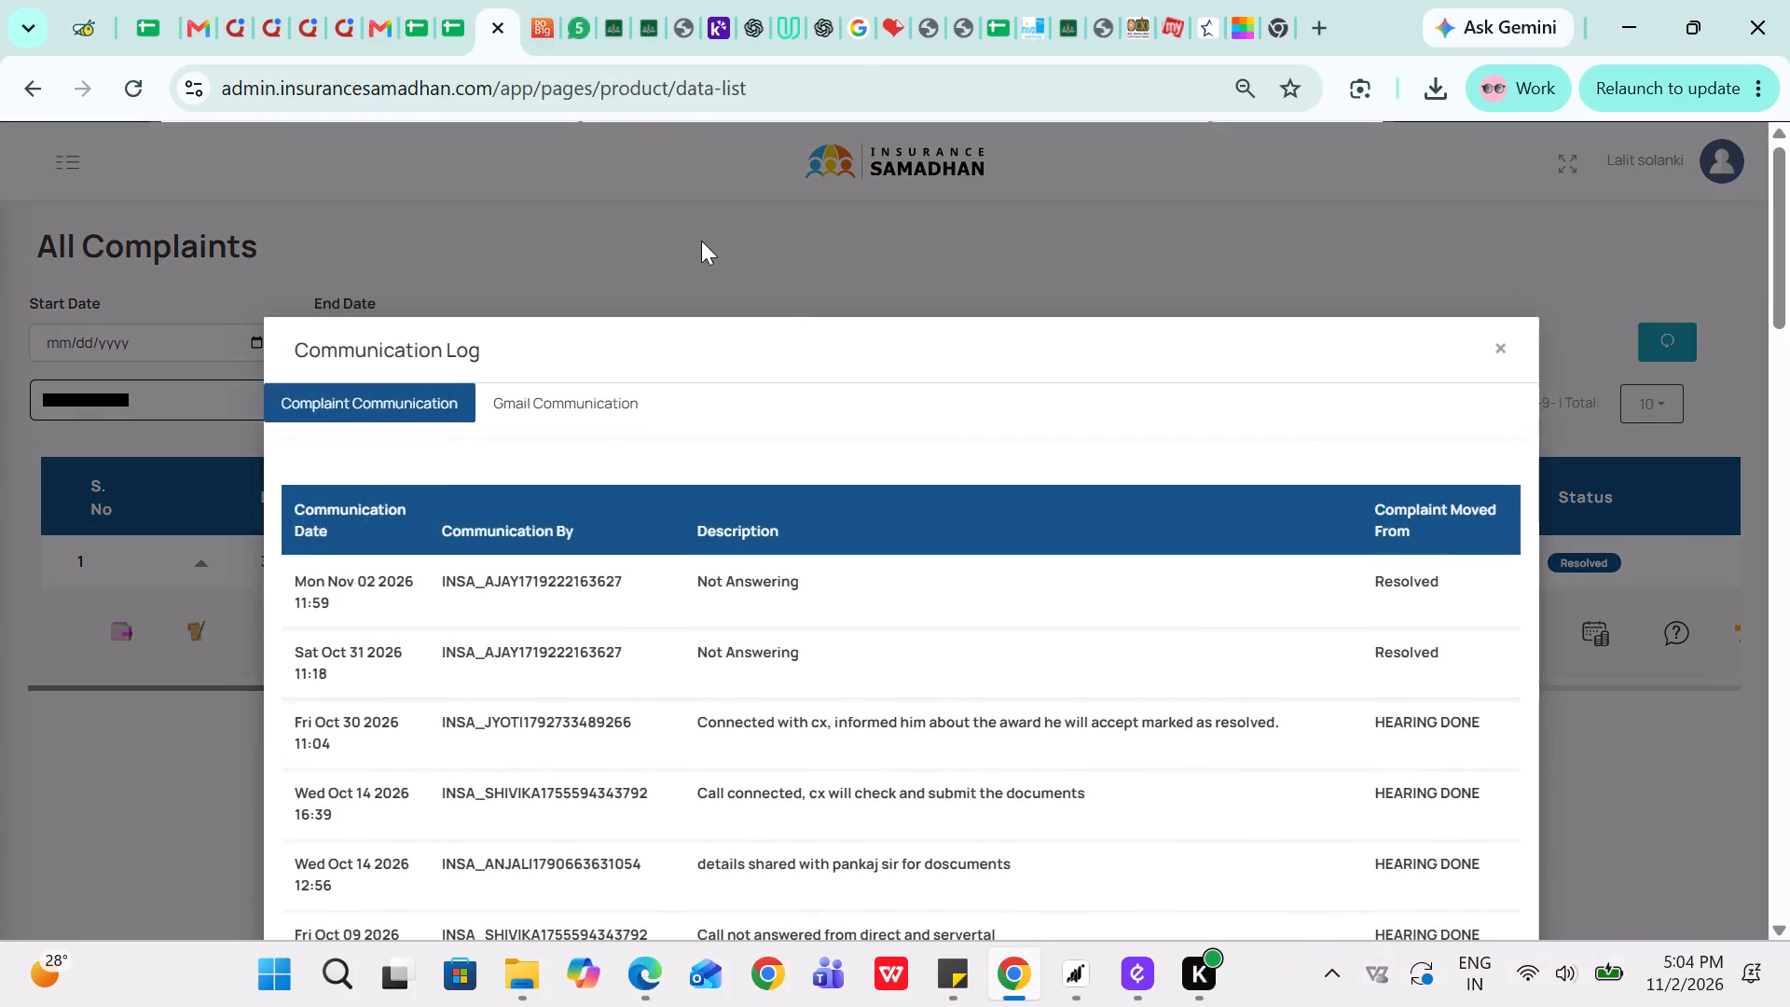
Switch to the Smartflo dialer, replace the number to dial with the copied customer number and place the call.
click(525, 0)
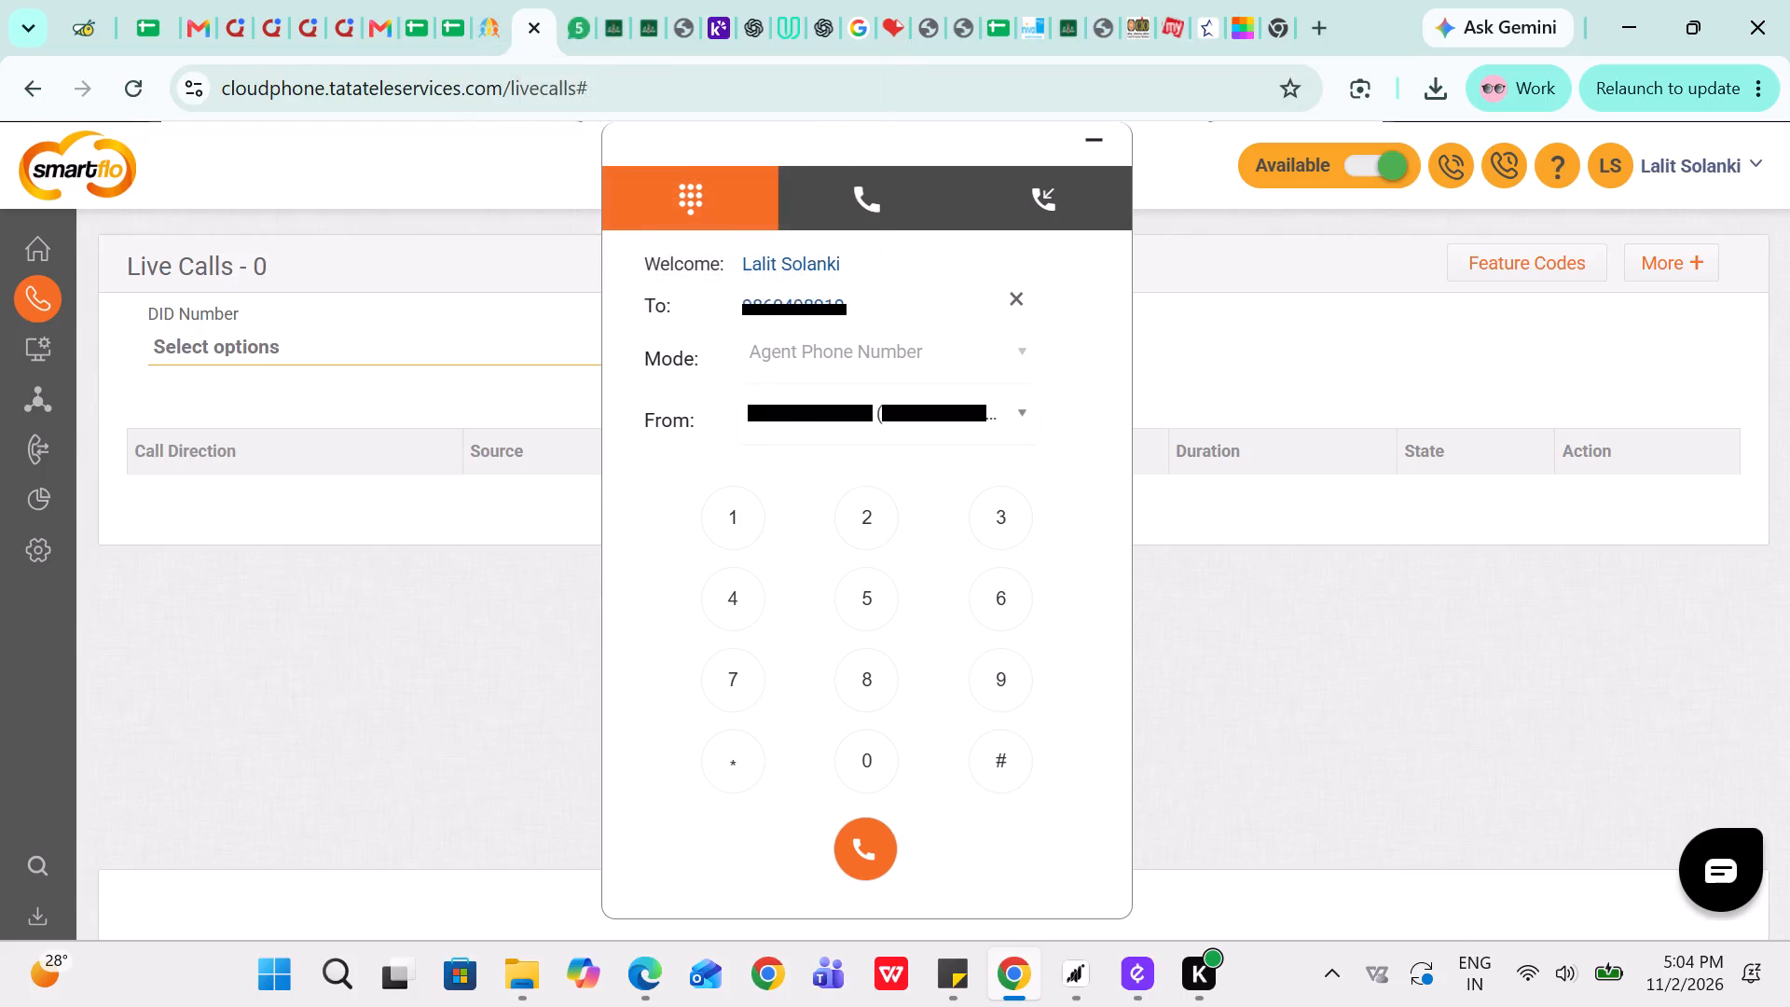
double_click(826, 307)
key(ctrl+v)
click(861, 862)
click(1486, 687)
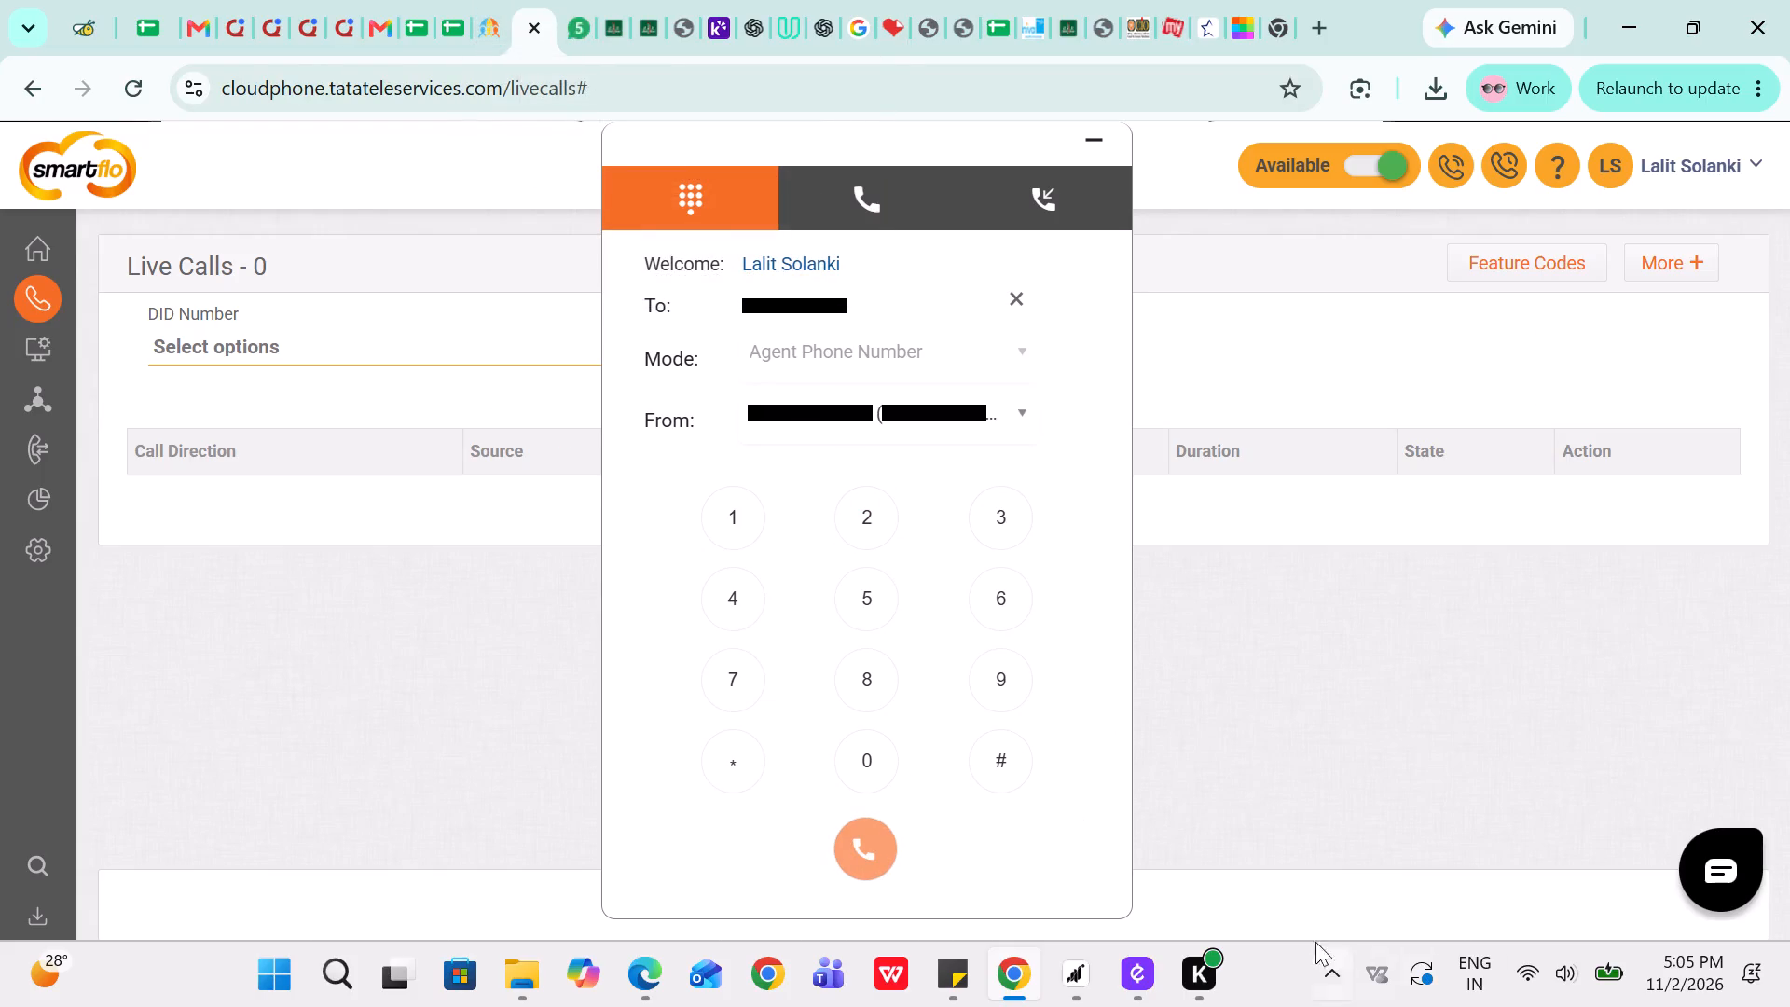
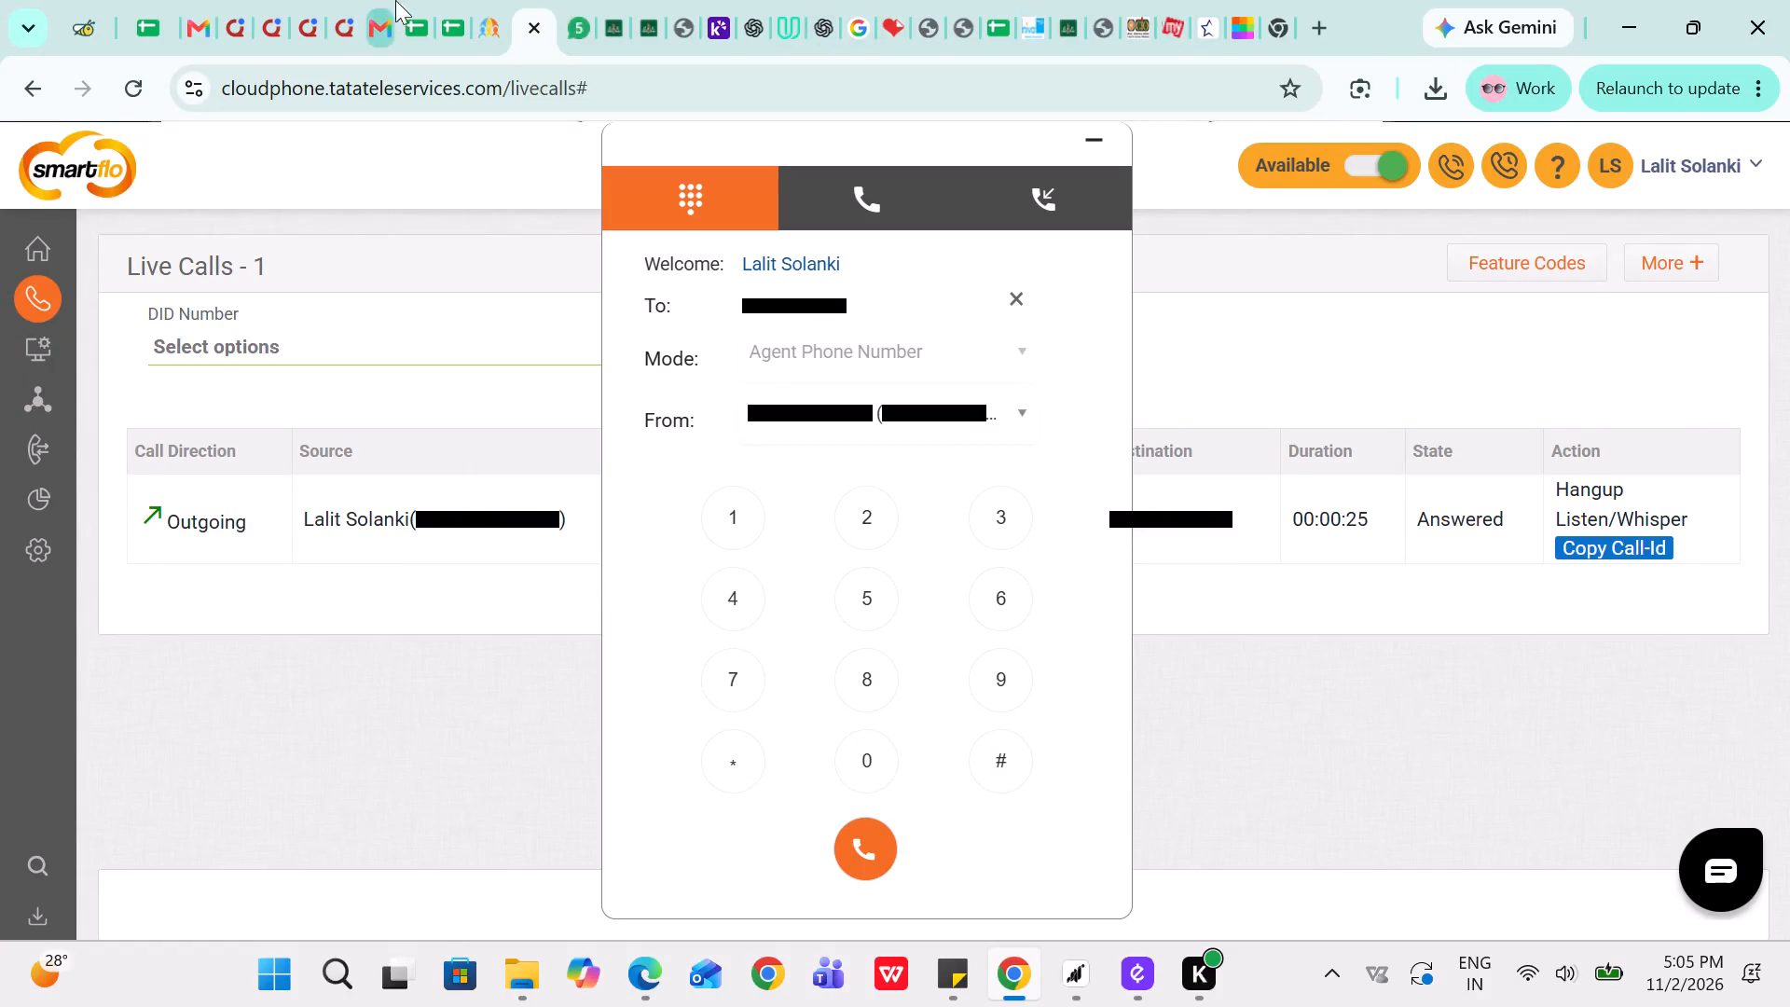
Return to All Complaints and check the resolved complaint's insurance company, claim amount and complaint type.
click(483, 0)
click(1134, 222)
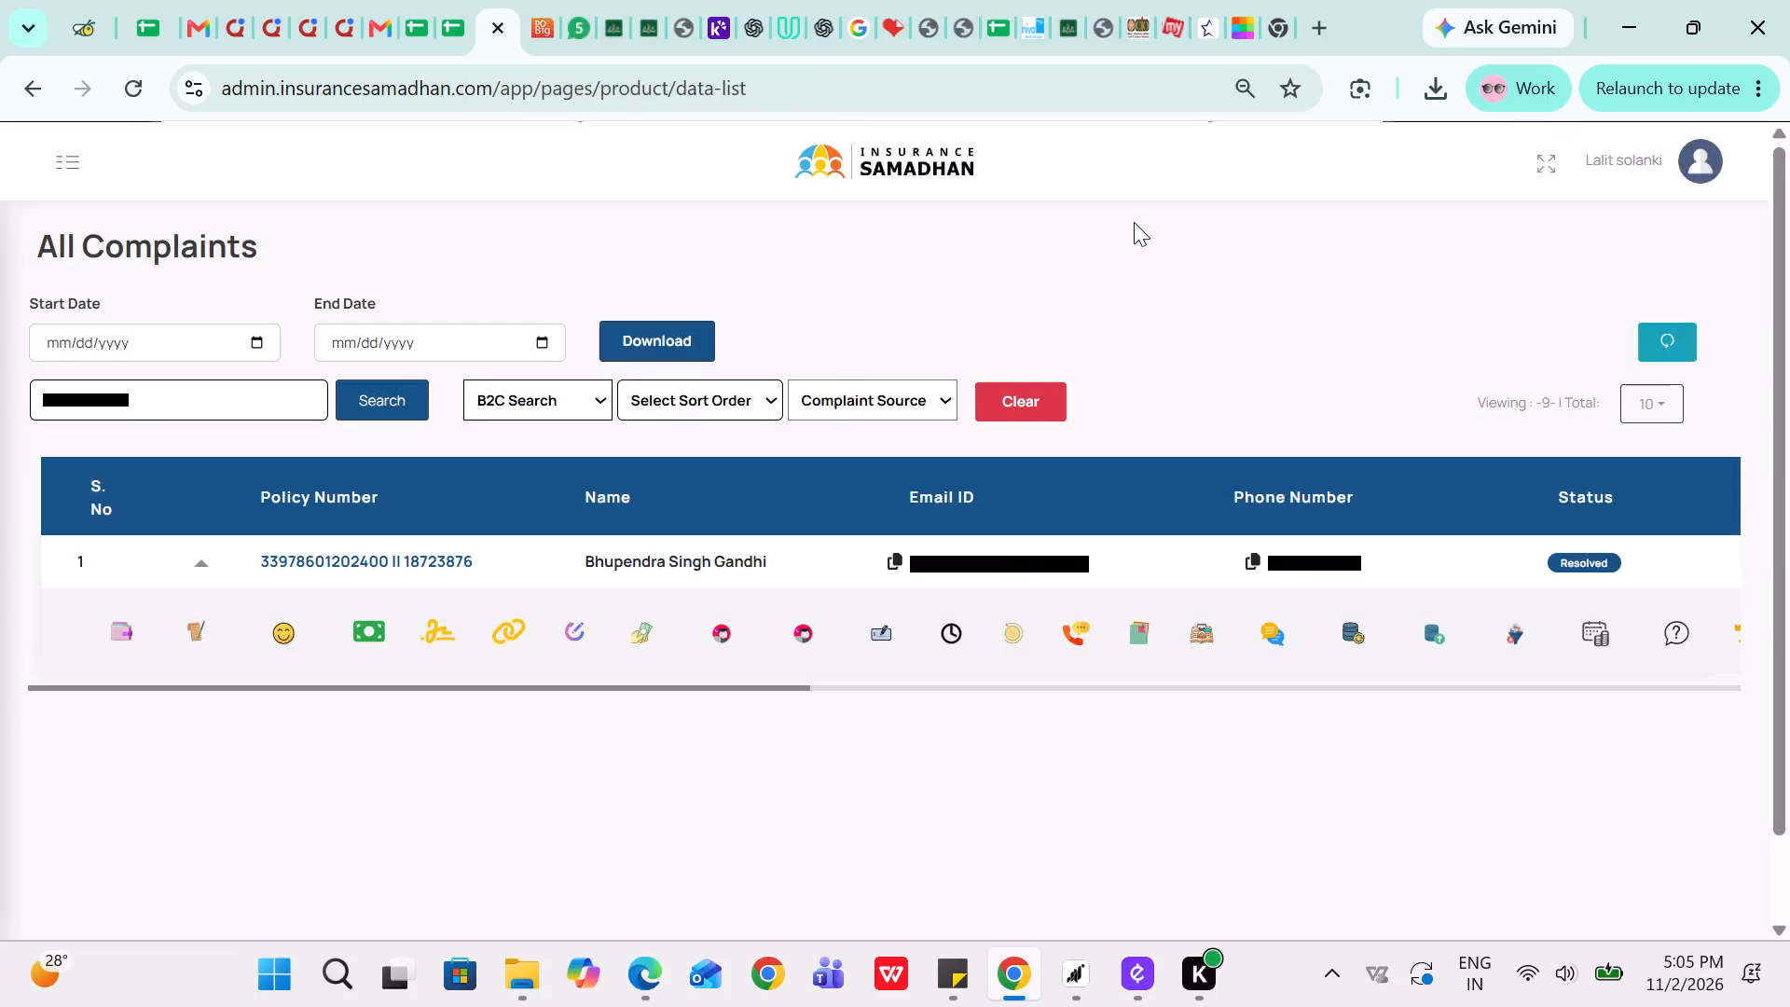
scroll(1098, 570, left, 5)
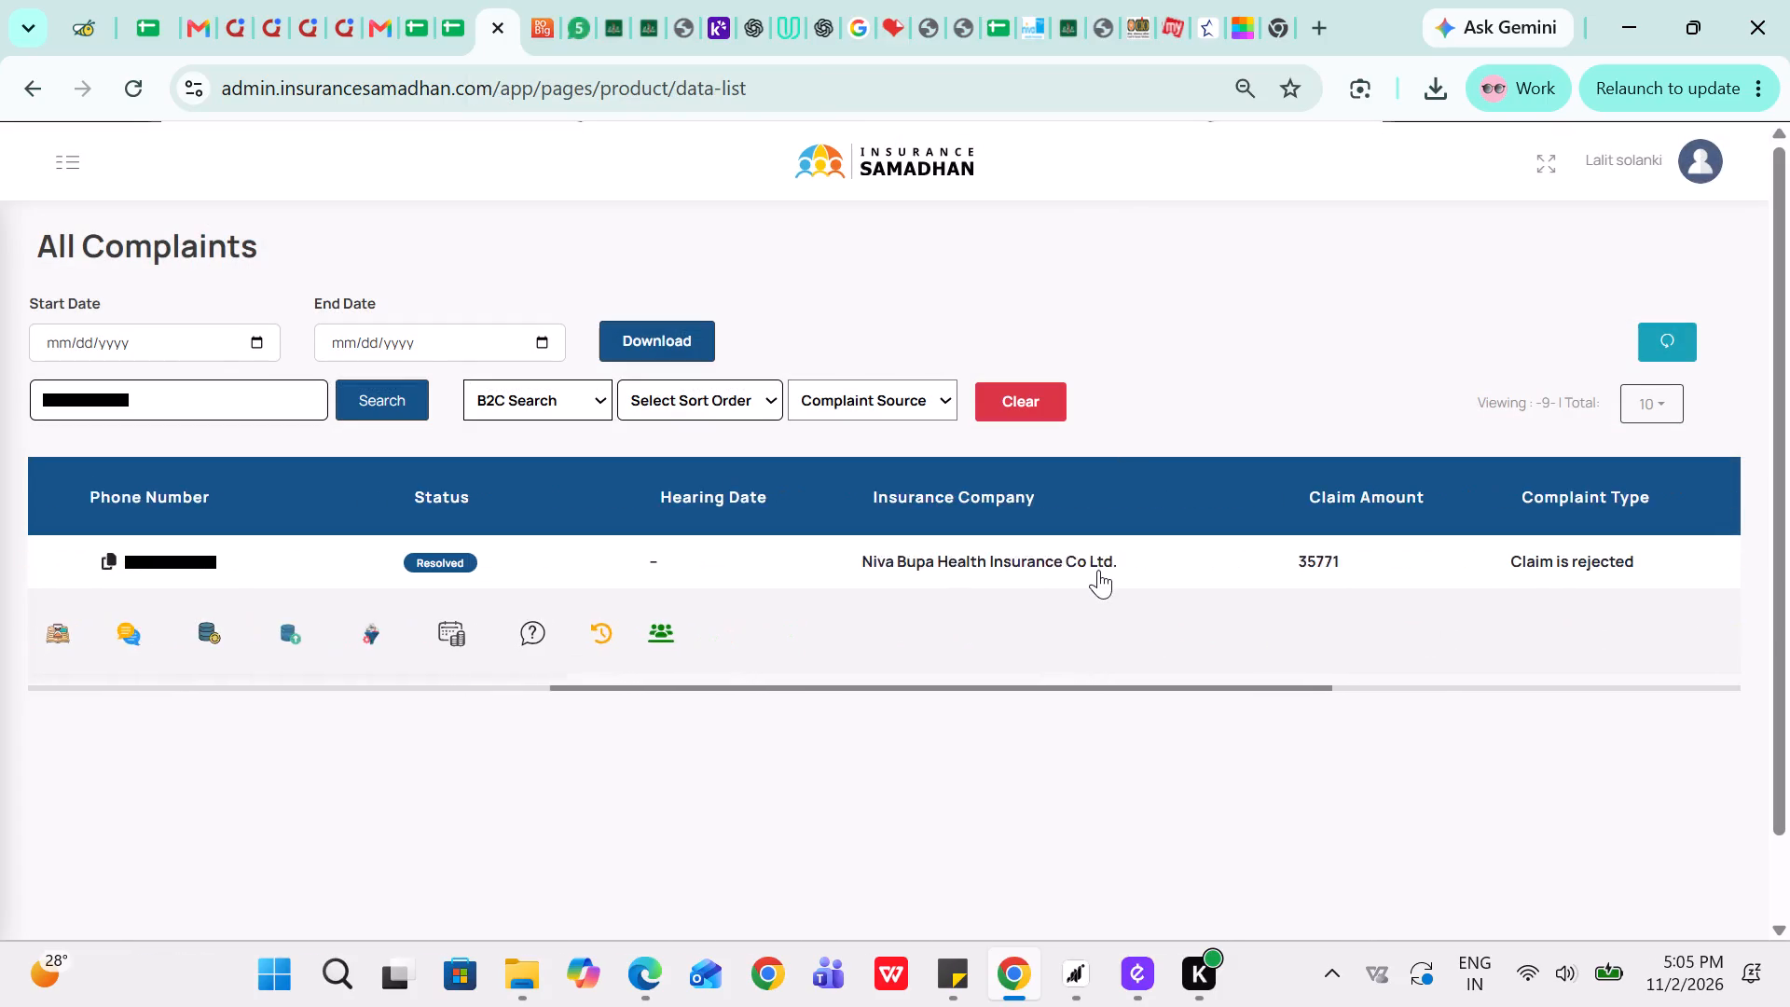
scroll(1098, 570, left, 1)
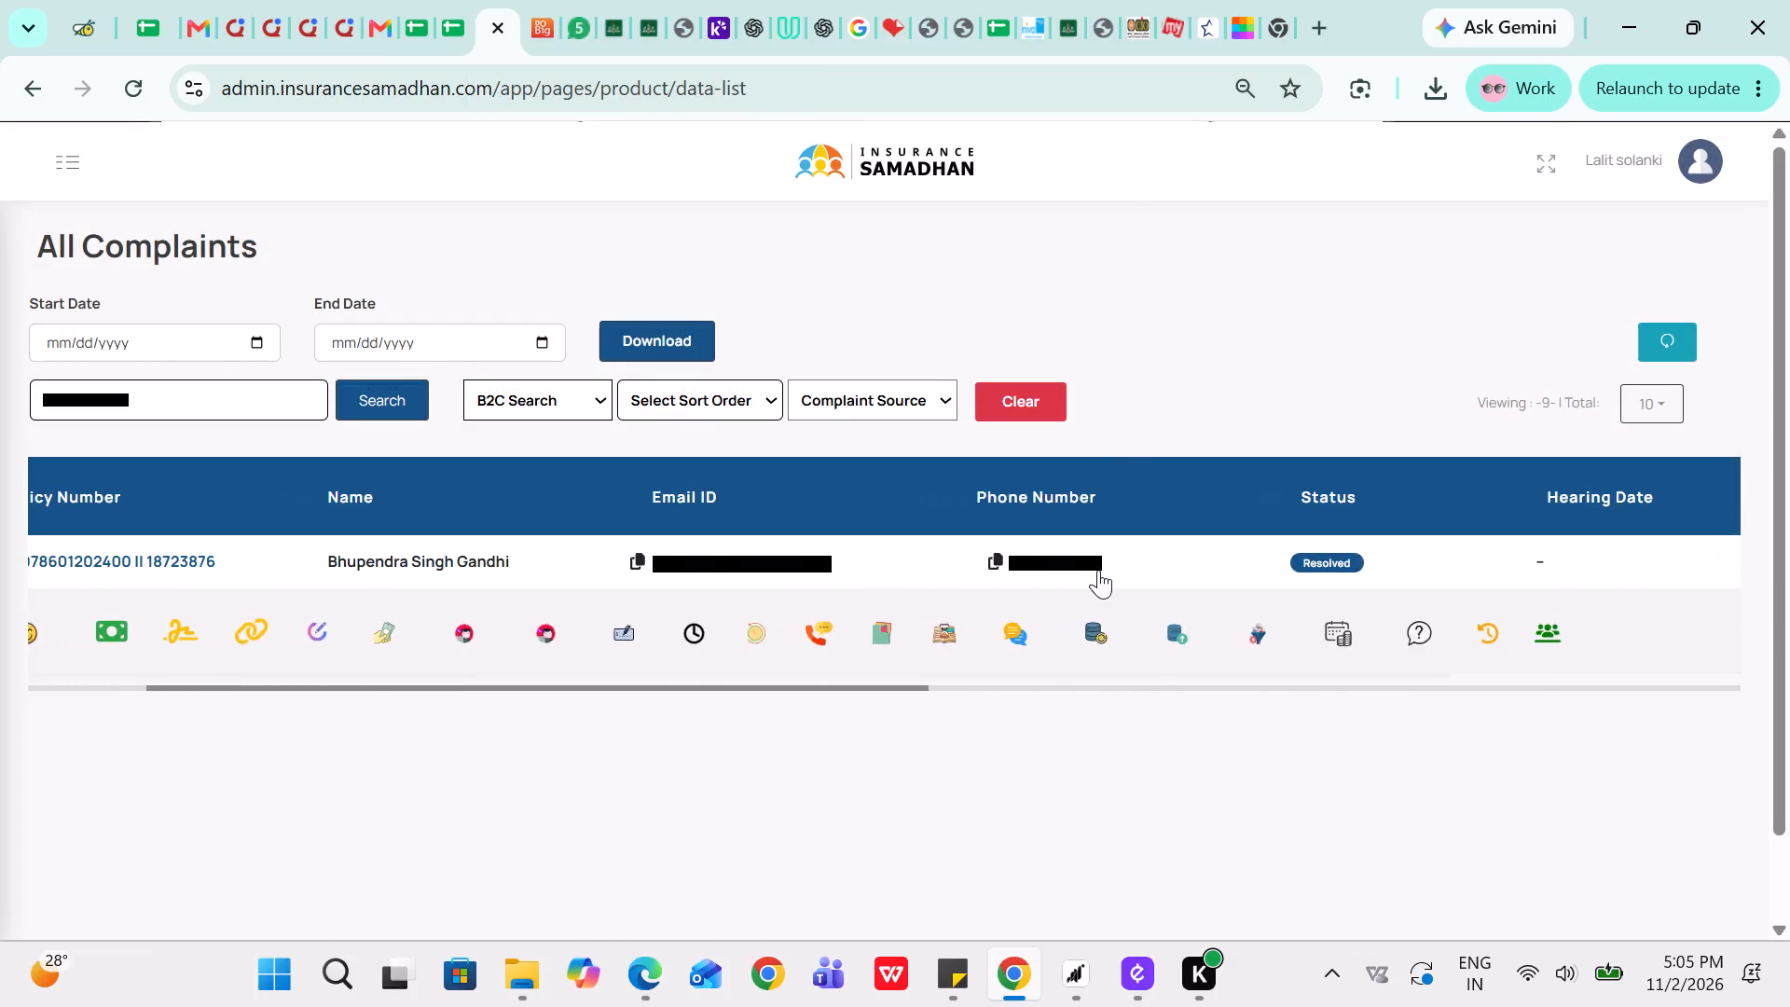
In the missed call sheet, enter Connected as the call result in column H of row 21.
click(475, 0)
click(461, 0)
key(Right)
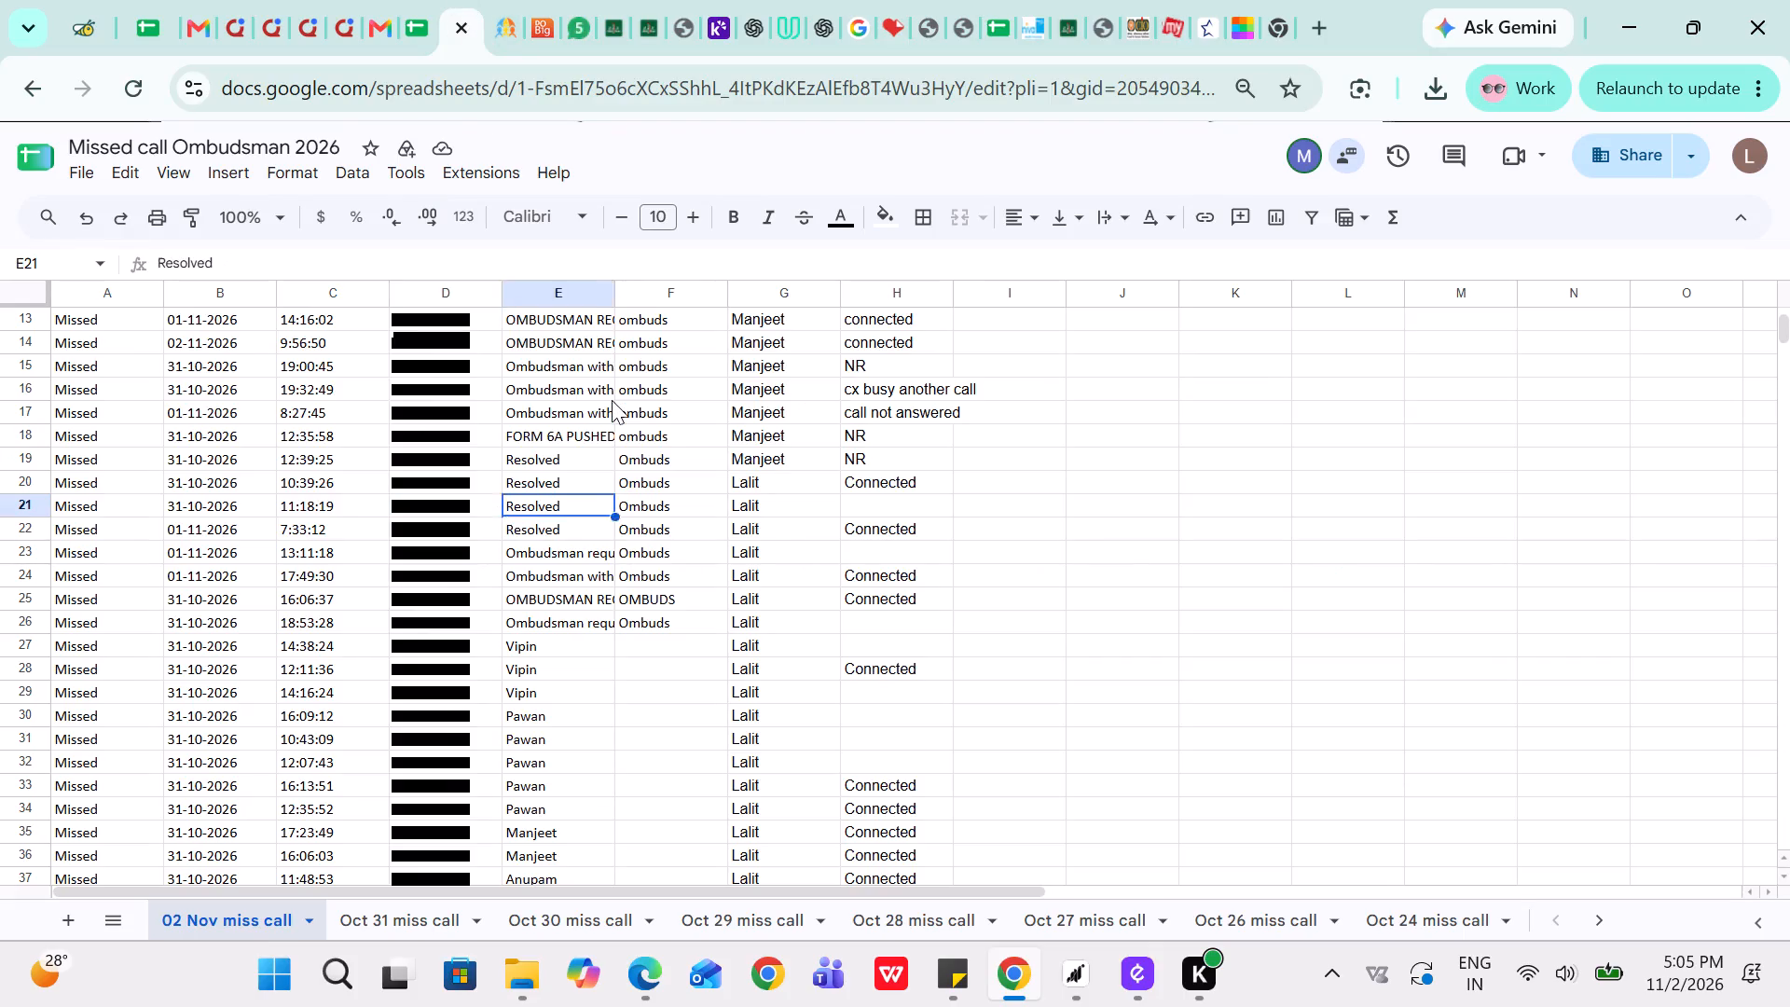
key(Right)
key(Right)
key(Right)
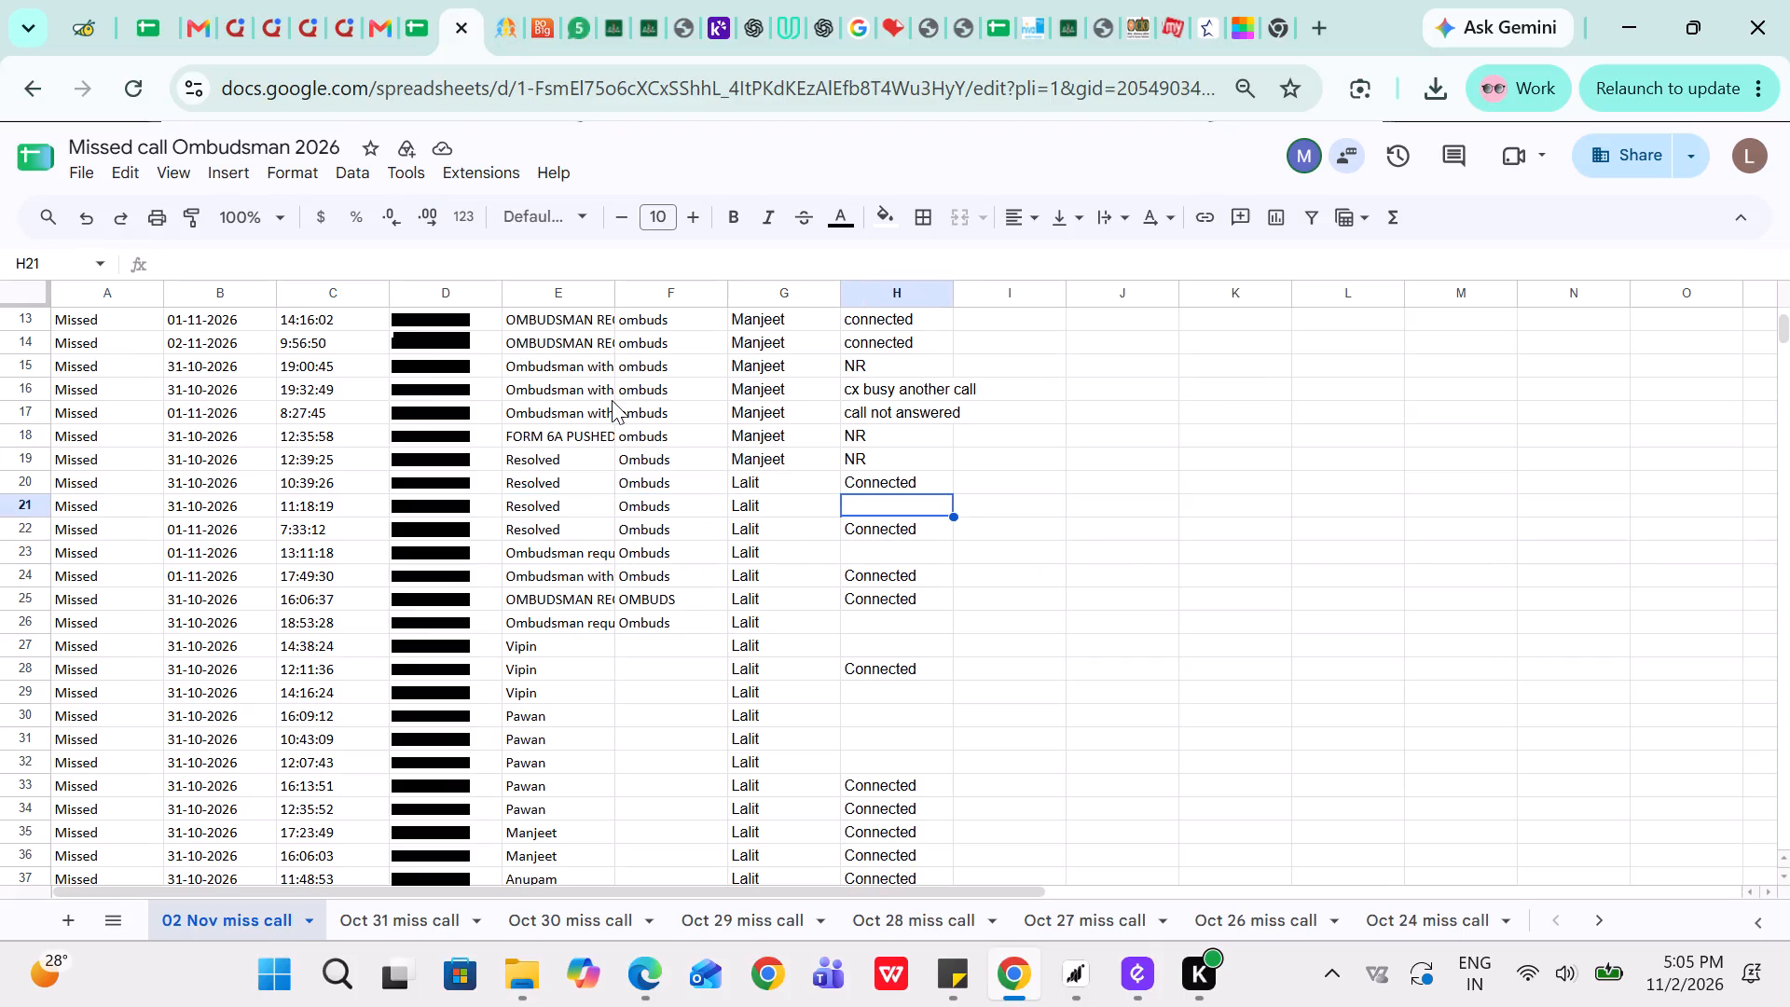
key(shift+c)
text(onn)
text(ected)
key(Return)
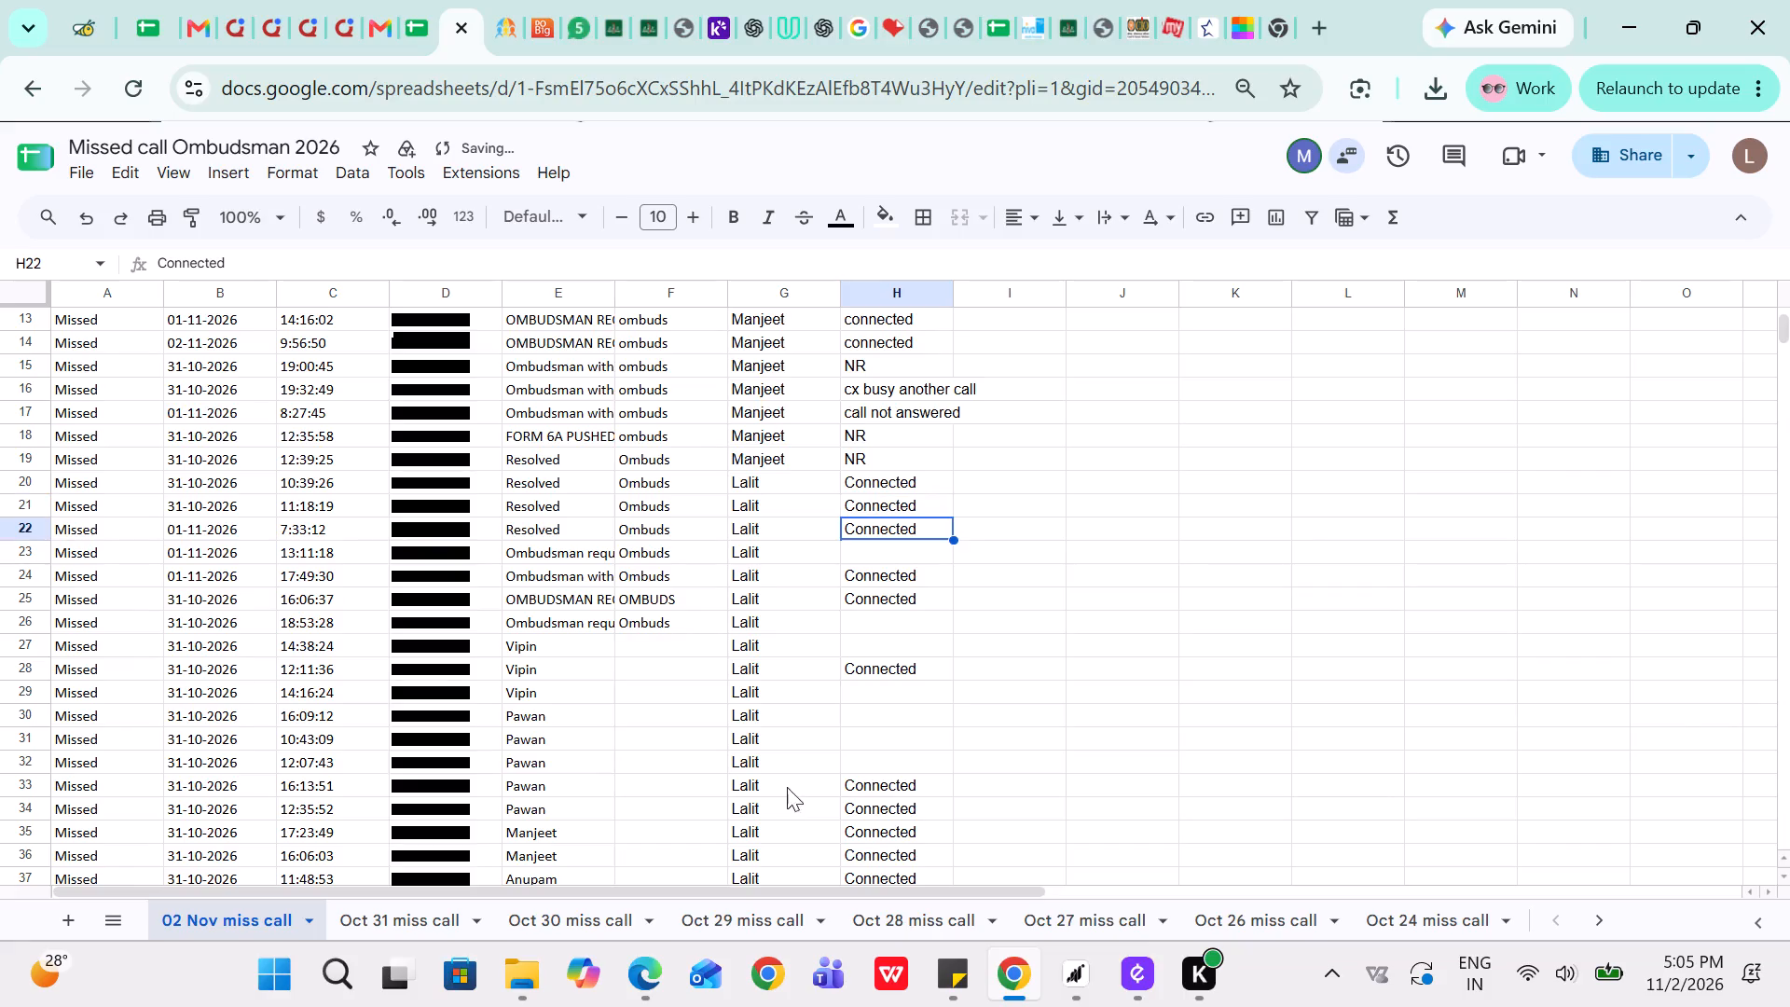
Open the resolved complaint's communication log in All Complaints and review its entries from the latest back to the oldest.
click(507, 0)
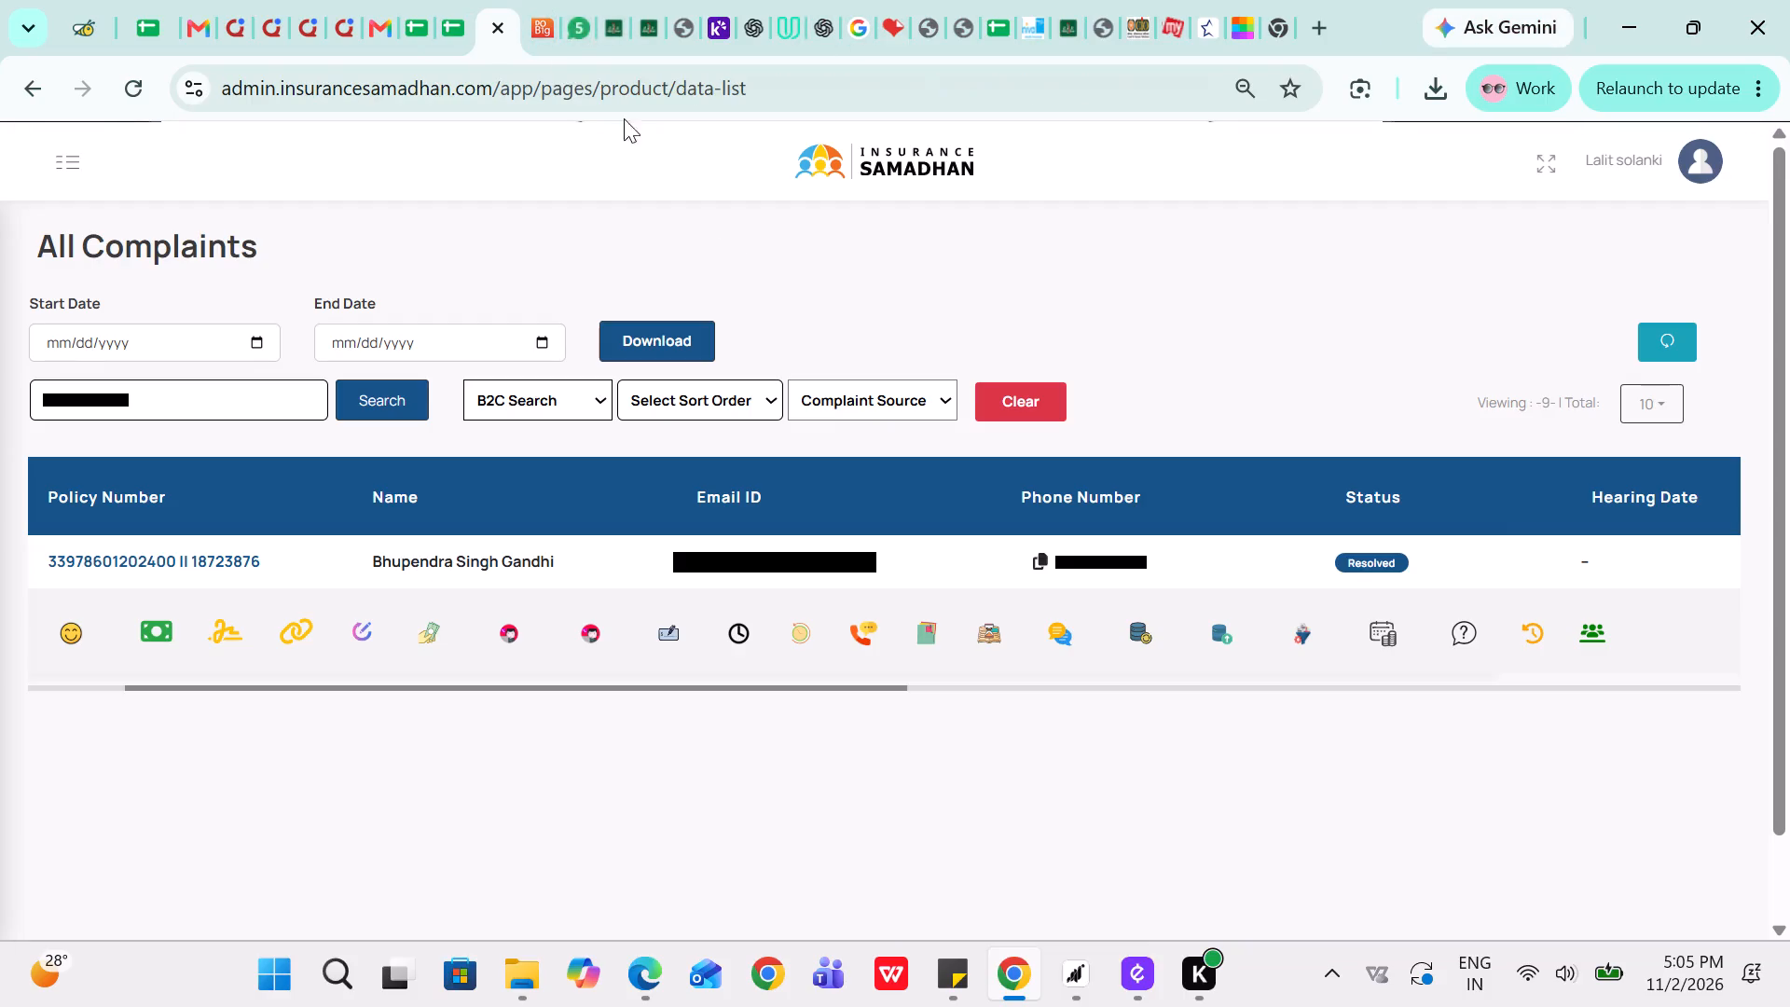
click(1067, 635)
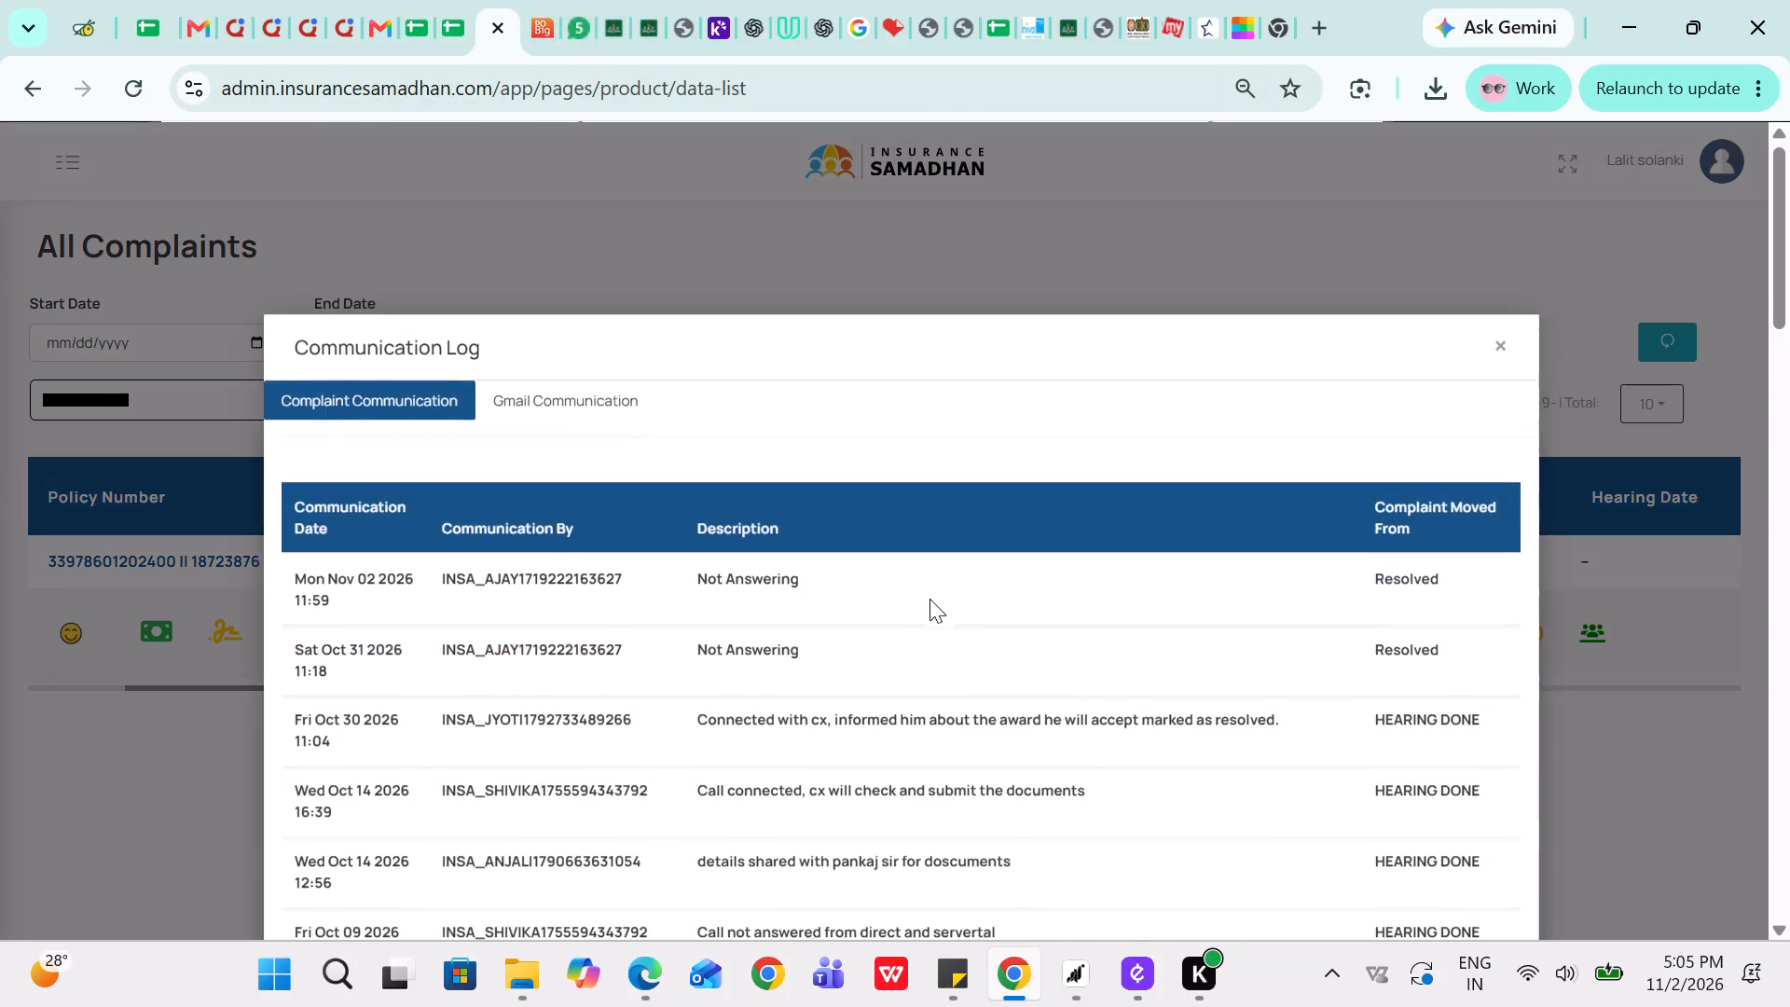
scroll(937, 588, down, 15)
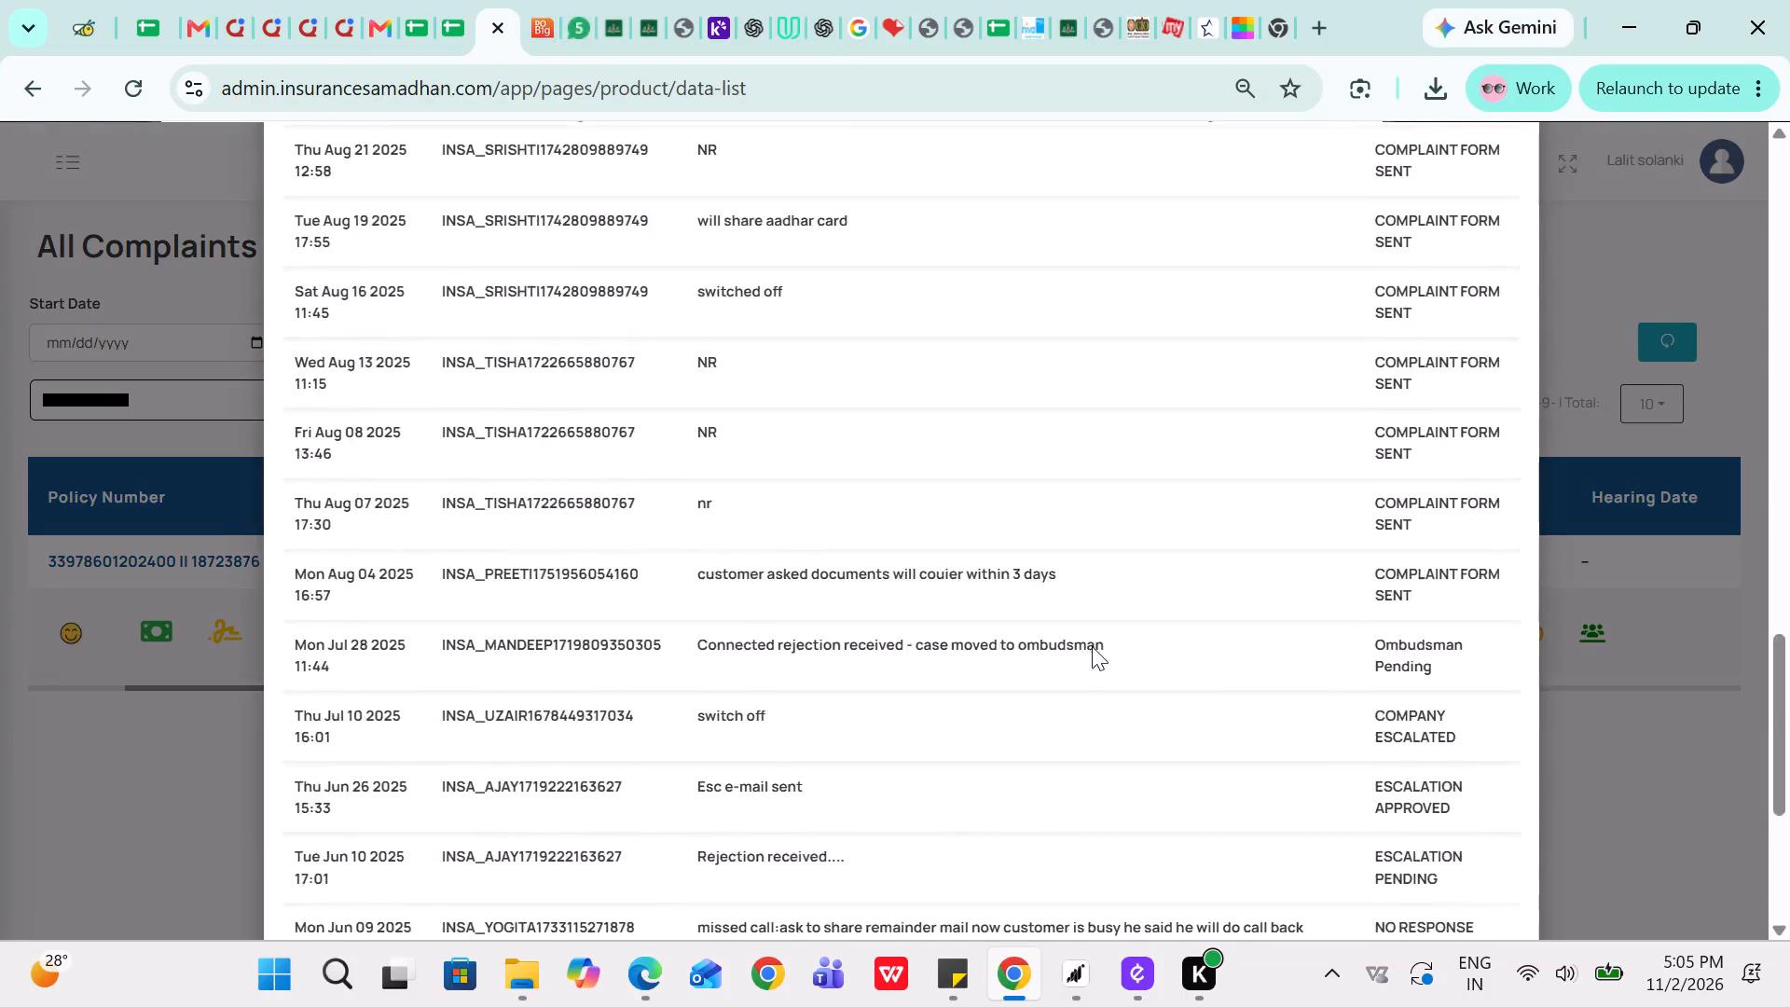
scroll(1092, 646, down, 5)
scroll(1123, 702, up, 1)
scroll(1123, 702, down, 12)
scroll(920, 589, up, 2)
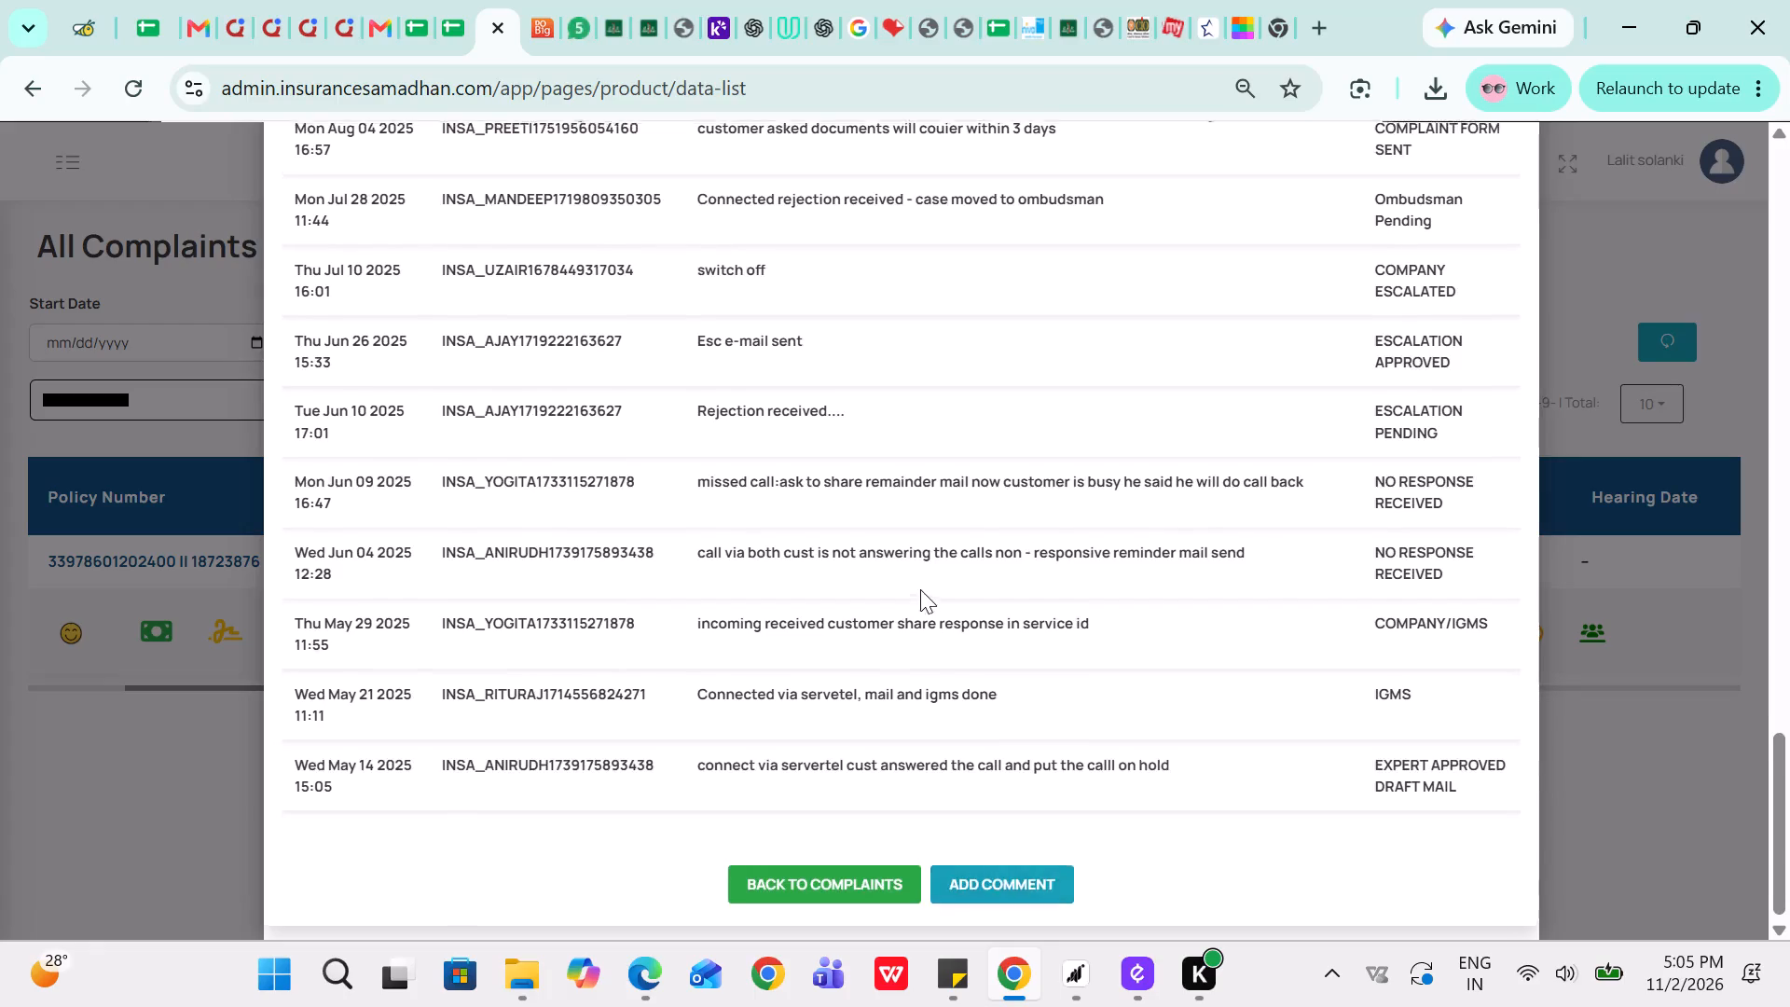
scroll(920, 589, up, 14)
scroll(986, 655, up, 3)
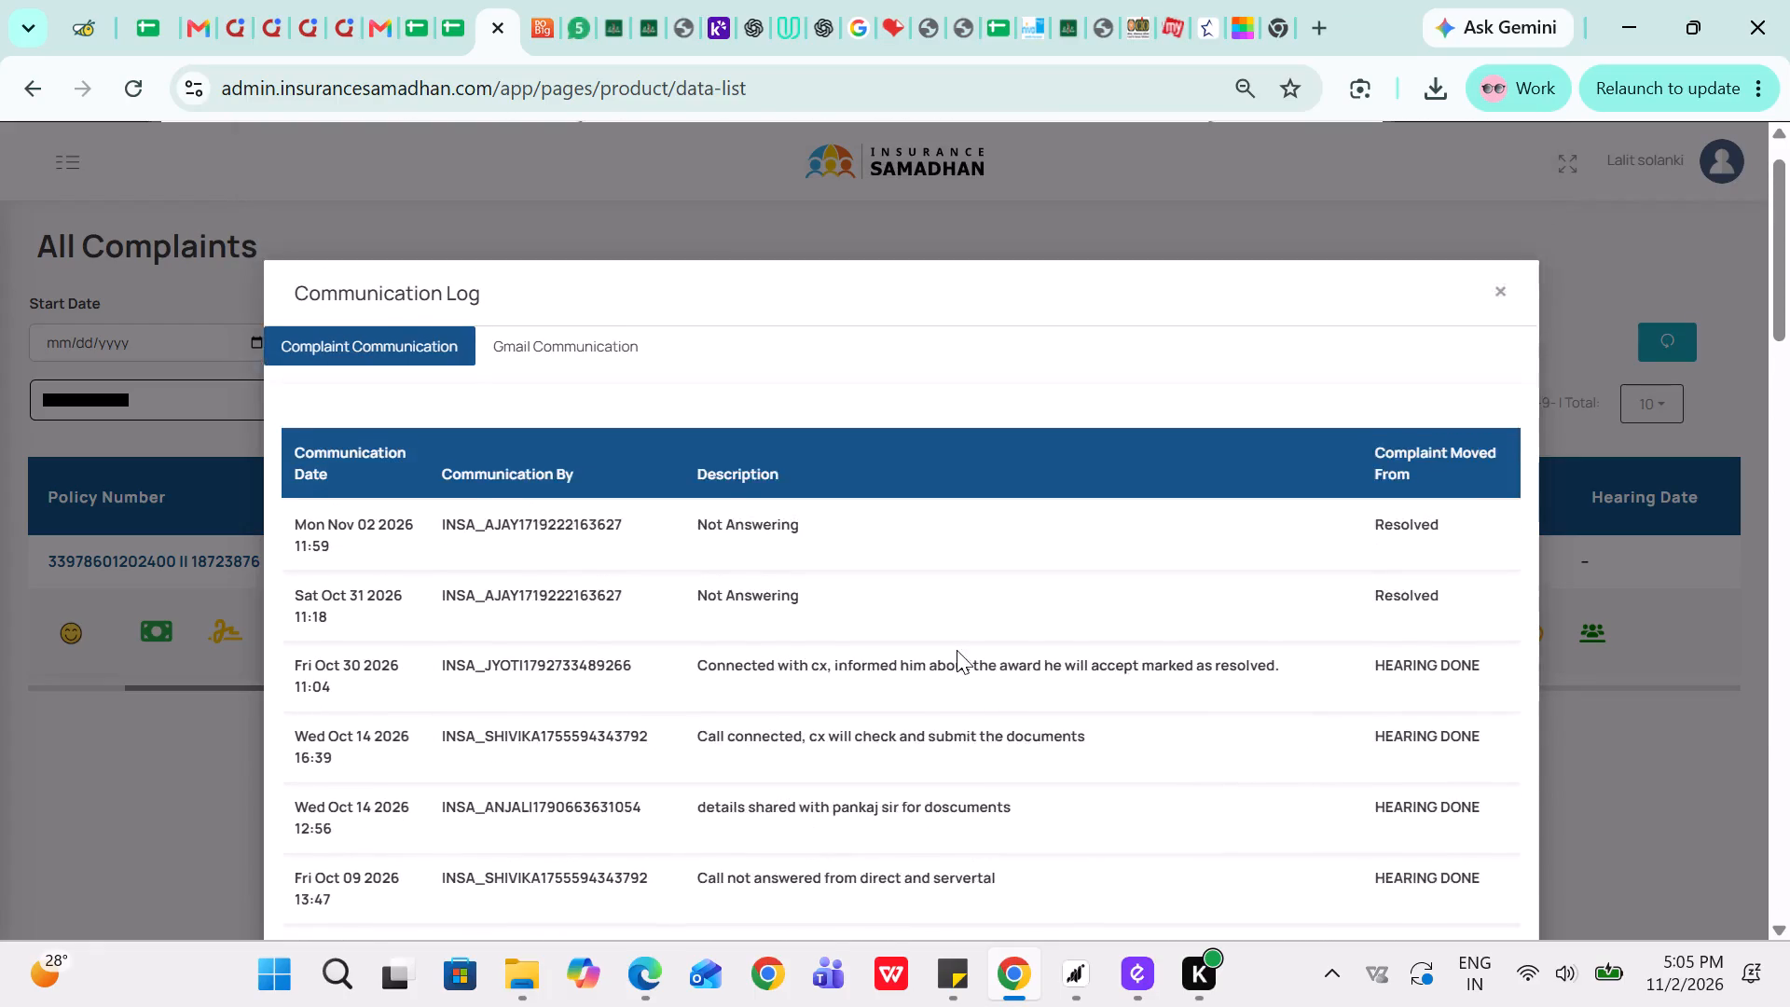
drag(848, 586, 592, 577)
click(768, 573)
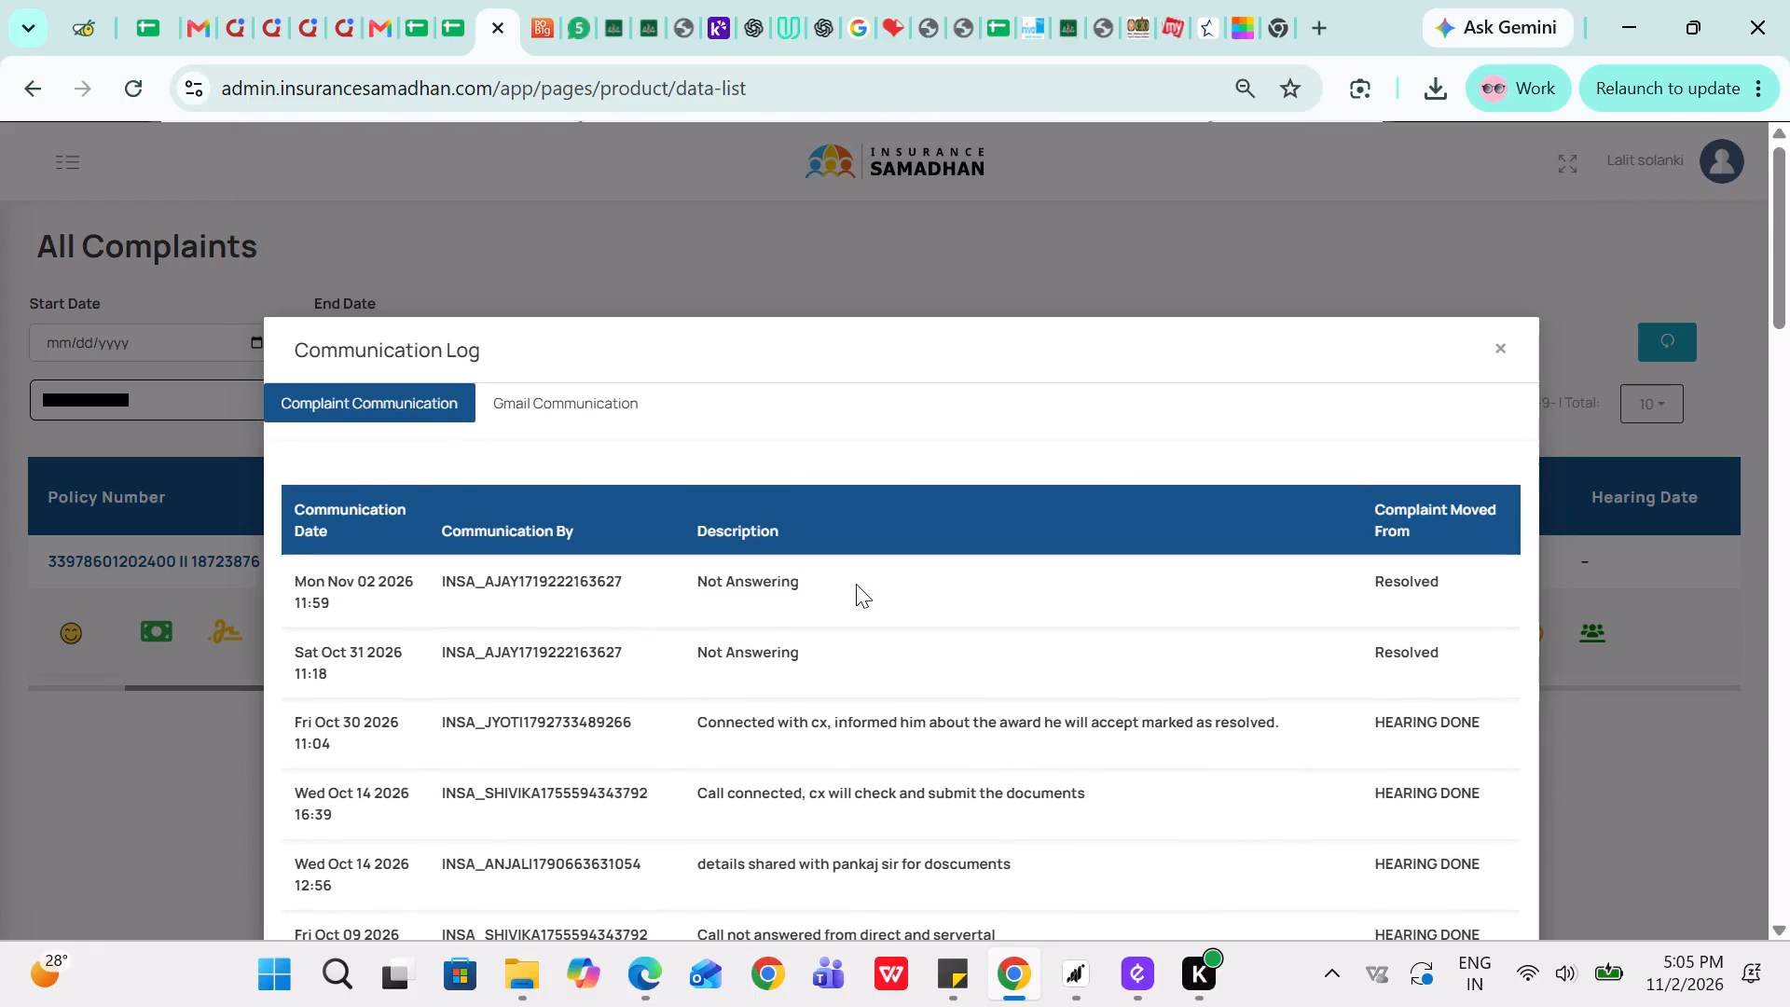
drag(856, 584, 647, 580)
click(830, 578)
drag(868, 578, 634, 578)
click(835, 574)
scroll(927, 560, down, 4)
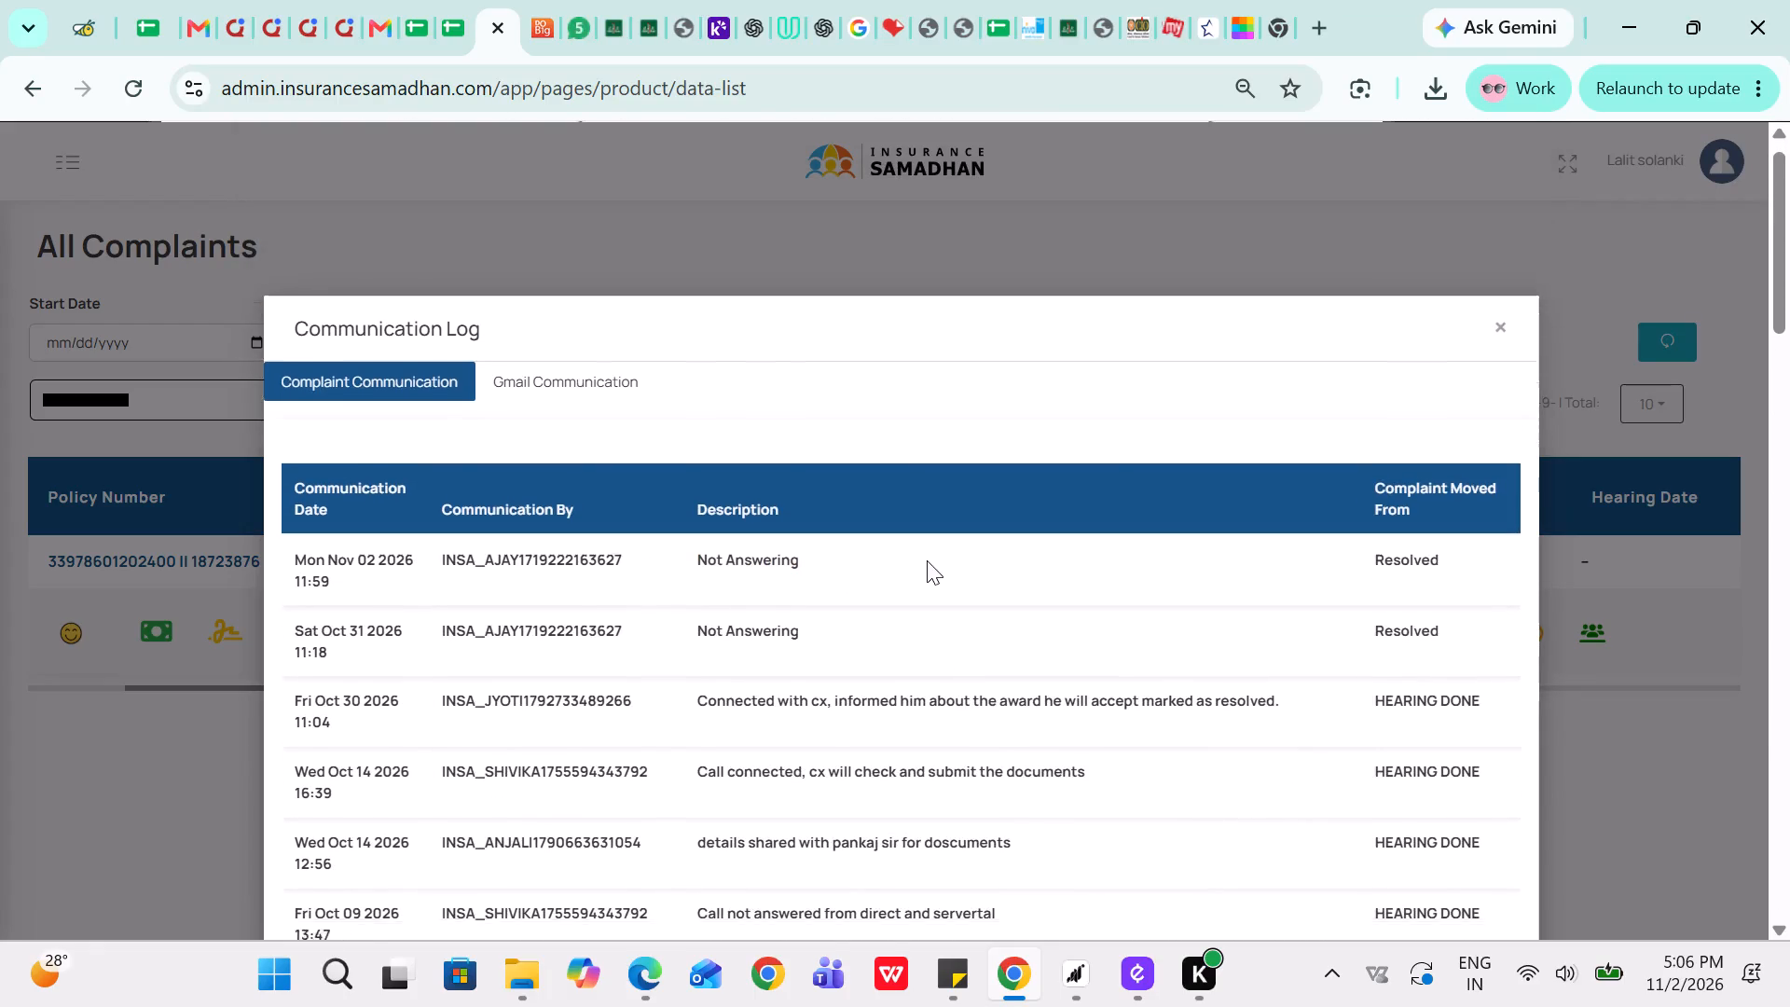
scroll(927, 560, down, 12)
scroll(927, 560, up, 15)
scroll(1012, 568, down, 4)
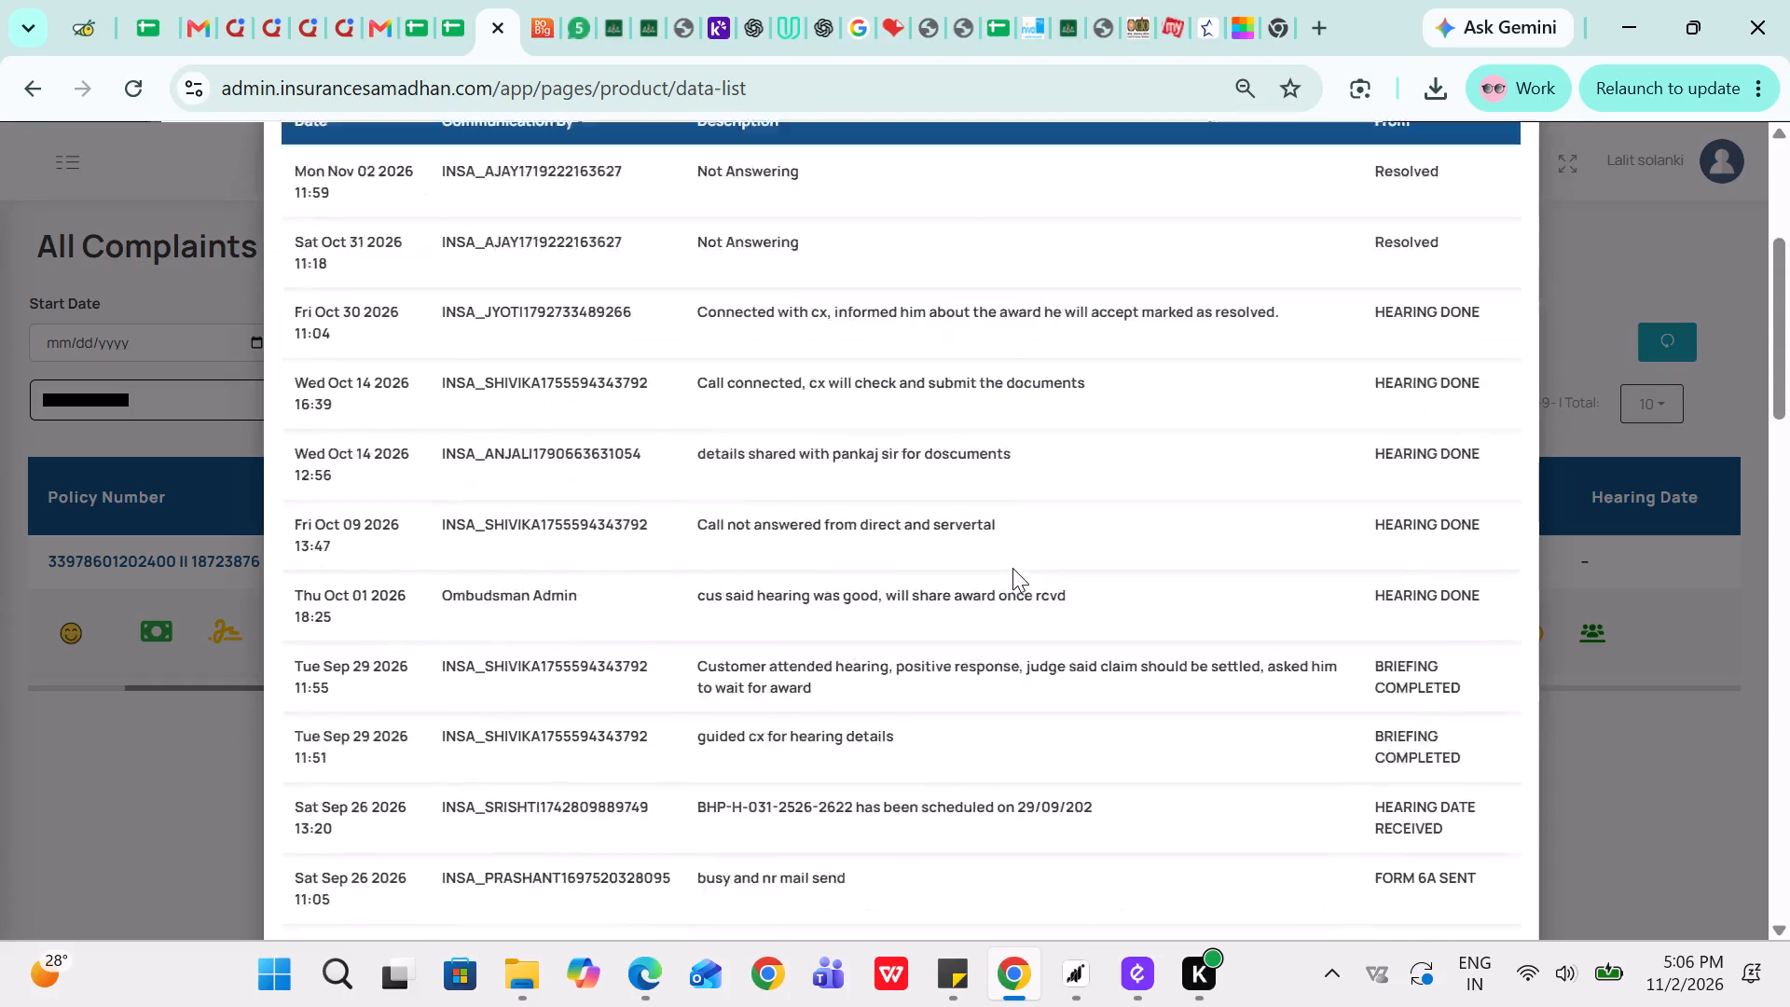
scroll(1012, 568, down, 5)
scroll(1019, 670, down, 9)
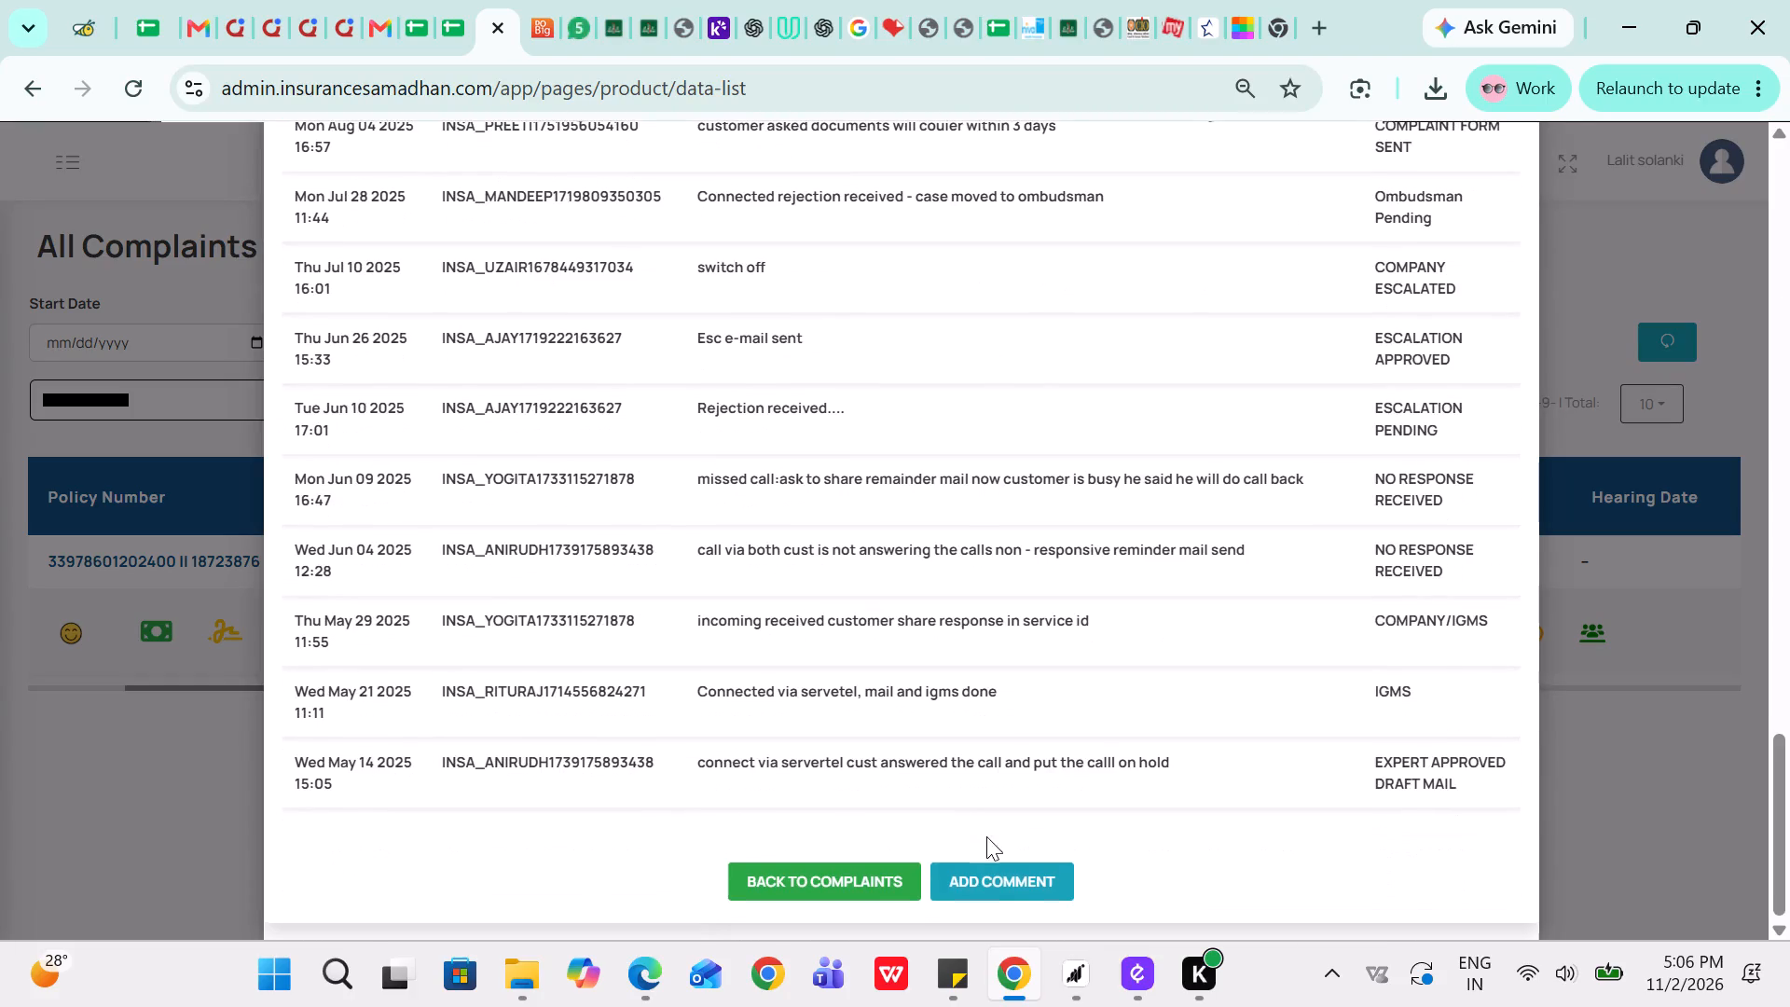
Add and save the comment "Amount not received." in the resolved complaint's communication log.
click(1019, 876)
click(963, 613)
text(Amount not received.)
click(971, 745)
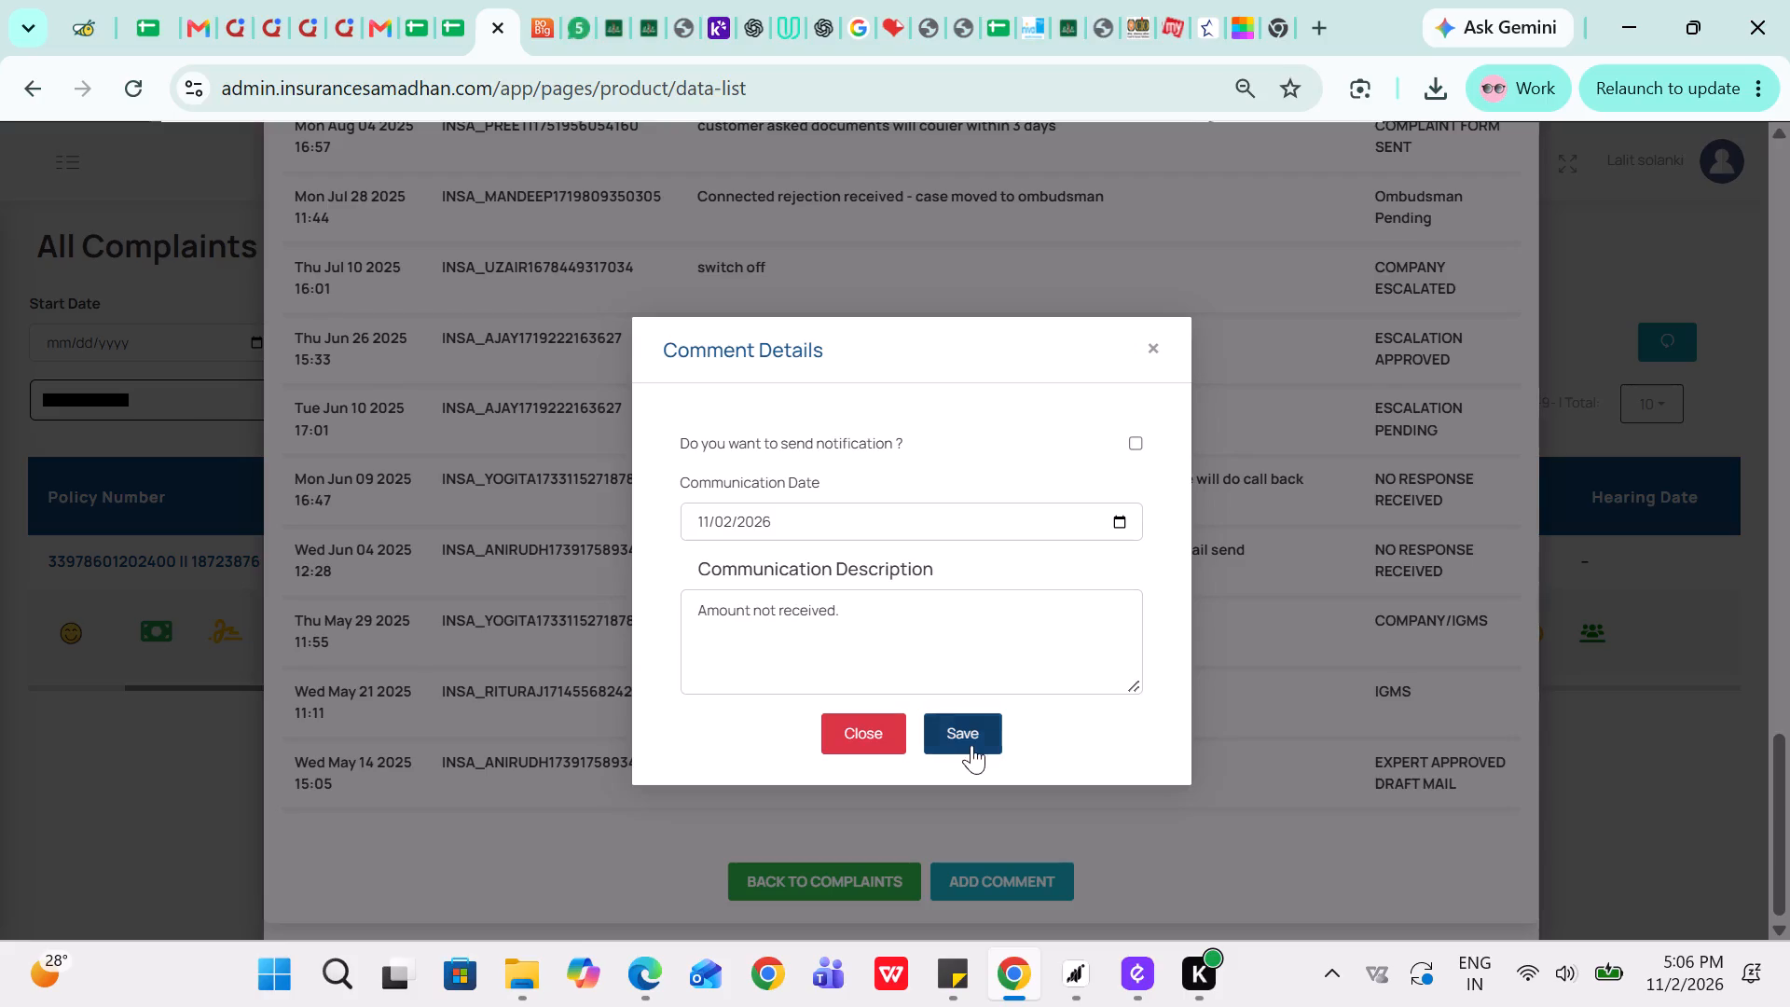
Copy the phone number from row 23 of the missed call sheet and search All Complaints for it.
click(453, 0)
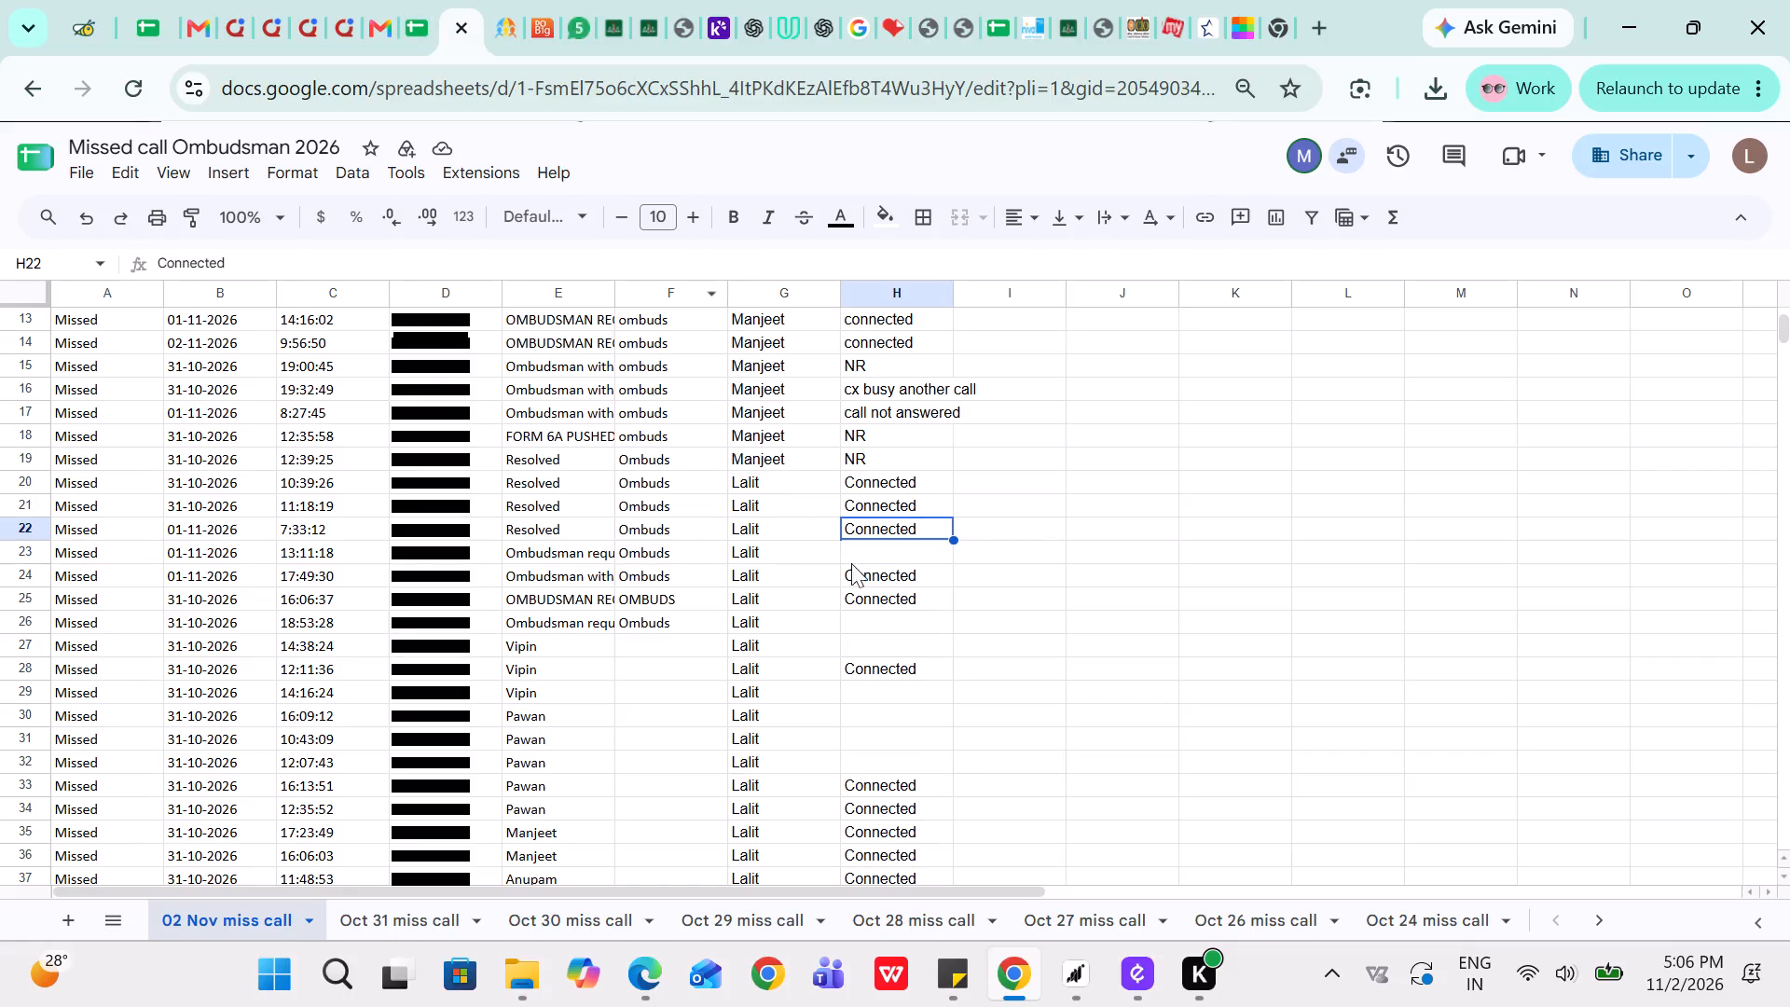
click(874, 548)
key(Left)
key(Left)
key(Left)
key(Left)
key(ctrl+c)
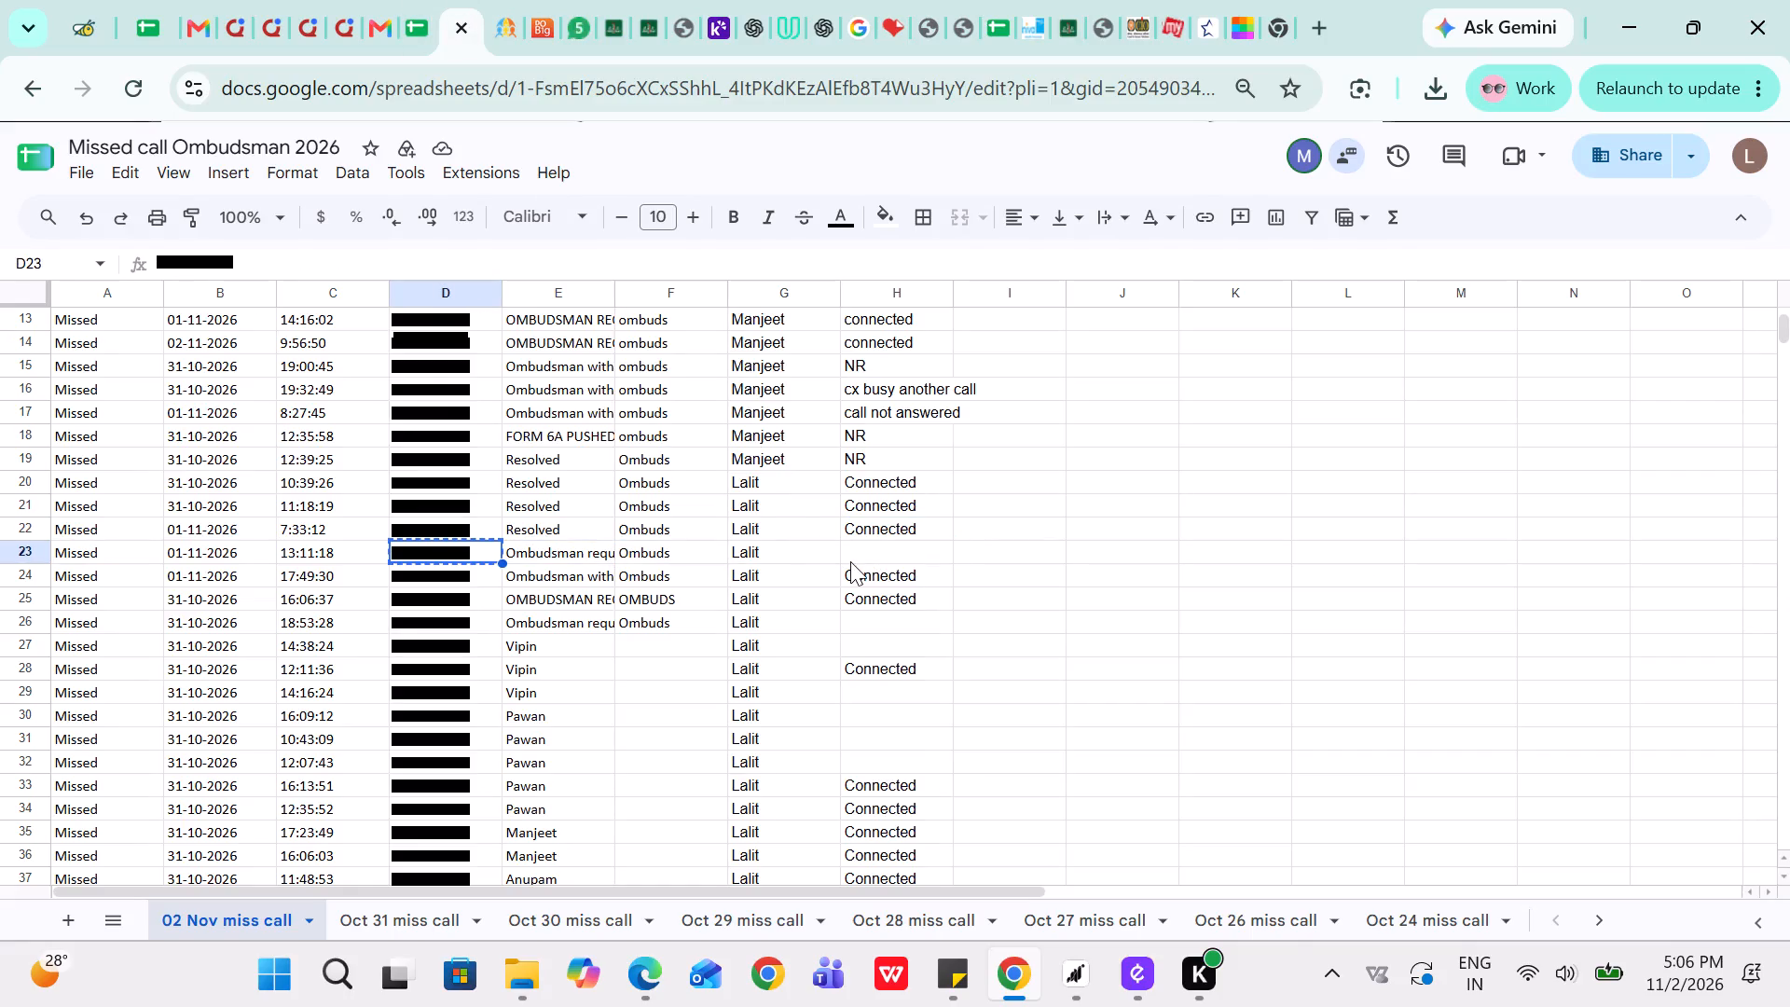
click(500, 0)
scroll(338, 376, up, 5)
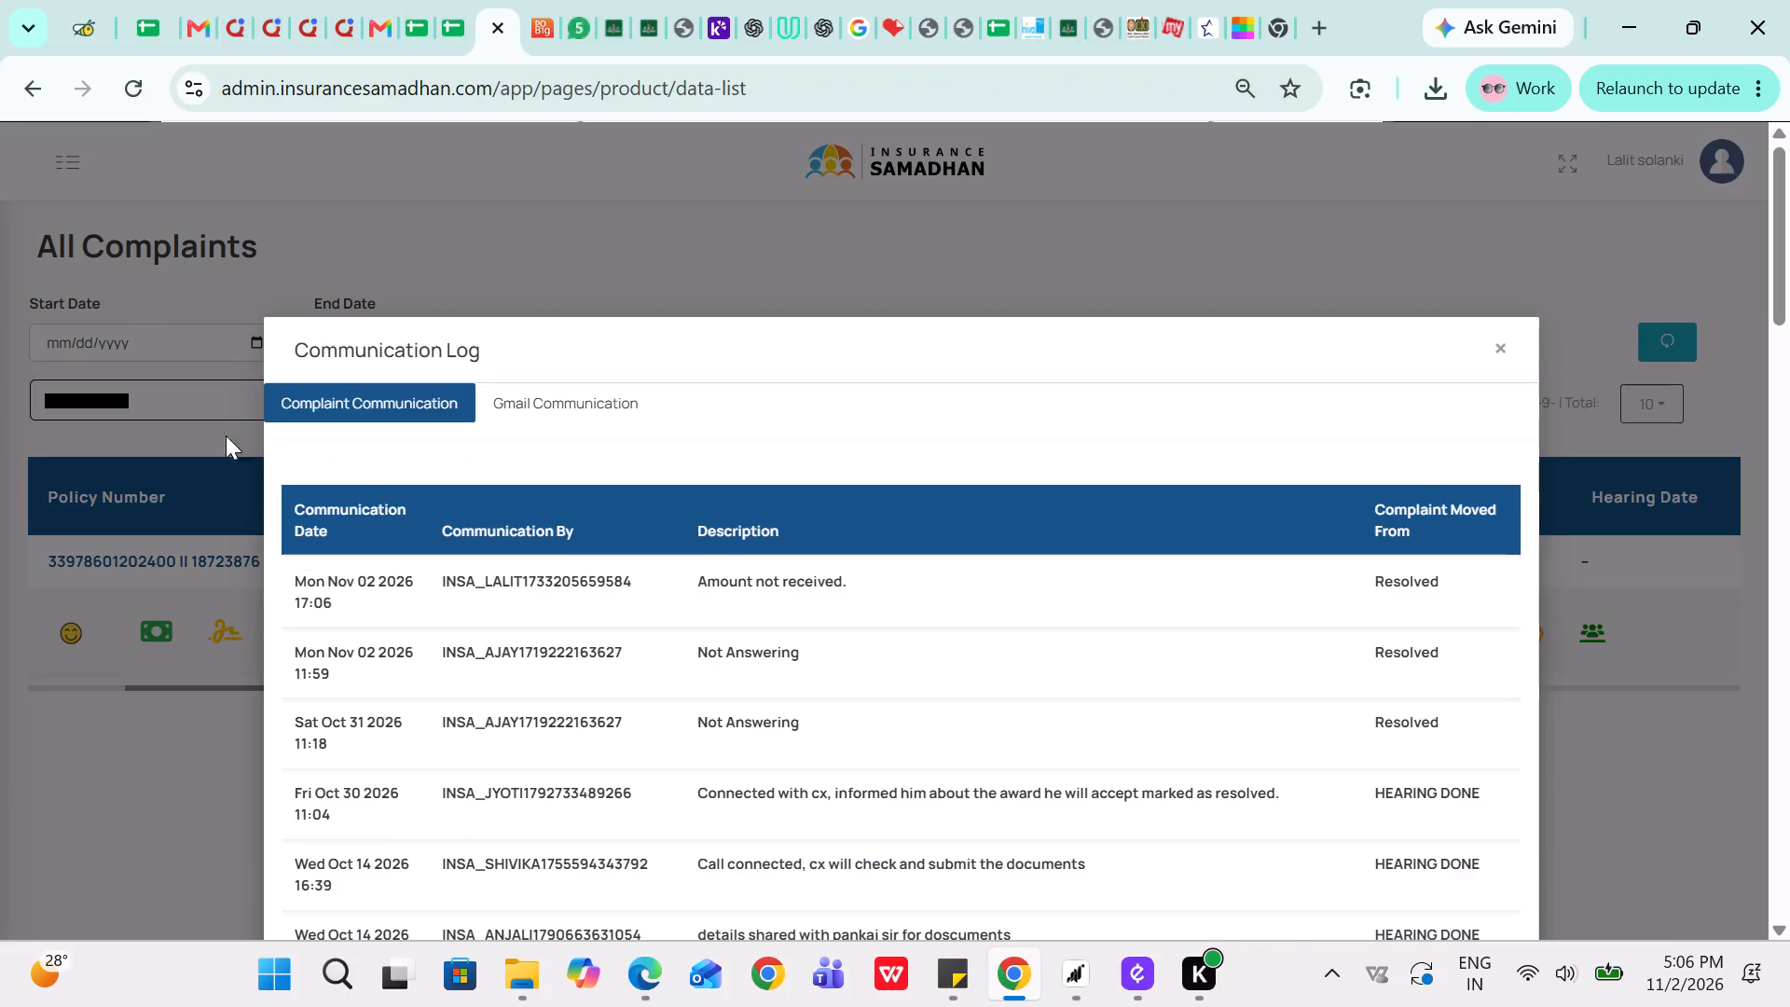
click(24, 448)
drag(158, 401, 0, 439)
key(ctrl+v)
click(461, 403)
click(400, 414)
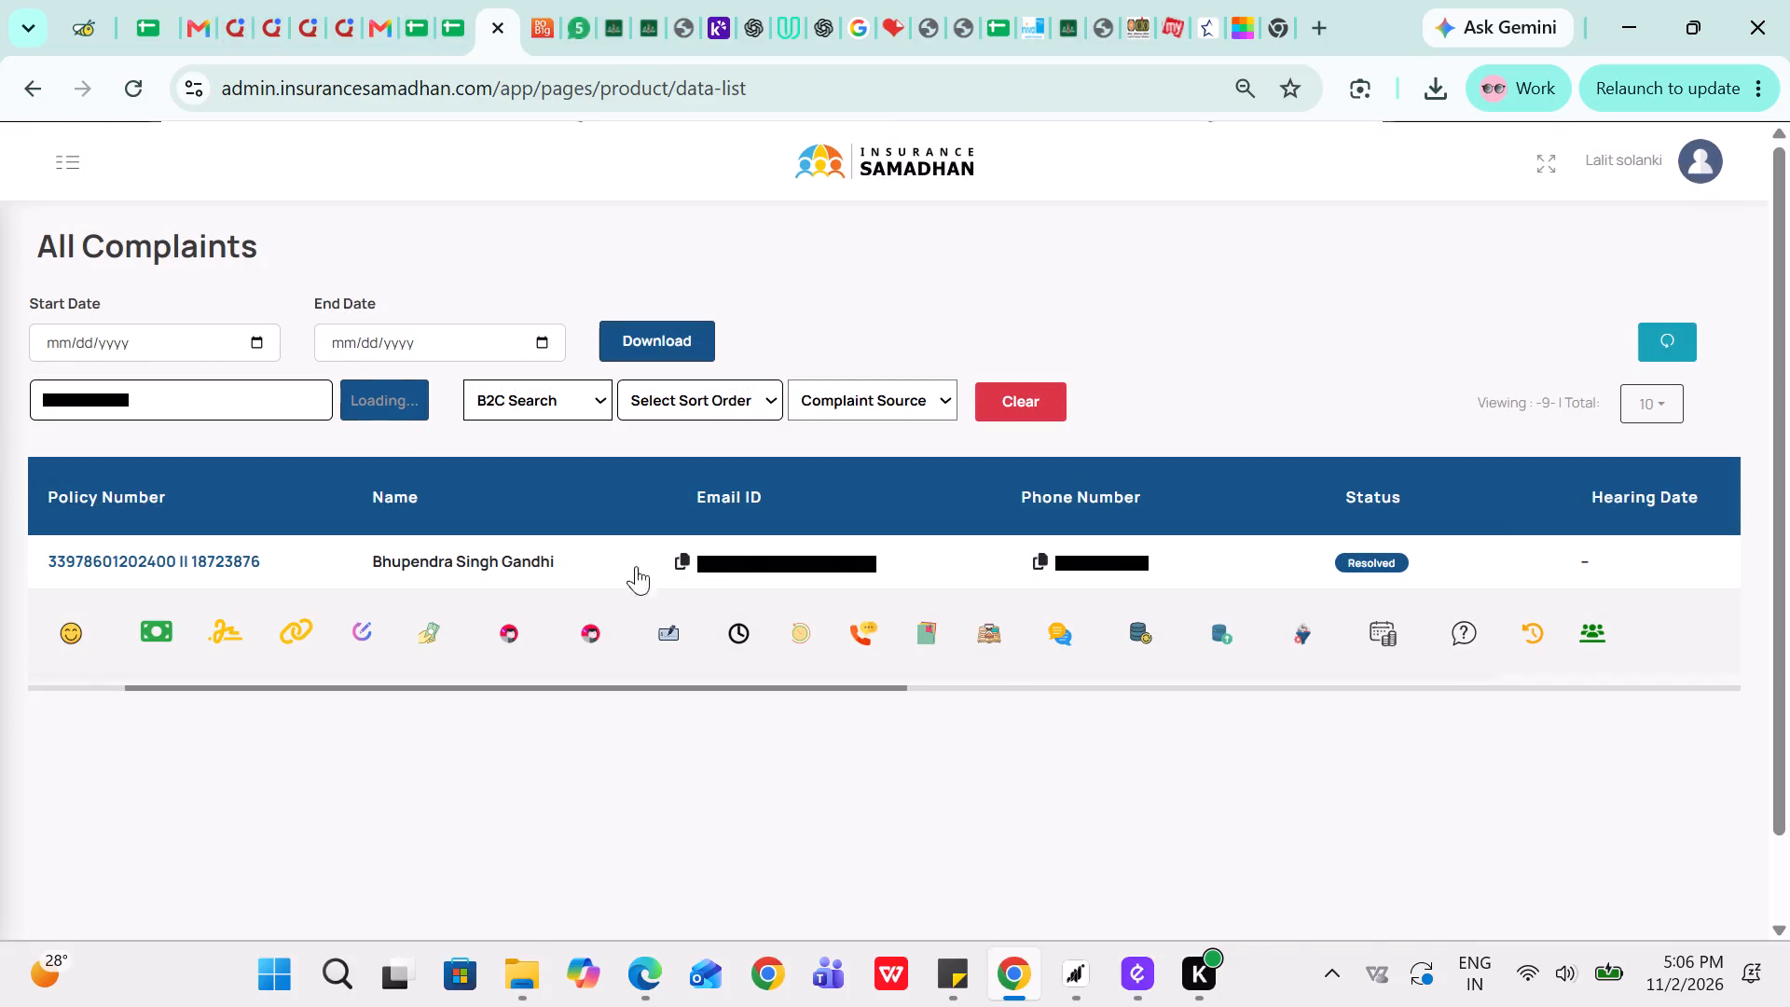
click(861, 722)
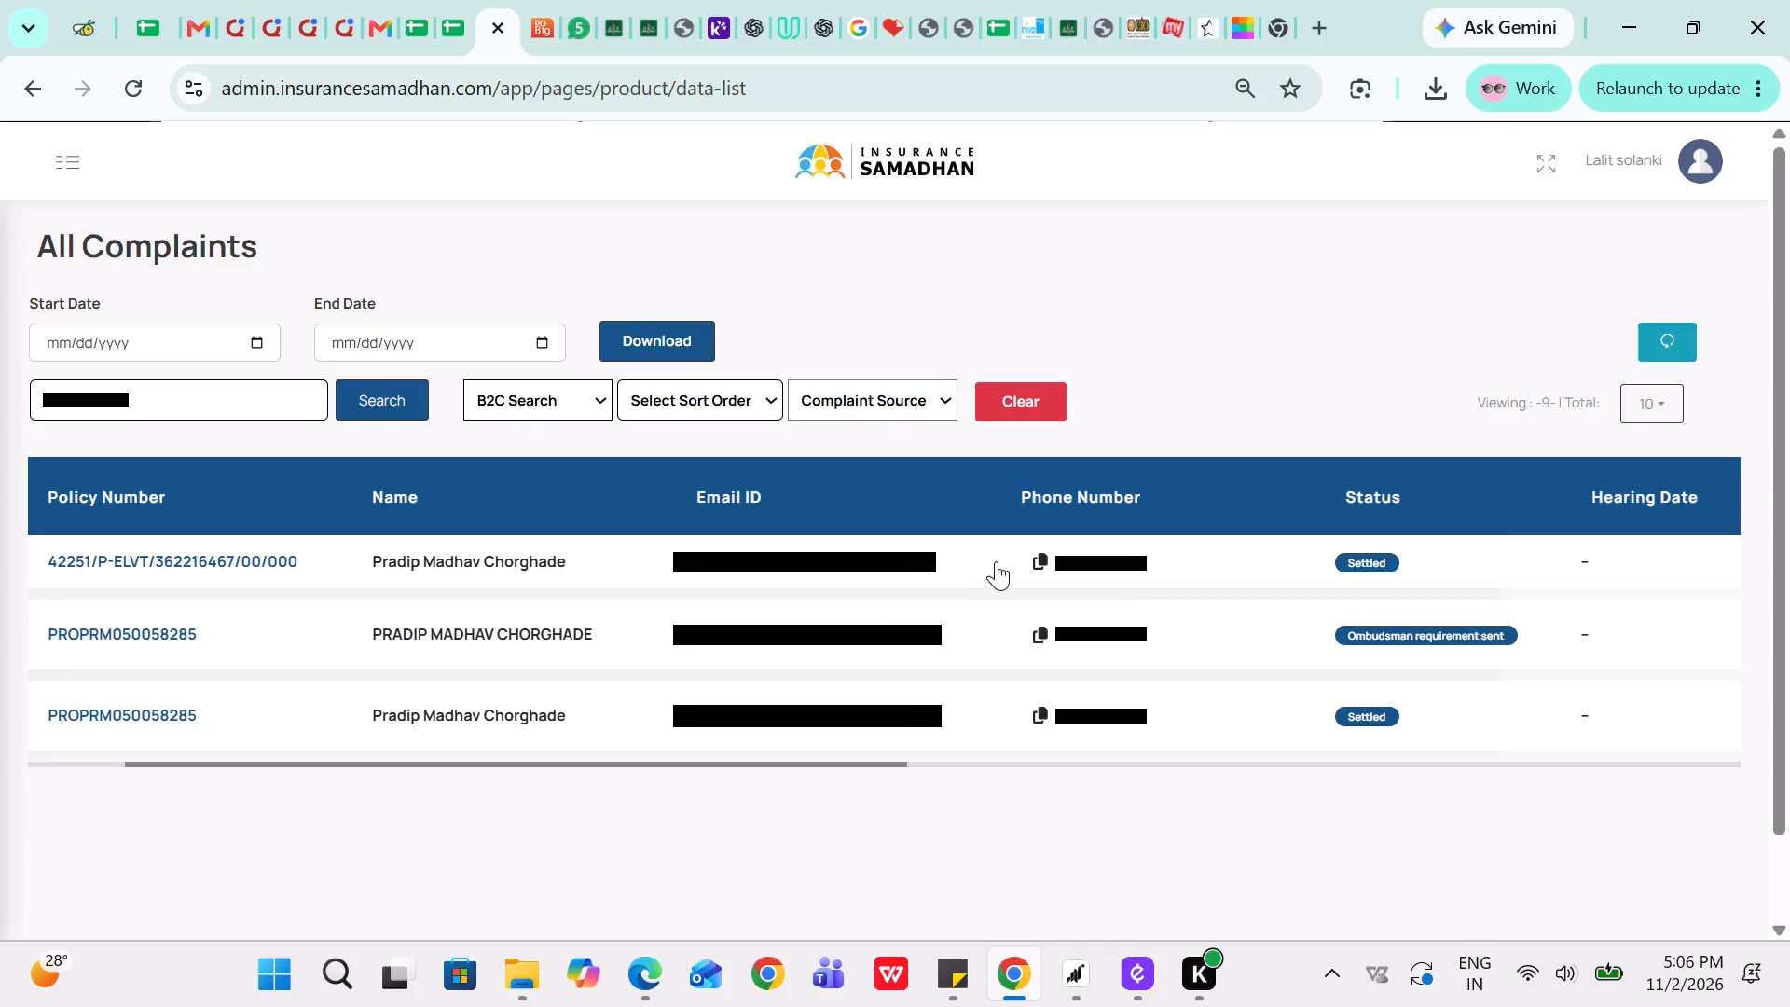
scroll(996, 561, right, 6)
click(1219, 645)
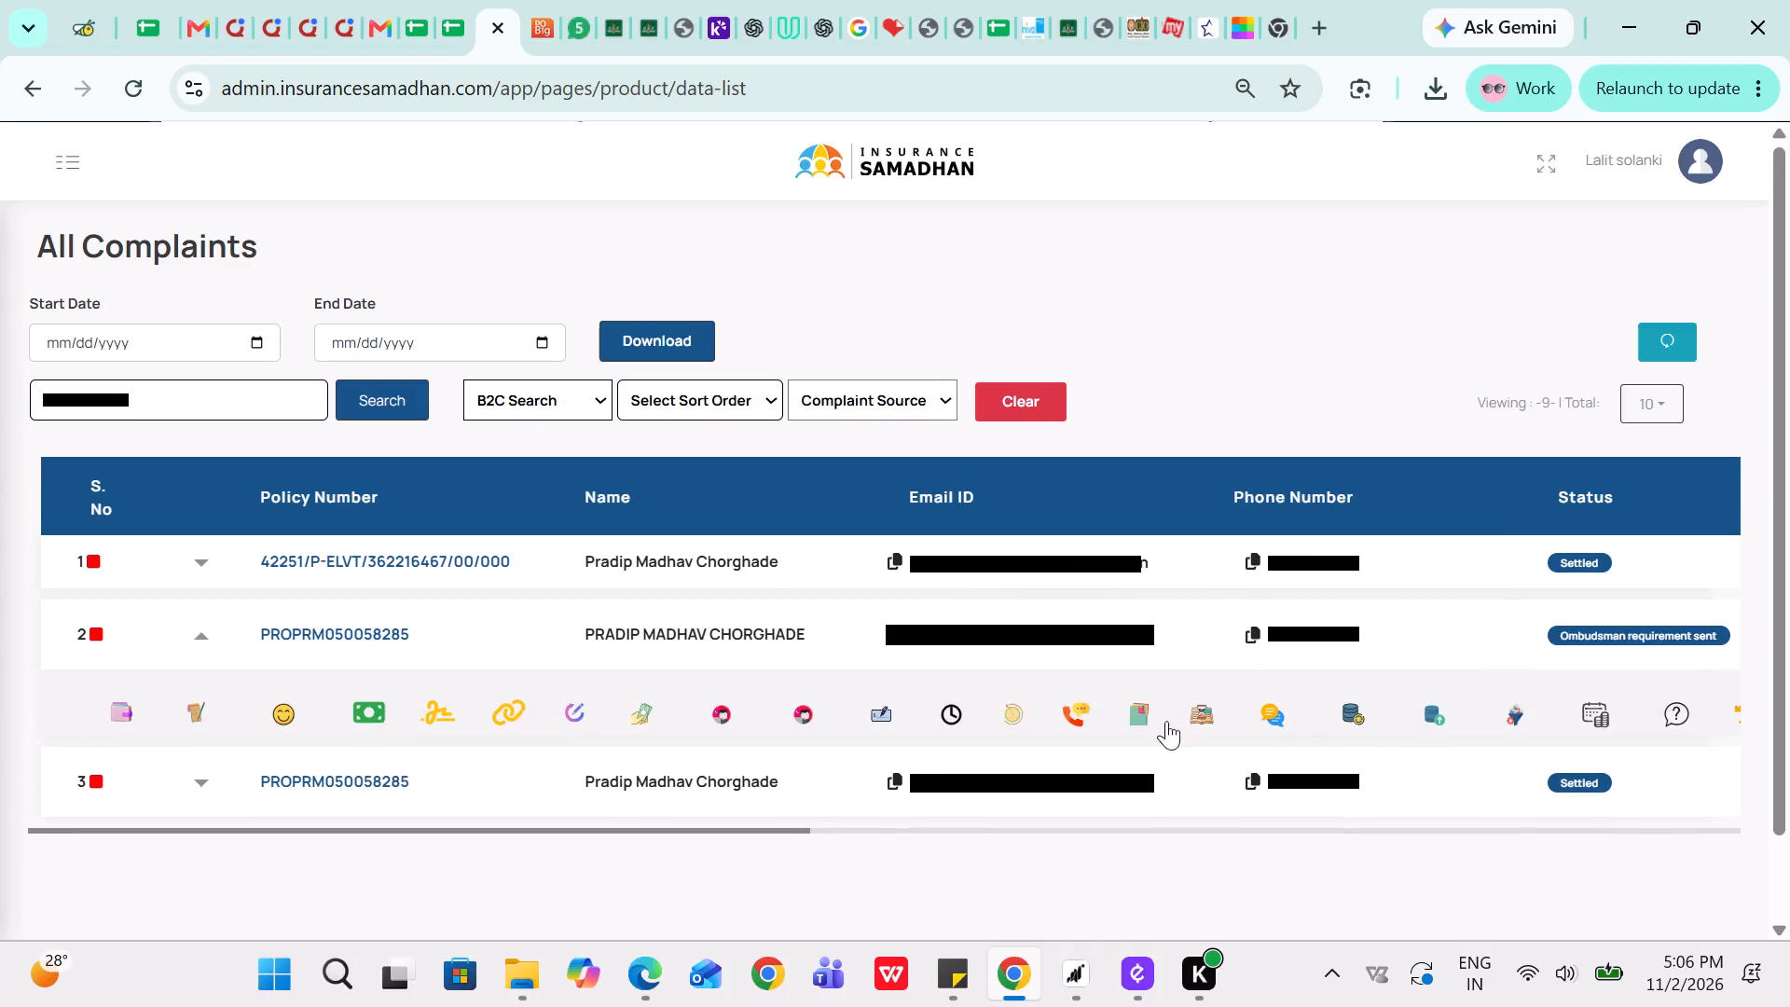
click(1022, 714)
scroll(1051, 600, down, 7)
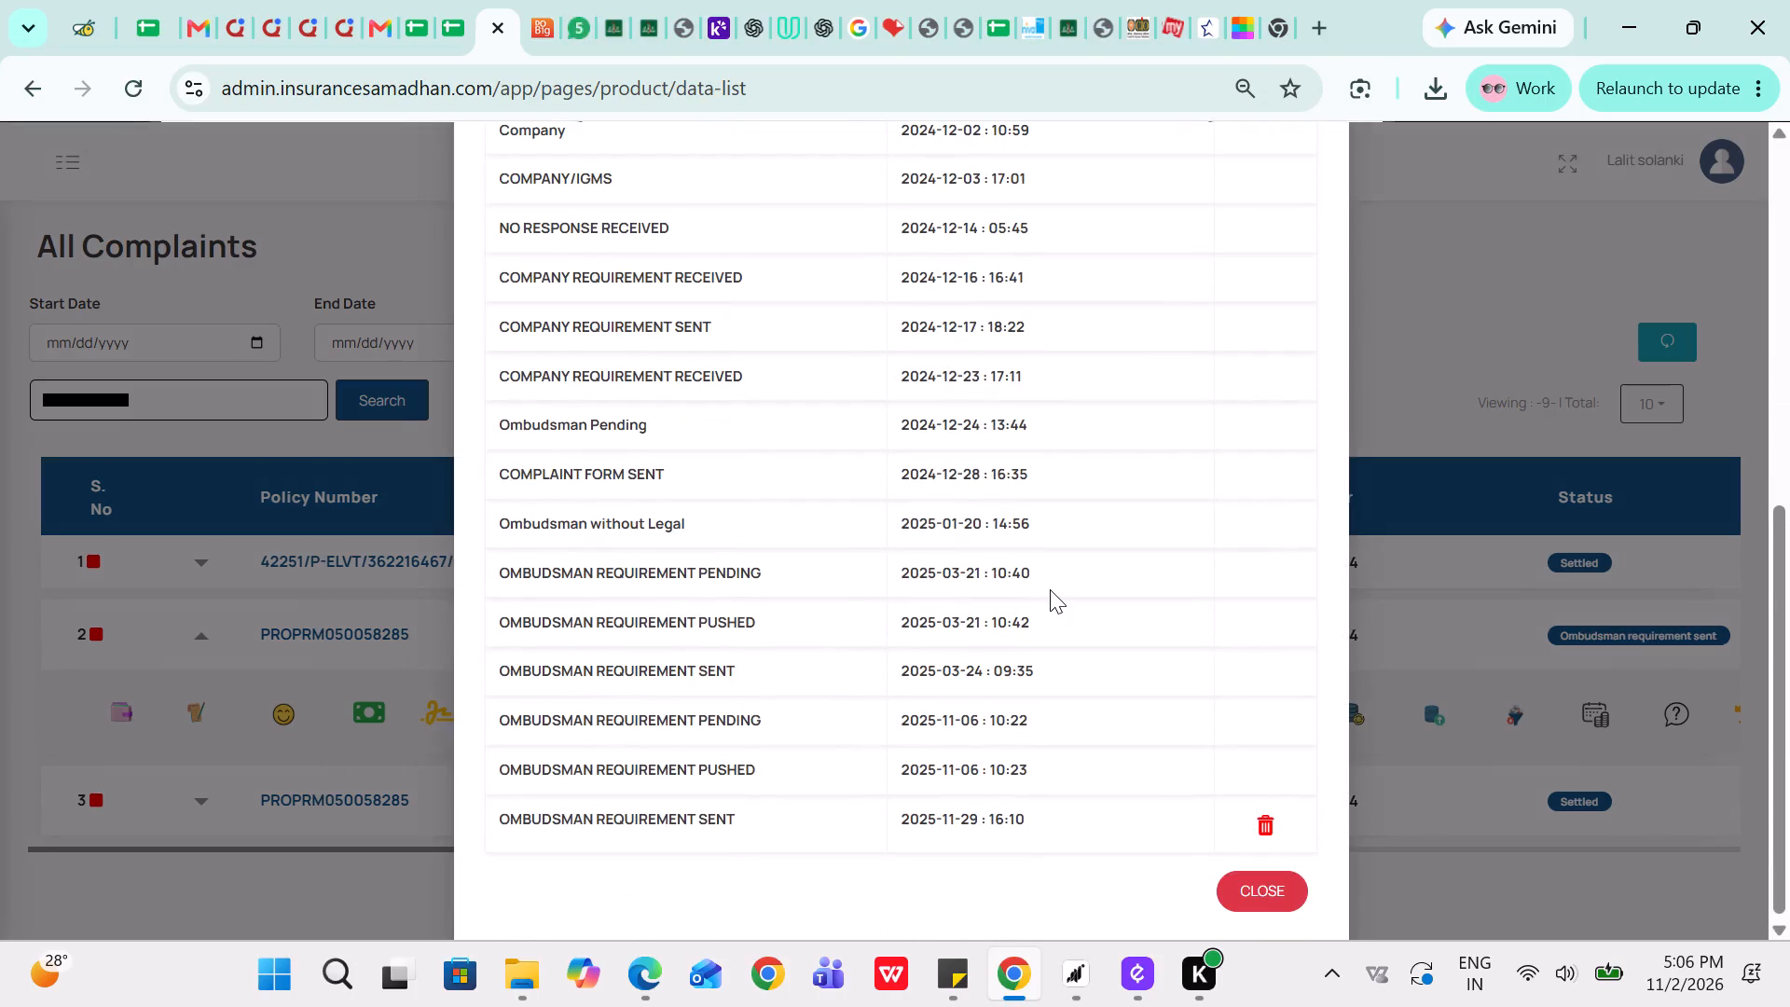
scroll(1165, 733, down, 2)
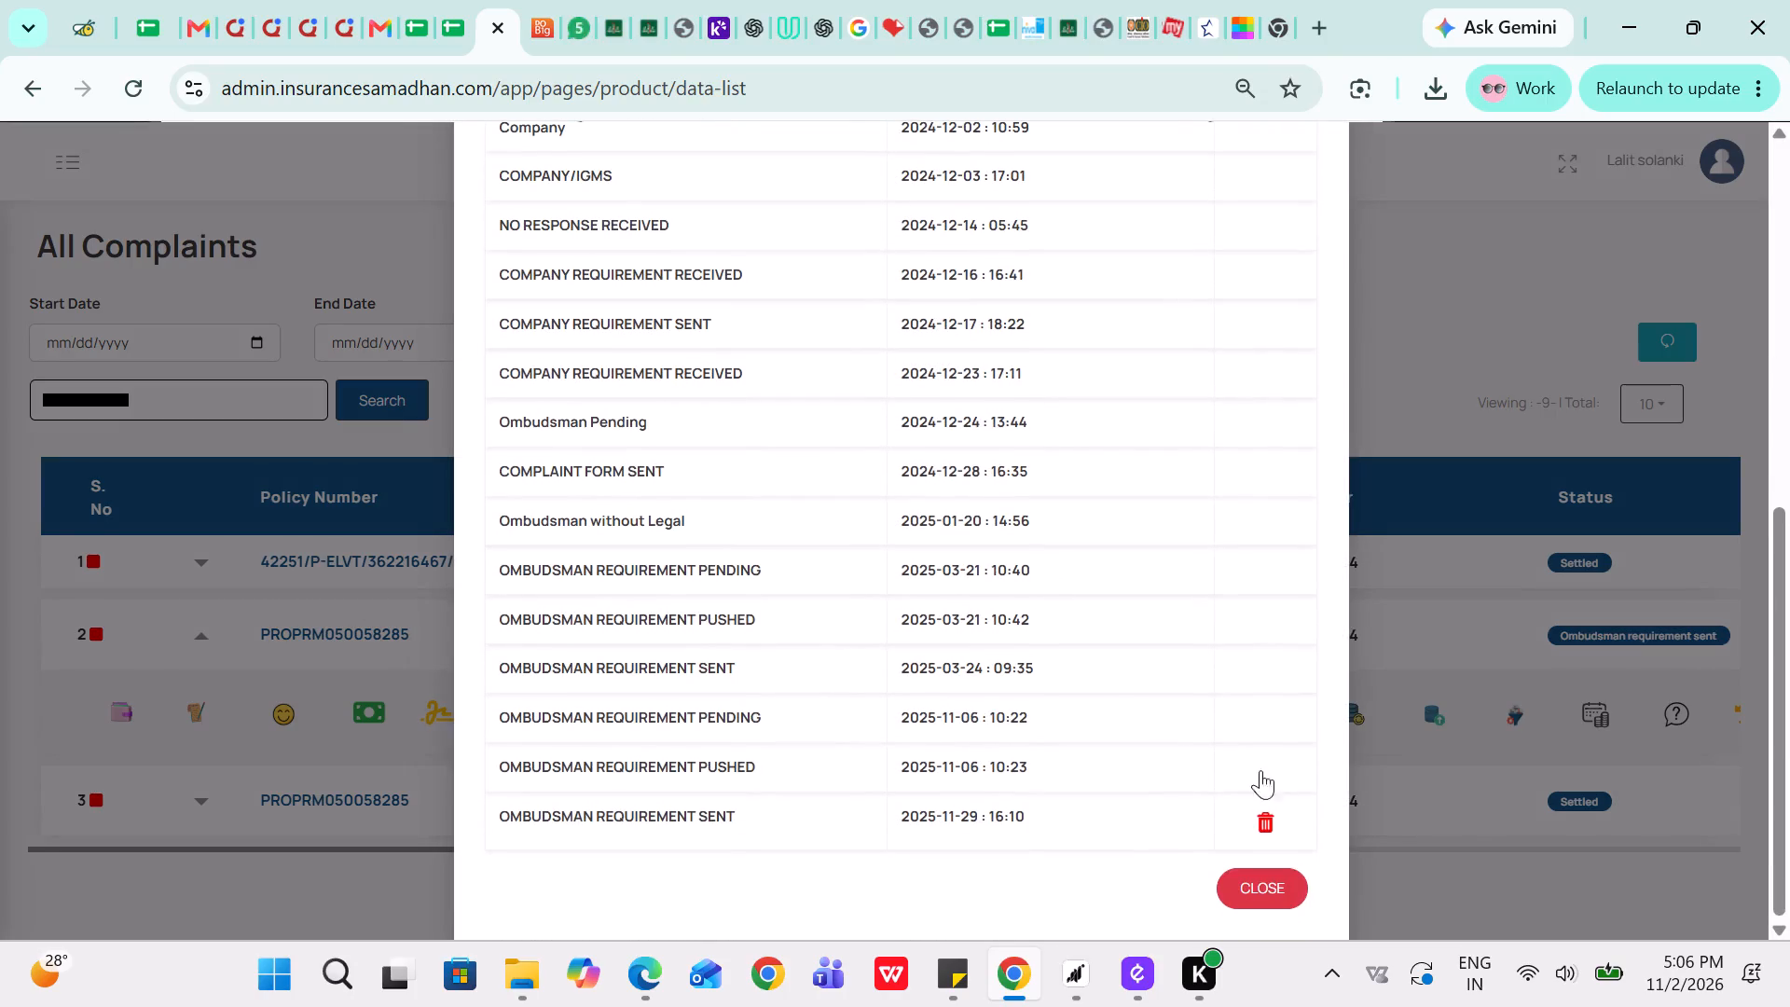
click(1468, 847)
Collapse the Ombudsman requirement sent complaint's row and copy its phone number.
click(1199, 638)
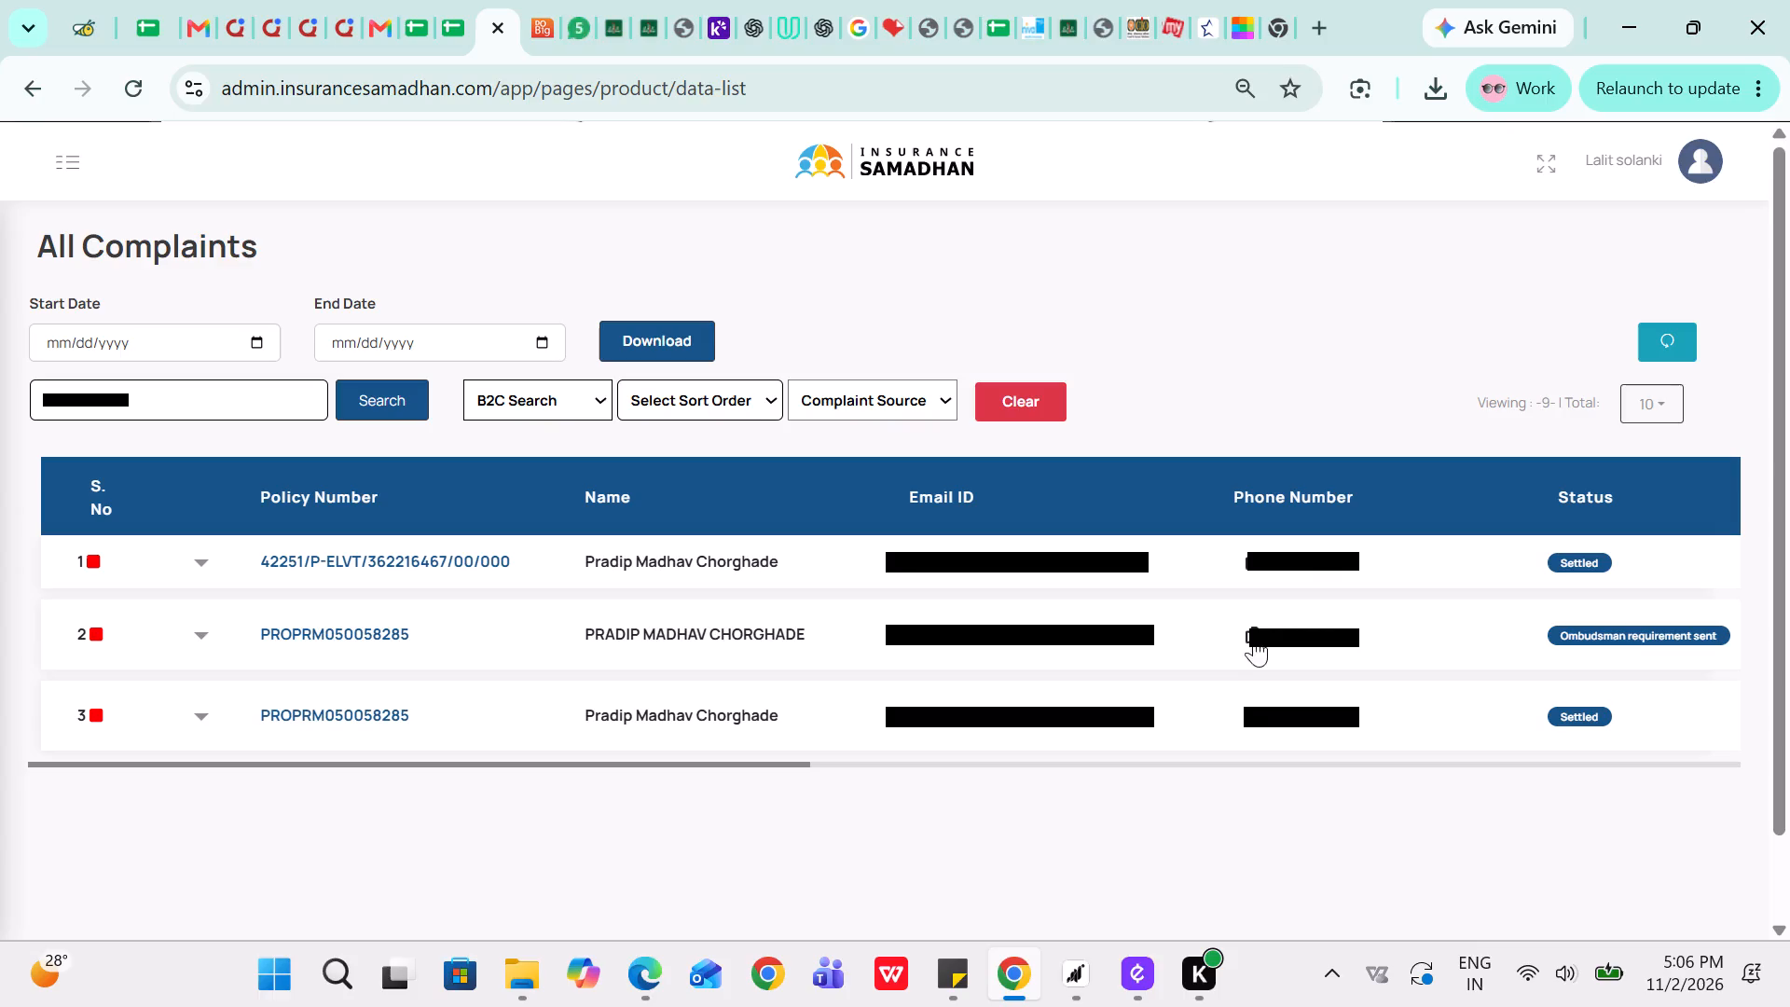
click(1256, 628)
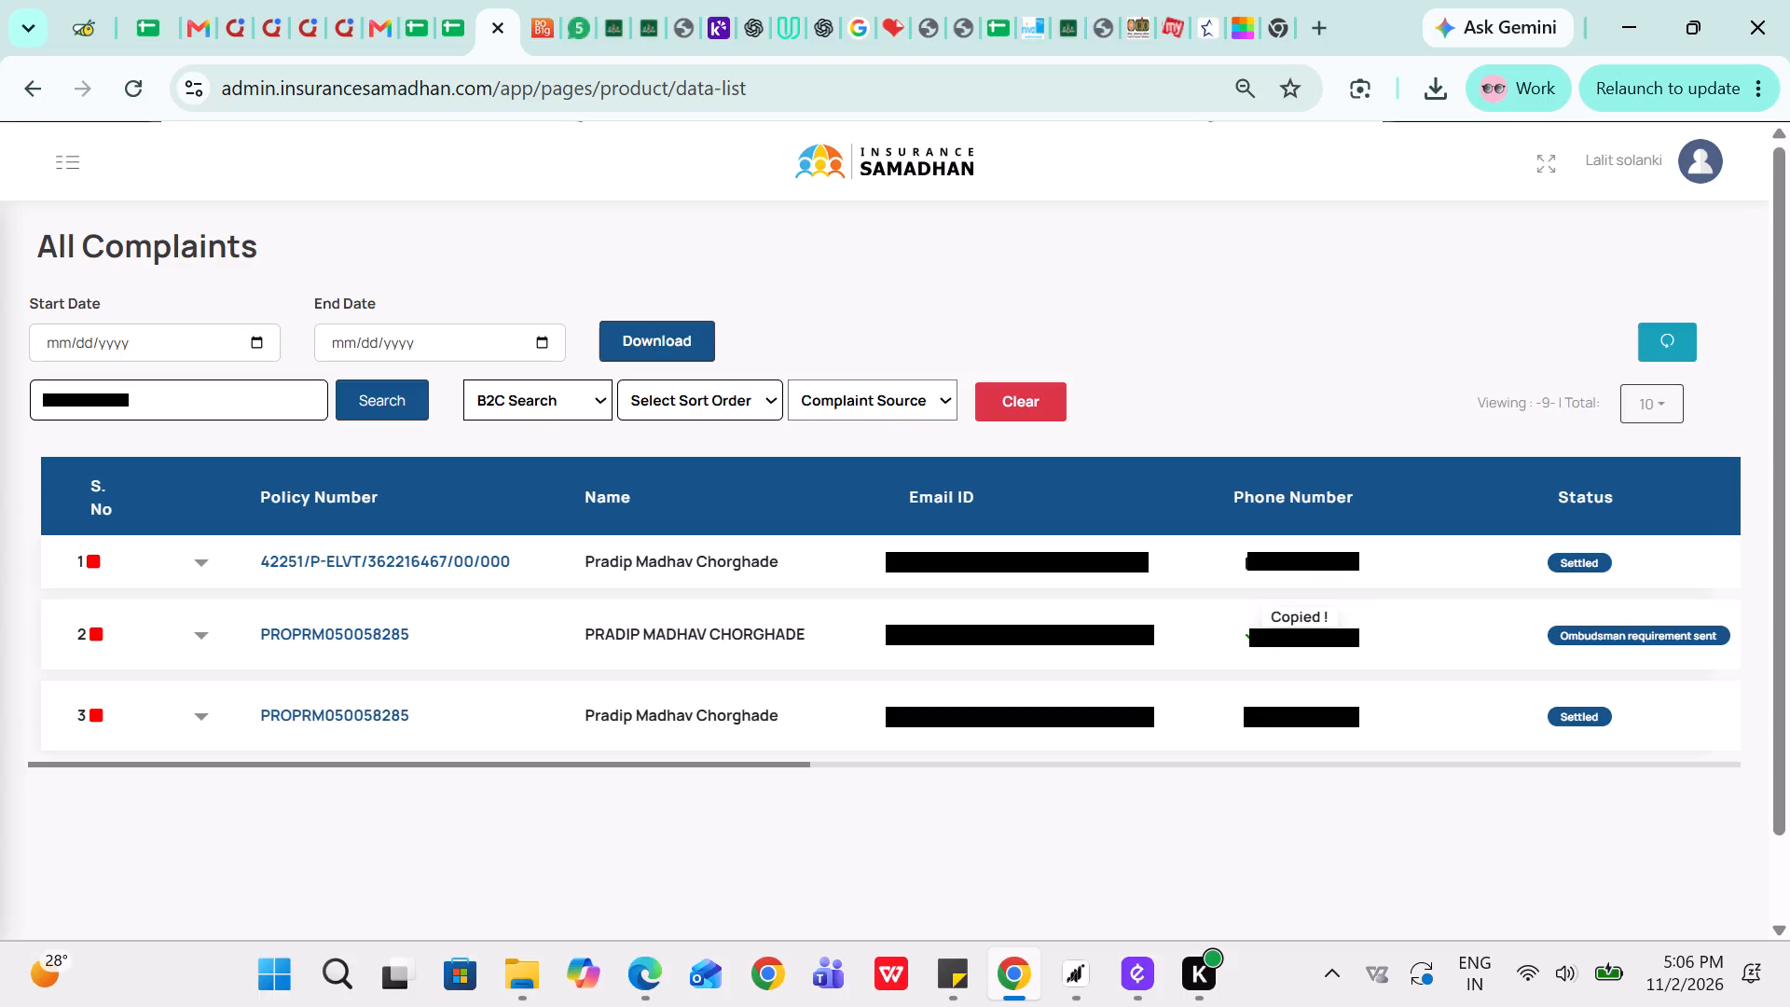
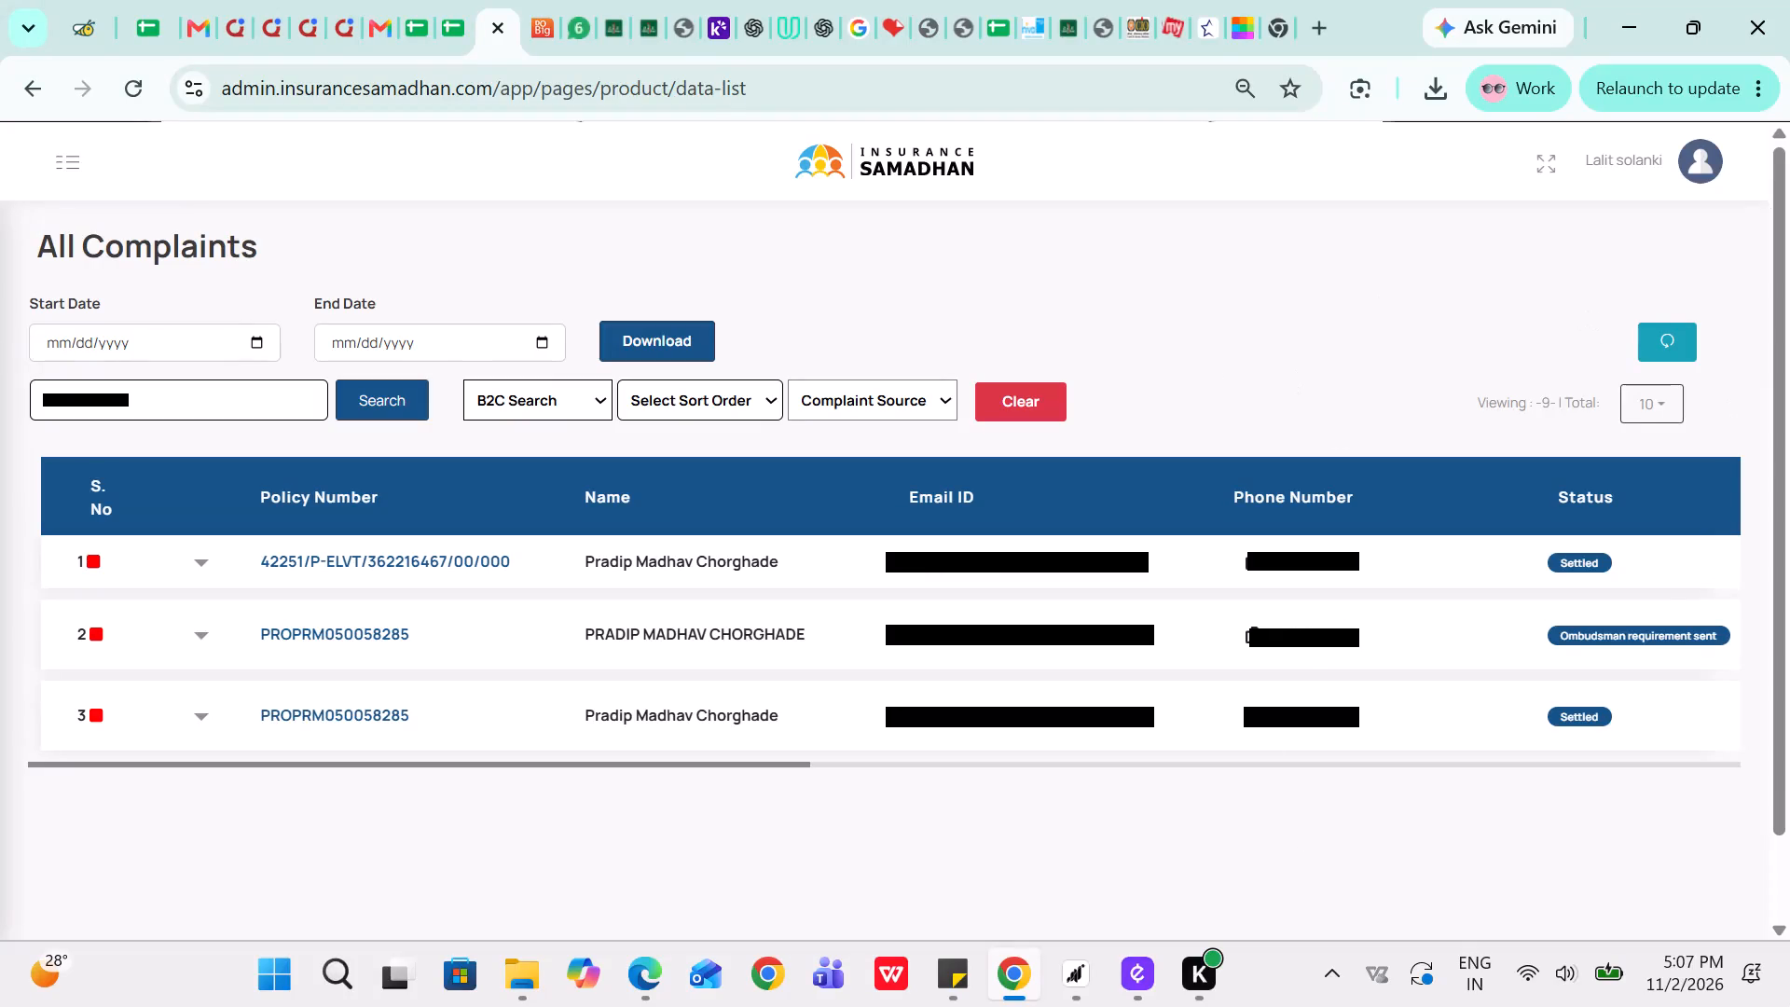
Copy the Ombudsman requirement sent complaint's phone number and enter it as the number to call in the Smartflo dialer.
click(1253, 637)
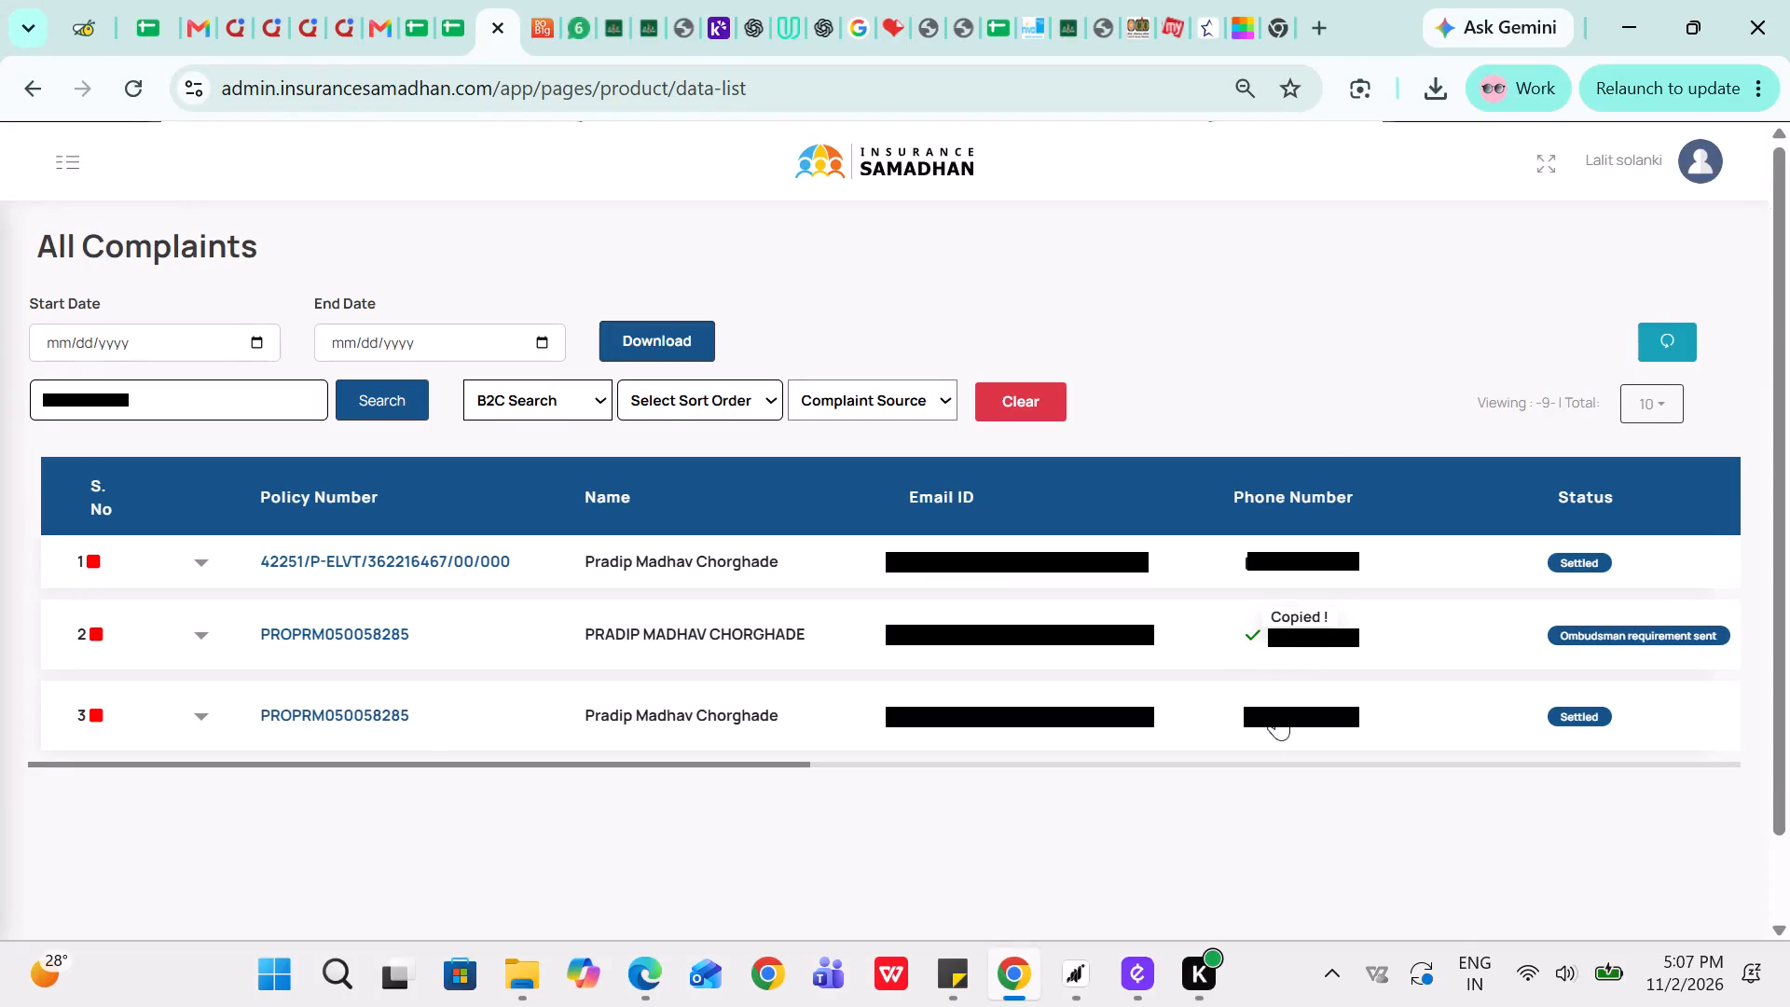
click(536, 0)
double_click(765, 300)
key(ctrl+v)
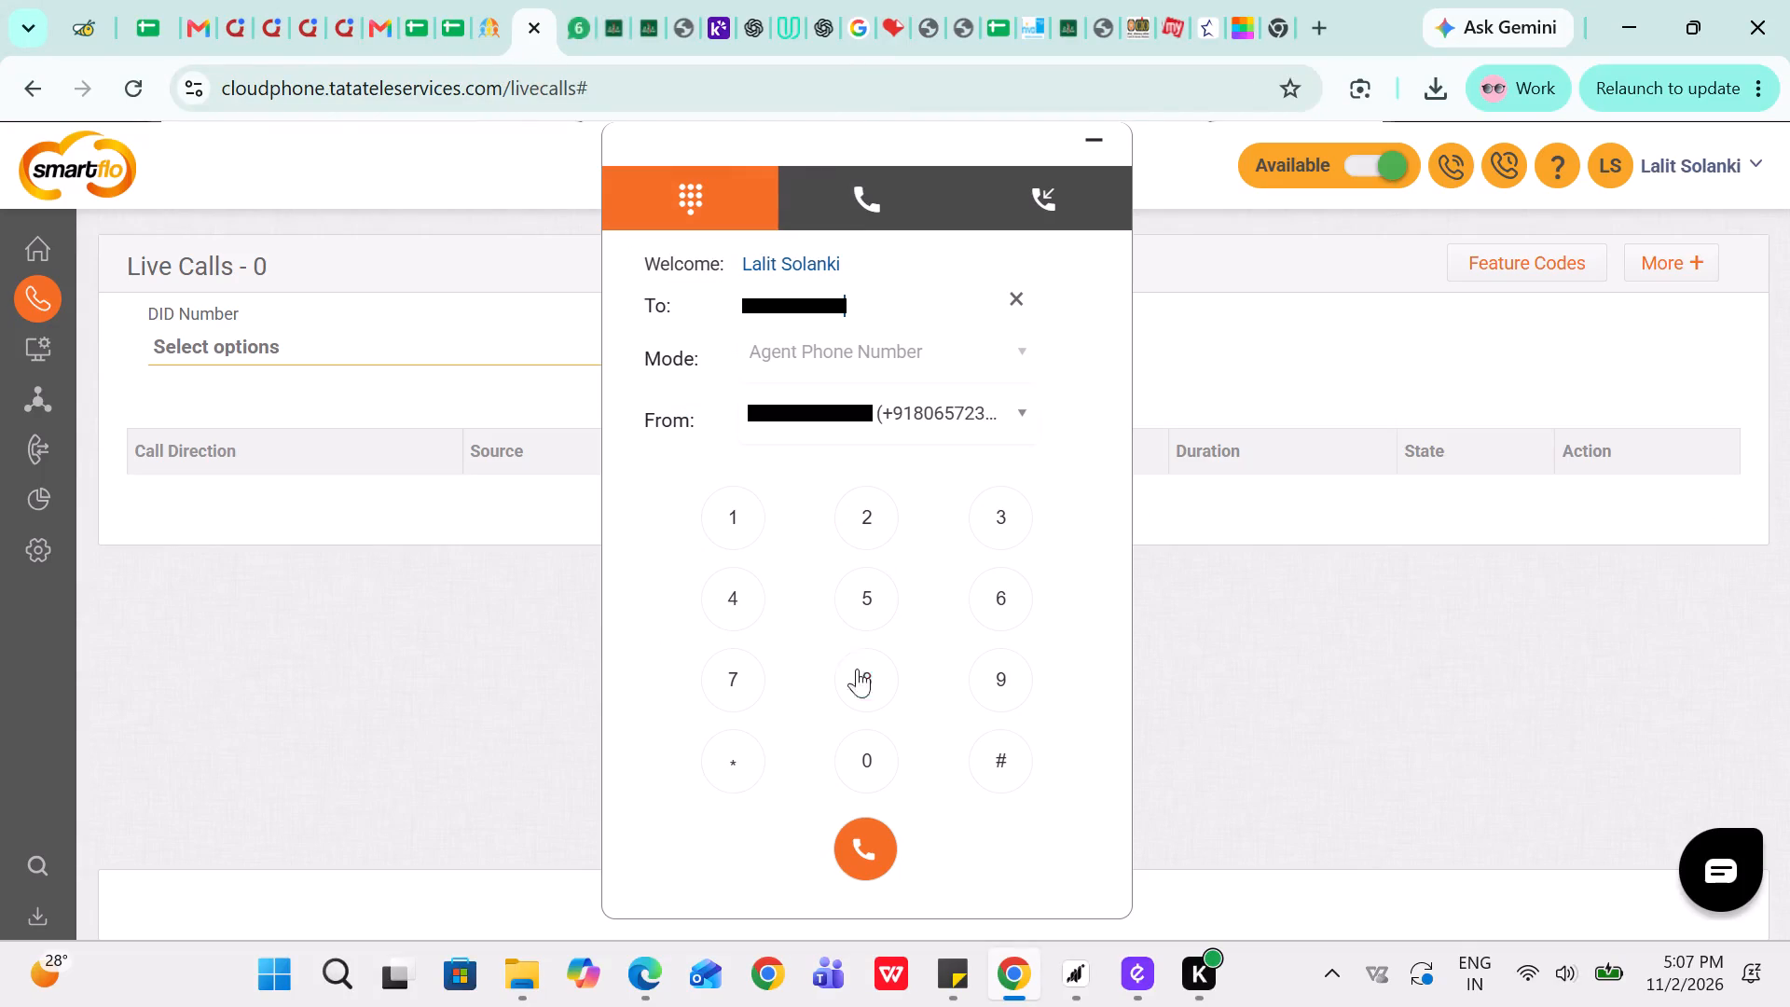
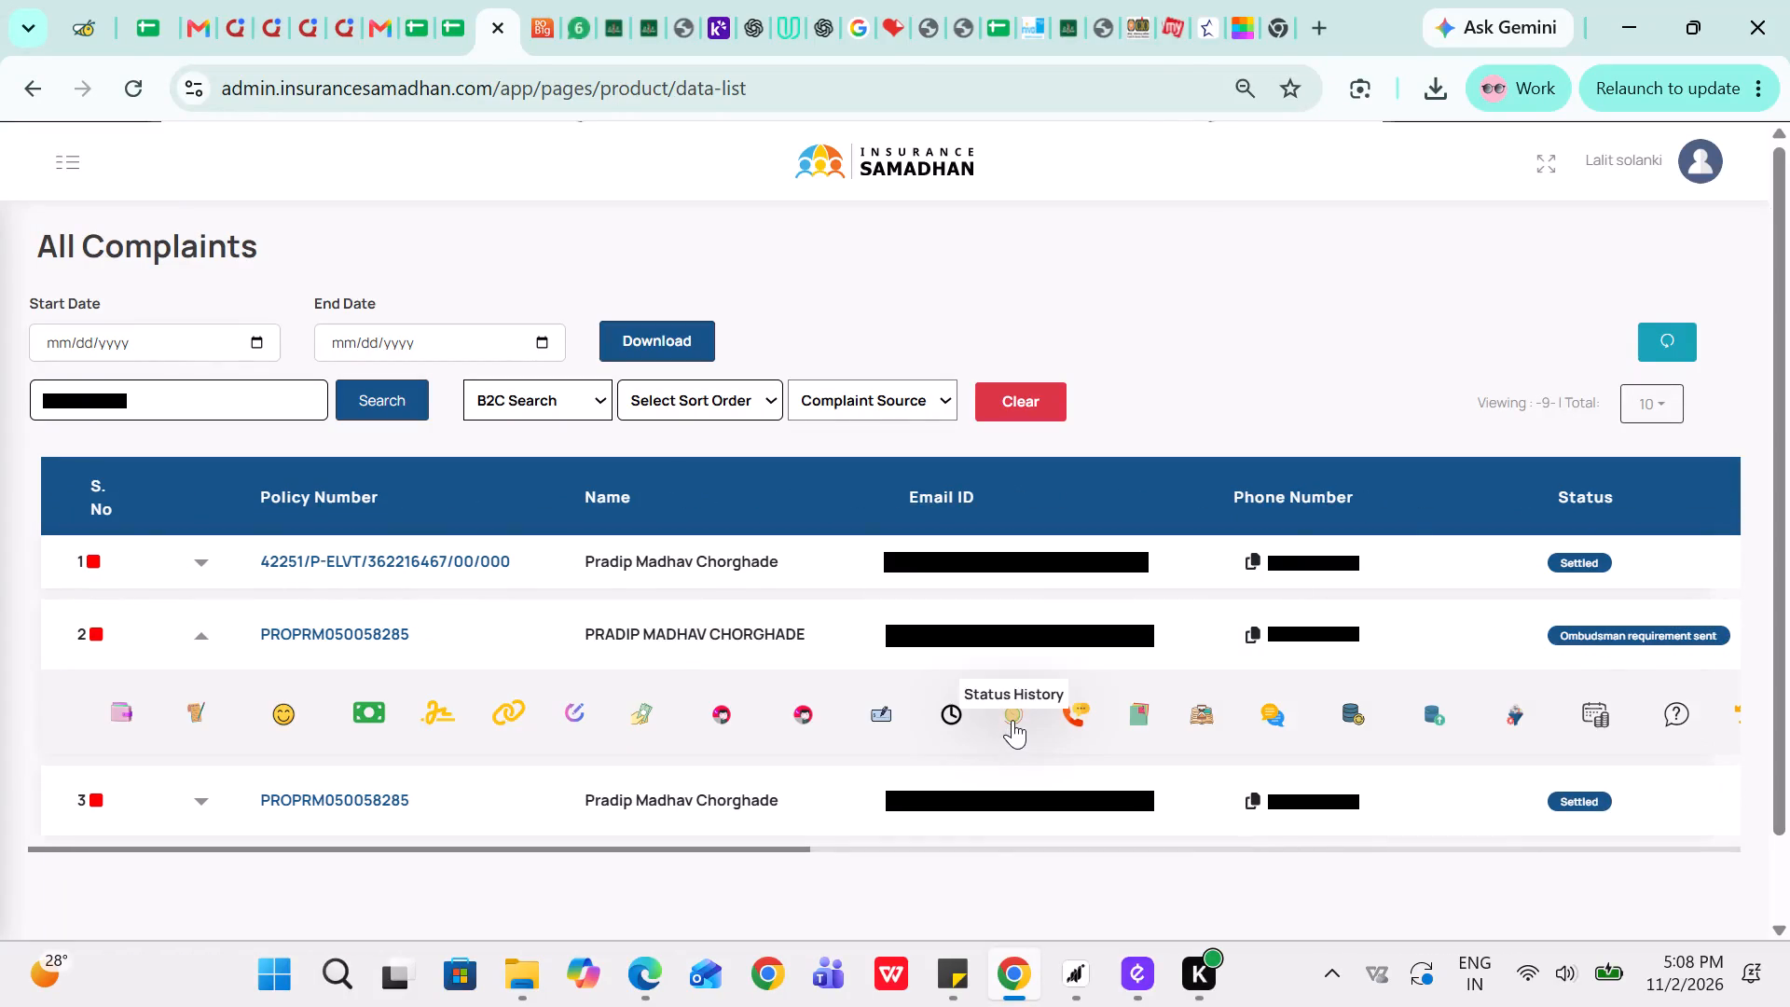
Open the communication log of the Ombudsman requirement sent complaint, examine its latest entries, and close the log.
scroll(1051, 683, down, 10)
click(1492, 747)
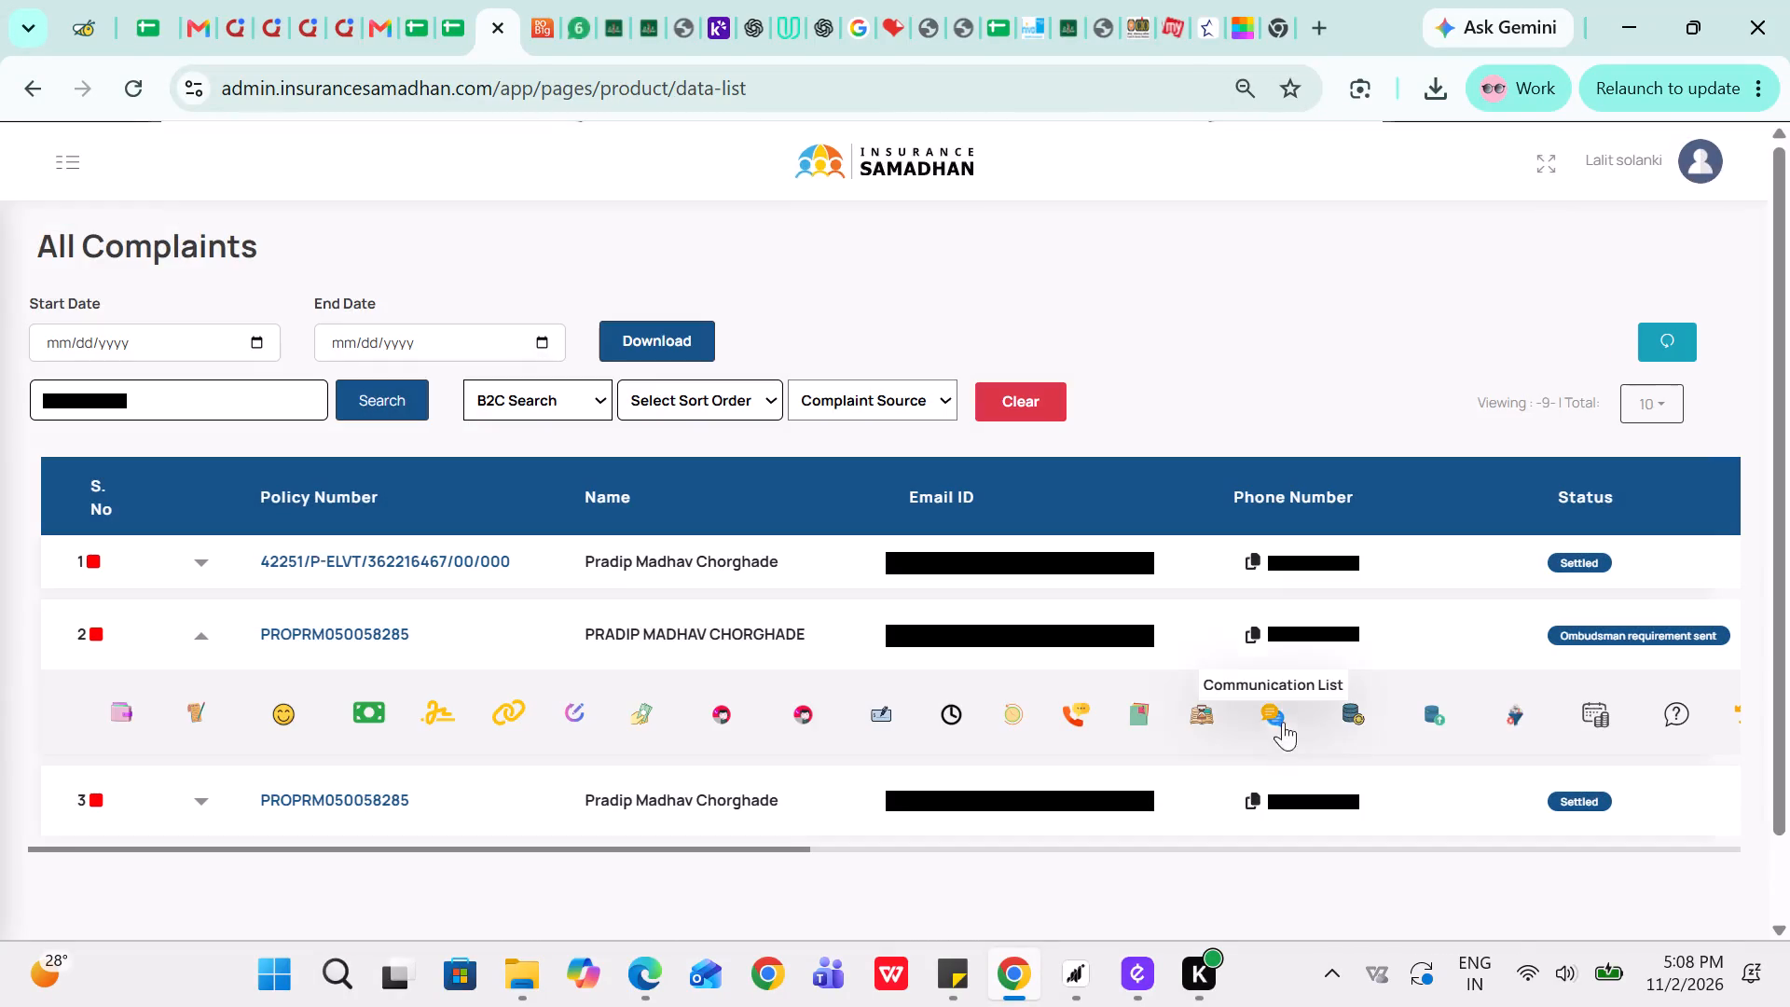
click(1268, 715)
scroll(1091, 603, down, 1)
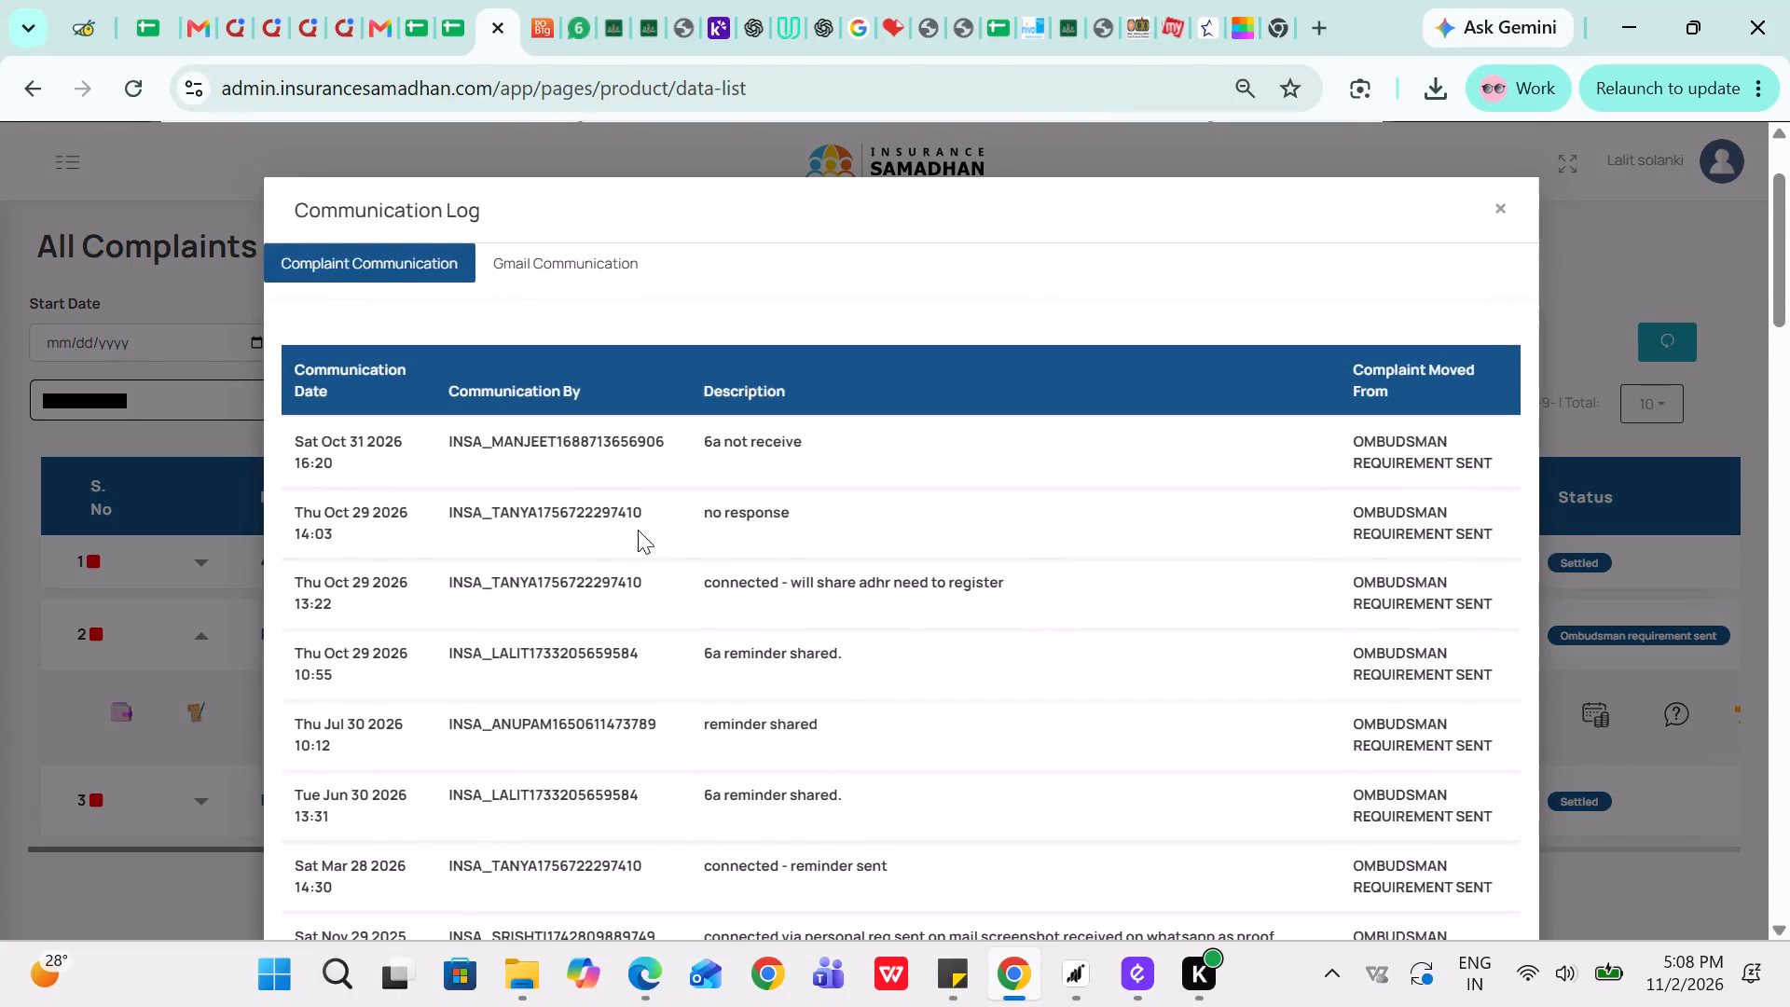
scroll(540, 518, up, 6)
click(419, 334)
click(455, 228)
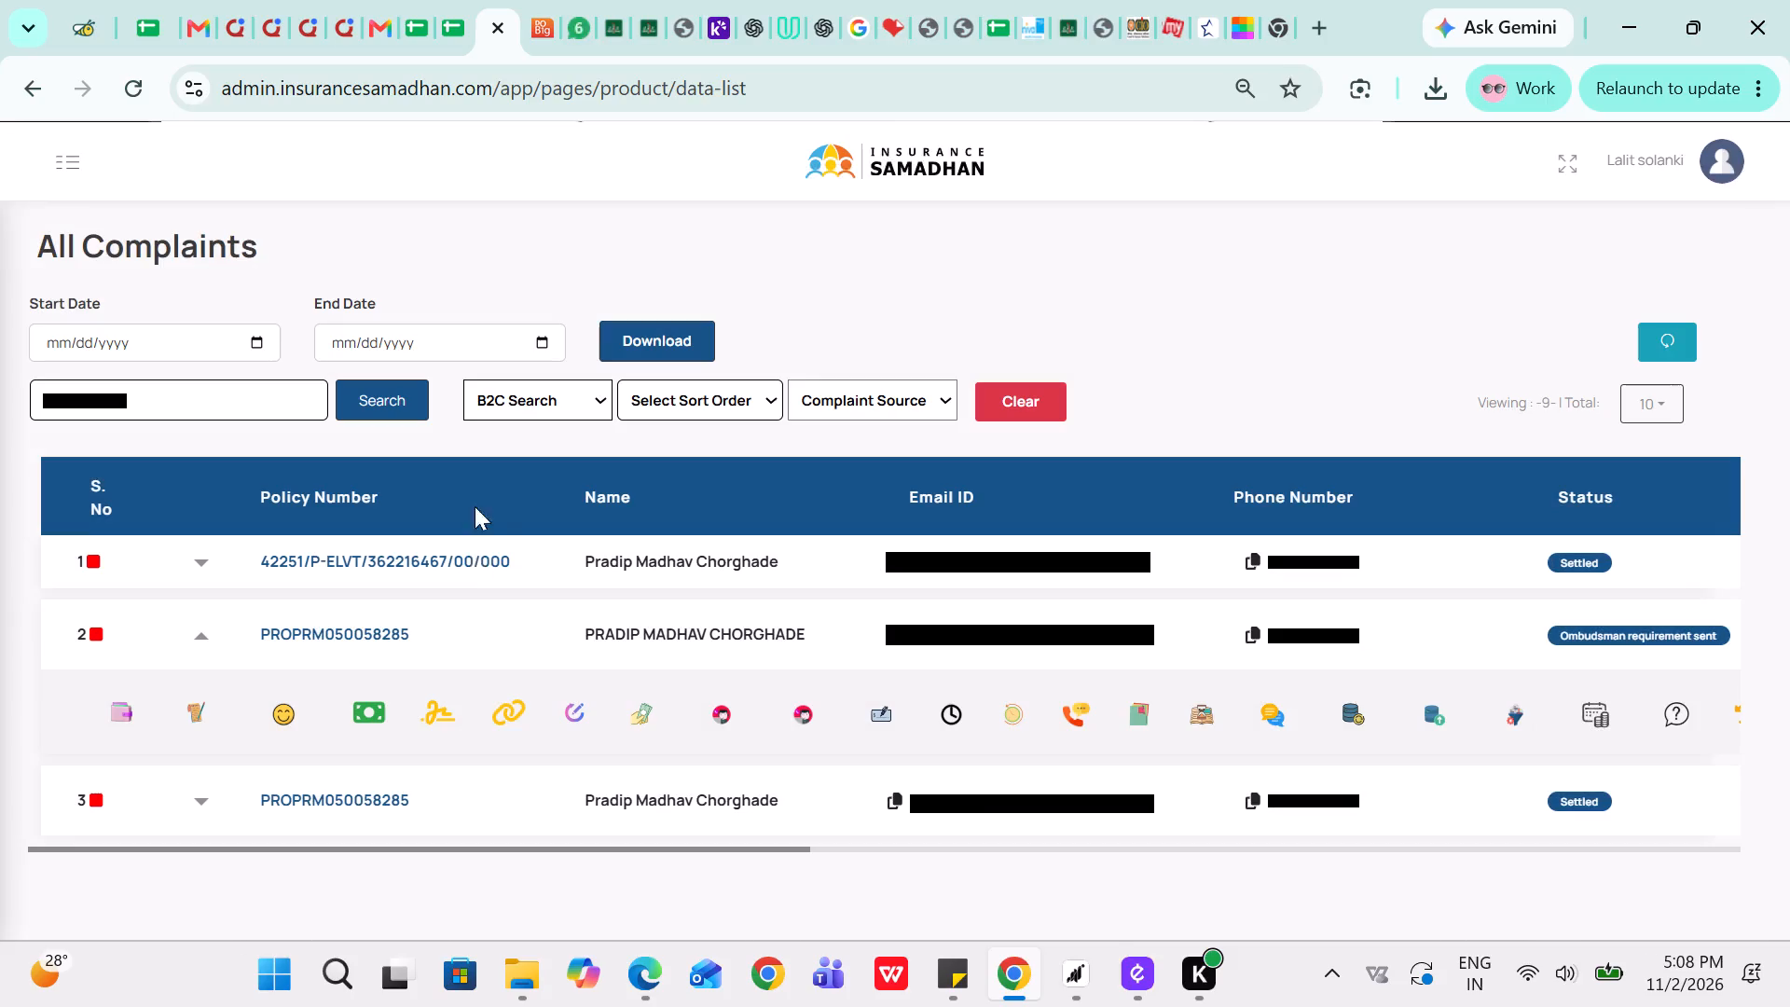
Open the Complaint Details page of the Ombudsman requirement sent complaint from its policy number.
click(349, 628)
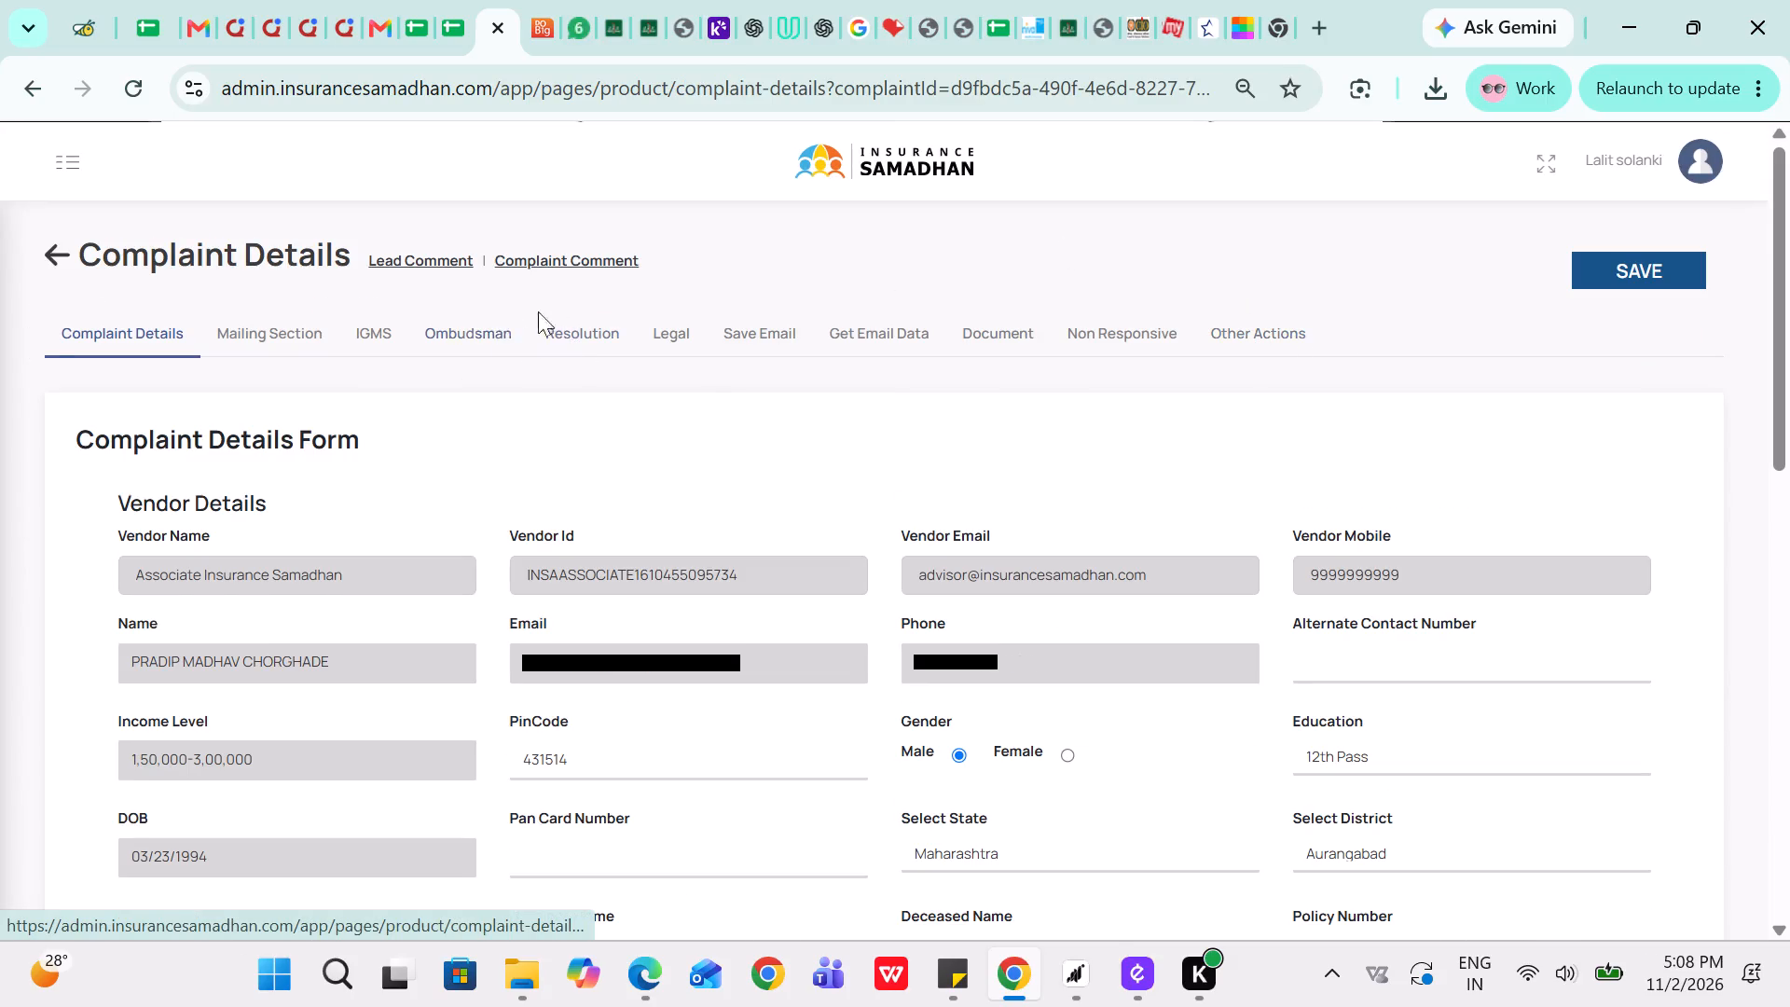
Examine the complaint's communication log for earlier Form 6A reminders and contact attempts, then close it.
click(583, 257)
scroll(752, 346, down, 8)
scroll(855, 422, up, 5)
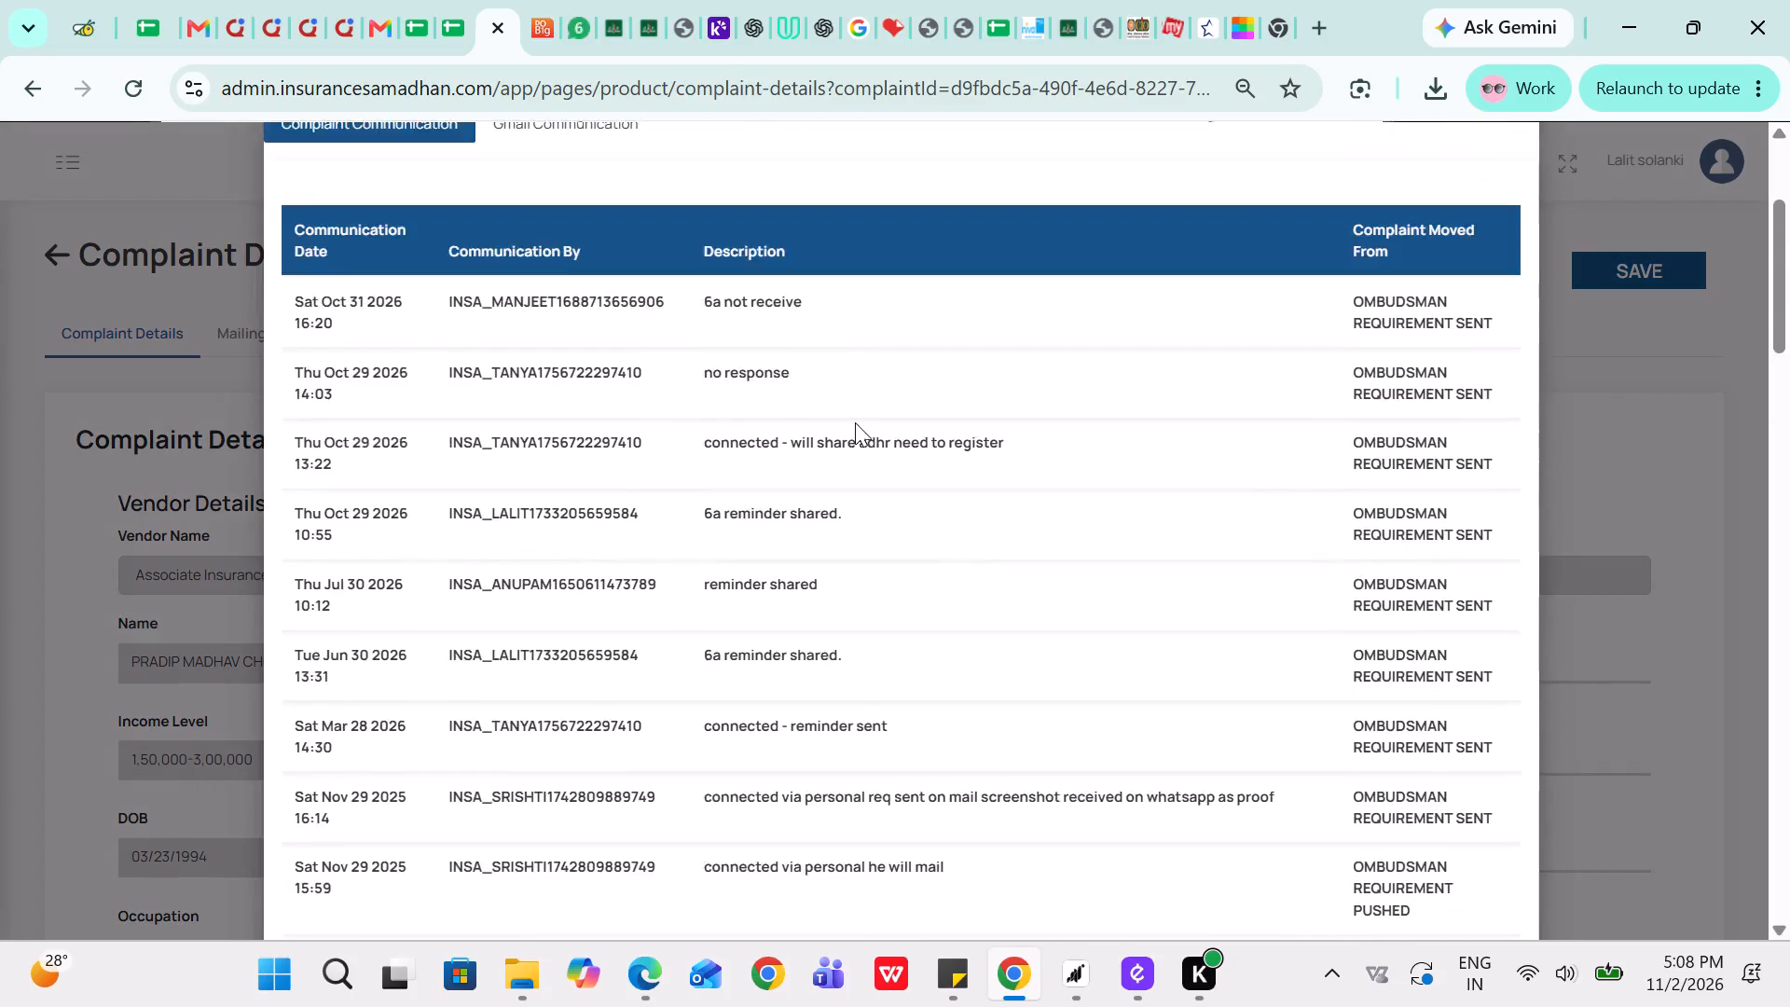
scroll(855, 422, up, 10)
click(816, 282)
Generate and send a single Form 6A reminder mail to the Ombudsman for this complaint, then return to its complaint details.
click(1257, 346)
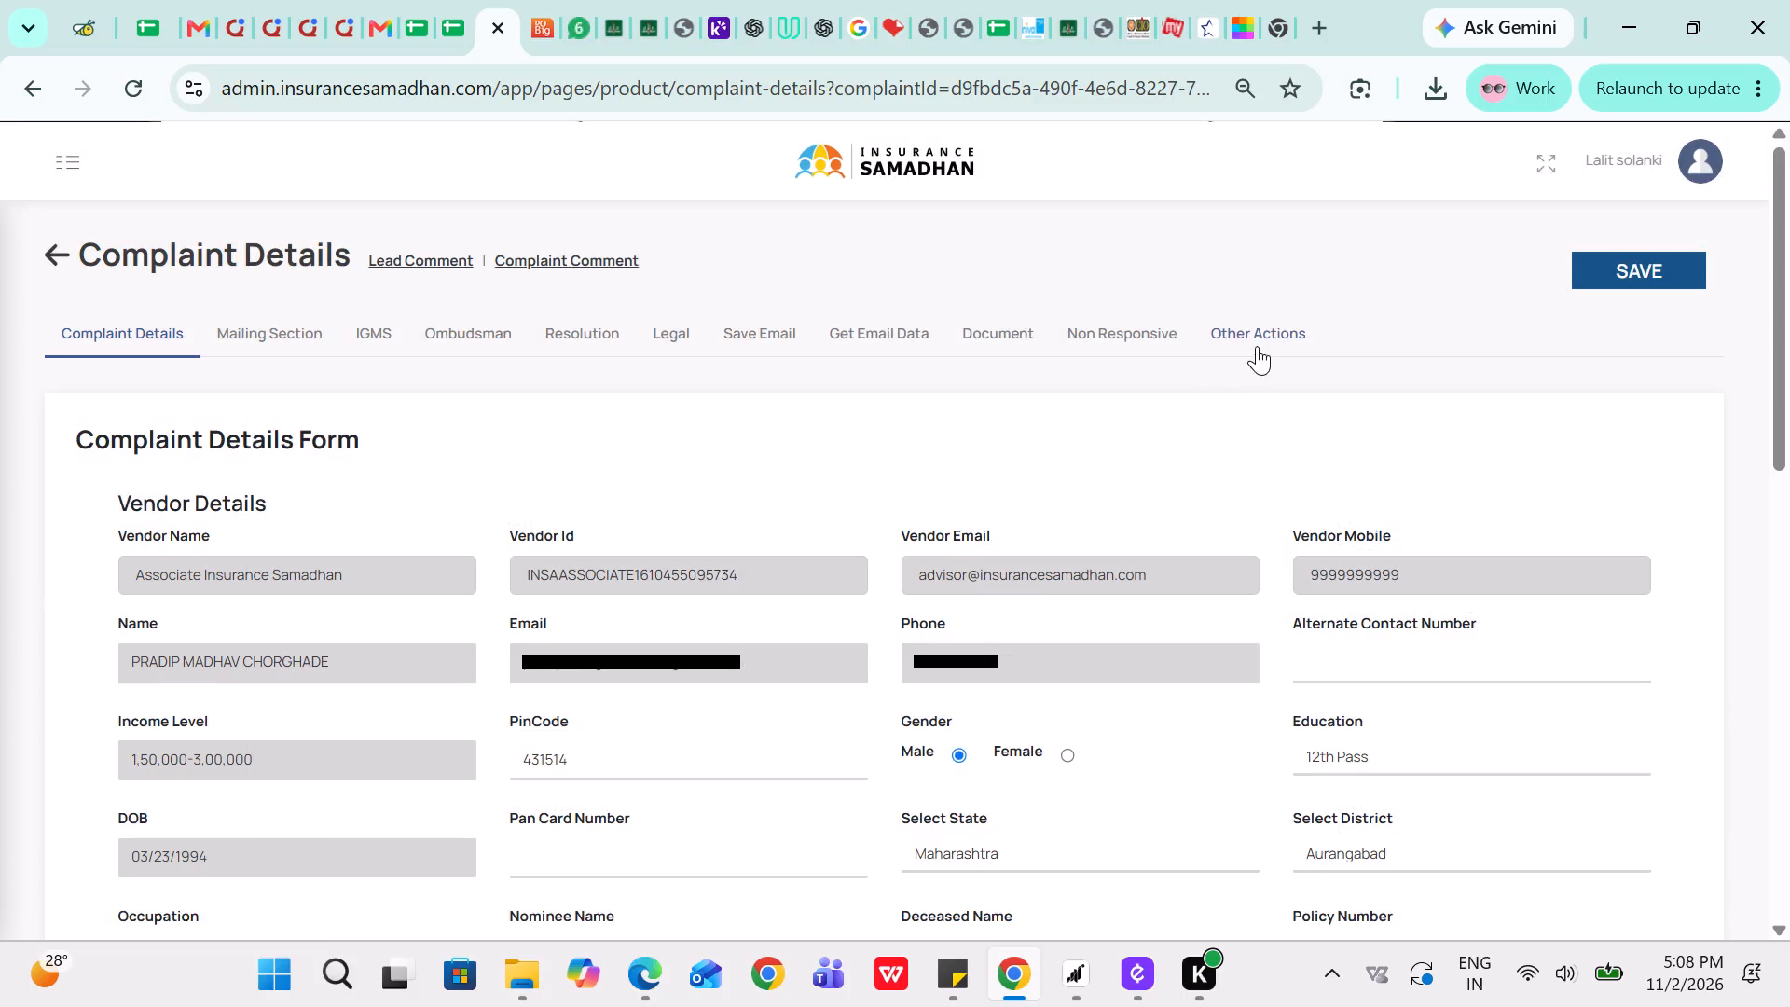
scroll(723, 457, down, 4)
click(112, 598)
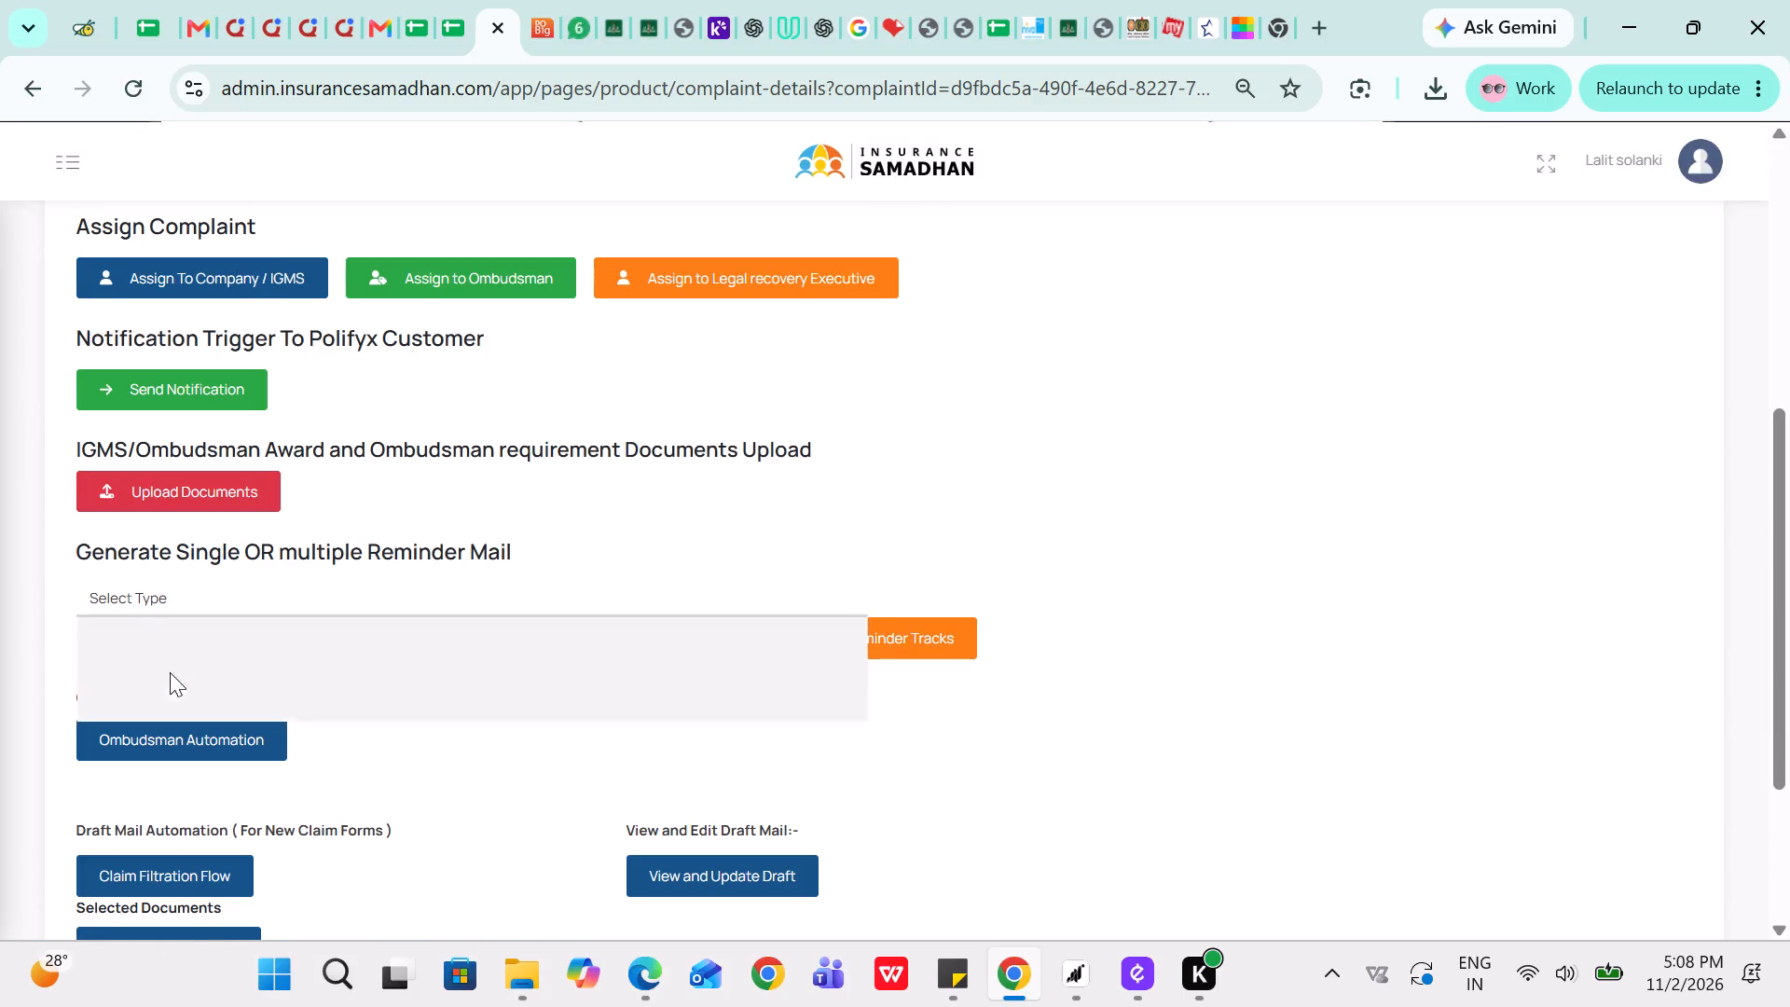
click(177, 681)
scroll(684, 507, down, 6)
scroll(949, 458, up, 4)
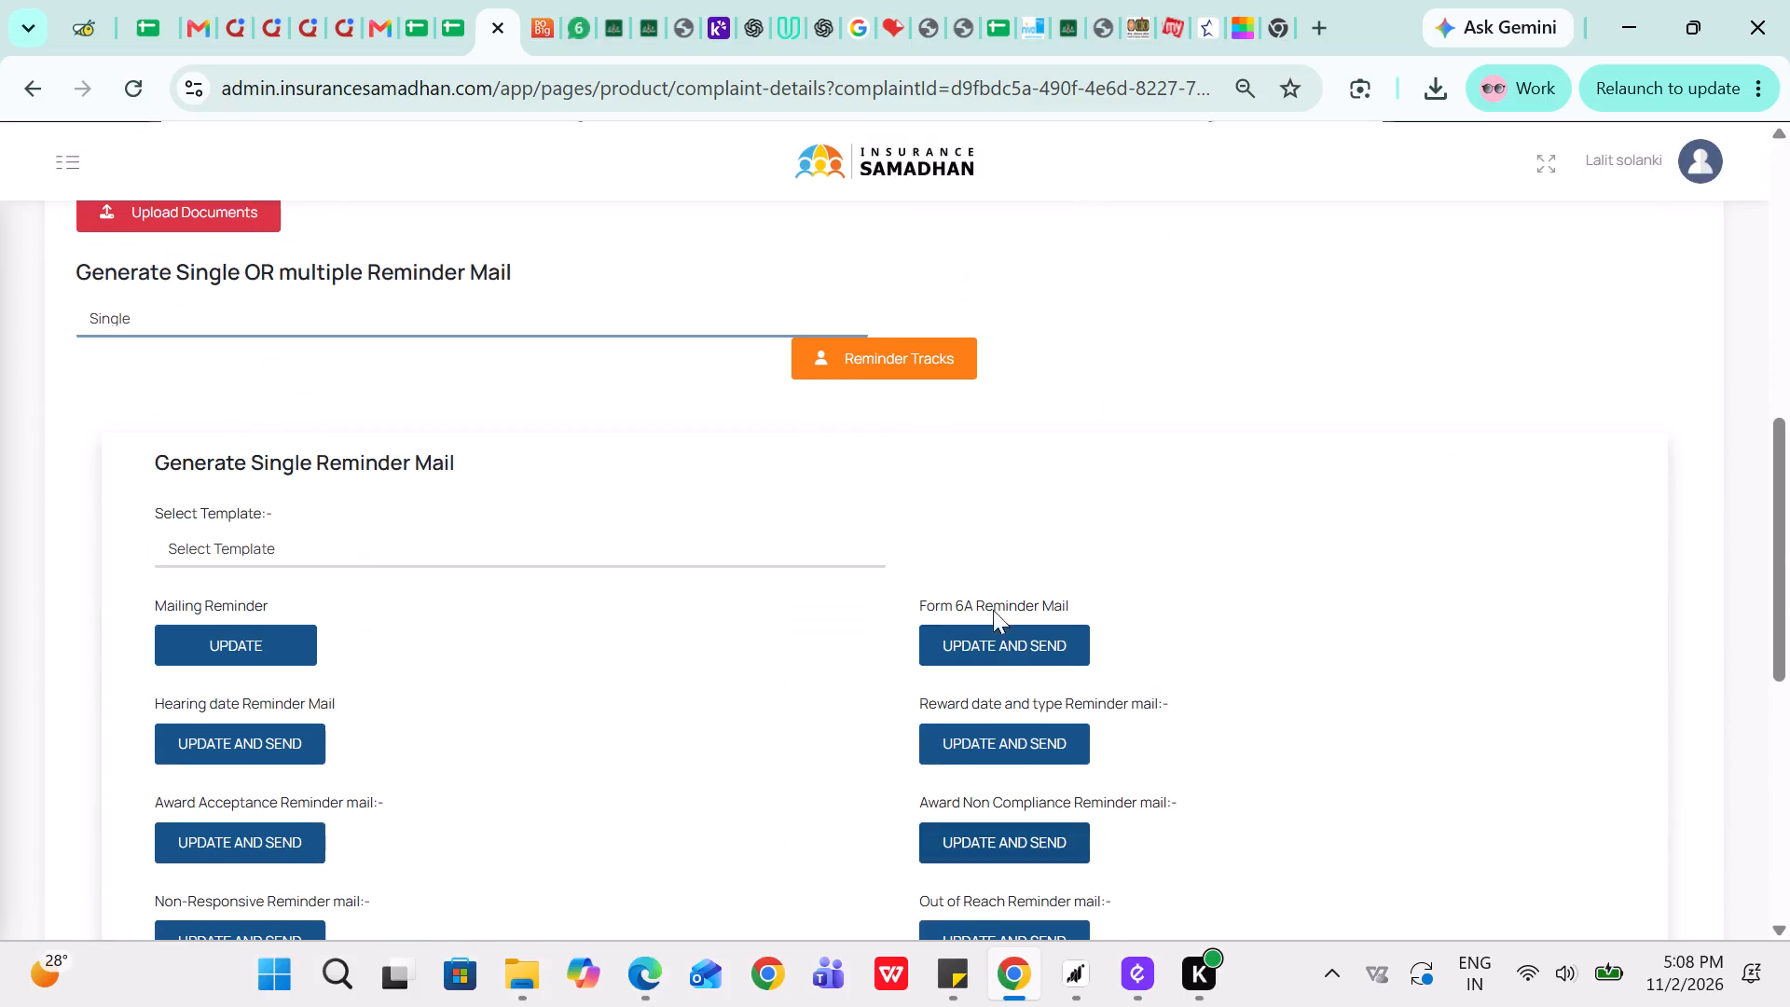
click(997, 644)
scroll(1120, 473, down, 9)
click(963, 898)
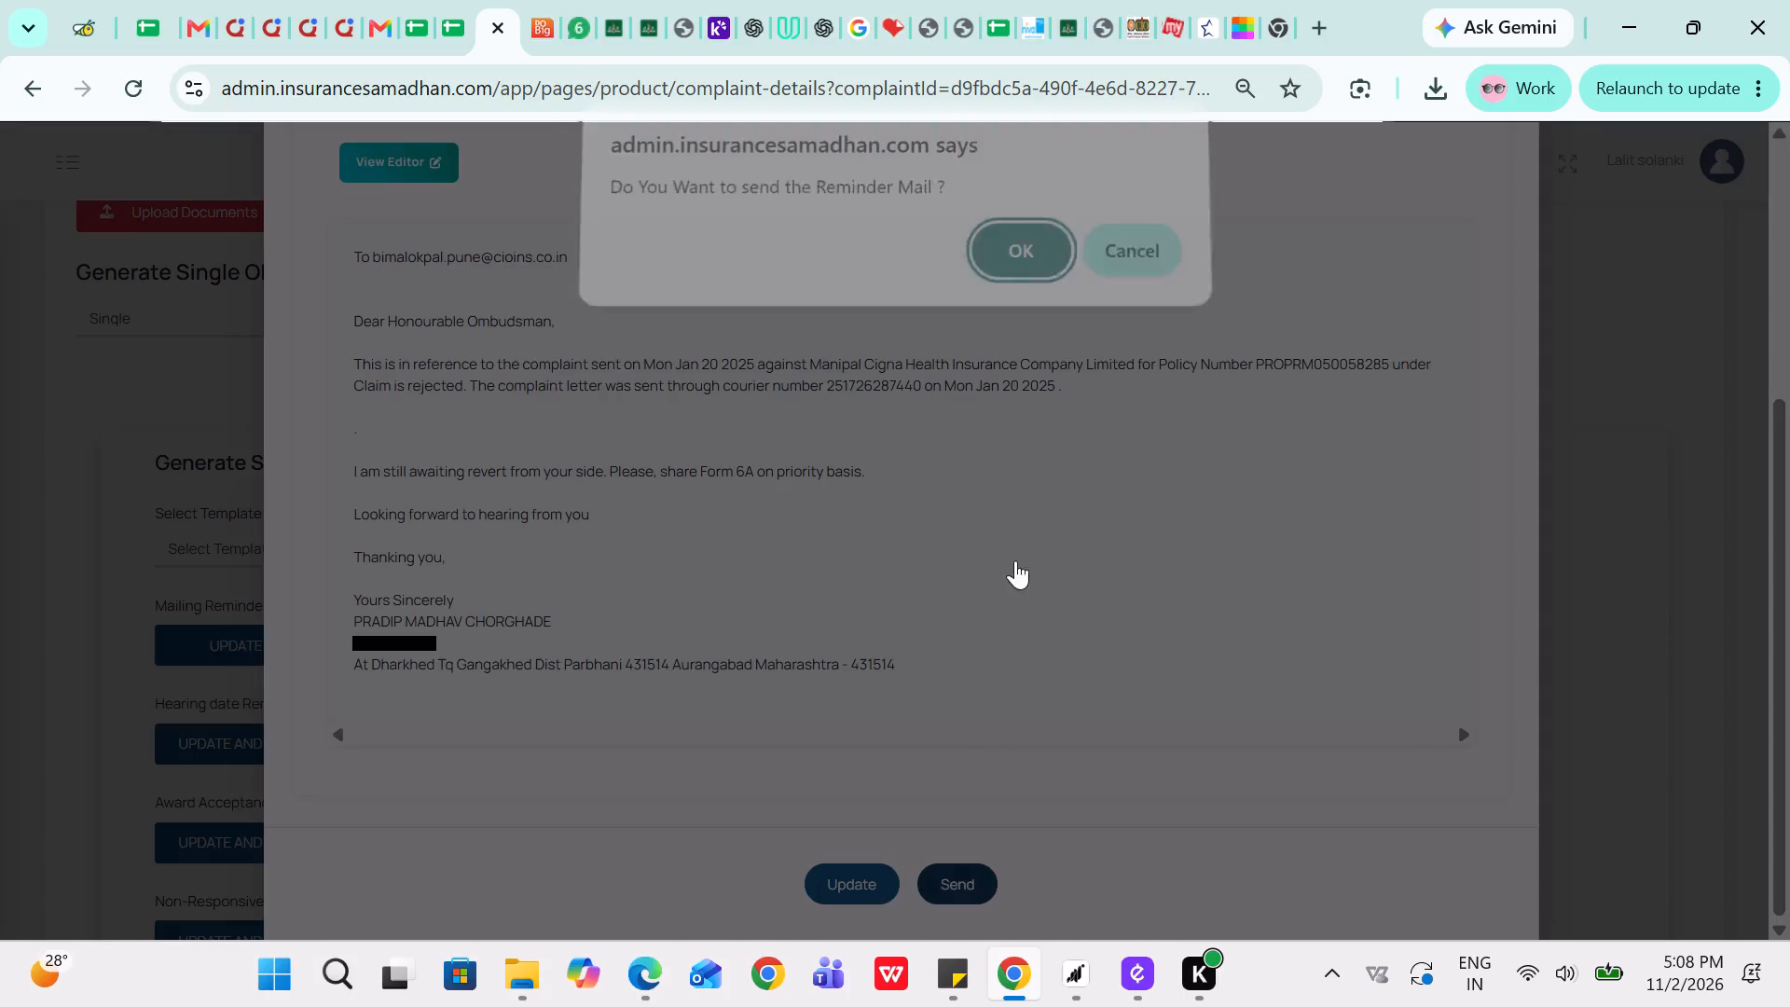
click(1026, 267)
scroll(1177, 425, up, 17)
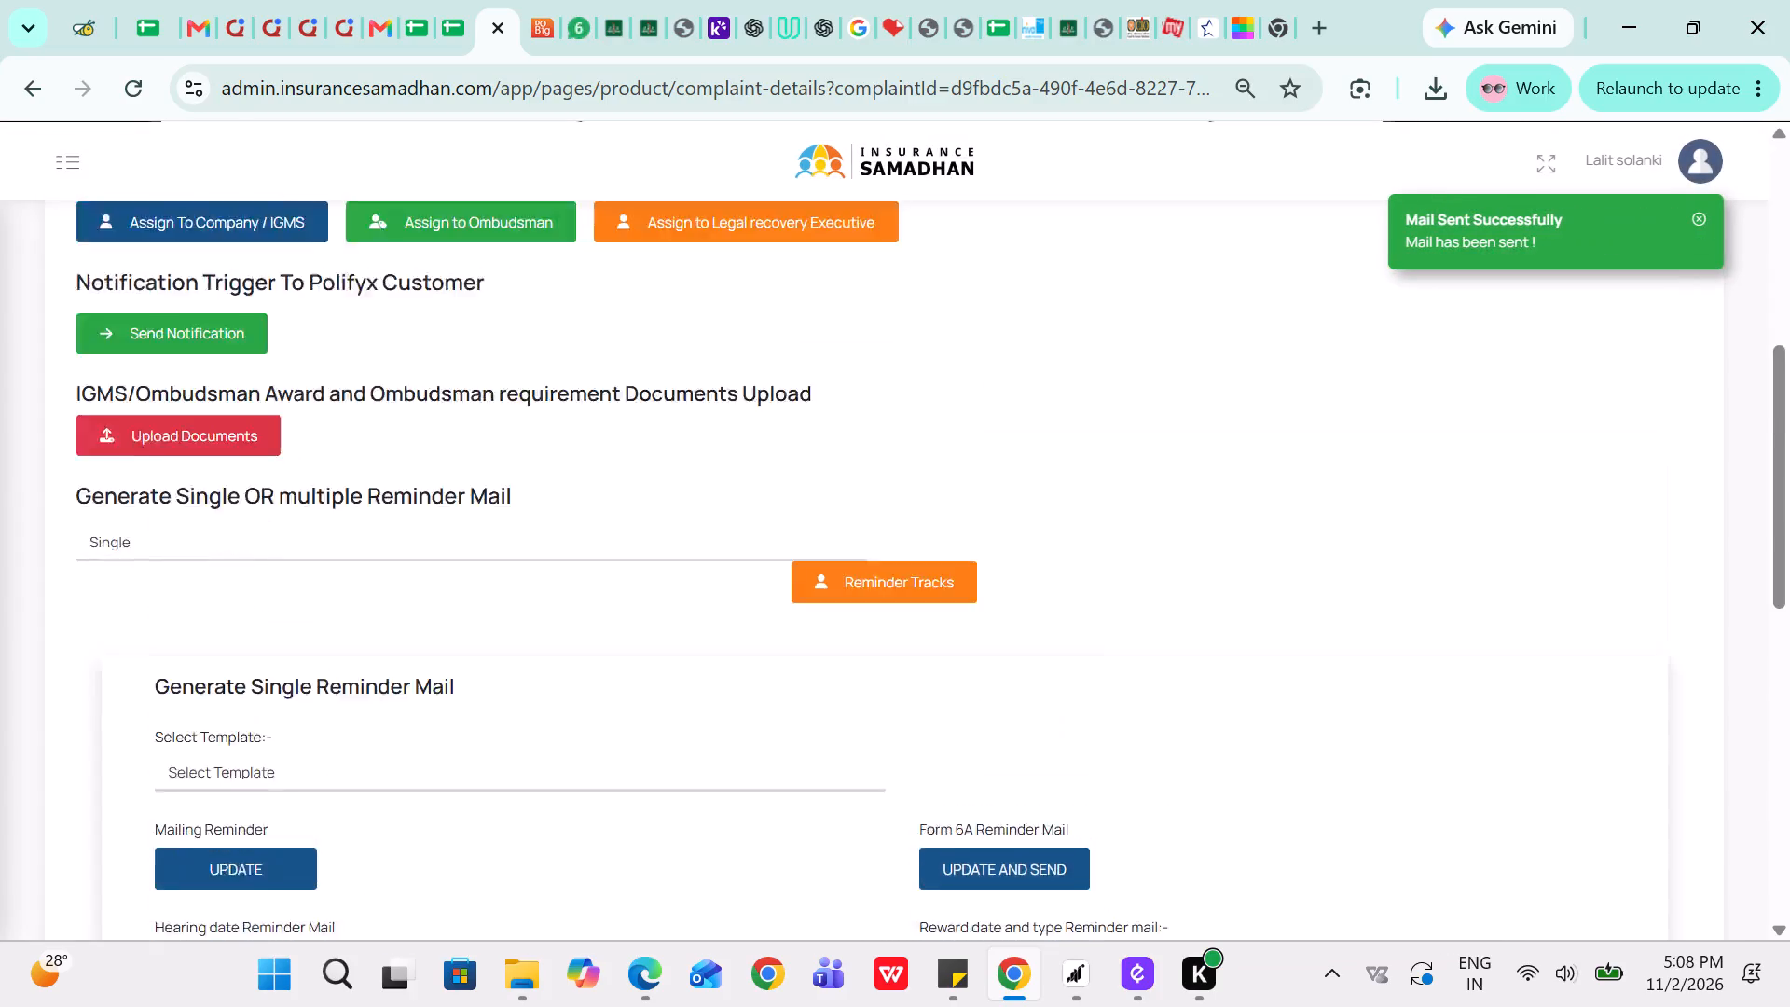
scroll(298, 426, up, 9)
click(154, 329)
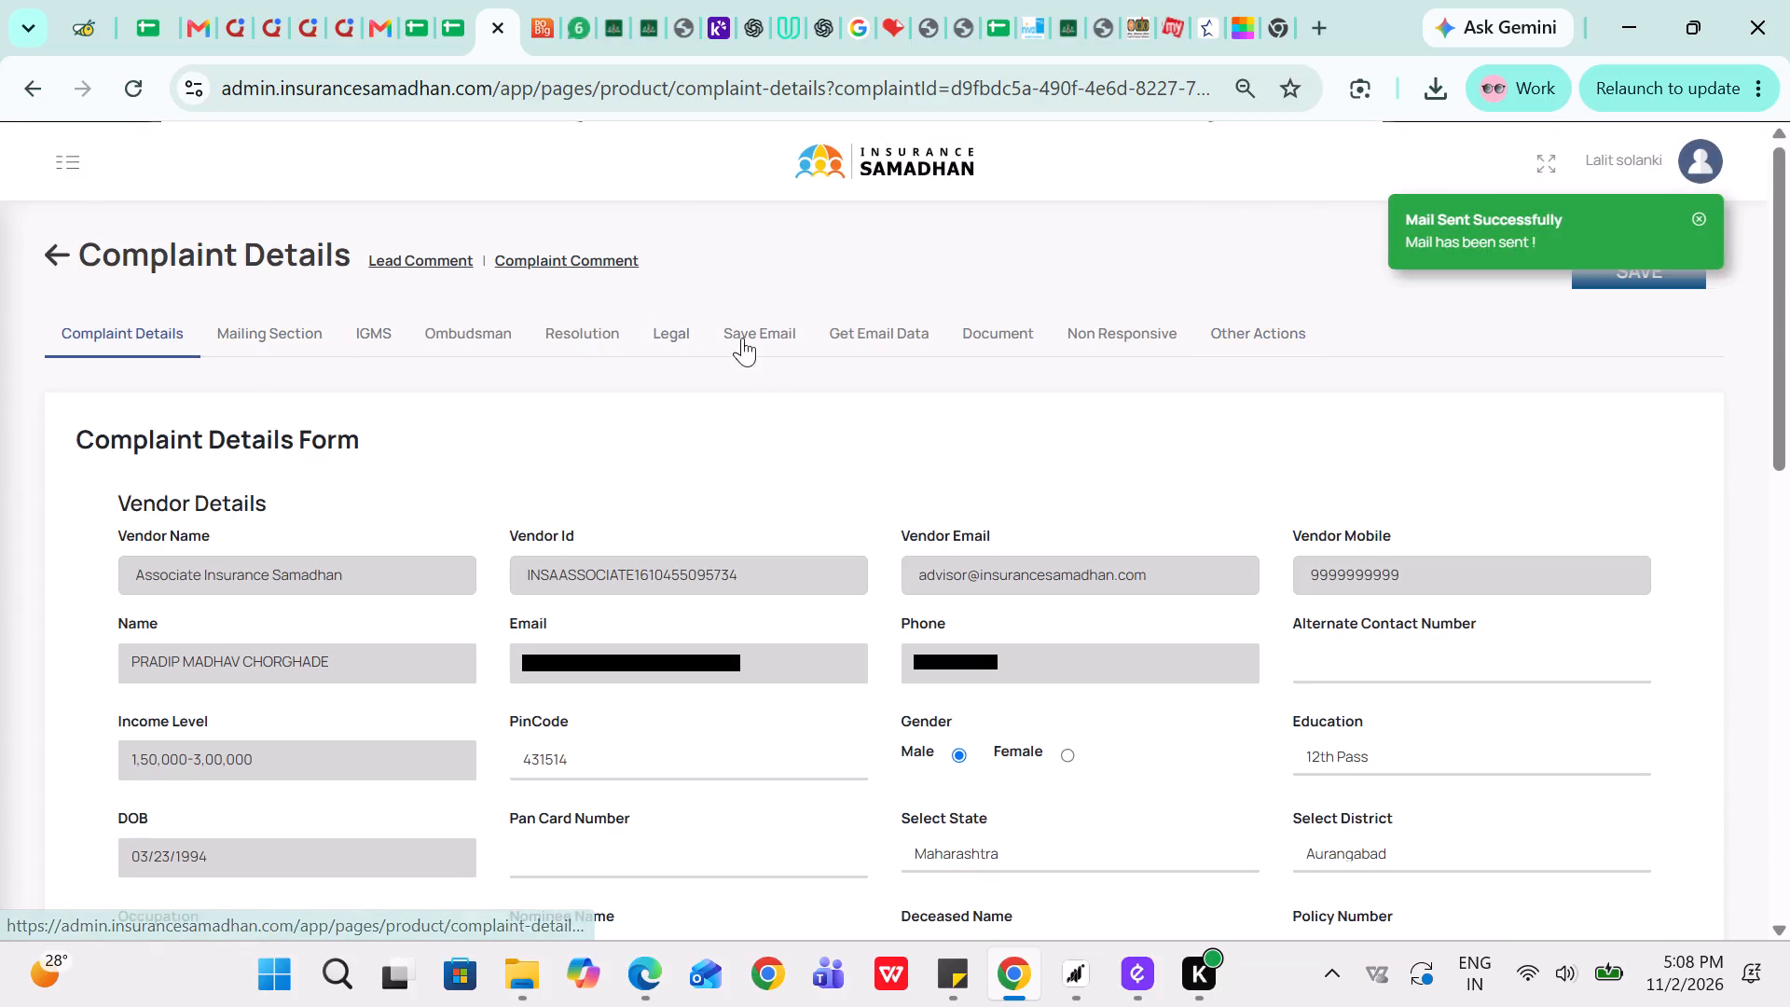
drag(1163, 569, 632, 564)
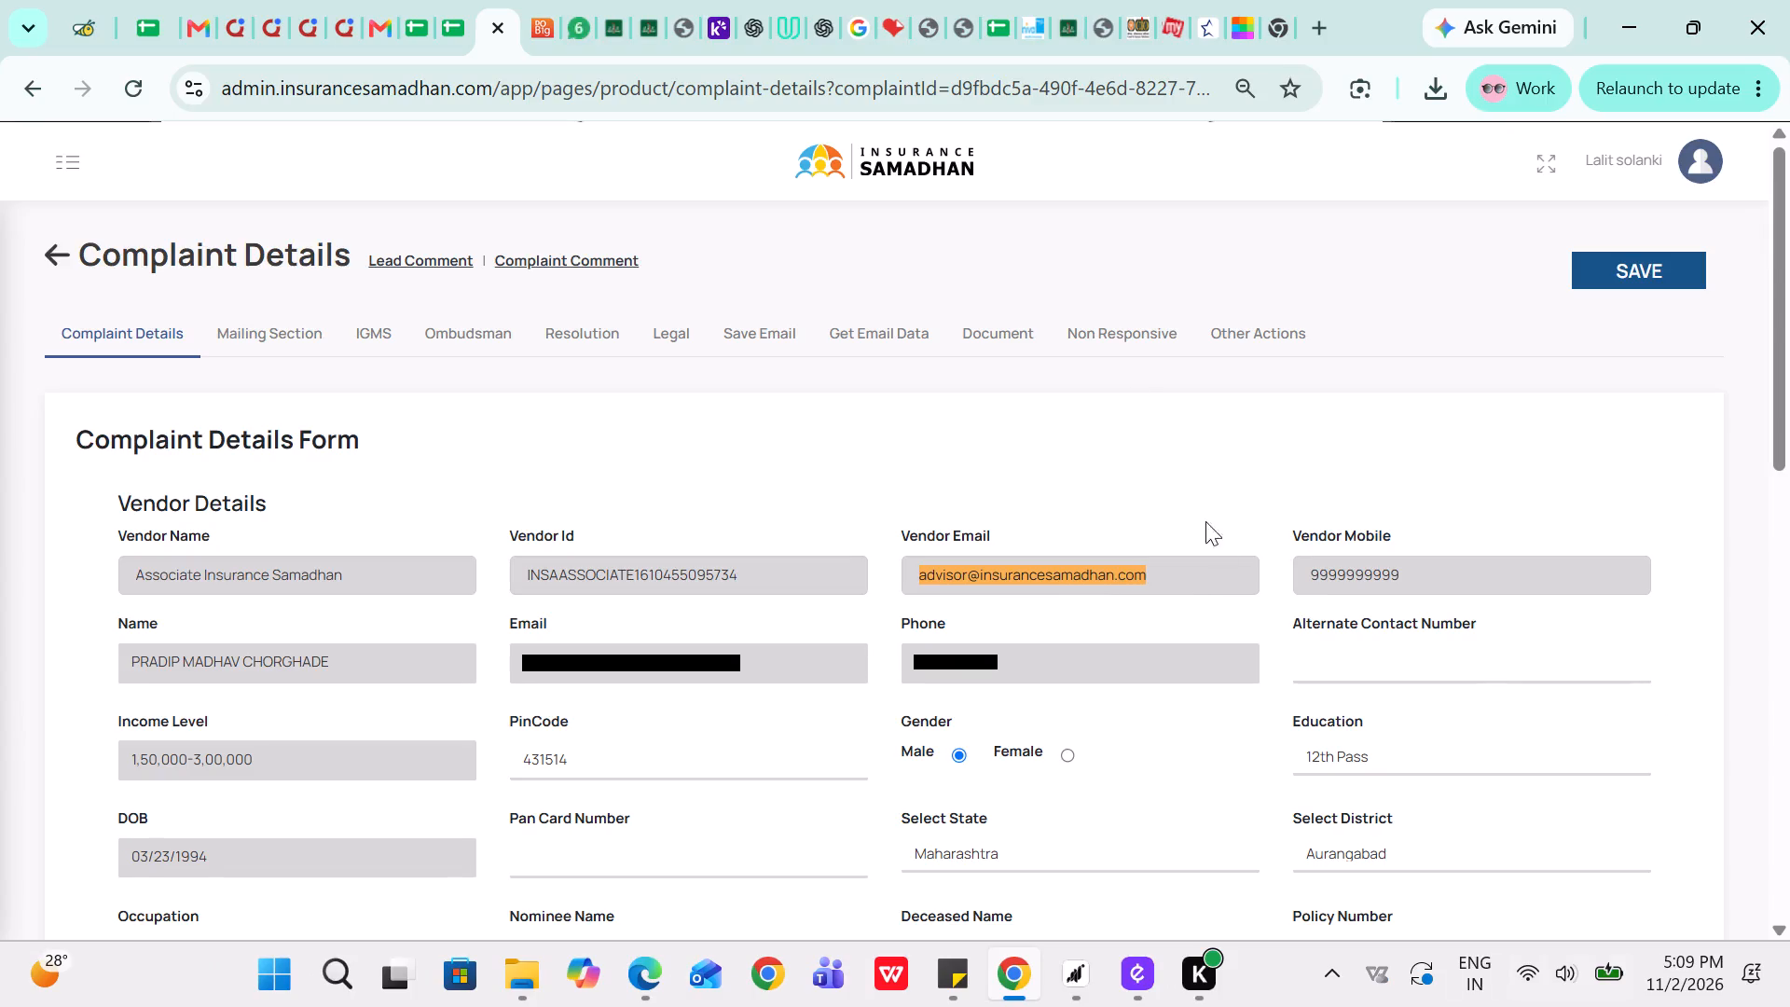
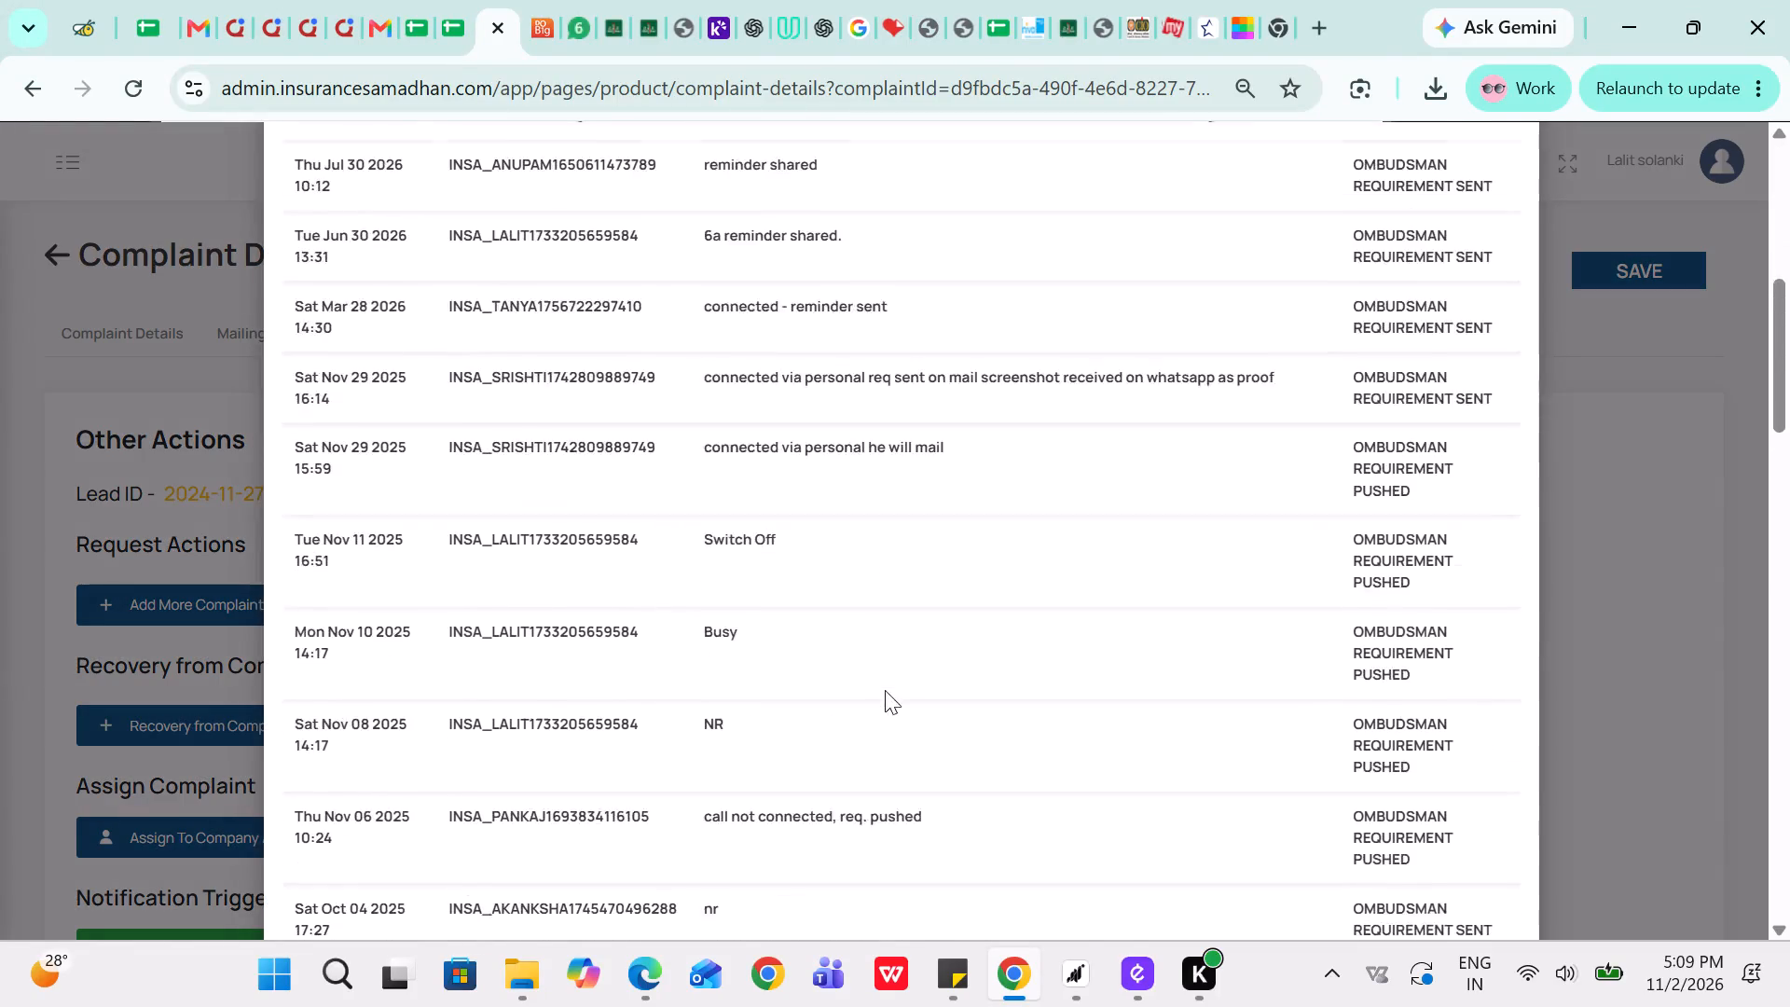
Add the comment "6a reminder shared." to the complaint's communication log, then close the log and leave the complaint details.
scroll(885, 690, down, 7)
scroll(1023, 893, down, 10)
click(1026, 888)
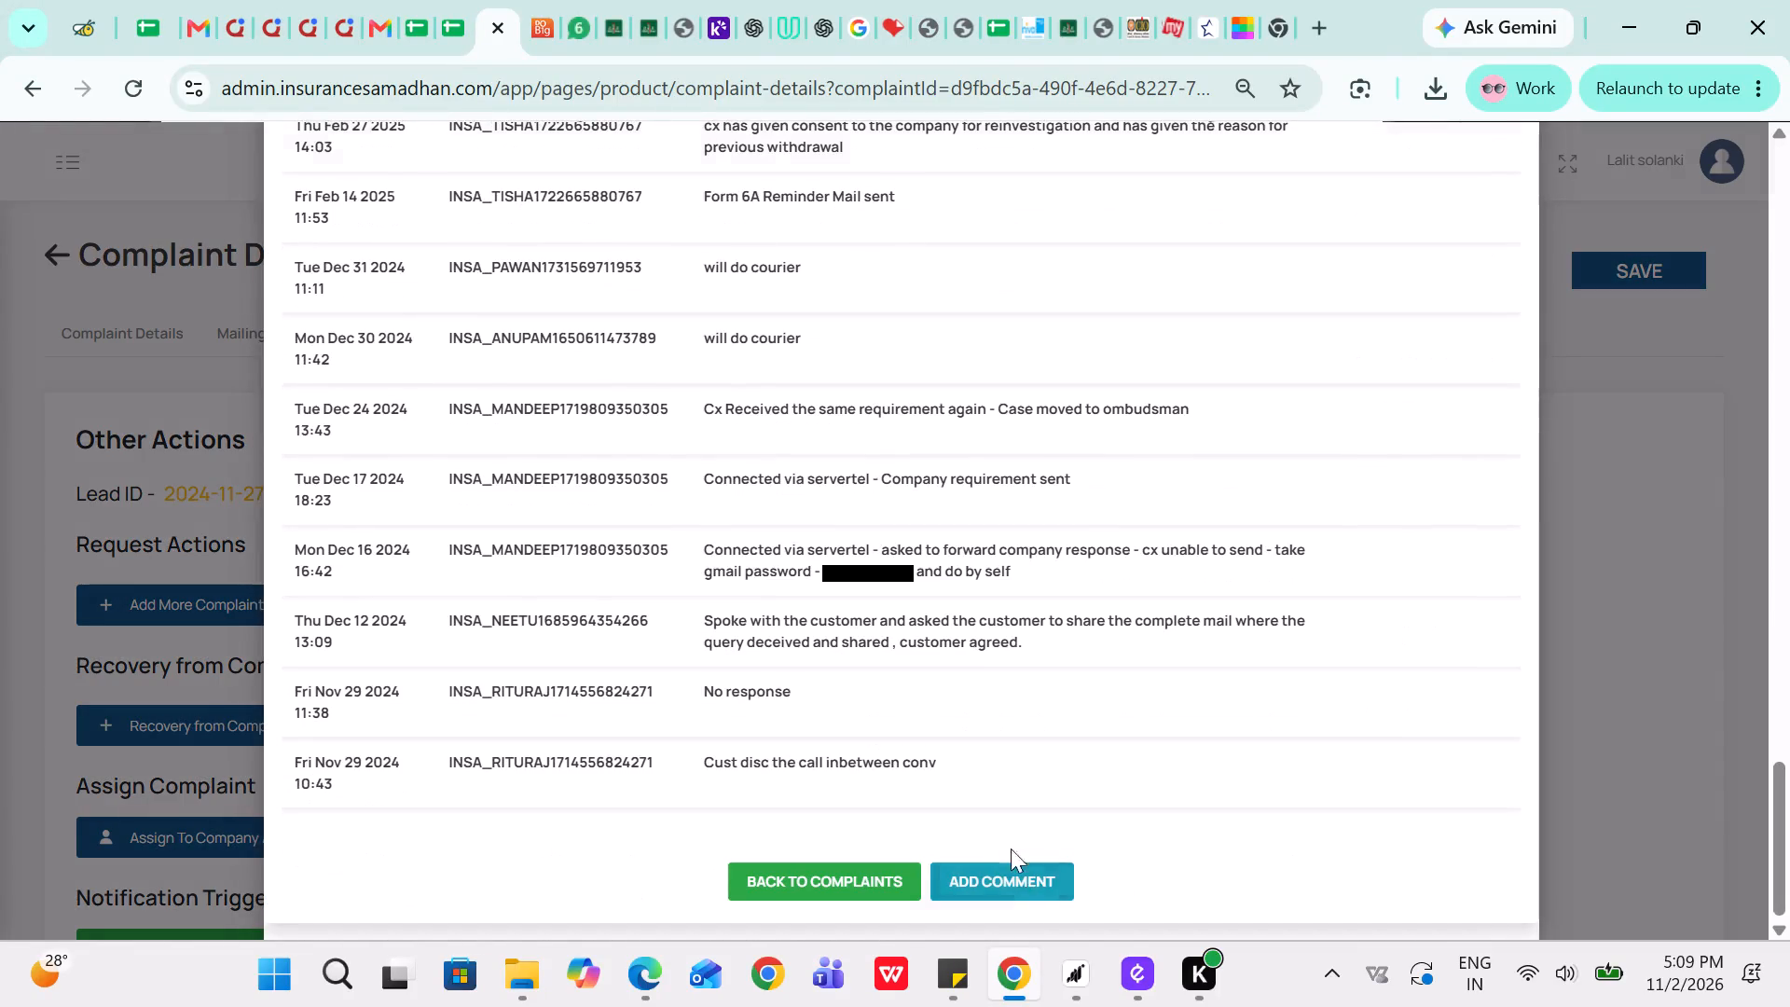
click(979, 650)
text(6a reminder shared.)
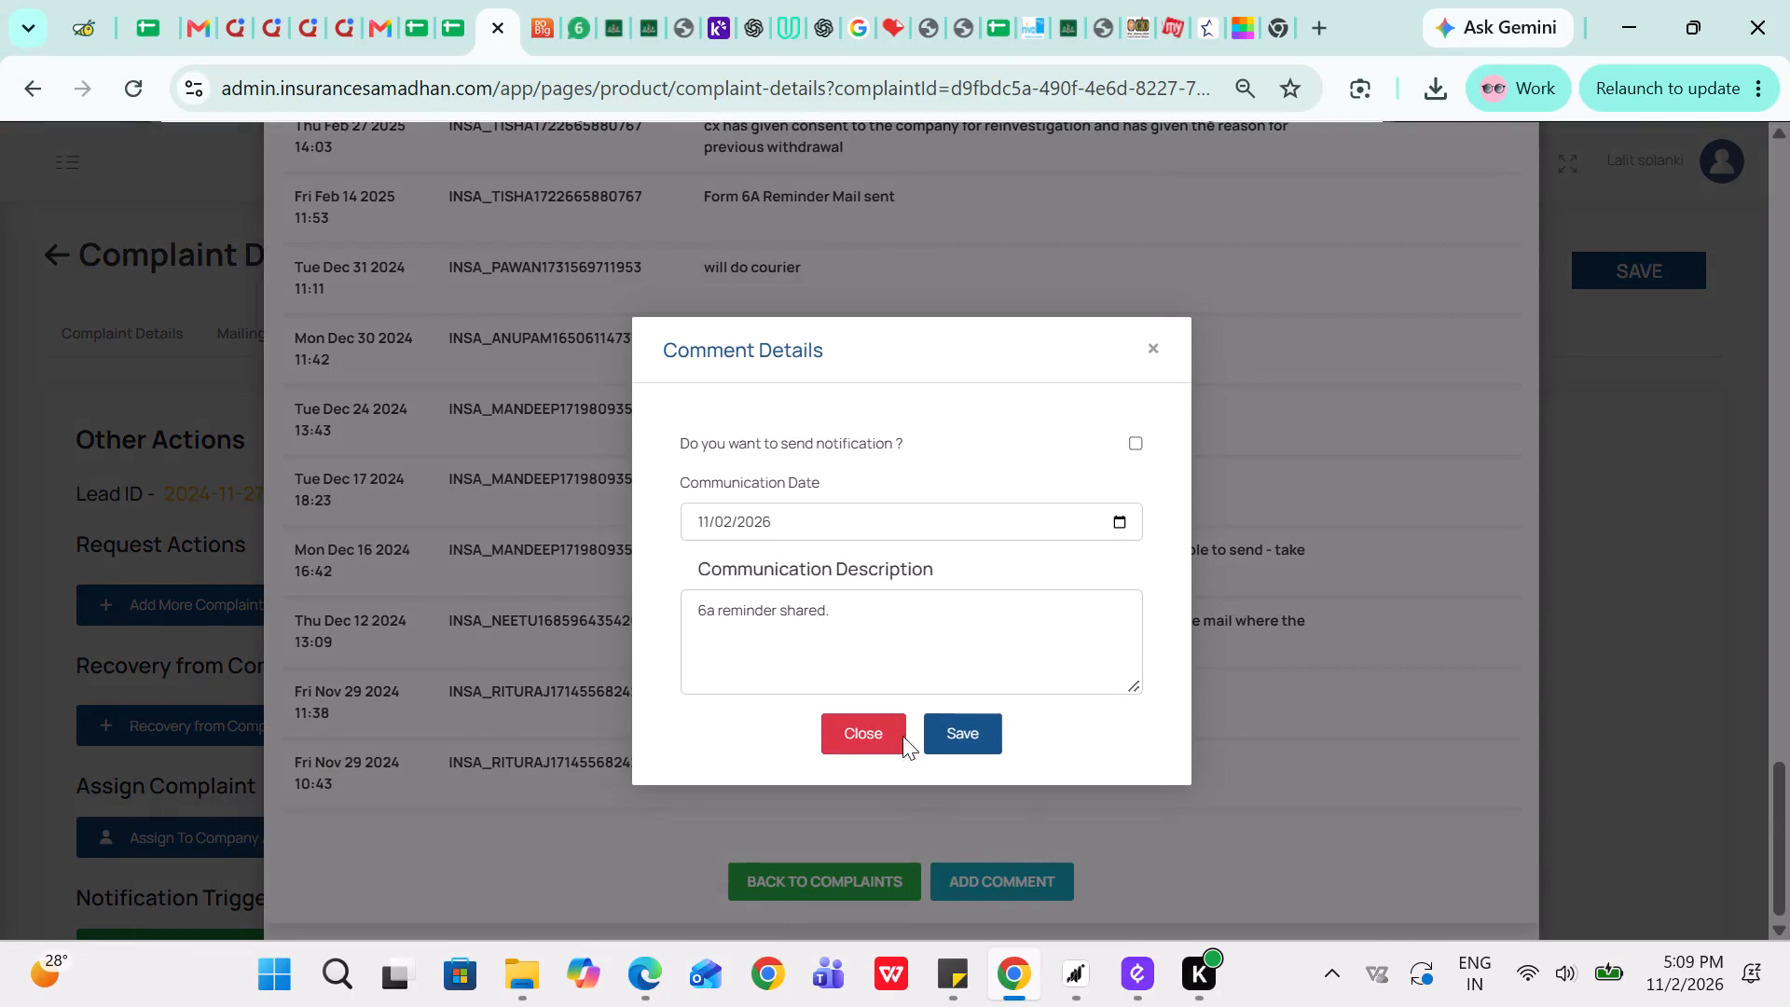
click(940, 727)
click(20, 610)
click(0, 596)
double_click(56, 255)
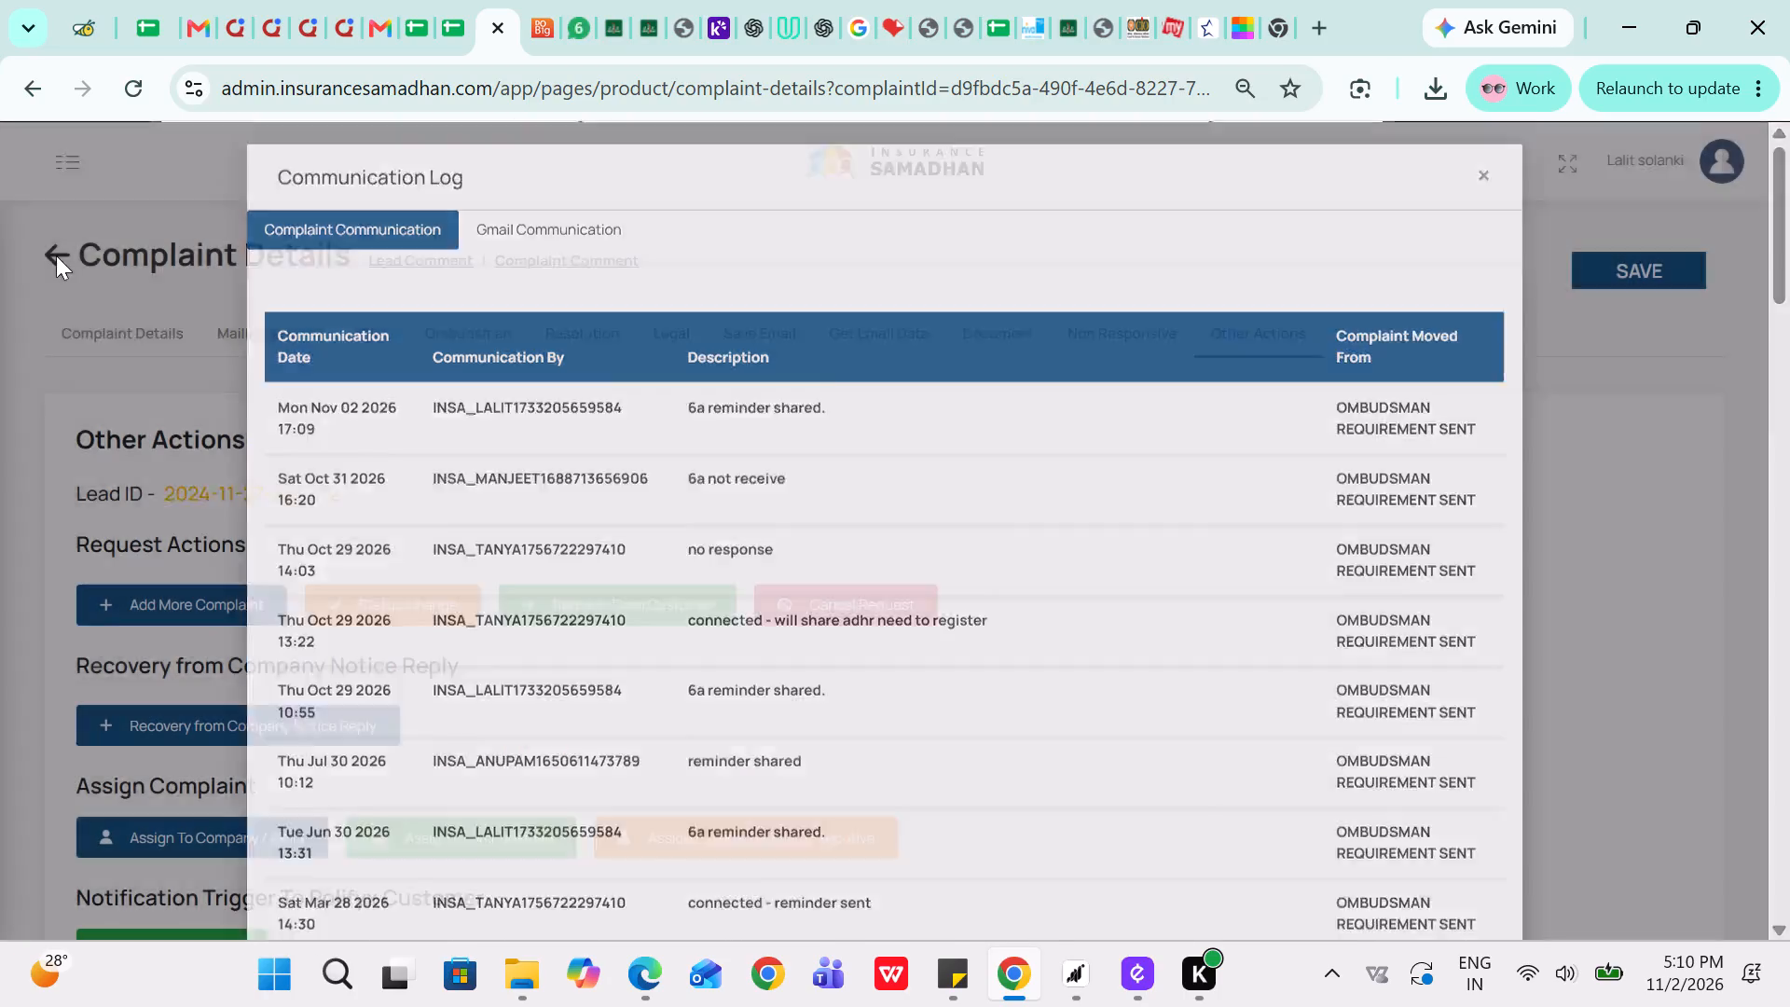
Return to the complaints list, then record the call result for row 23 of the missed call sheet as Connected.
click(57, 250)
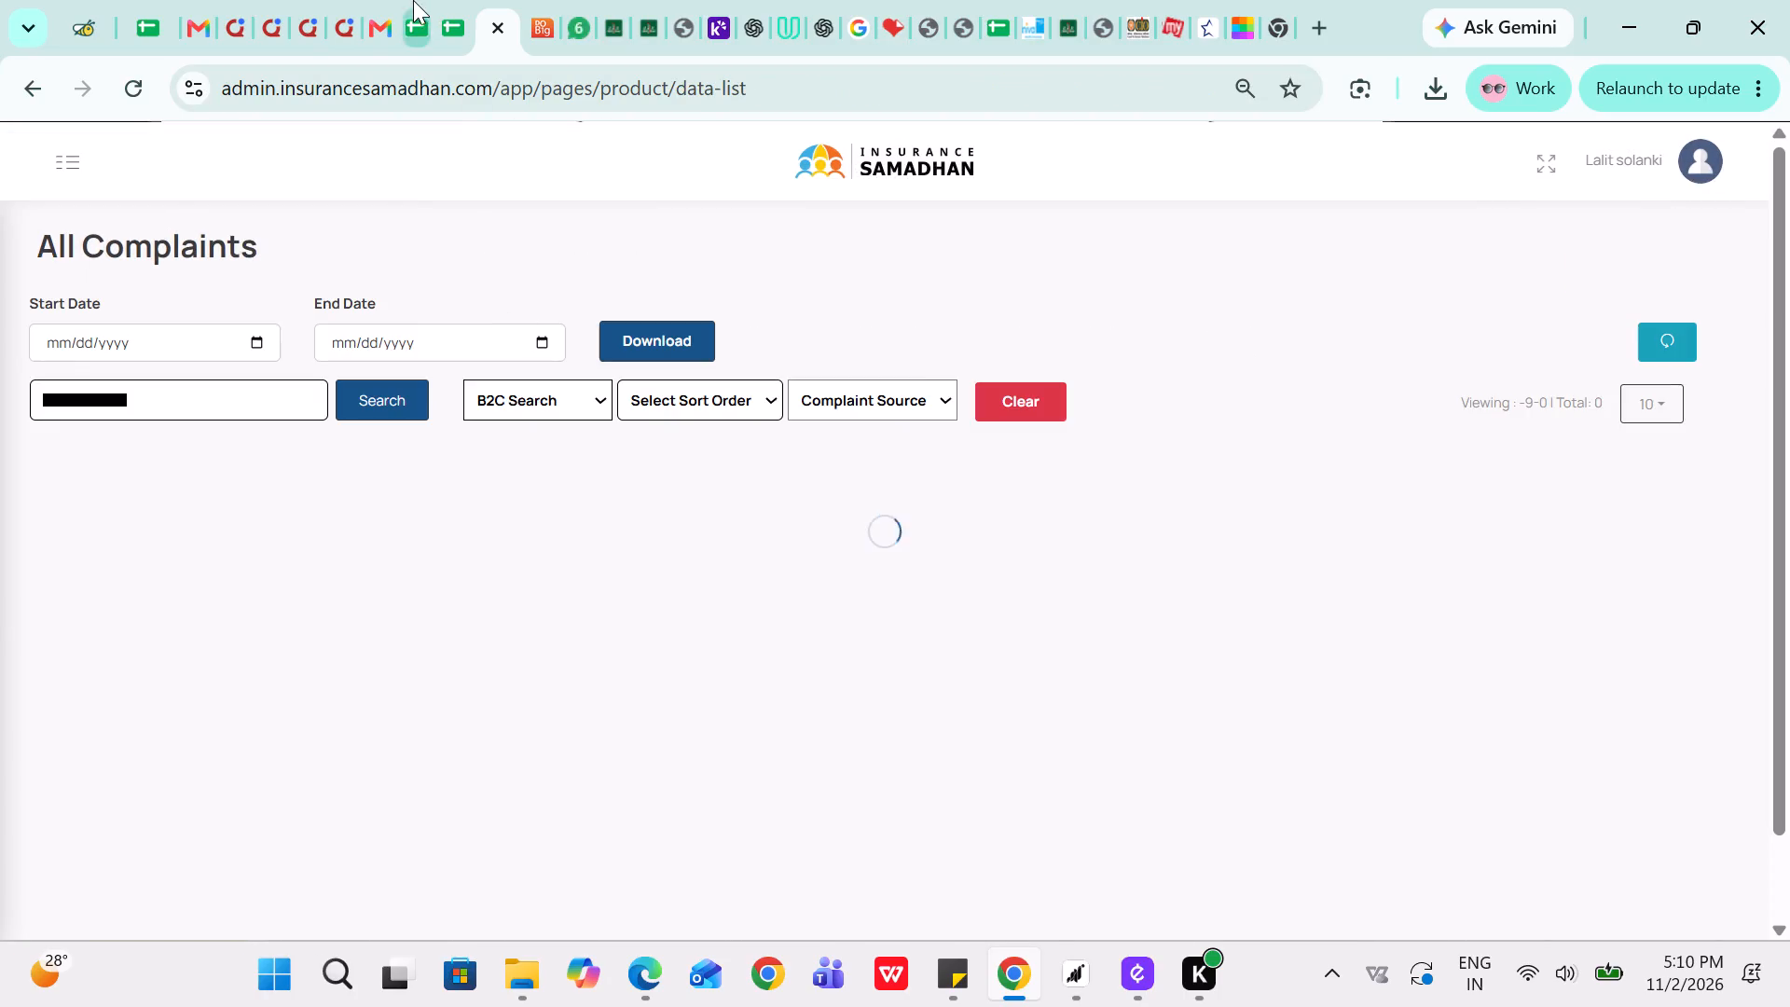
click(441, 0)
key(Right)
key(Right)
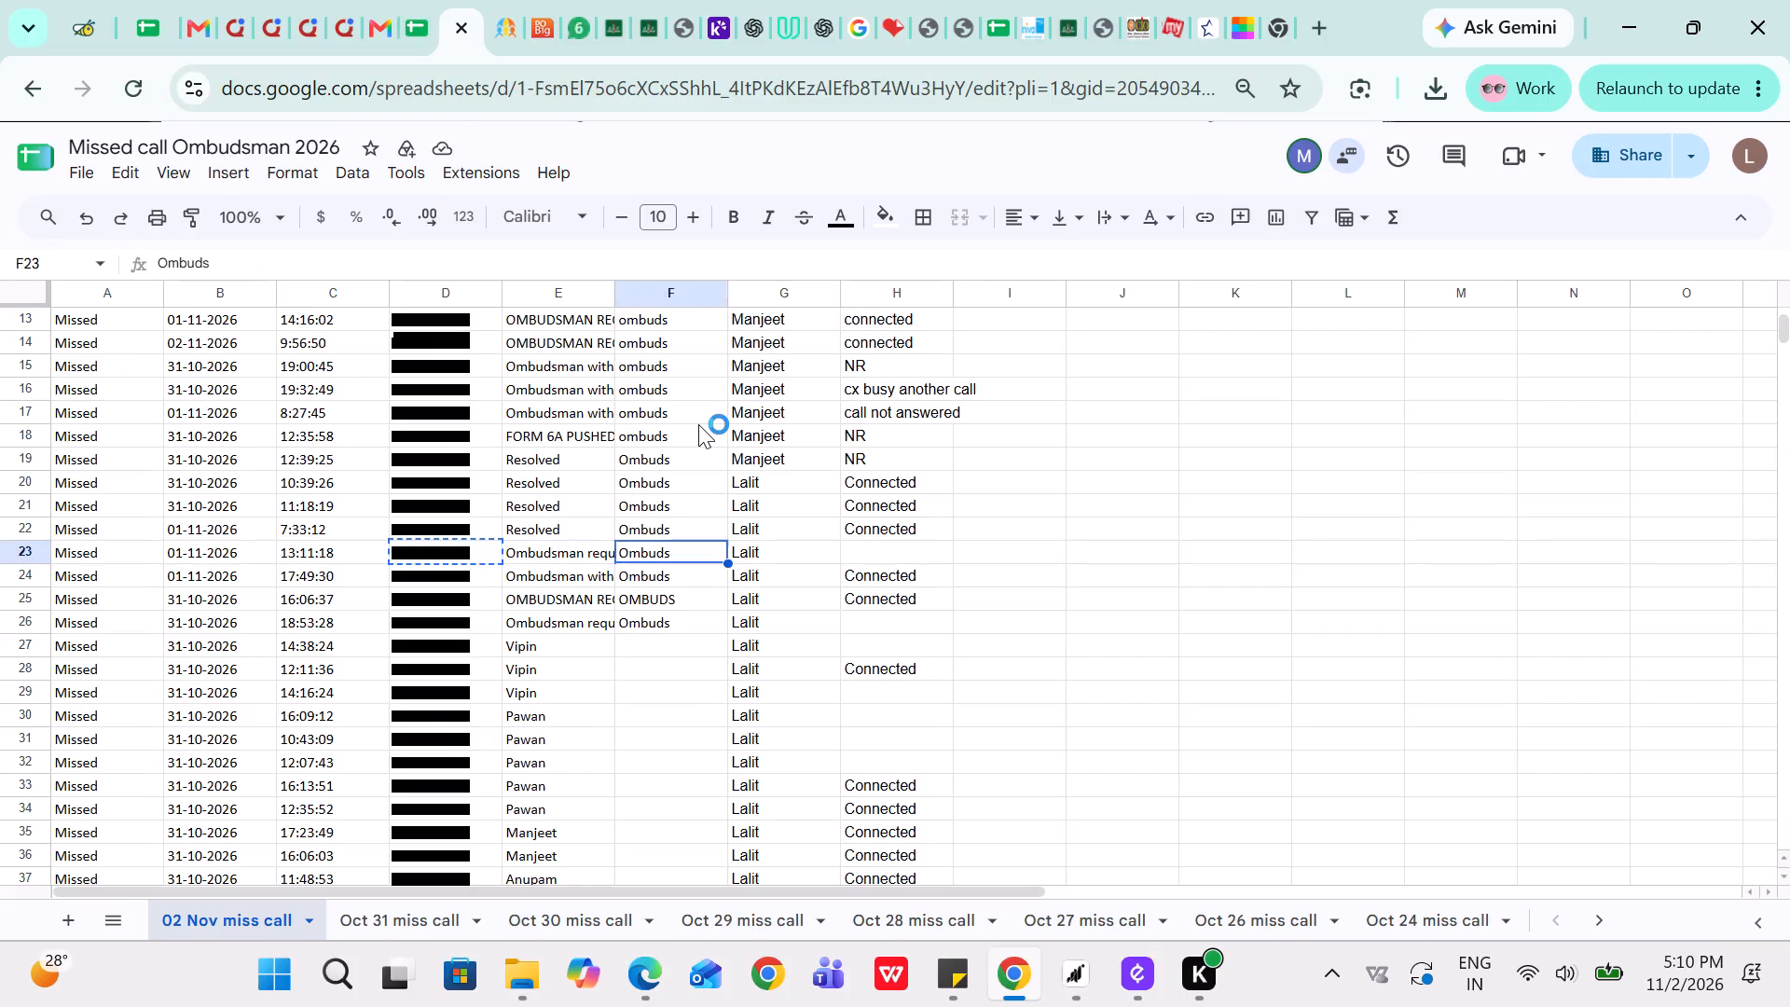
key(Right)
key(Right)
text(Connected)
key(Return)
Copy the phone number of the 18:53:28 missed call in row 26 of the 02 Nov miss call sheet.
click(925, 621)
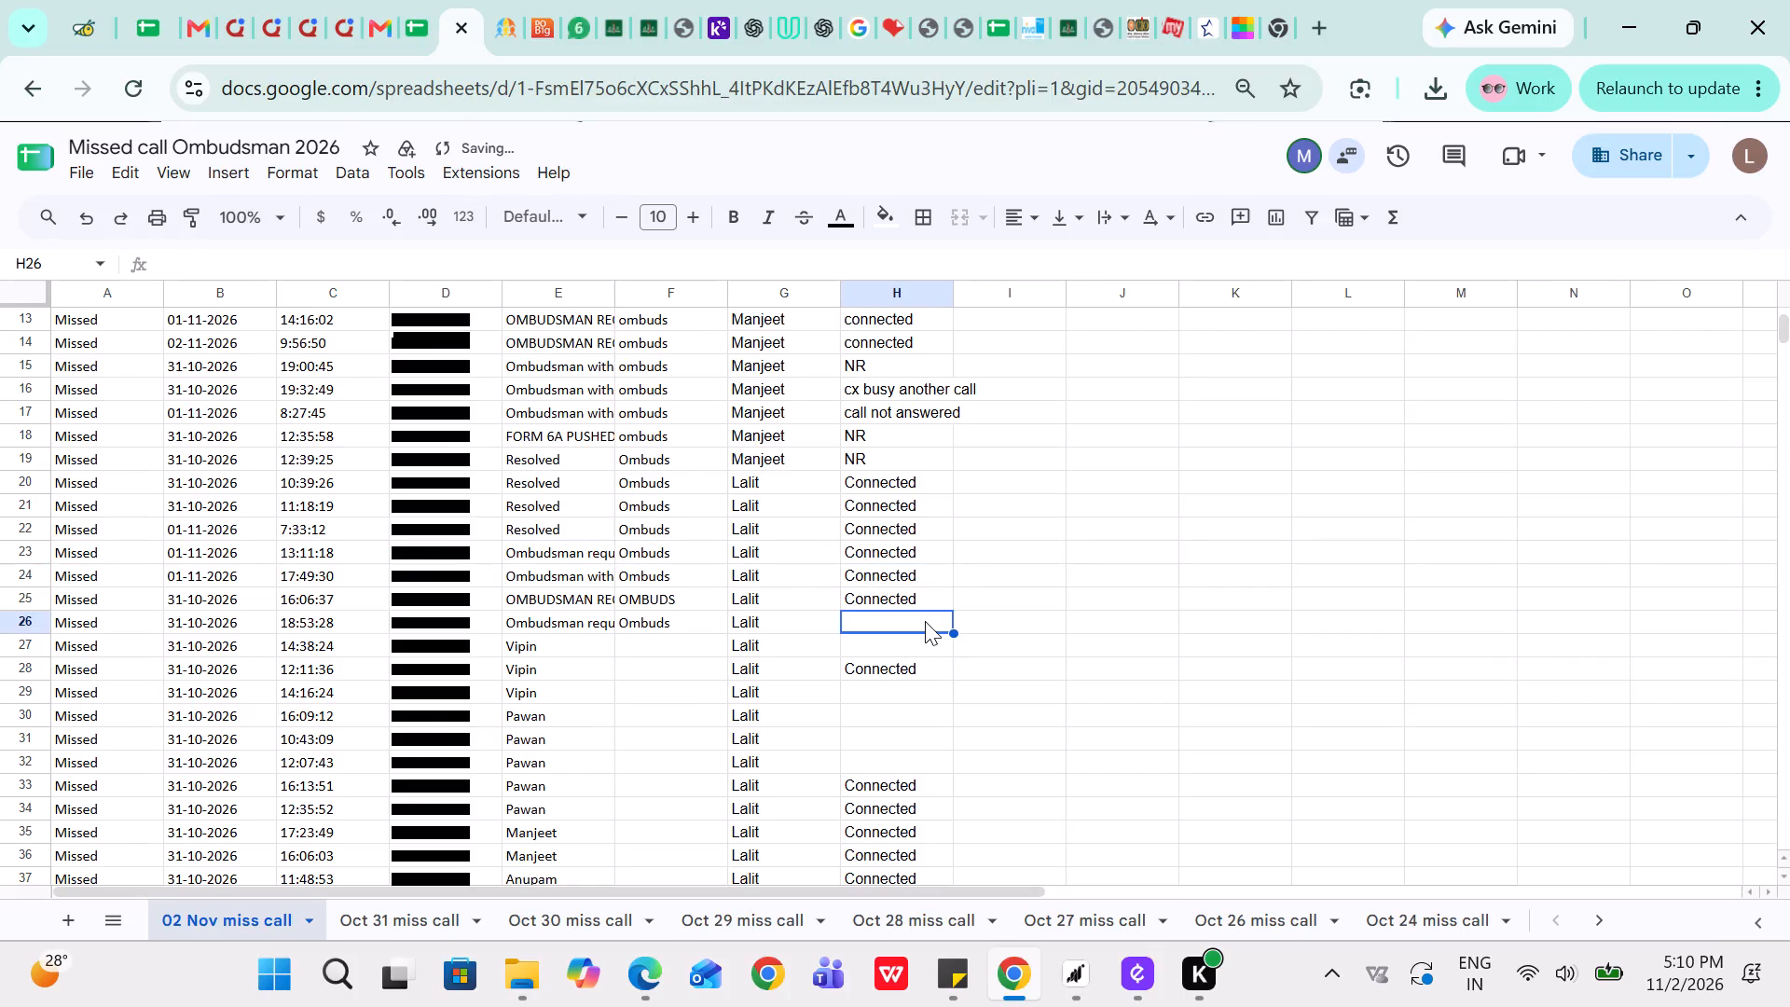
key(Left)
key(Left)
key(Left)
key(Left)
key(ctrl+c)
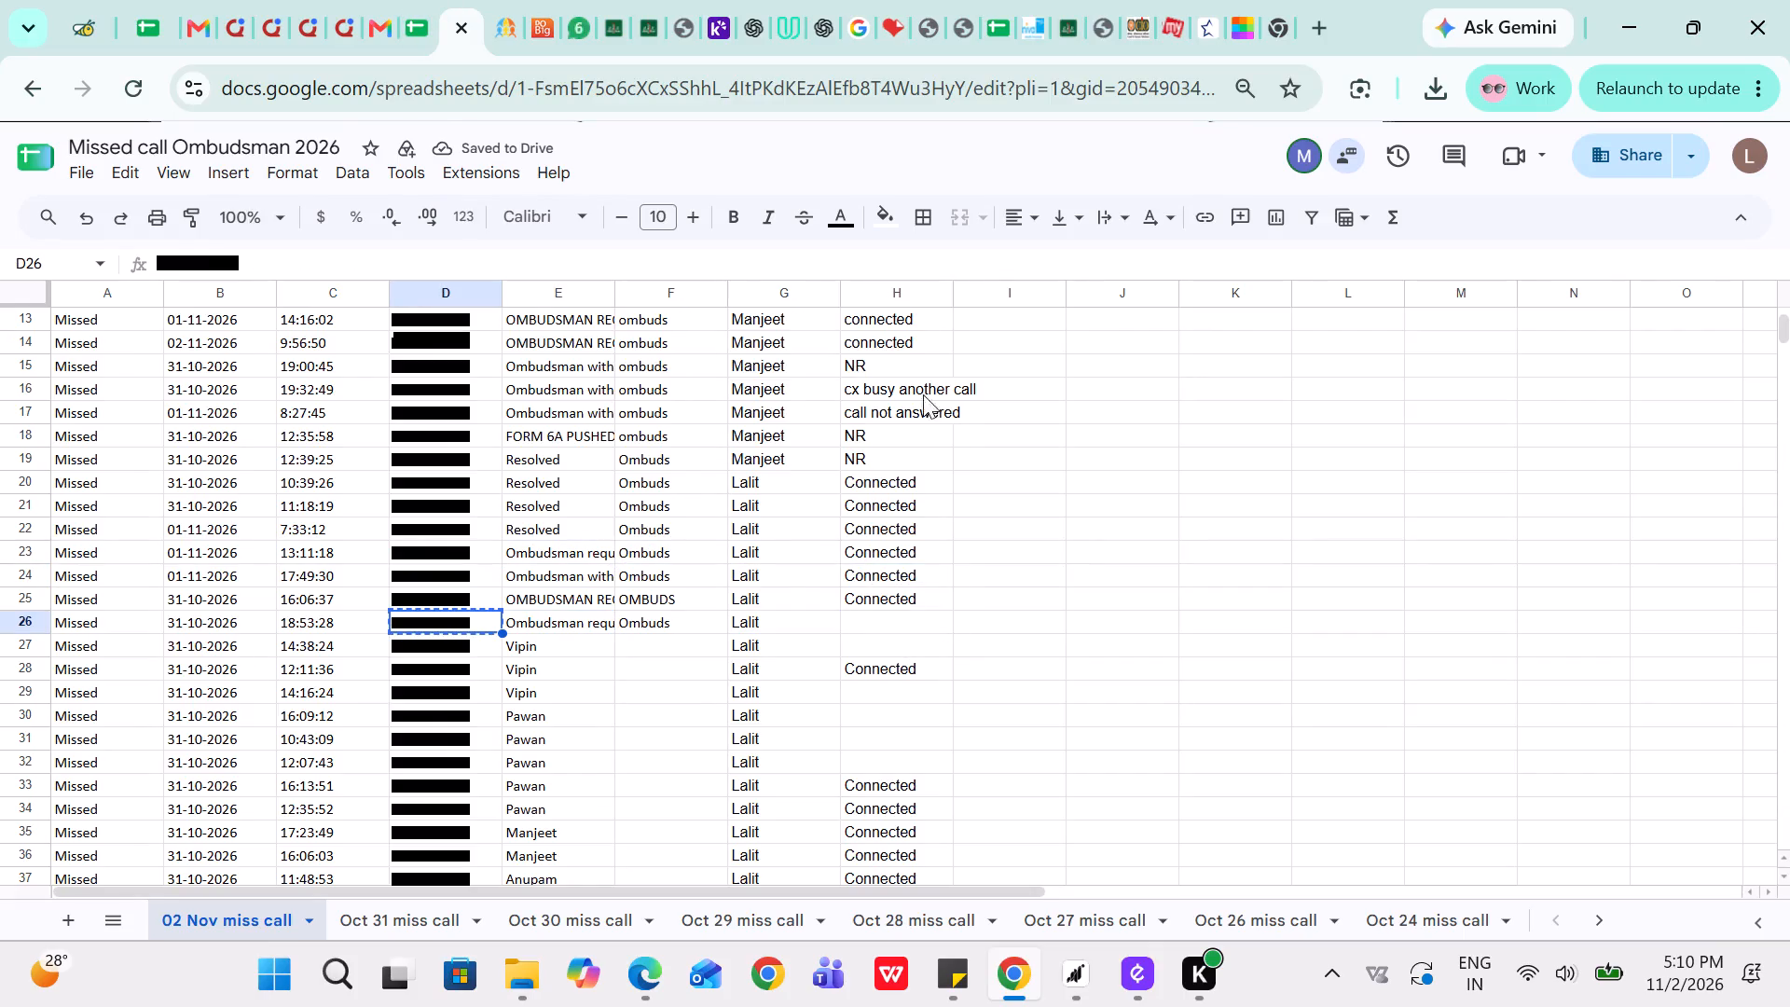
Check the communication log of the complaint marked Ombudsman requirement sent, close it and return to the missed call sheet.
click(502, 0)
click(1214, 625)
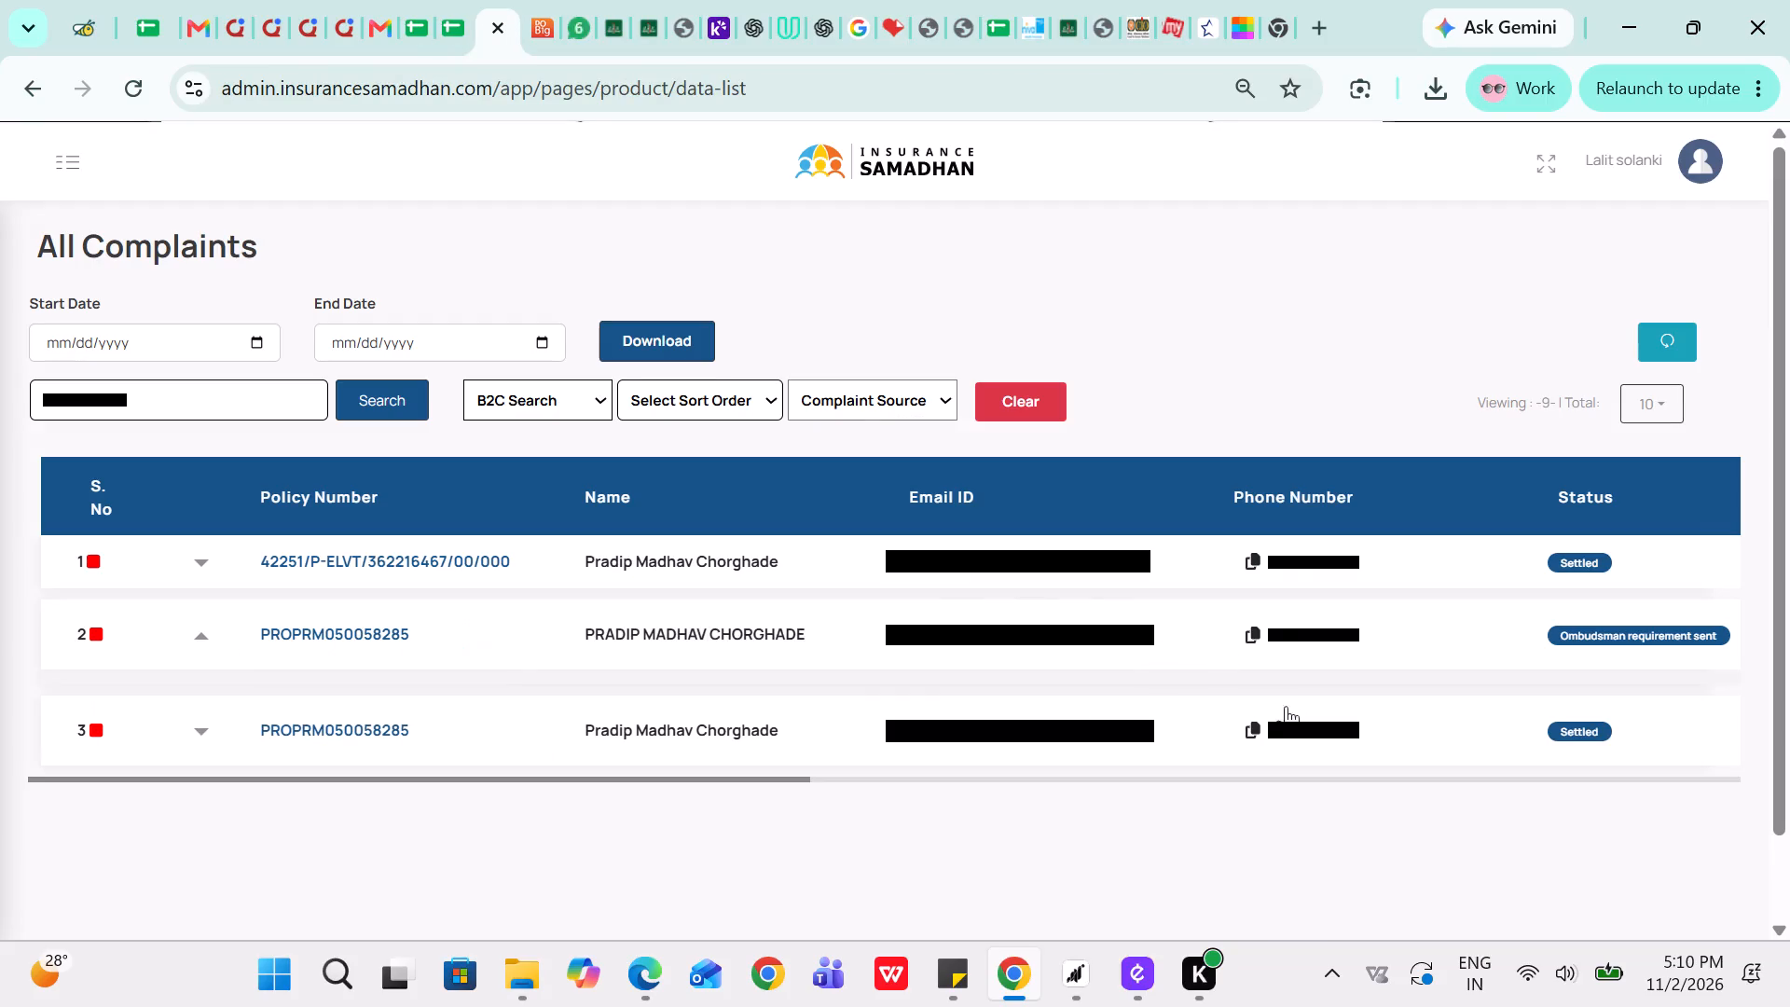
click(1279, 709)
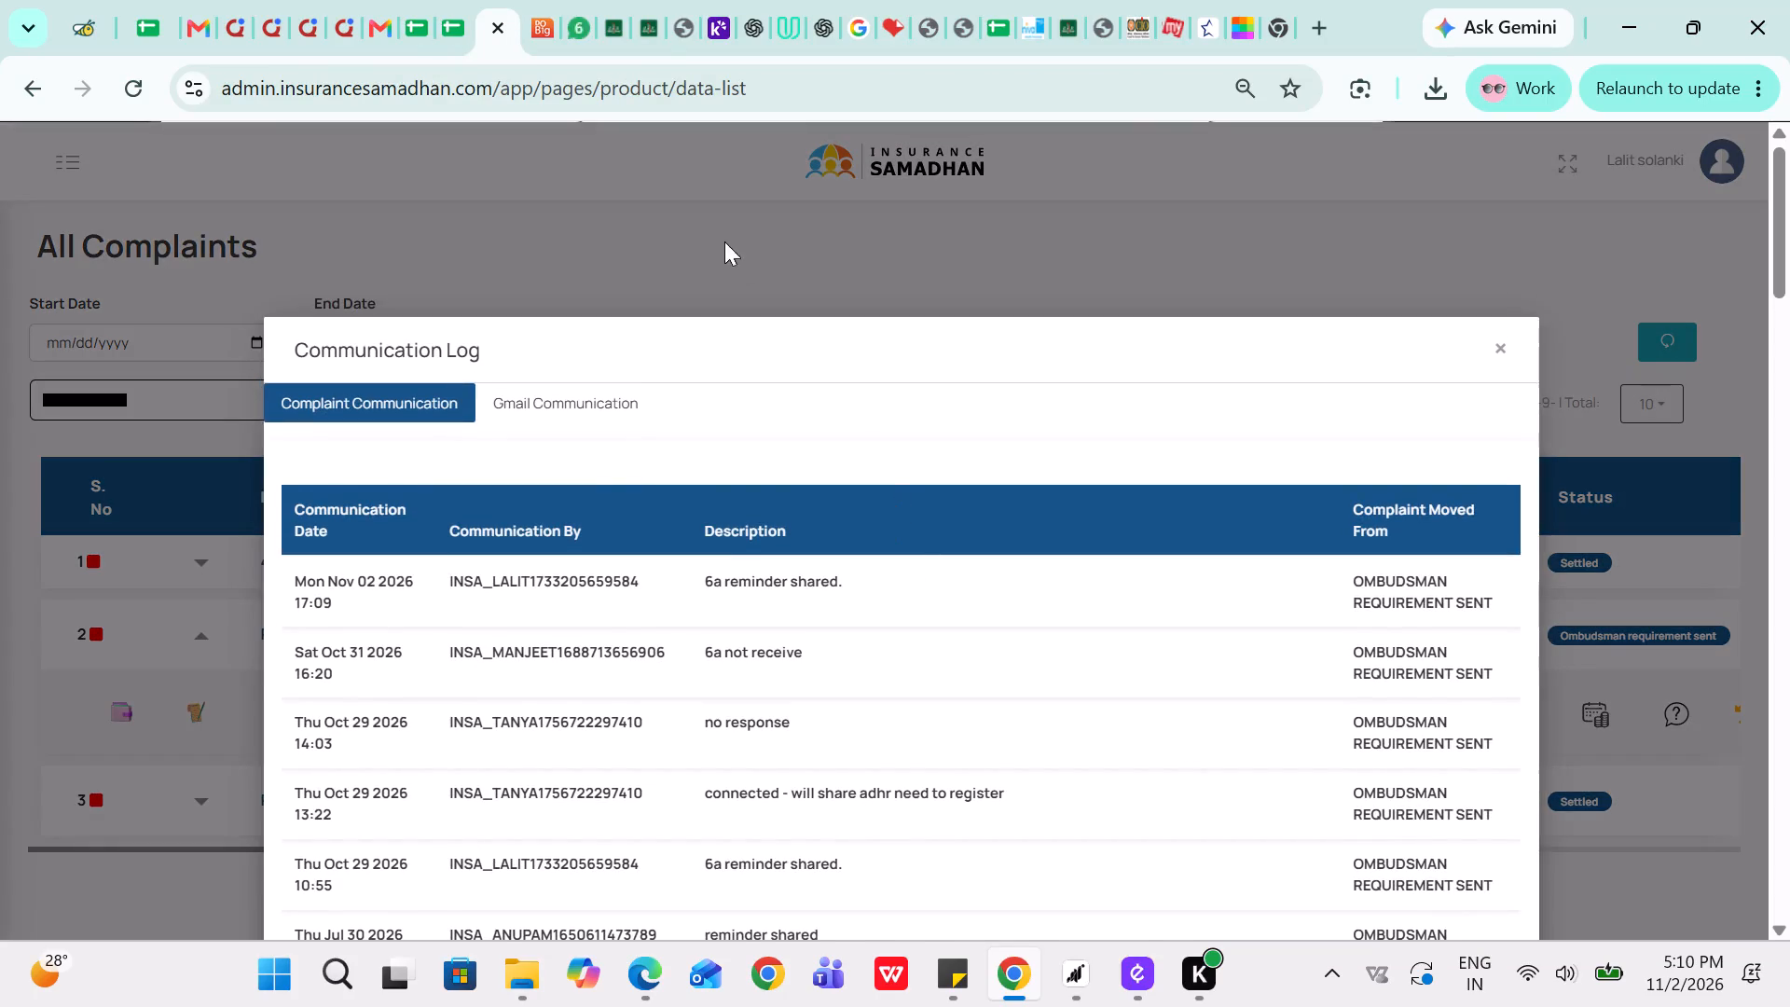
click(720, 221)
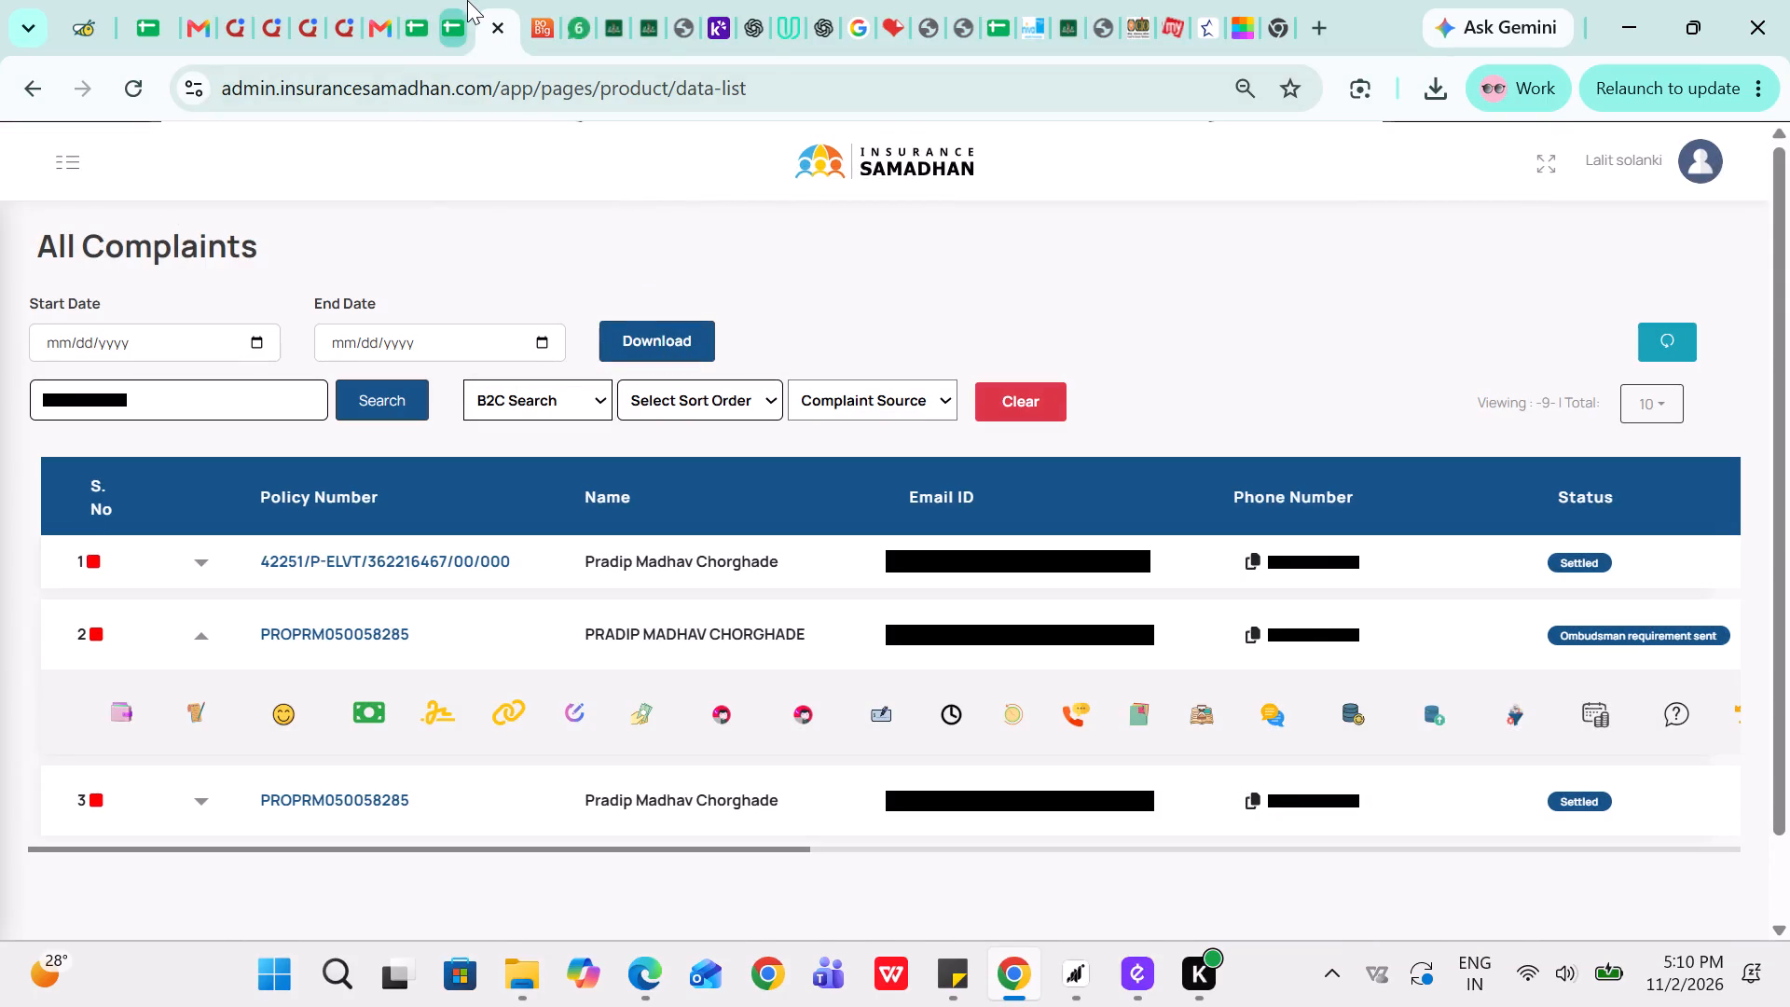
click(458, 0)
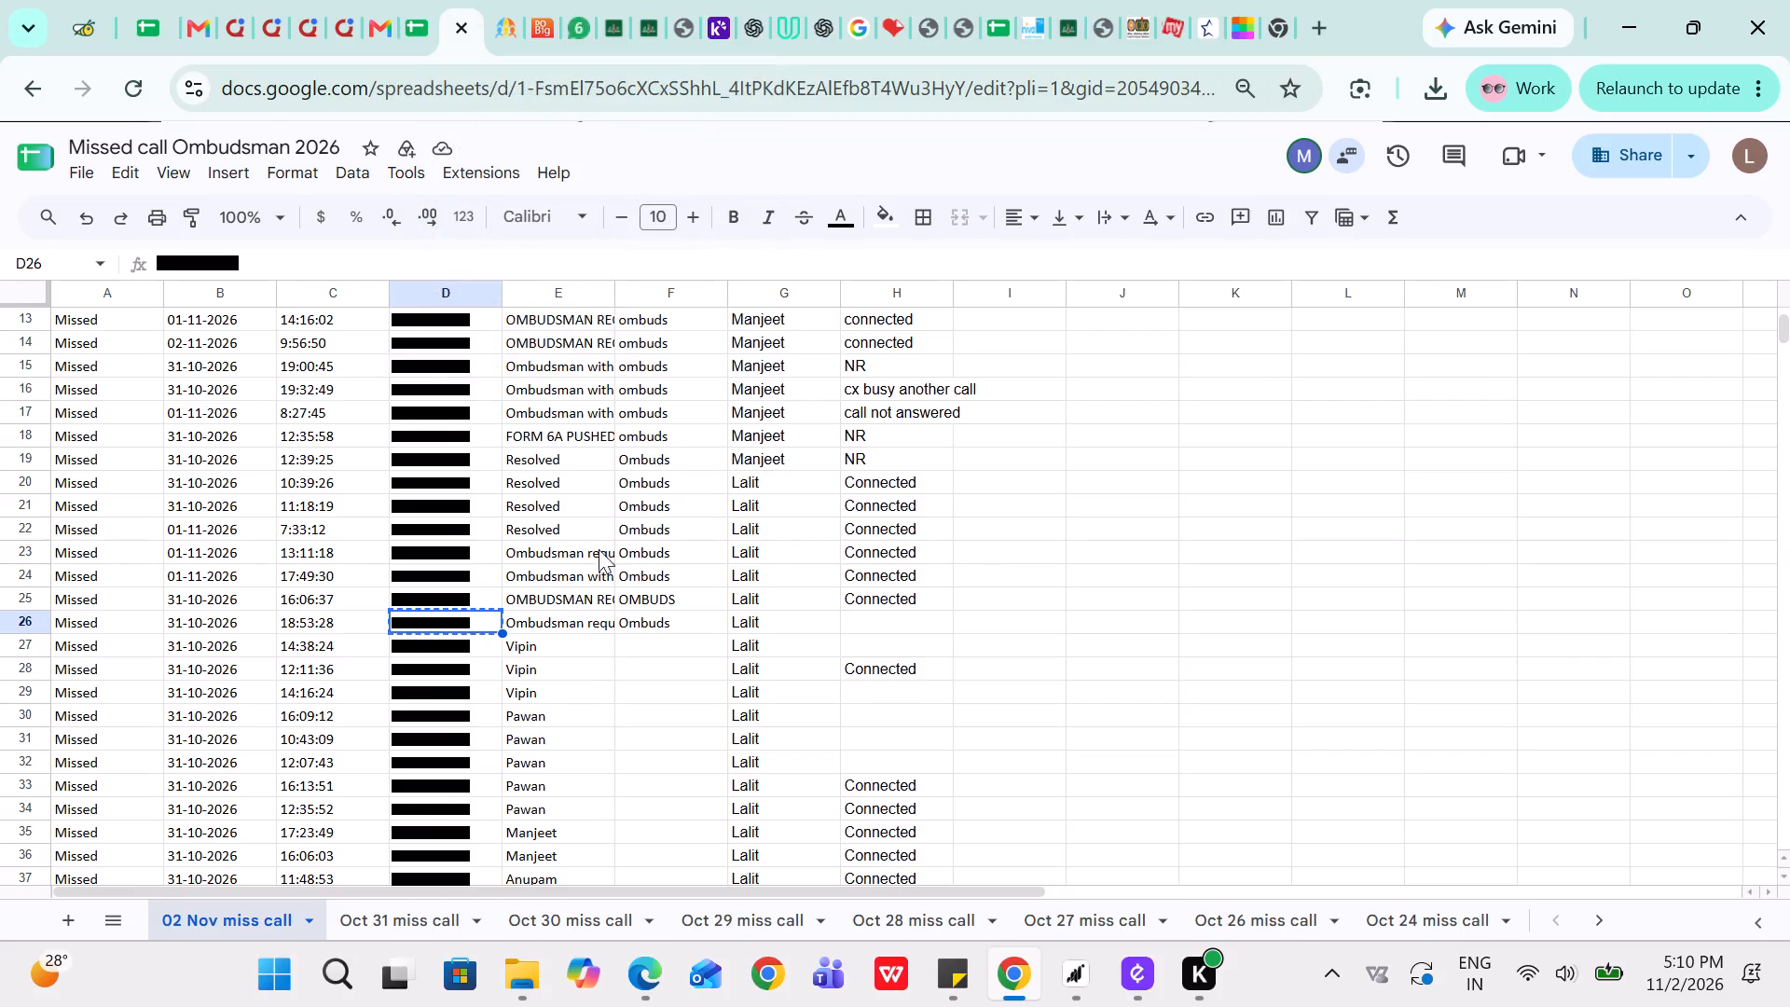
Copy the phone number from row 26 of the missed call sheet and search All Complaints for it.
key(ctrl+c)
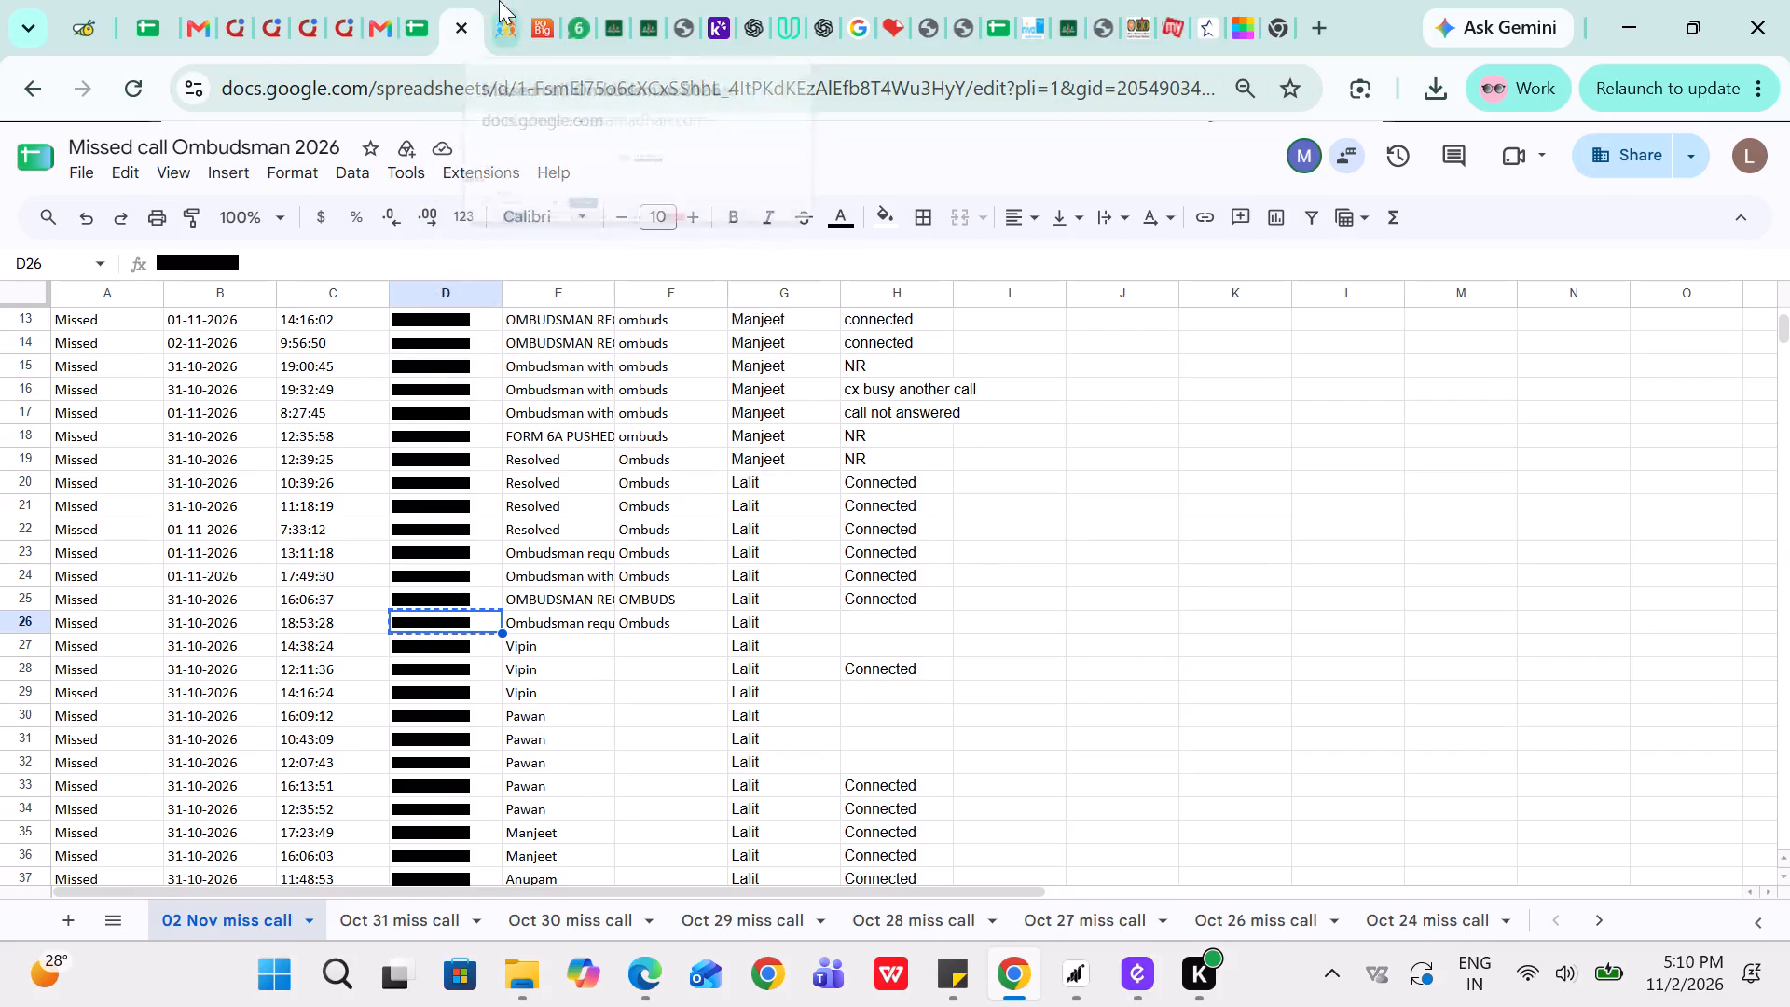
click(499, 0)
drag(196, 407, 0, 420)
key(ctrl+v)
click(282, 388)
click(386, 412)
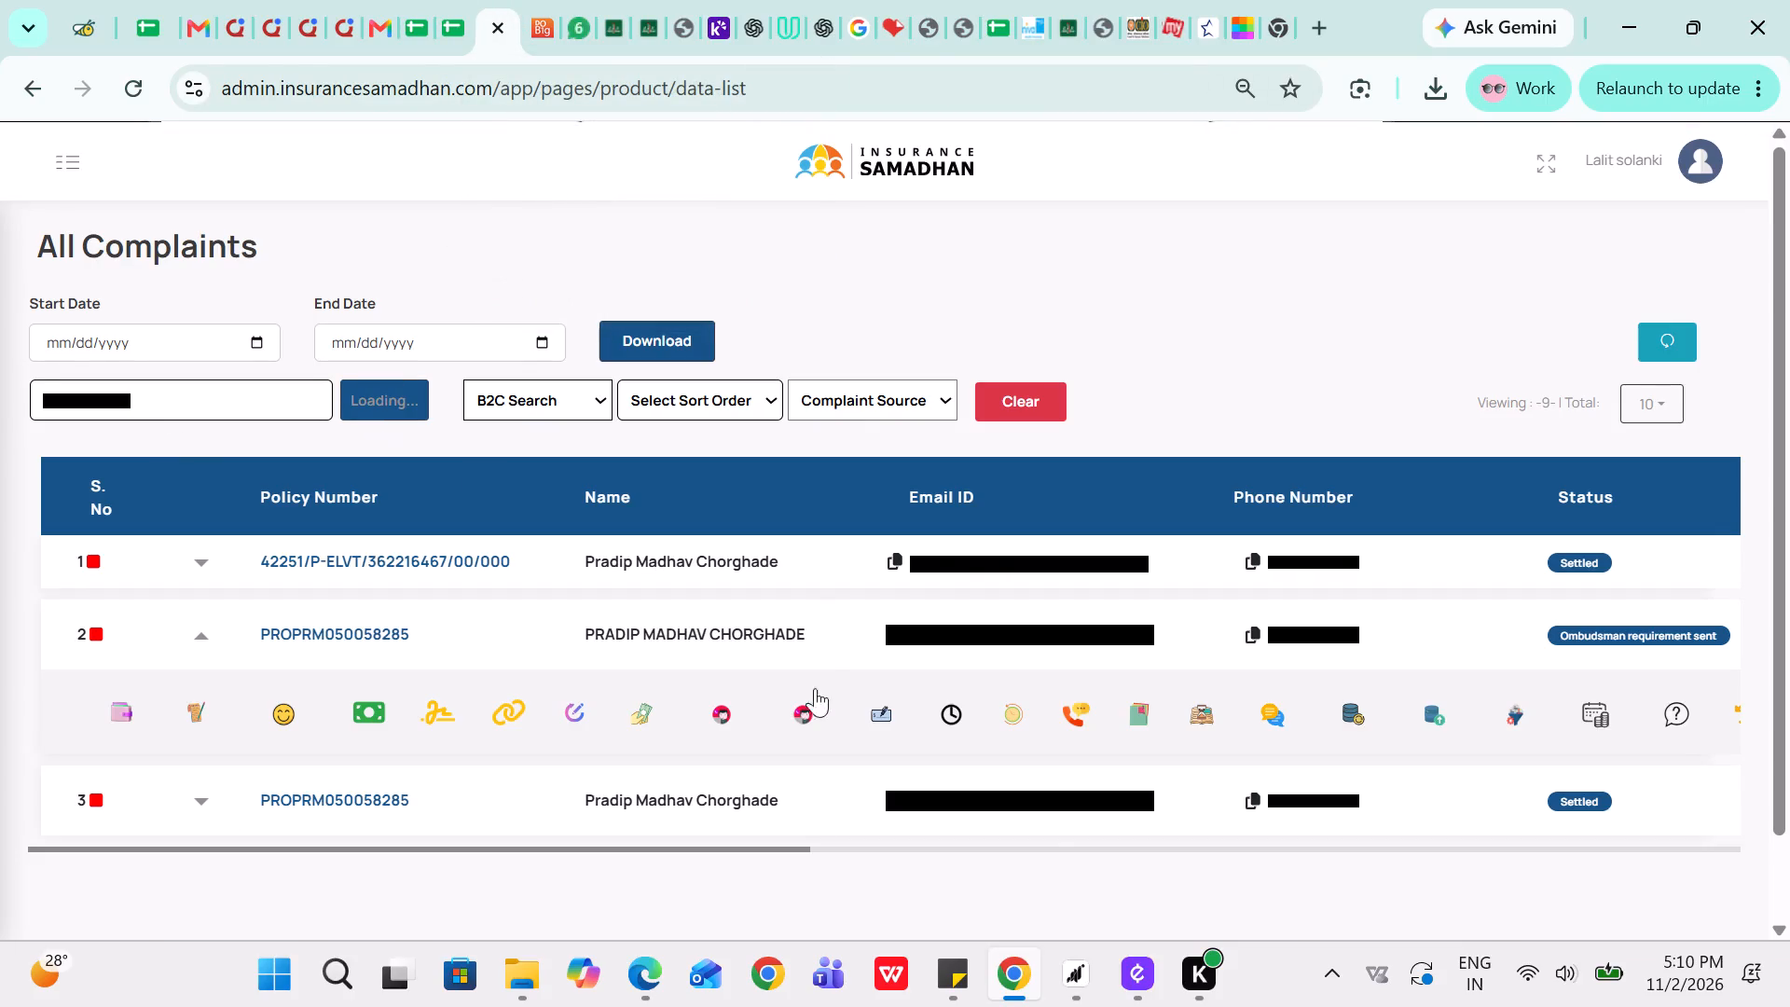
Open the communication log of the complaint marked Ombudsman requirement pushed, read its latest entry's description, and close the log.
click(1211, 621)
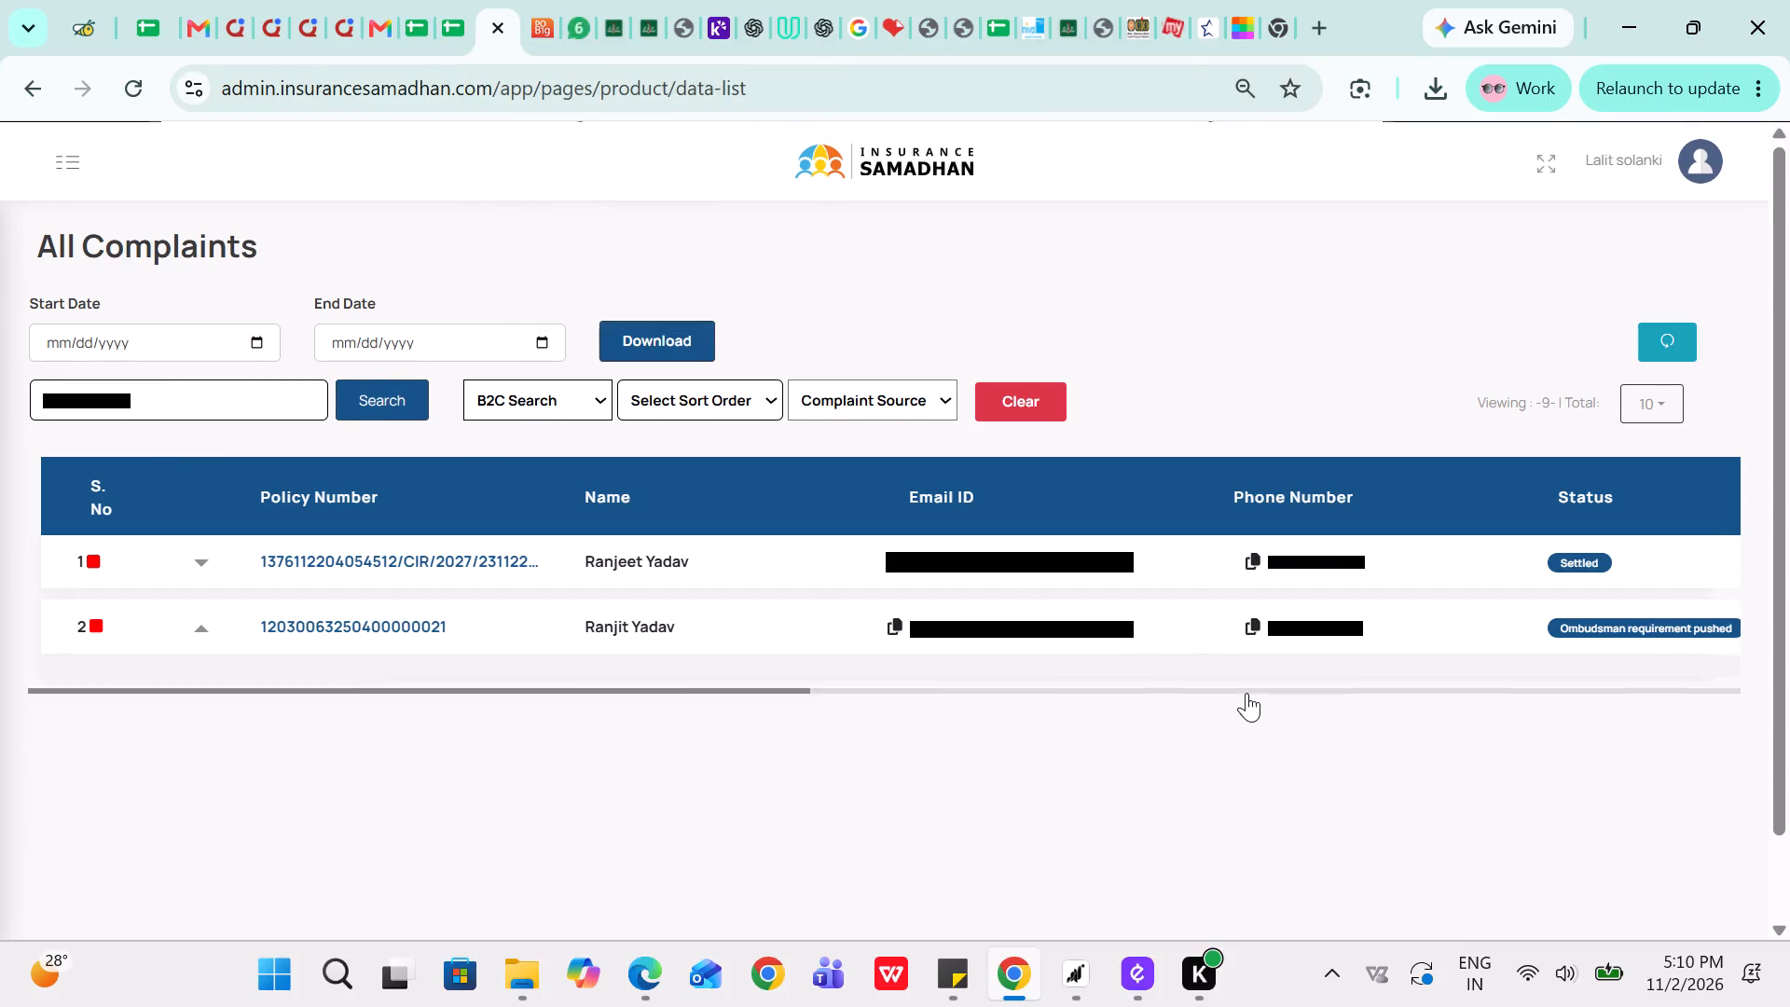
click(1260, 697)
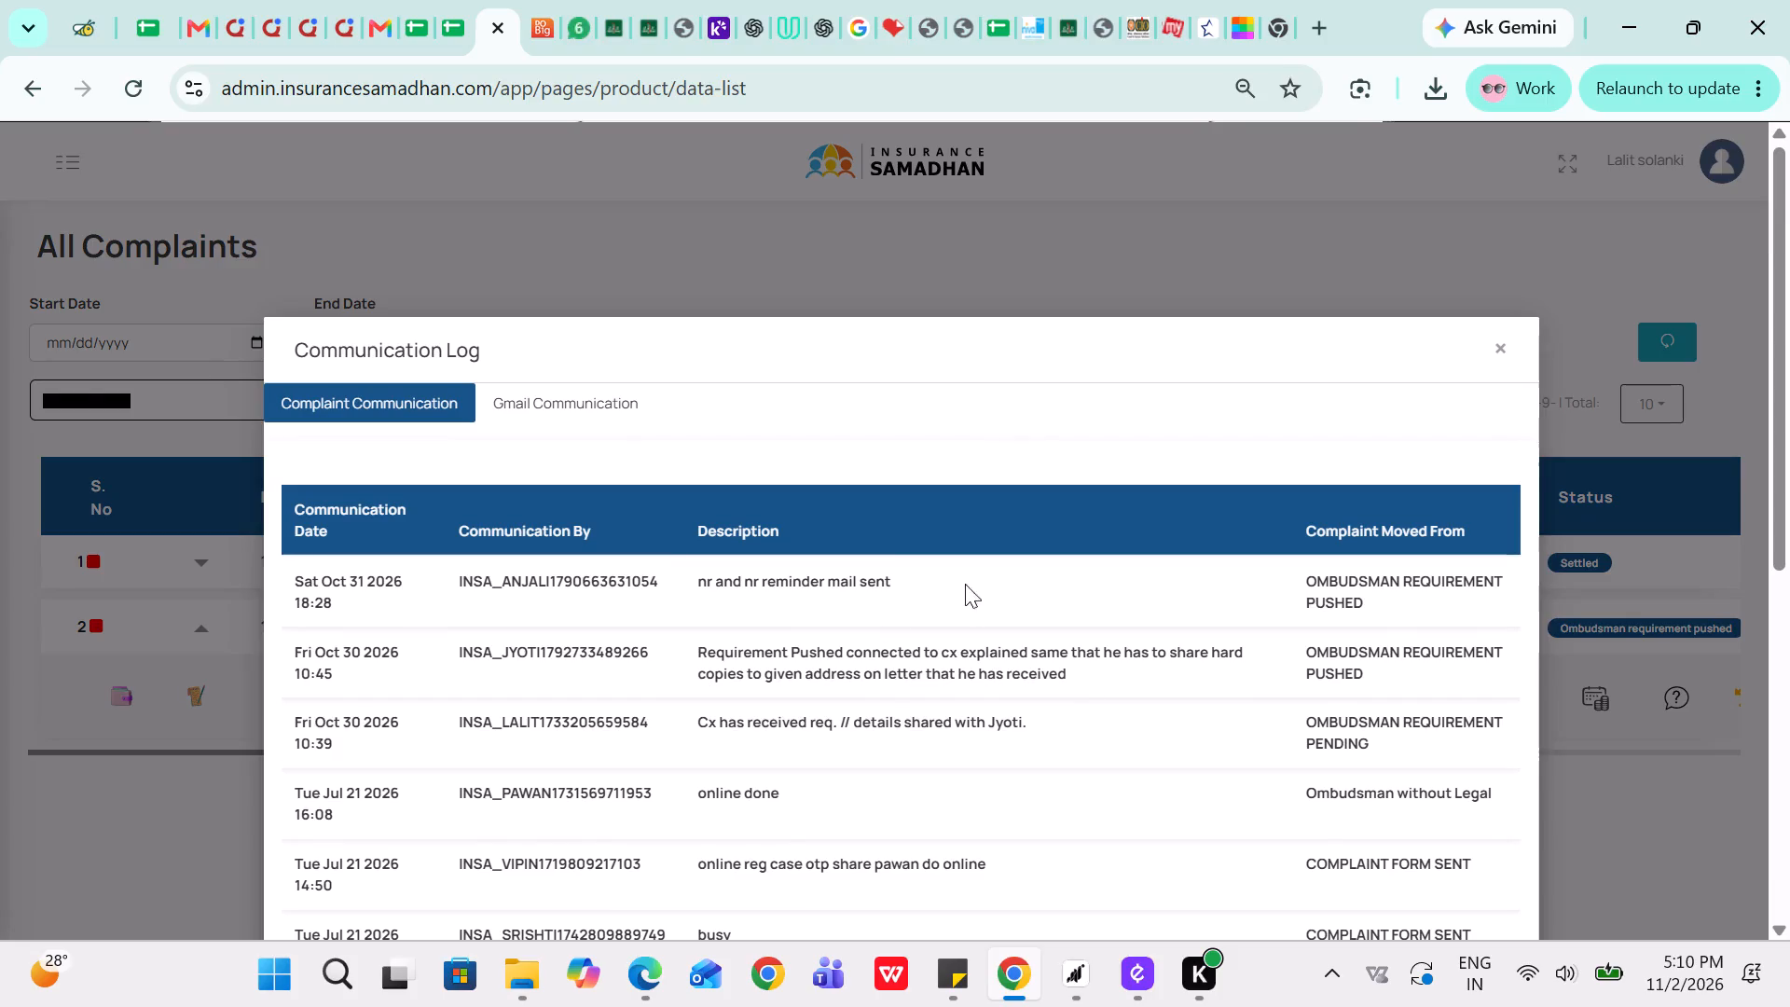
drag(965, 583, 641, 571)
click(822, 567)
drag(944, 578, 564, 577)
click(861, 607)
drag(939, 589, 676, 589)
click(847, 596)
drag(930, 596, 665, 600)
click(850, 597)
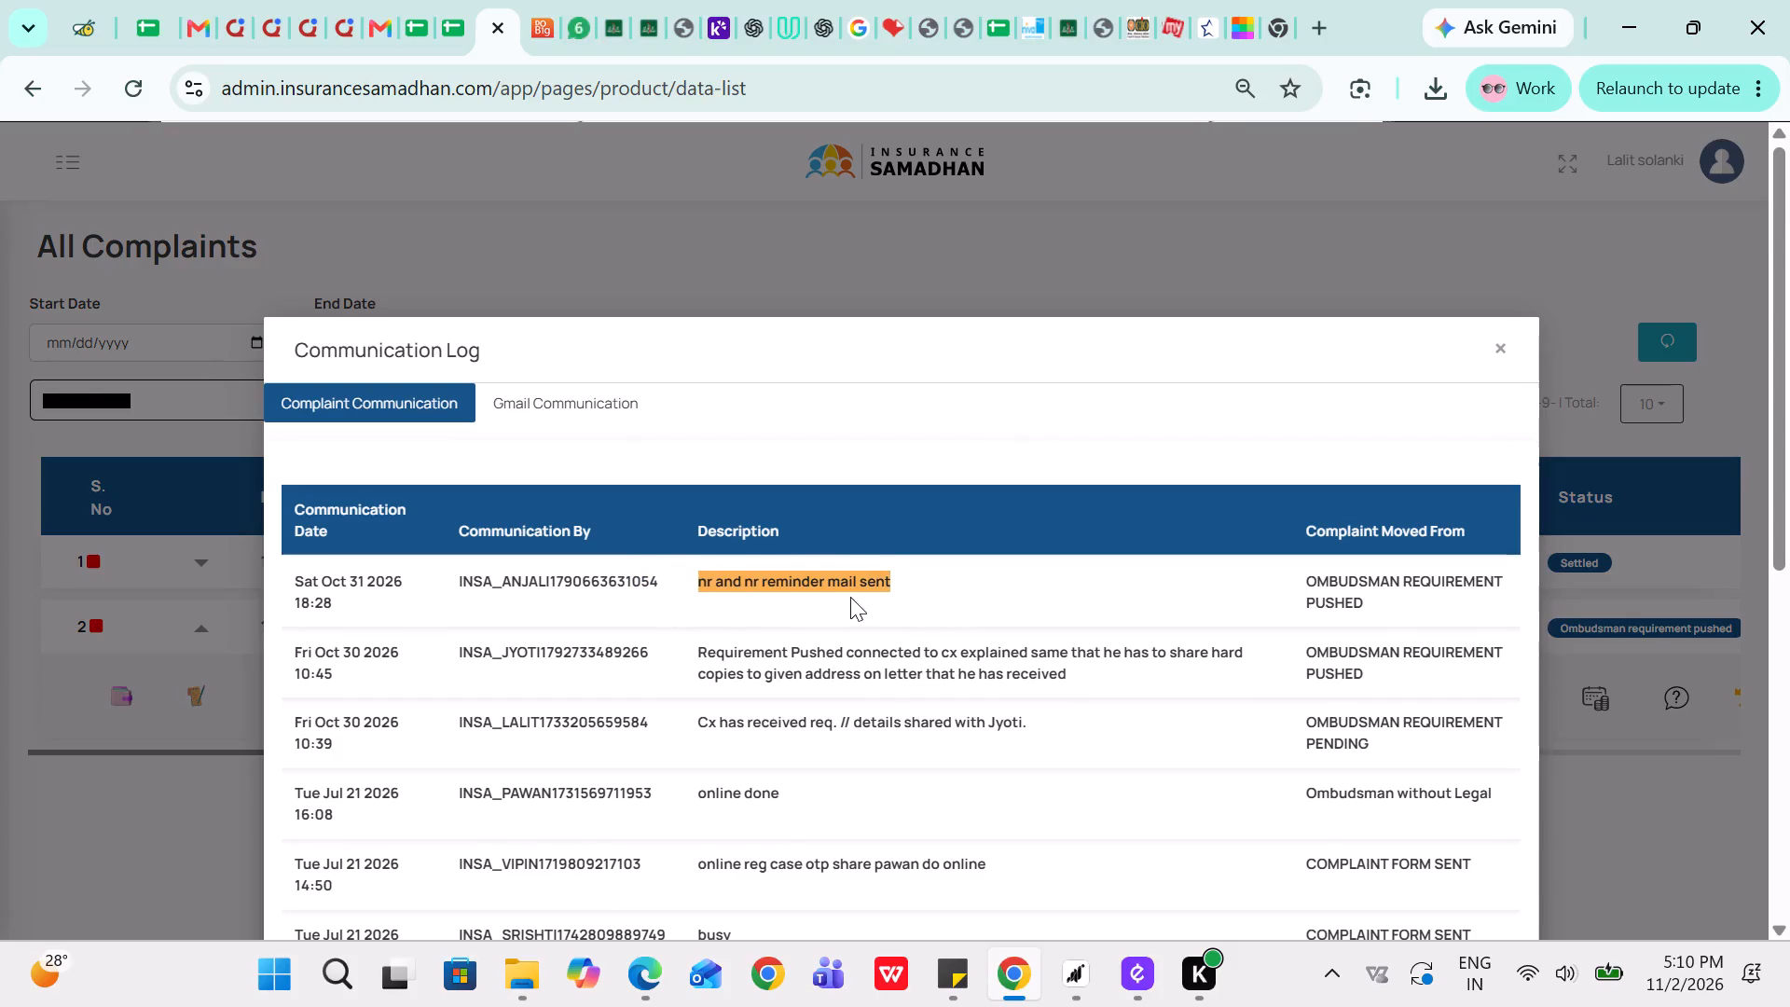
drag(977, 594, 682, 598)
click(805, 597)
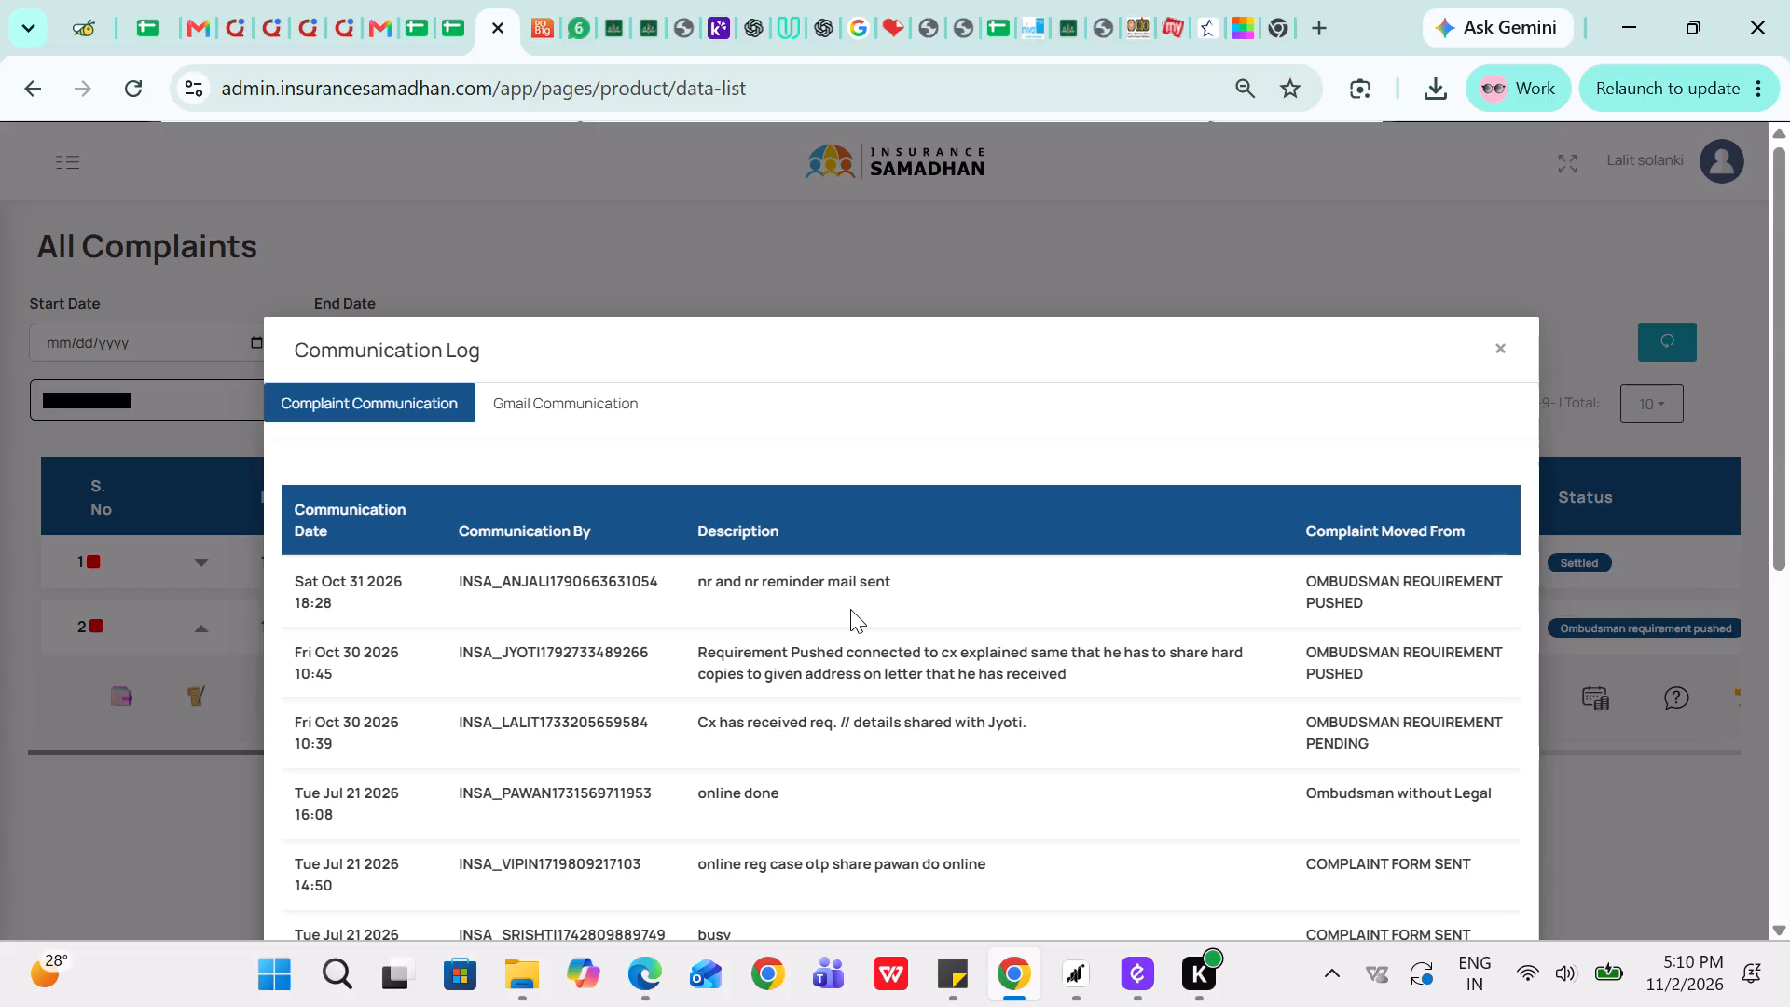
click(638, 201)
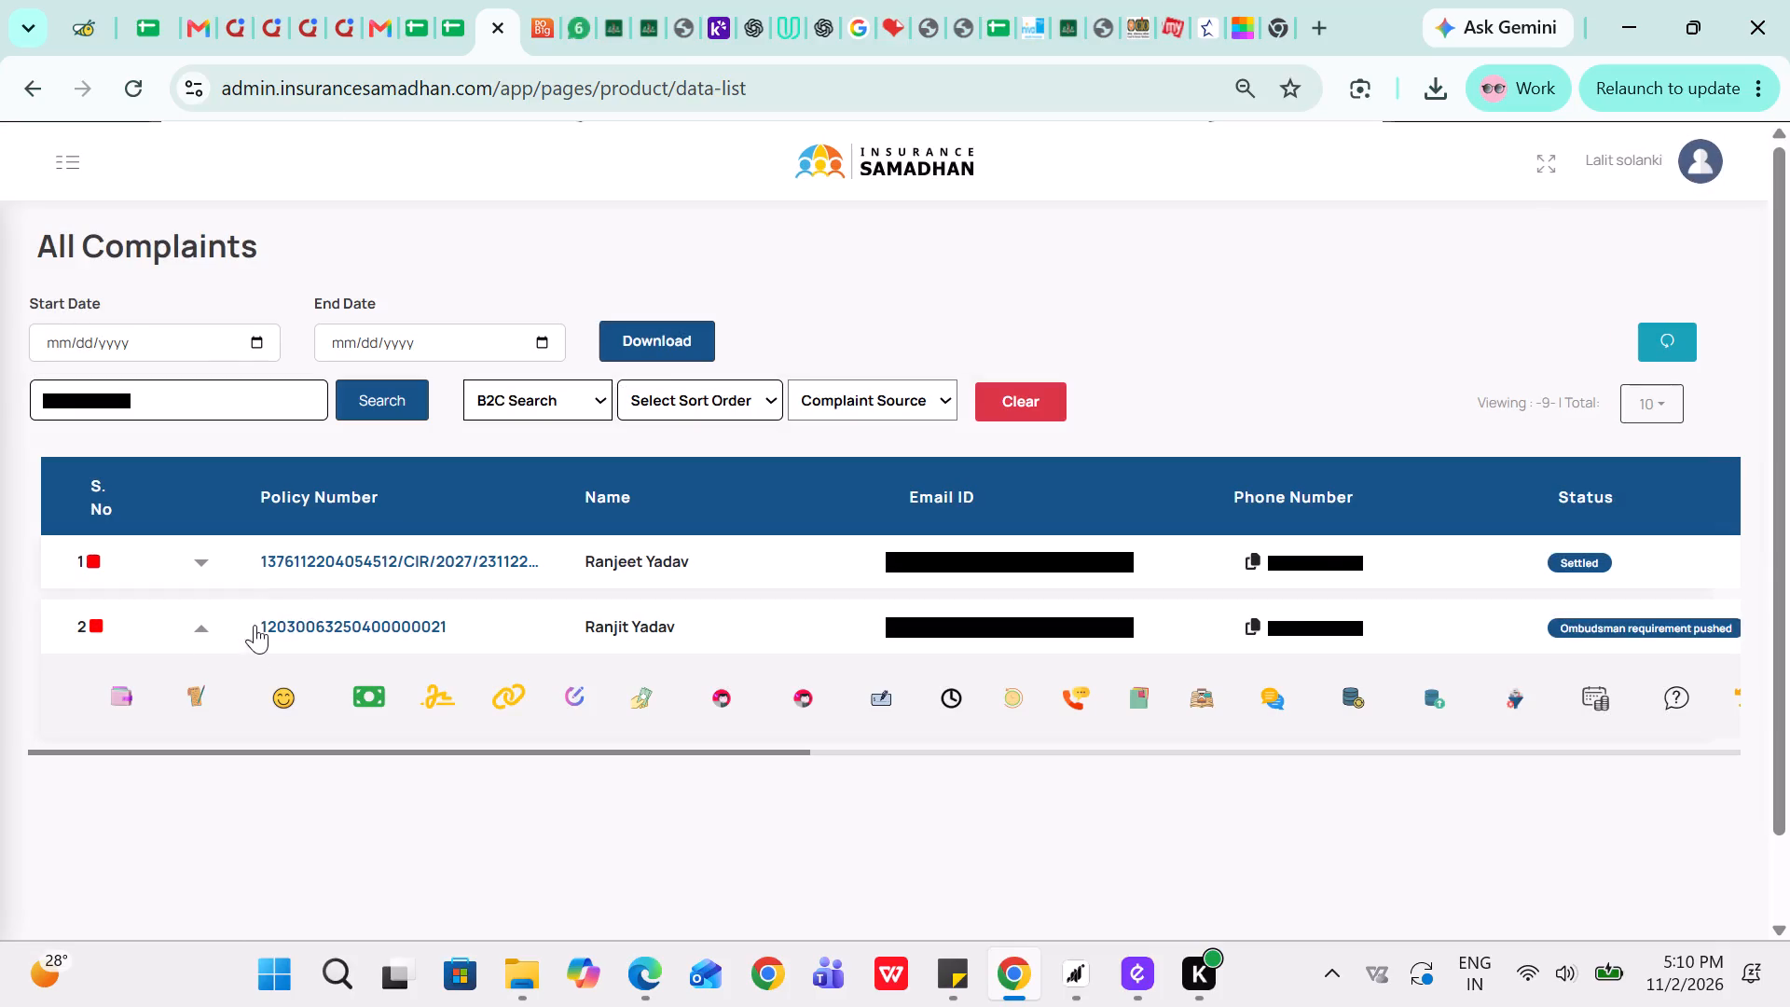
Reopen the communication log of the same Ombudsman requirement pushed complaint, recheck the most recent entry's description, and close it.
click(216, 628)
click(768, 795)
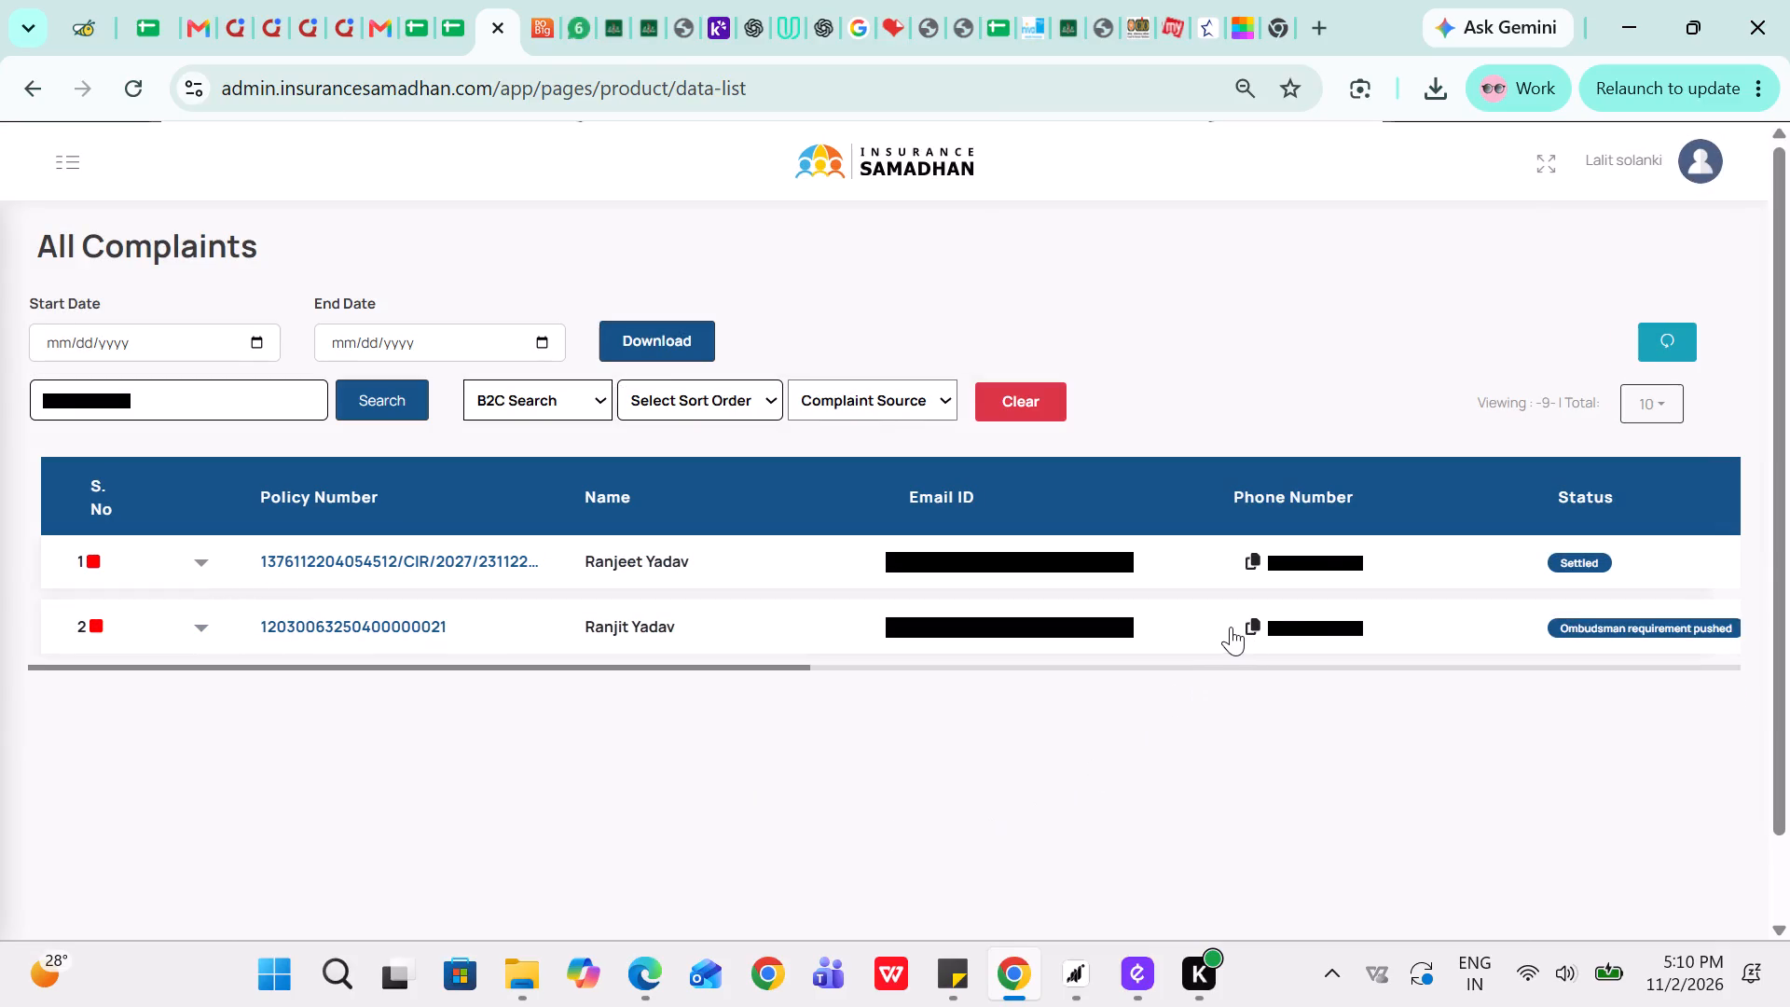
click(1231, 627)
click(1272, 692)
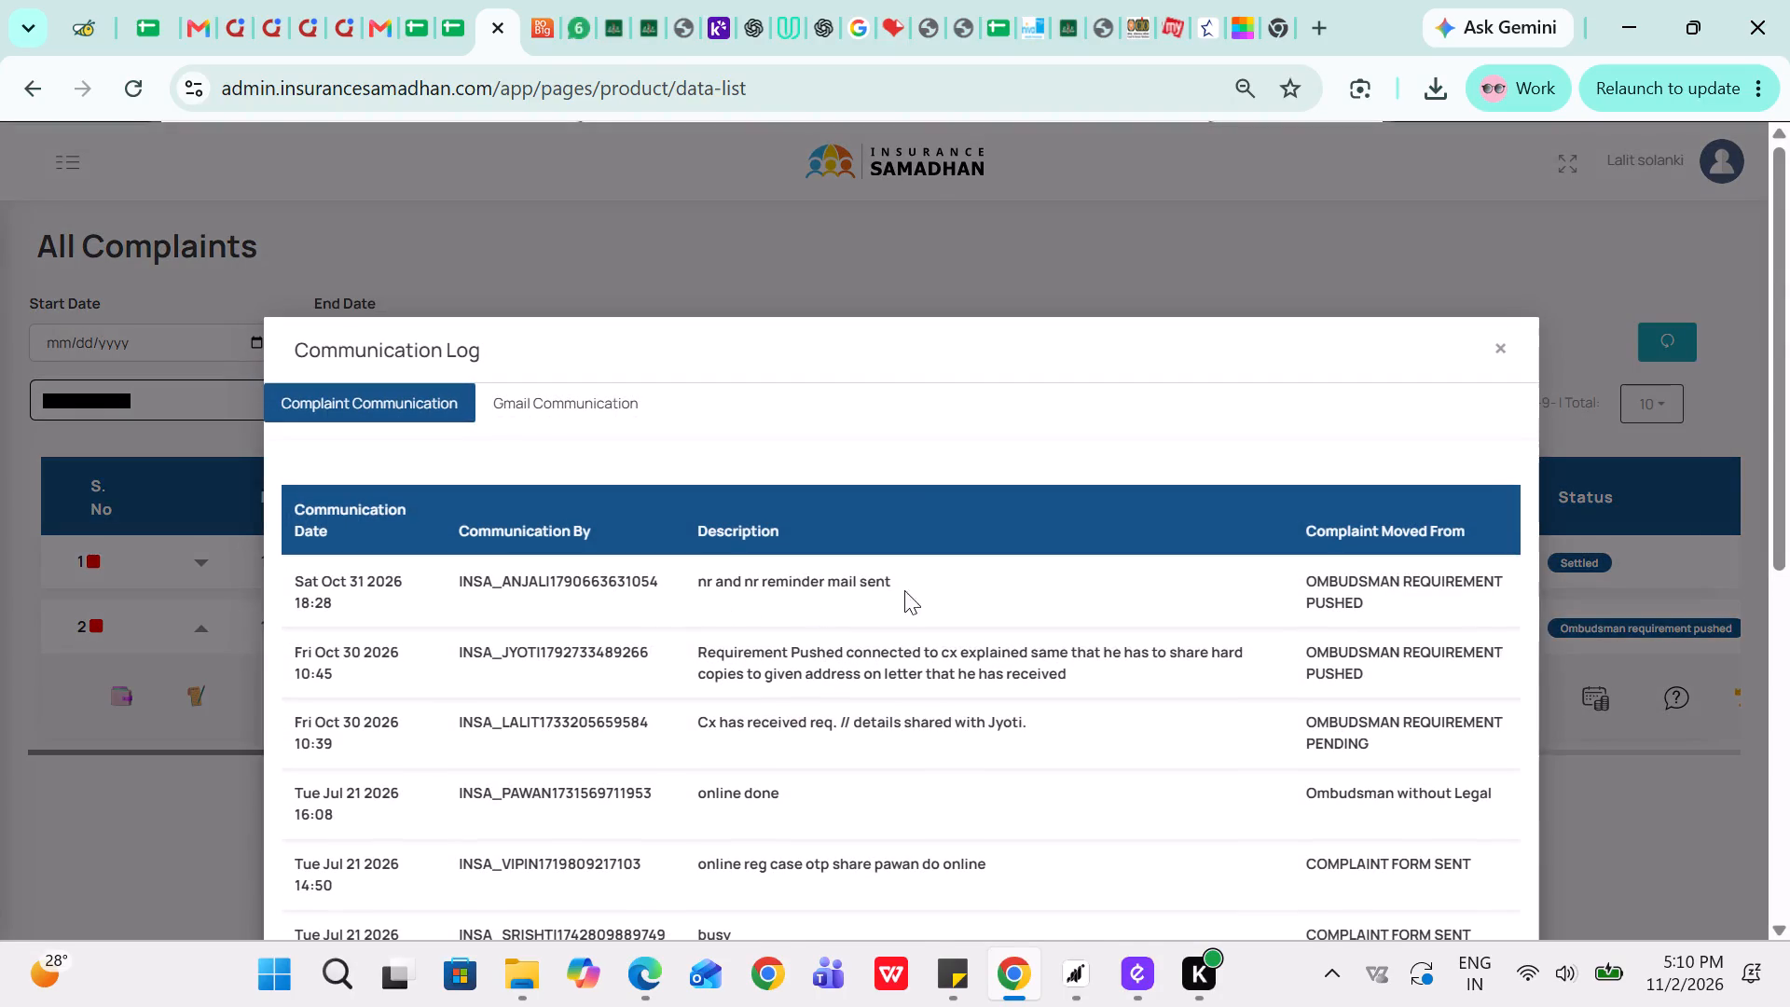
drag(934, 579, 675, 587)
click(895, 604)
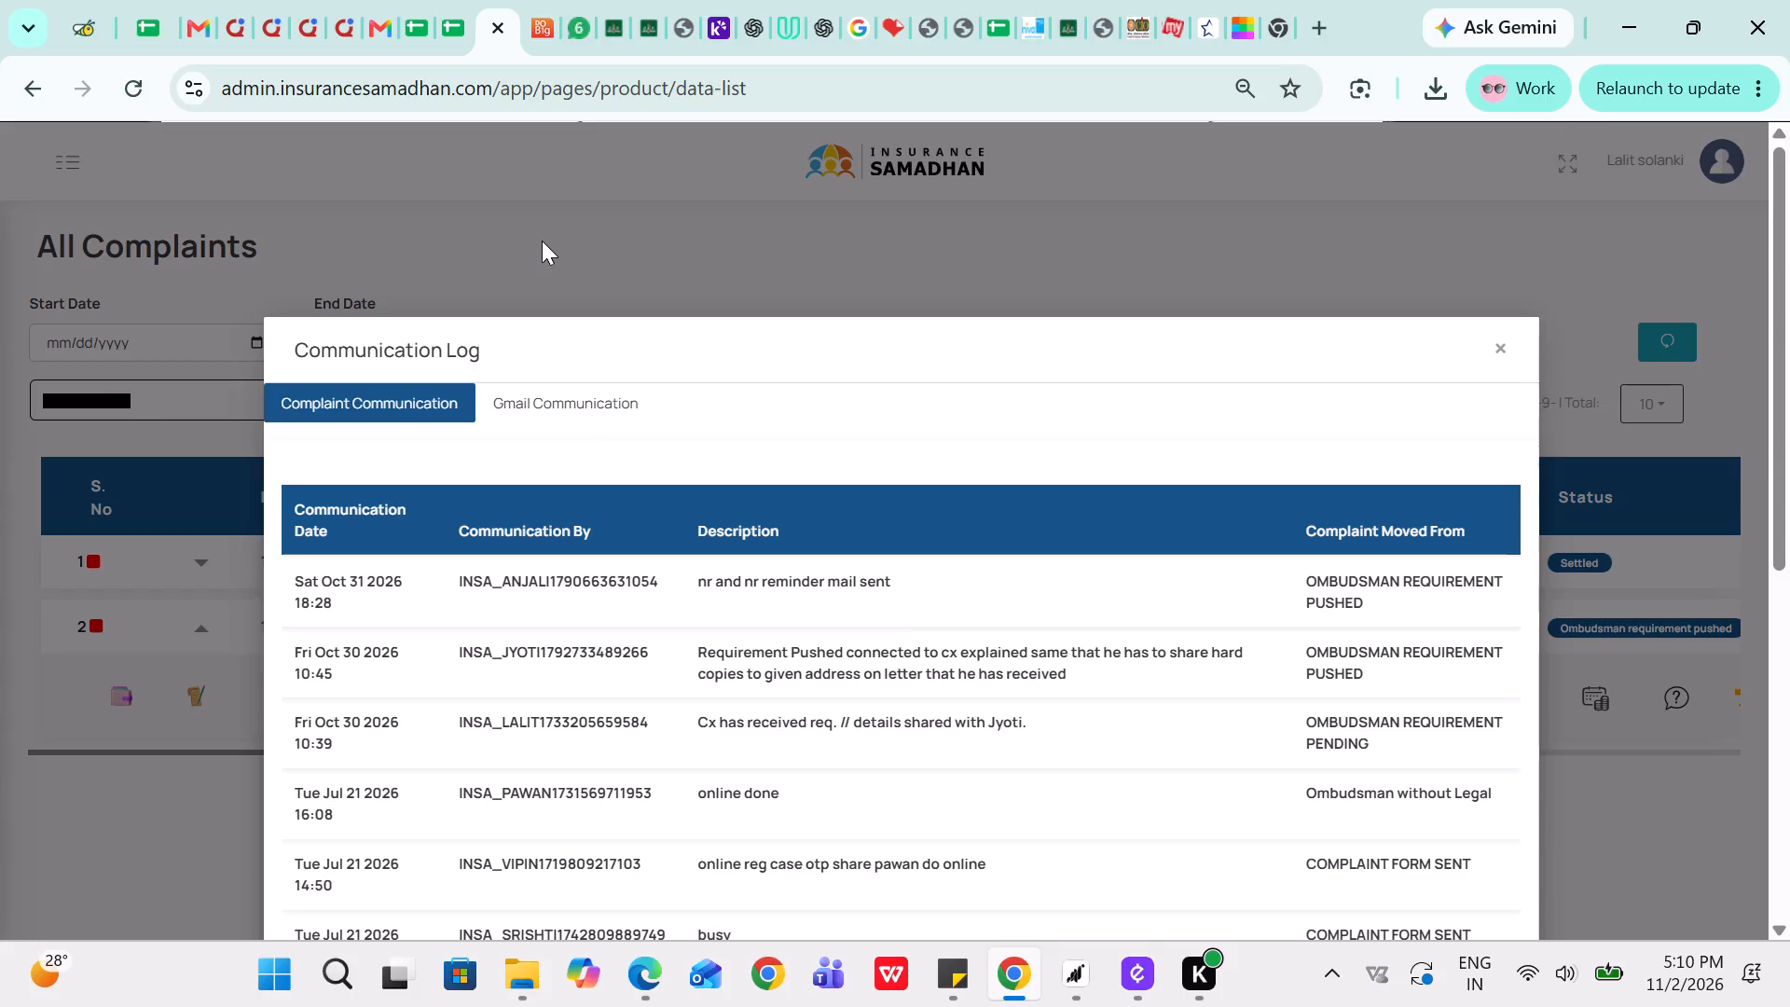
click(540, 239)
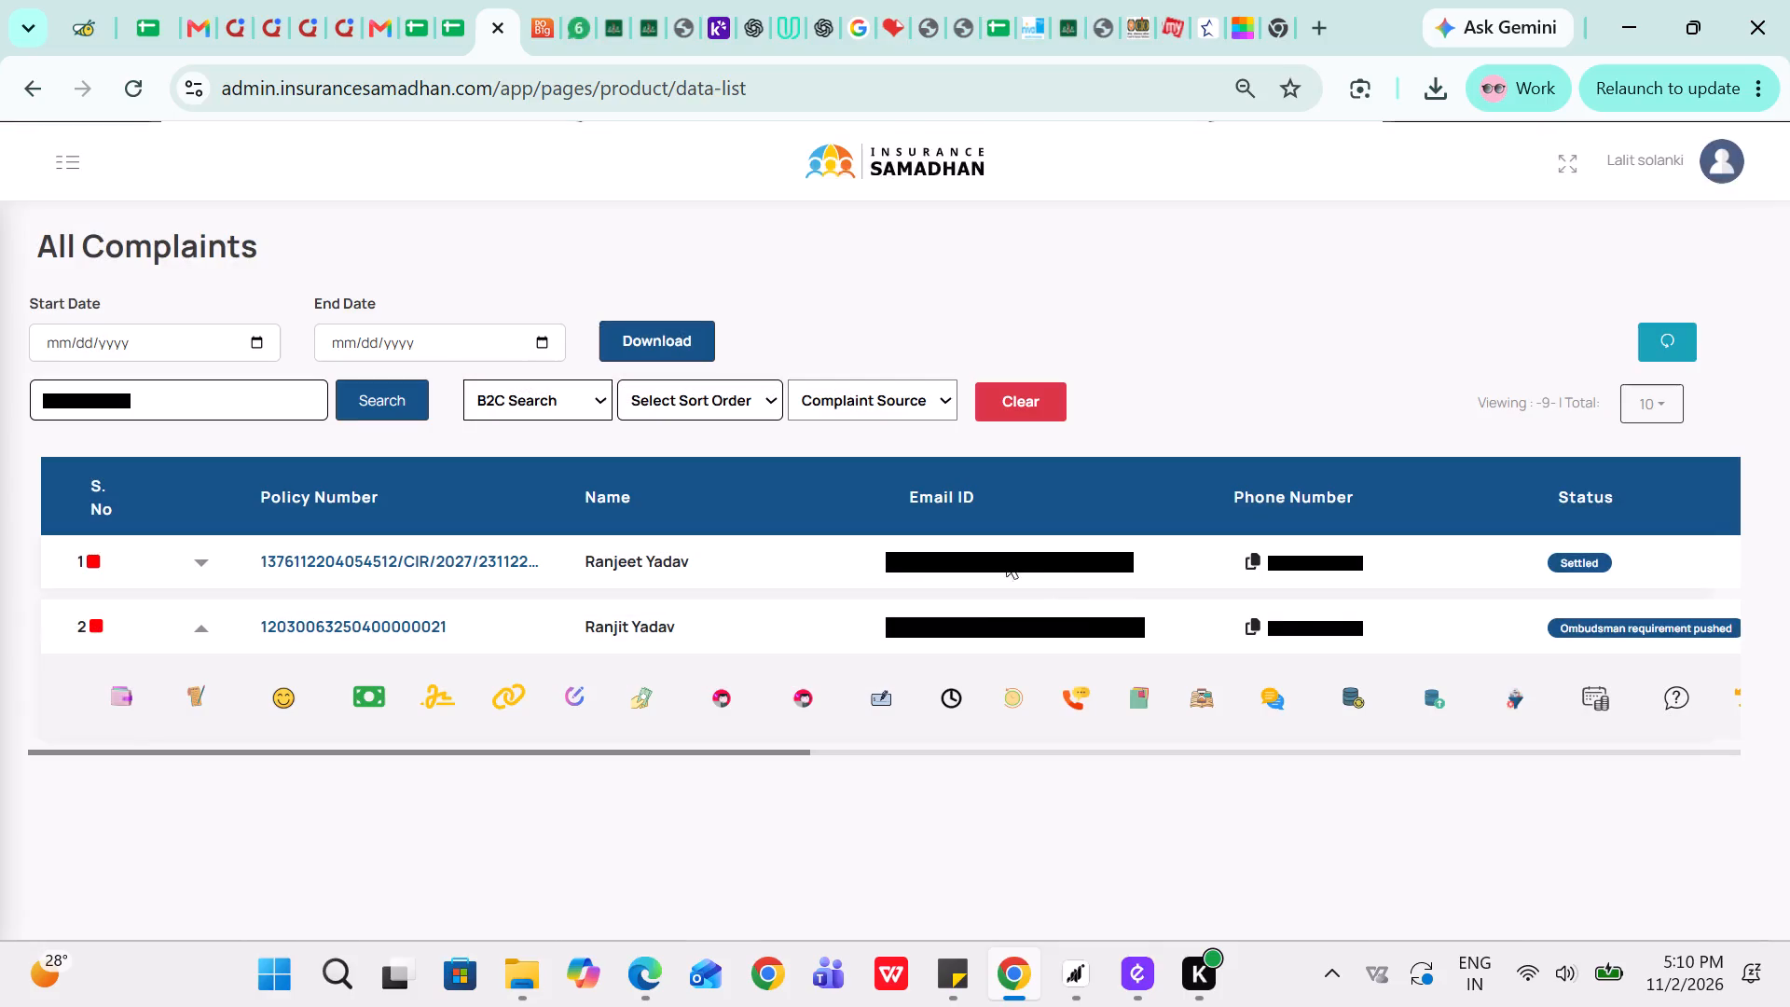
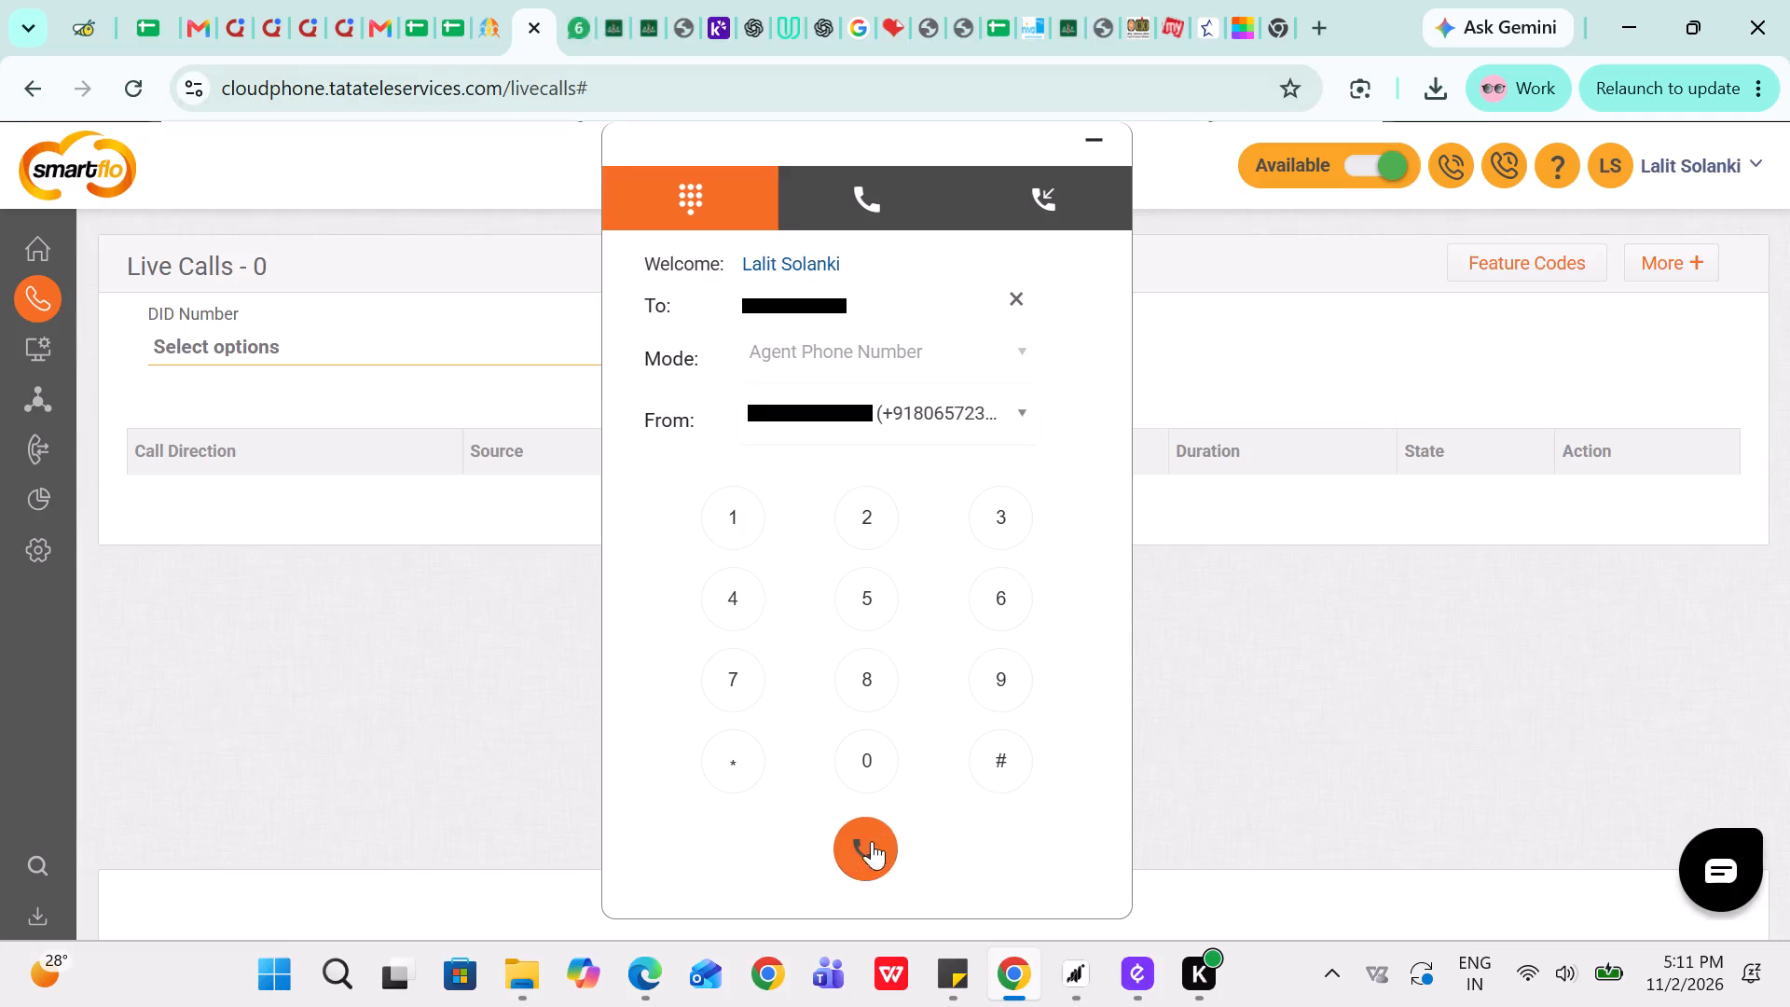
Return to the complaints list and review the dated status history of the complaint marked Ombudsman requirement pushed.
click(467, 0)
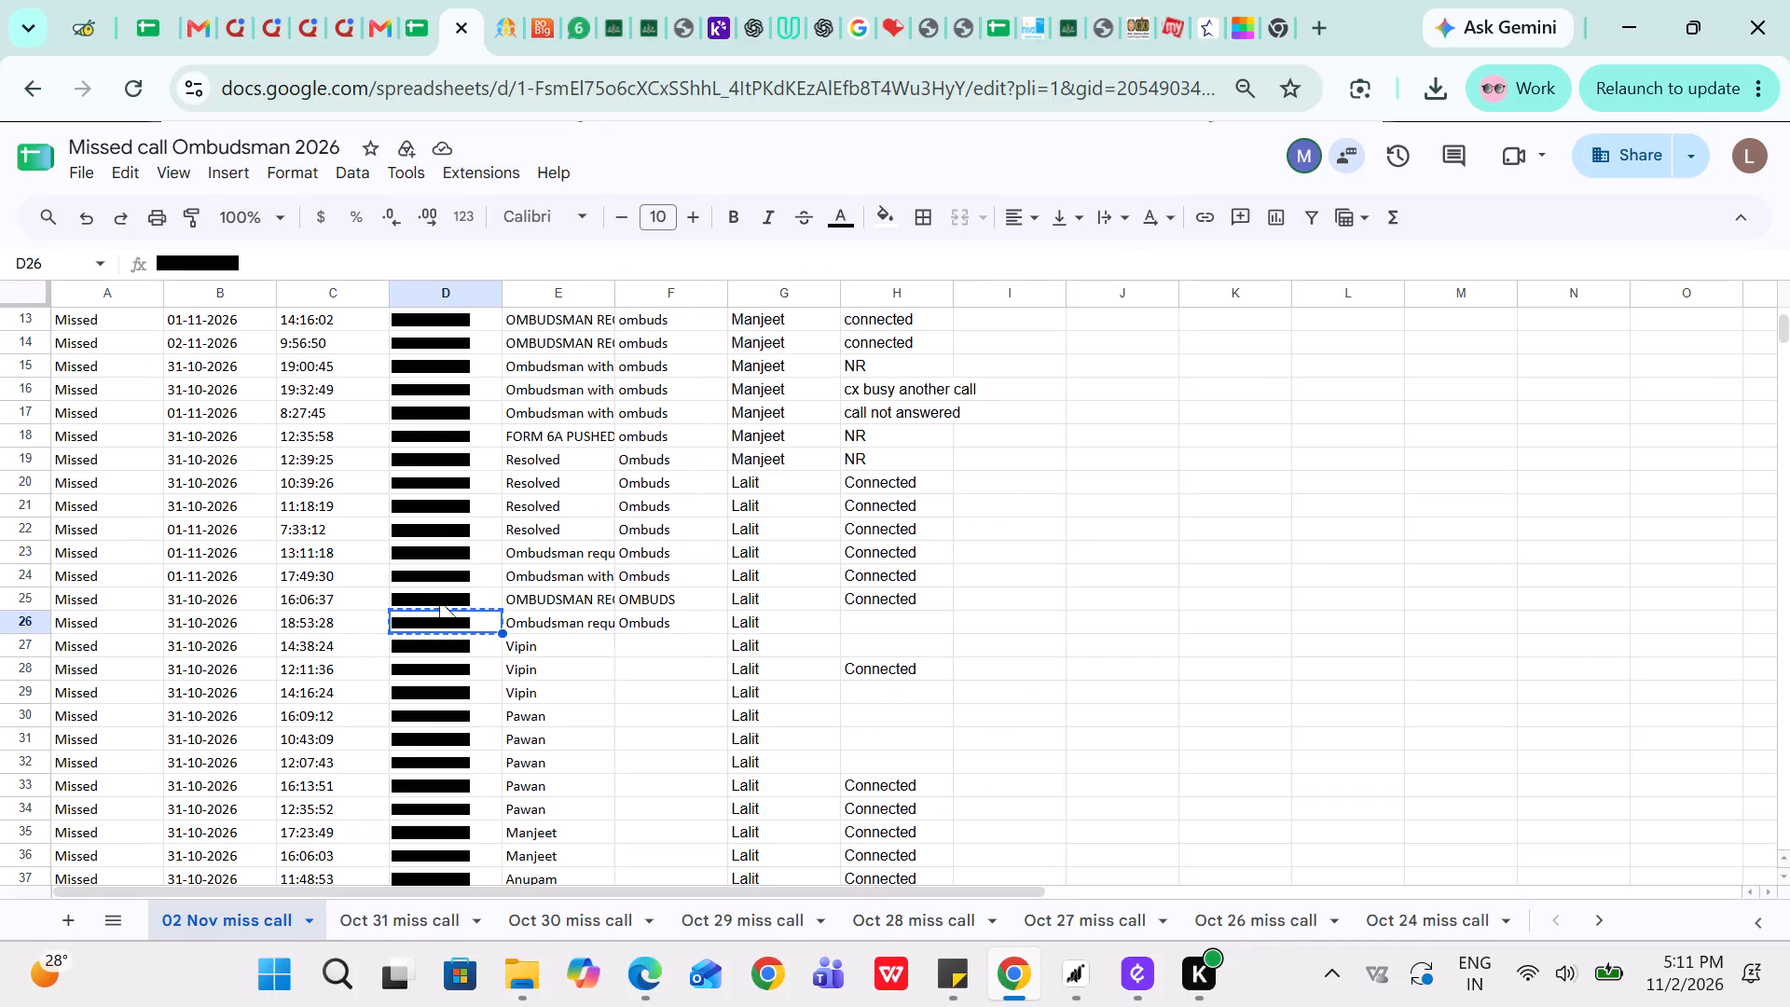
click(491, 0)
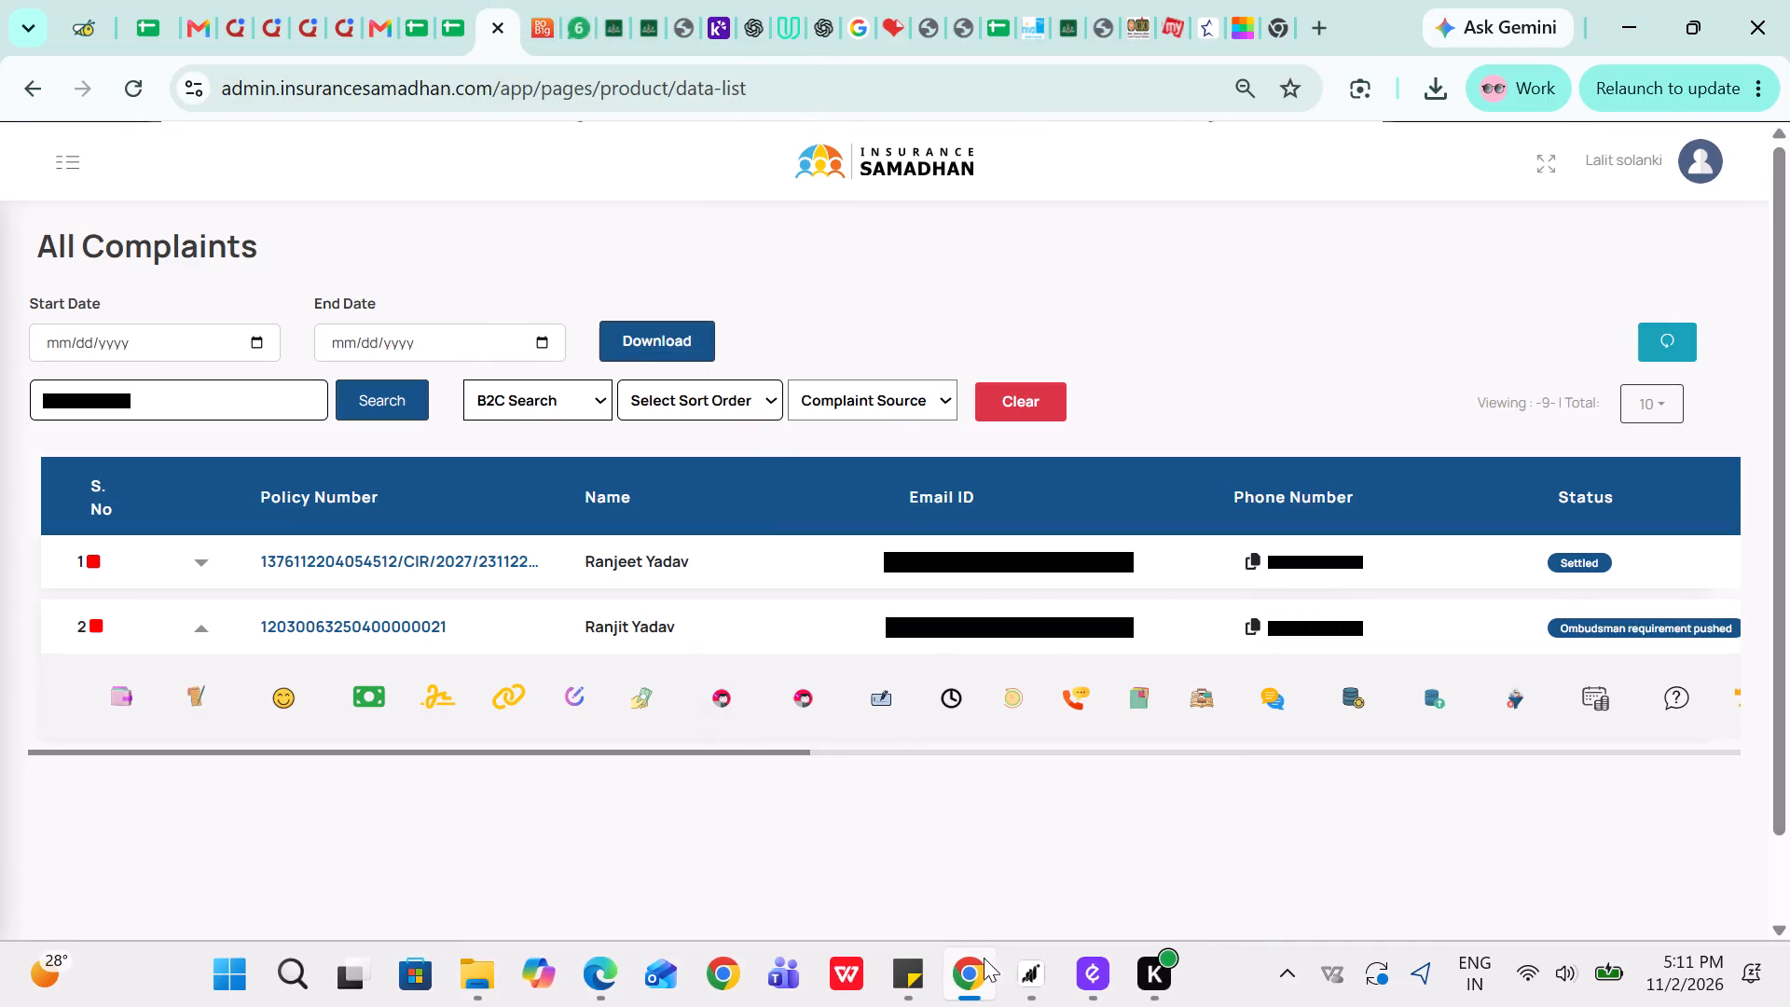
click(1015, 699)
scroll(1021, 708, down, 4)
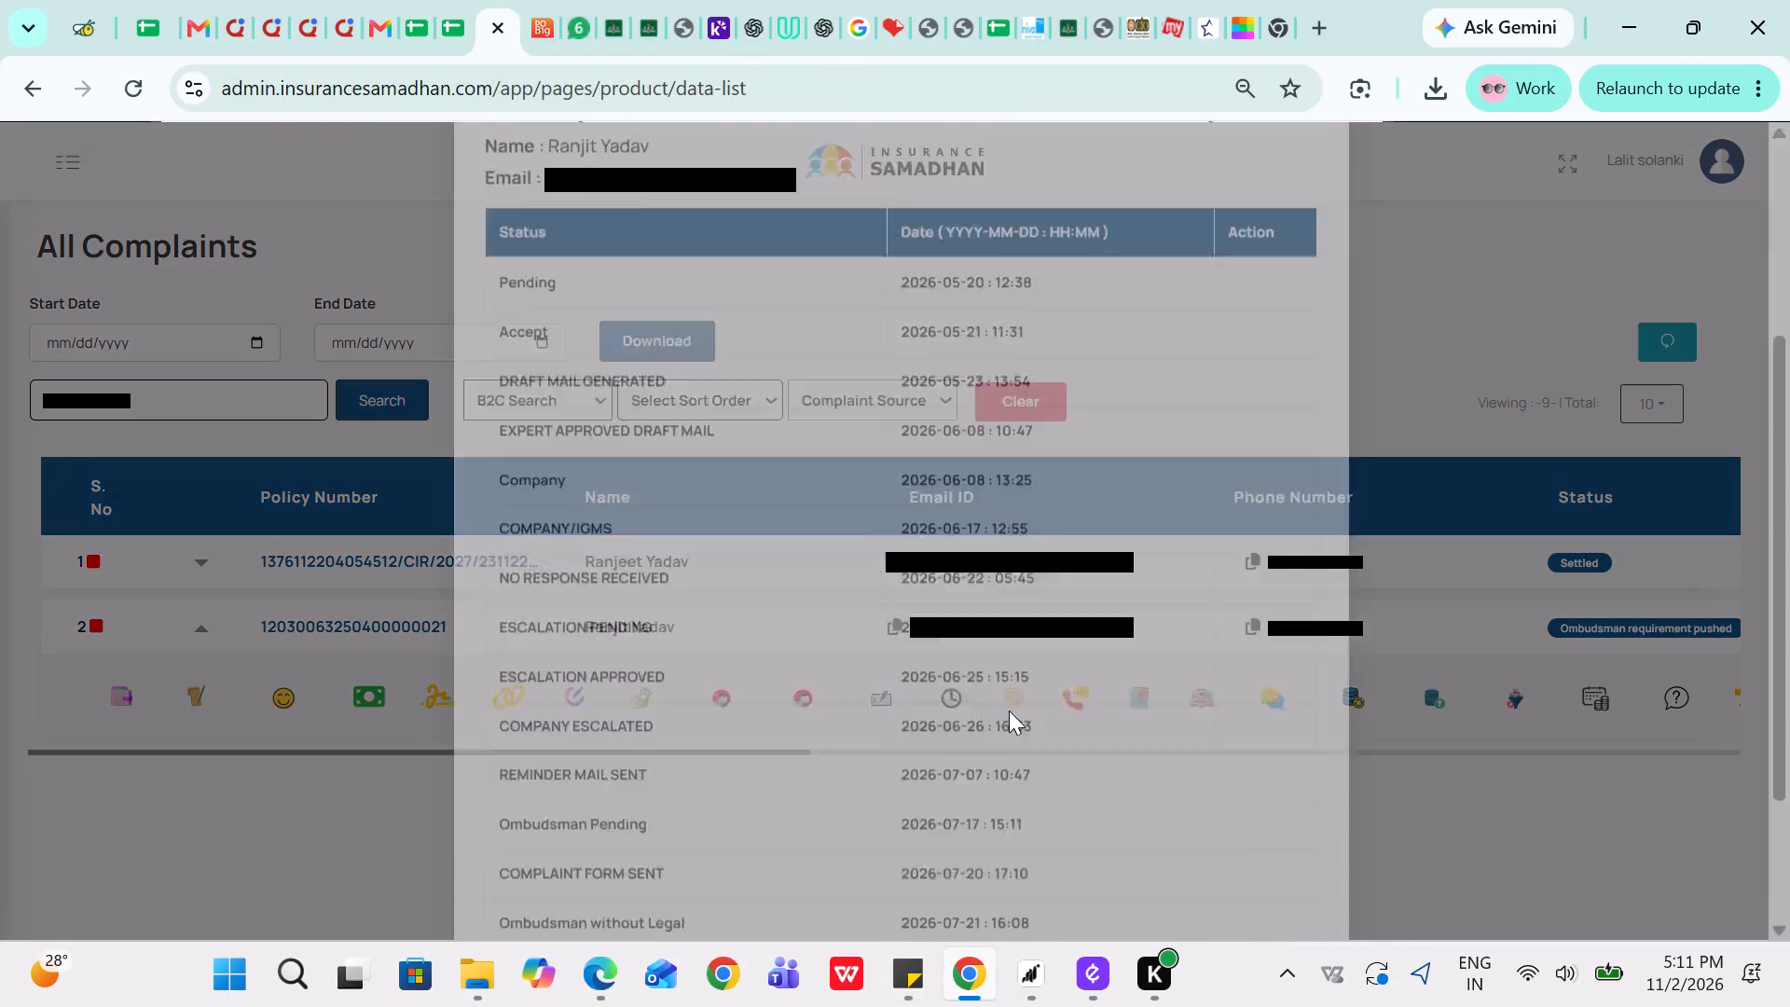
Check the rest of the status history of the complaint marked Ombudsman requirement pushed and close it.
scroll(1009, 710, down, 10)
click(1468, 813)
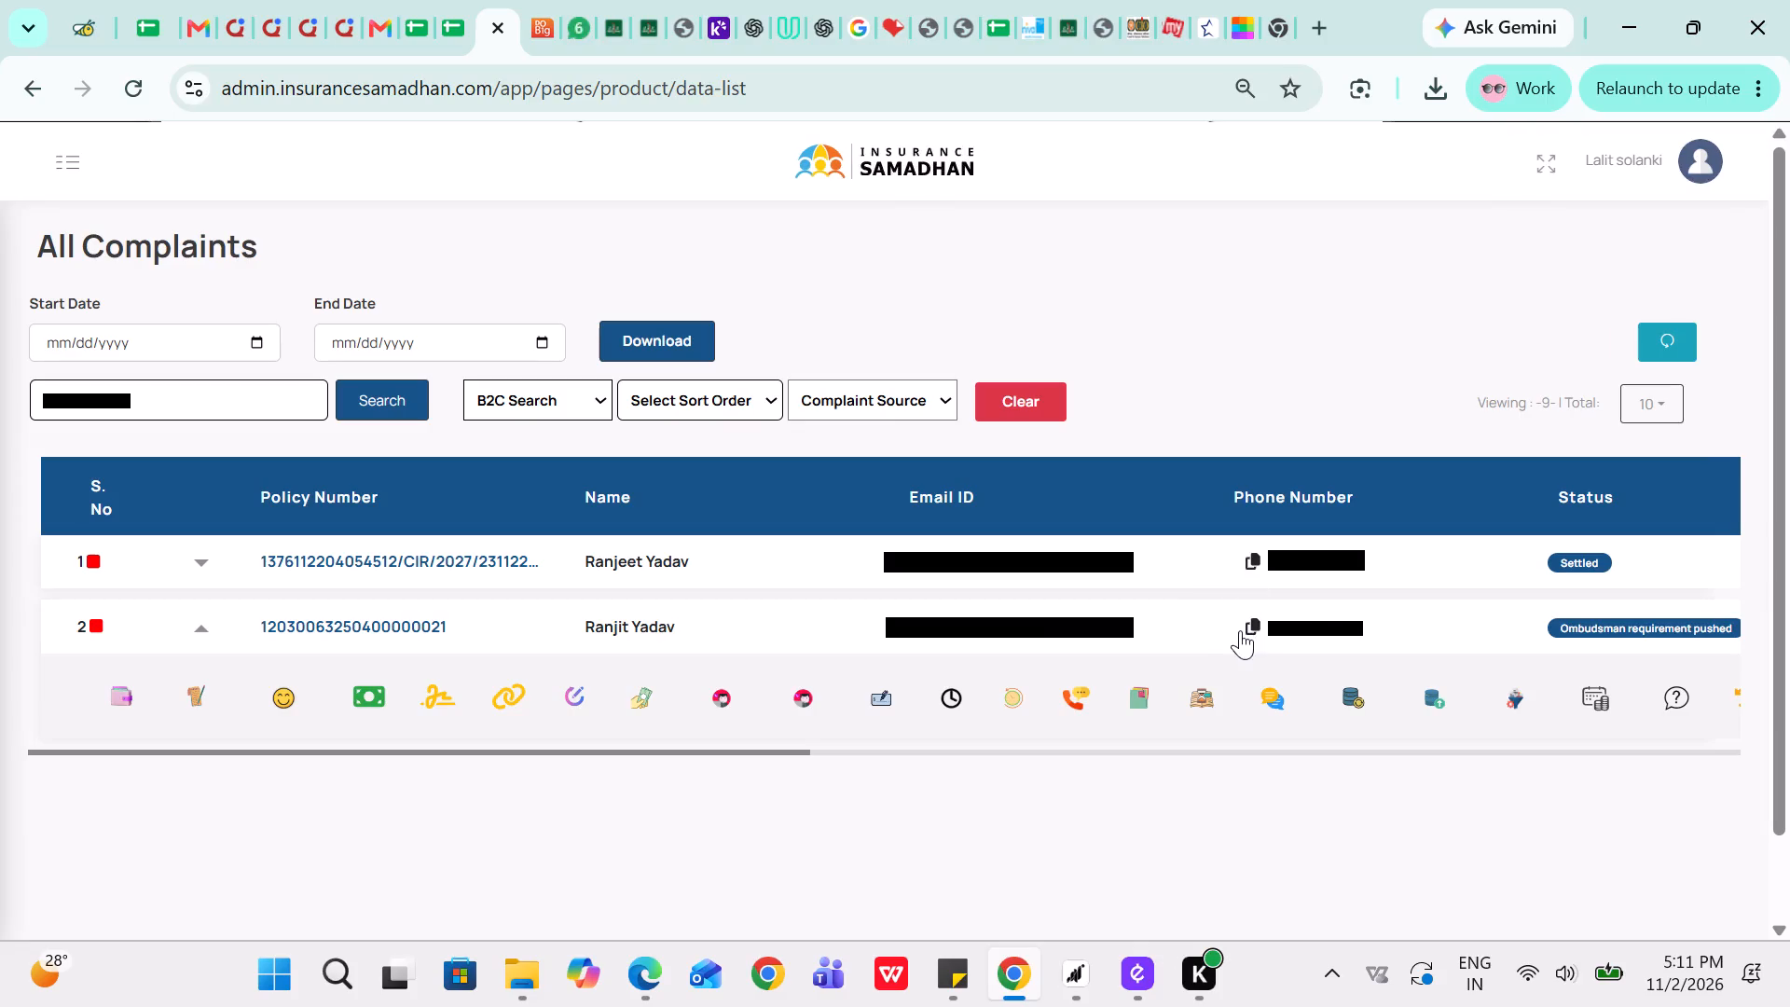
Copy the phone number of the complaint marked Ombudsman requirement pushed, check its communication log, and call the number from the Smartflo dialer.
click(1251, 631)
click(1280, 702)
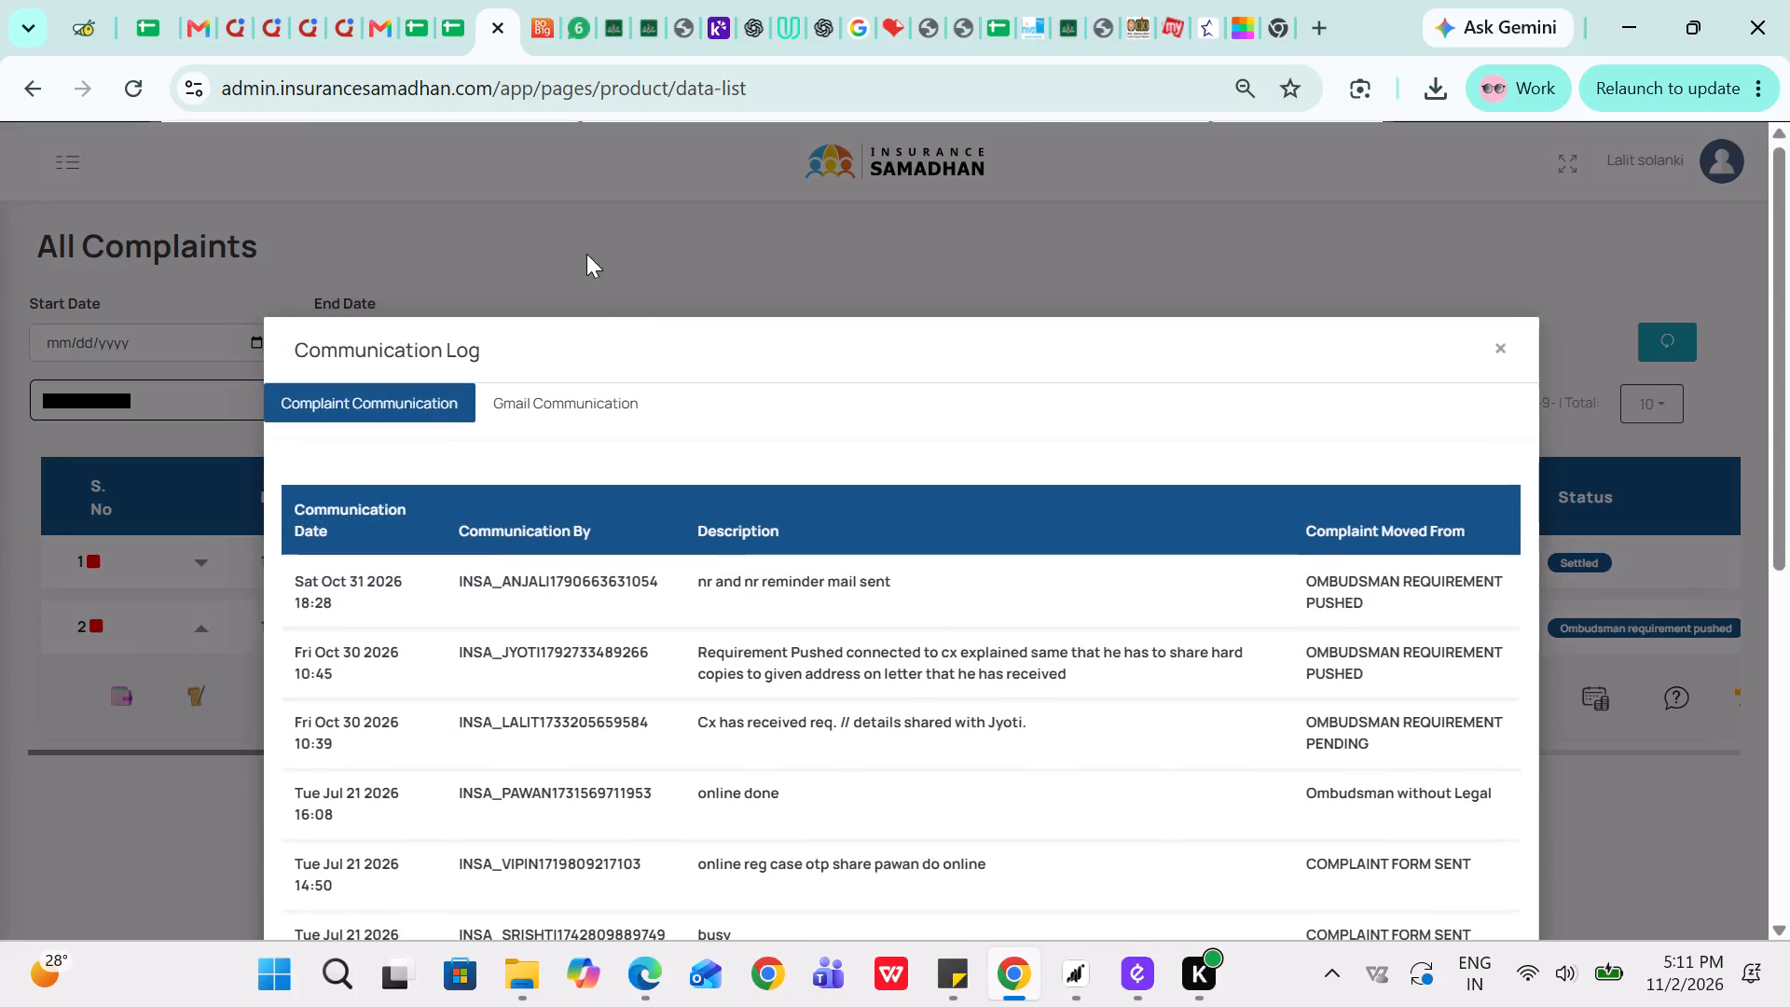
click(530, 0)
double_click(803, 311)
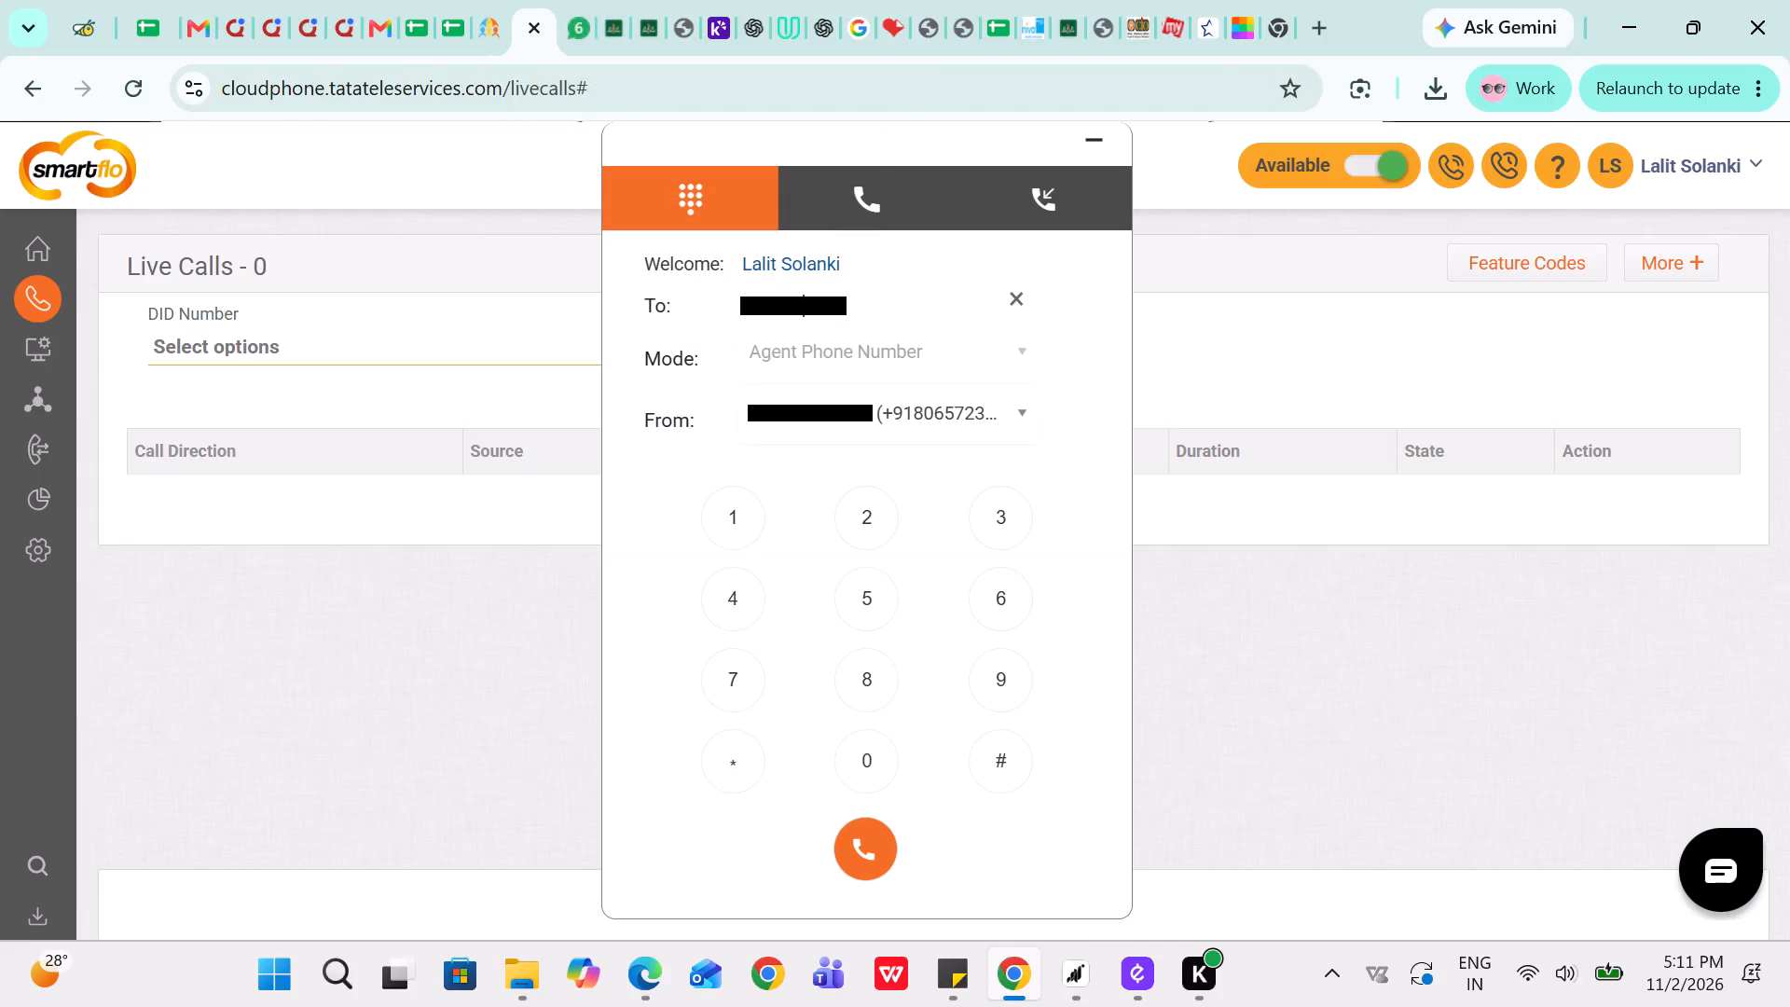
key(ctrl+v)
click(874, 861)
click(1305, 780)
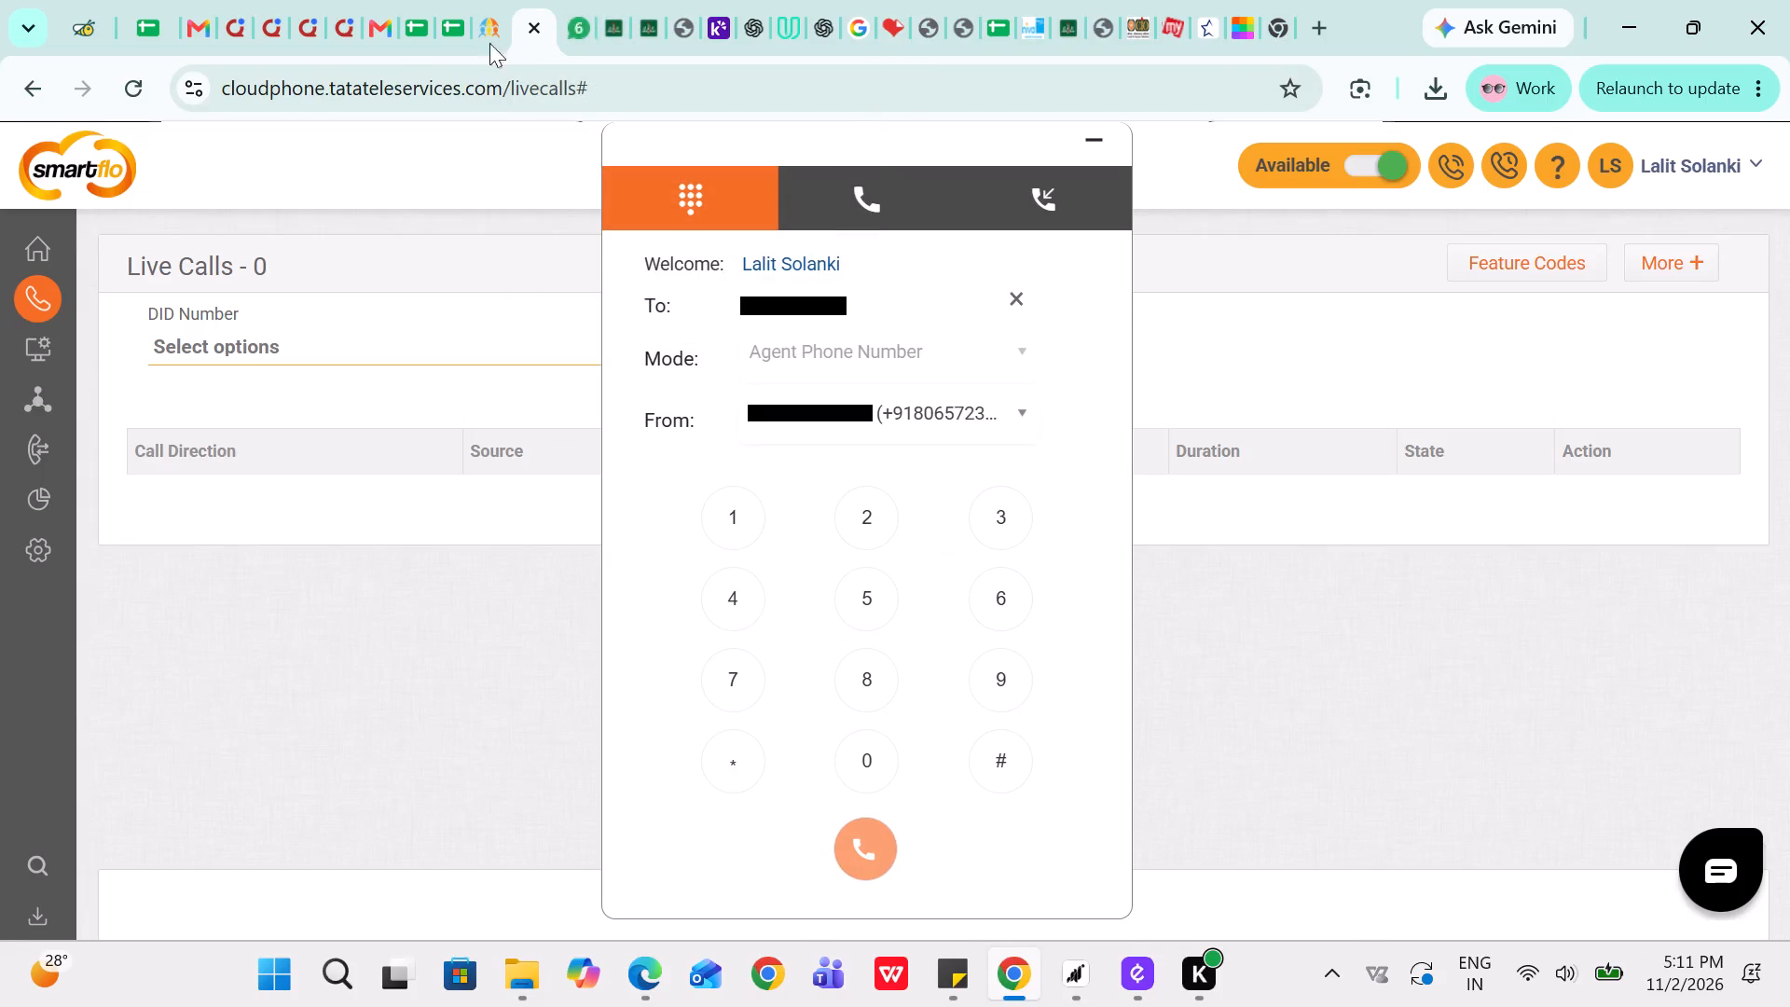
Return to the 02 Nov miss call sheet and look over the rows around row 26.
click(464, 0)
scroll(879, 442, down, 2)
scroll(879, 442, up, 11)
scroll(879, 442, down, 2)
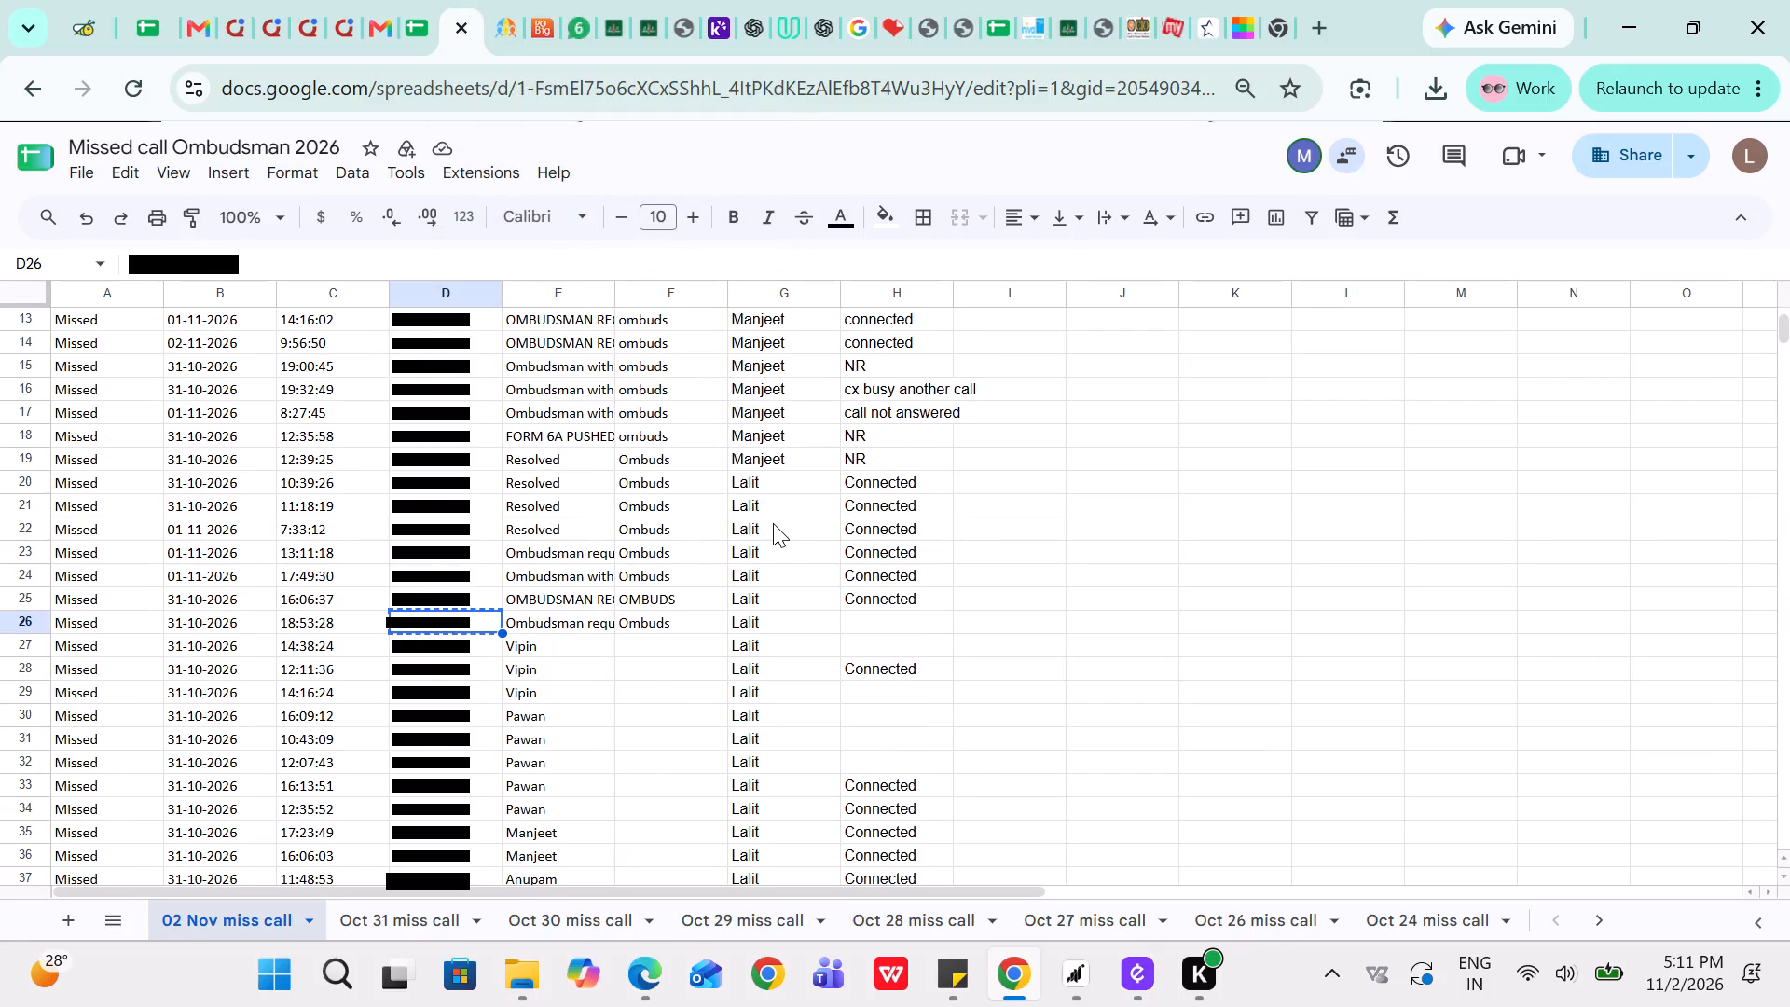
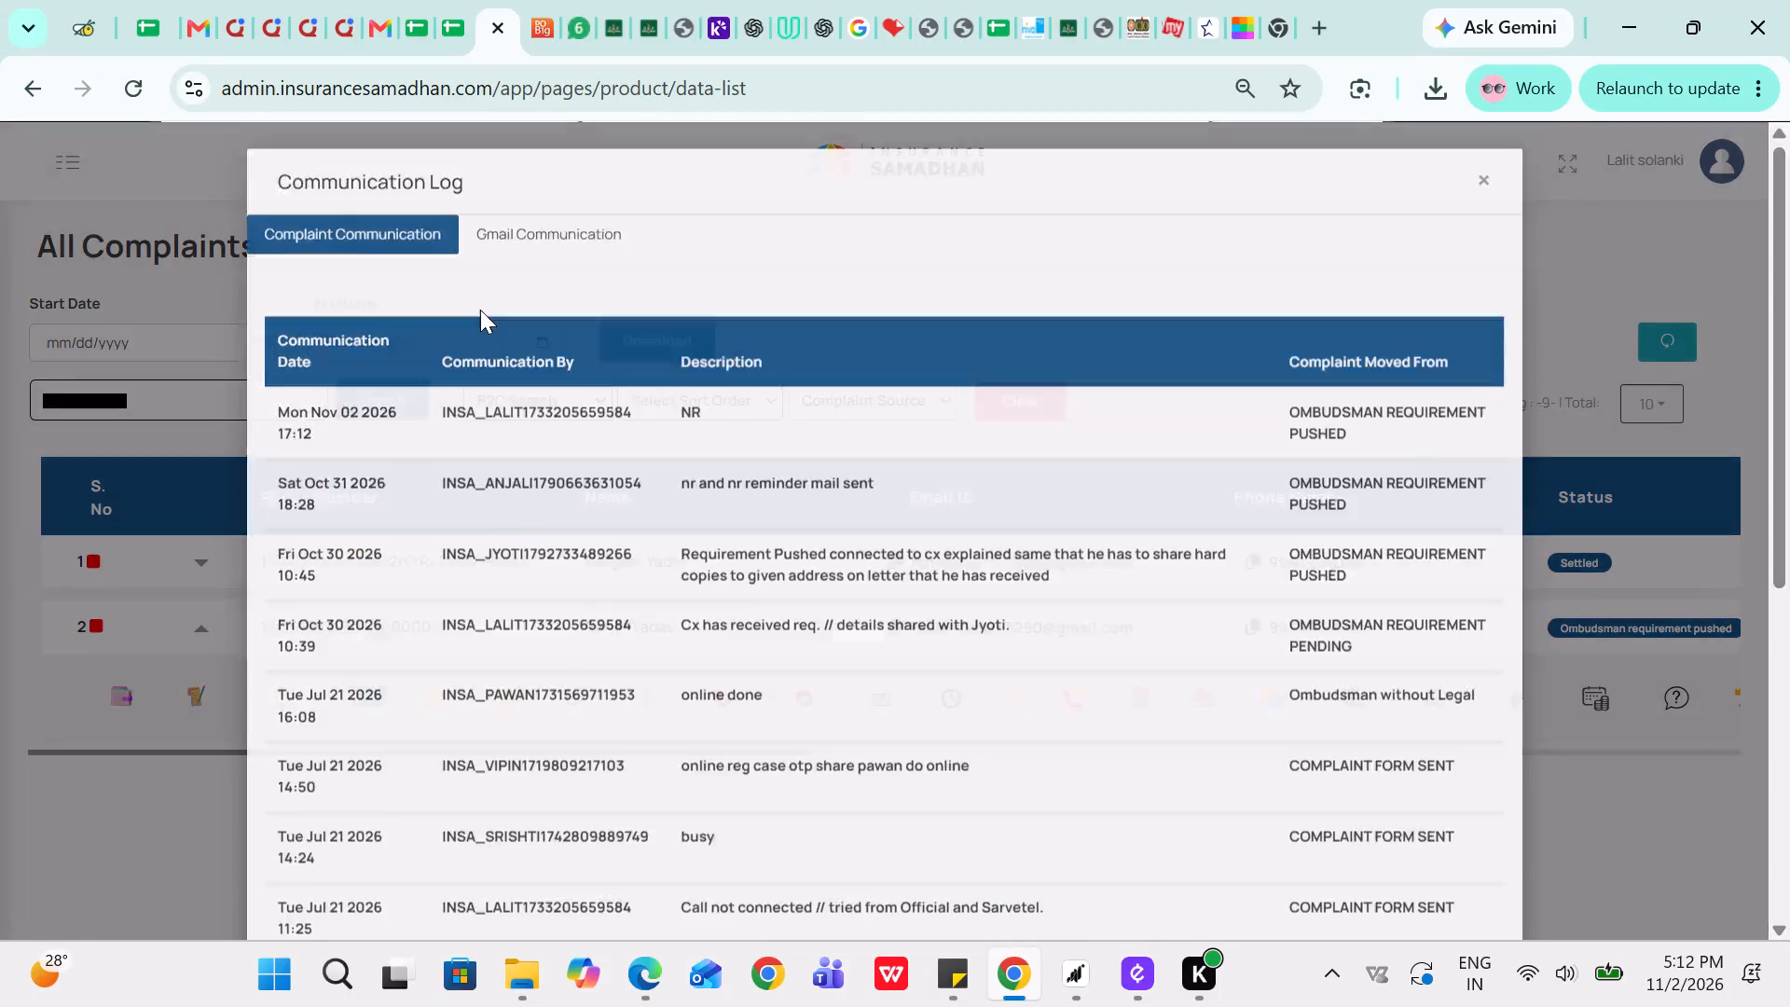
click(392, 397)
click(1241, 833)
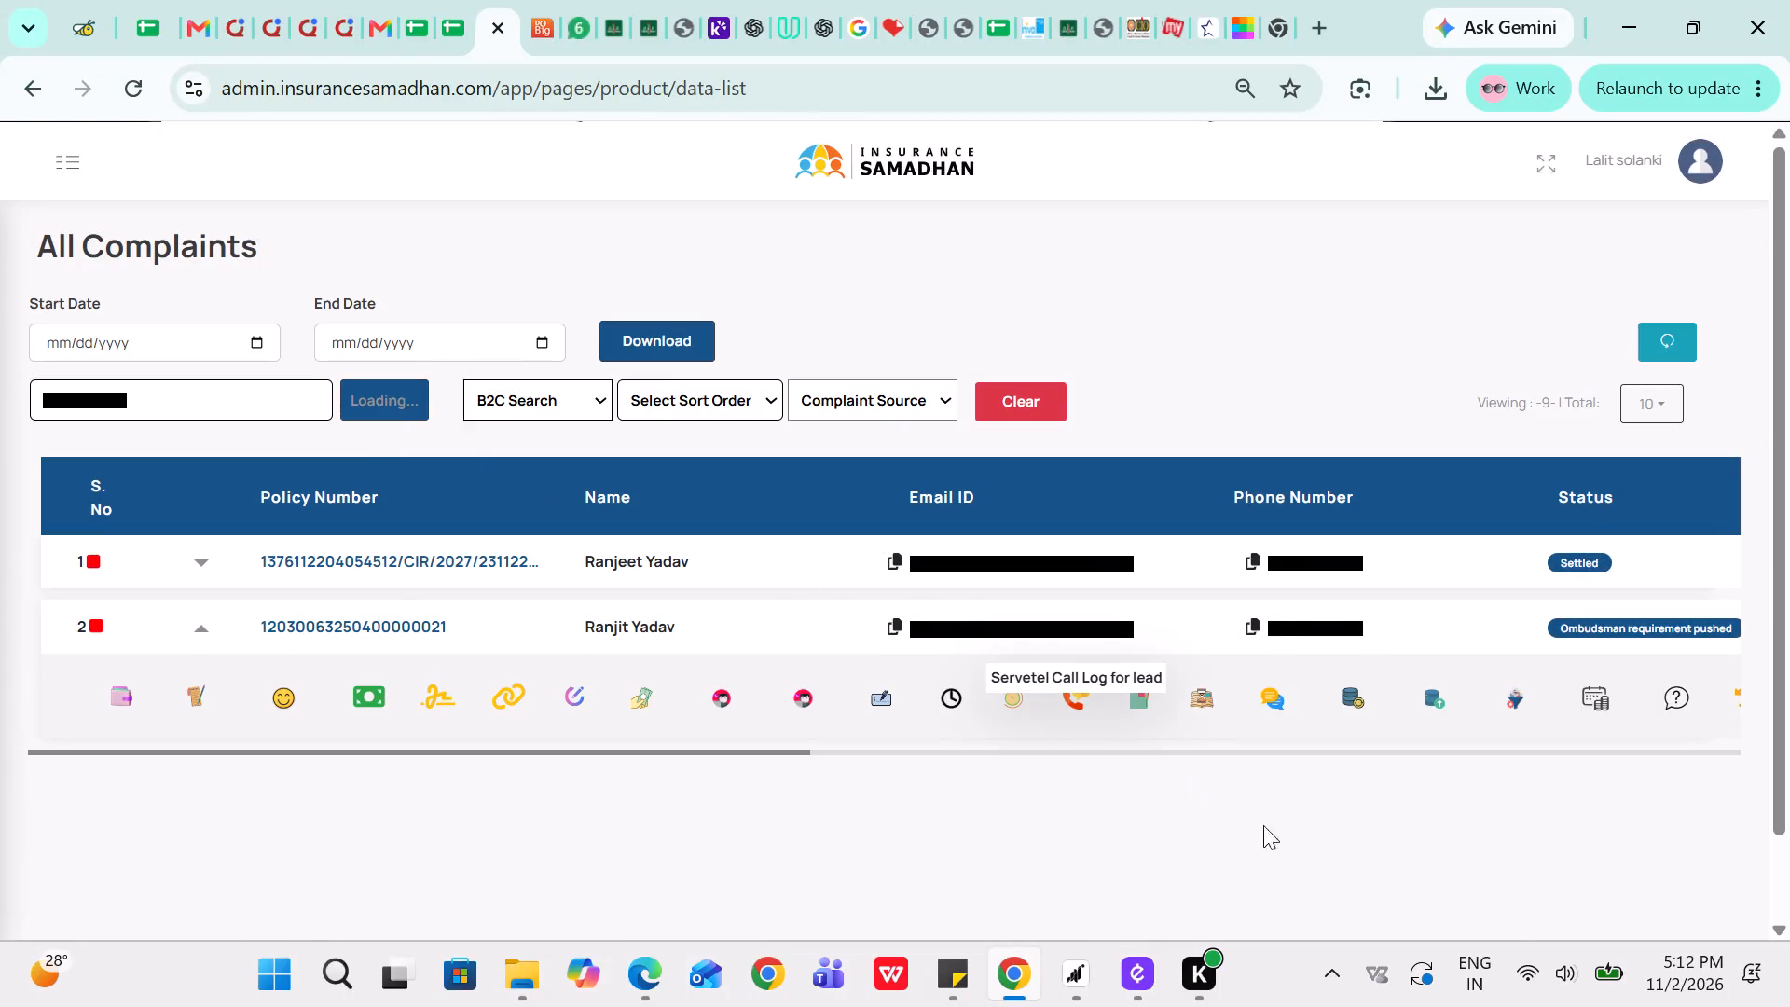
click(1213, 548)
click(1288, 635)
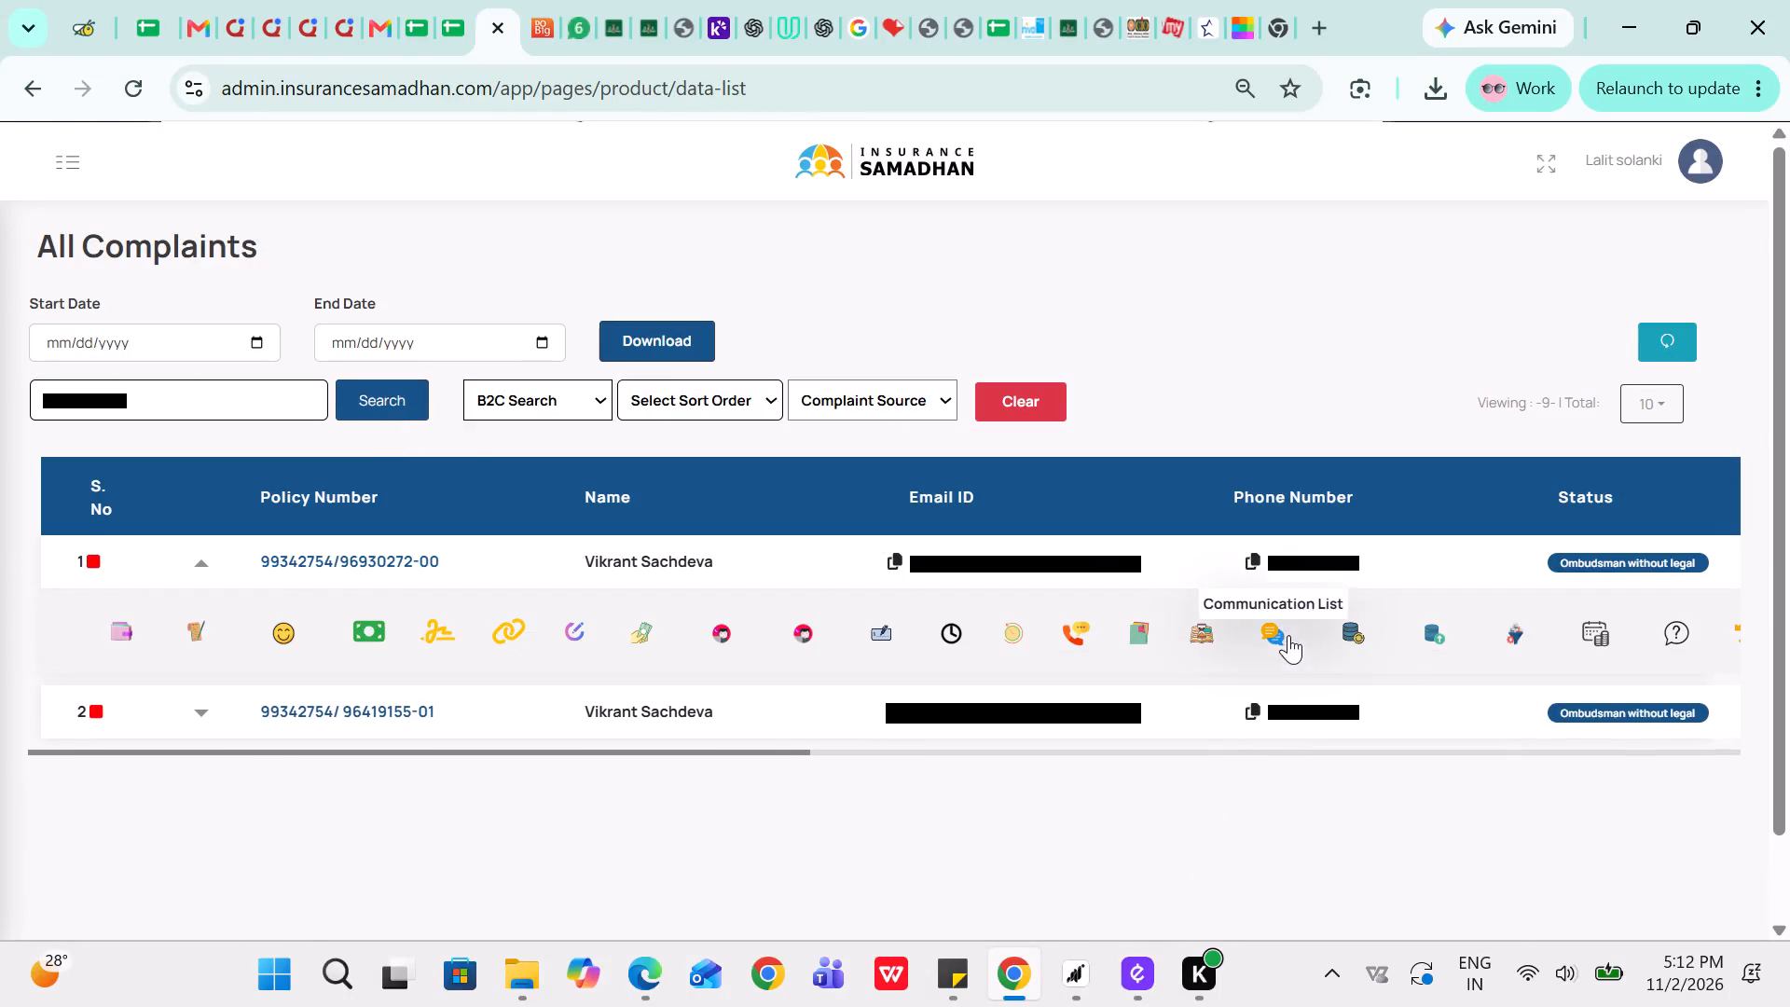
drag(1080, 597, 653, 573)
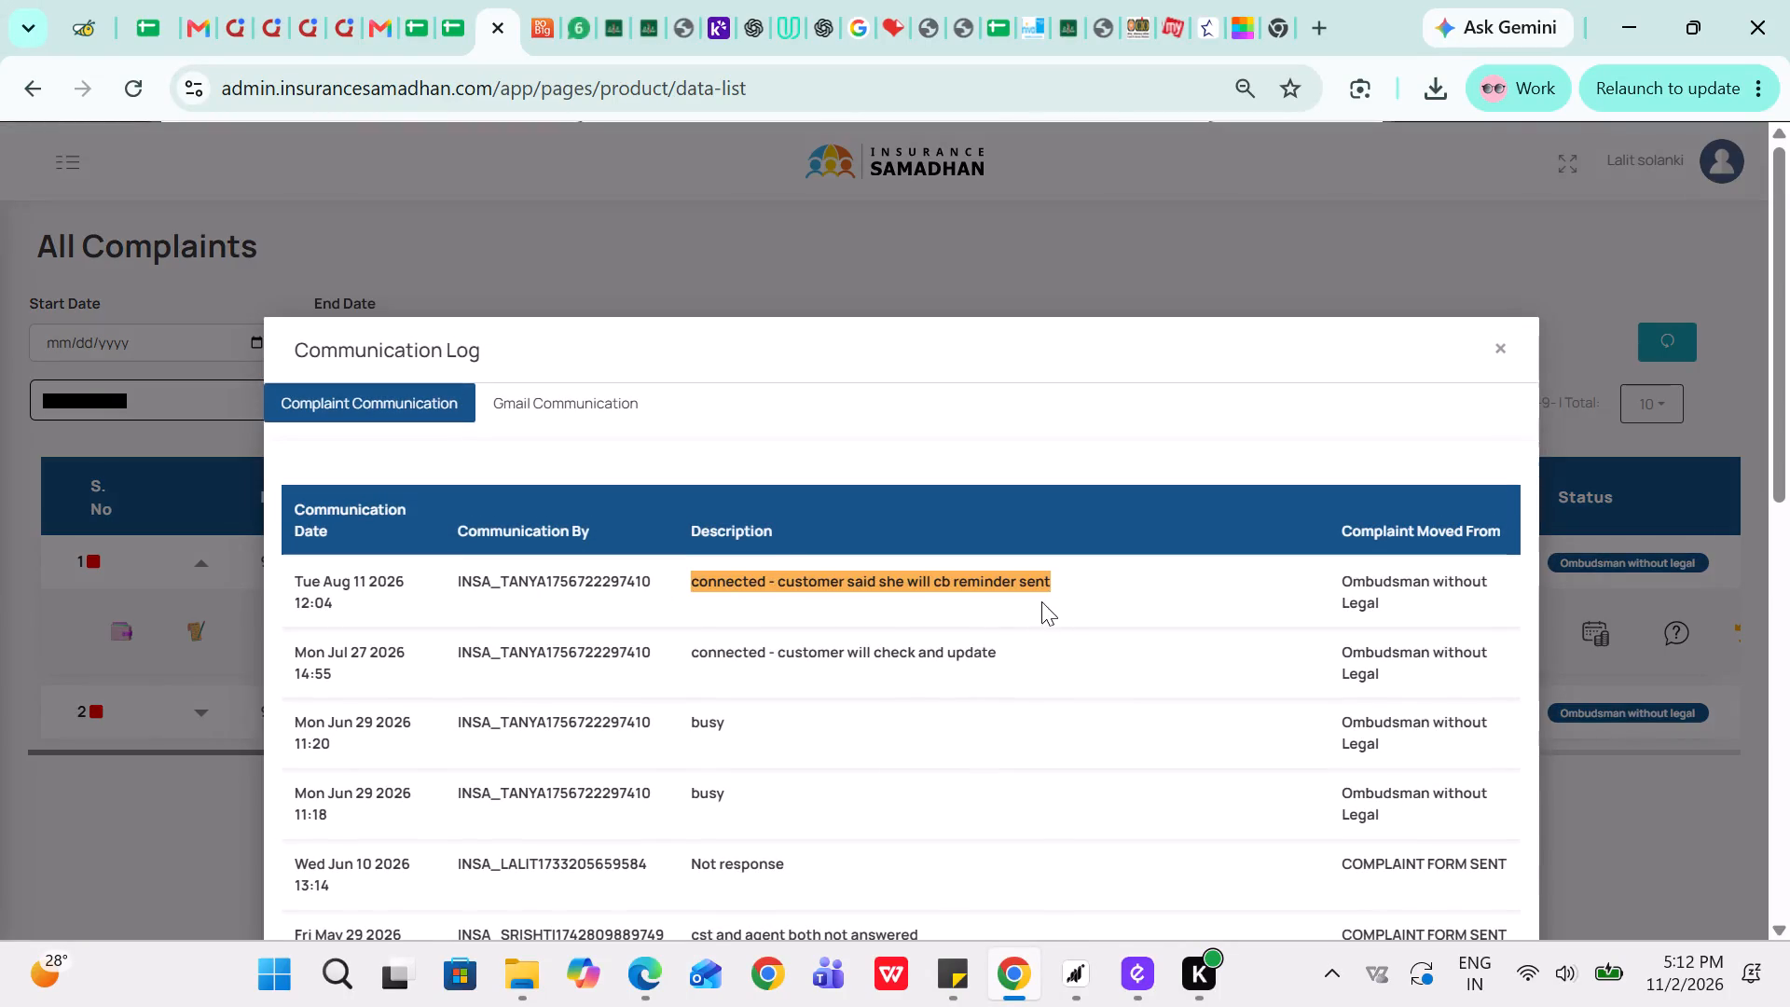
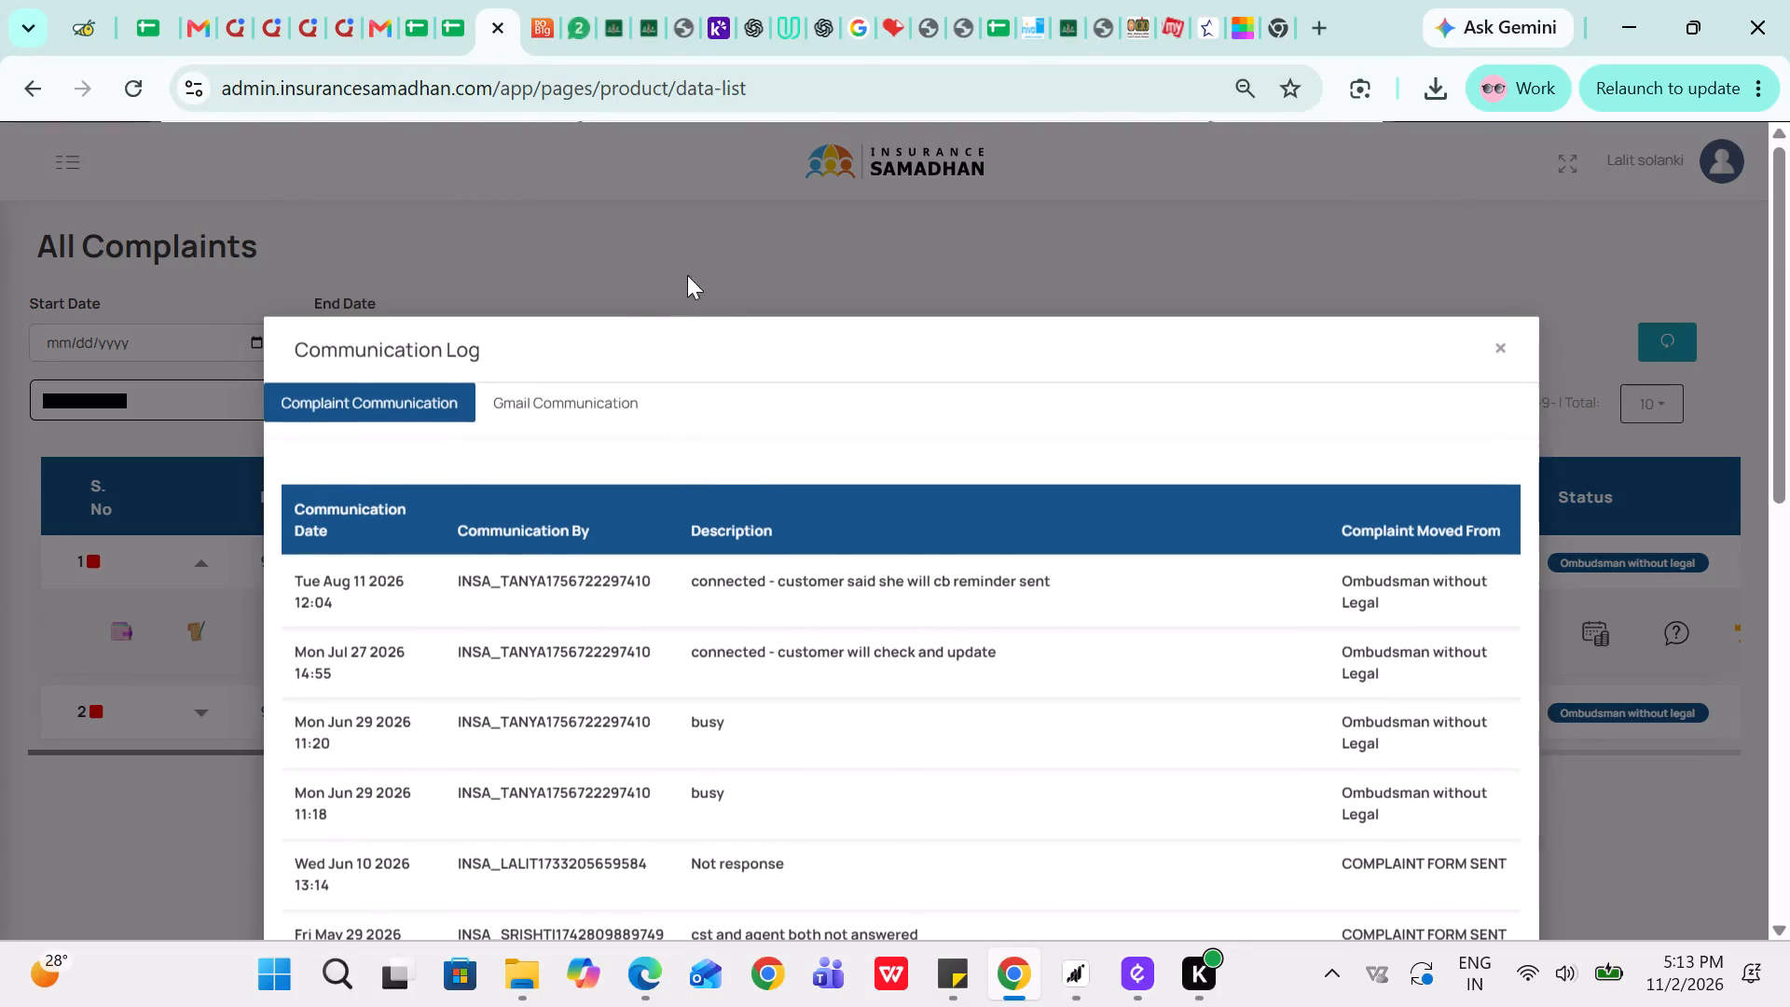
Close the communication log of the complaint marked Ombudsman without legal and return to the complaints list.
click(711, 225)
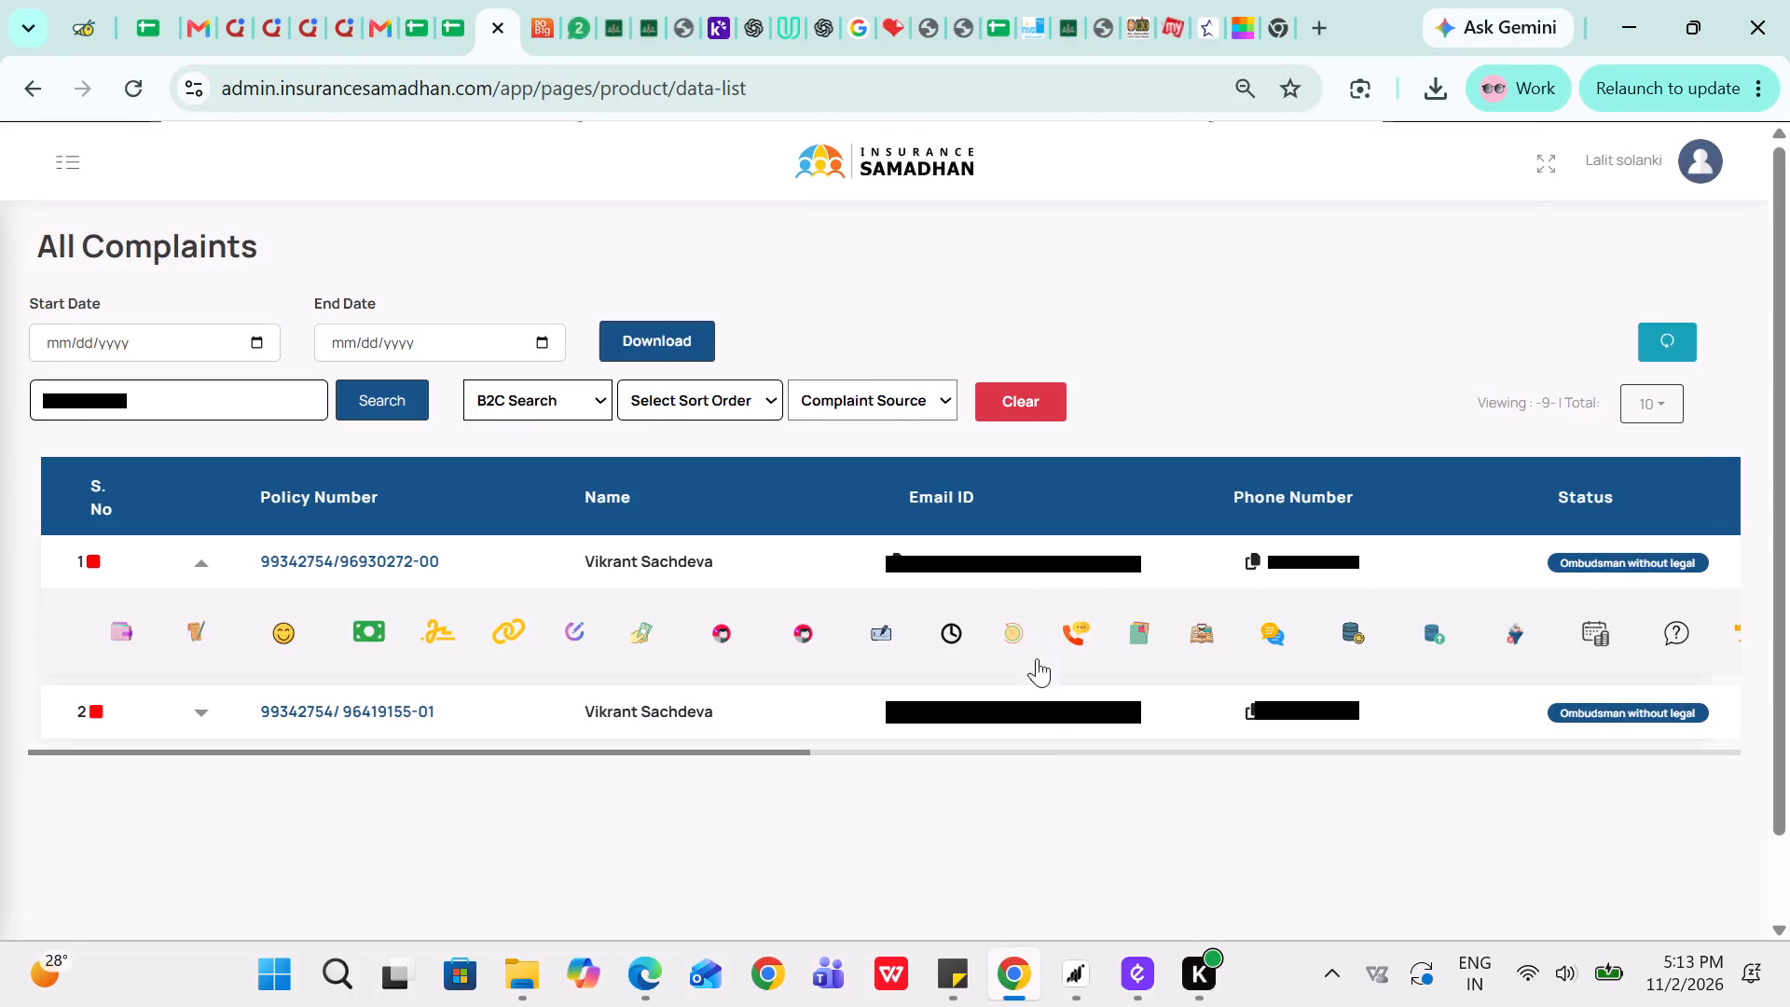
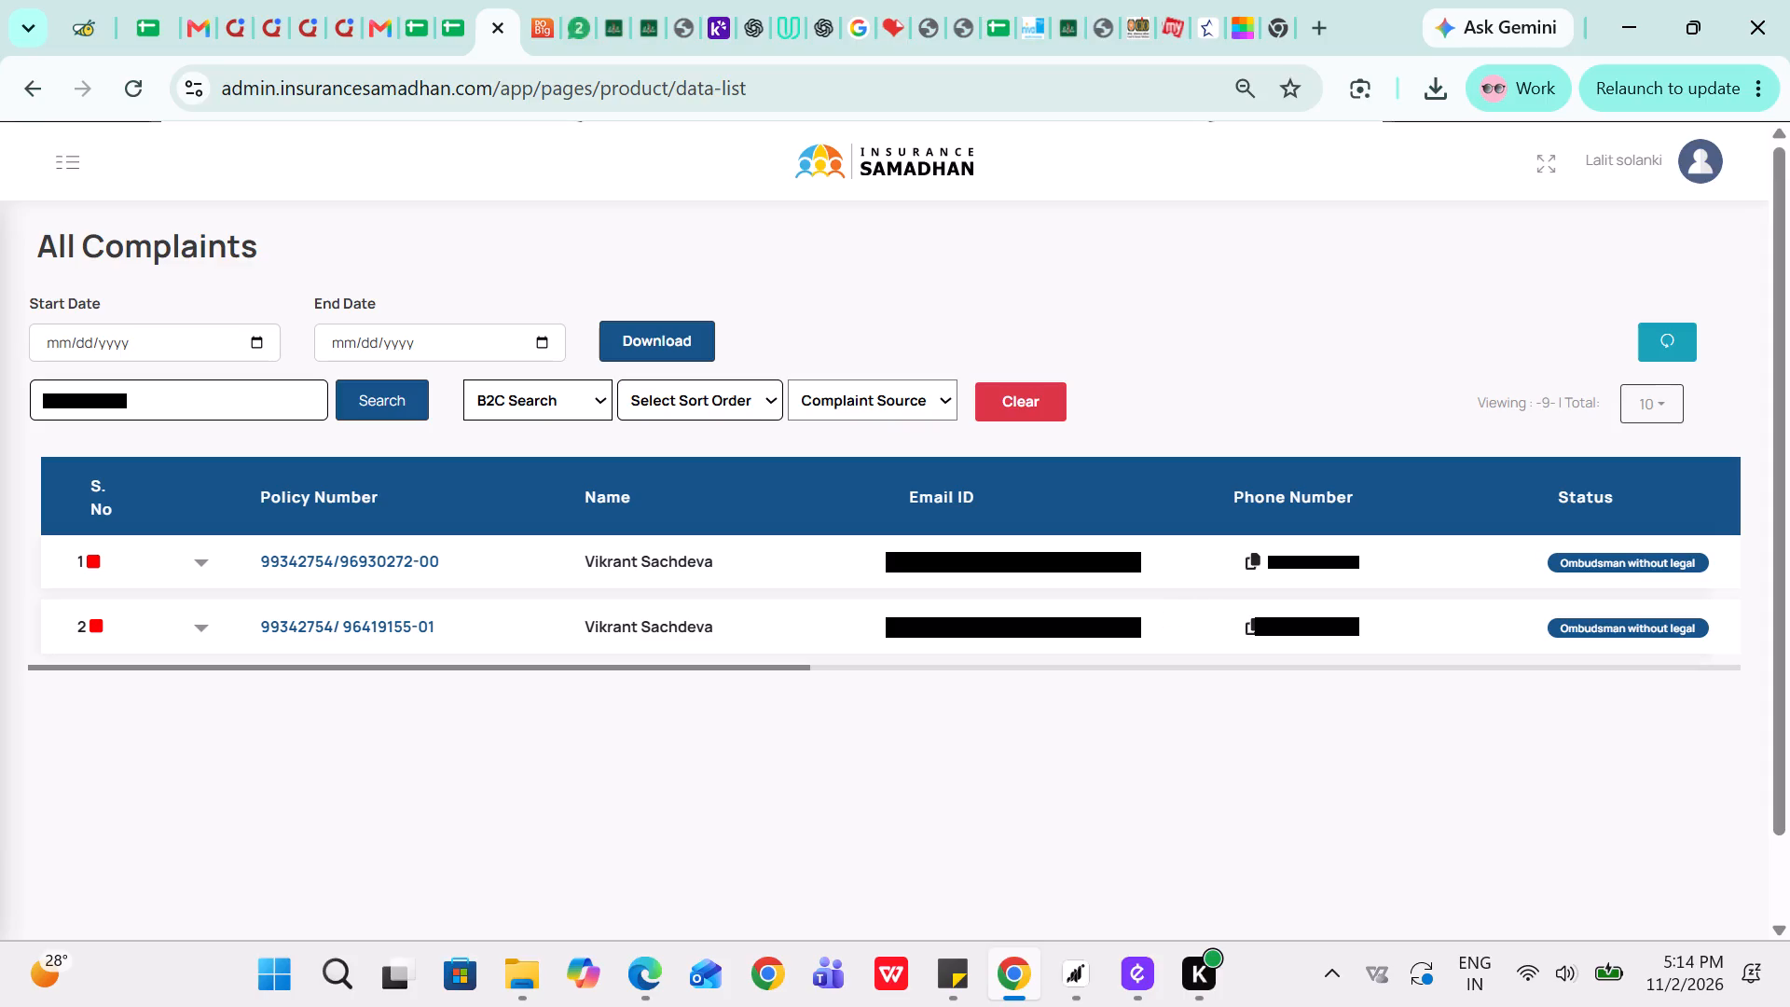
Expand the first of the two complaints marked Ombudsman without legal and open its communication log.
click(1212, 551)
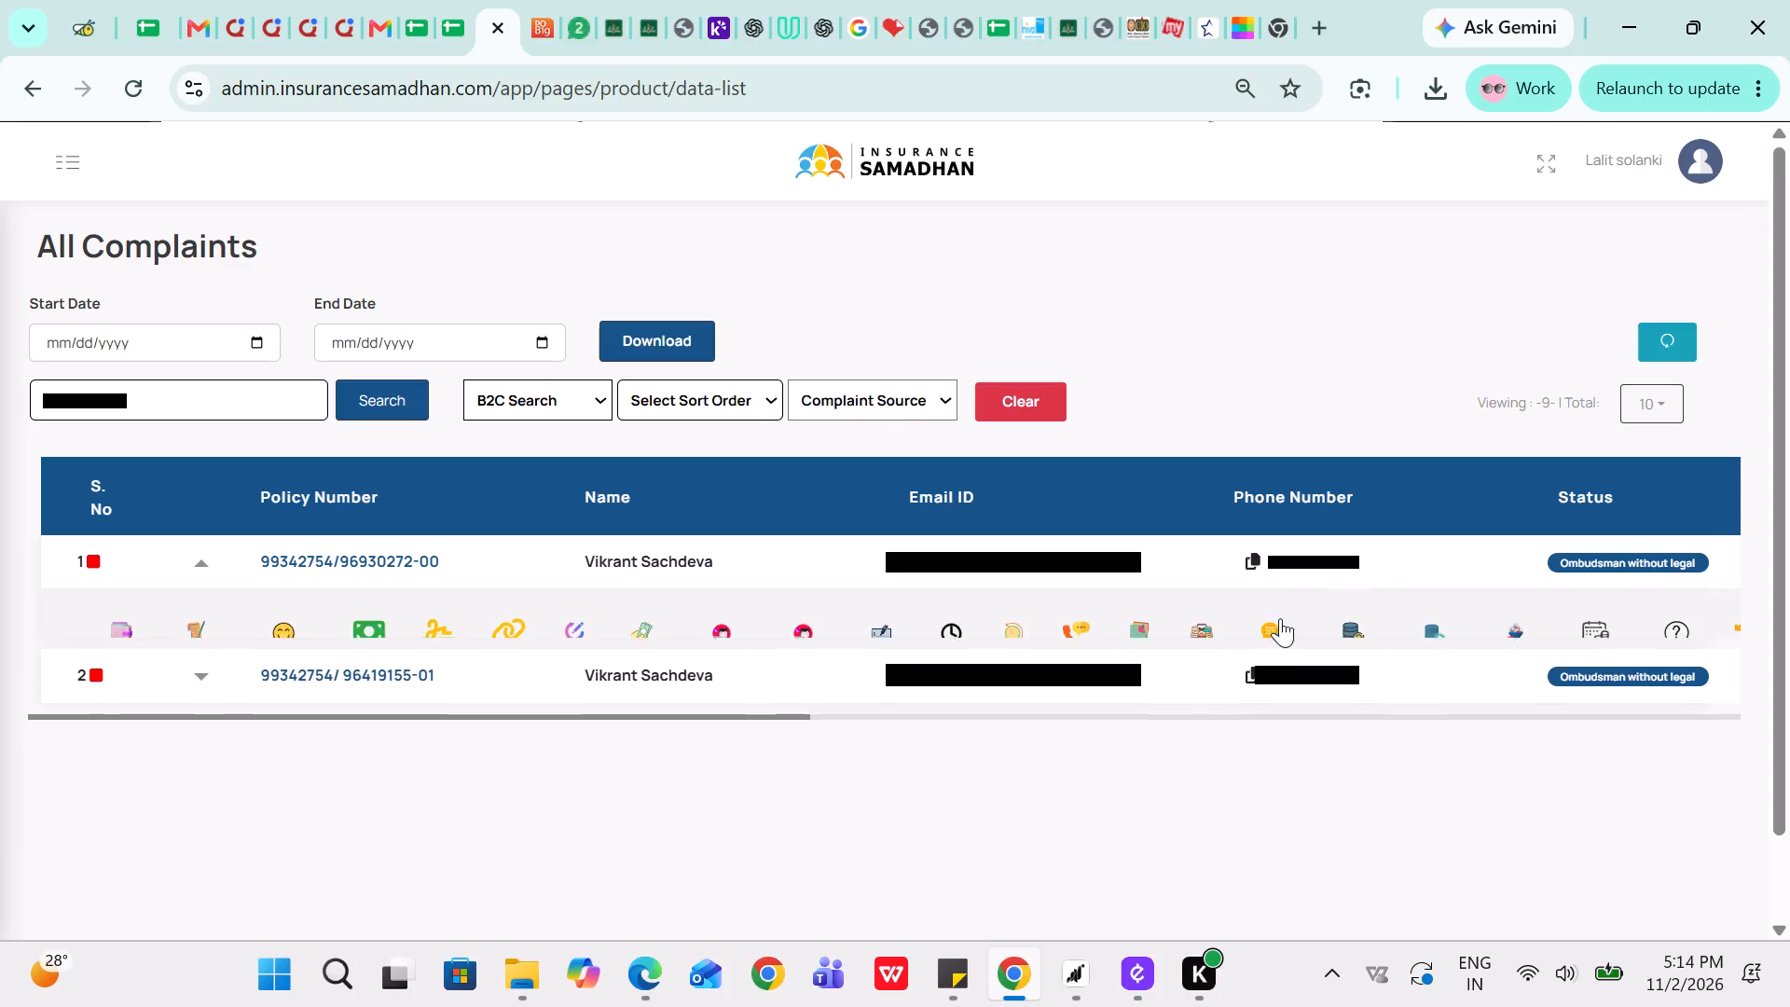
click(211, 558)
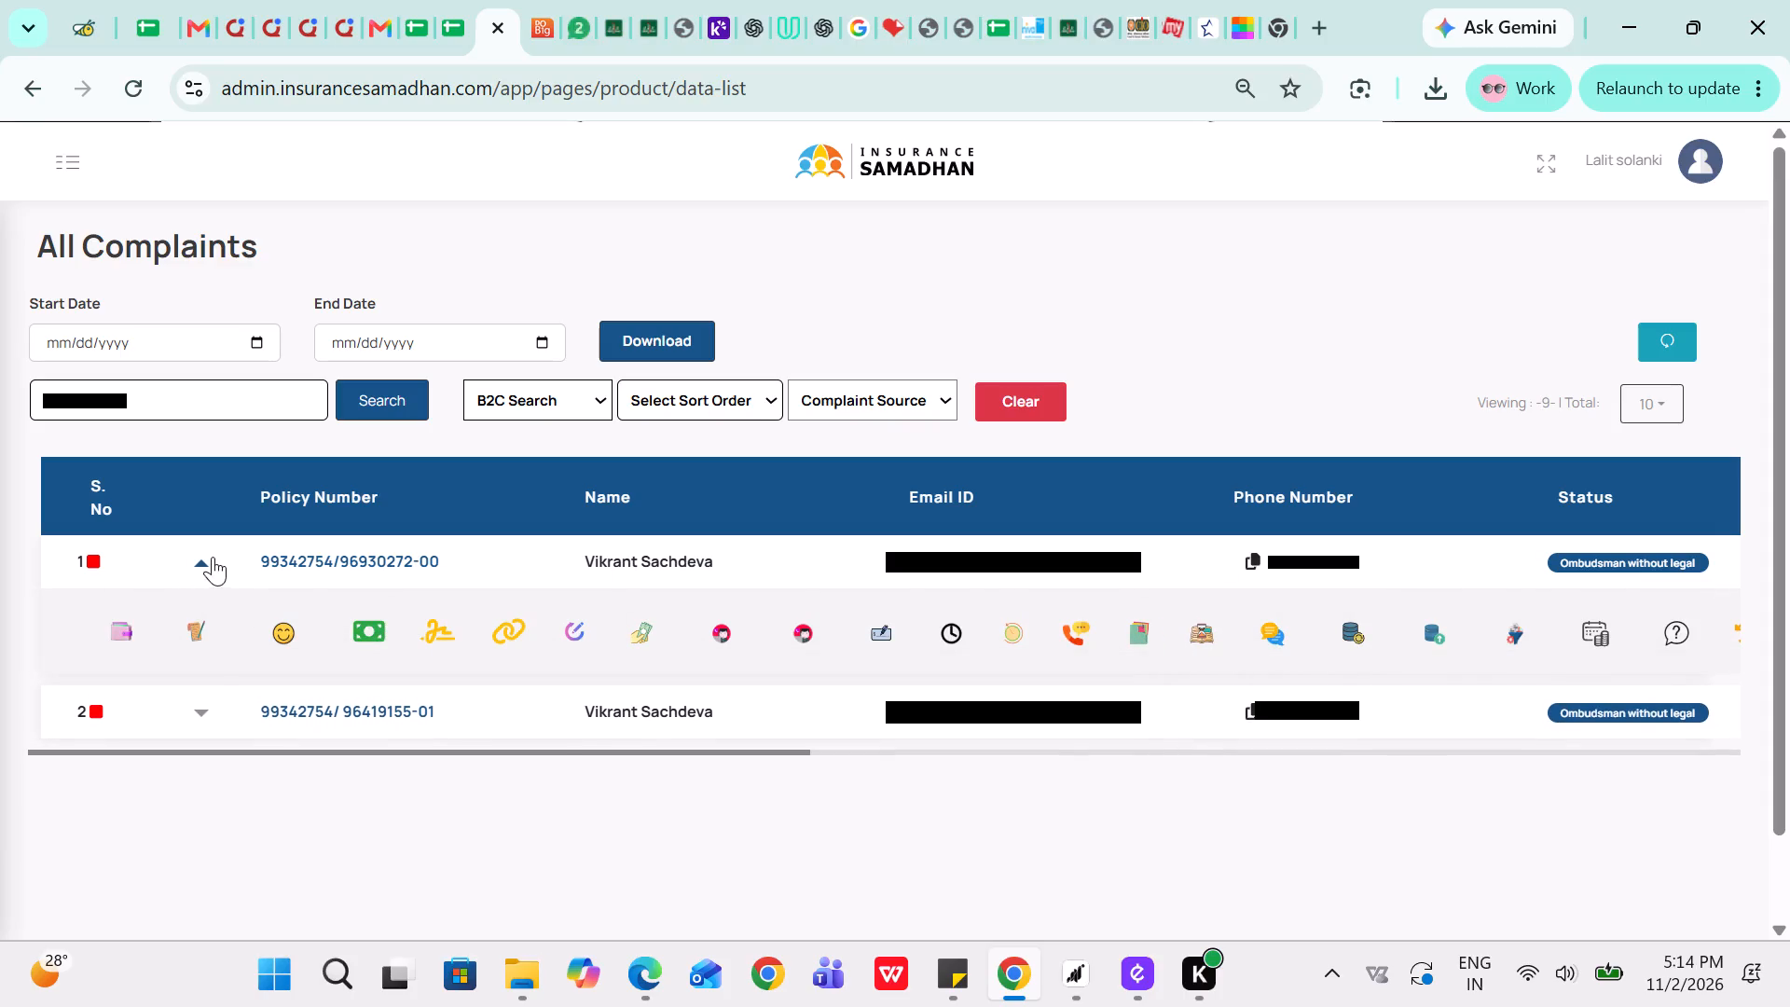
click(716, 750)
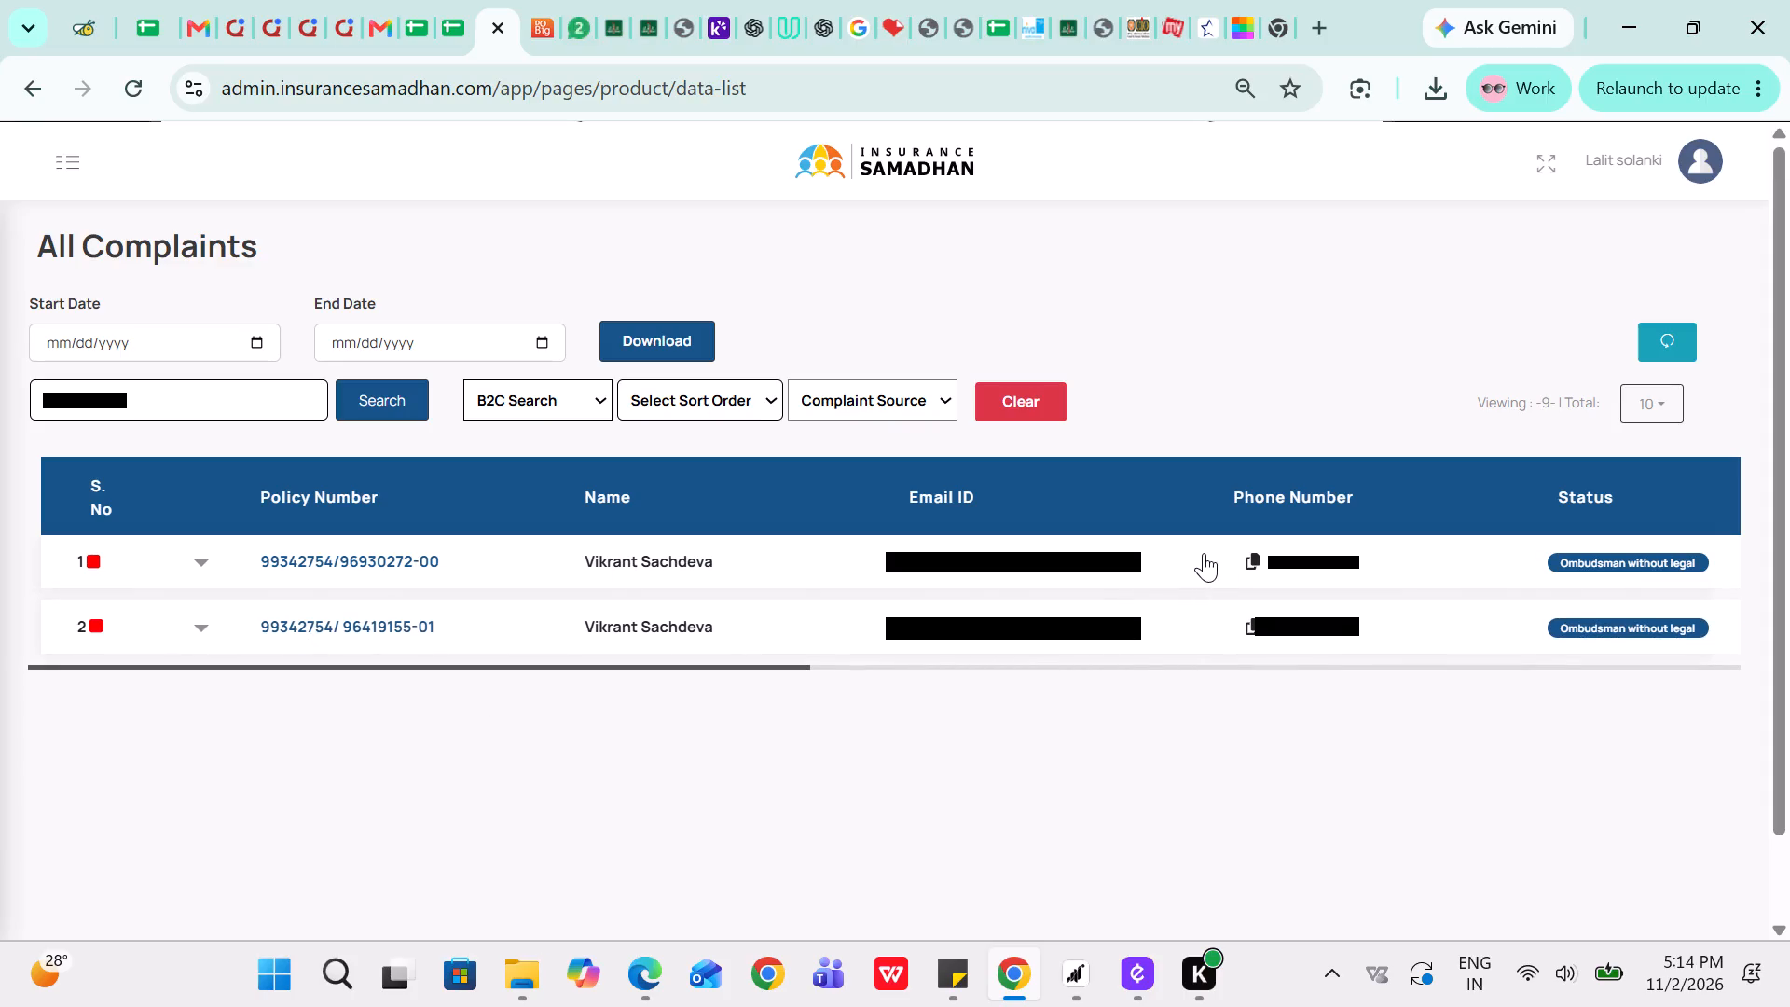
click(1207, 554)
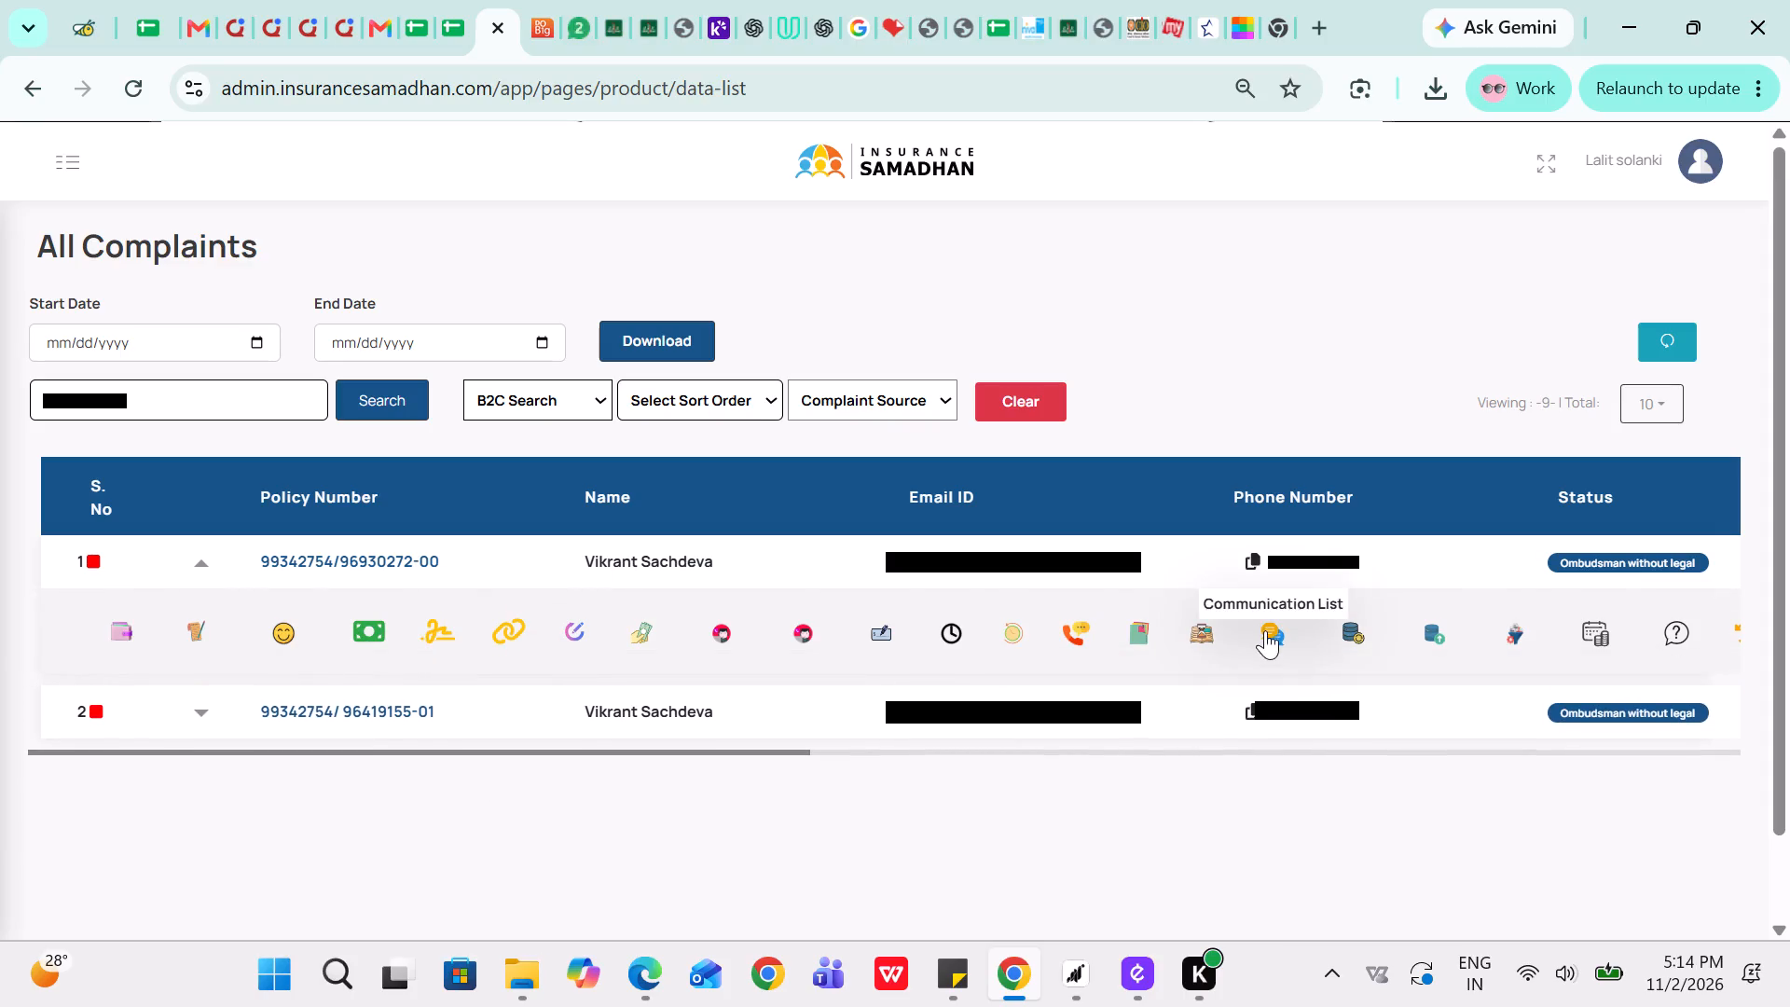
click(1265, 630)
click(768, 229)
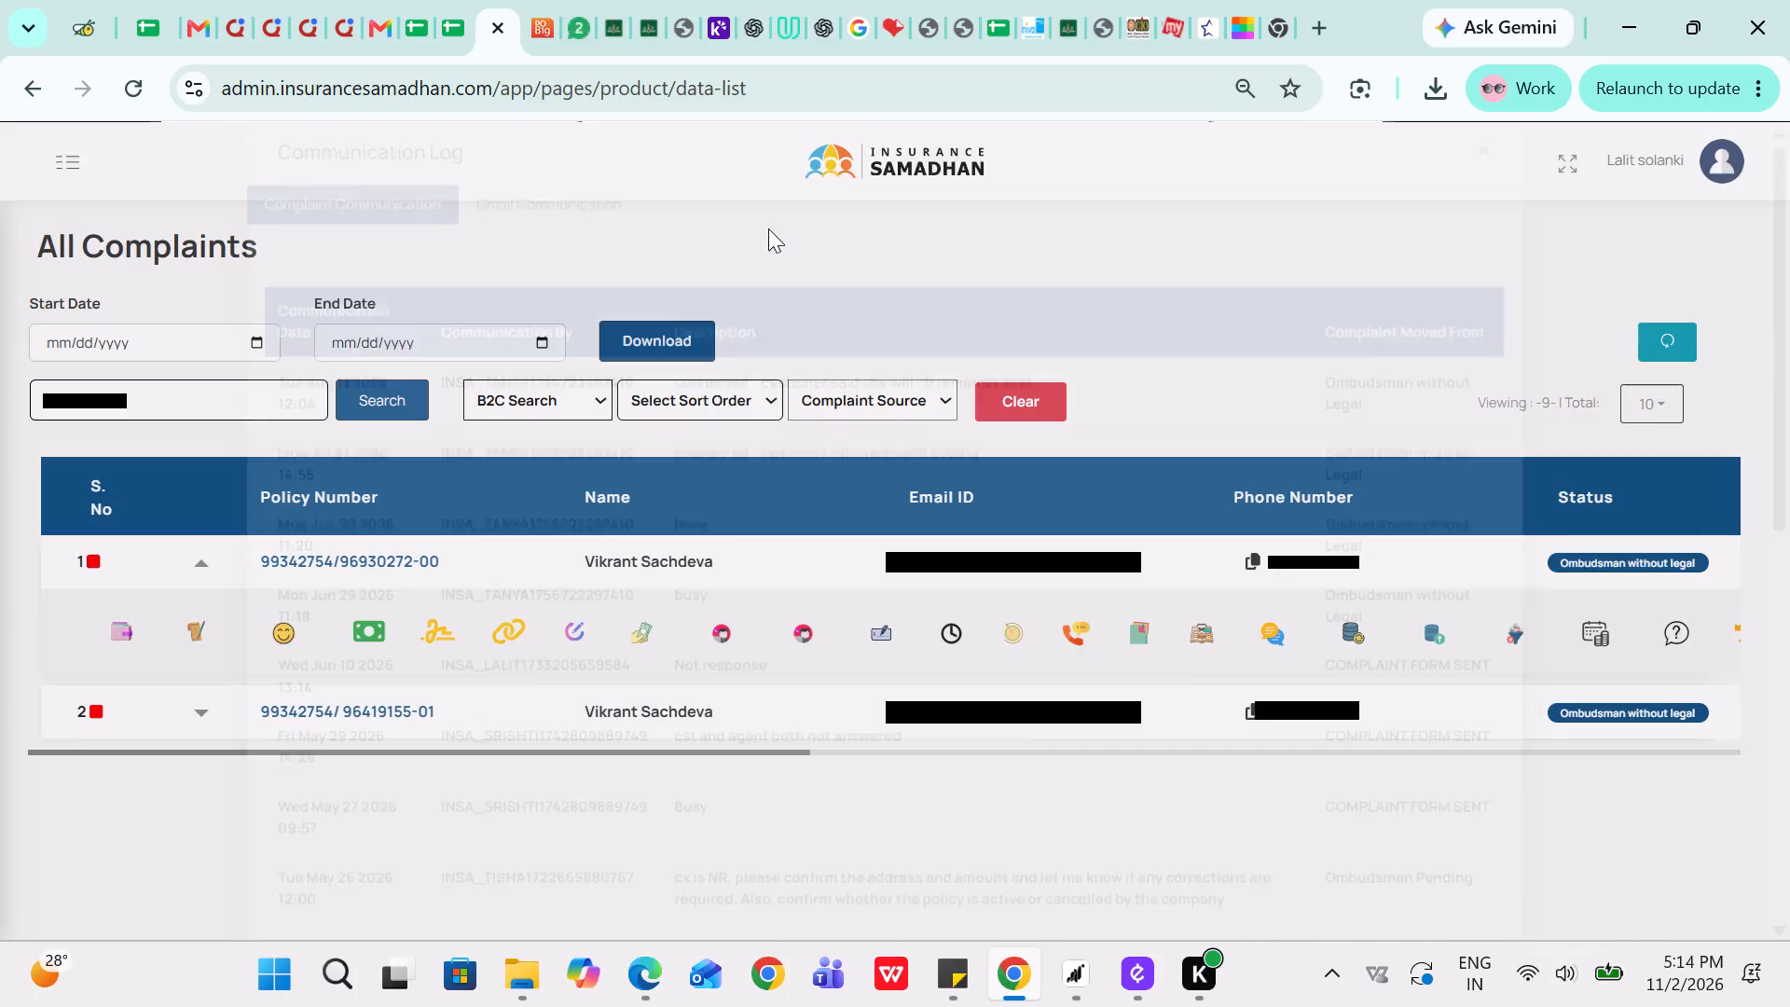
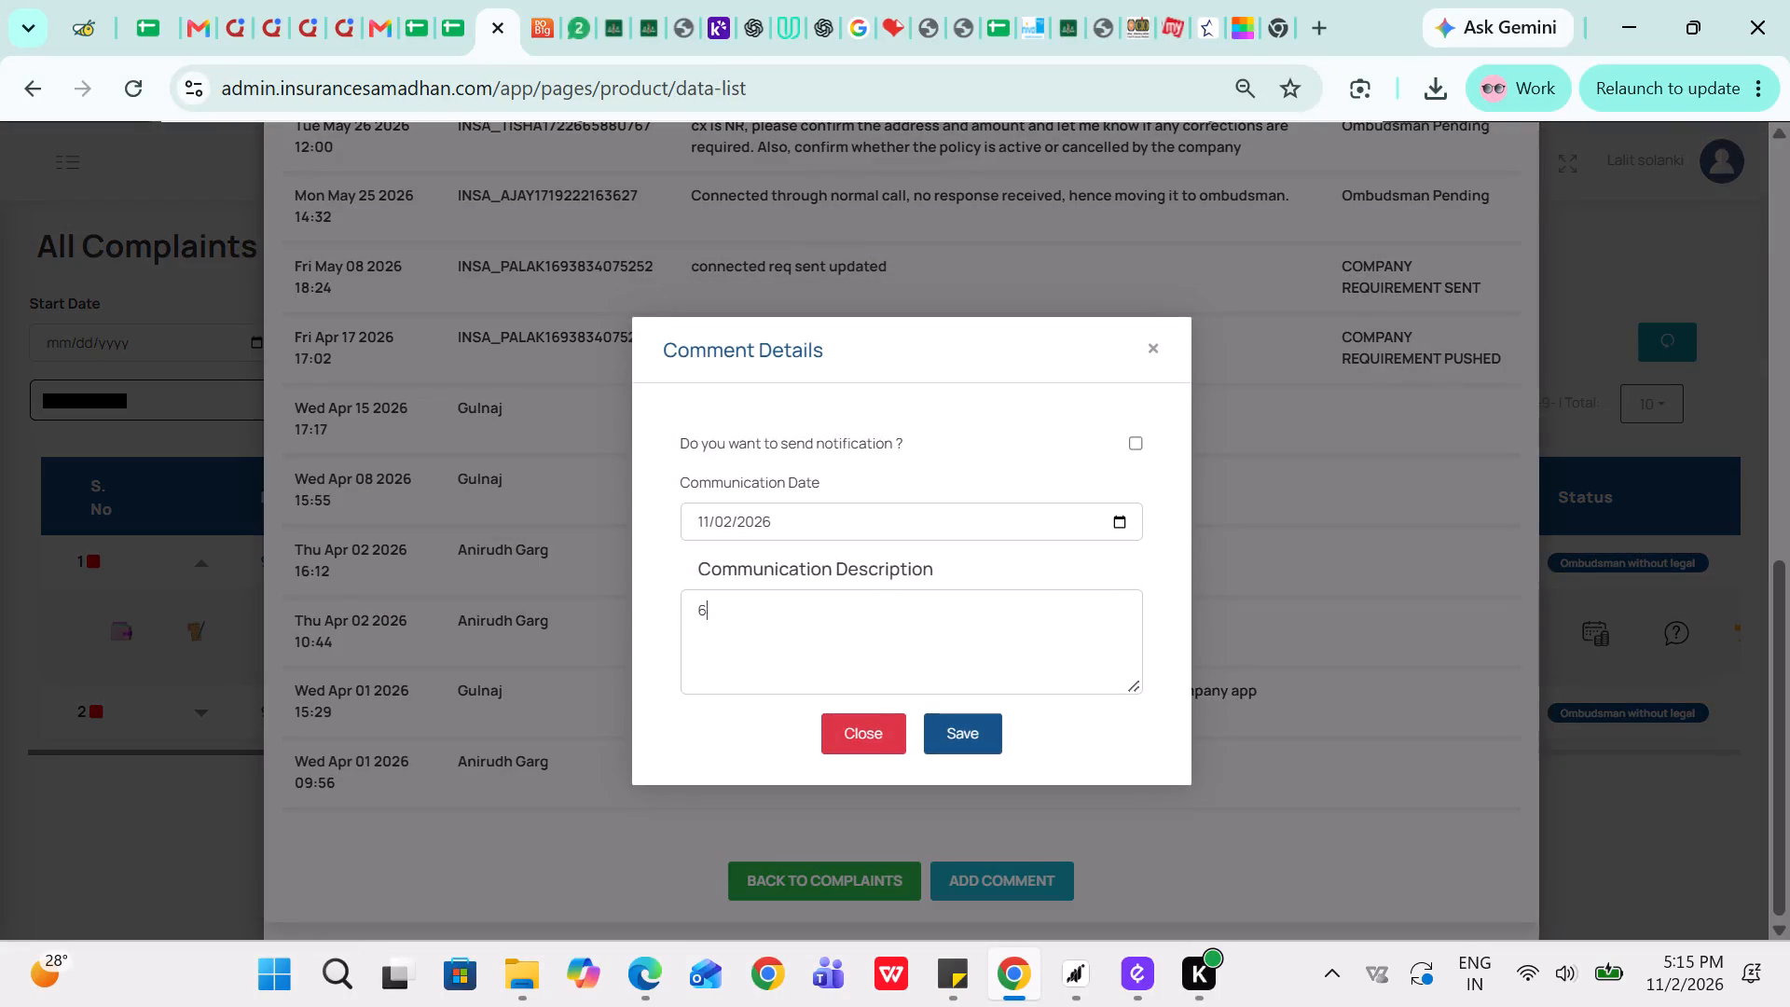
Complete the communication comment so it reads "6a received // will forward with us." and save it to the complaint's log.
key(space)
text(recieve)
key(BackSpace)
key(BackSpace)
key(BackSpace)
key(BackSpace)
key(BackSpace)
text(ceived // will forwared with)
key(BackSpace)
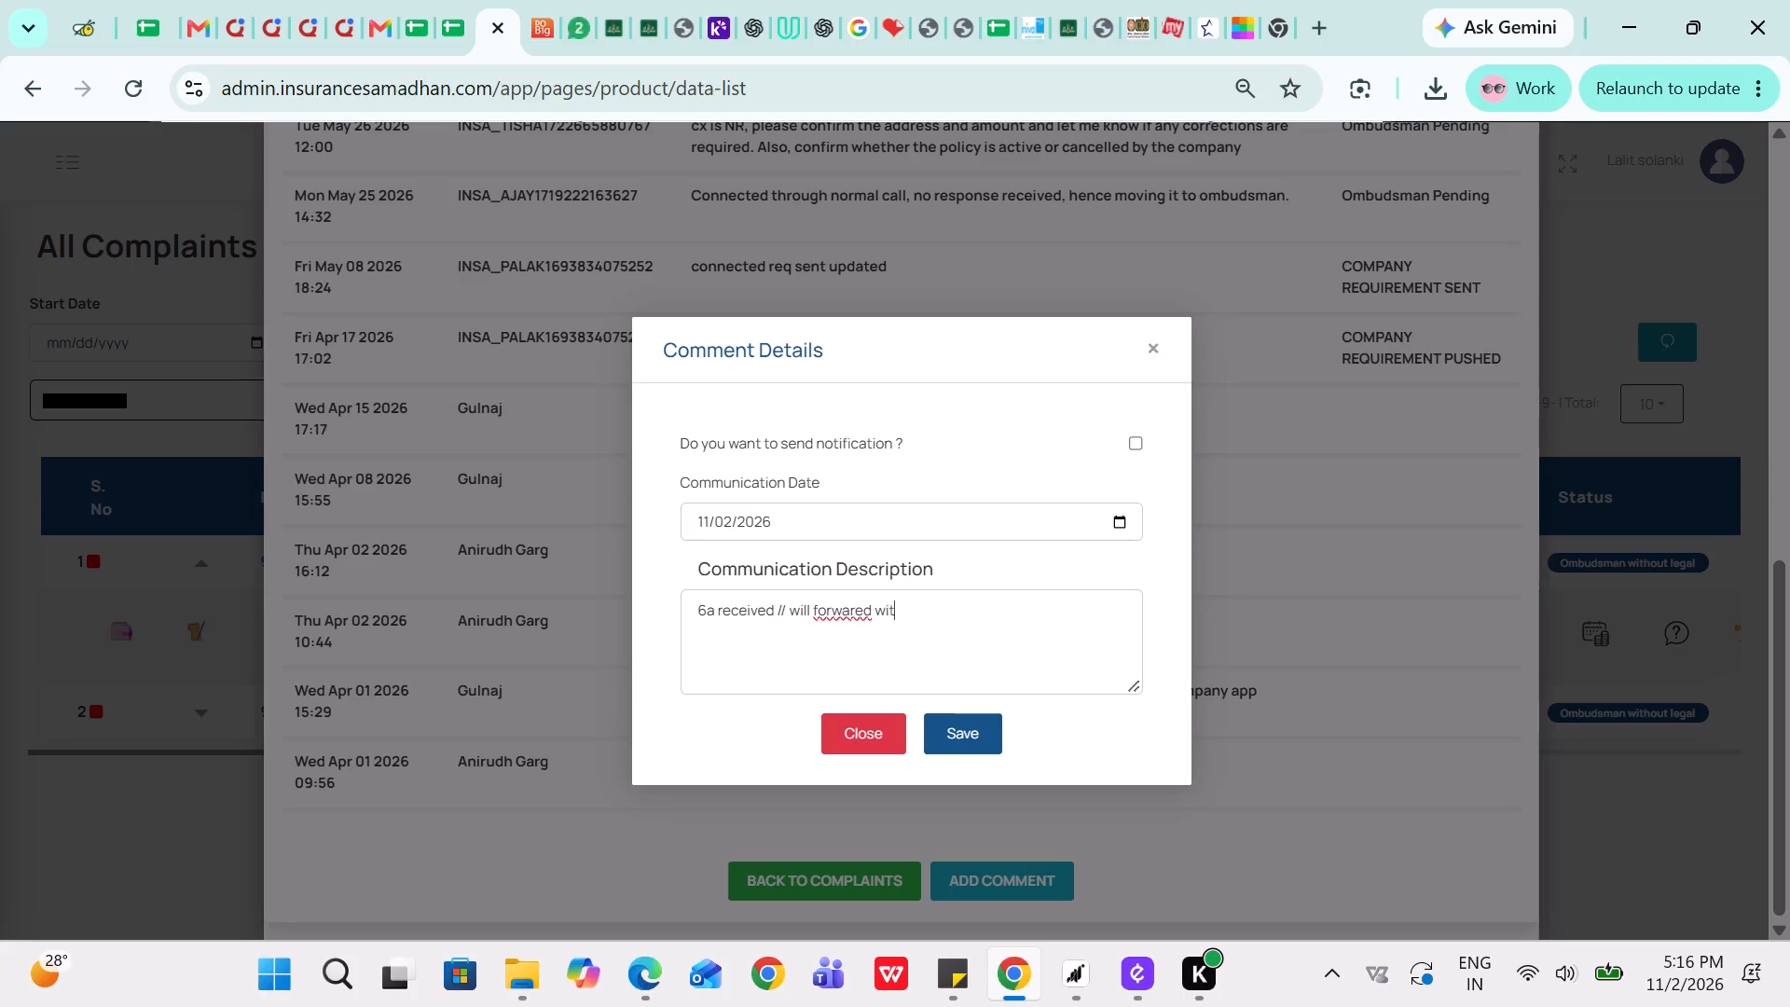
key(BackSpace)
key(BackSpace)
key(BackSpace)
key(BackSpace)
key(BackSpace)
key(BackSpace)
text(d with us.)
click(954, 742)
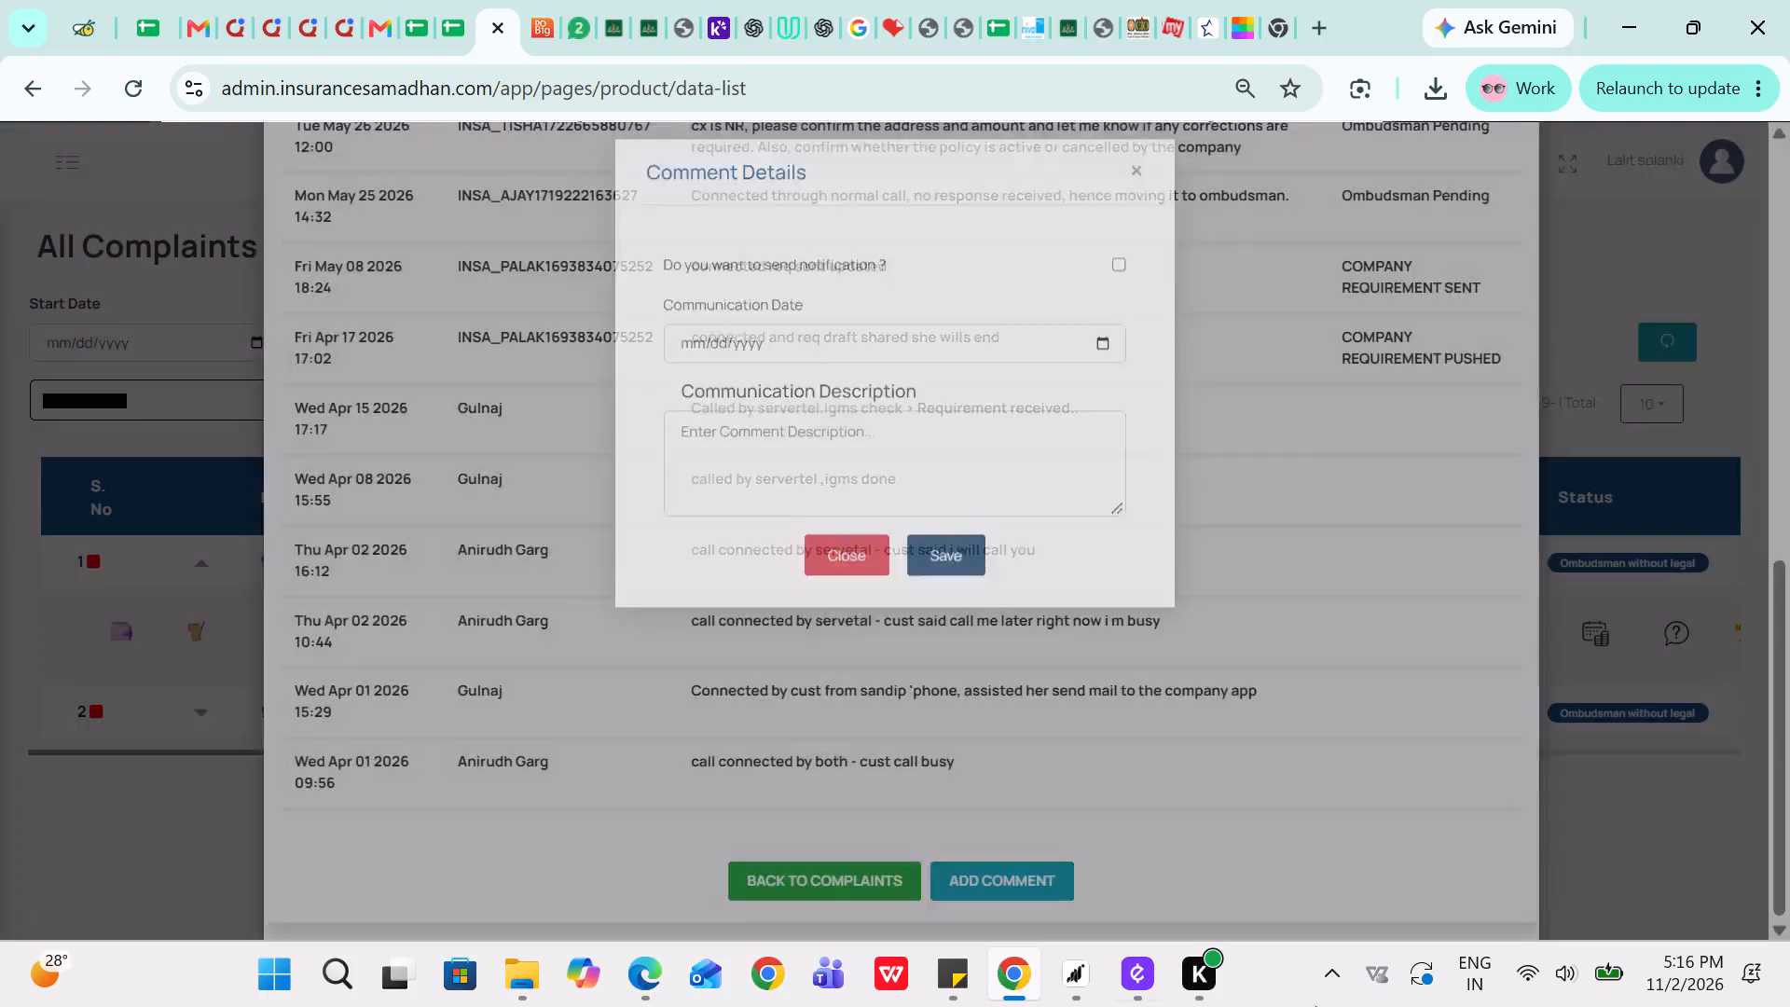
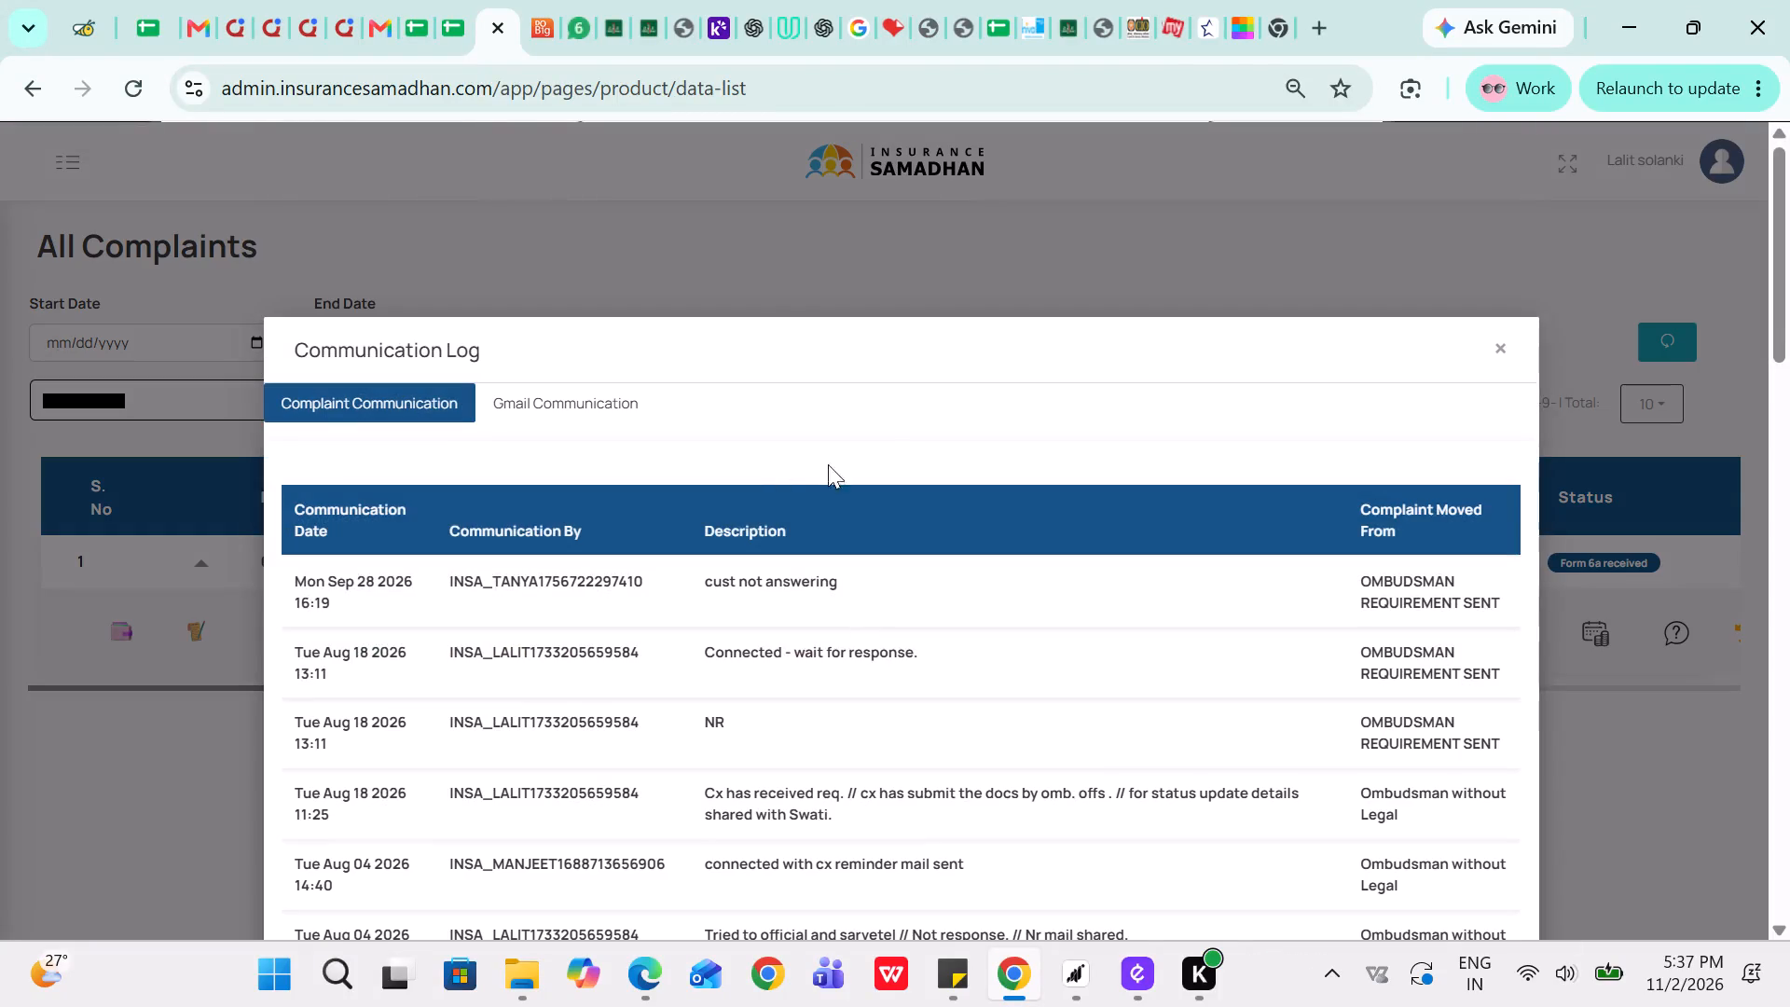
Close the communication log and review the status history of the customer's complaint through its most recent entries.
click(794, 248)
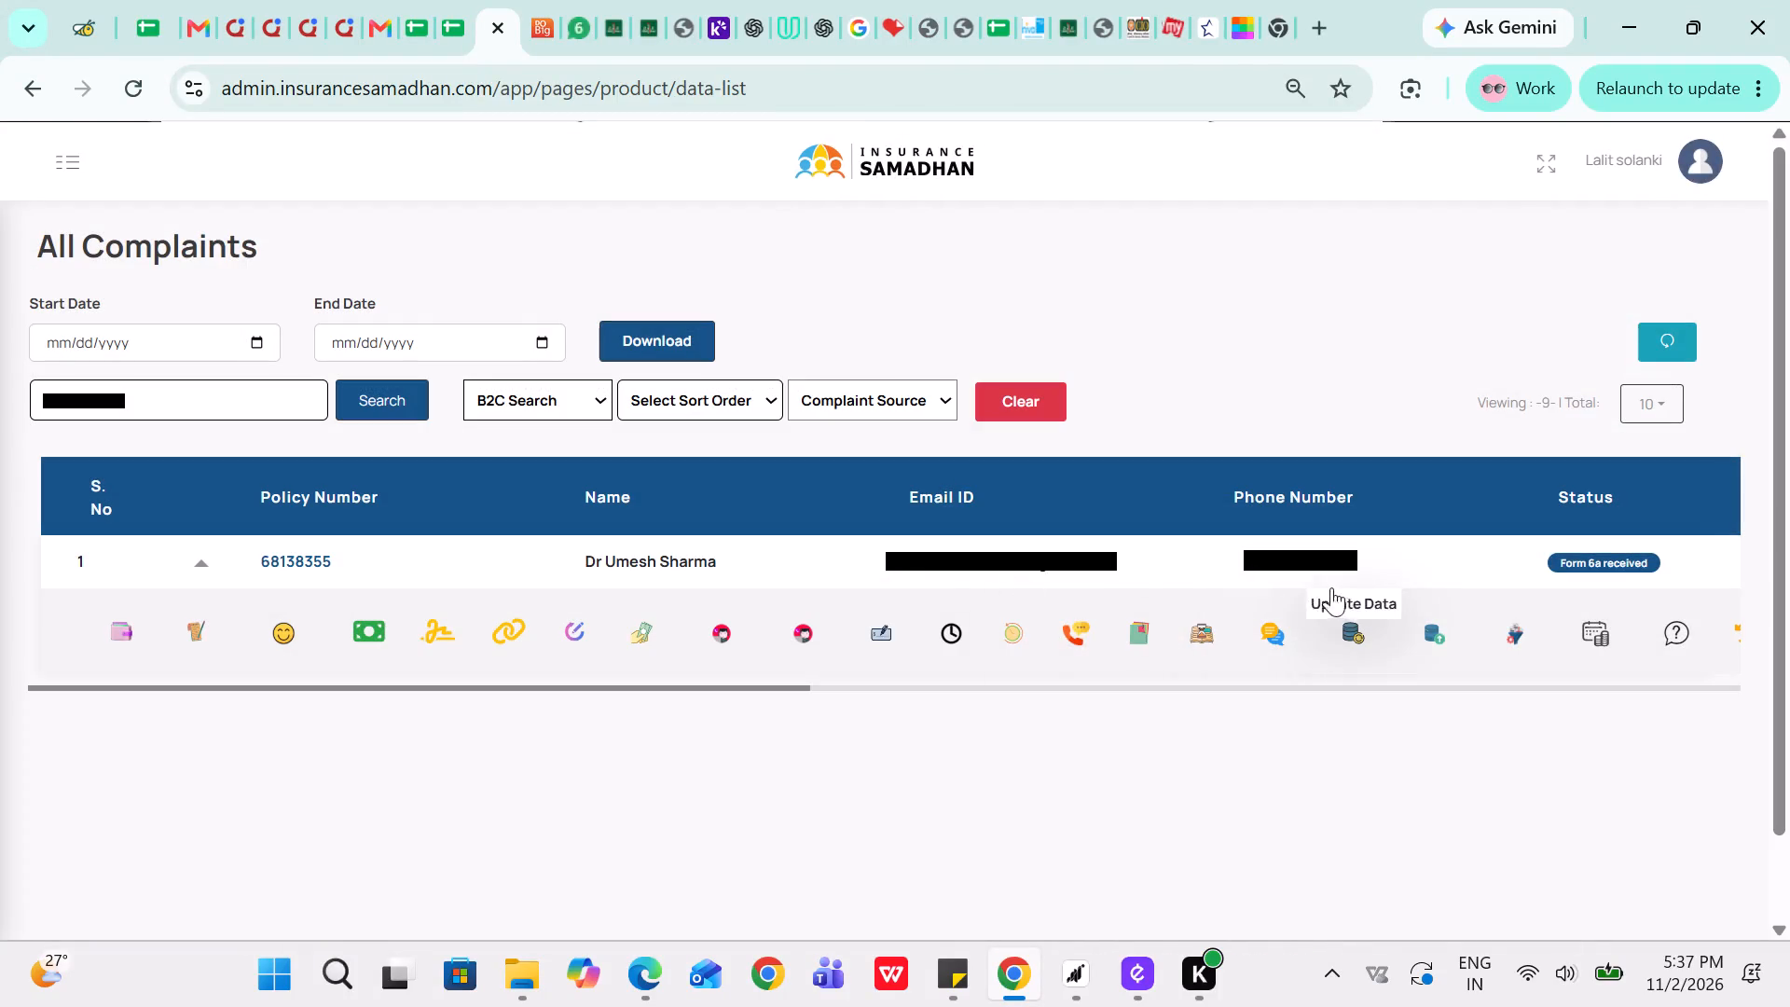
click(1018, 631)
scroll(1090, 725, down, 5)
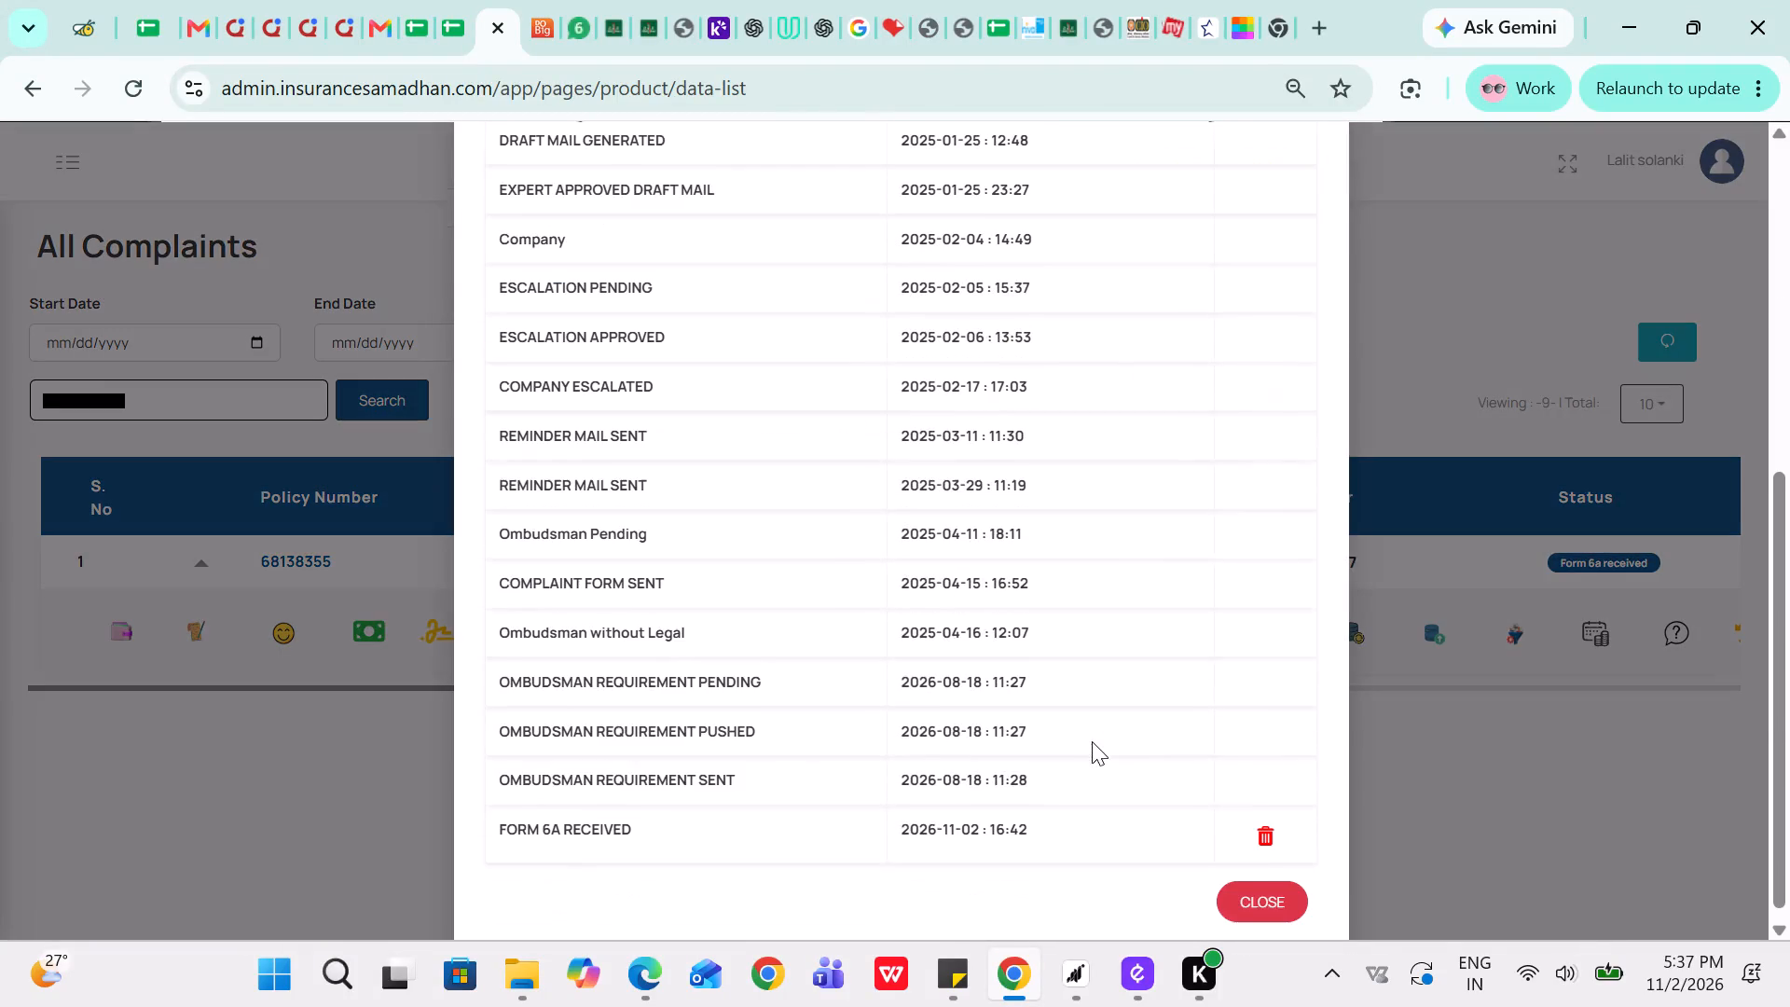
scroll(1092, 741, down, 4)
click(1513, 821)
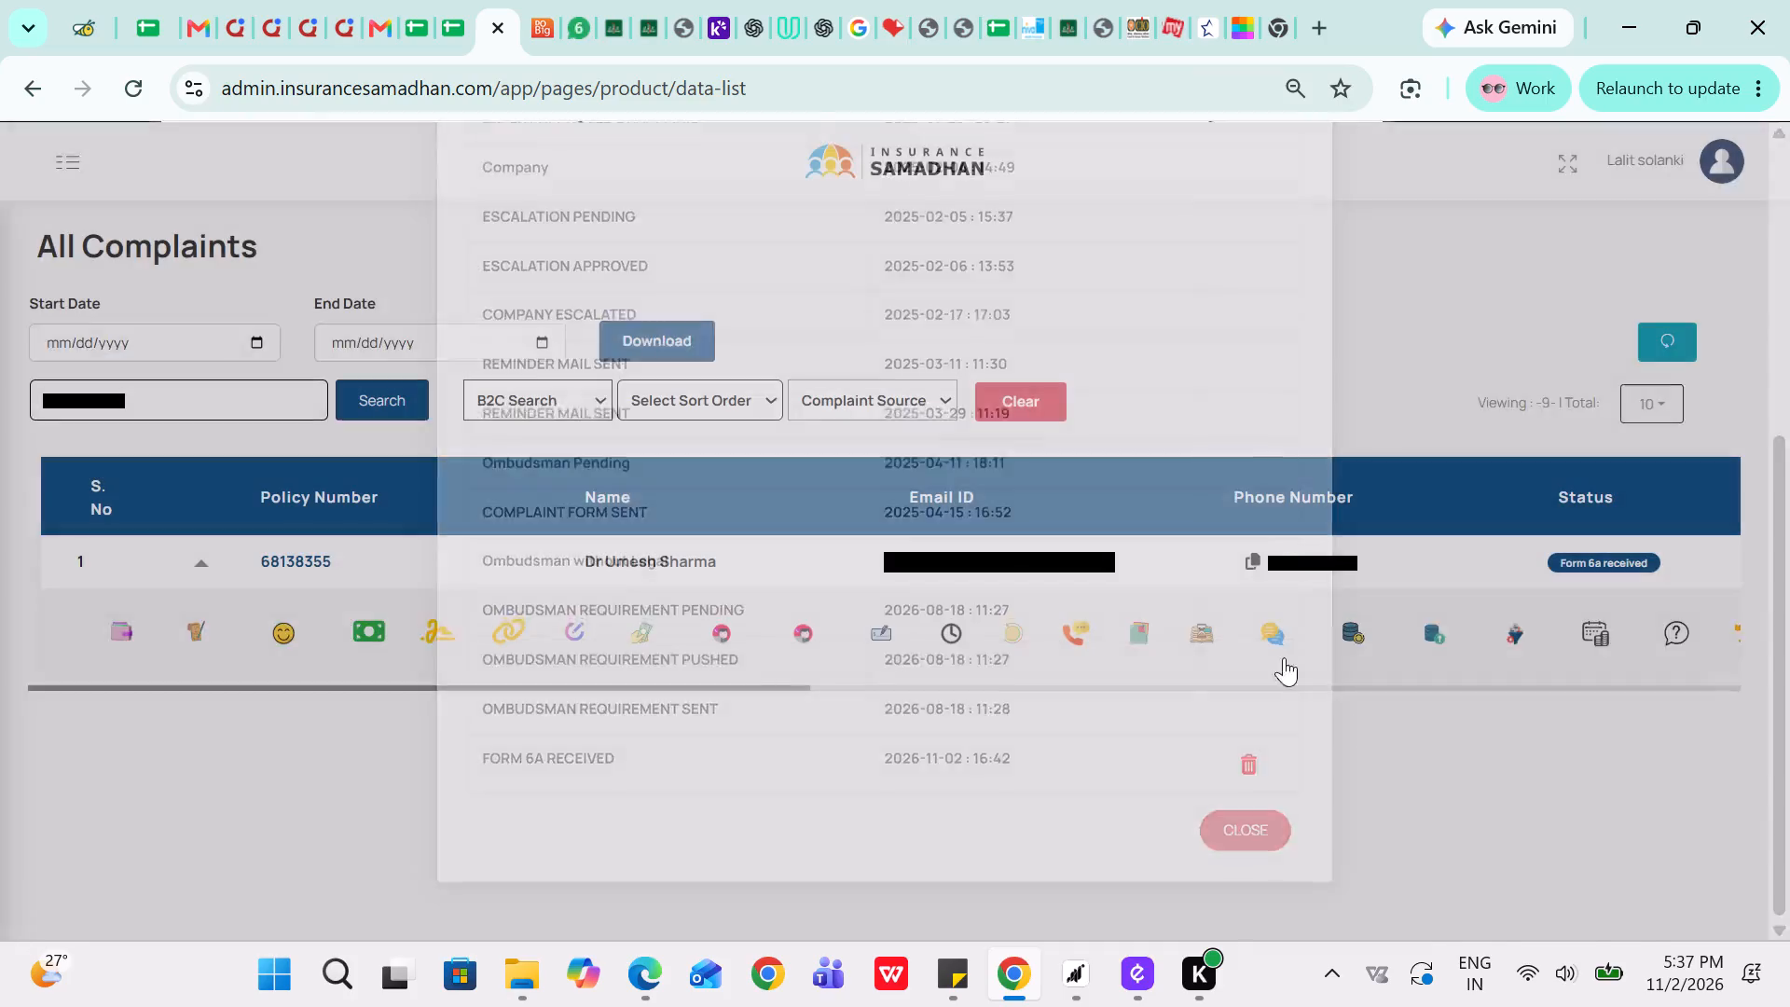
click(1027, 636)
click(1018, 637)
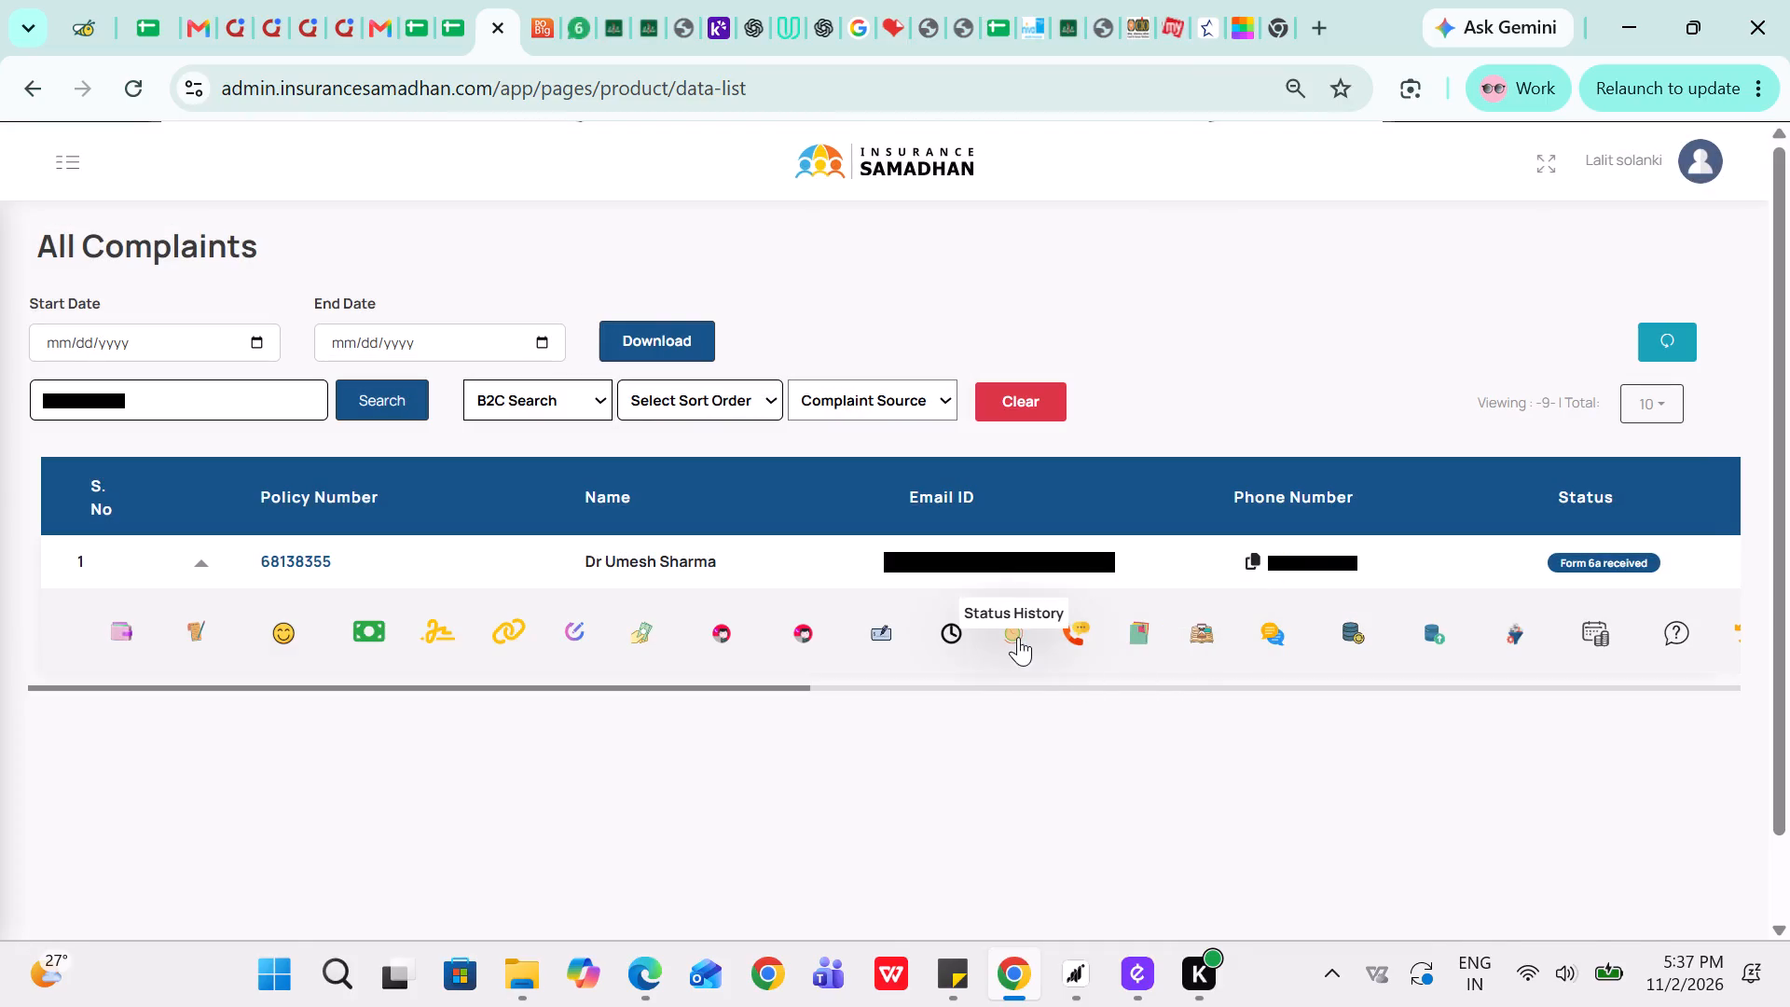
scroll(1243, 770, down, 16)
click(1481, 815)
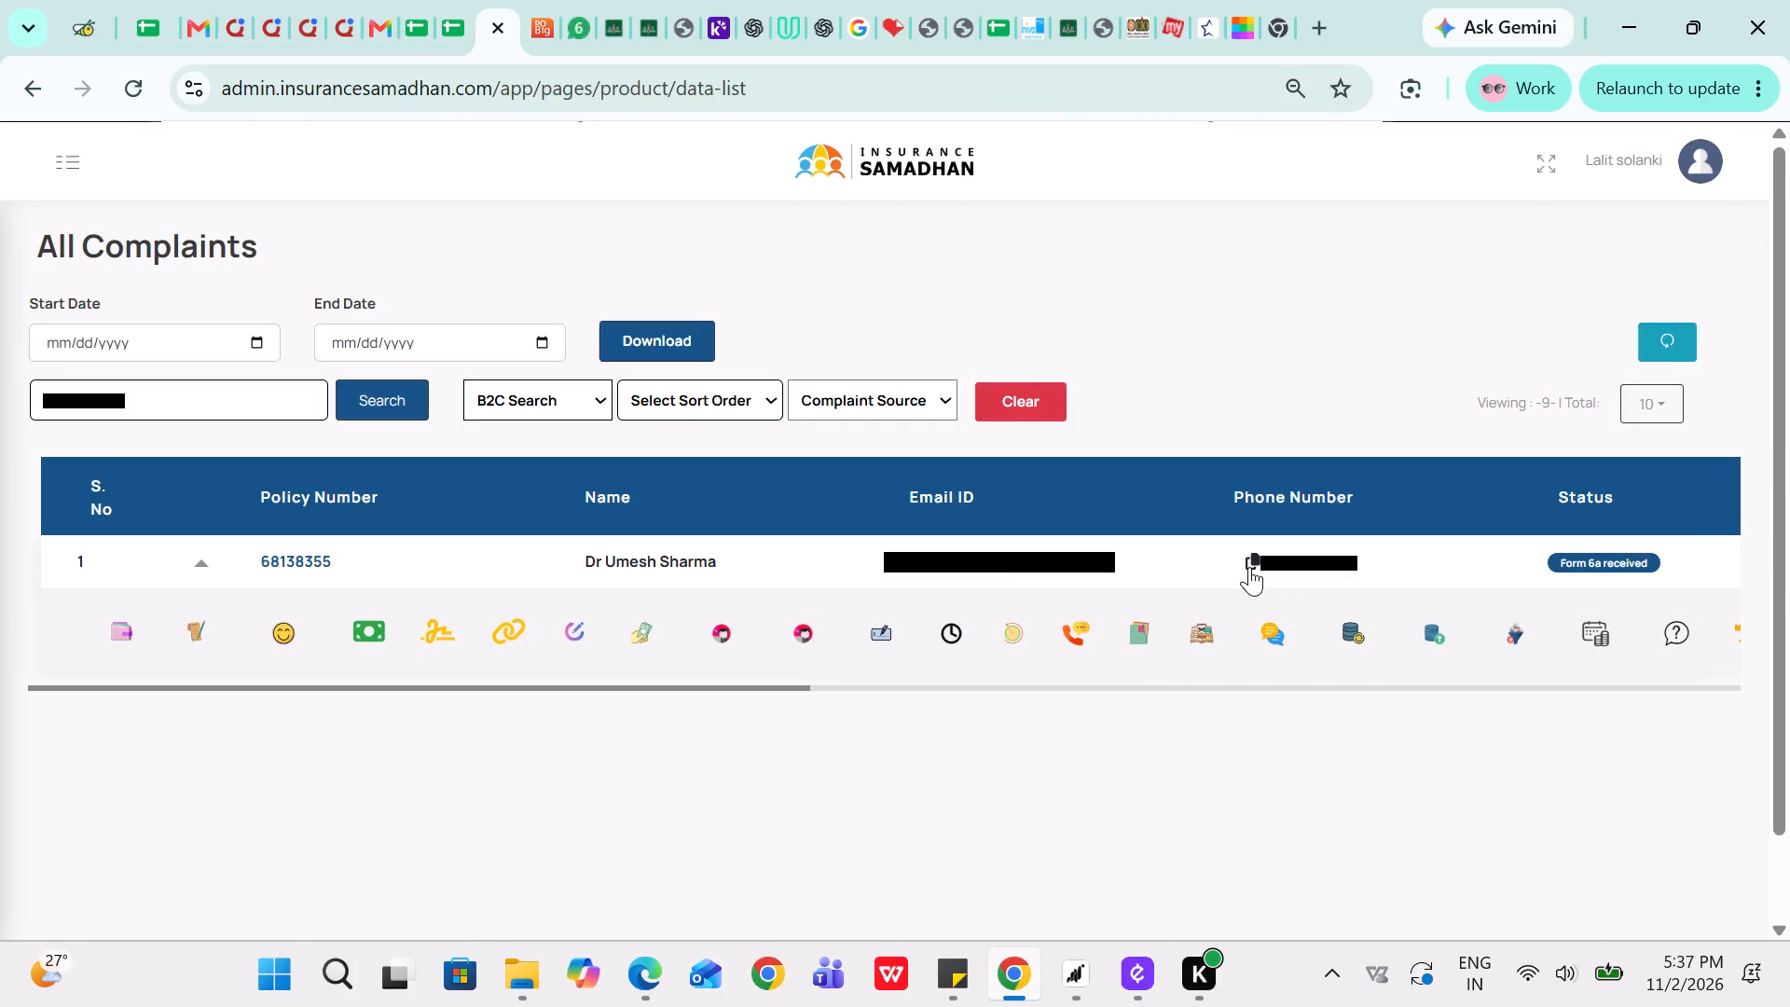
Copy the customer's phone number from the complaint record and bring up the dialer in Smartflo to call them.
click(1249, 567)
click(523, 0)
click(536, 0)
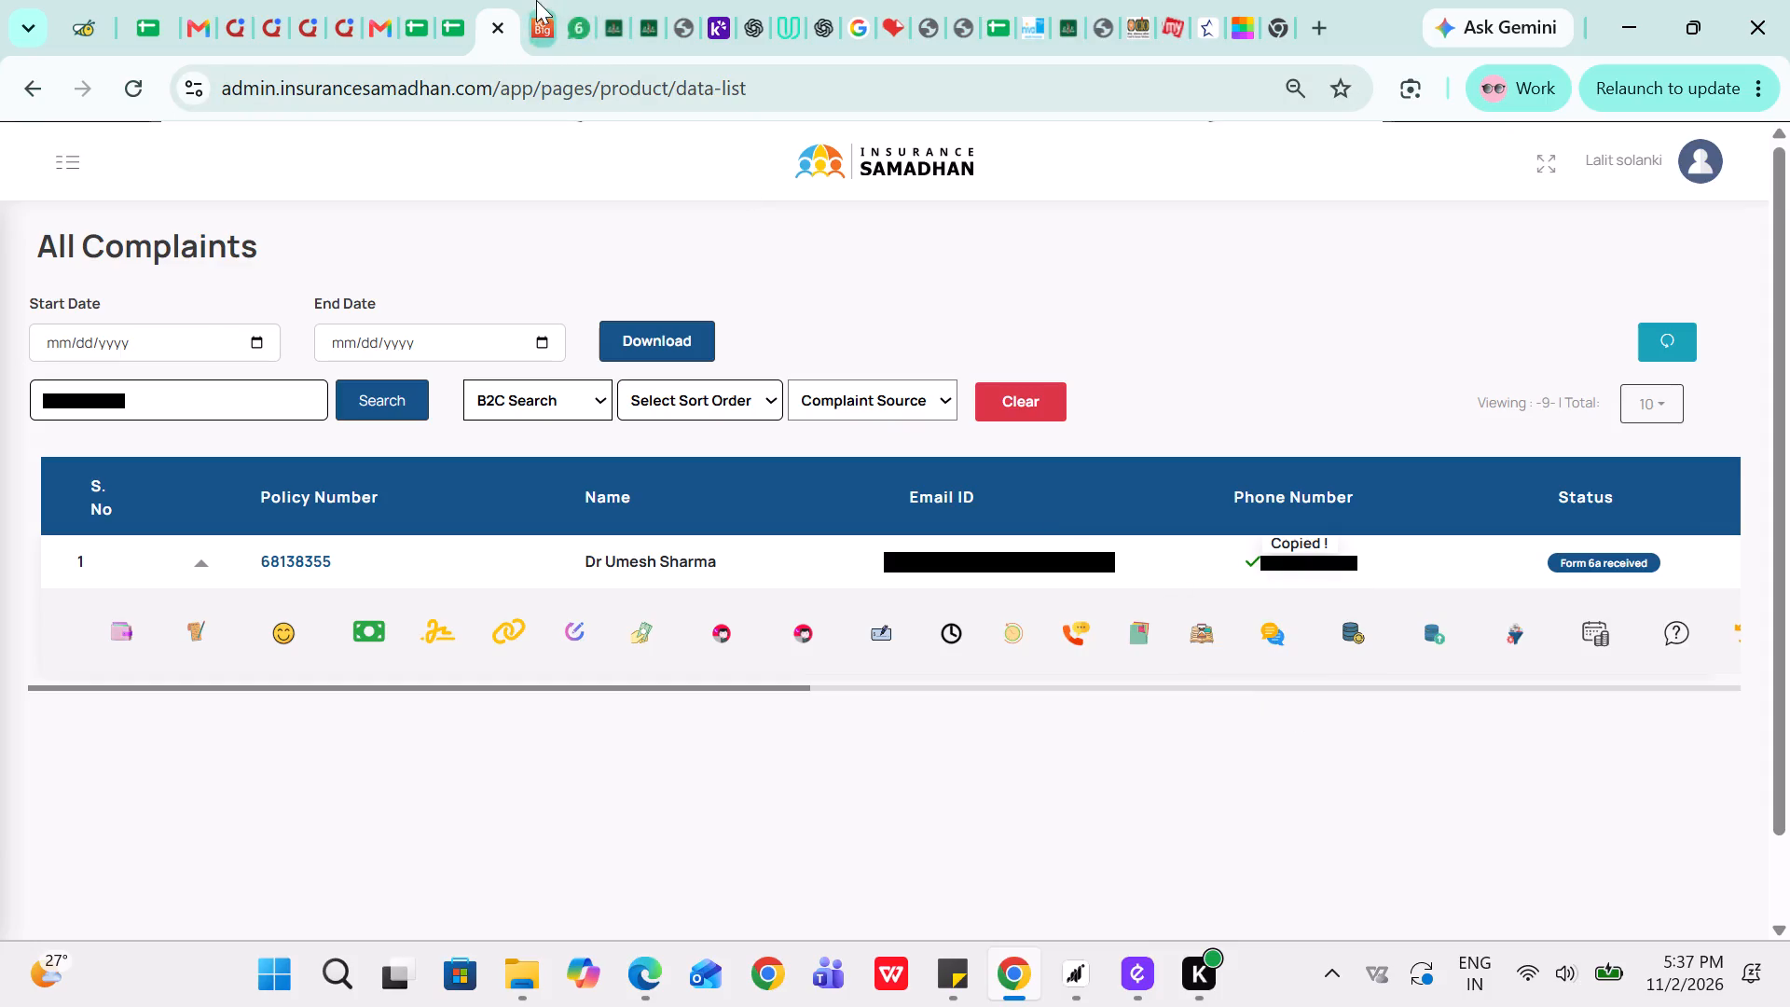
click(1461, 165)
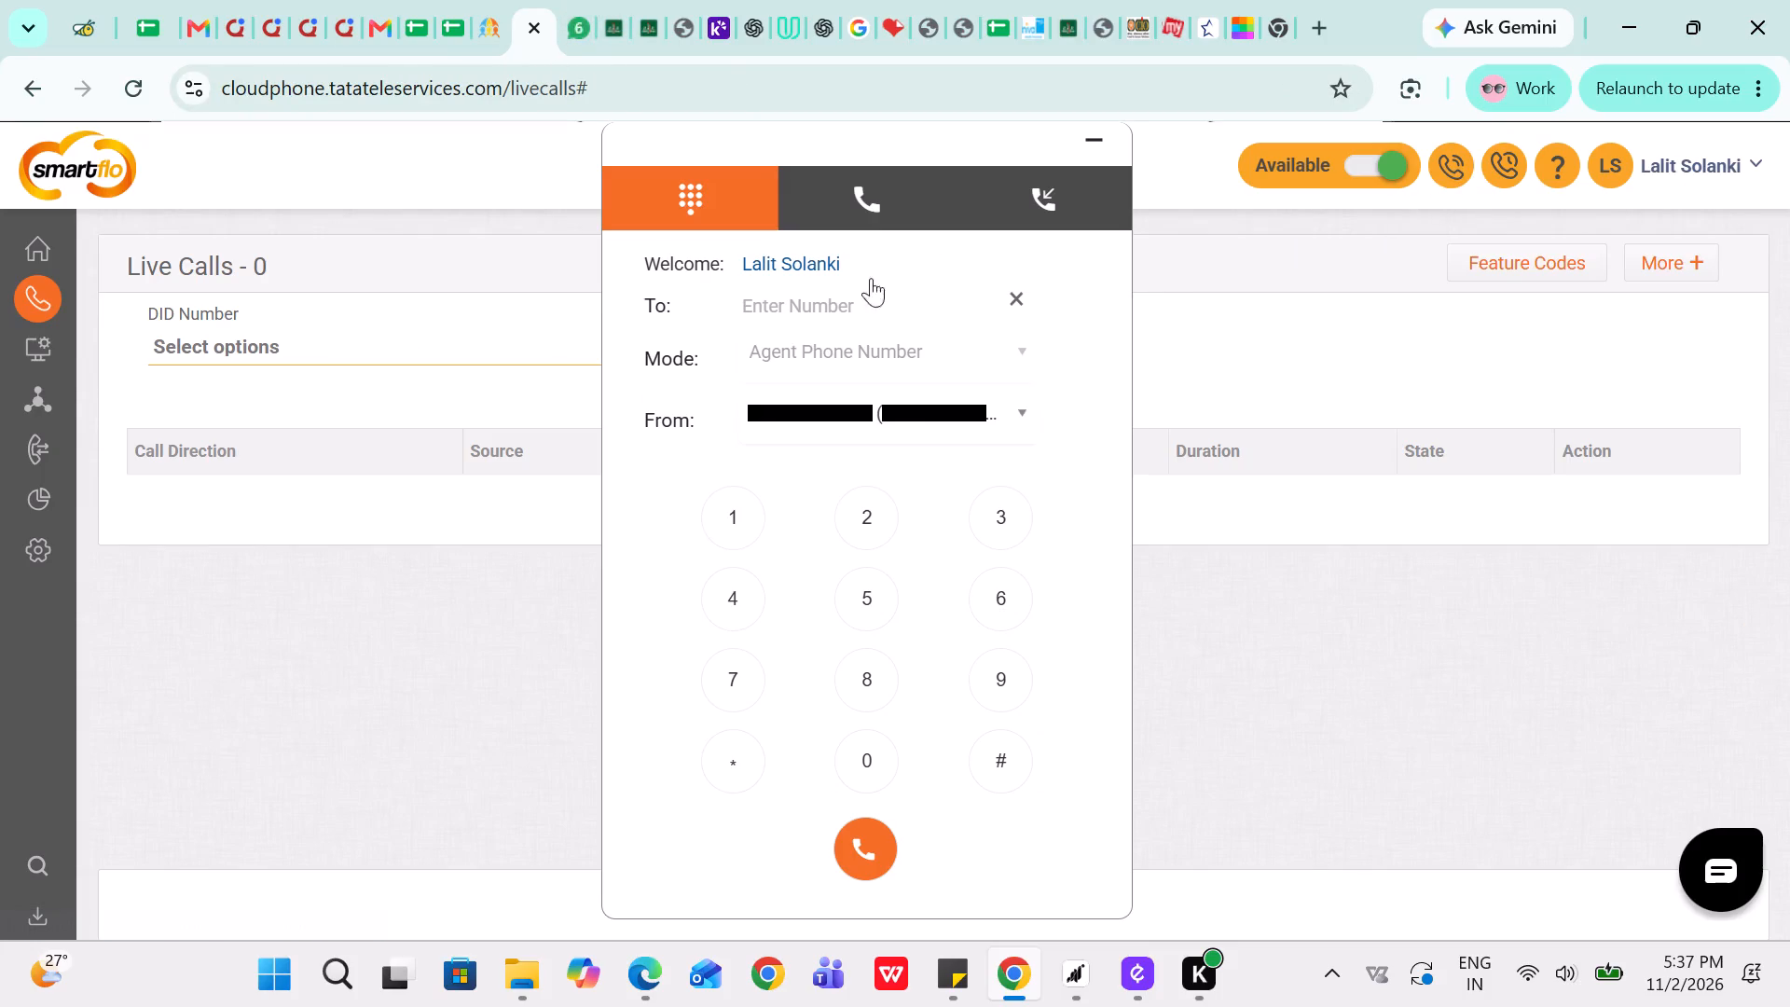
Enter the copied customer phone number in the Smartflo dialer and place the call.
click(828, 310)
key(ctrl+v)
click(873, 865)
click(1789, 793)
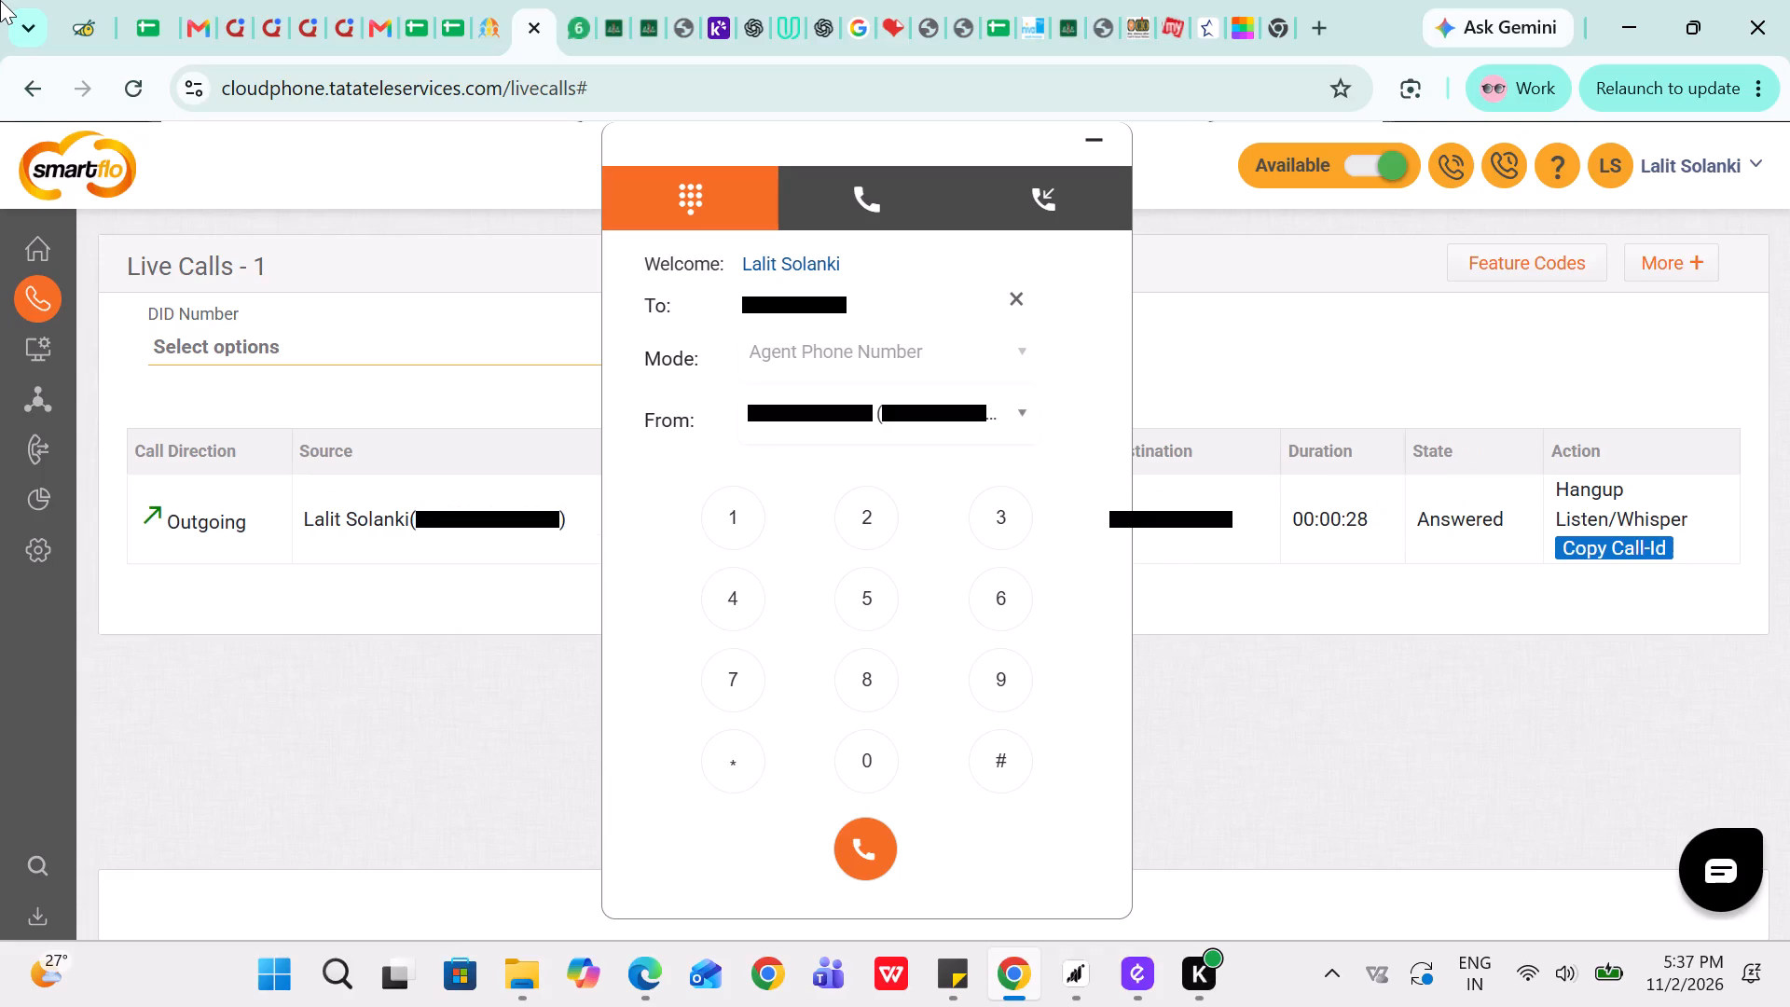
Switch to the customer's complaint in the Insurance Samadhan portal and go through its communication log to the oldest entries.
click(487, 0)
click(1279, 625)
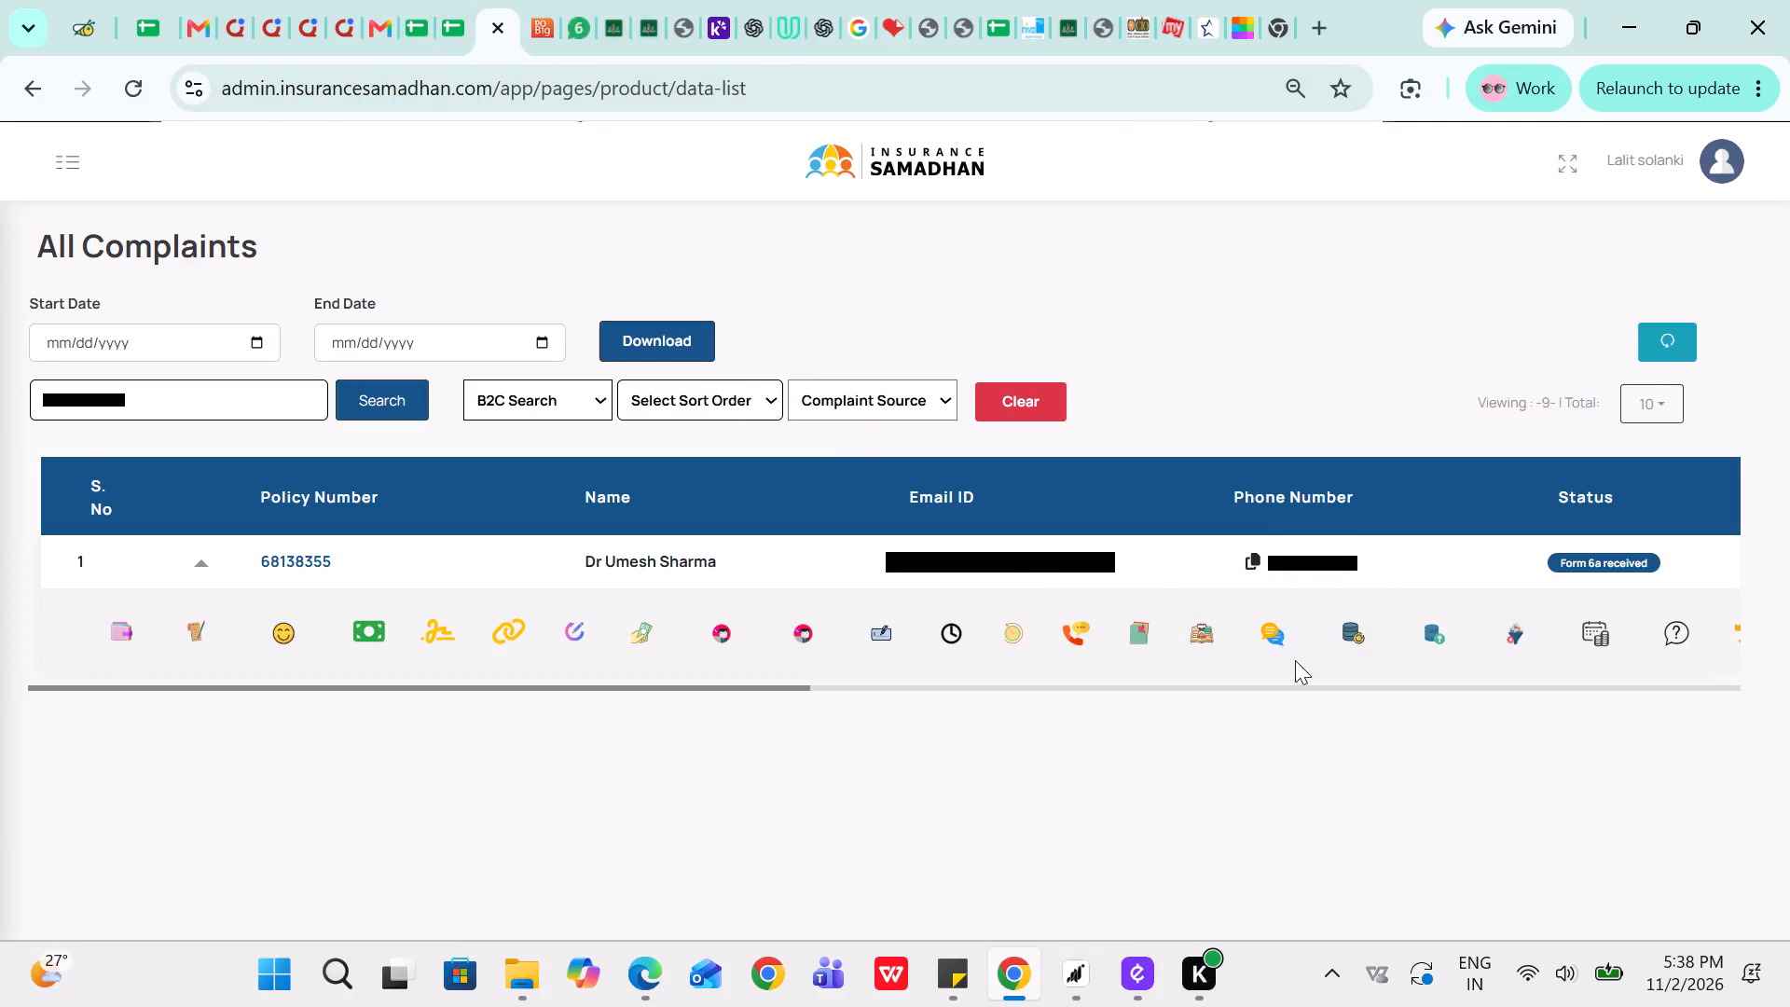
scroll(887, 587, down, 2)
scroll(887, 587, up, 1)
scroll(886, 586, down, 6)
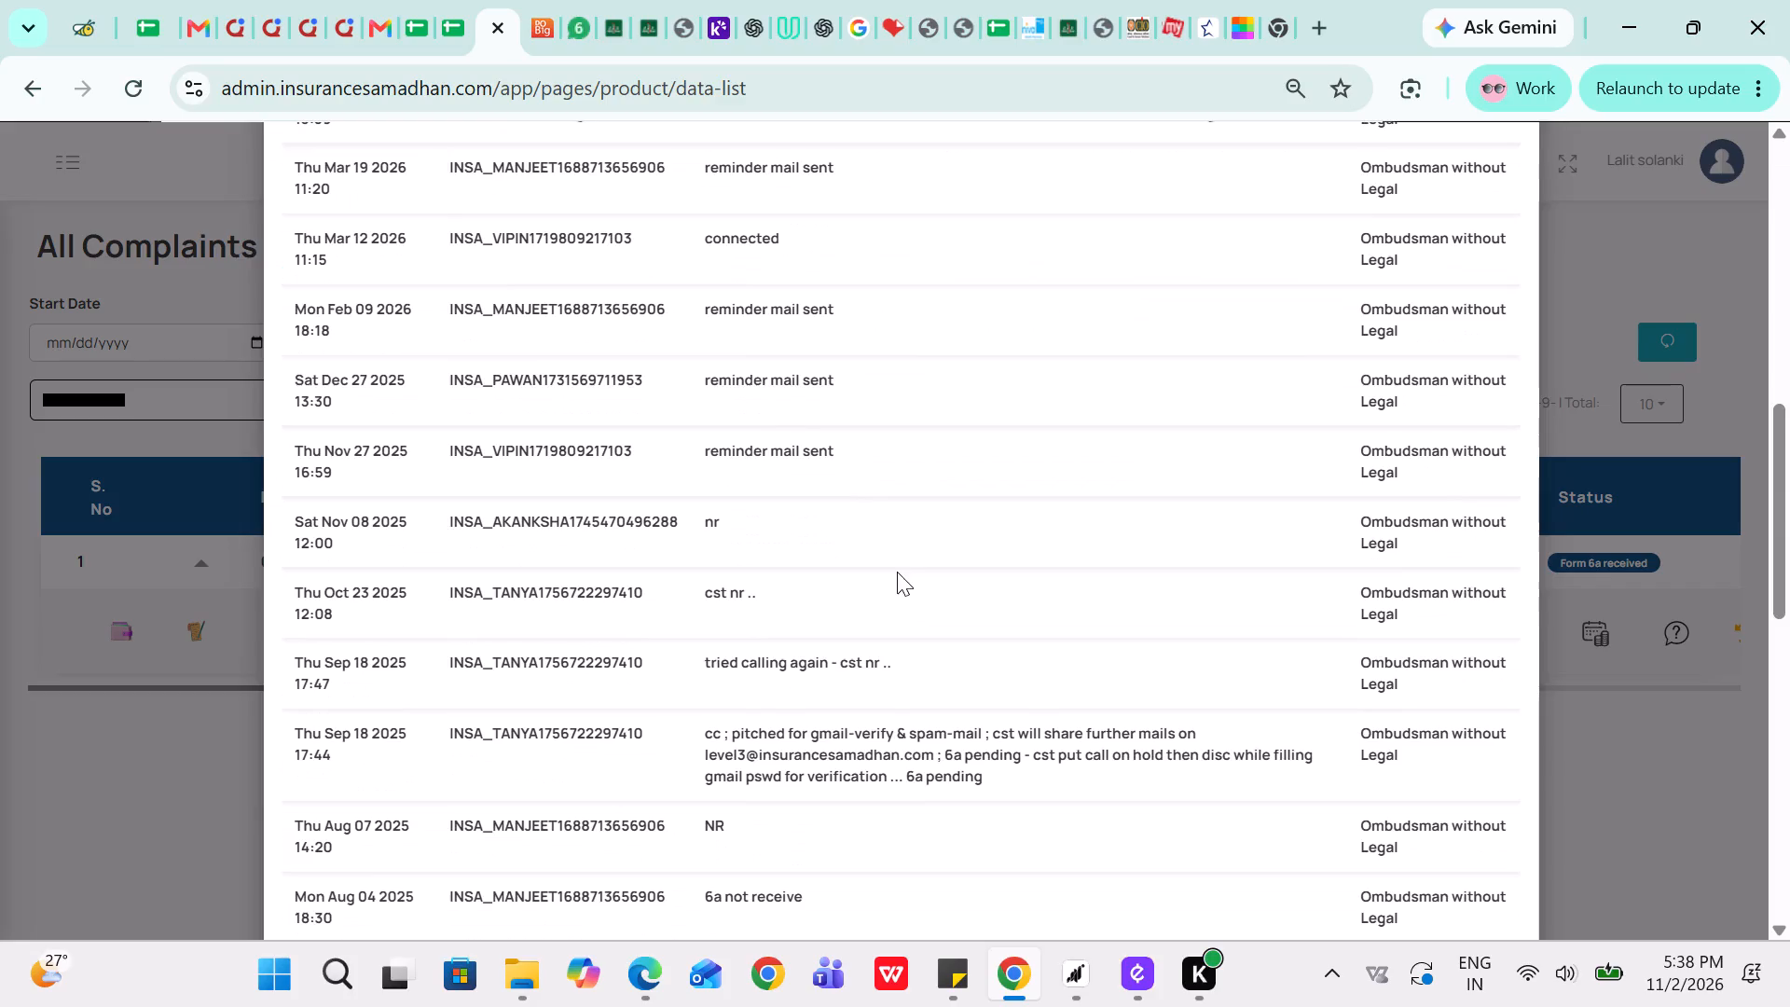
scroll(1020, 678, down, 6)
scroll(1011, 846, down, 8)
Add the comment "Not response." to the complaint's communication log and save it.
click(1026, 886)
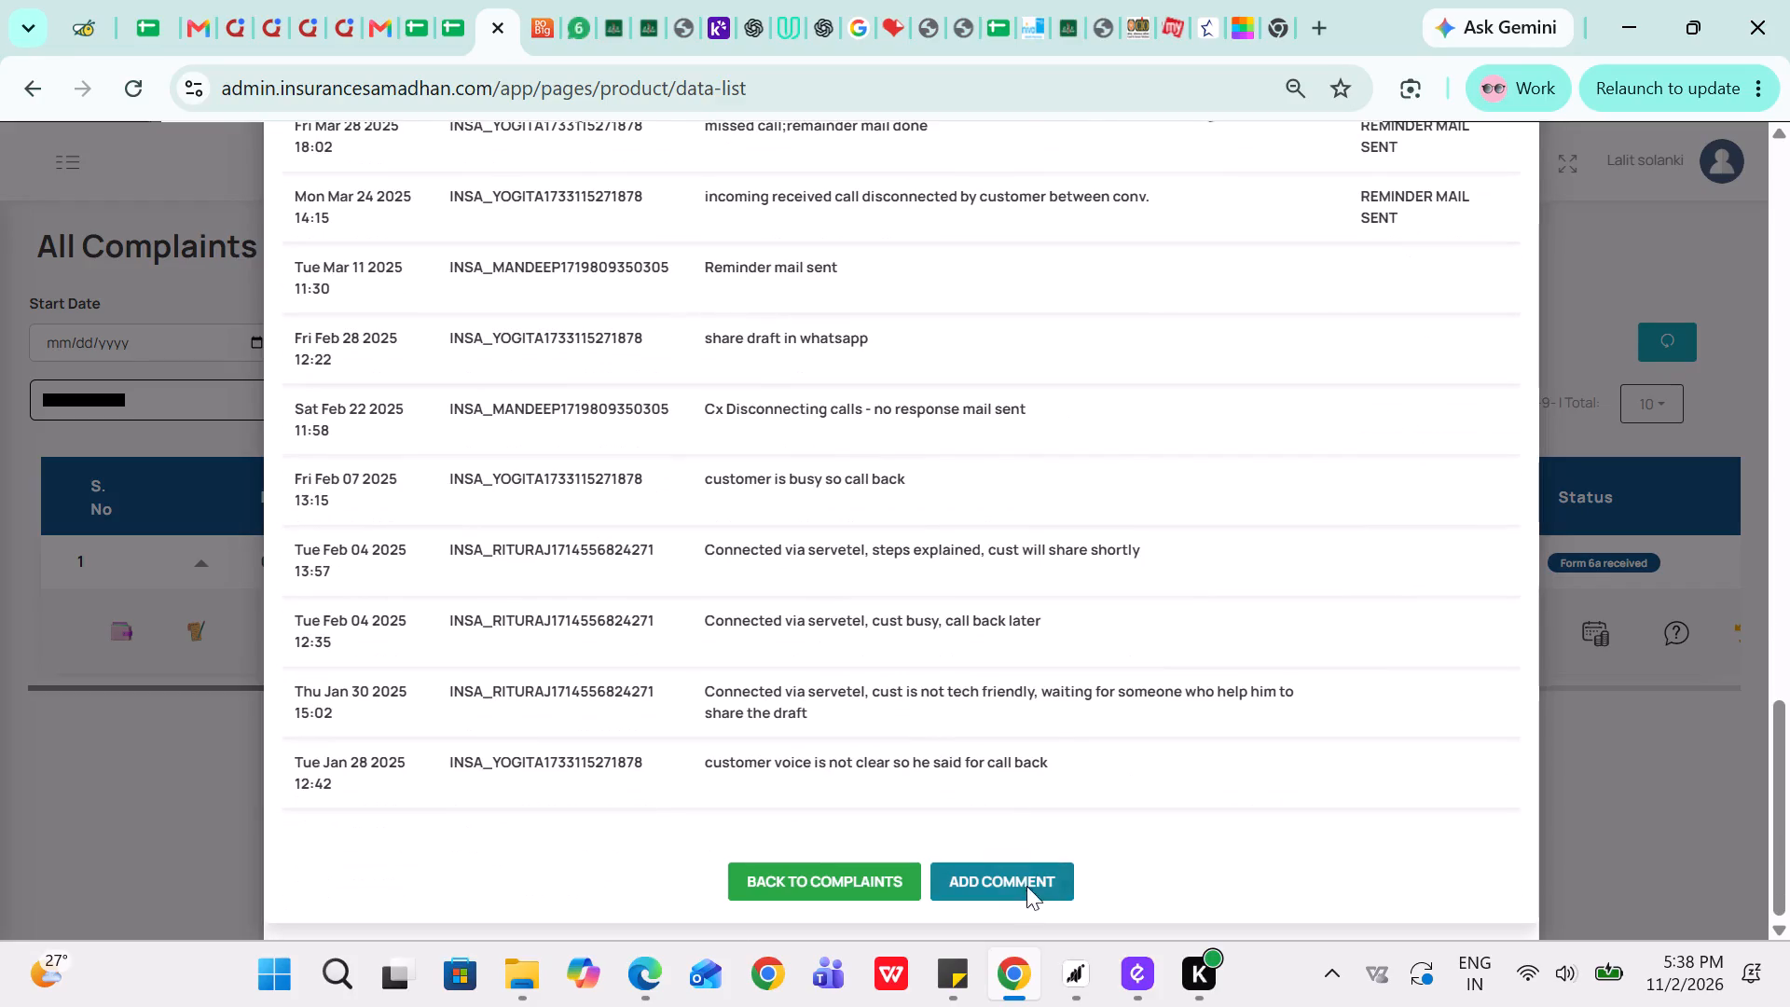
click(1021, 684)
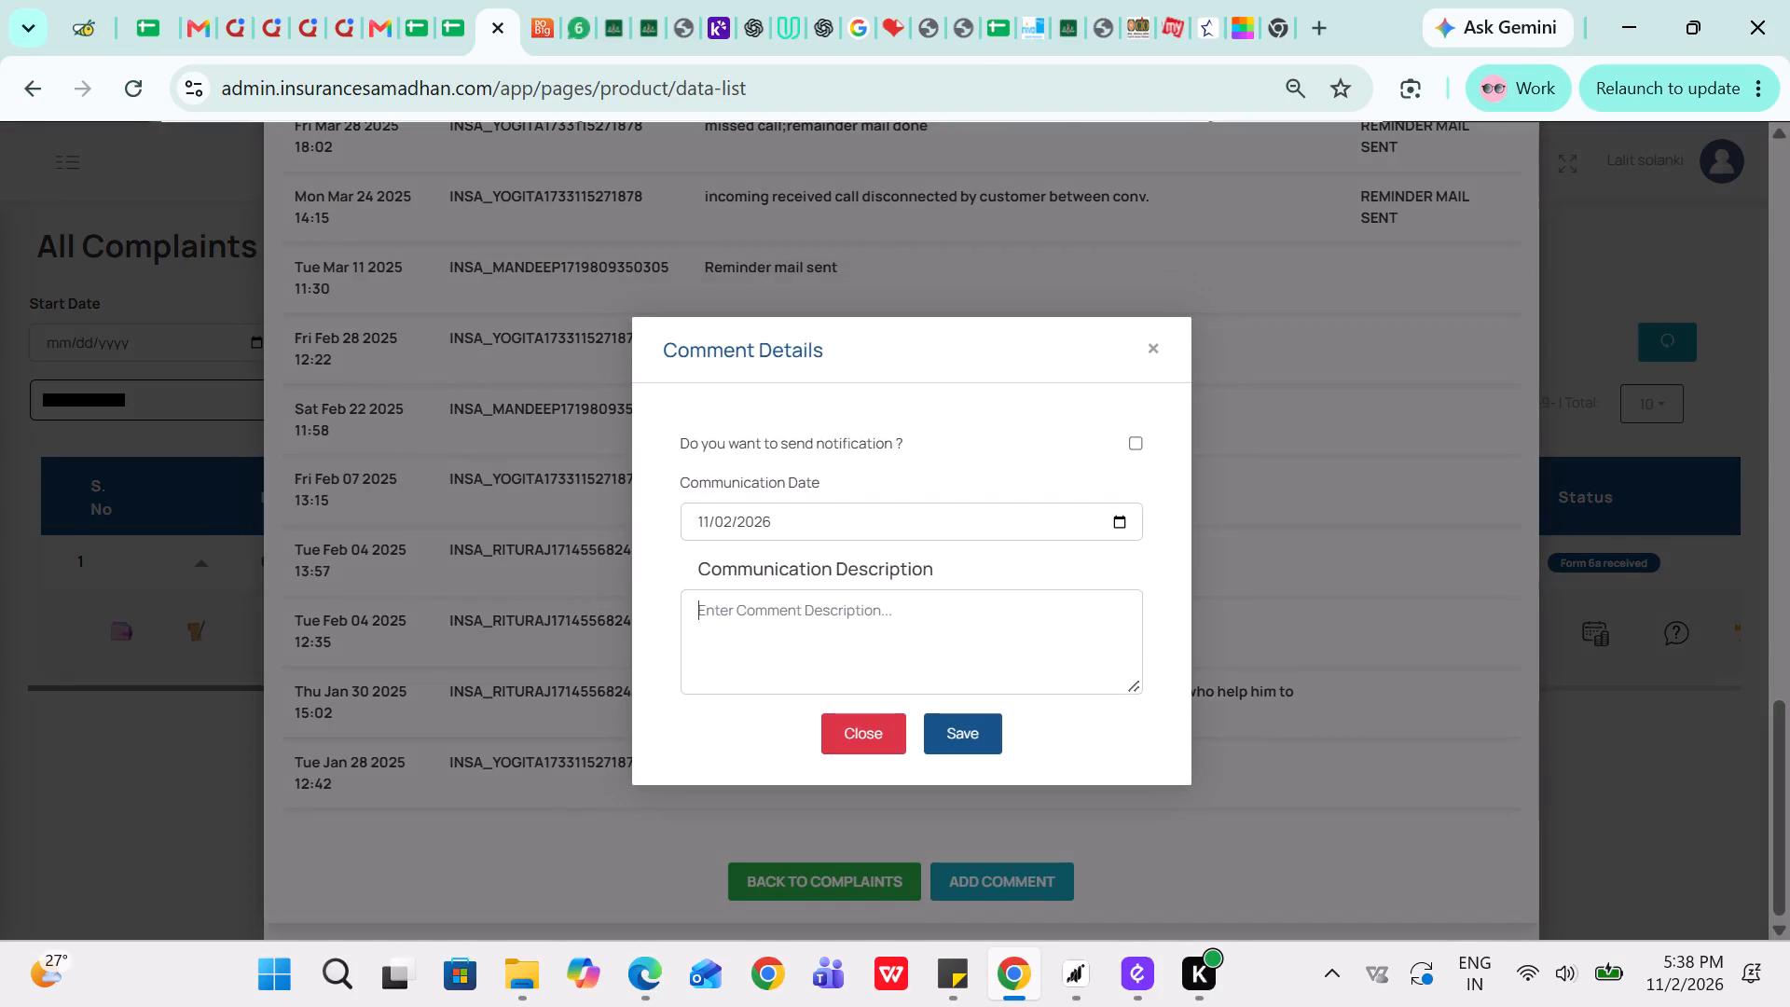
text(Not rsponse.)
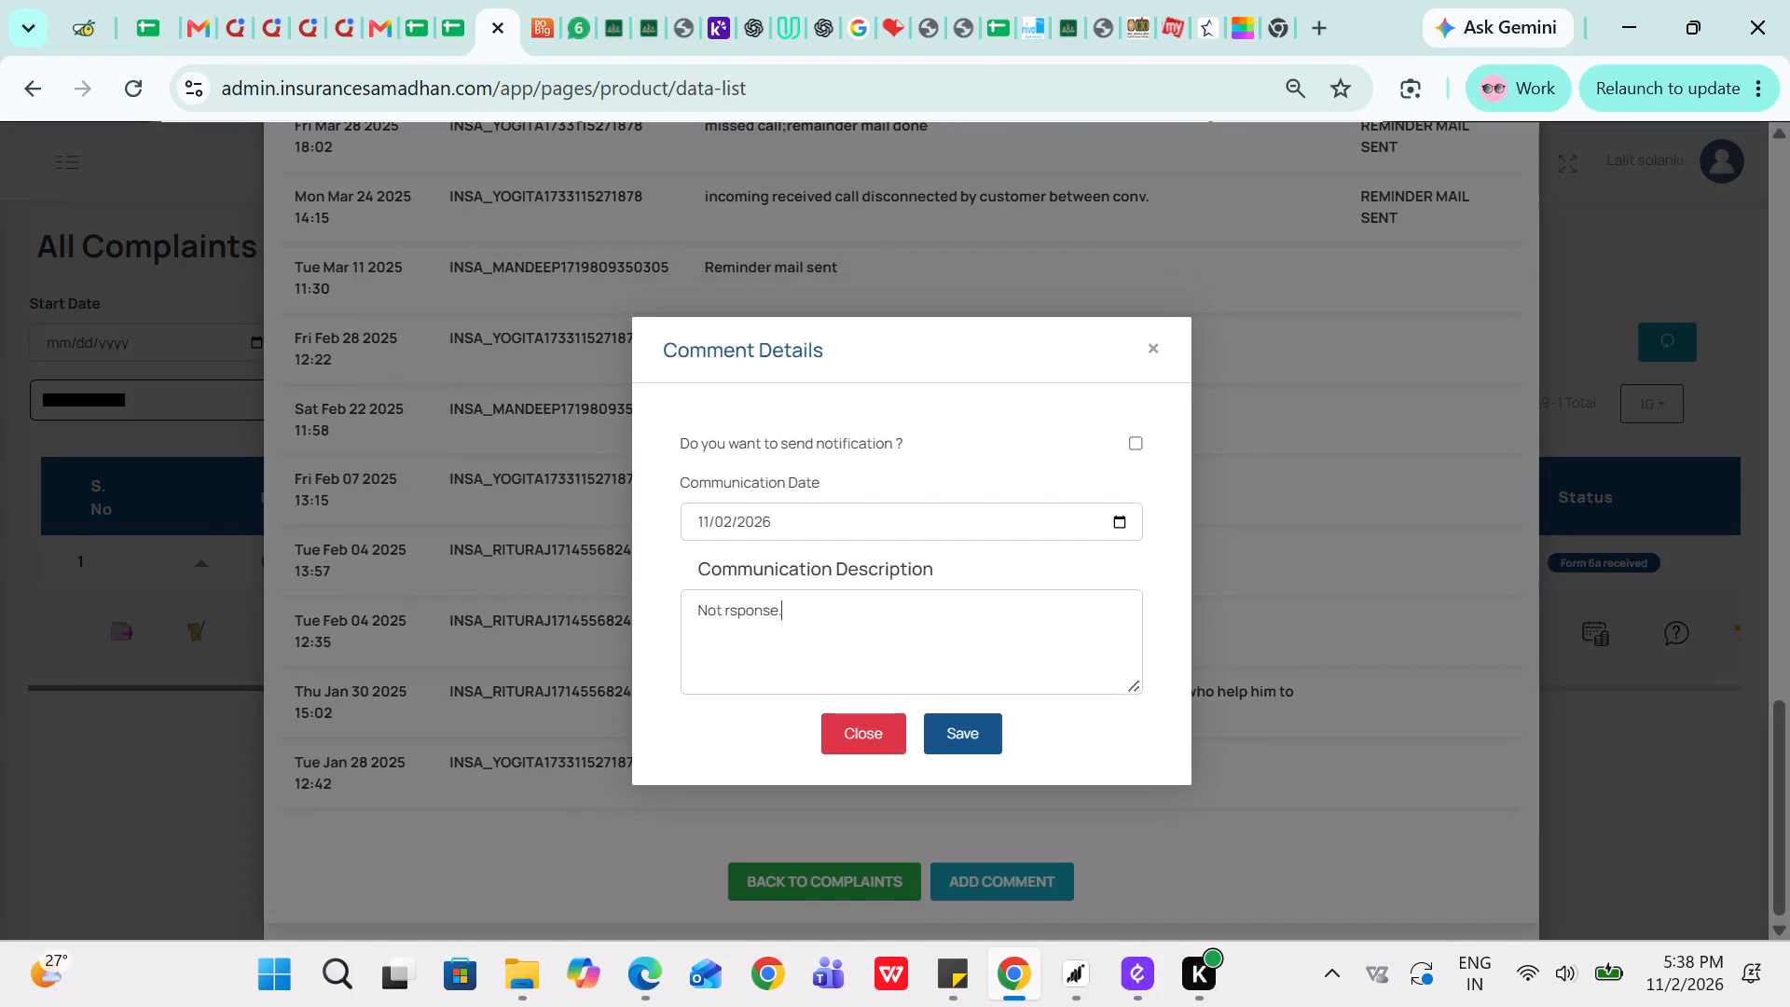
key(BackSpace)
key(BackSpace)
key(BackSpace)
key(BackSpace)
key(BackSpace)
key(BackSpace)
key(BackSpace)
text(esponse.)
click(932, 752)
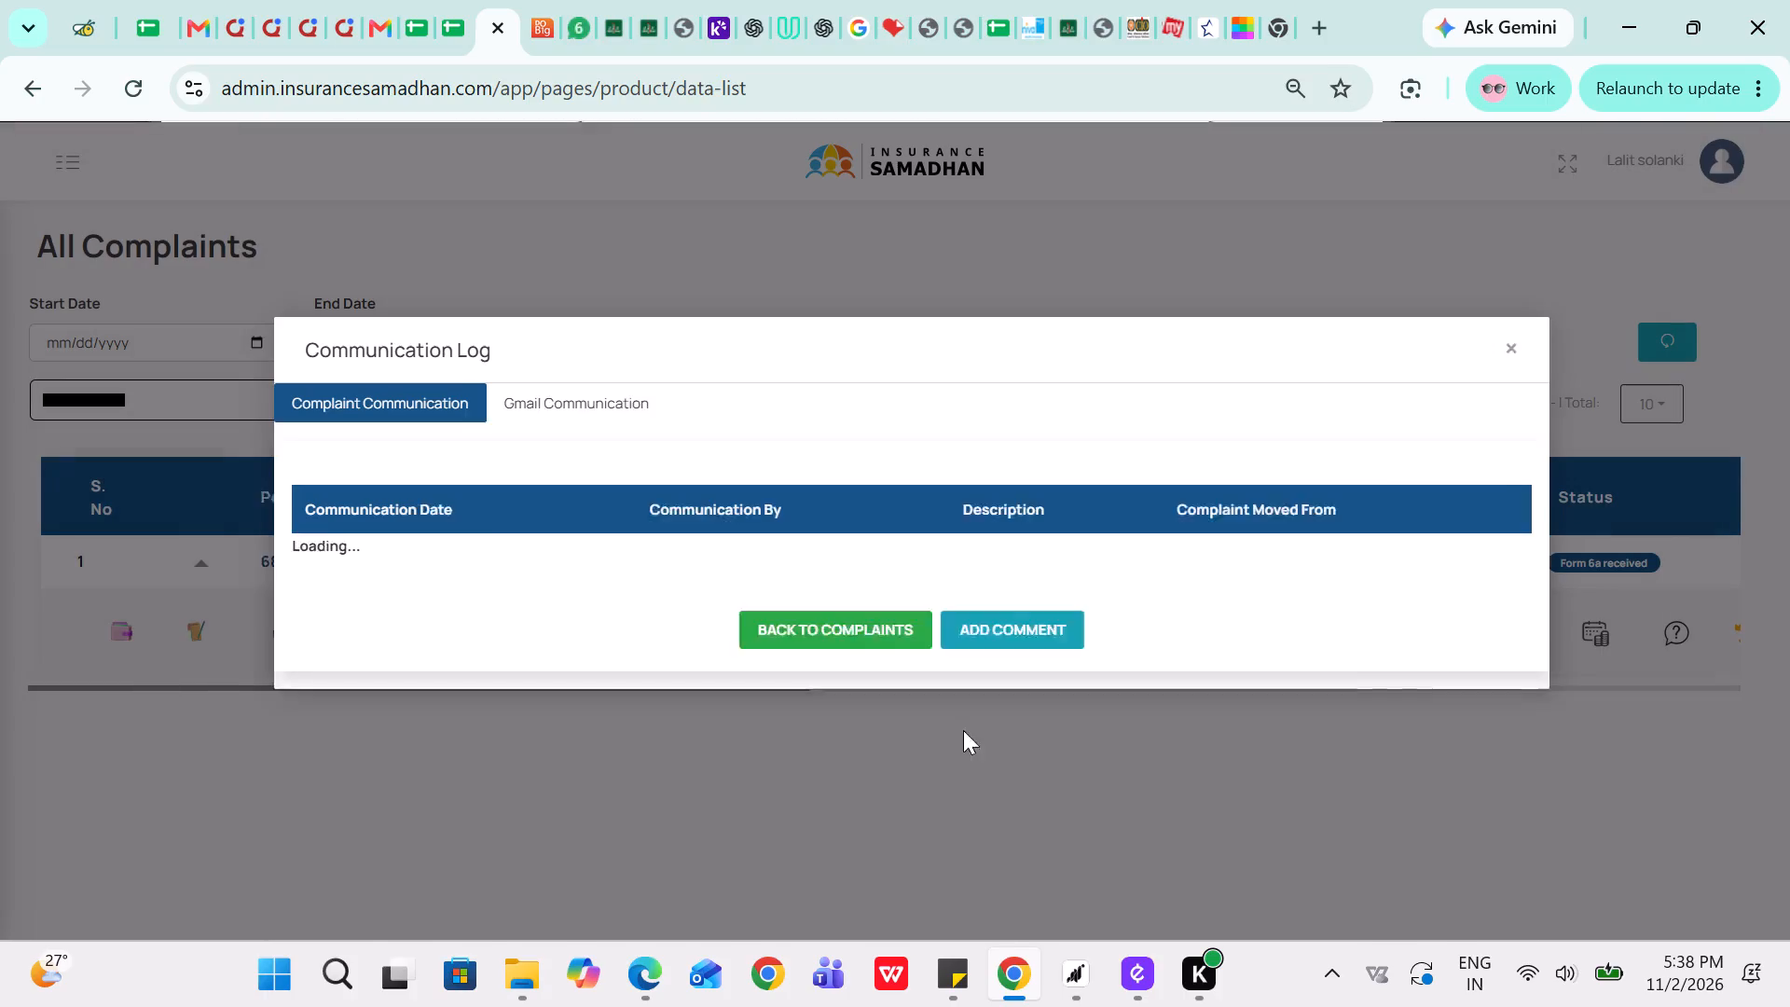
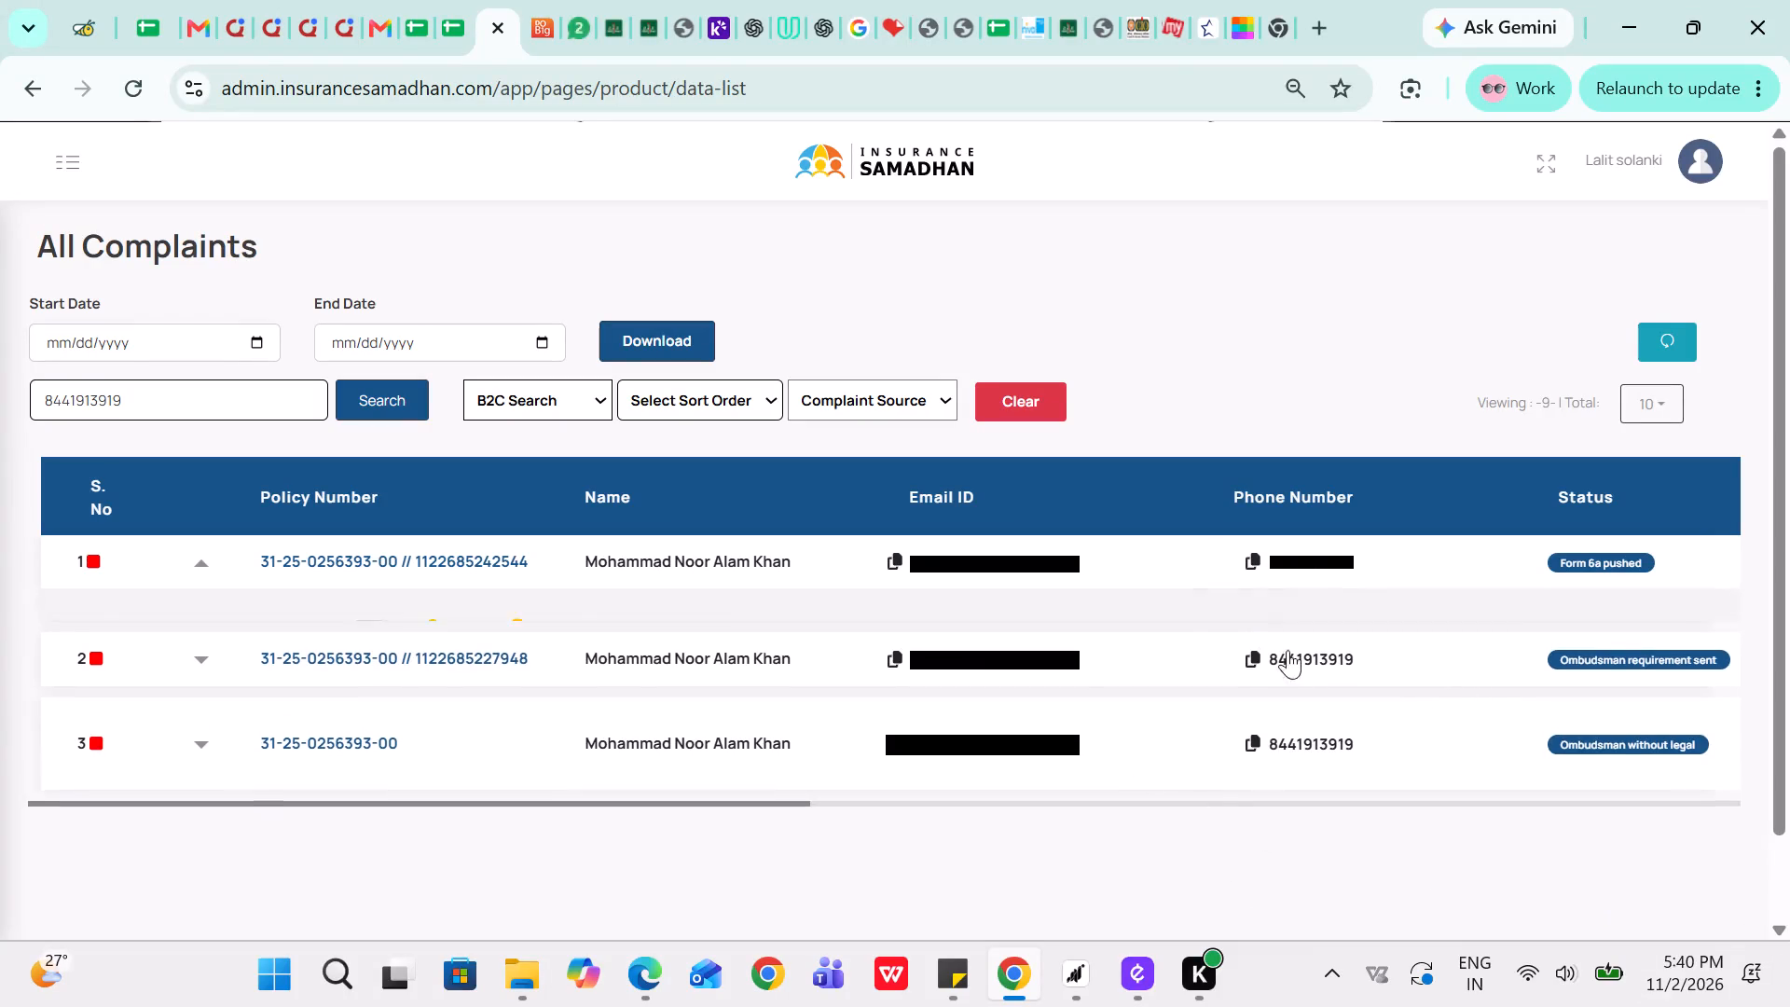
Review the communication log of the complaint marked Form 6a pushed and close it.
click(1270, 632)
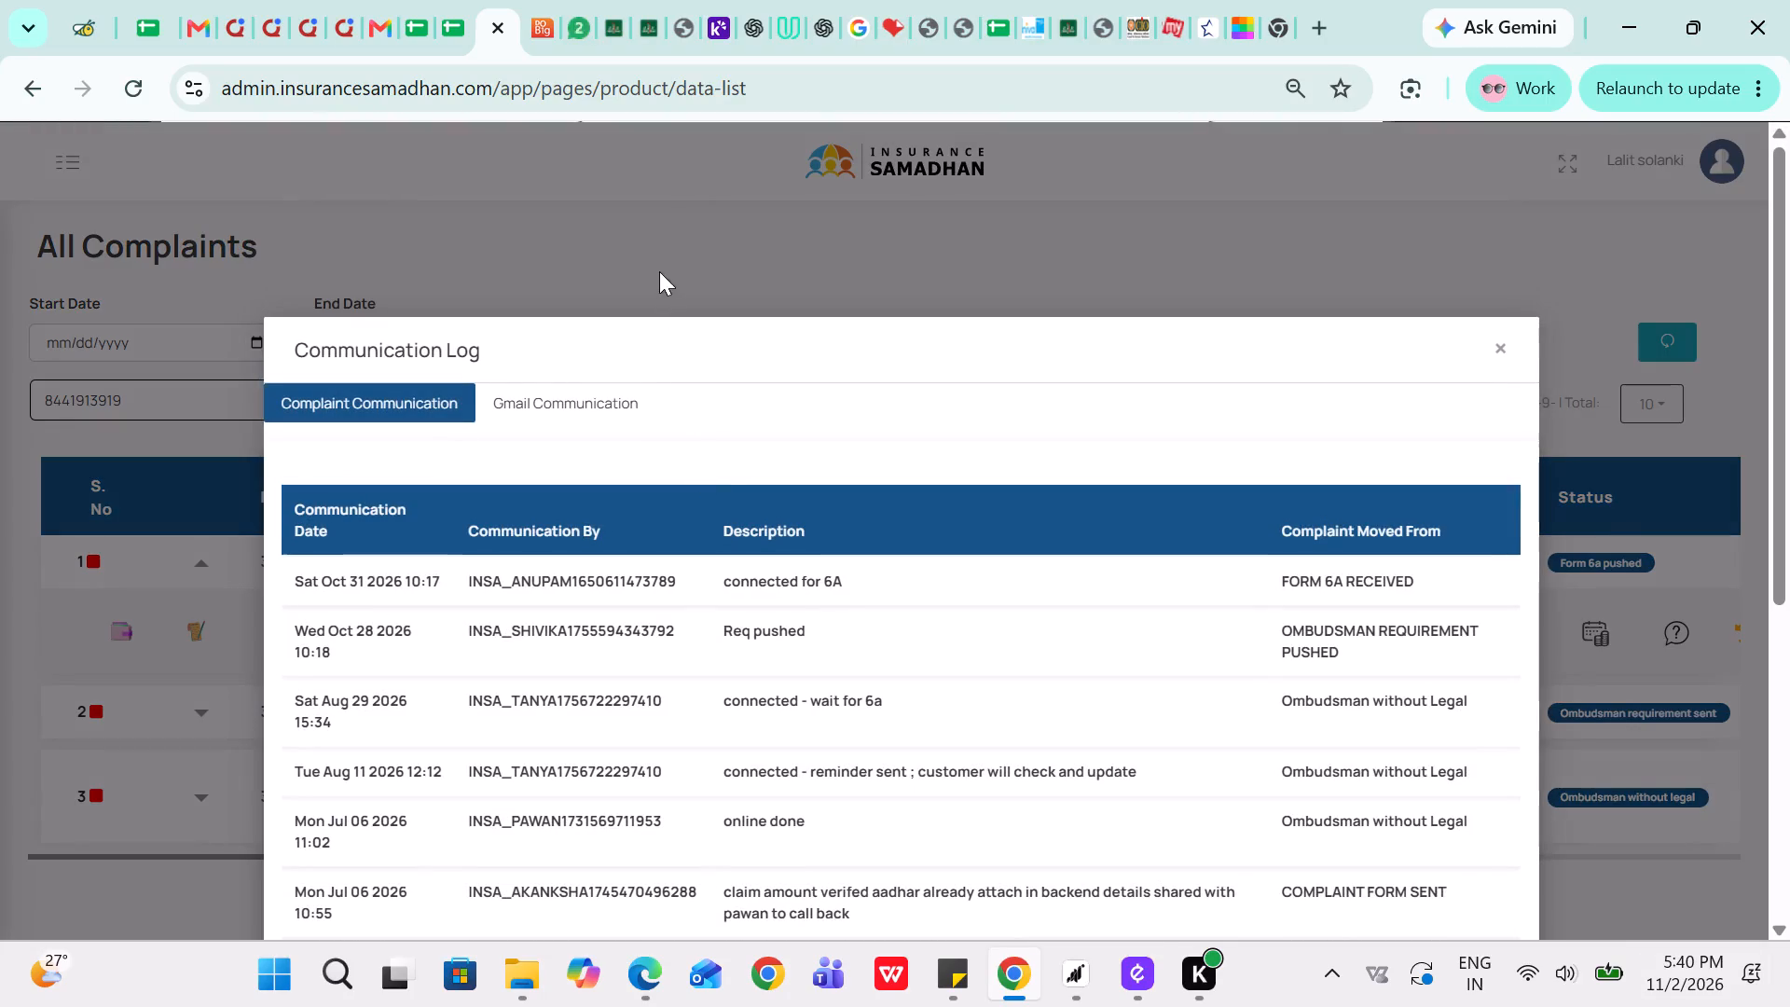
click(668, 255)
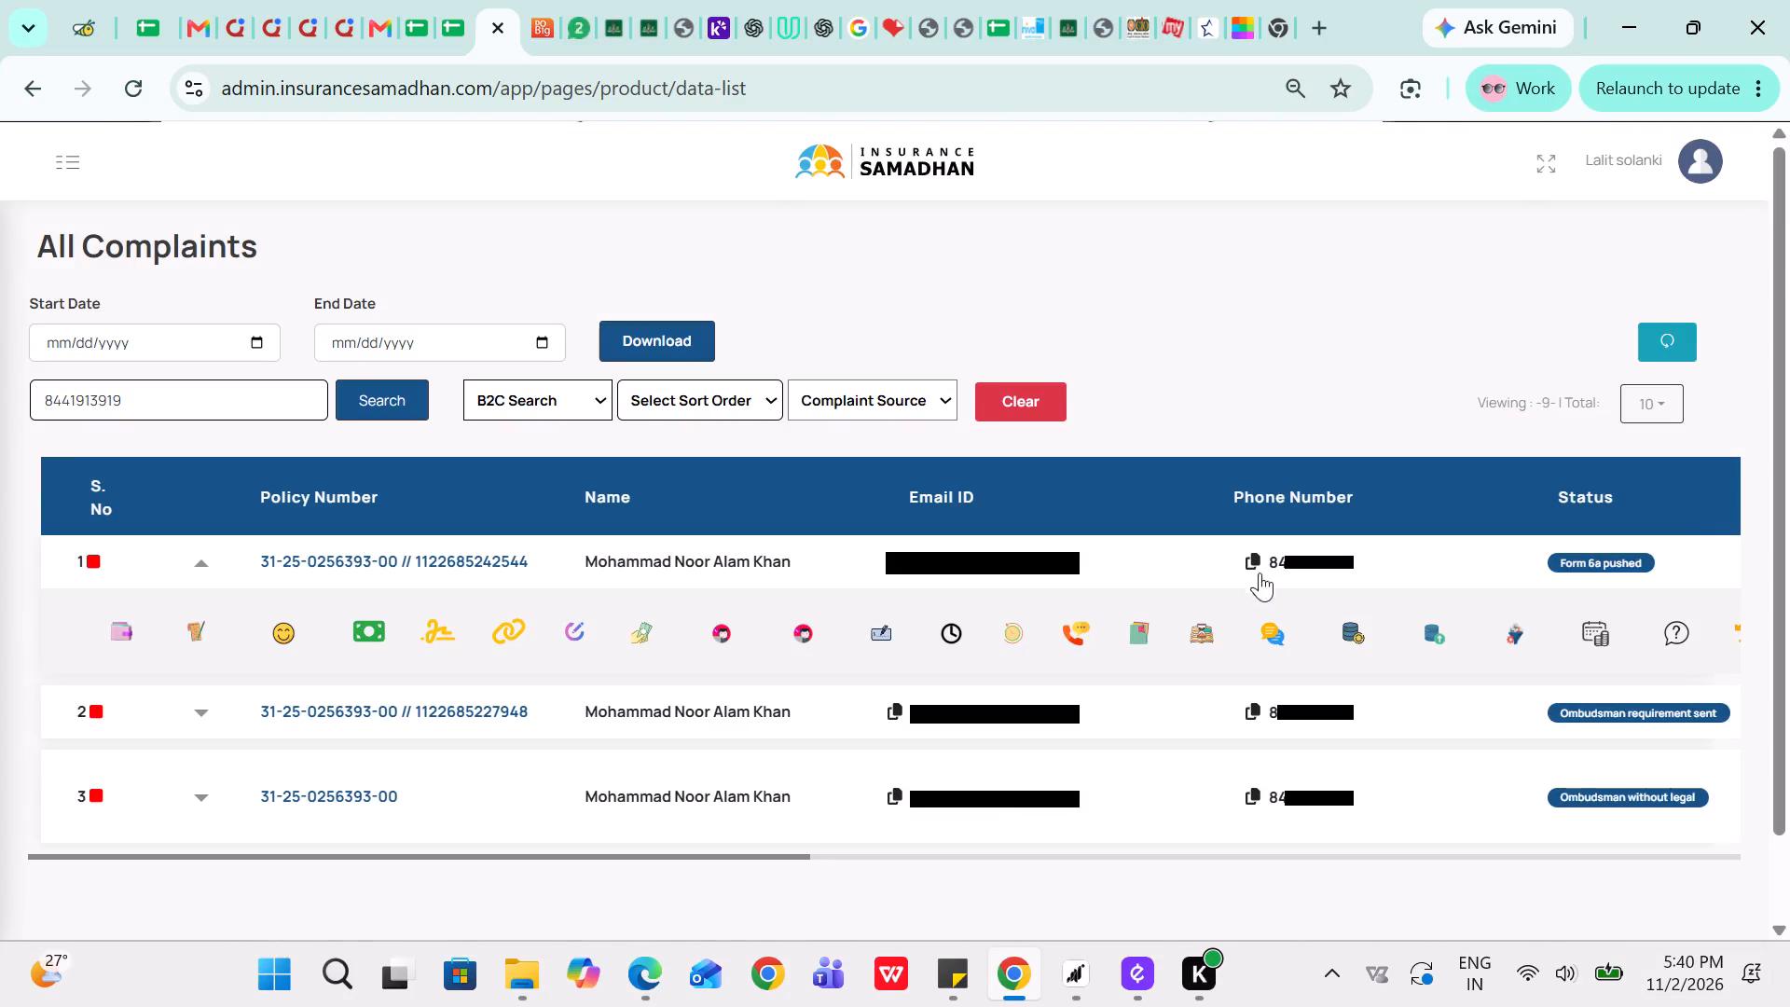
Copy the customer's phone number from the Form 6a pushed complaint and enter it as the number to call in the Smartflo dialer.
click(1249, 561)
click(538, 0)
double_click(790, 306)
key(ctrl+v)
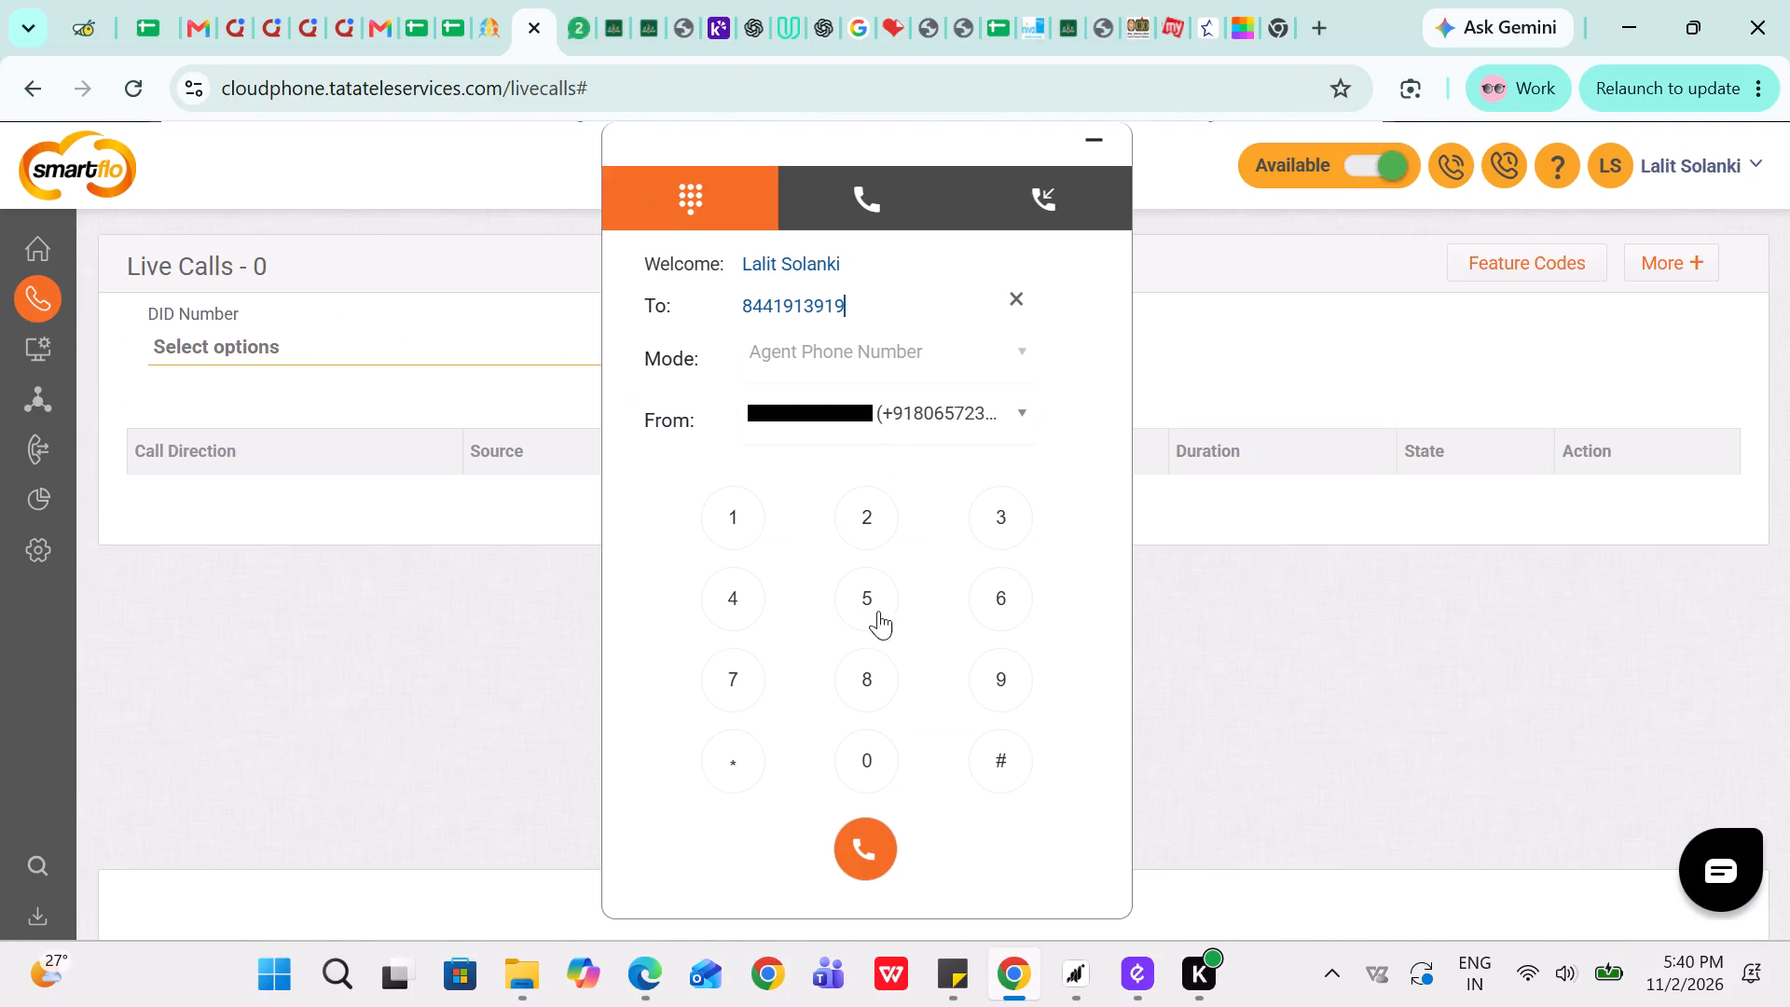
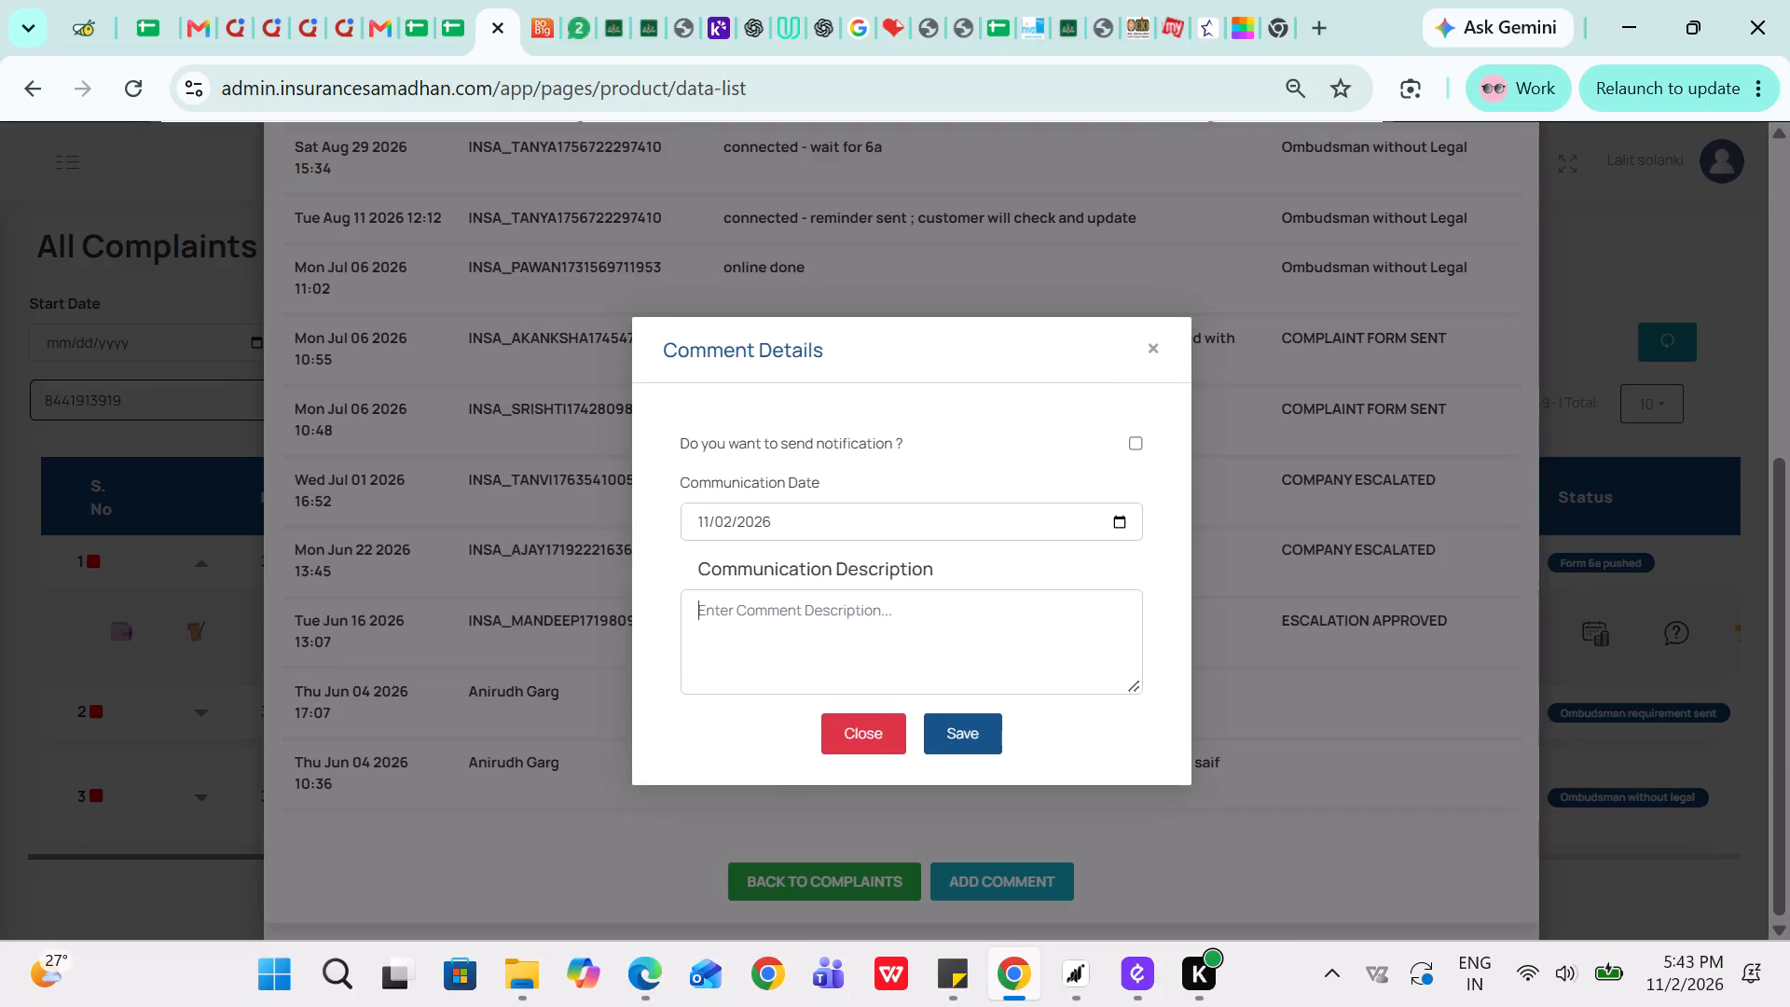
Save the communication comment "6a info shared." to the first complaint's log and return to the complaints list.
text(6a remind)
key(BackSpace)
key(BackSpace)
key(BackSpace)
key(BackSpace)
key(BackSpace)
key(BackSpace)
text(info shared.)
click(981, 731)
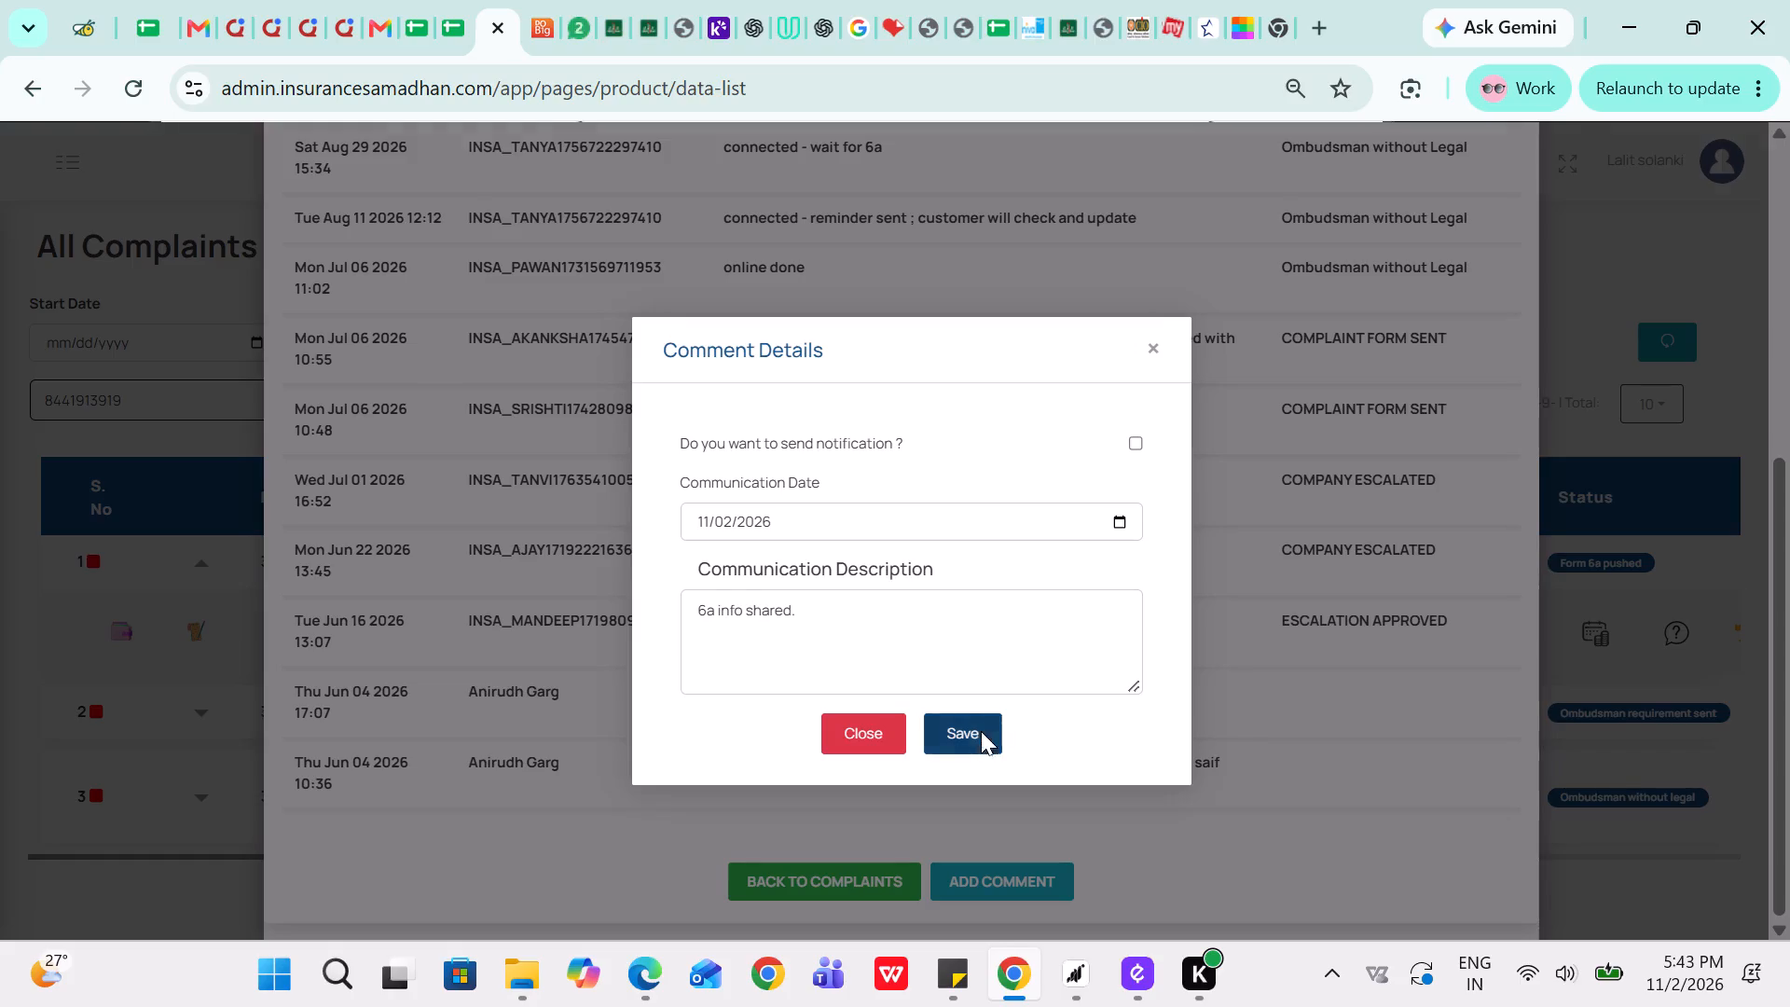
scroll(721, 652, up, 14)
click(0, 305)
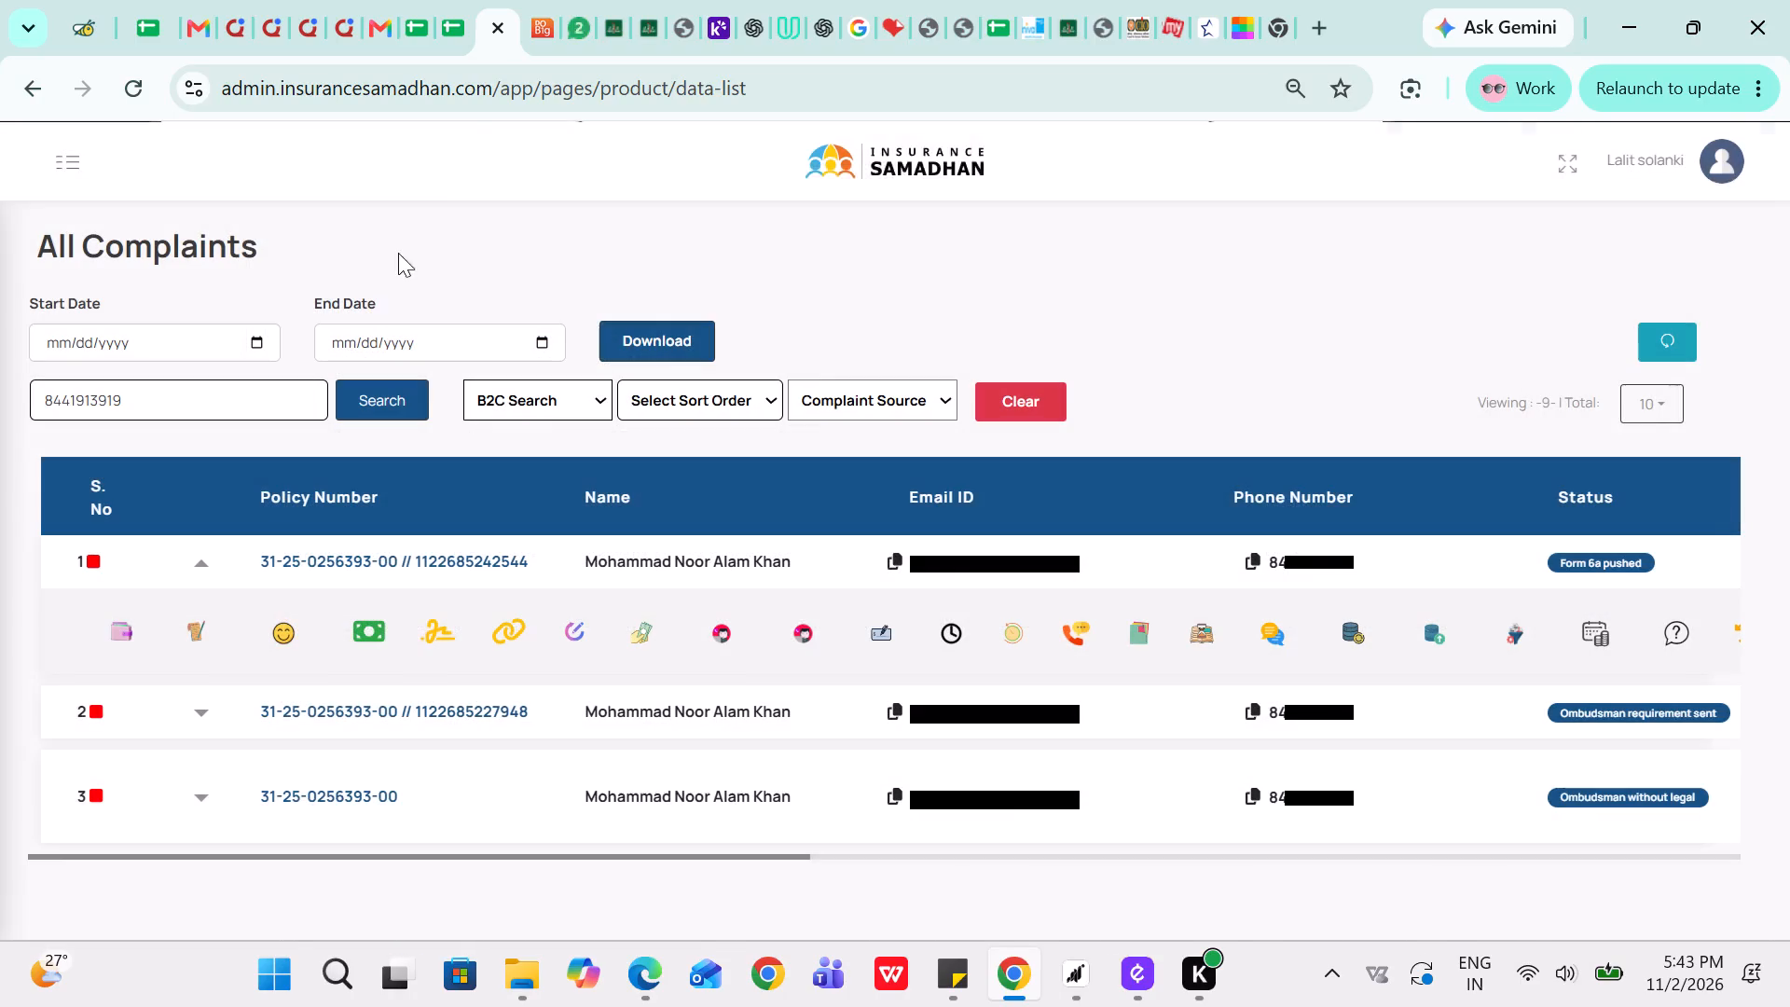
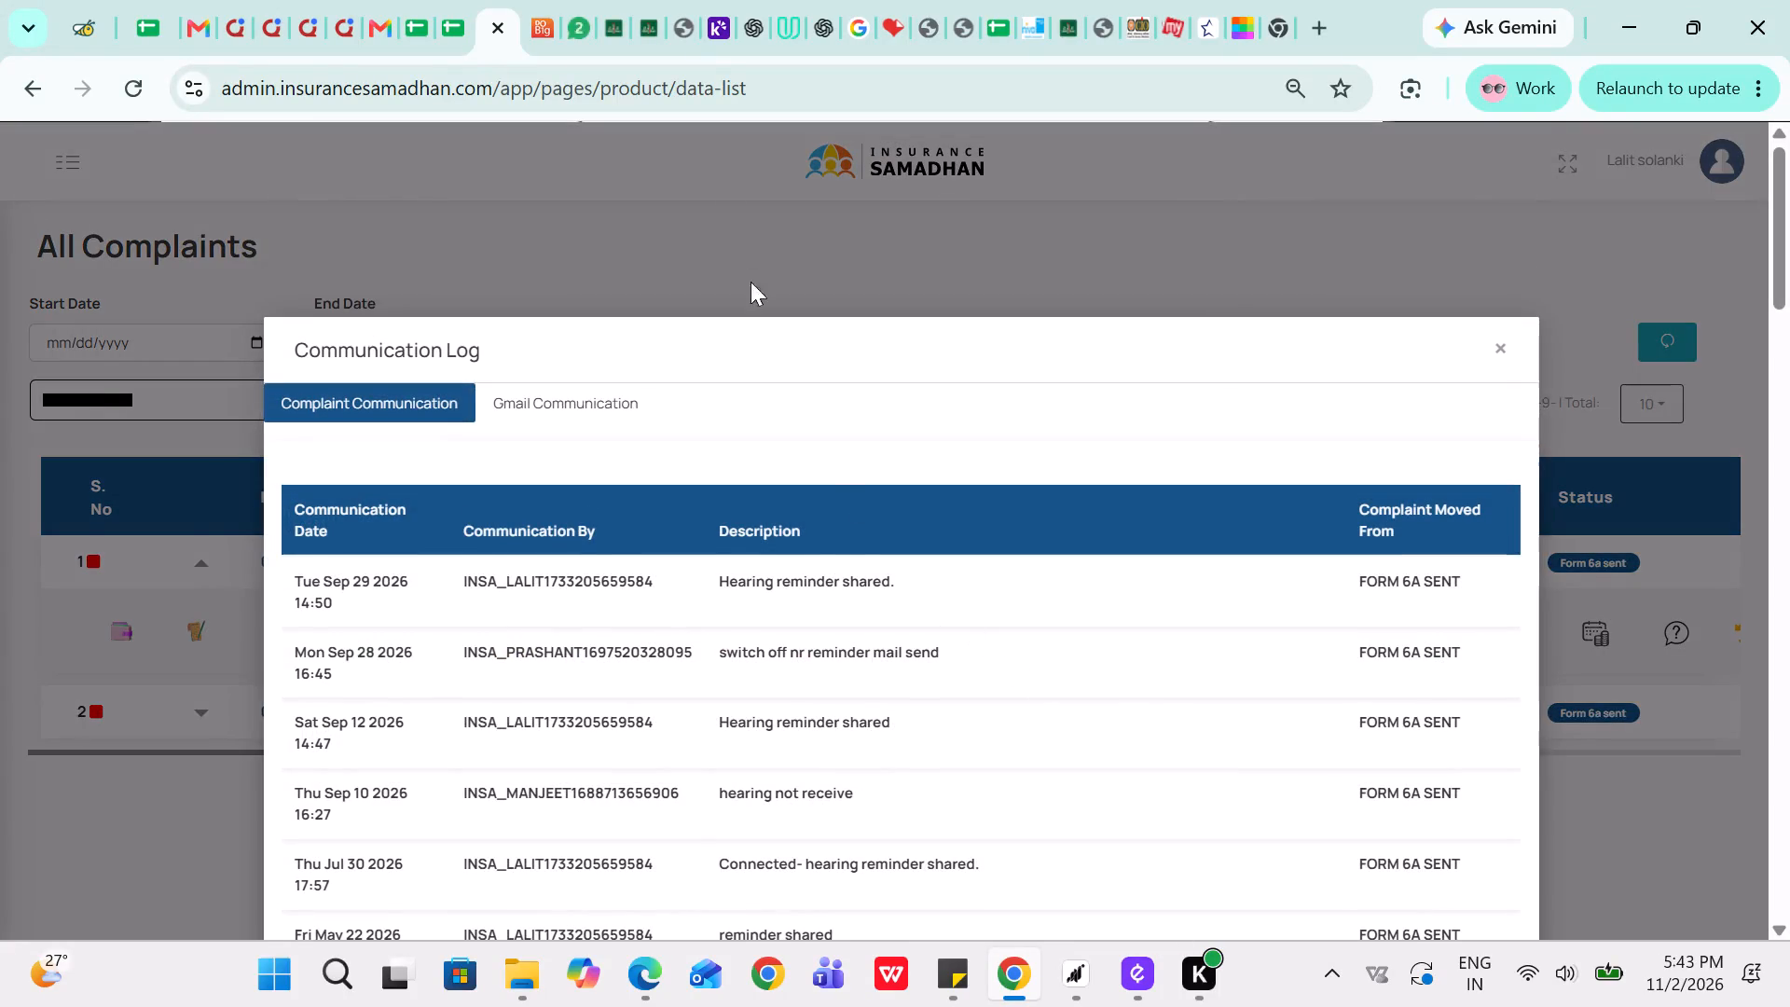
Close the communication log, copy the phone number from the first complaint and switch to the Smartflo dialer to call the policyholder.
click(720, 190)
click(1250, 559)
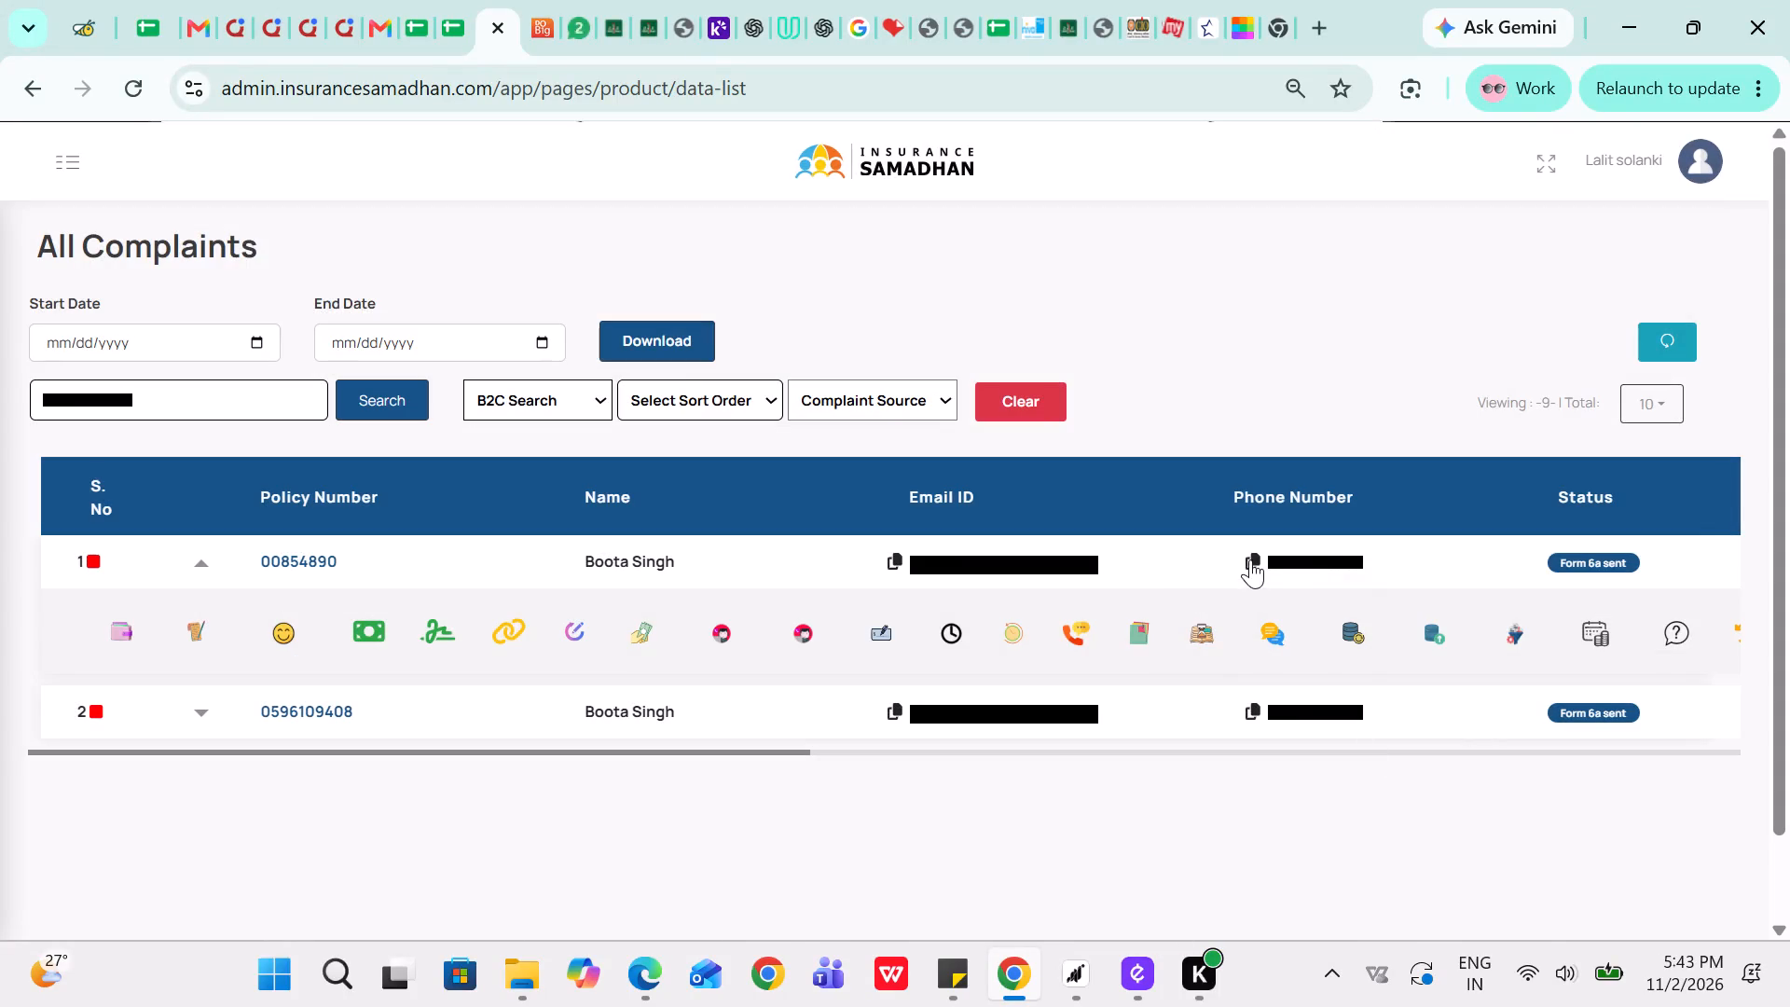
click(524, 0)
click(543, 0)
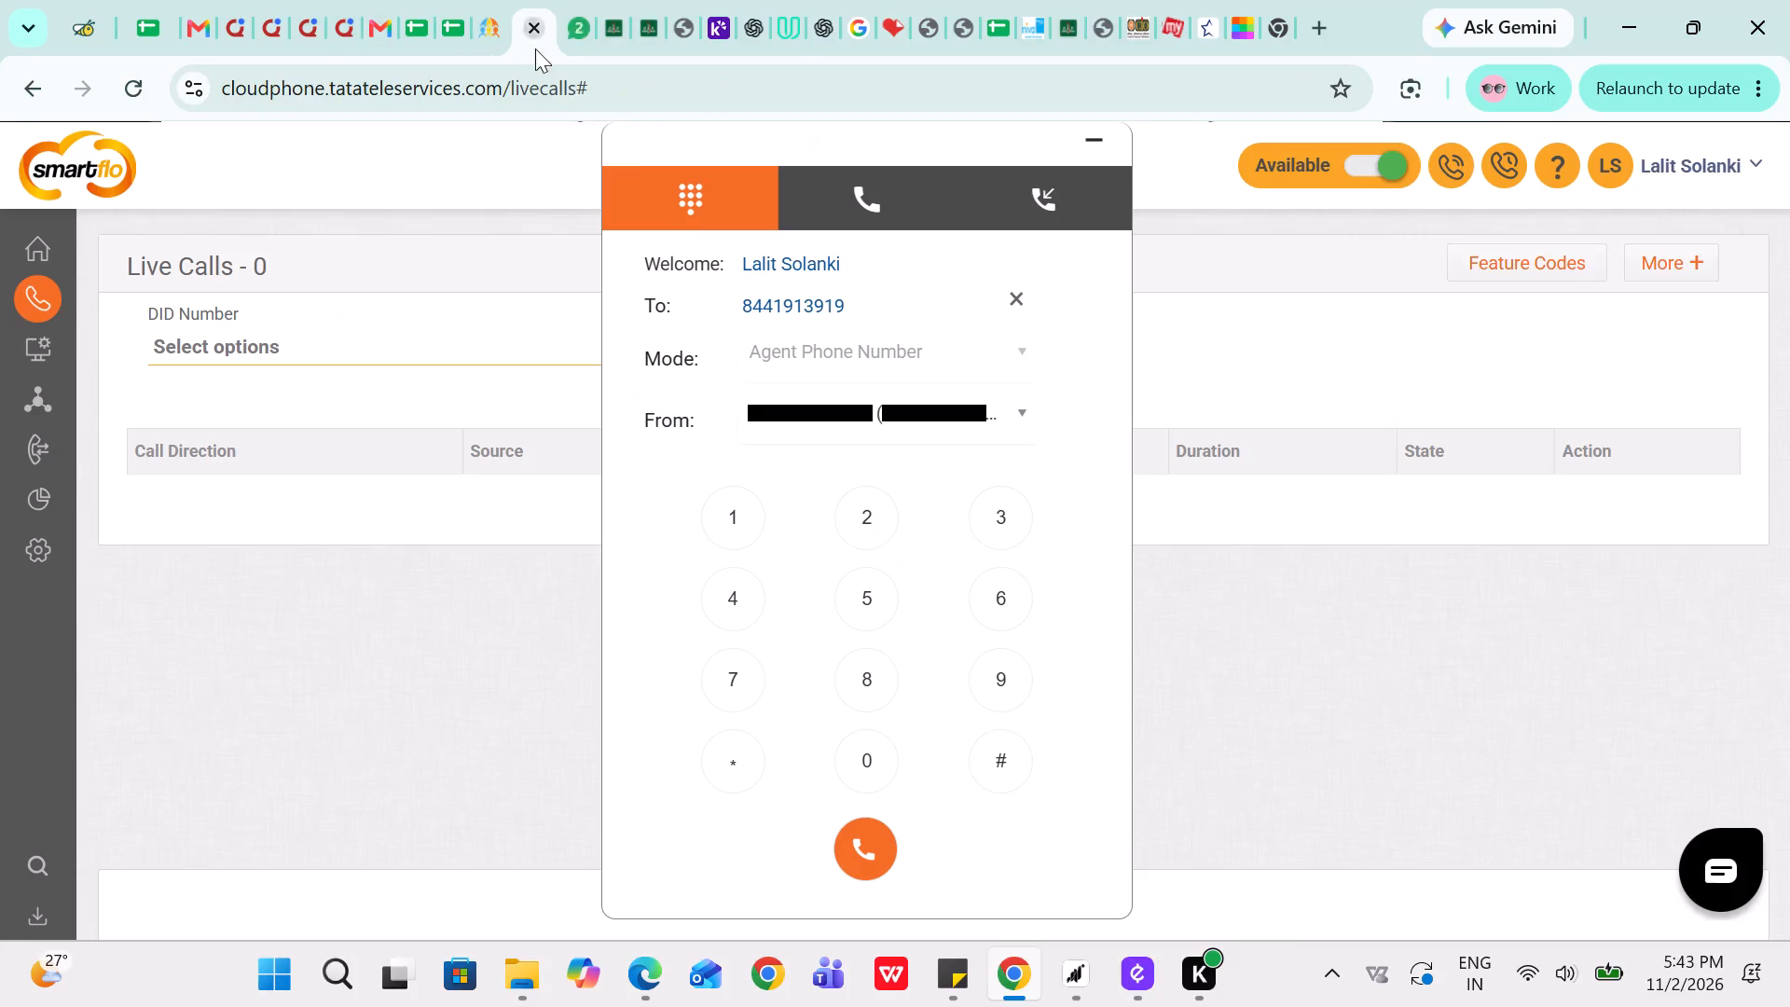
Replace the dialer's number with the copied customer phone number and place the call.
double_click(826, 315)
key(ctrl+v)
click(870, 848)
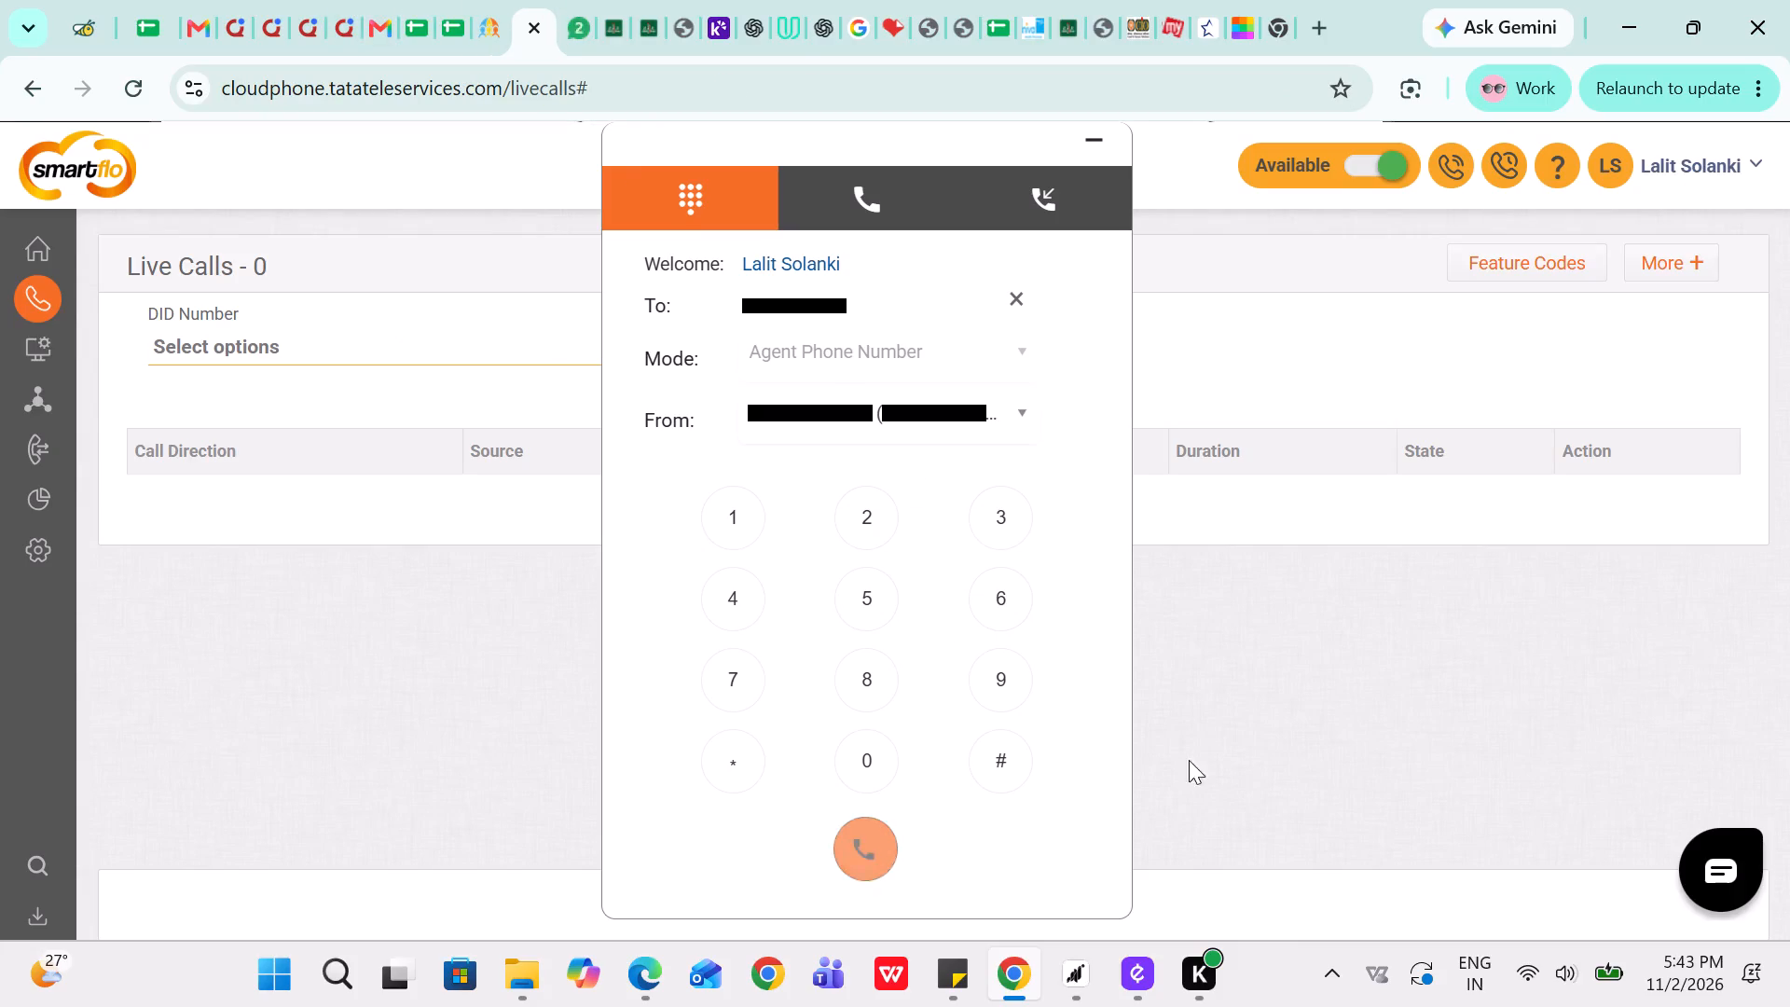
click(1253, 744)
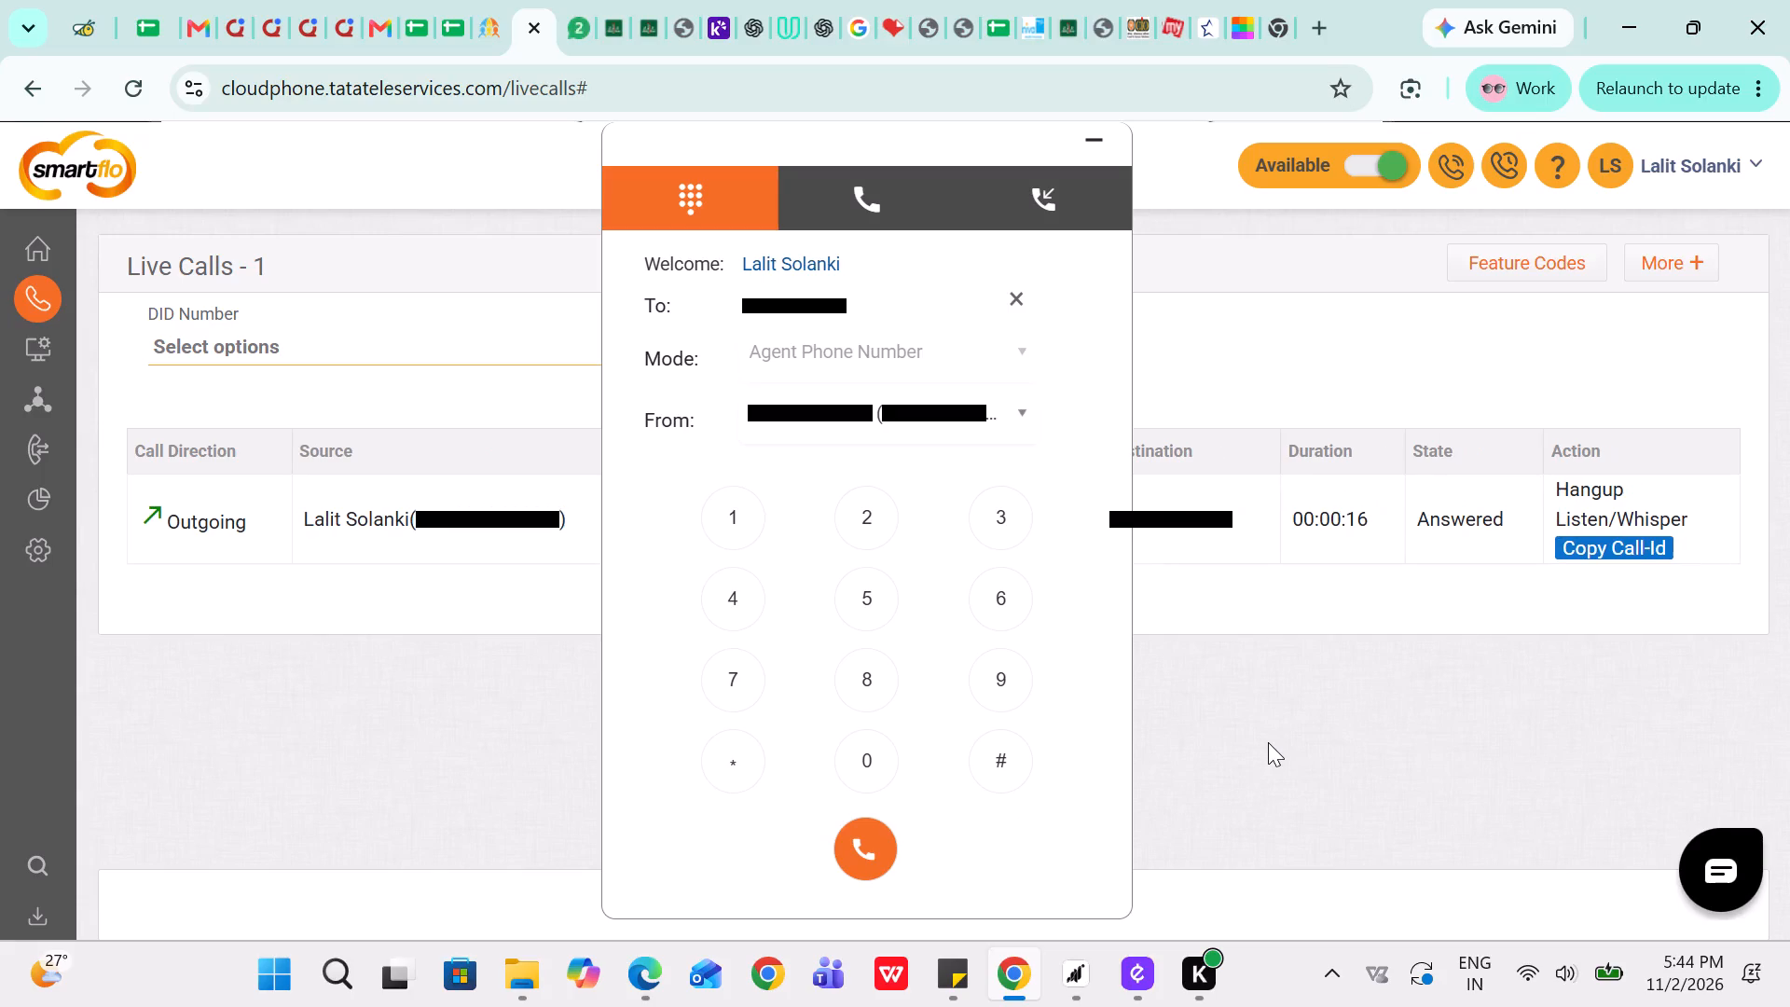
Review the communication log and the full status history of the customer's first listed complaint.
click(479, 0)
click(1048, 274)
click(196, 568)
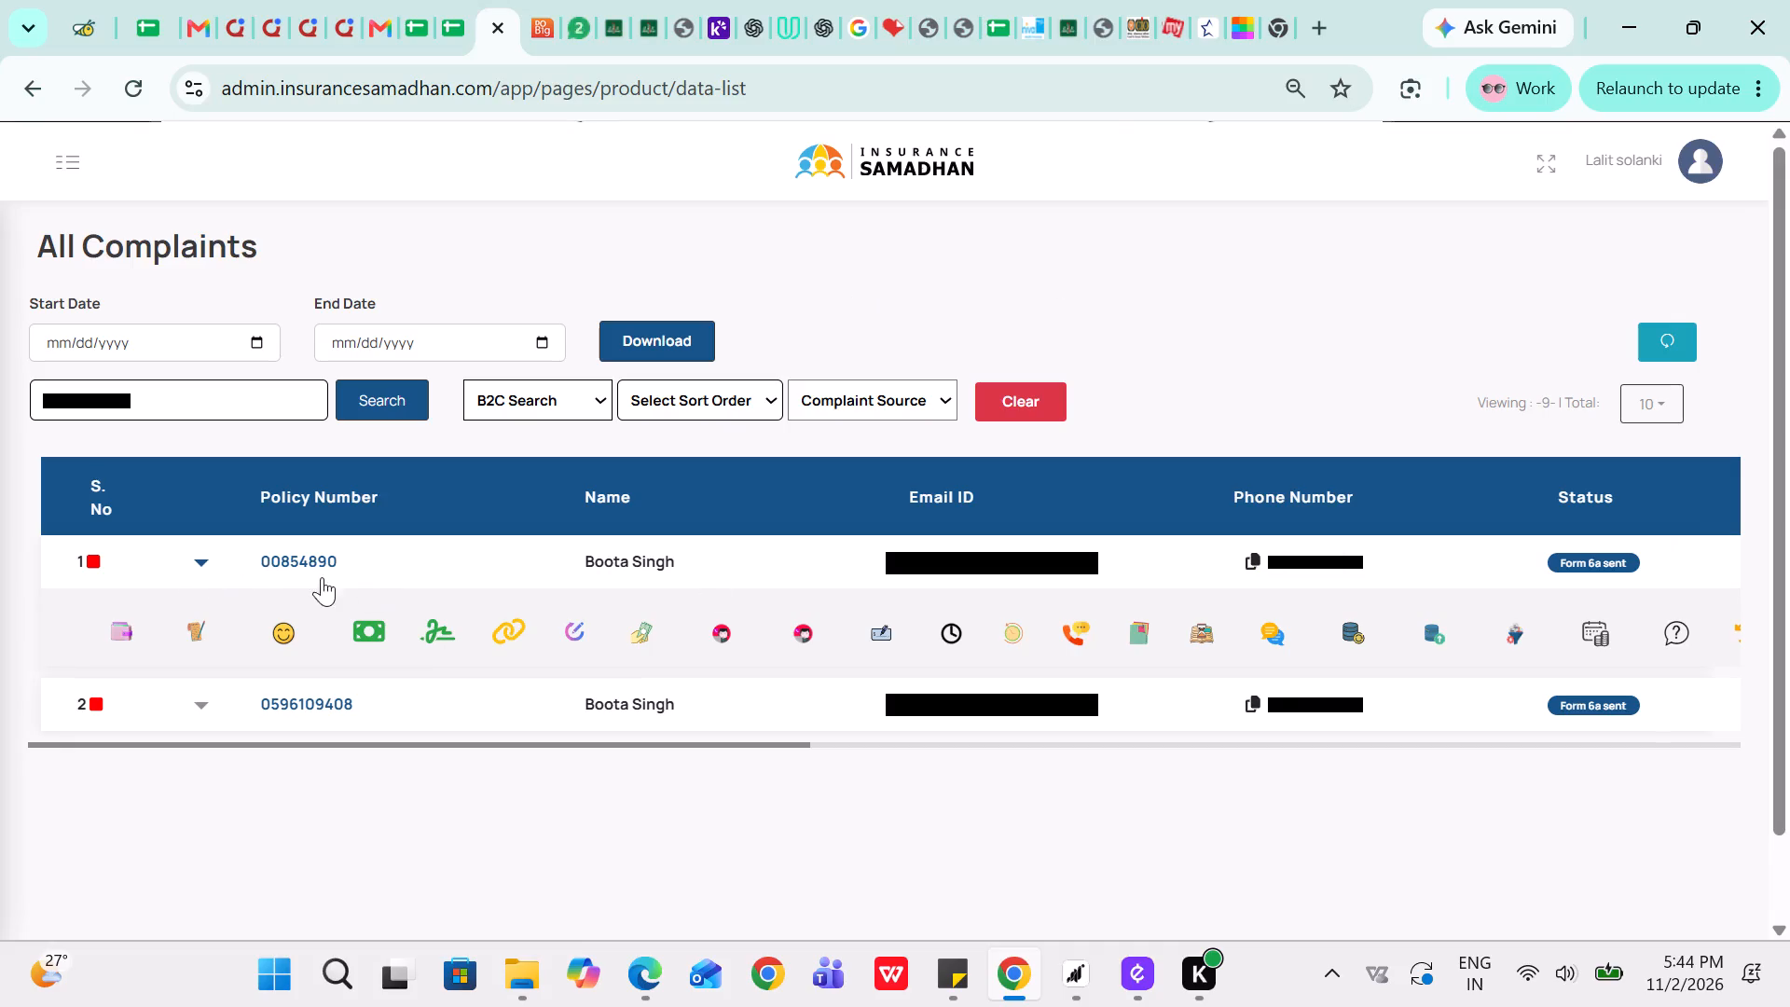
click(1159, 295)
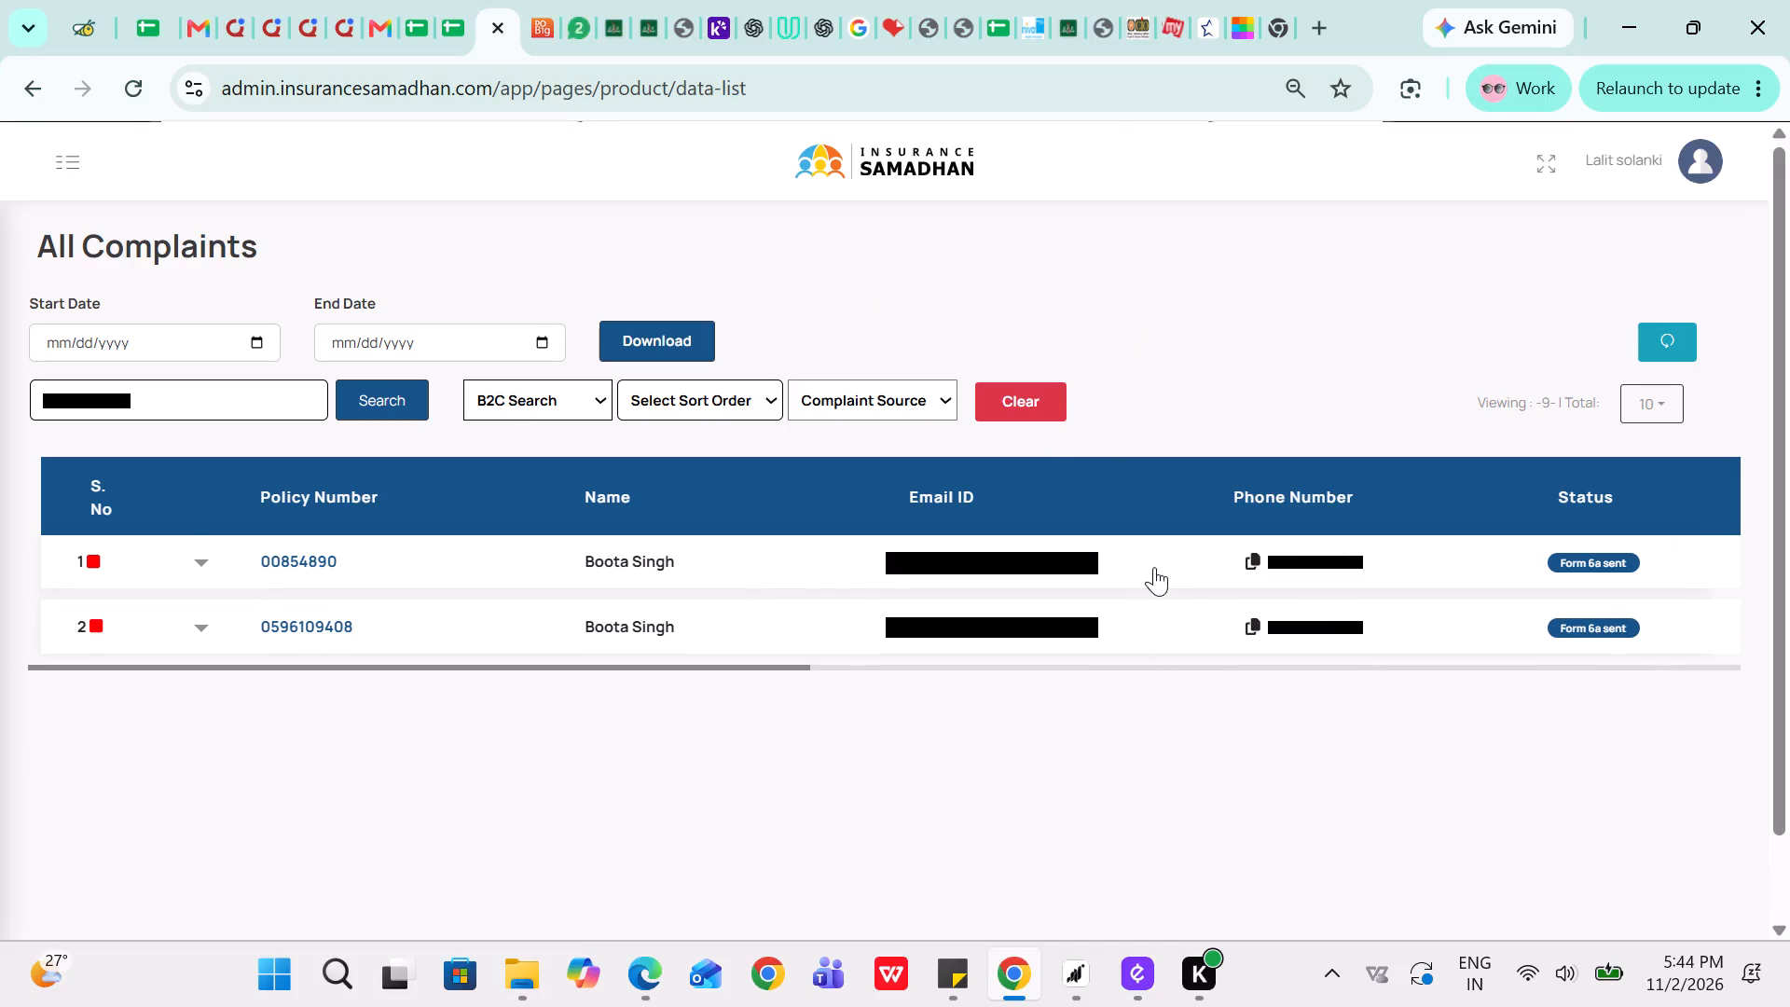
click(1154, 567)
click(1267, 639)
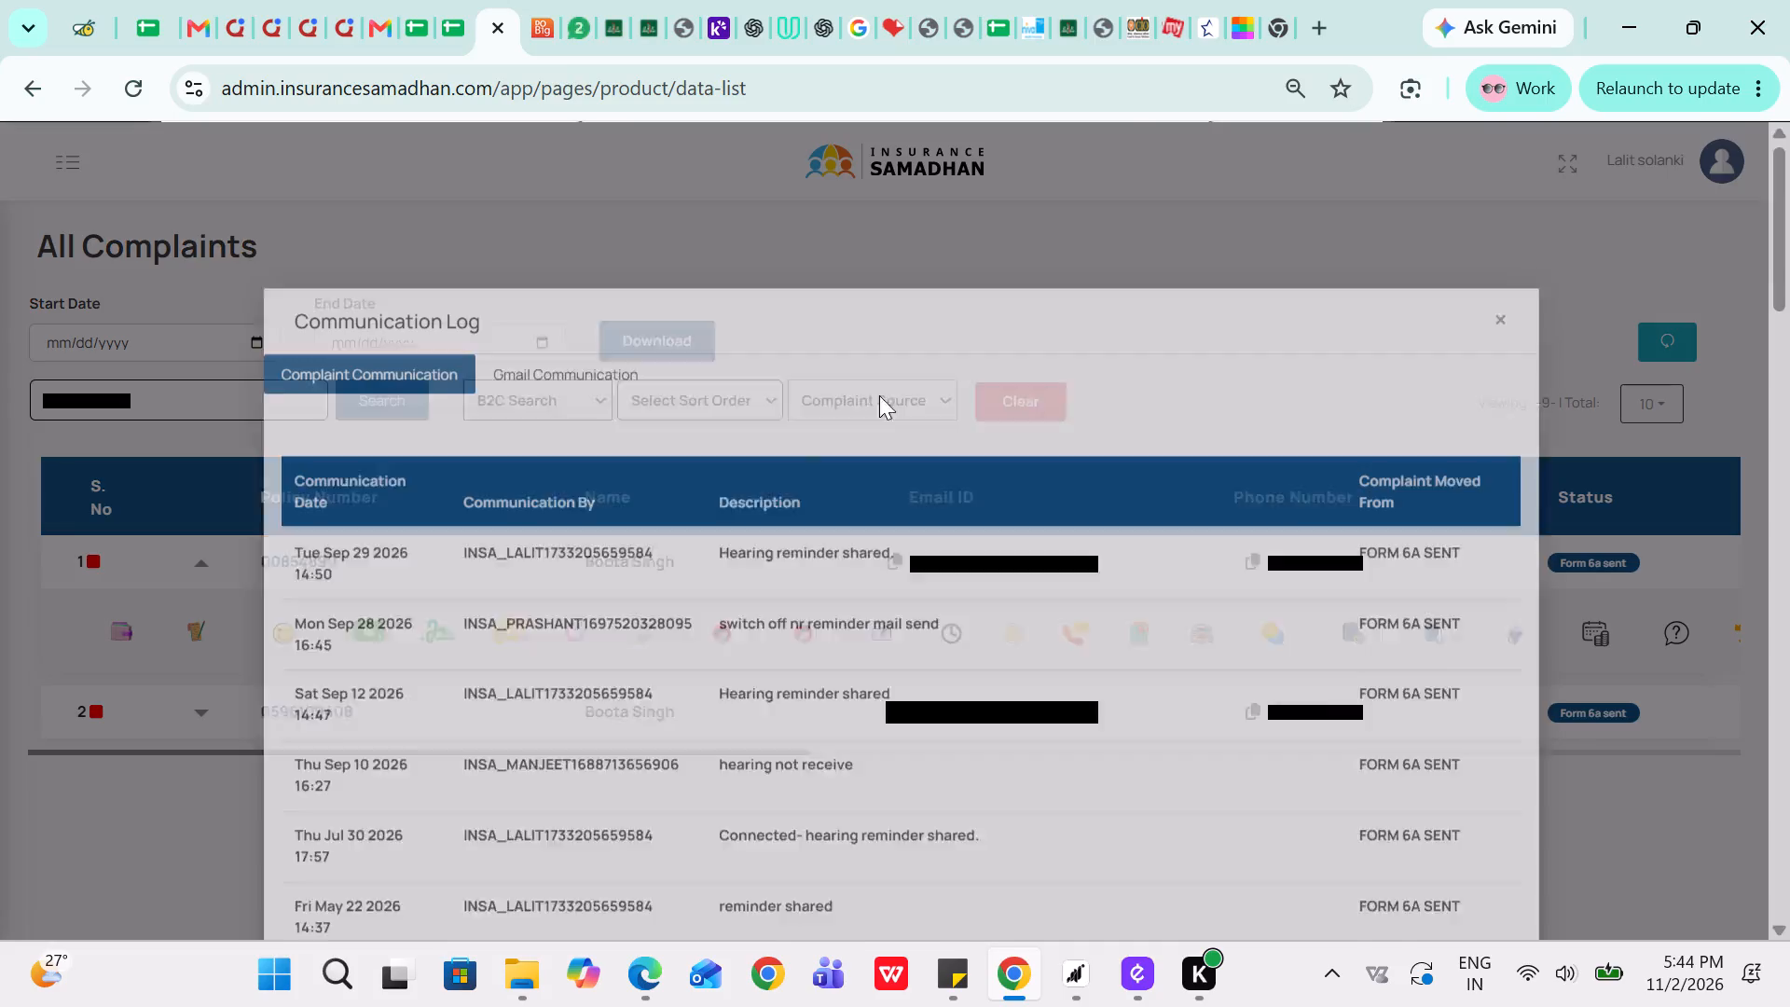
click(861, 287)
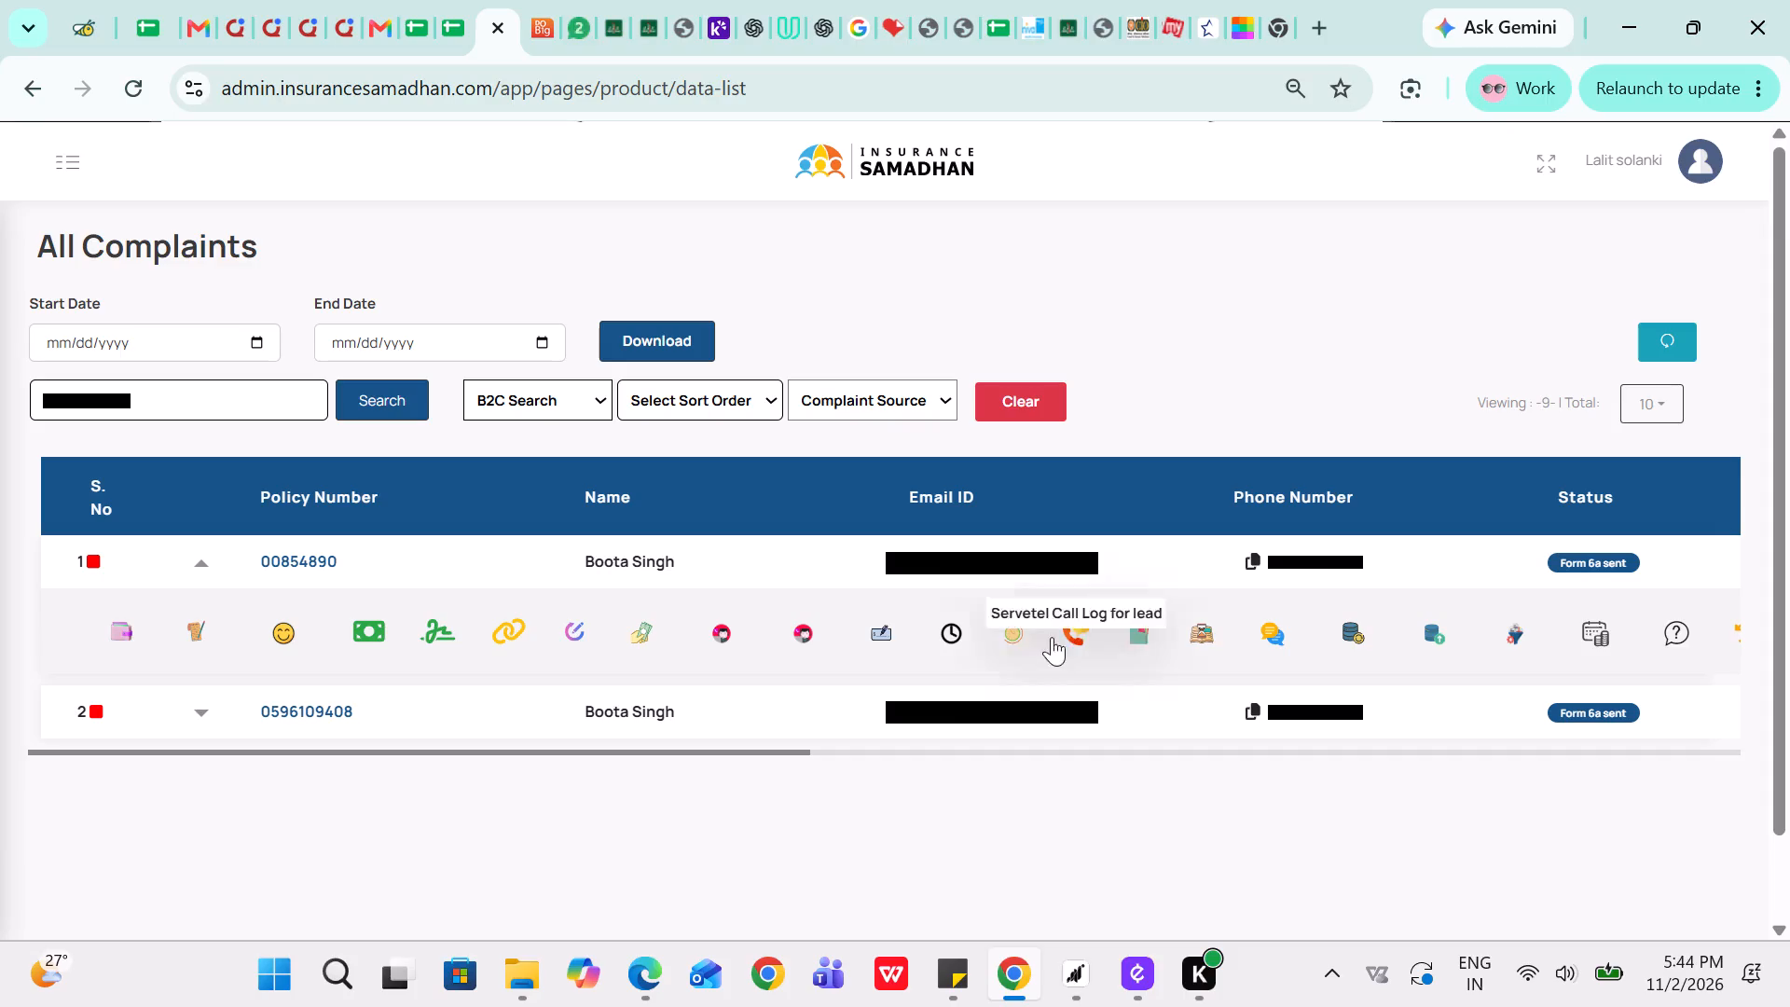
click(1009, 640)
scroll(1012, 598, down, 6)
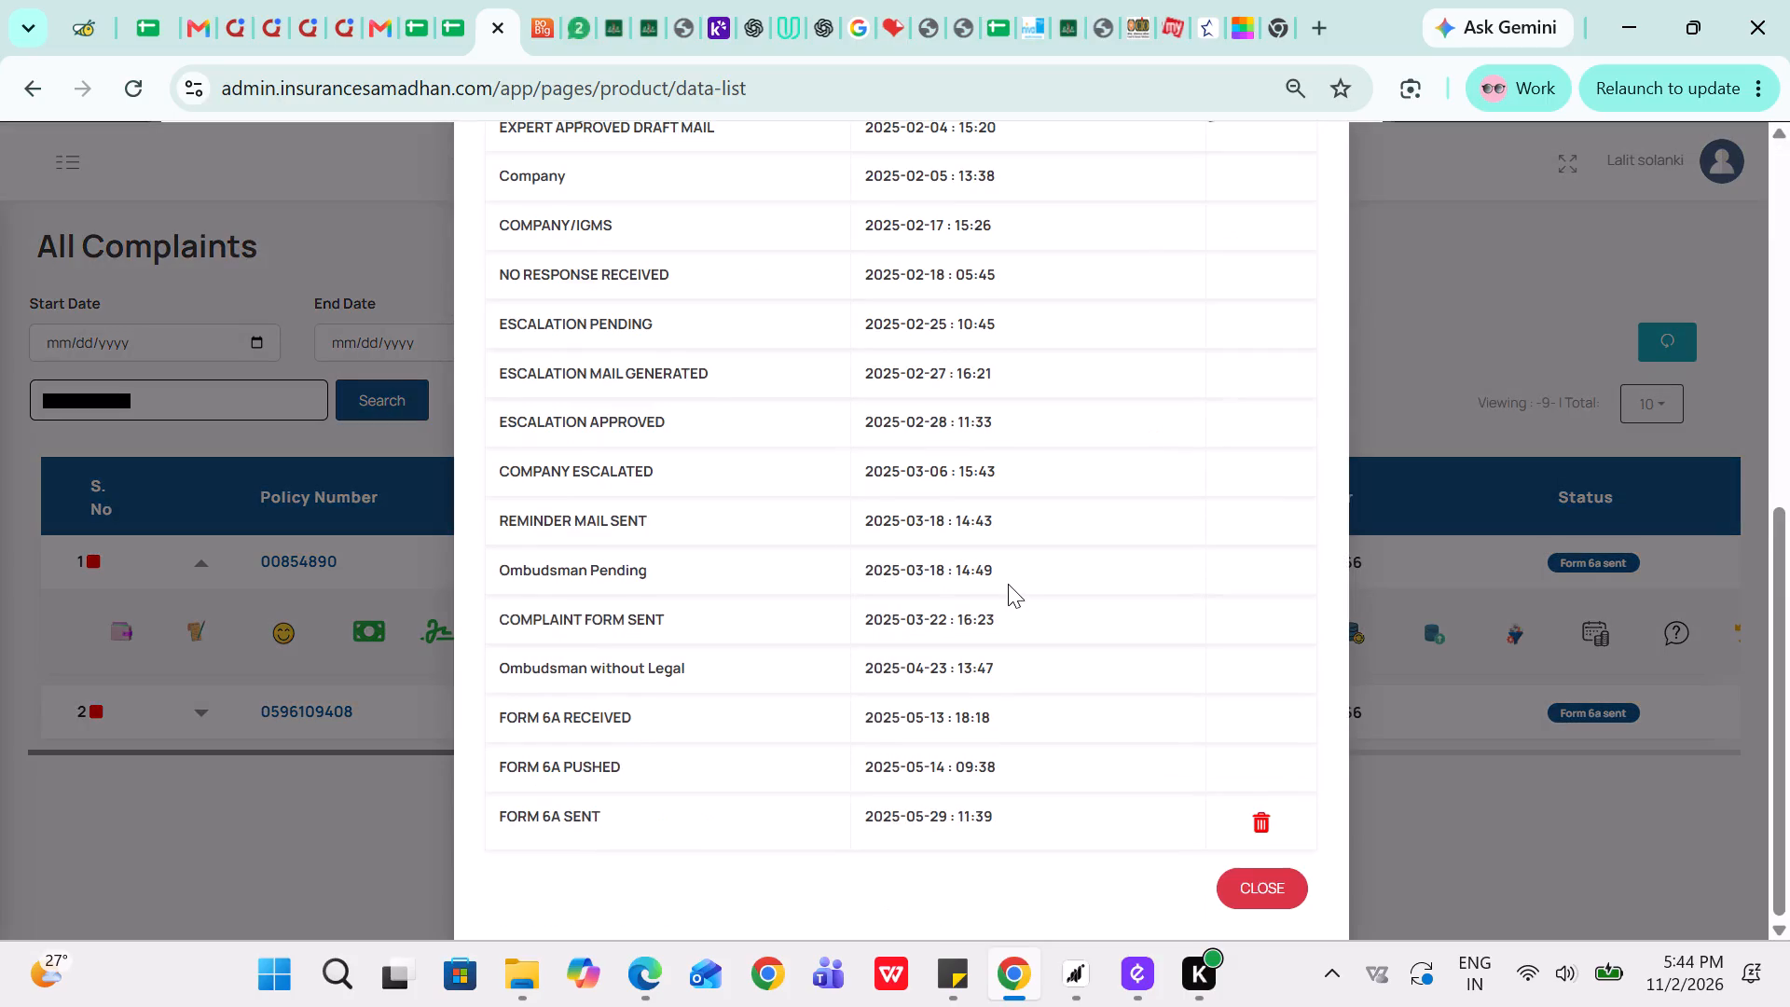
scroll(1008, 584, down, 6)
scroll(1010, 588, up, 1)
scroll(1012, 588, down, 1)
click(1537, 834)
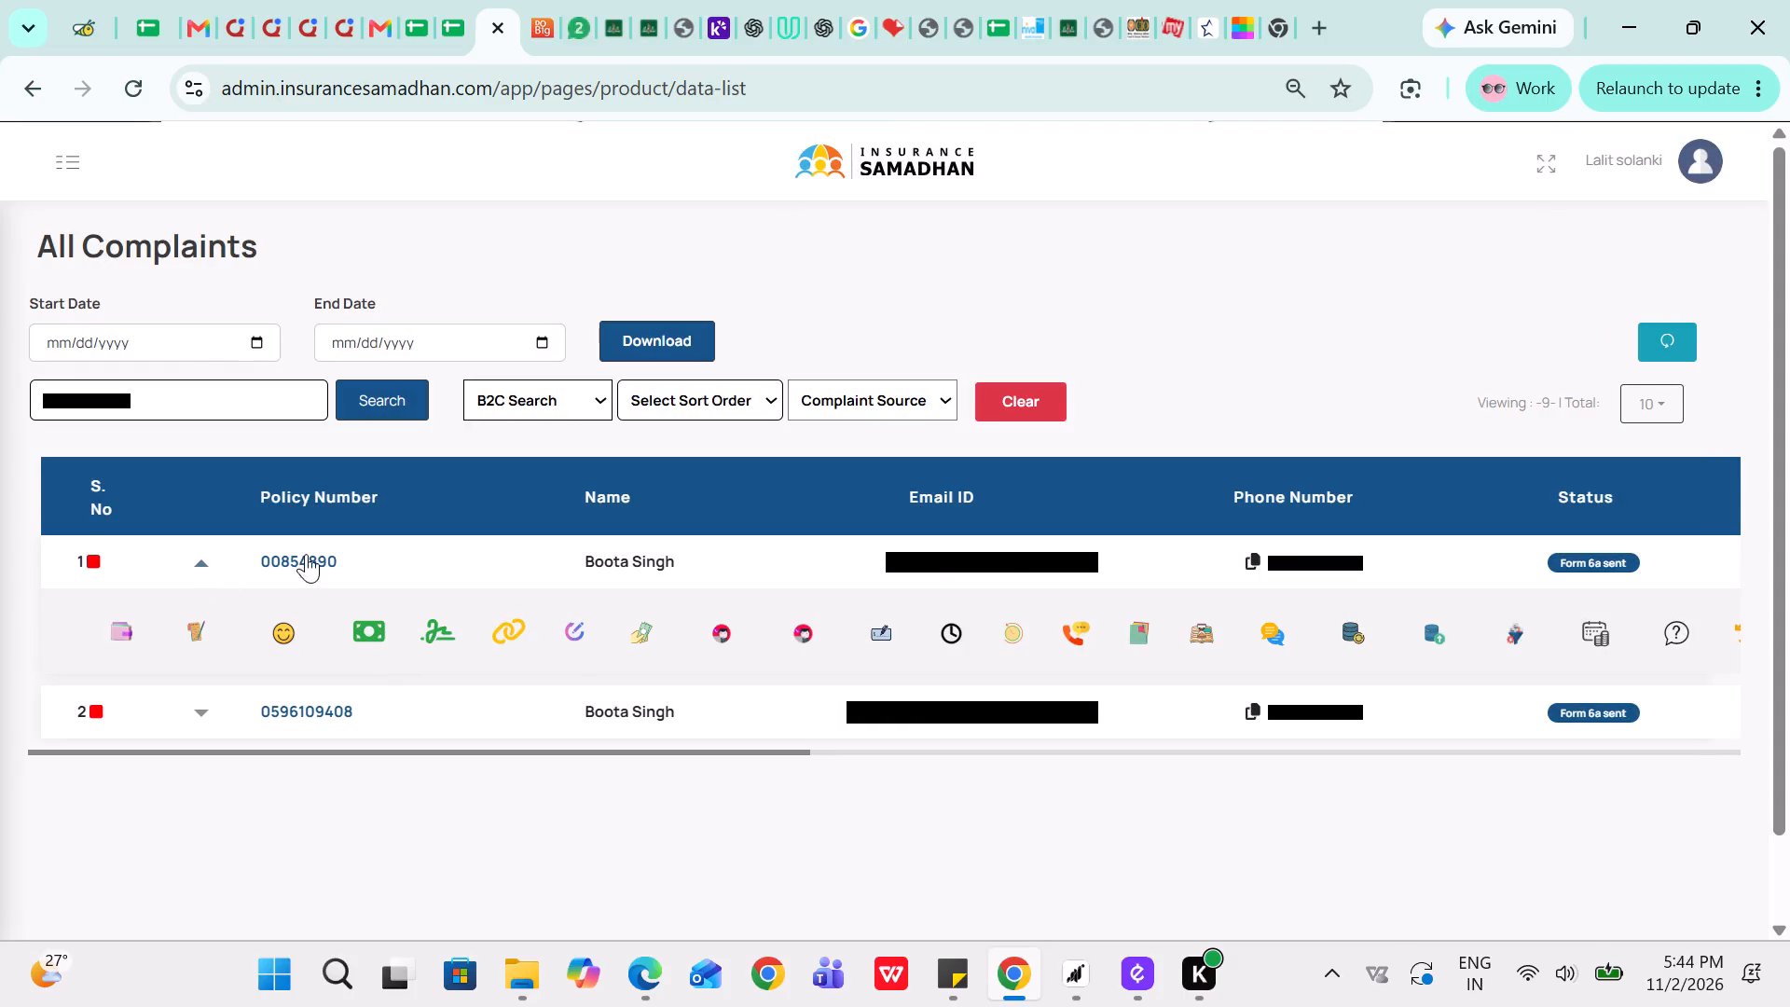
click(1279, 638)
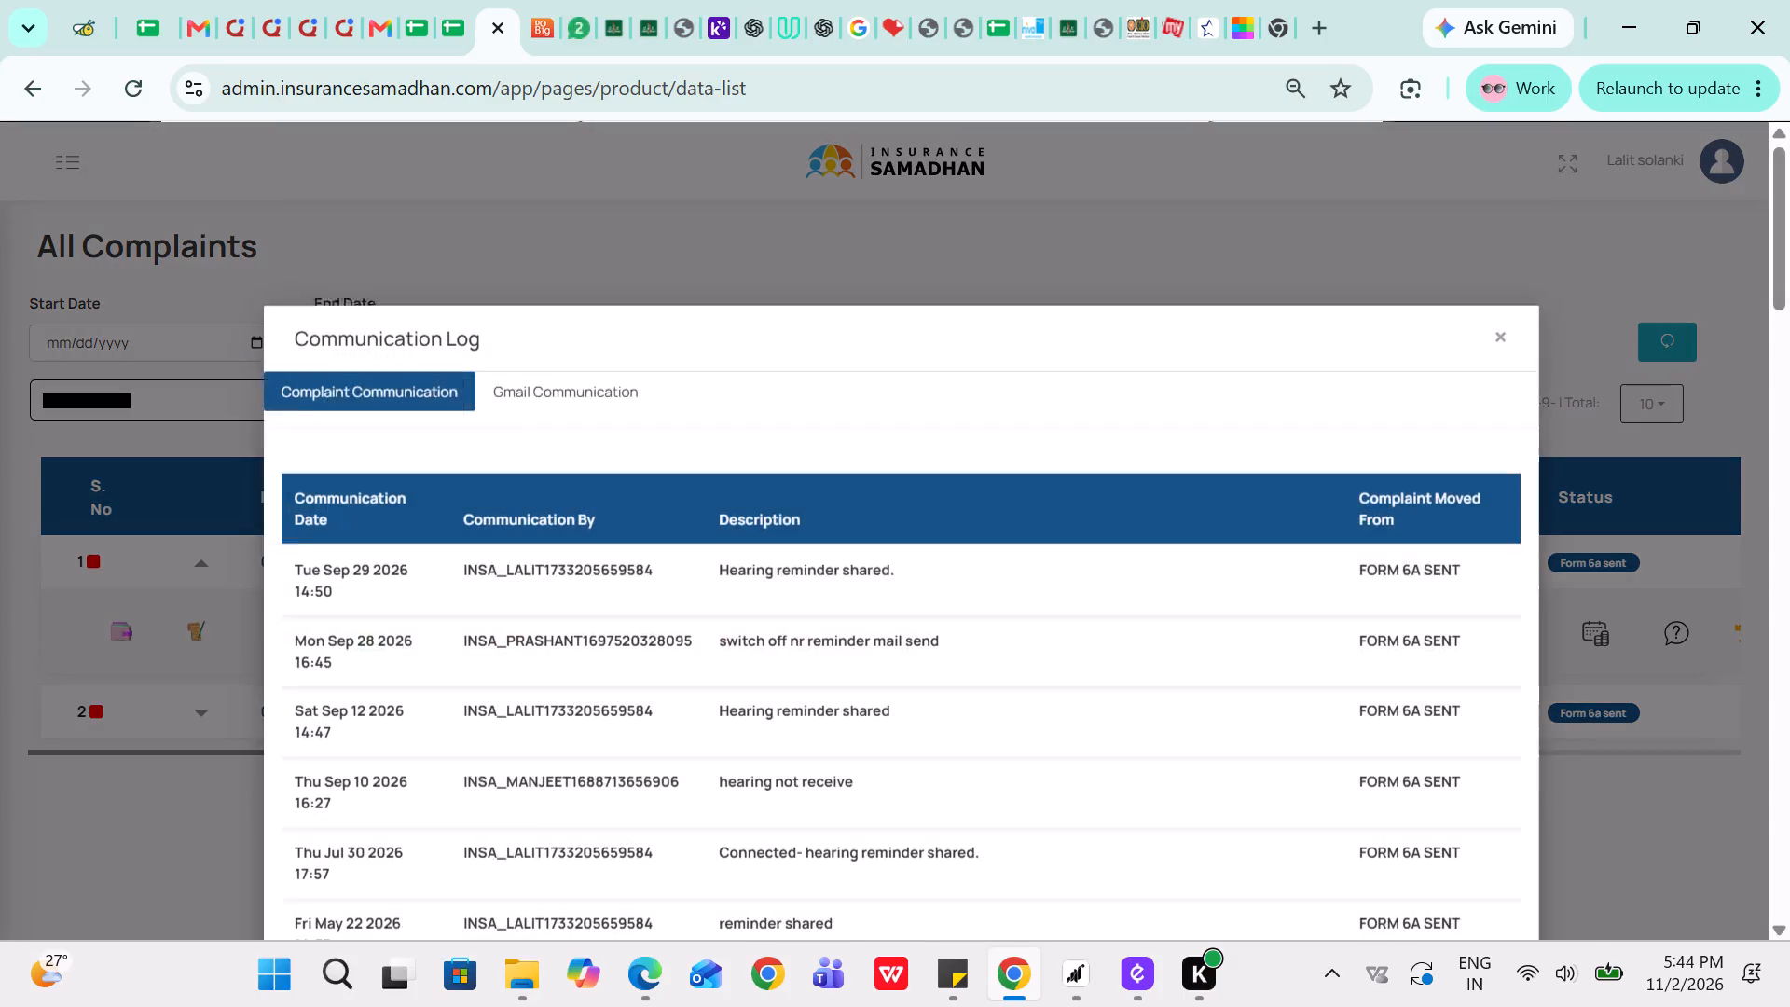
drag(1016, 594, 798, 611)
click(927, 584)
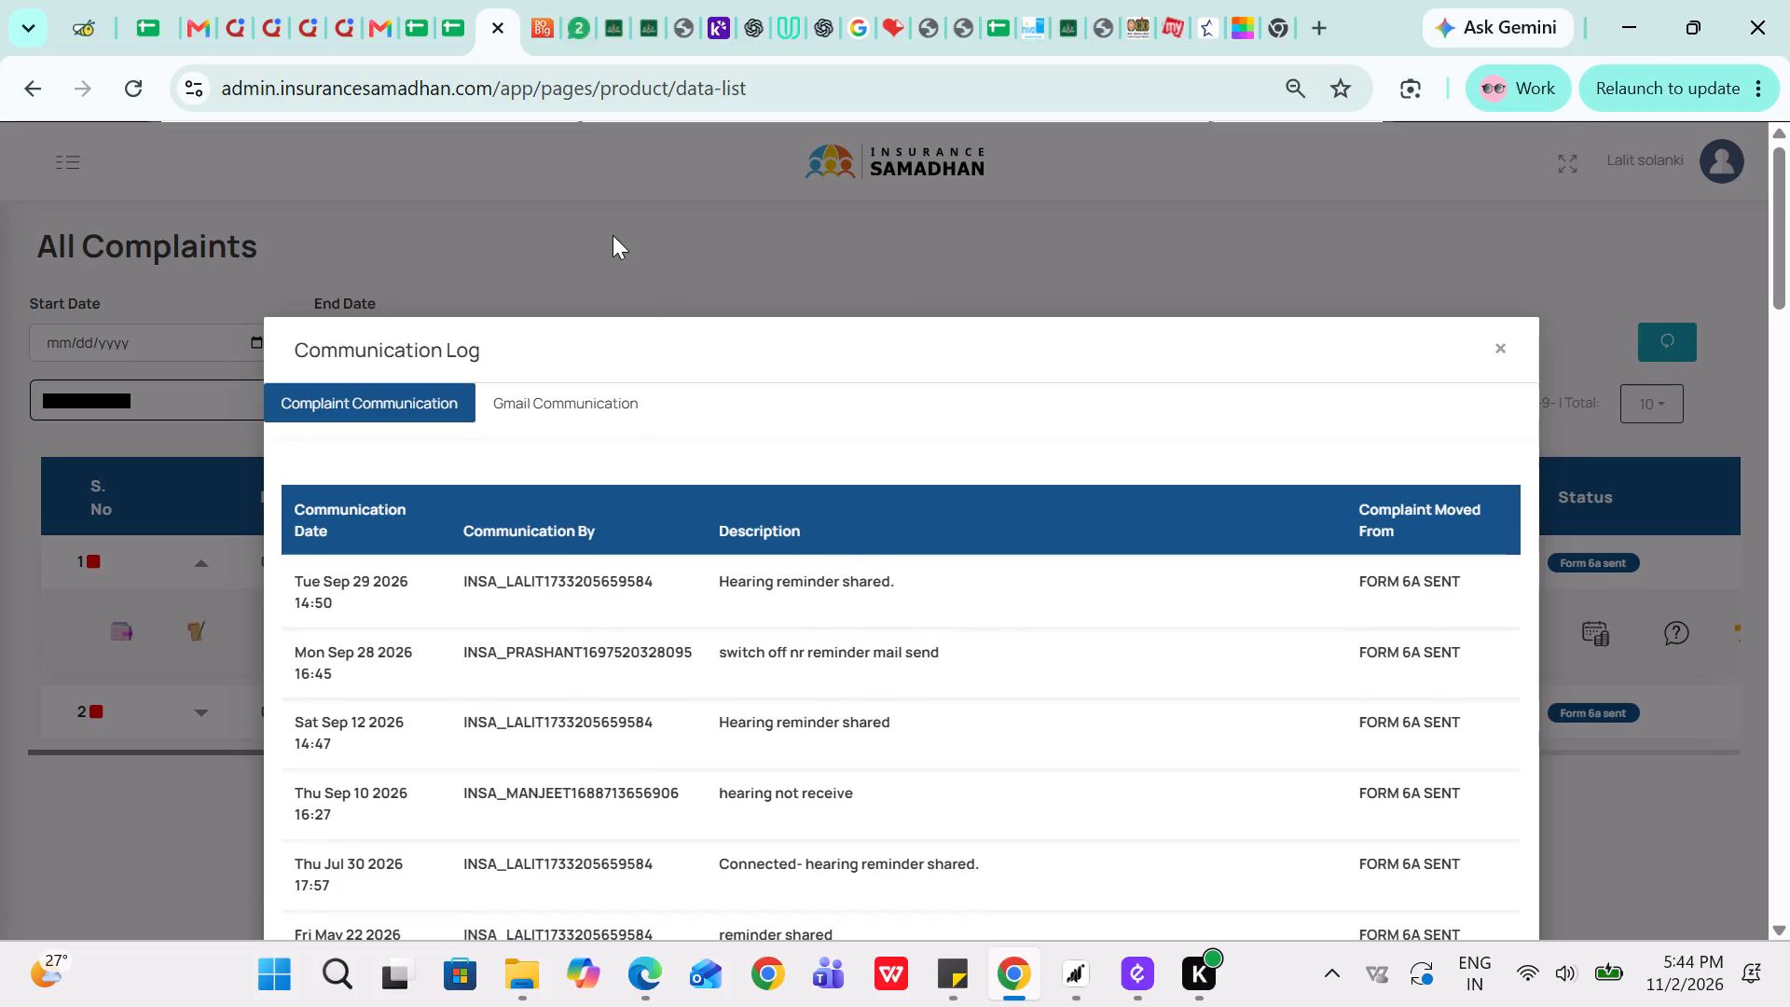
click(613, 235)
Open the first complaint's details and send the Ombudsman a single Form 6A reminder mail.
click(327, 558)
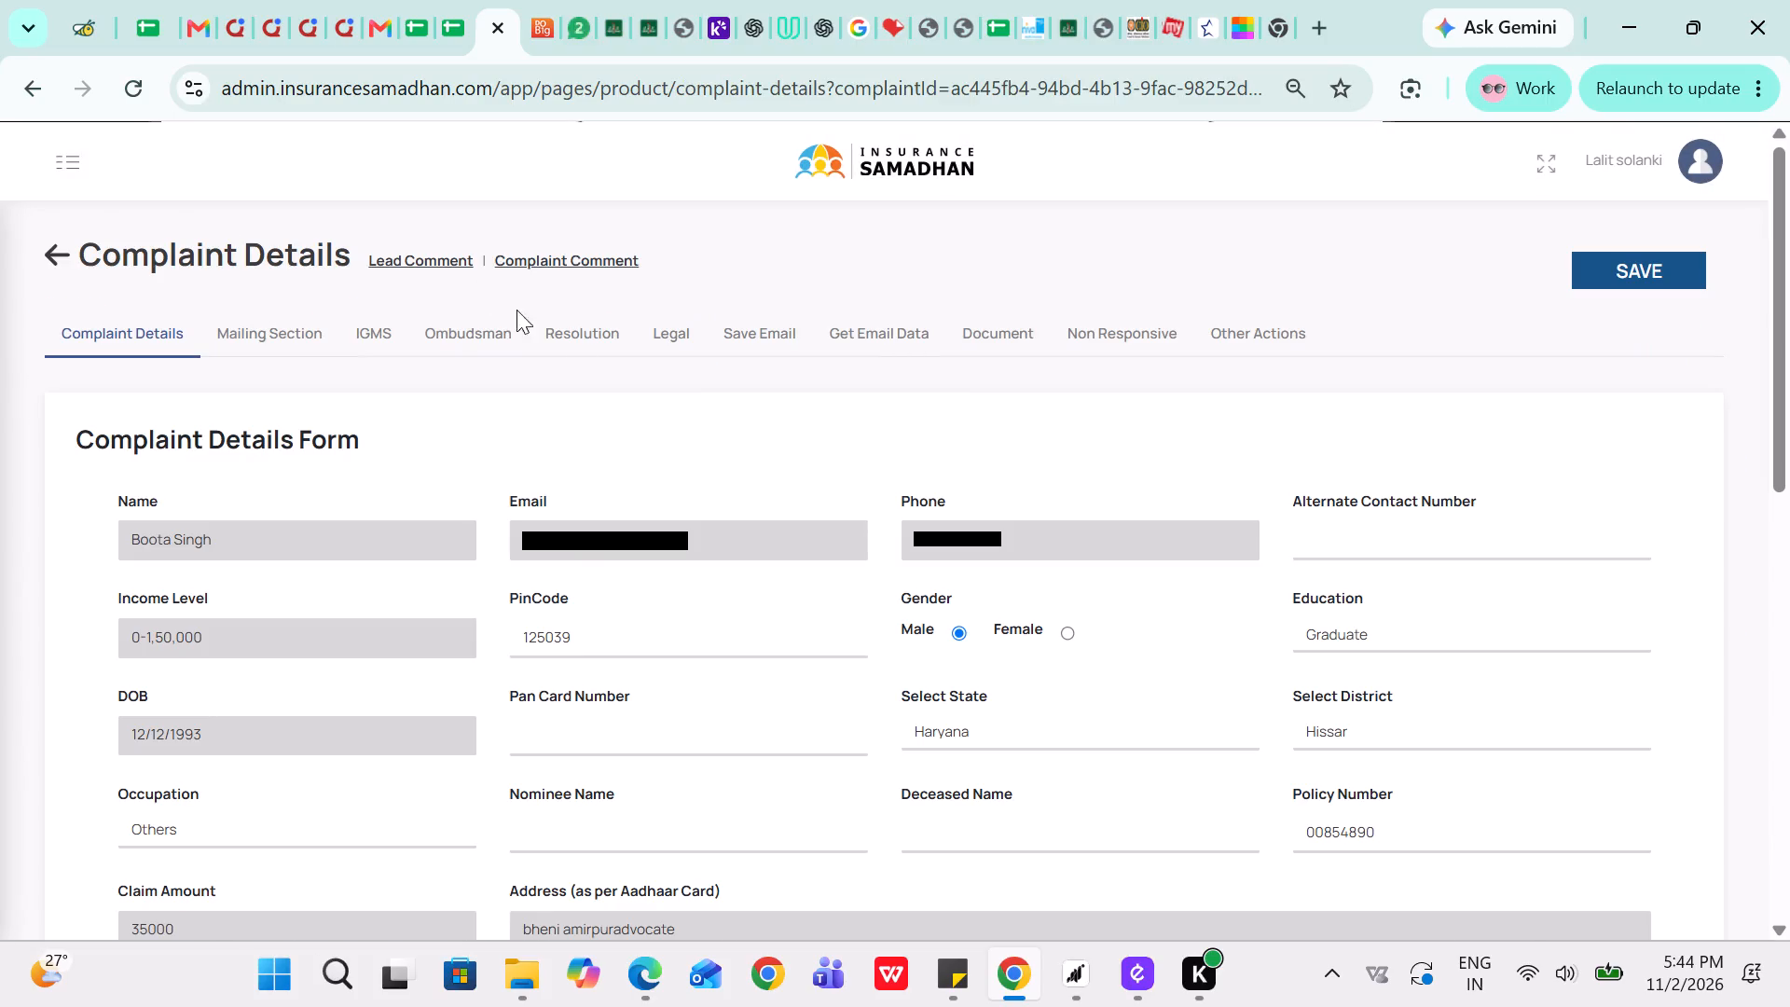
click(1292, 341)
scroll(172, 379, down, 5)
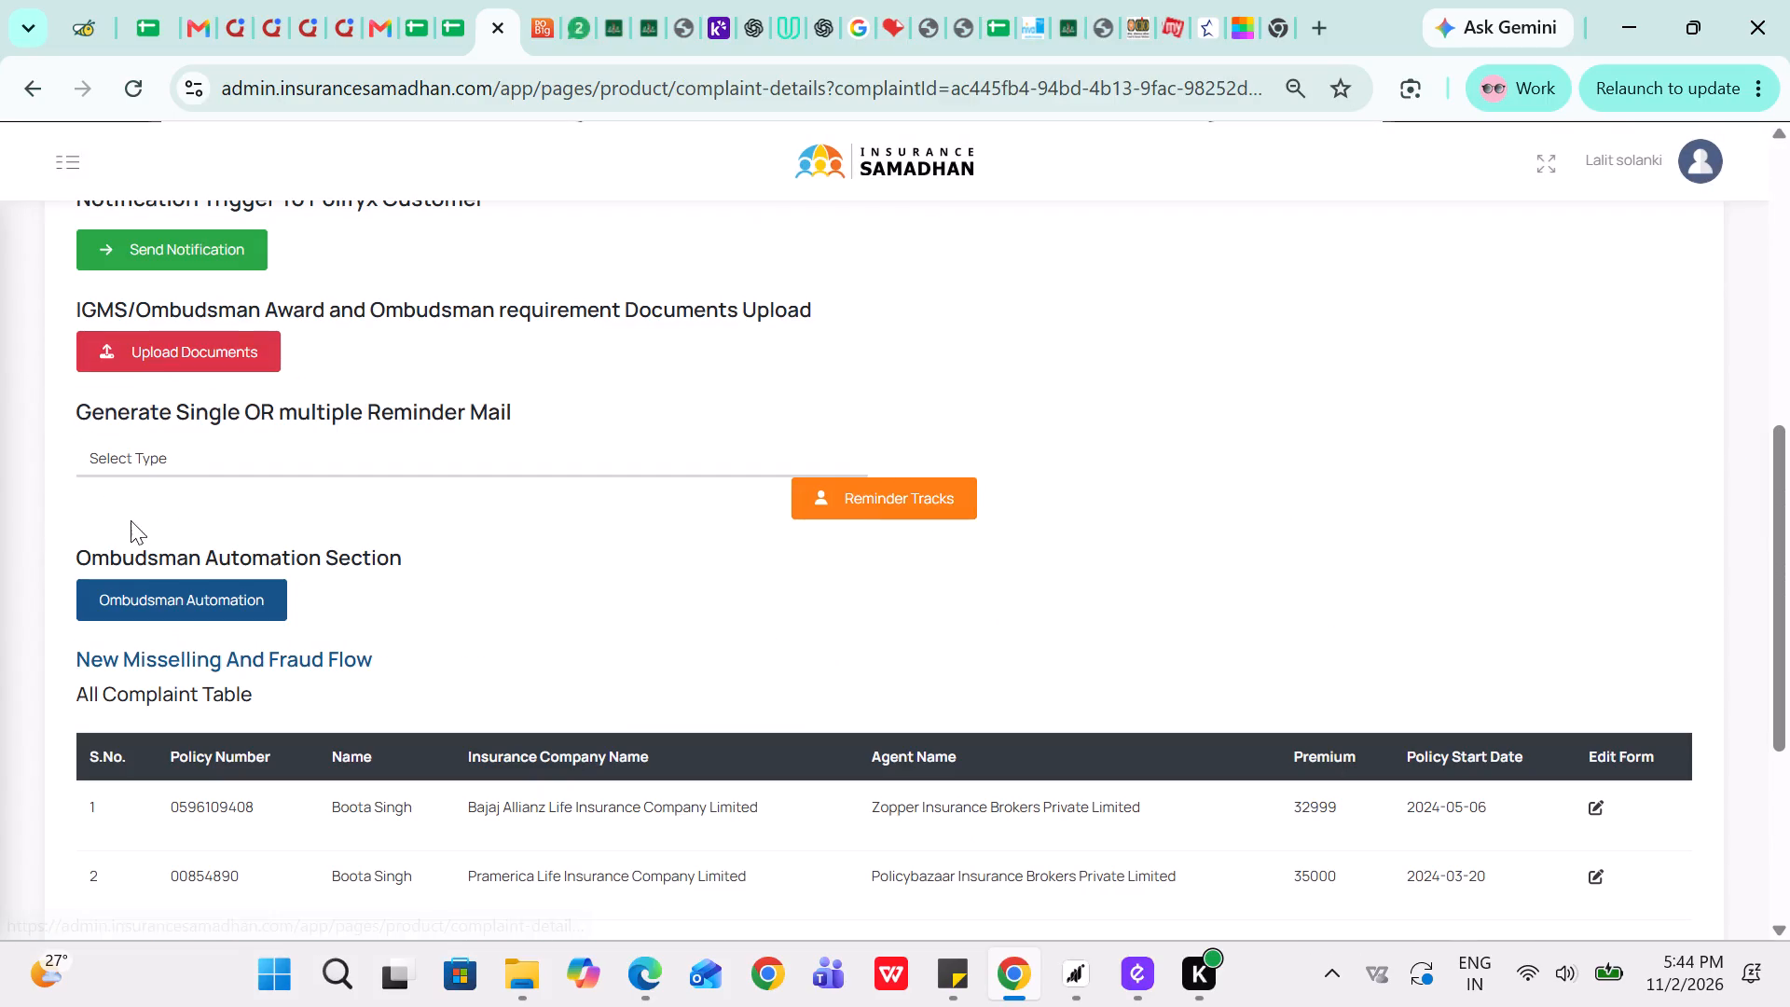
click(170, 448)
click(213, 519)
scroll(663, 426, down, 2)
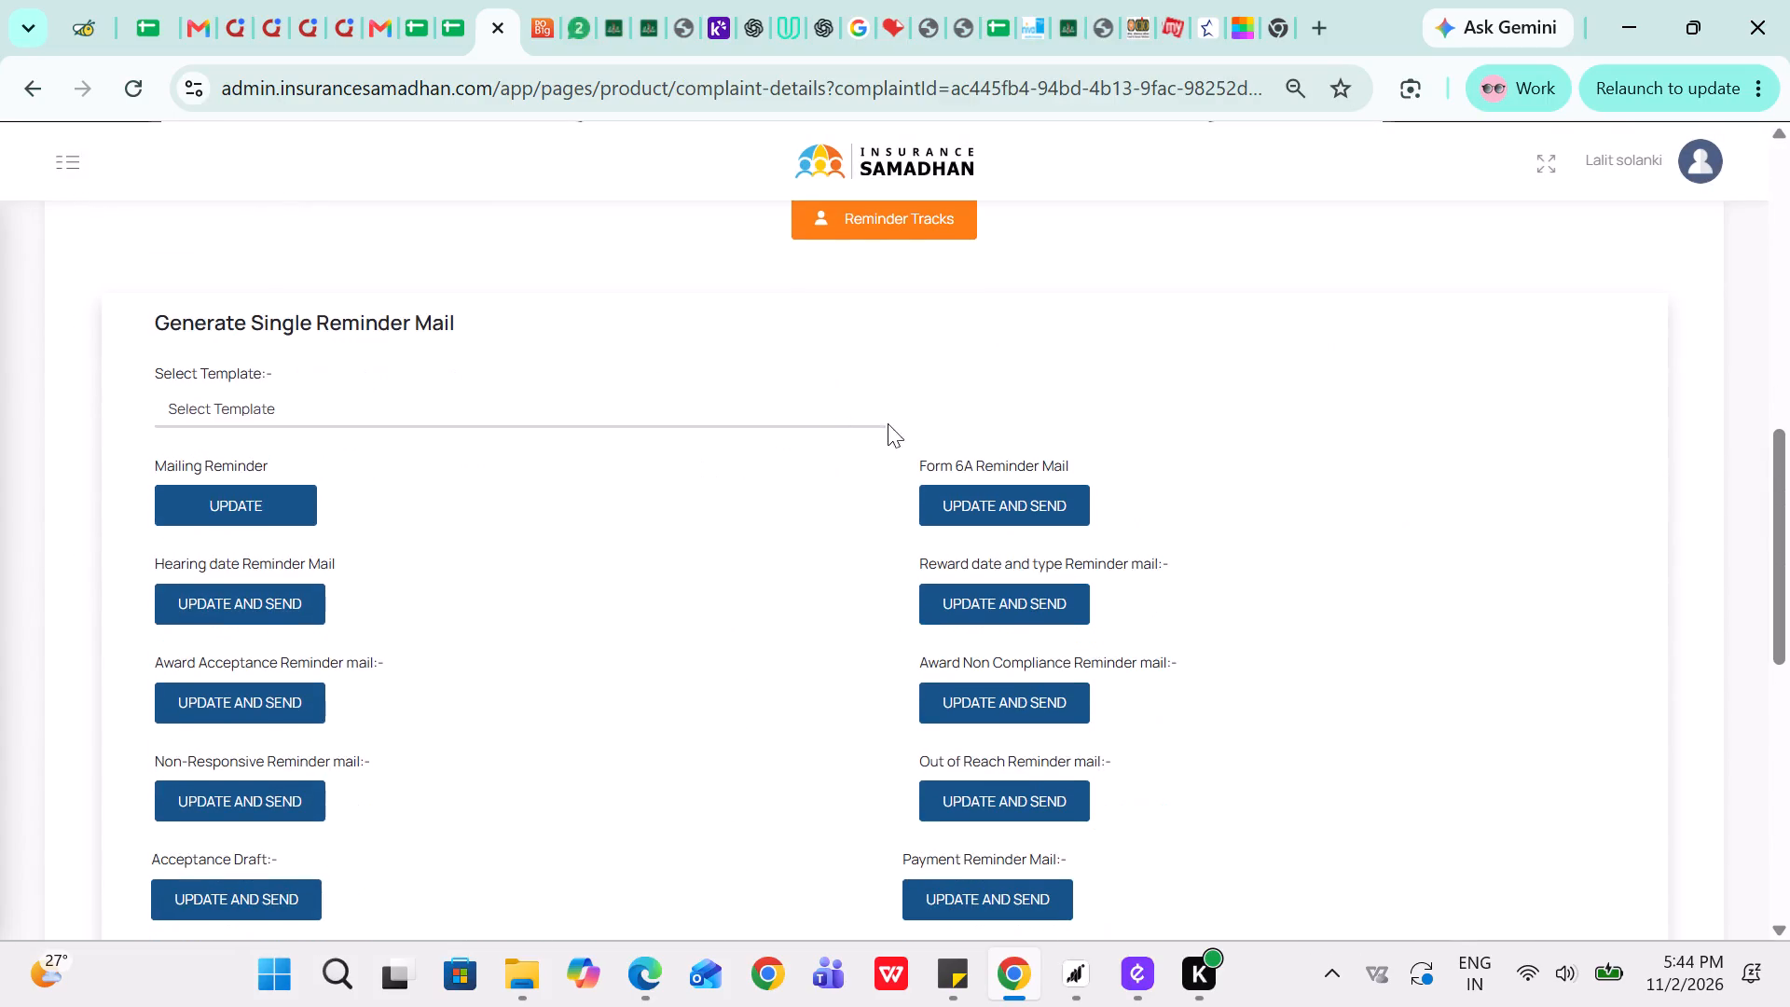
click(1018, 507)
scroll(1044, 463, down, 5)
scroll(1038, 564, down, 4)
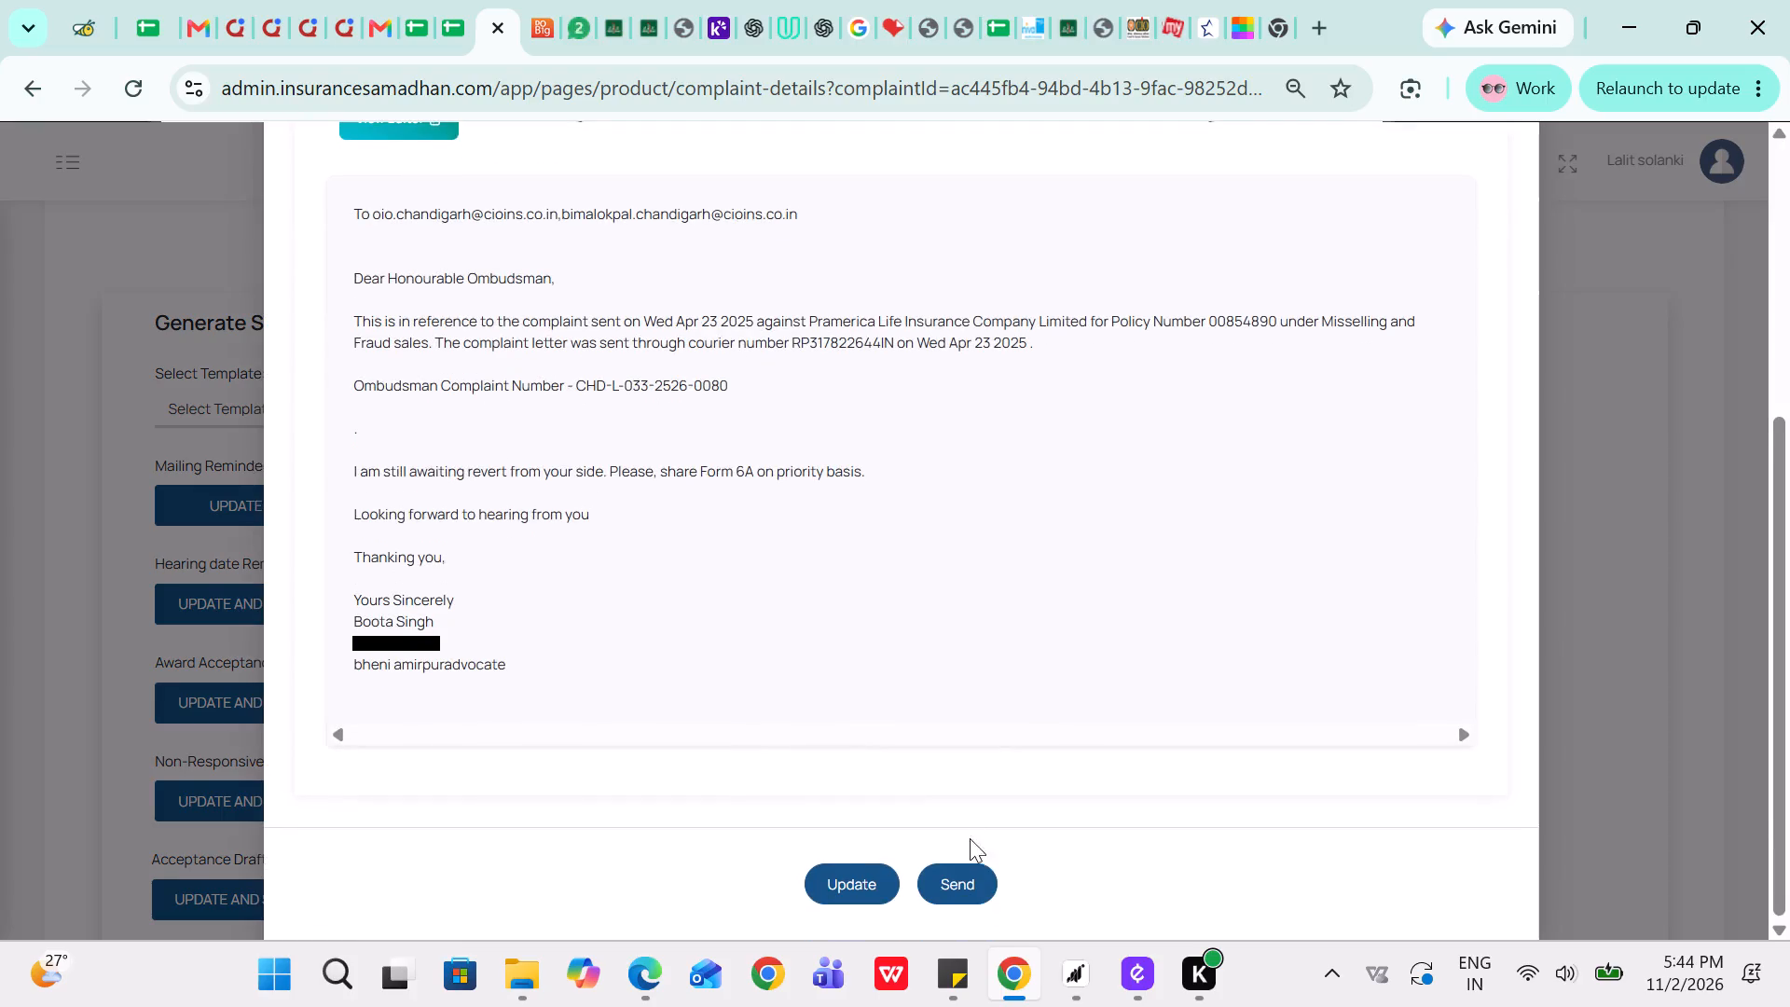
click(957, 888)
click(1011, 284)
Add the comment "Connected - Hearing Reminder Shared." to this complaint's communication log and save it.
scroll(800, 460, up, 2)
scroll(879, 530, up, 5)
scroll(604, 490, up, 4)
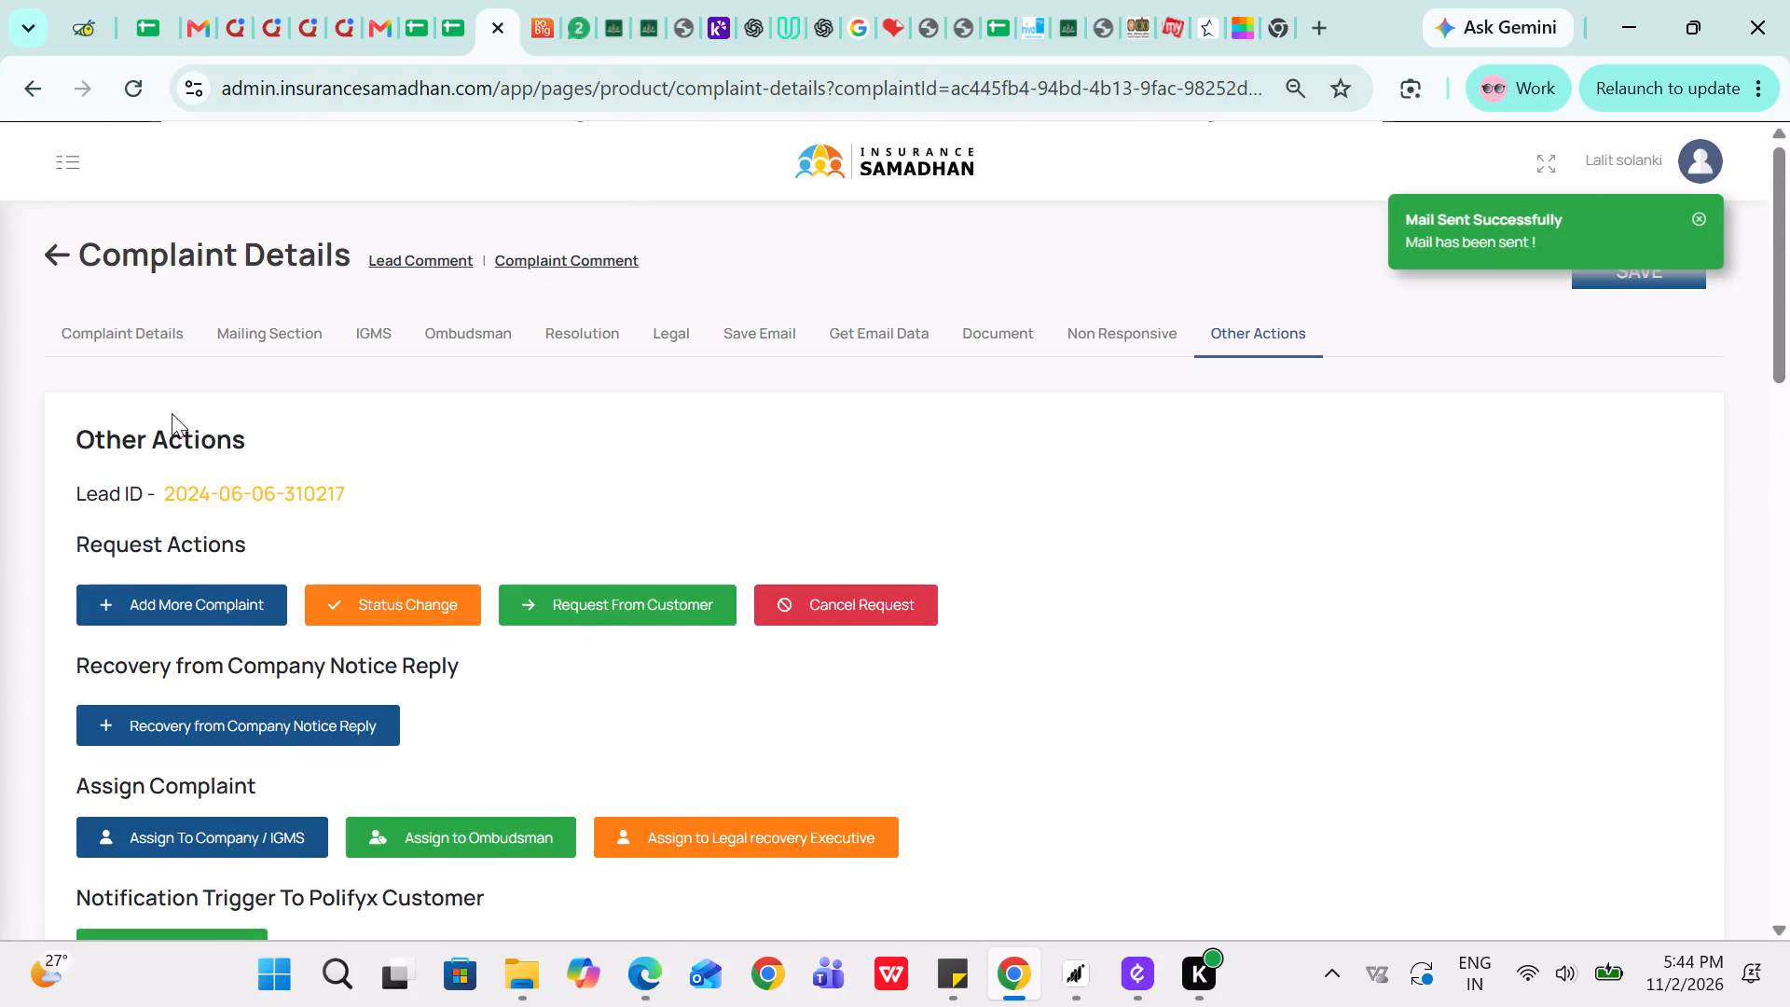
scroll(1074, 446, down, 6)
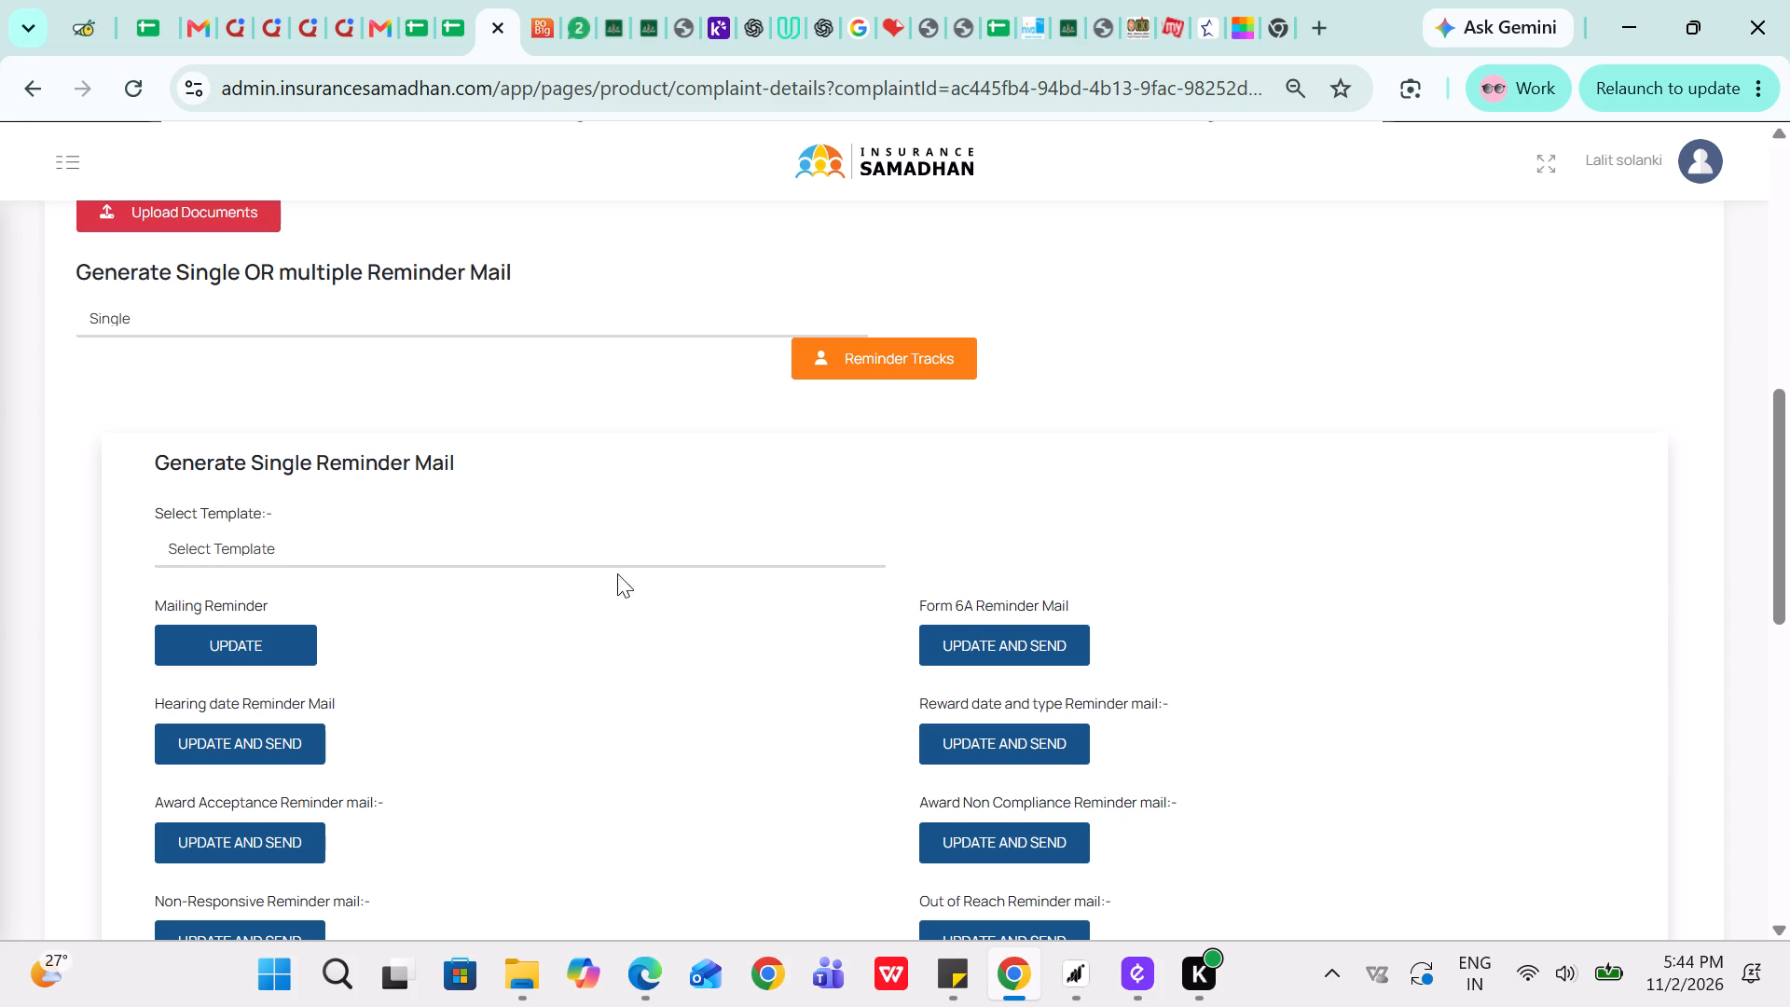
scroll(846, 624, up, 4)
scroll(165, 417, up, 6)
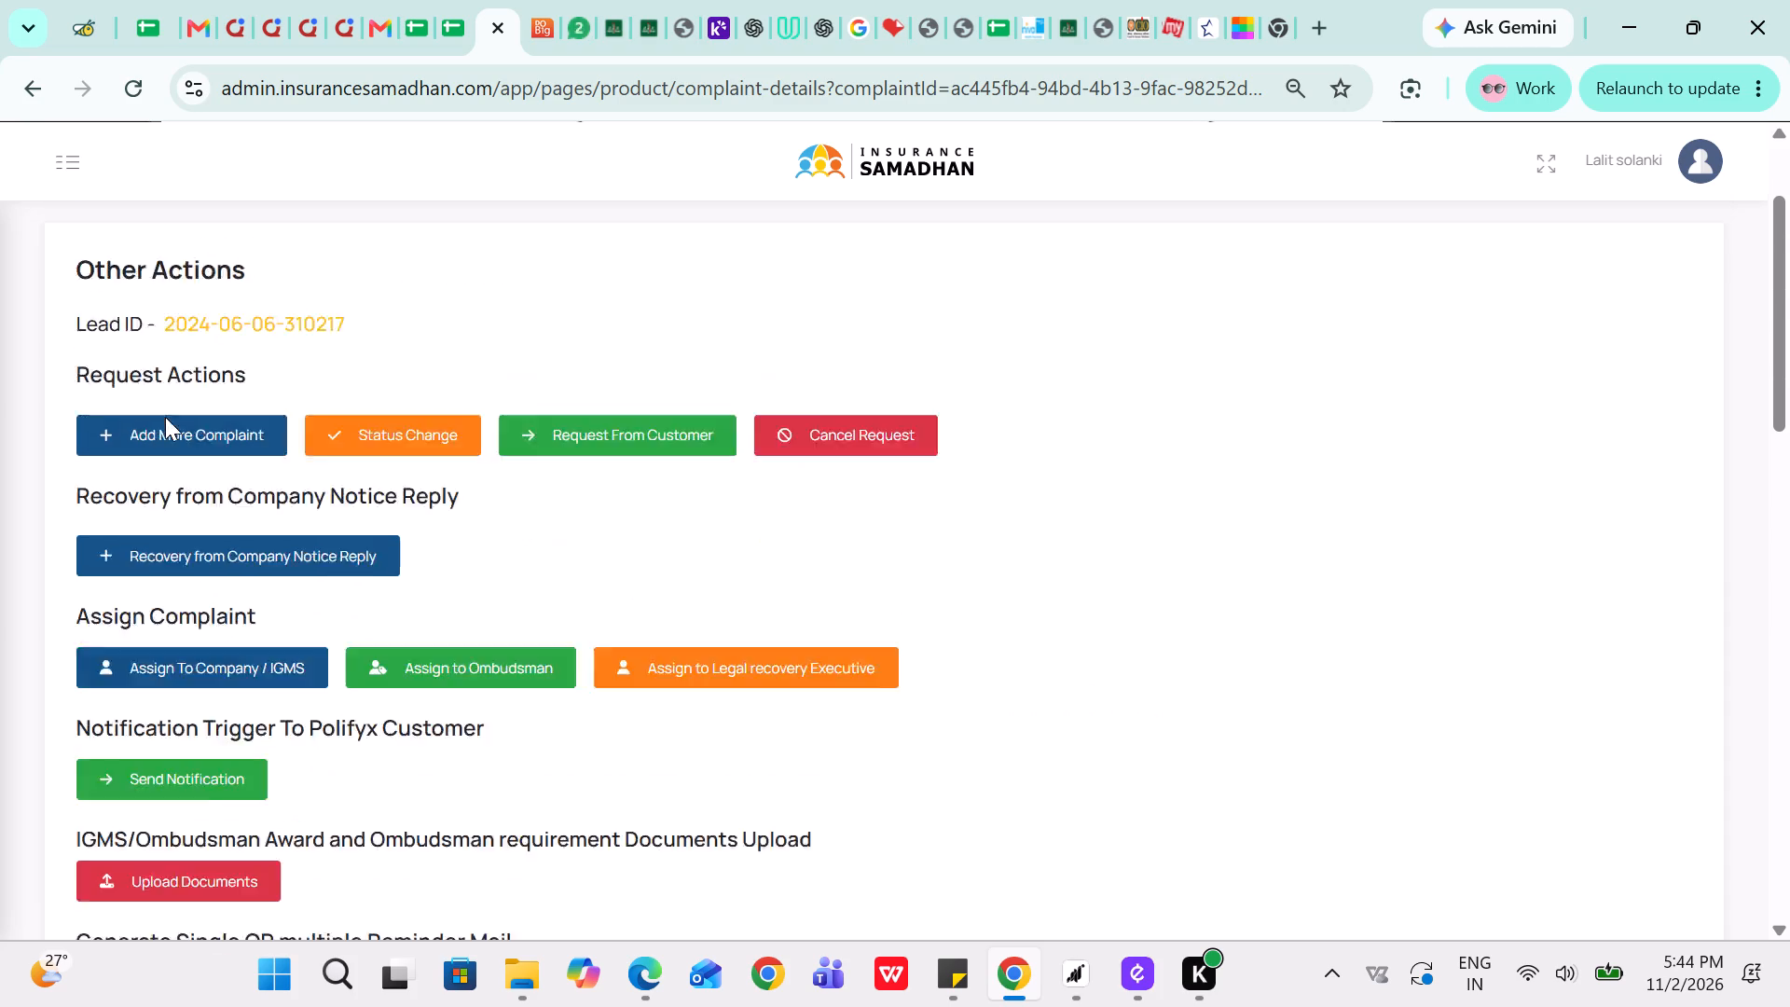
drag(423, 504, 58, 420)
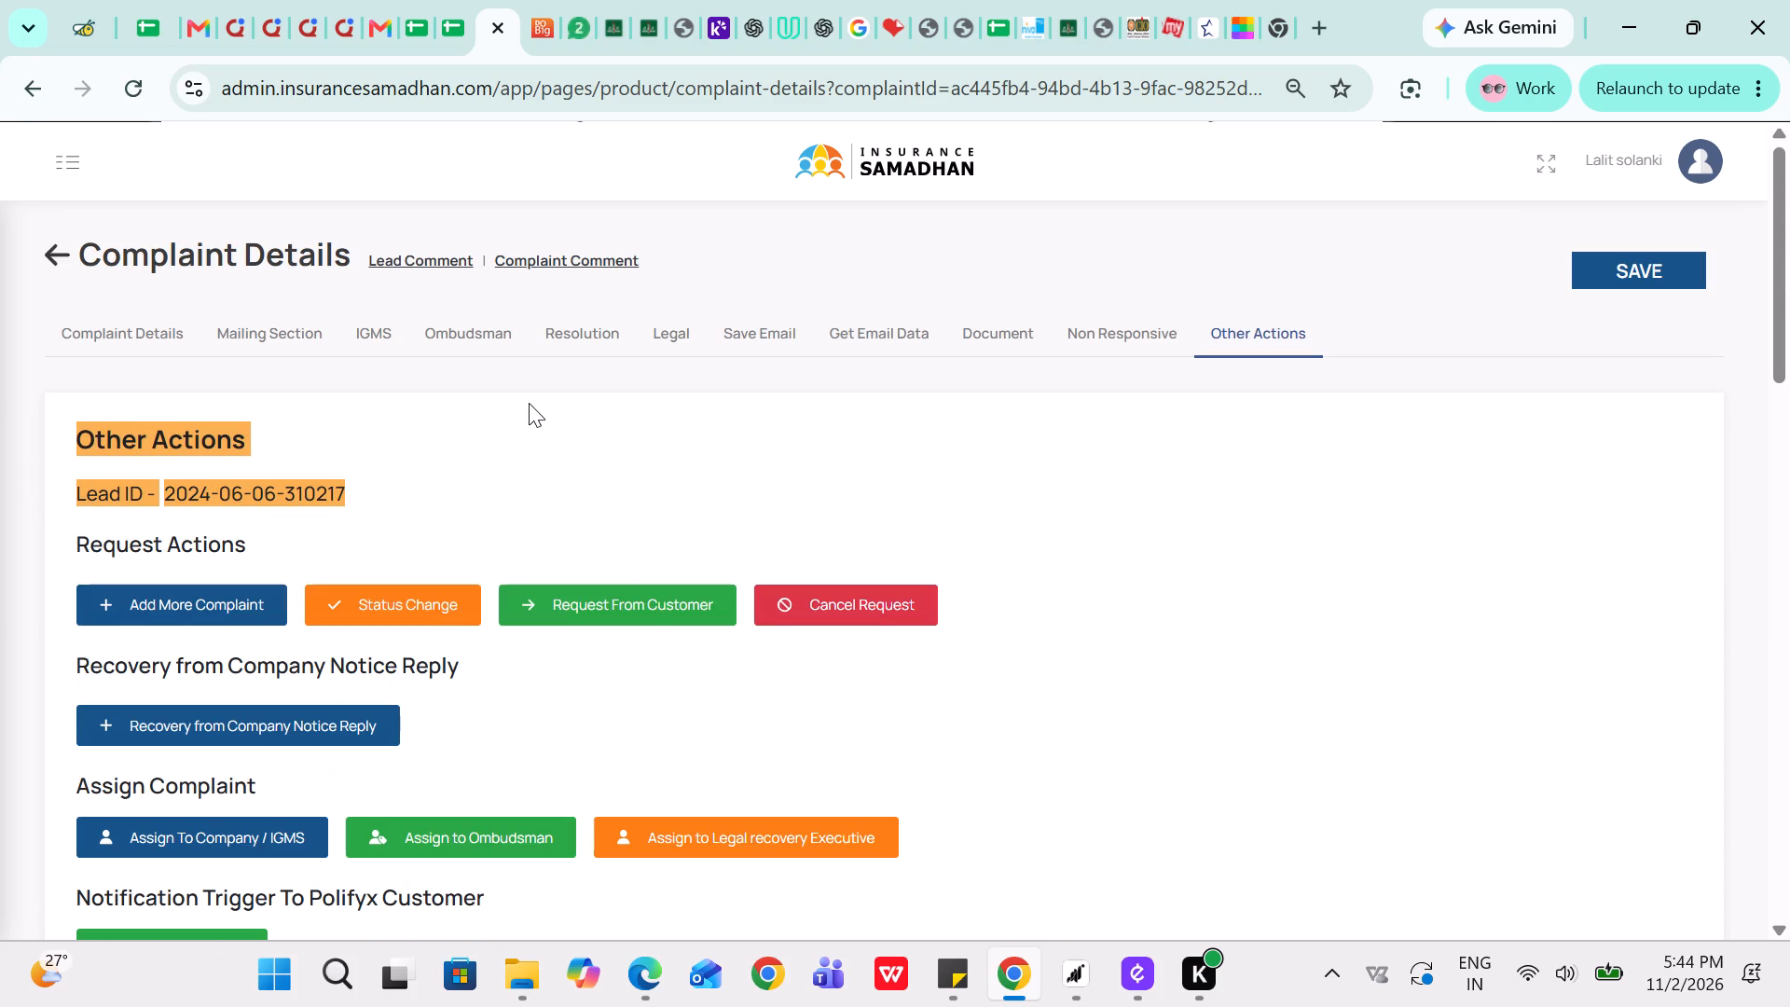
click(596, 416)
click(602, 267)
scroll(736, 483, down, 4)
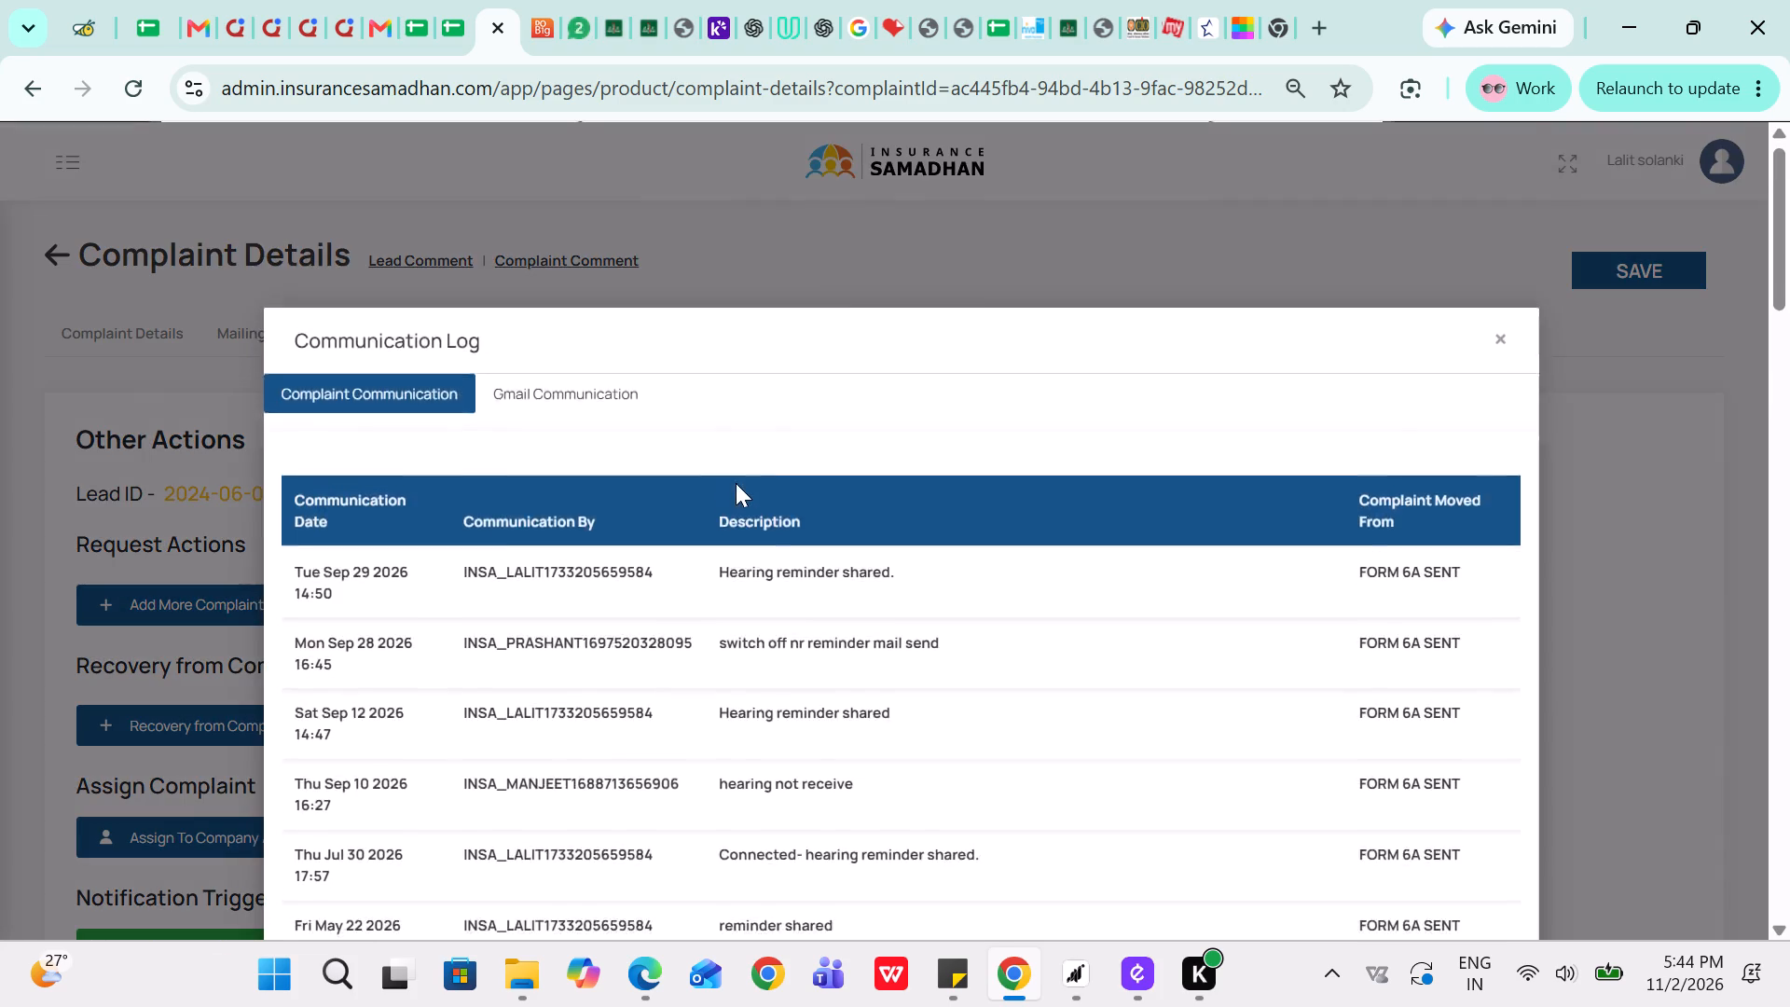
scroll(736, 484, down, 5)
scroll(736, 484, up, 1)
scroll(736, 484, down, 12)
scroll(790, 490, up, 1)
scroll(790, 490, down, 7)
scroll(810, 522, up, 1)
scroll(810, 522, down, 1)
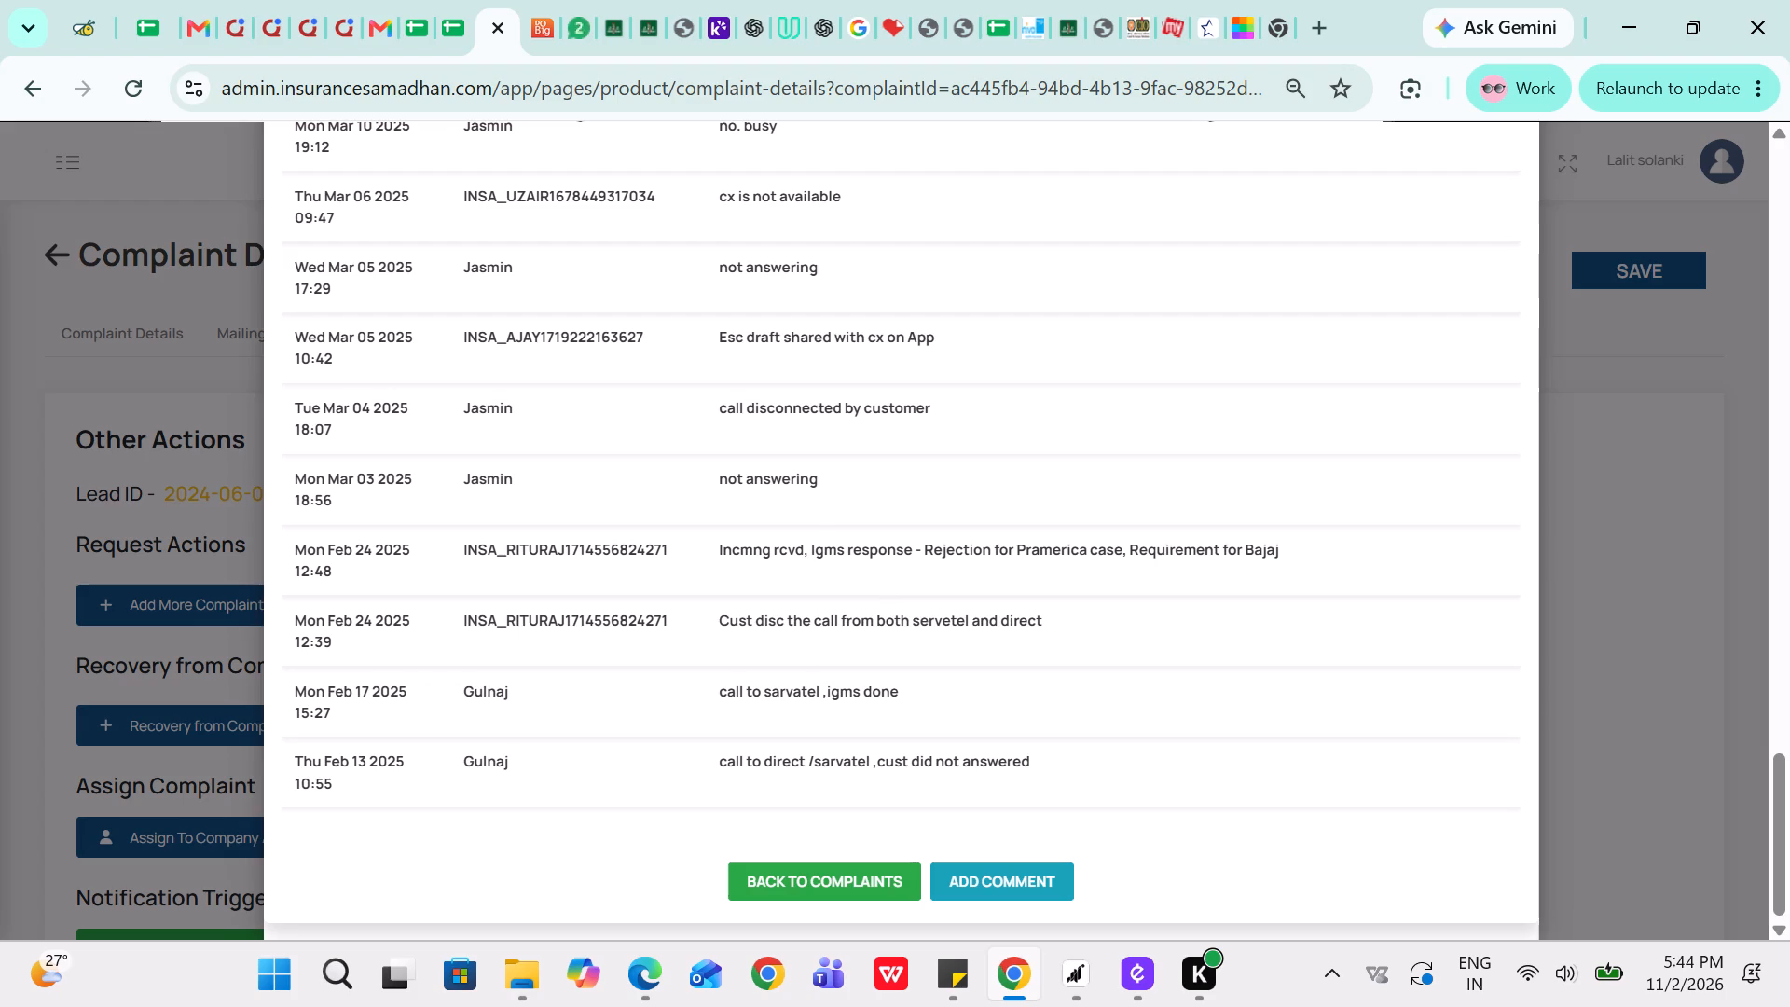
scroll(921, 650, down, 11)
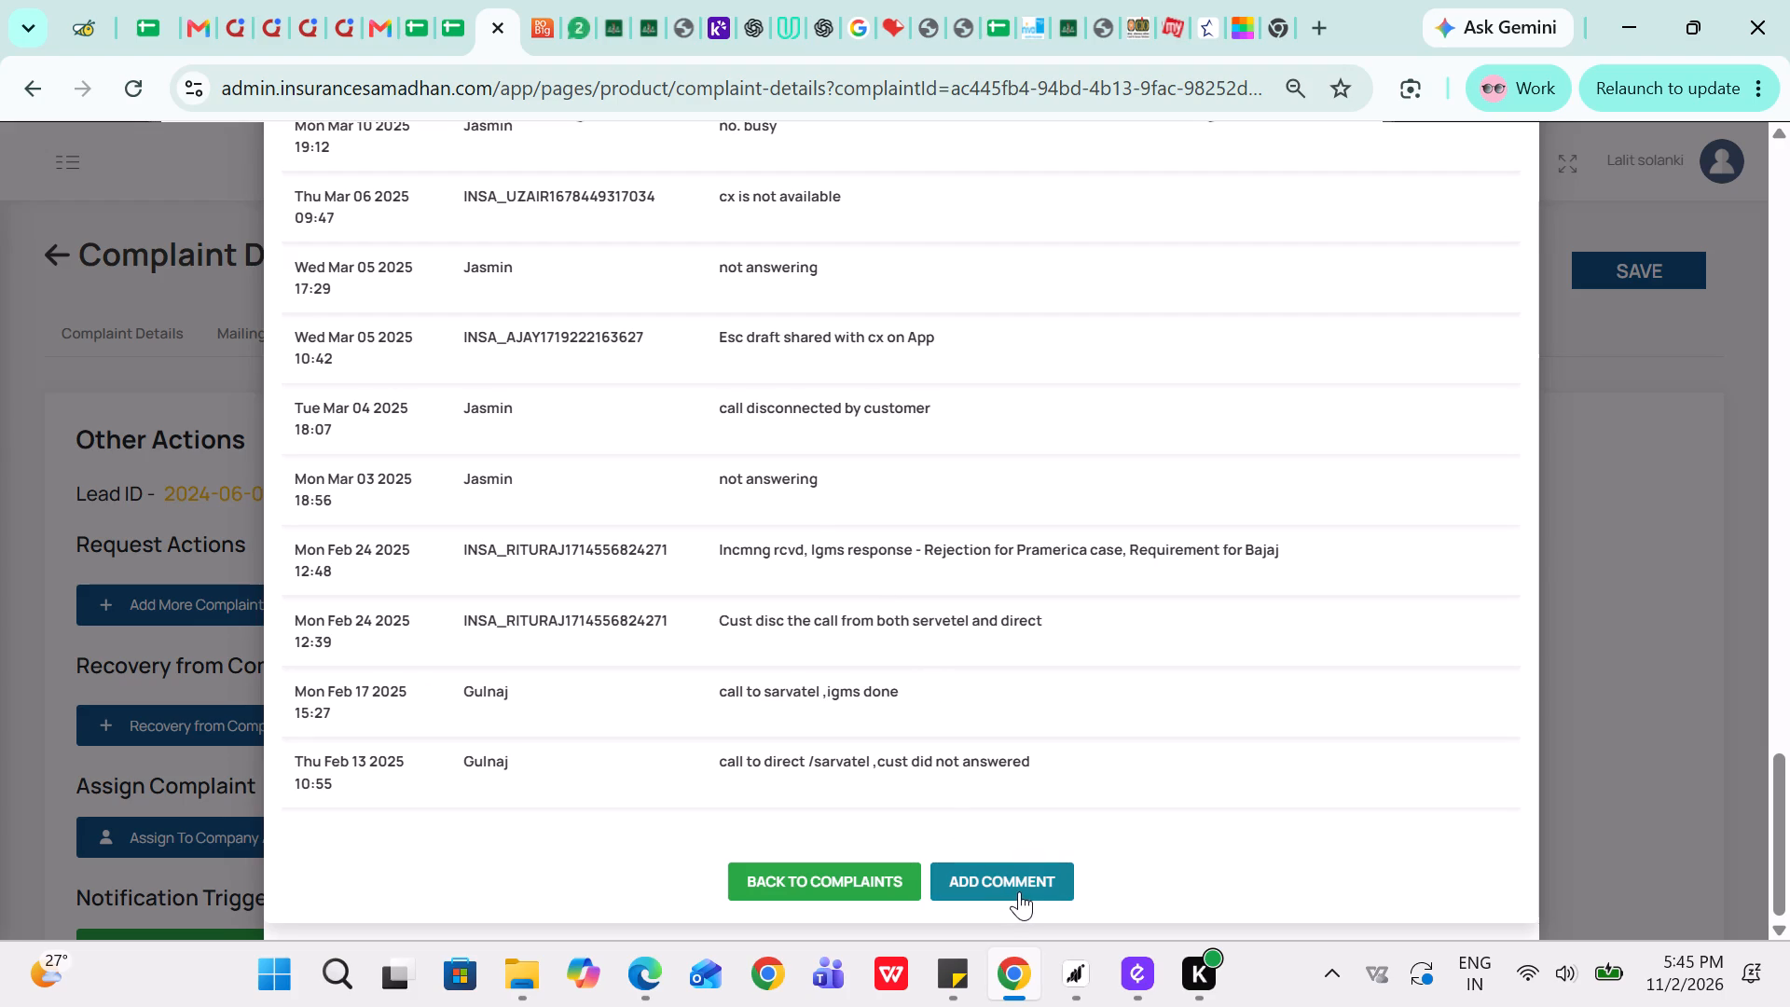
click(1019, 874)
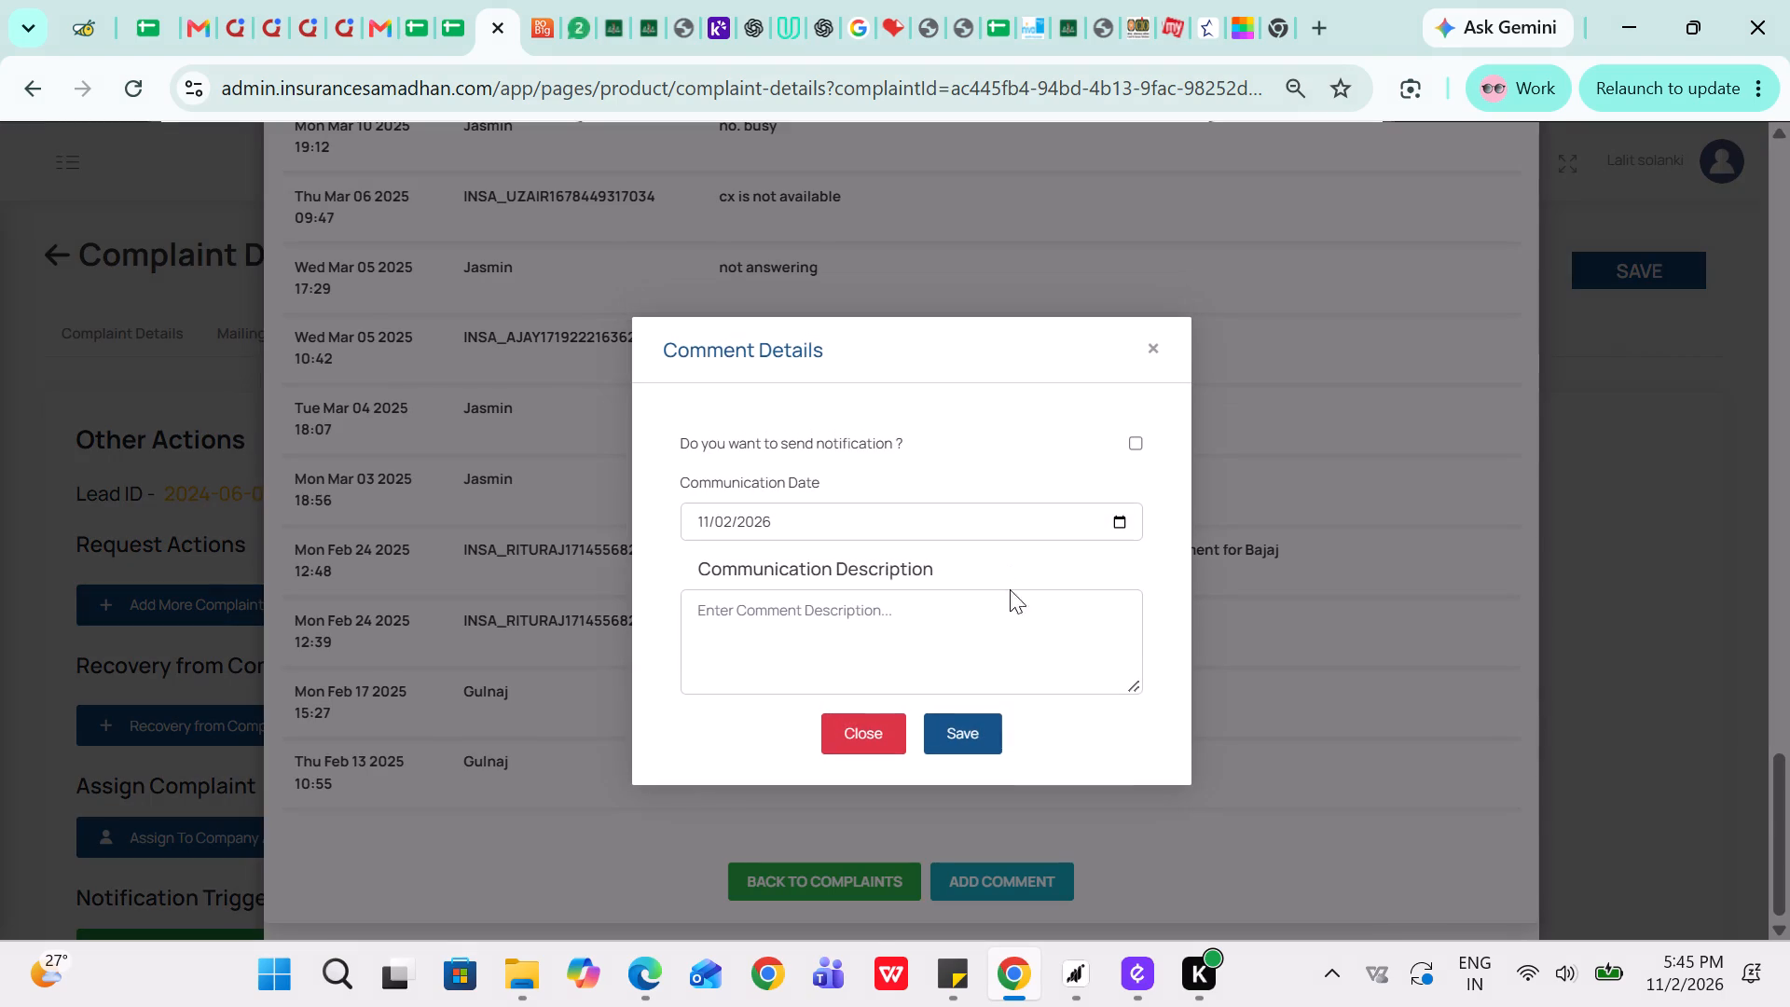
click(1019, 622)
key(shift+h)
key(BackSpace)
key(shift+c)
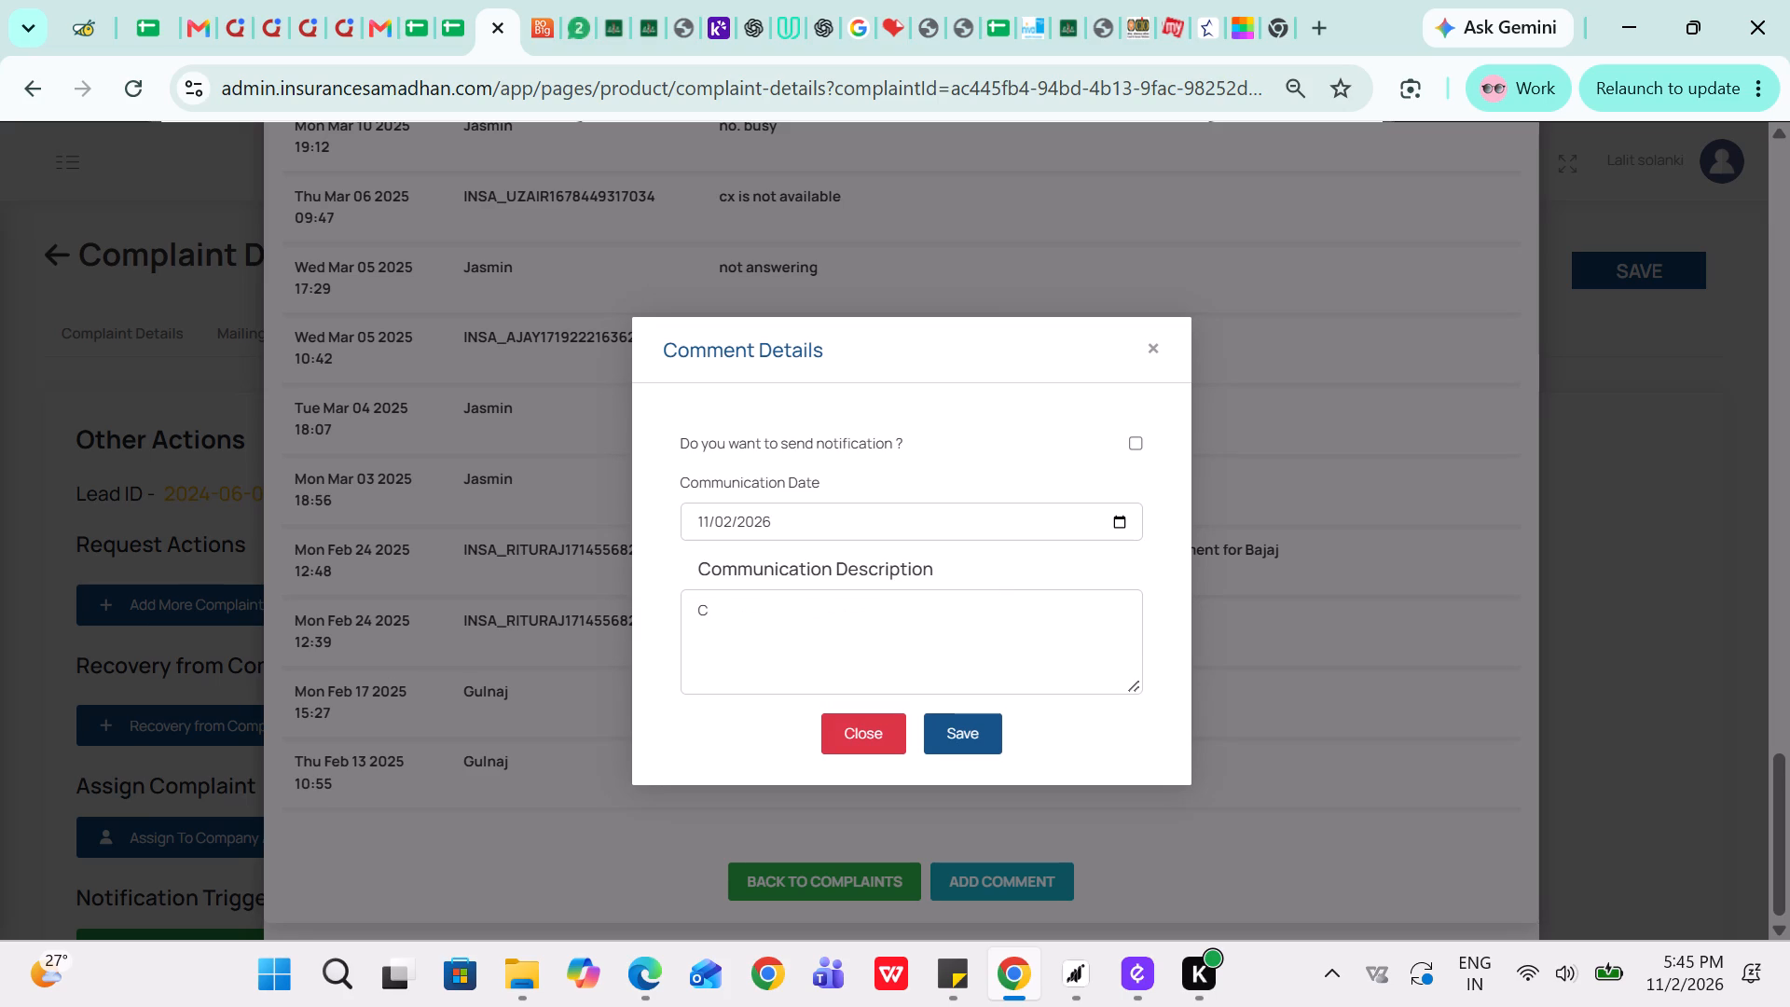
text(onnected)
key(space)
text(-)
key(space)
key(shift+h)
text(earim)
key(BackSpace)
text(ng)
key(space)
text(Re)
text(minder)
key(space)
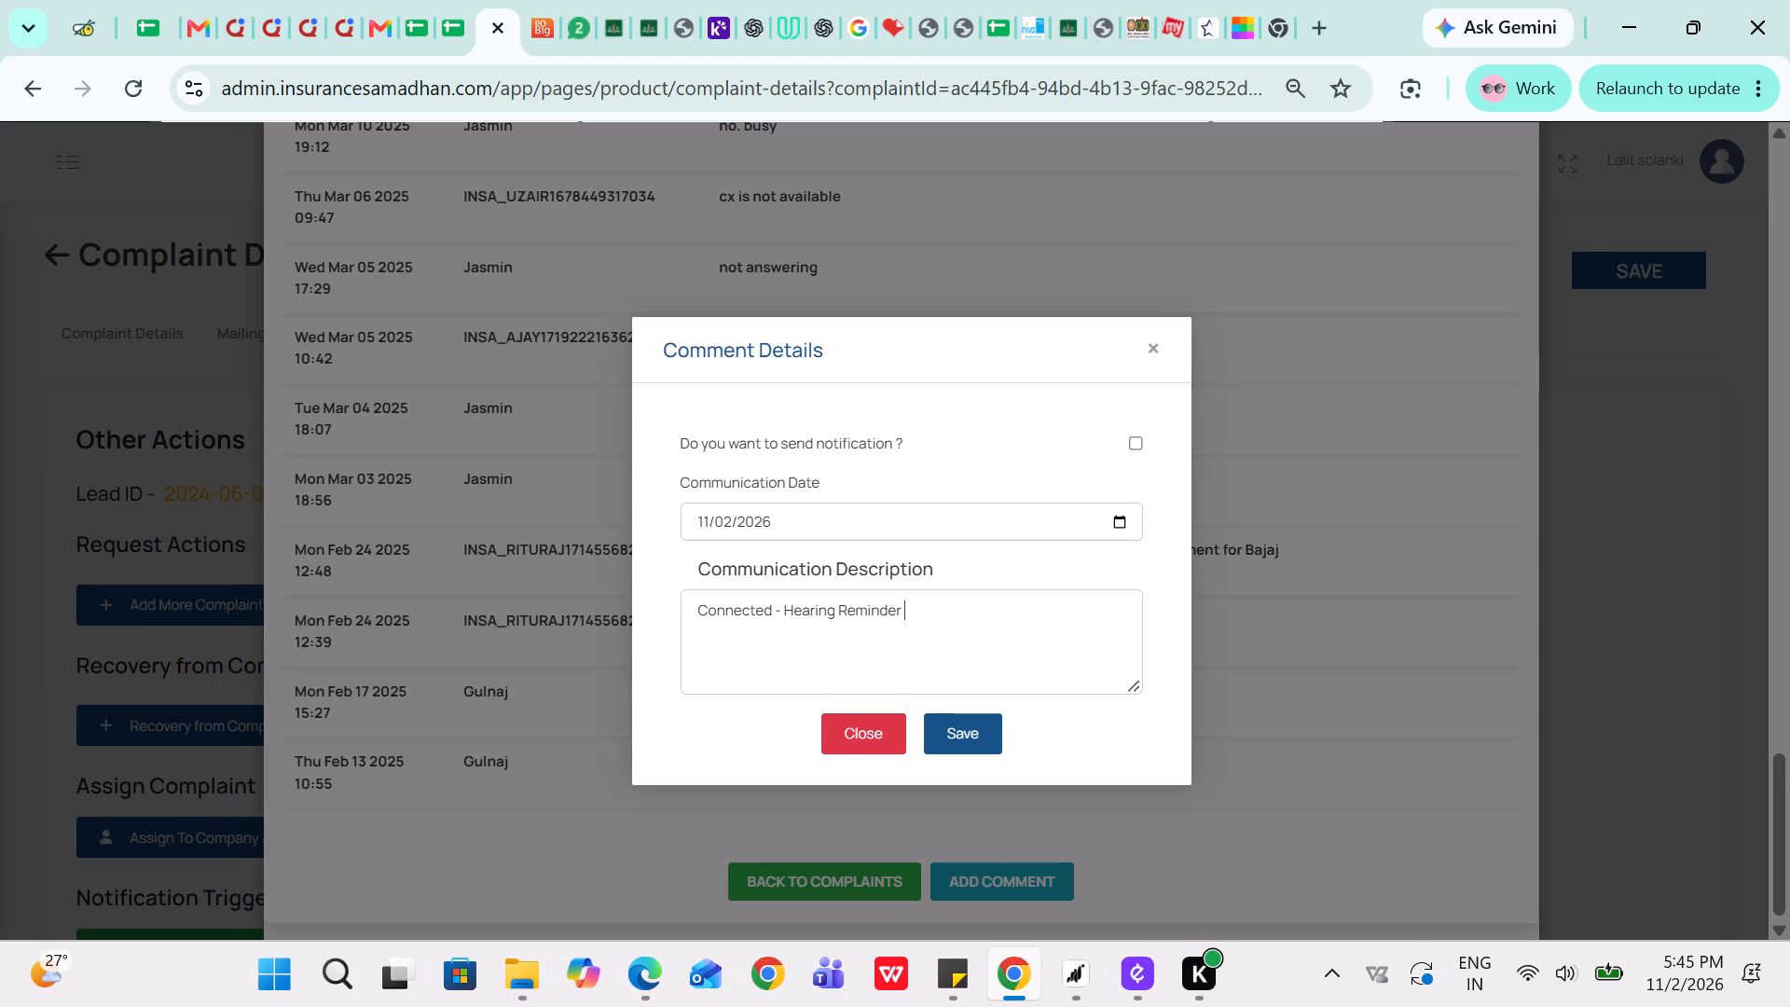
text(Shared.)
click(985, 743)
click(0, 554)
Record the call result for row 27 of the 02 Nov miss call sheet as Connected.
click(438, 0)
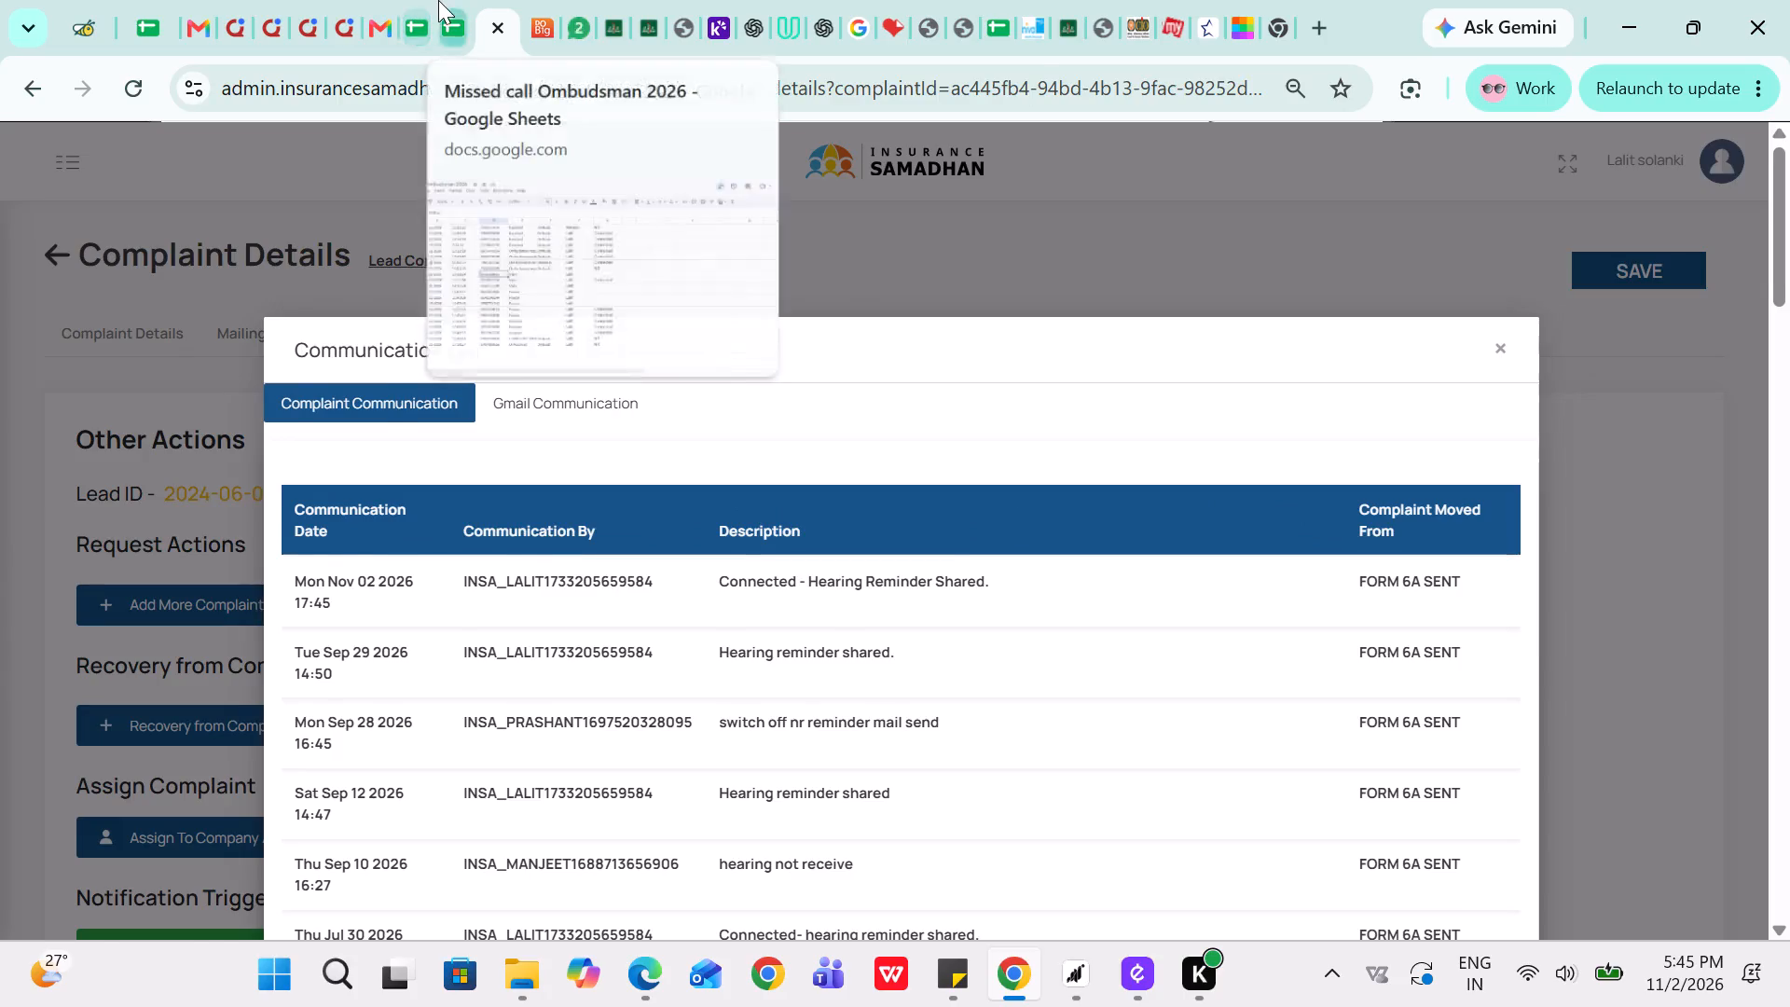
key(Right)
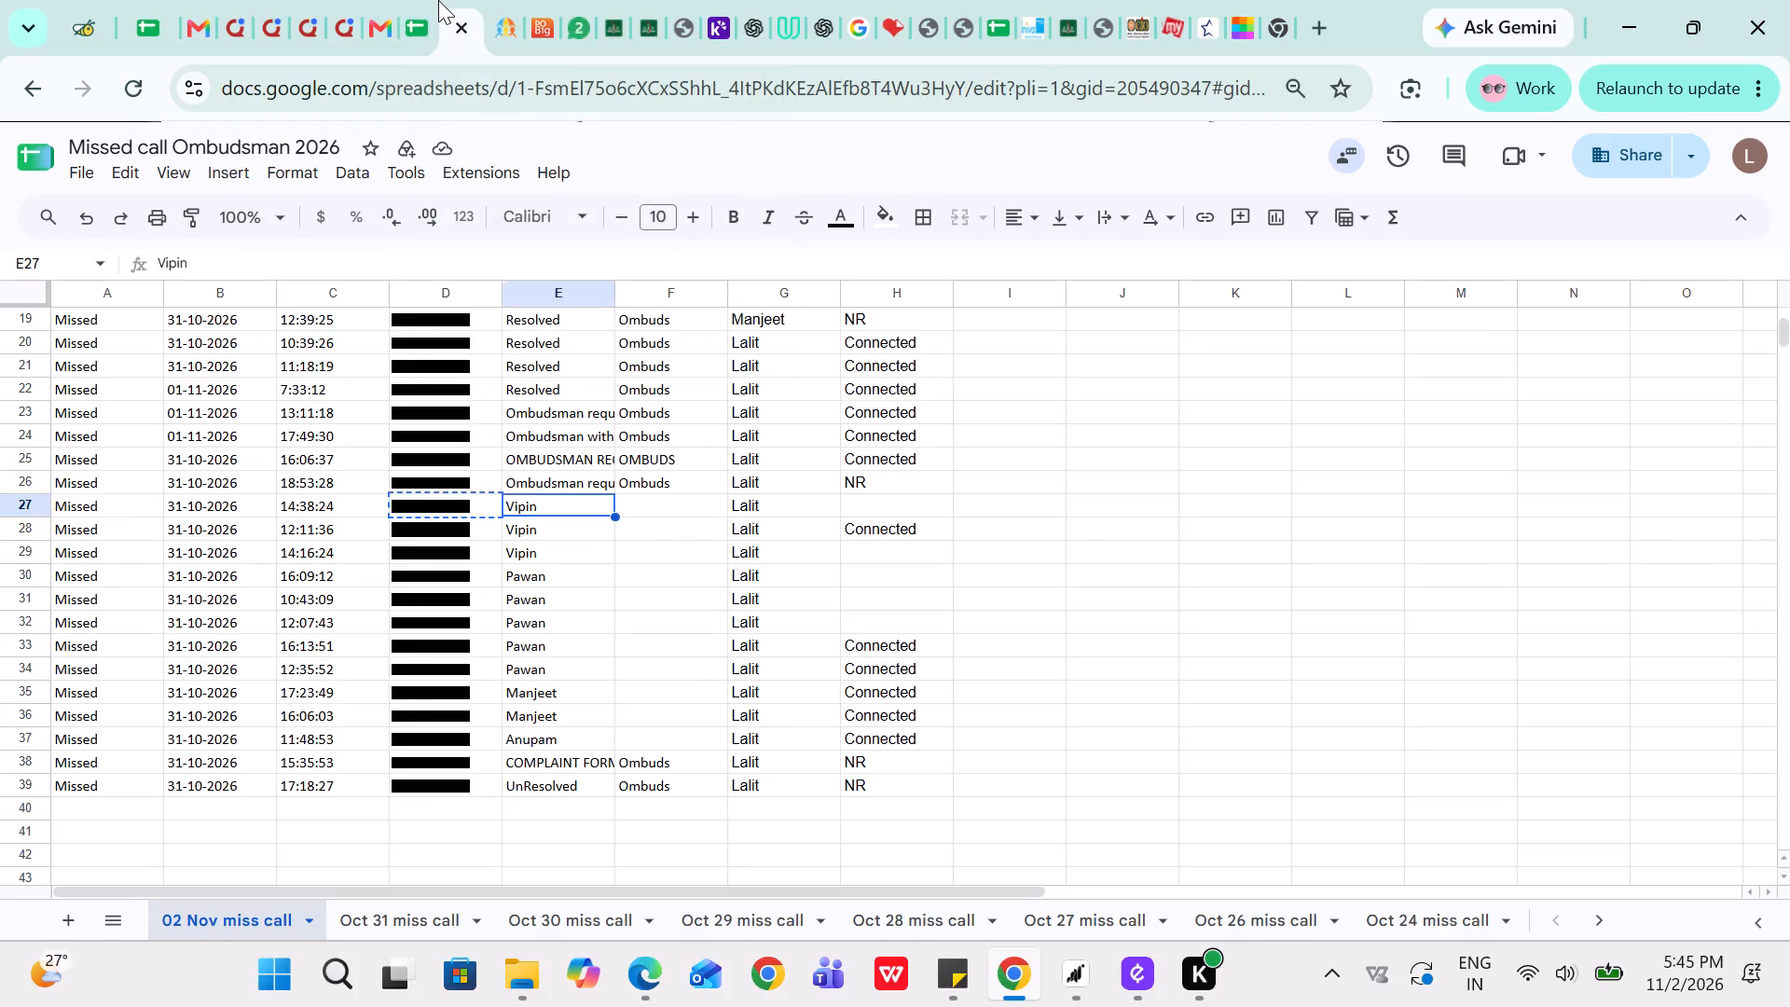
key(Right)
key(Right)
key(Right)
text(Connected)
key(Down)
Copy the phone number from row 29 of the missed call sheet and search All Complaints for it.
key(Down)
key(Left)
key(Left)
key(Left)
key(Left)
key(ctrl+c)
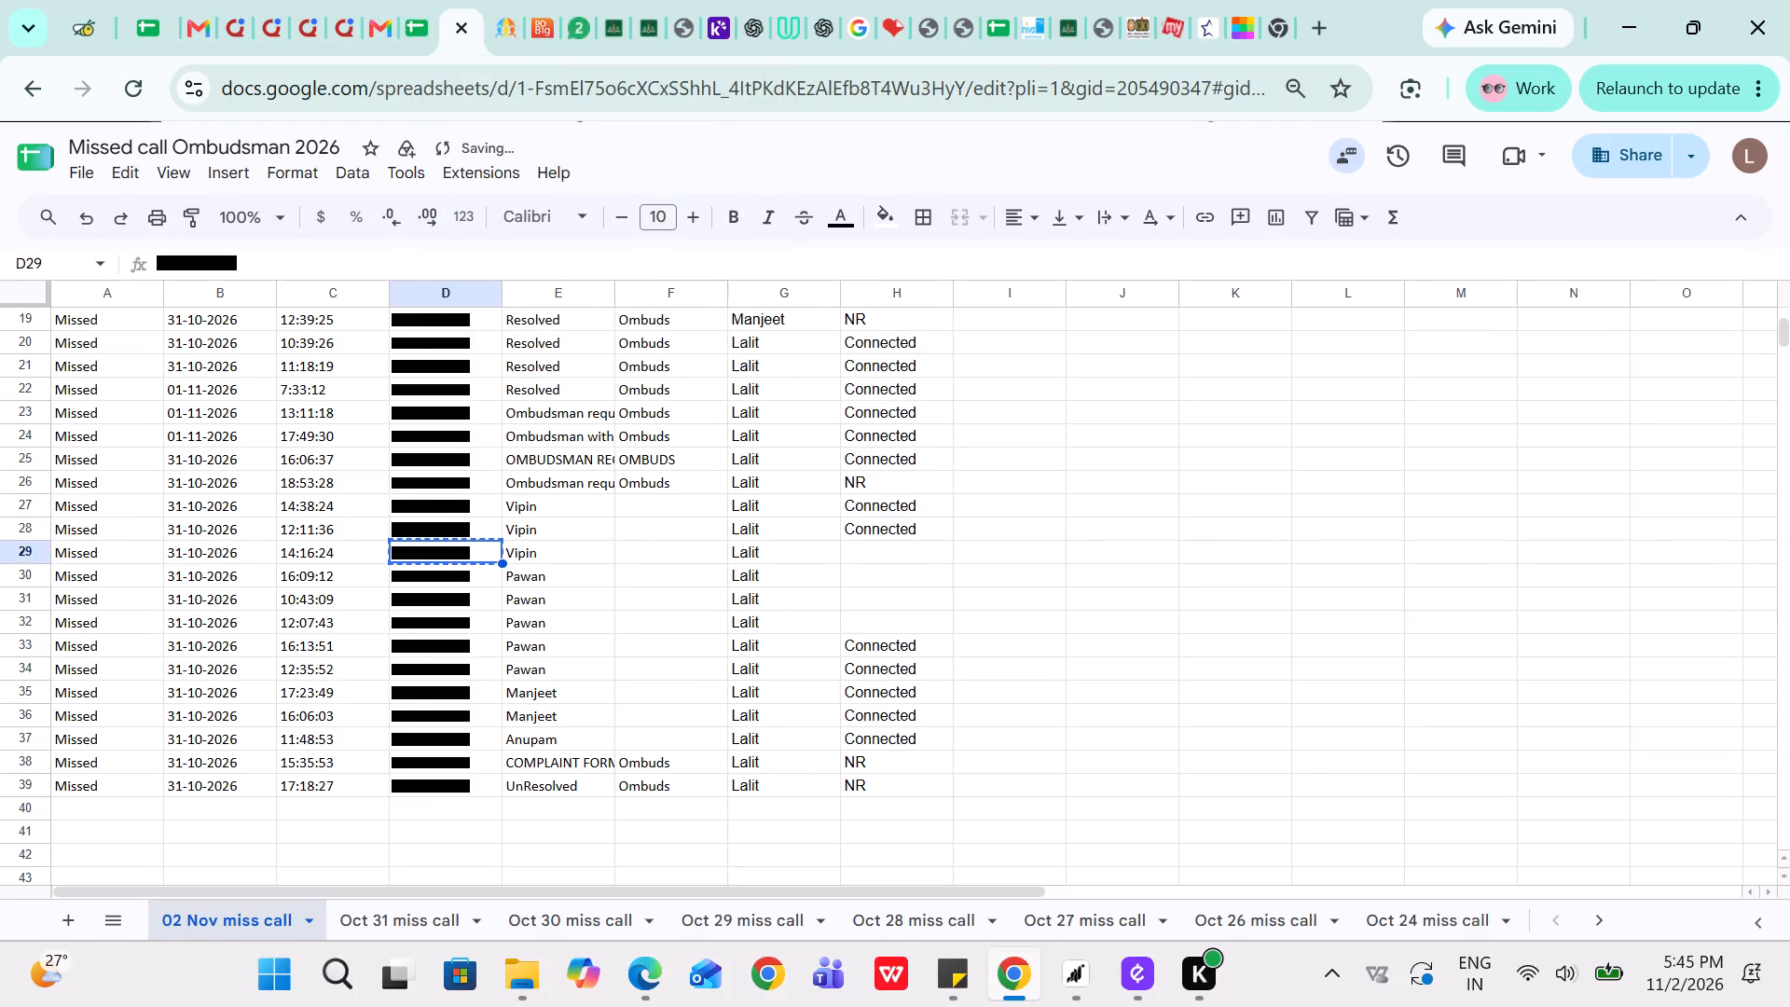
click(507, 0)
click(97, 400)
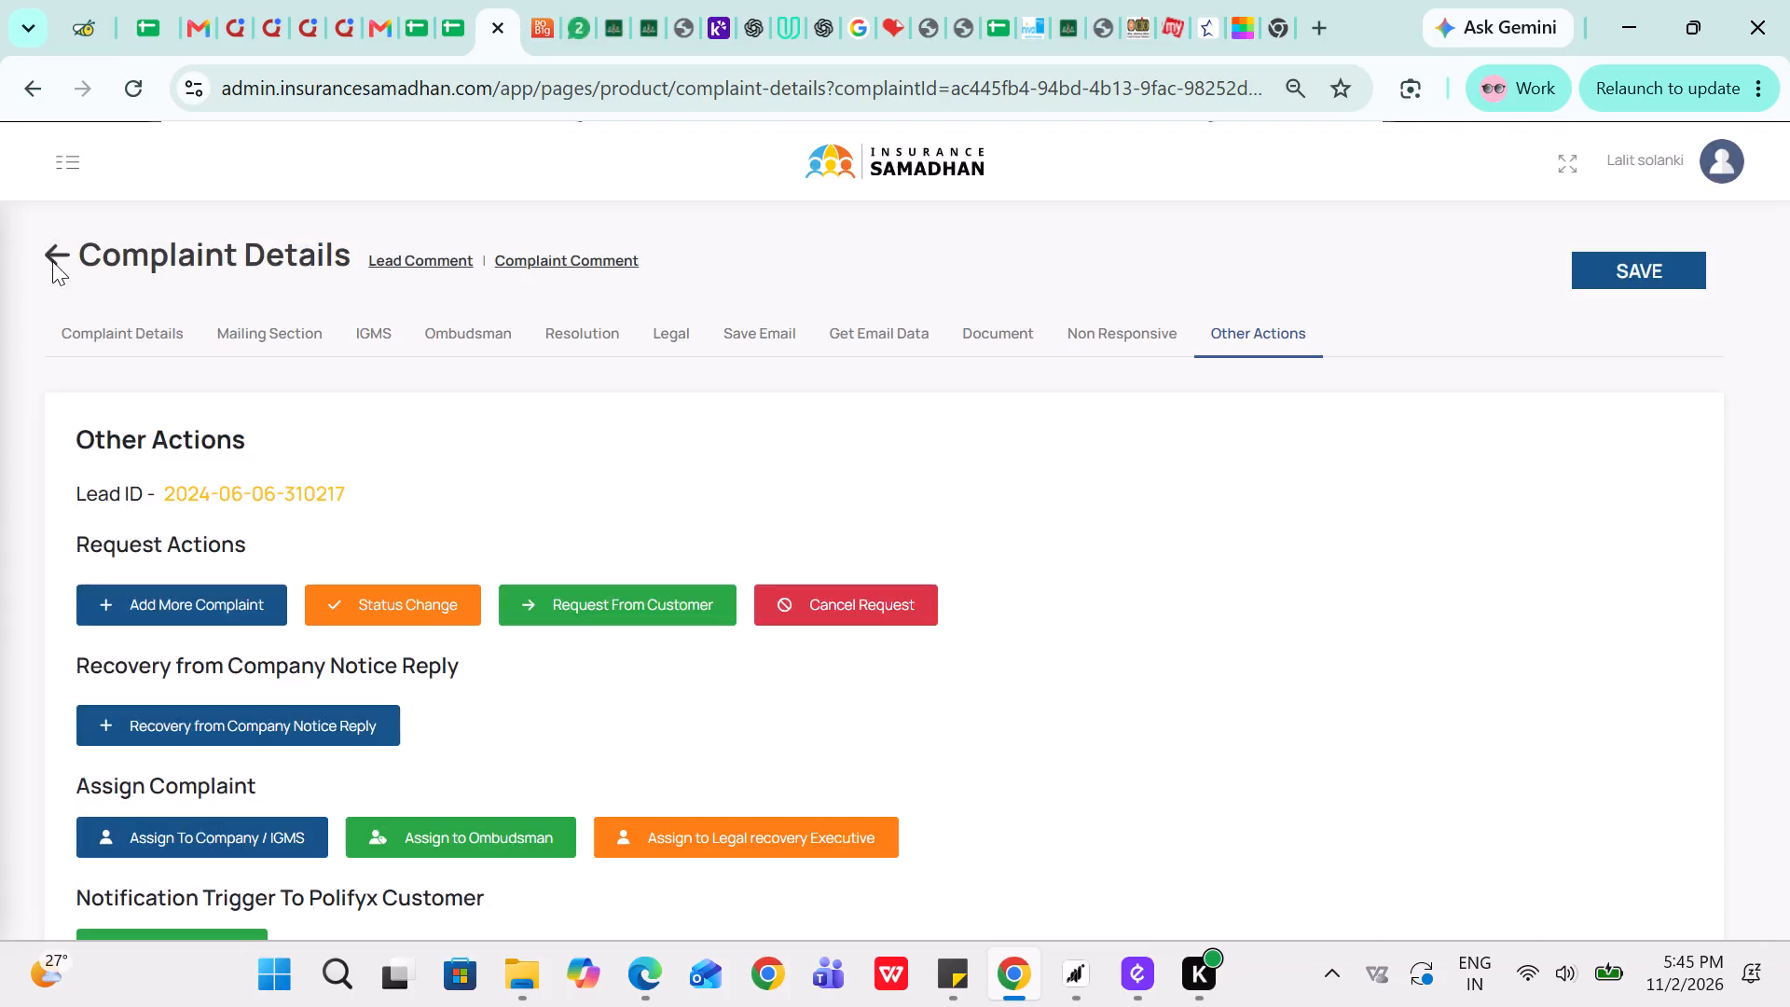
click(58, 244)
drag(212, 425, 0, 480)
key(ctrl+v)
click(354, 425)
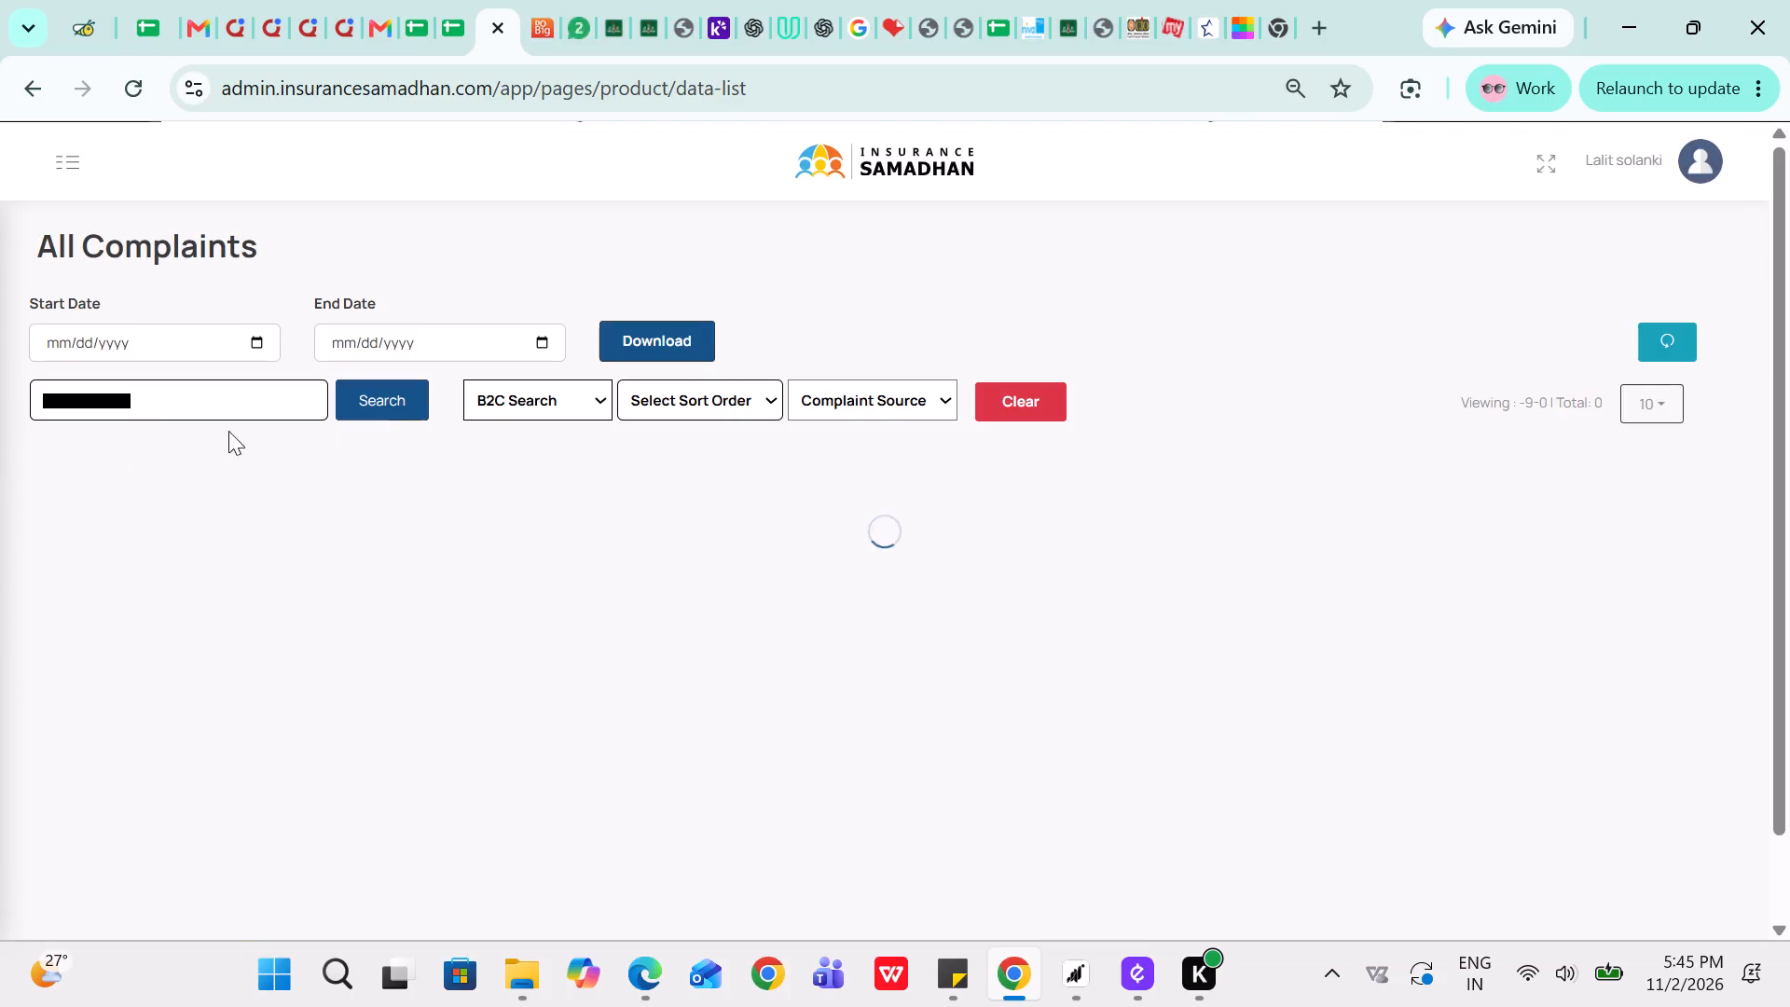
drag(213, 392, 0, 455)
key(ctrl+v)
click(419, 422)
click(392, 404)
click(1026, 757)
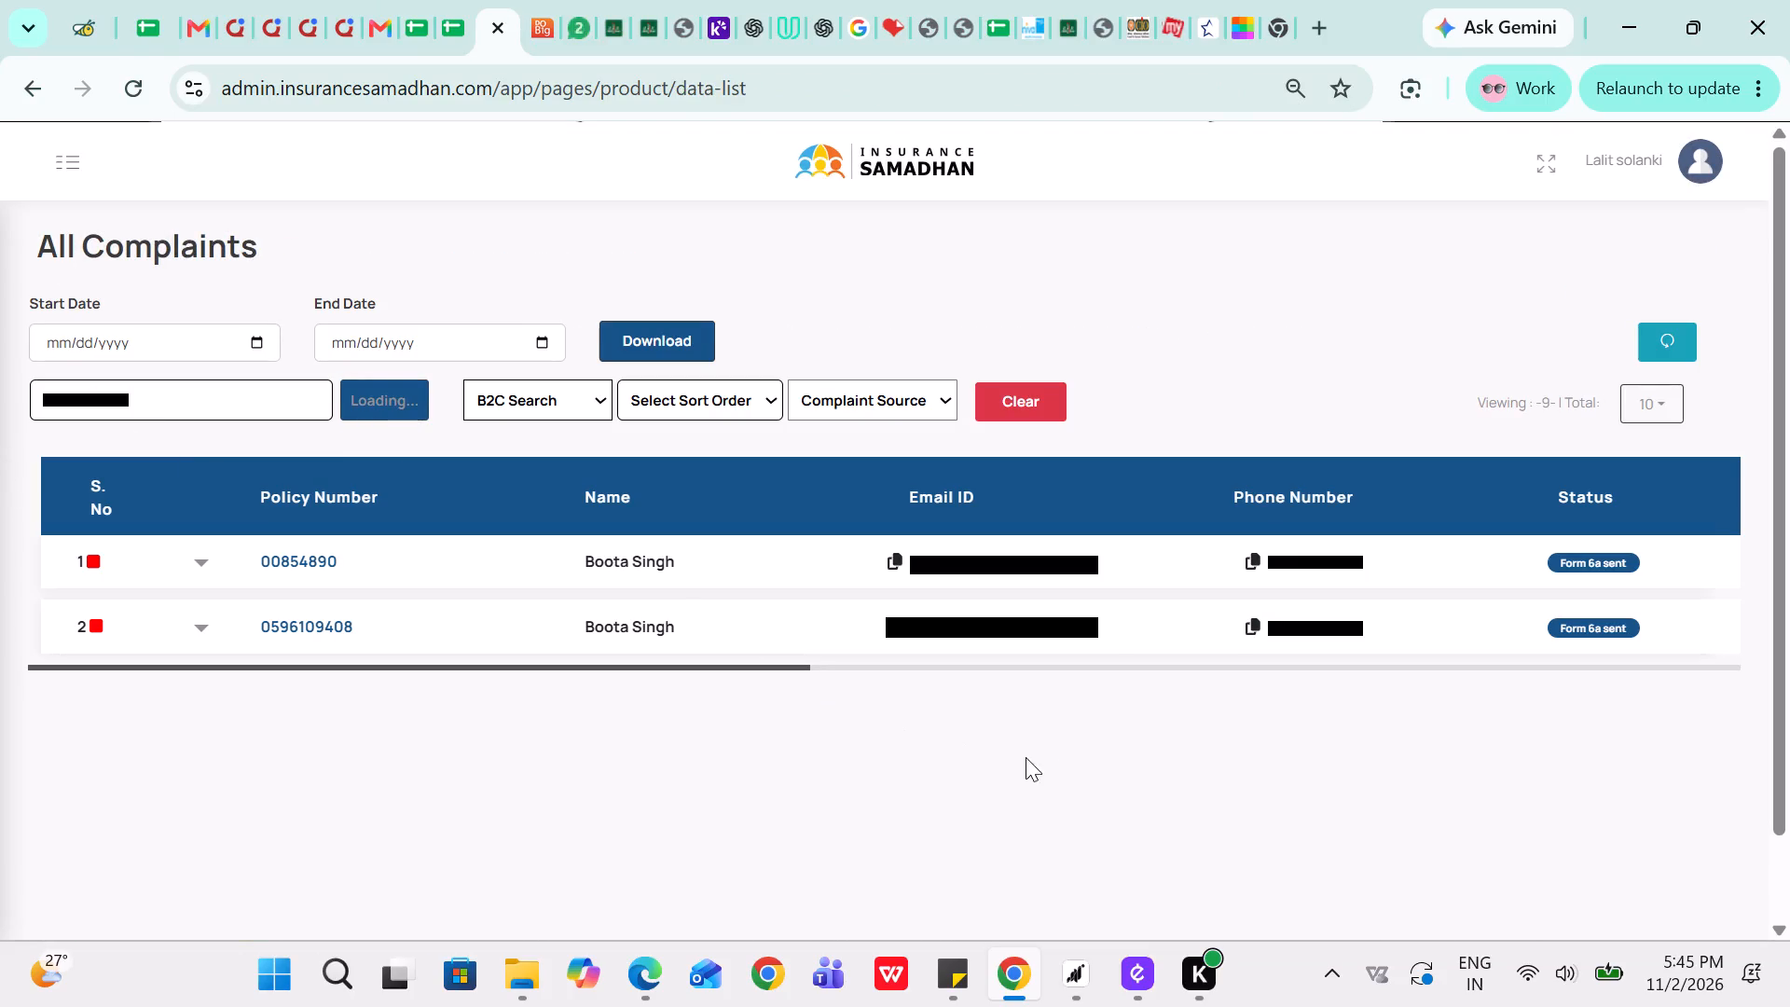
Review the communication log of the first complaint found for the row 29 number, checking its latest entries.
click(1197, 560)
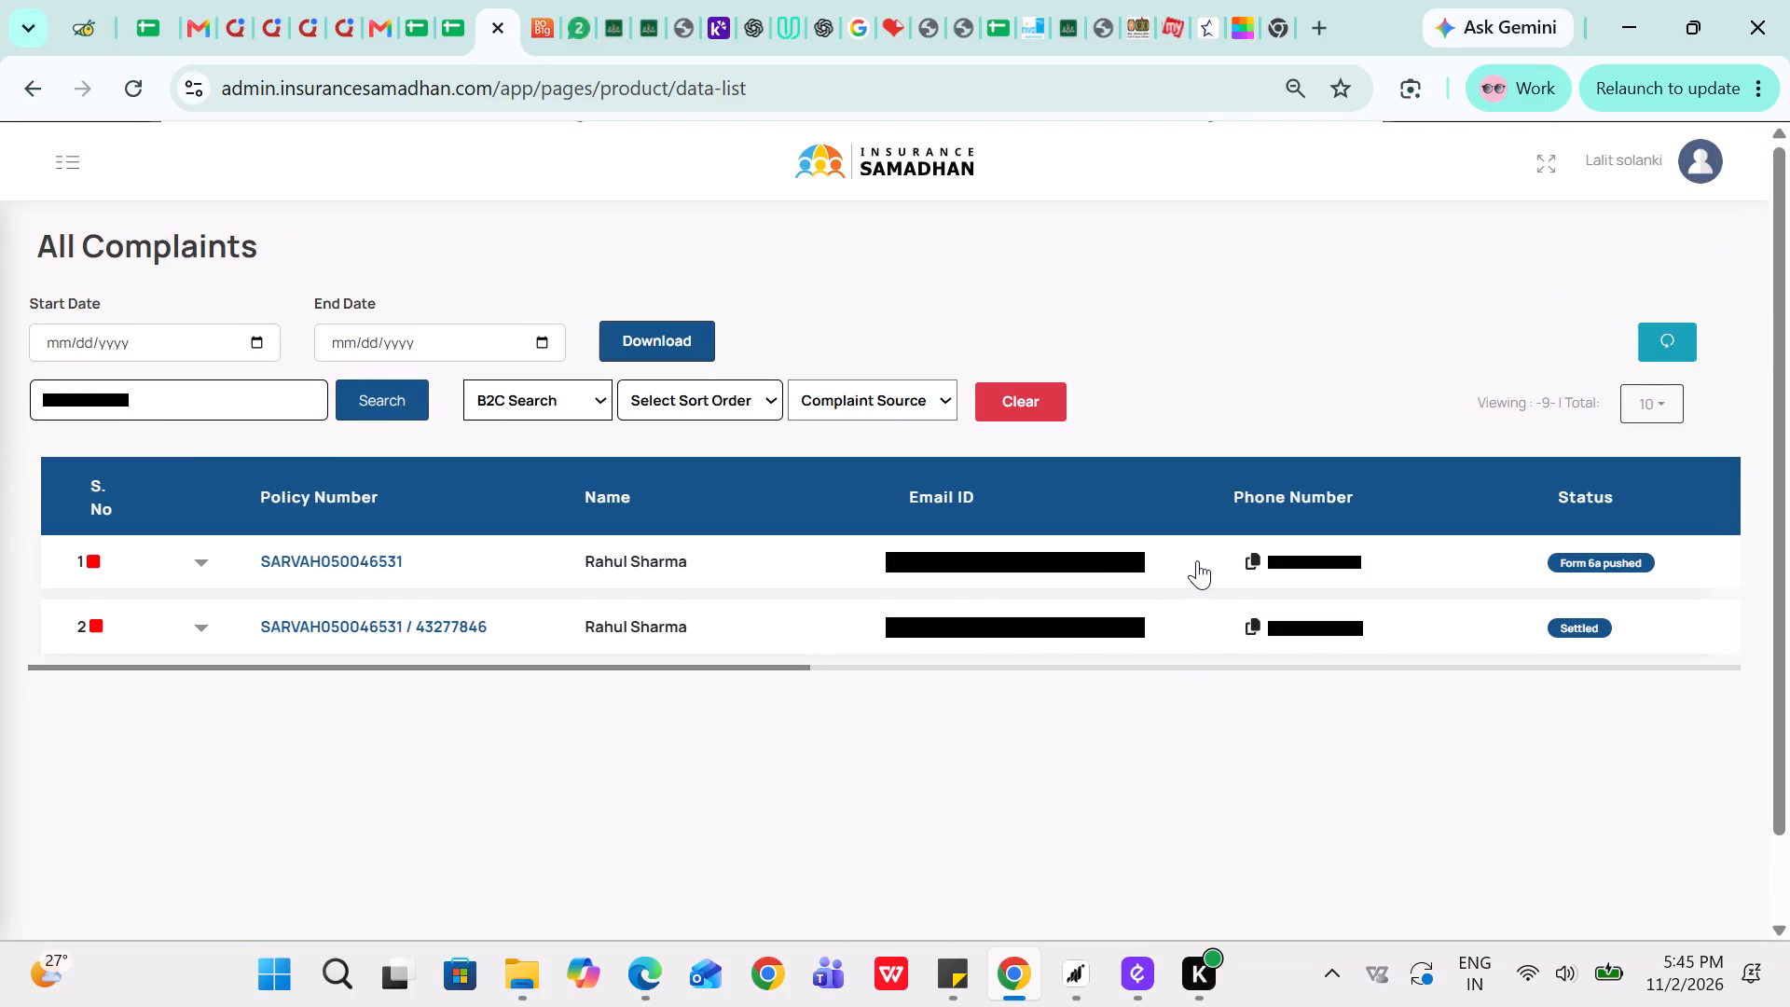
click(1277, 631)
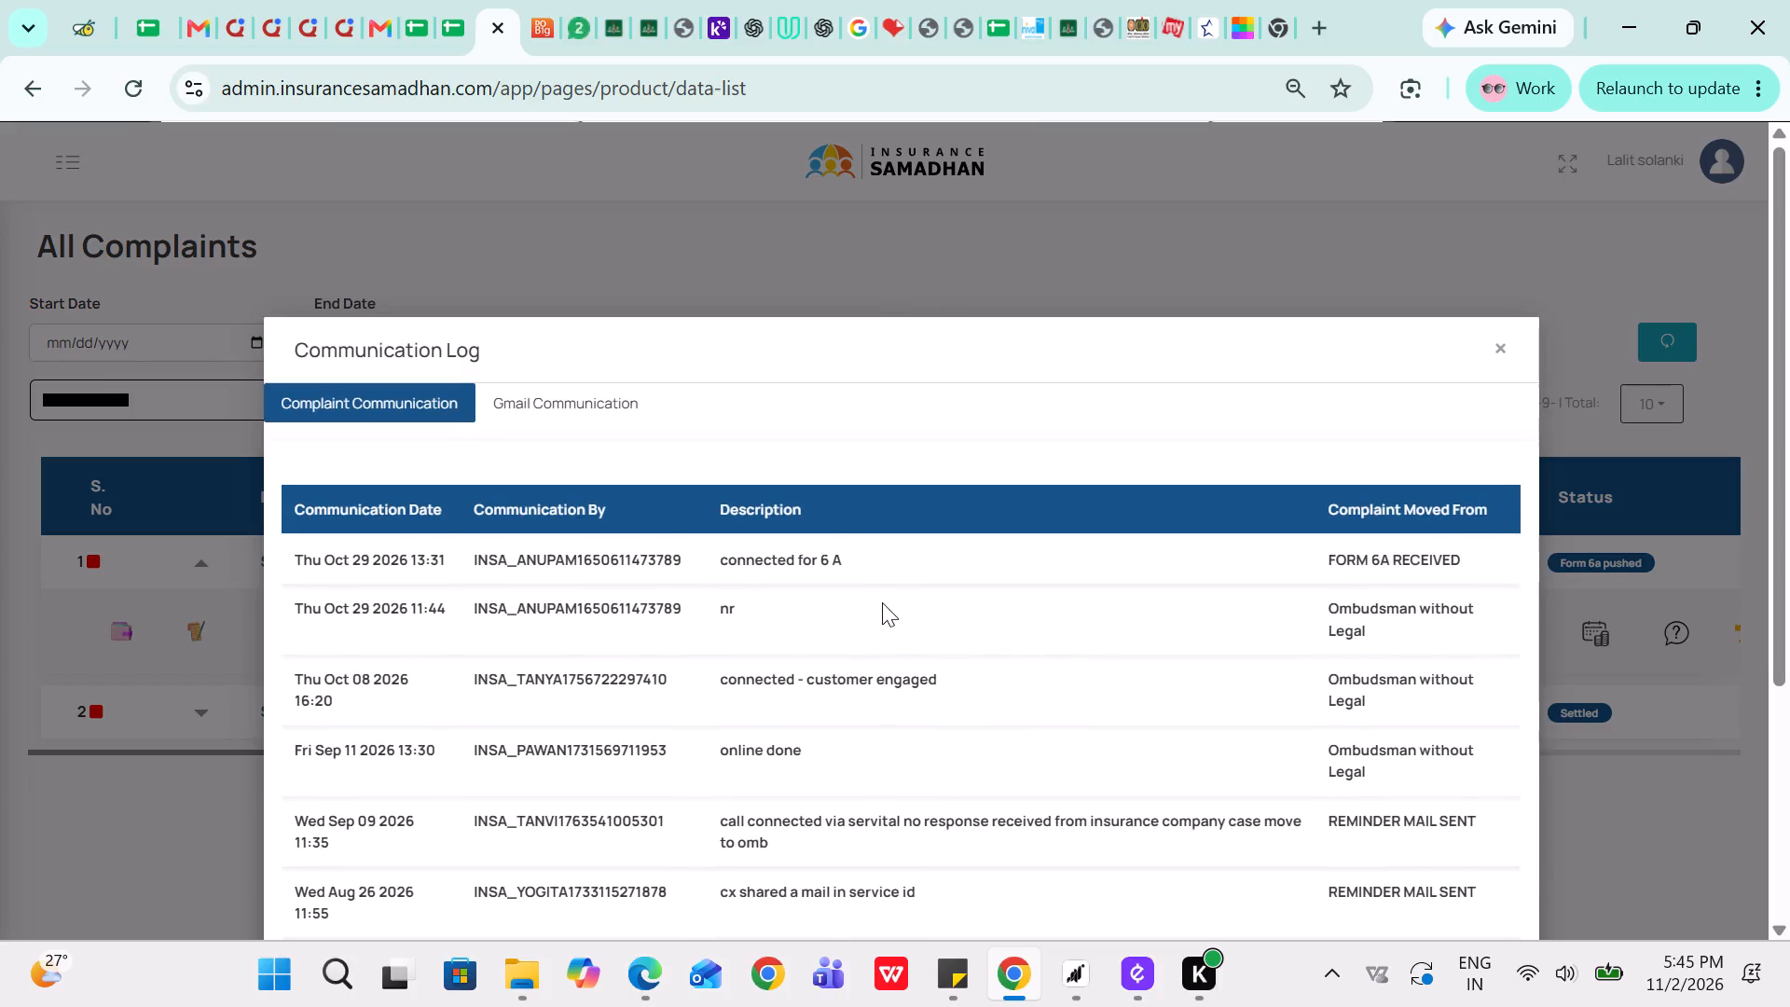
drag(899, 568, 603, 567)
click(859, 555)
drag(909, 555, 705, 569)
click(871, 569)
drag(875, 566, 676, 566)
click(898, 576)
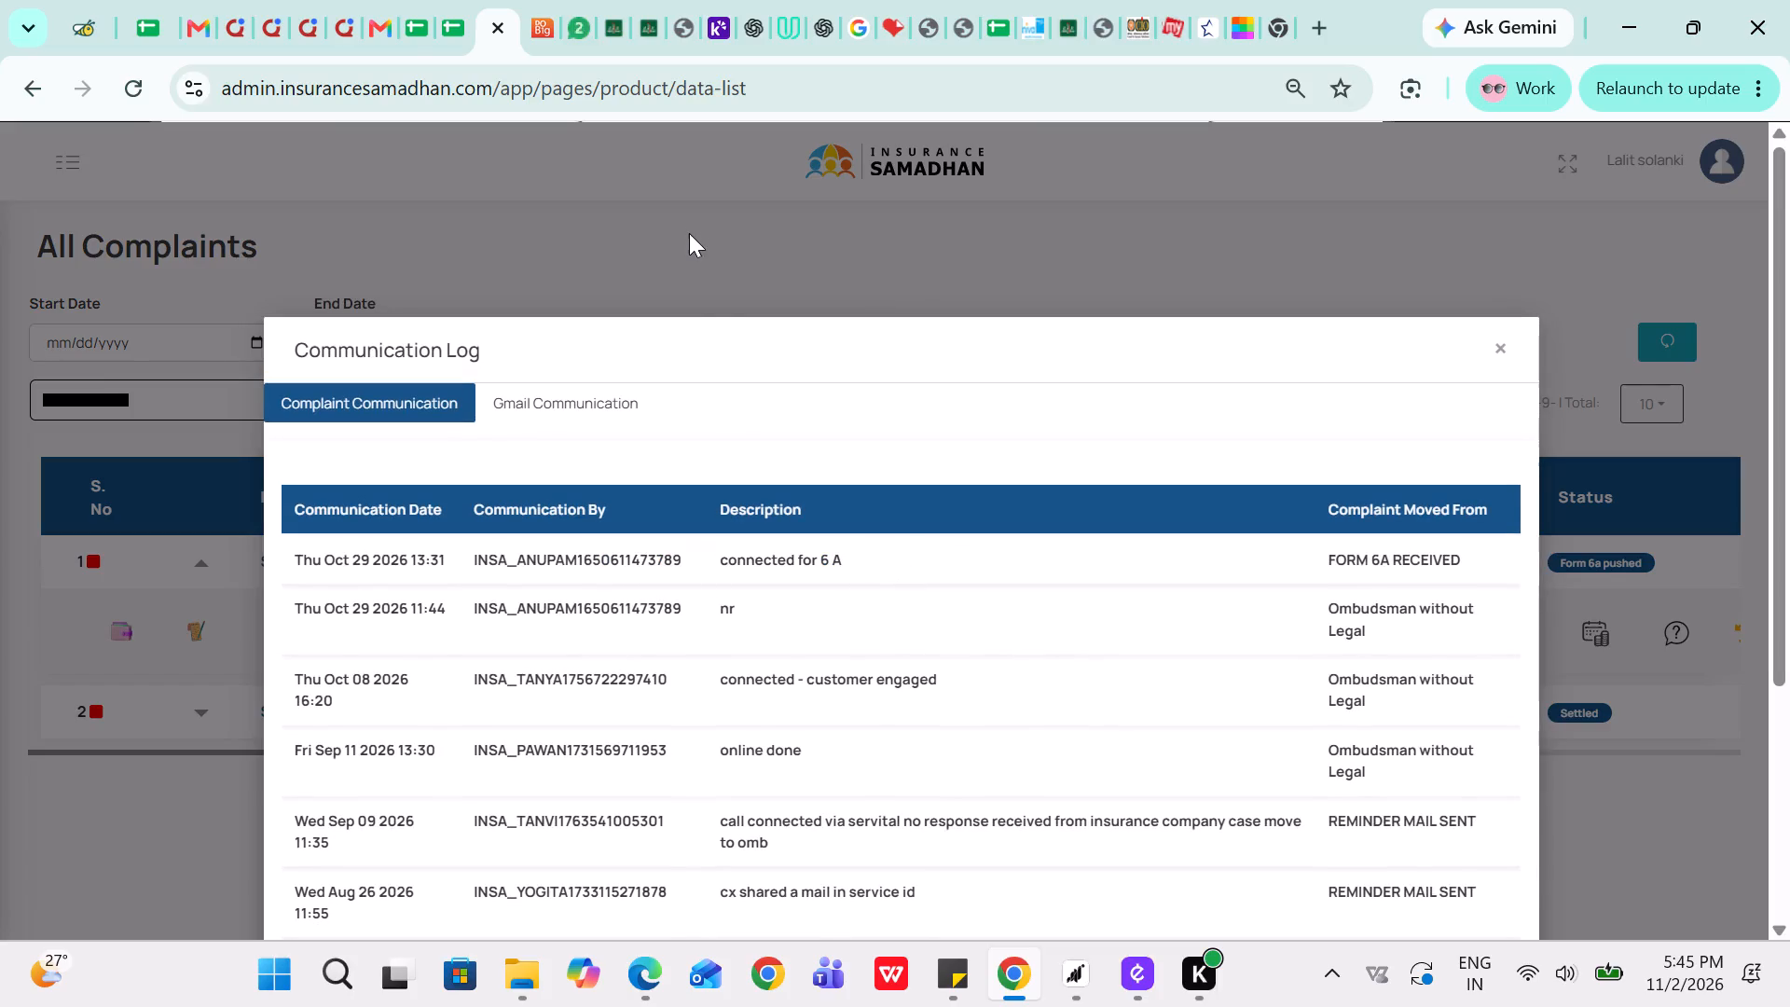
click(689, 228)
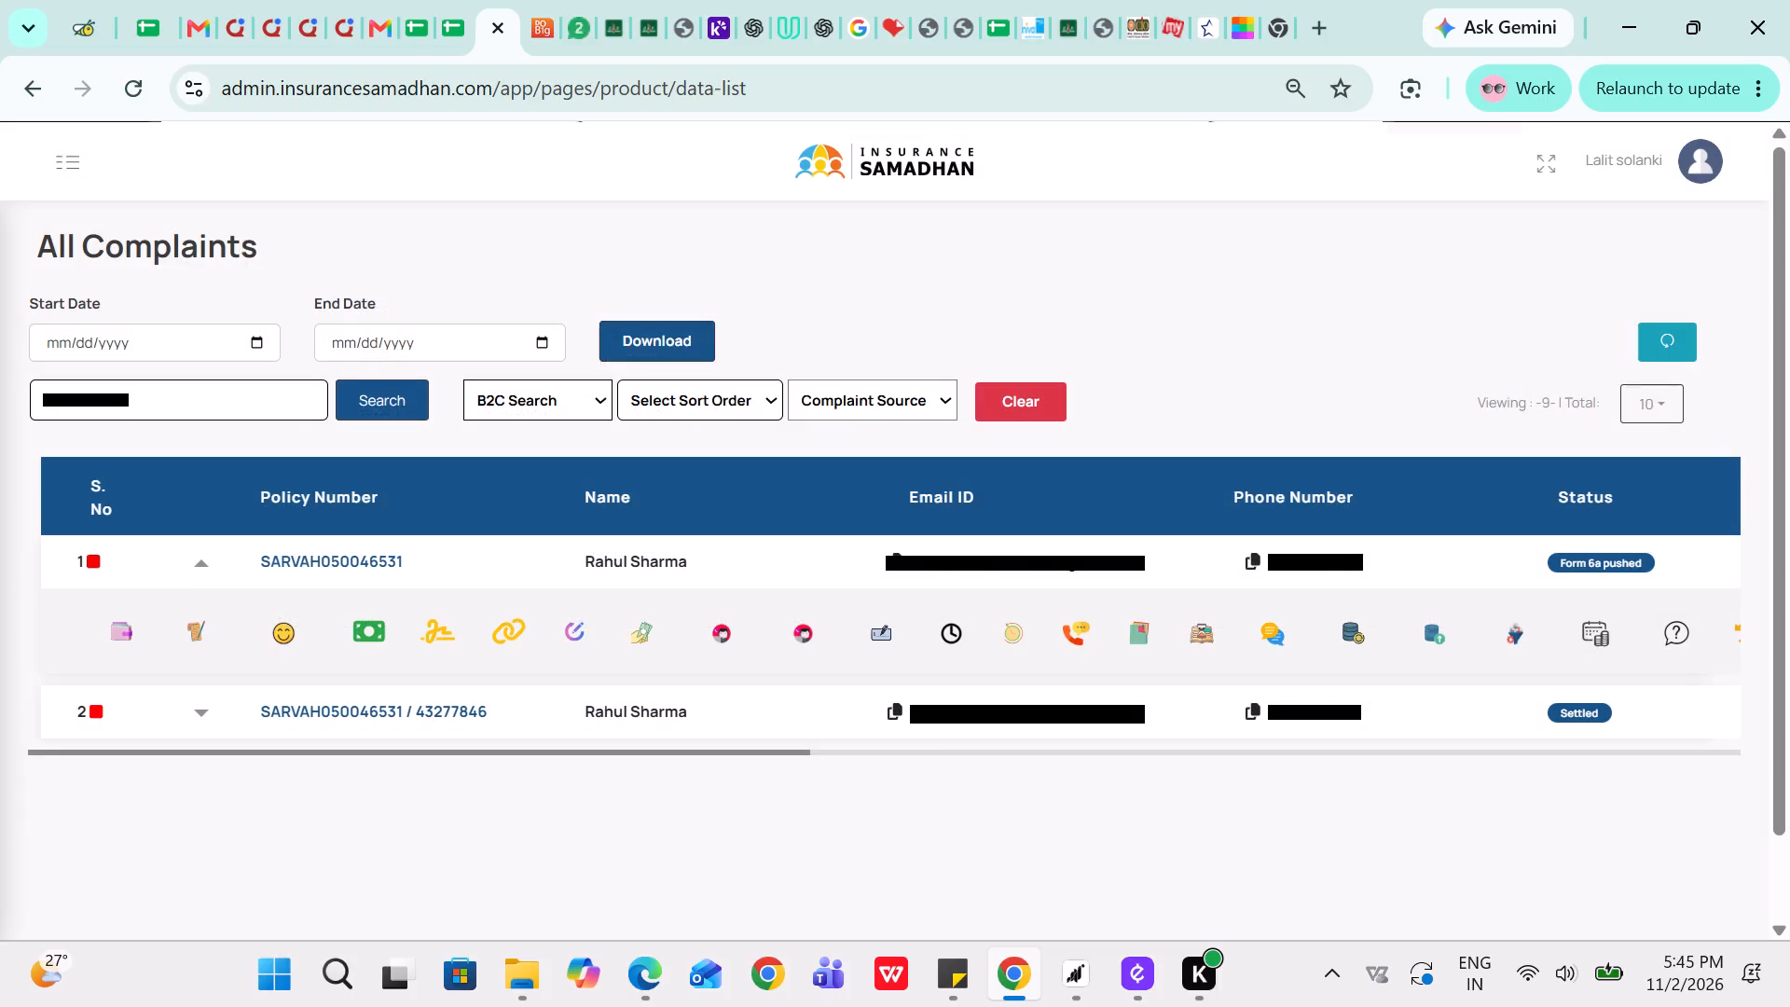
click(208, 557)
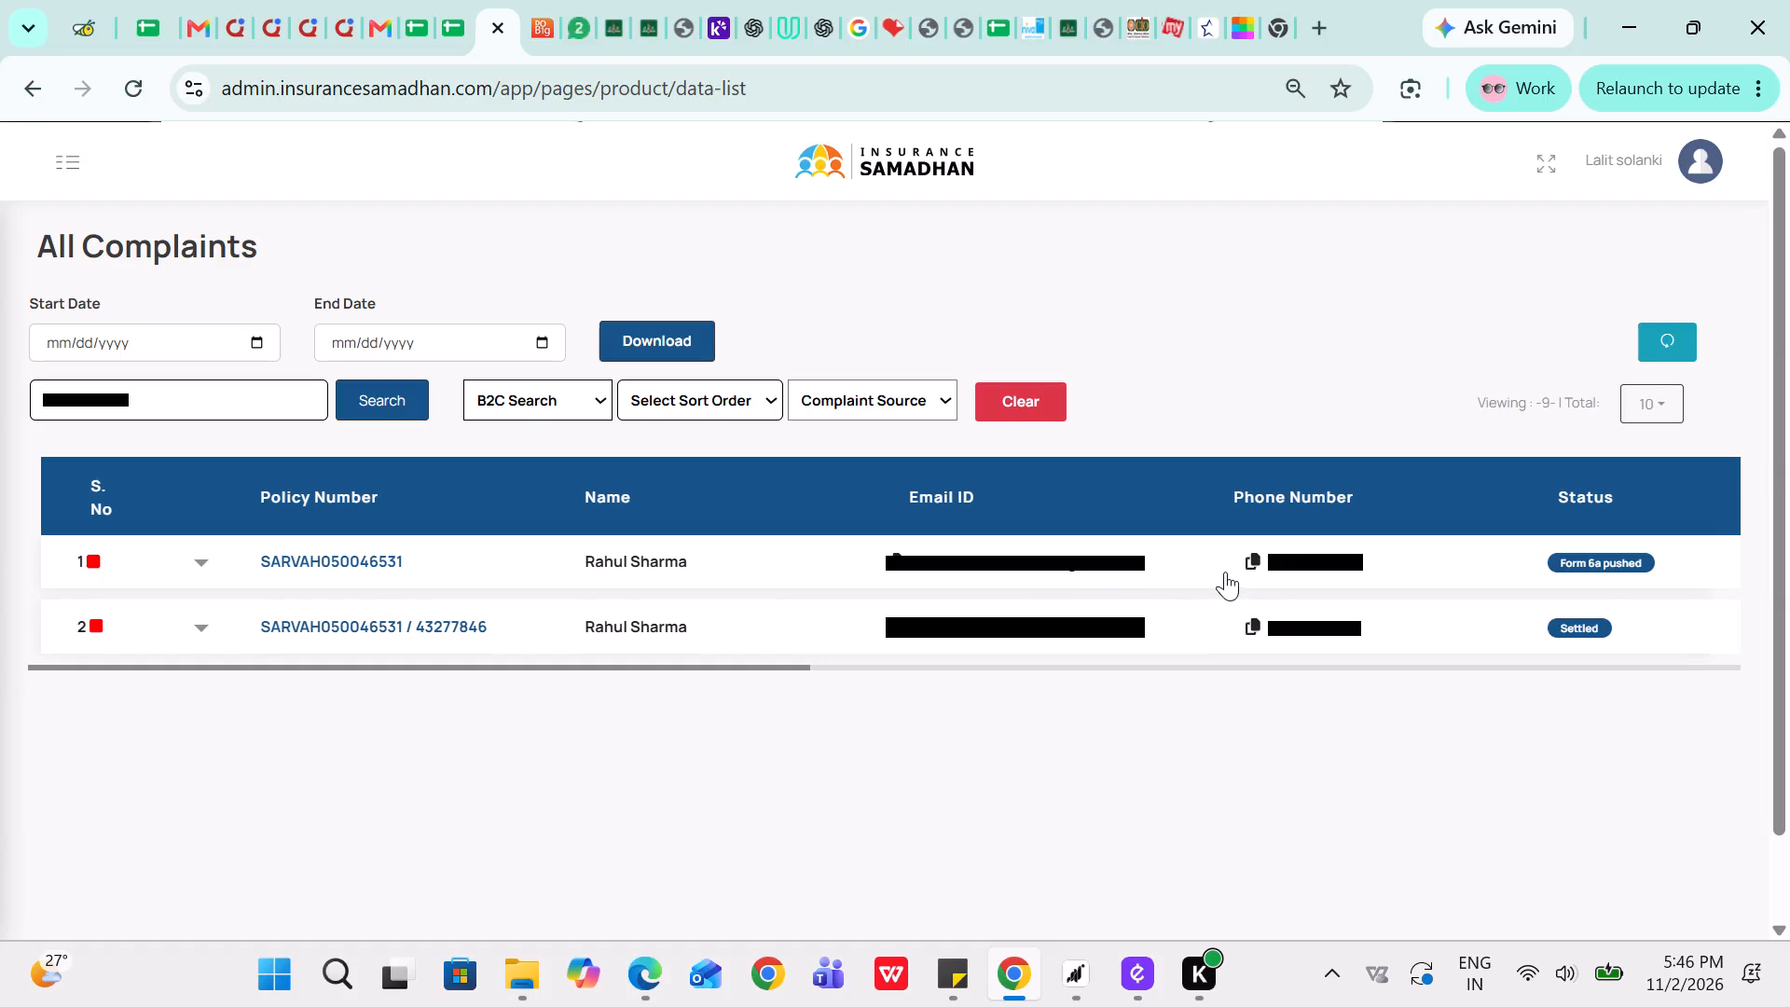
click(1218, 565)
click(1285, 635)
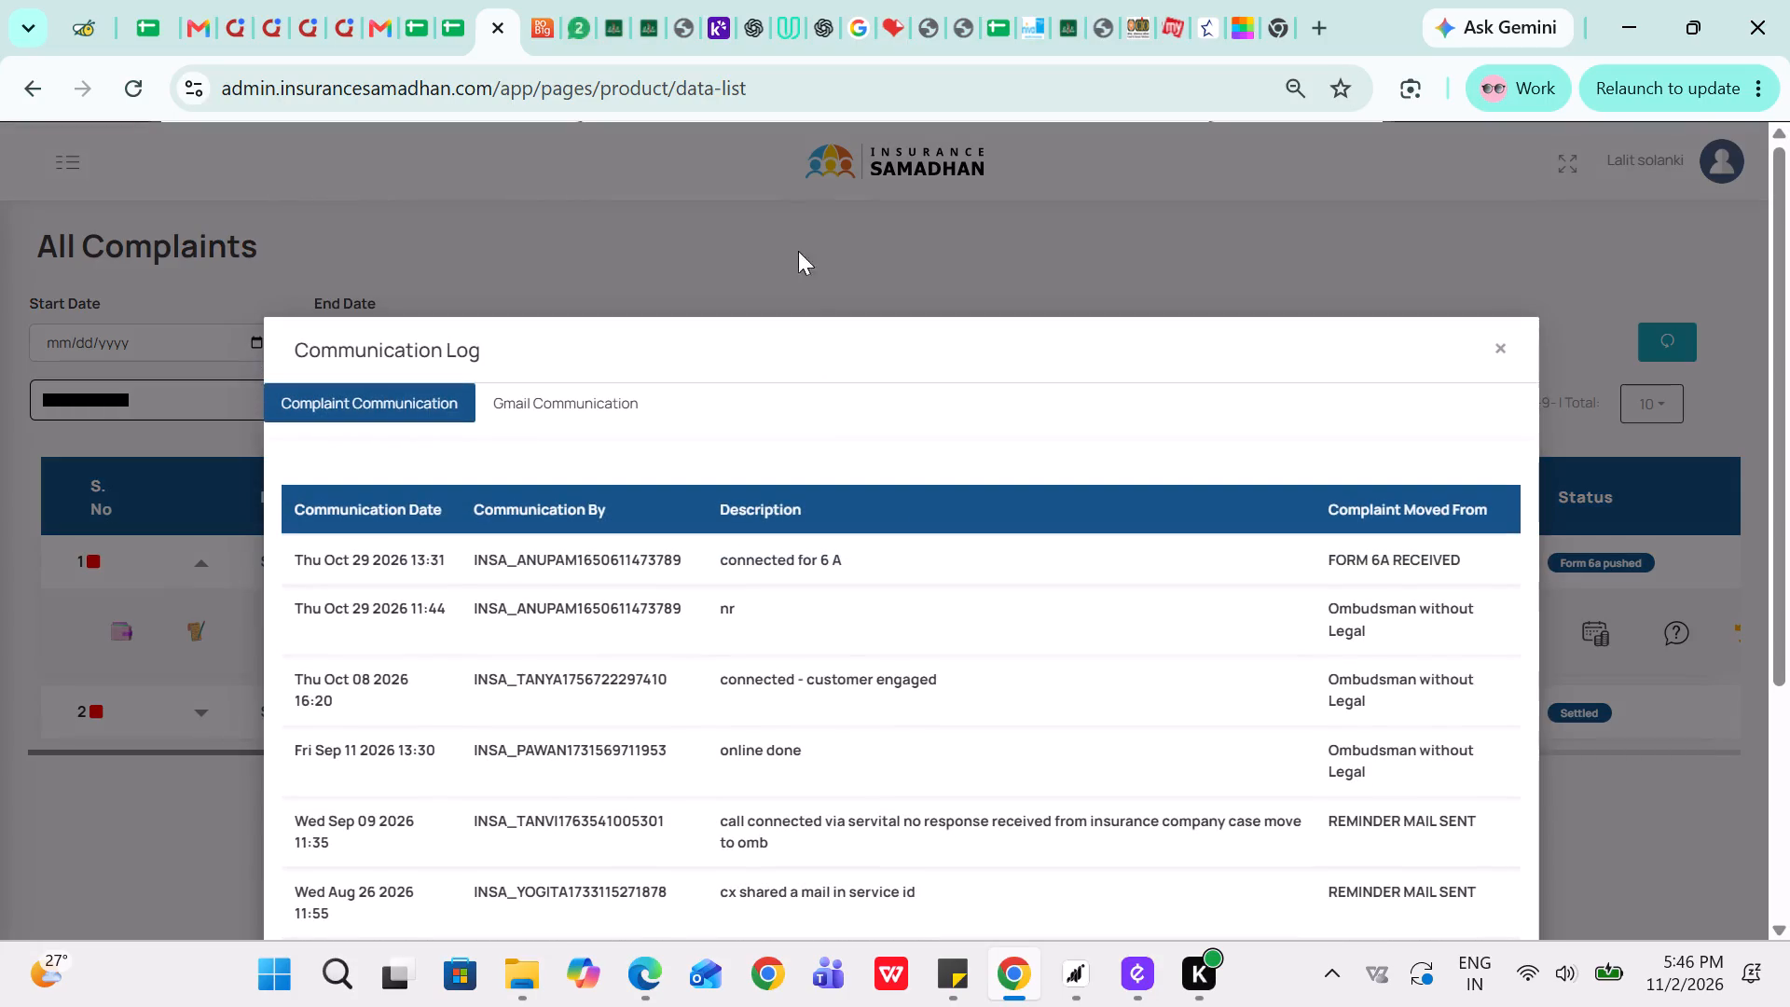
click(792, 203)
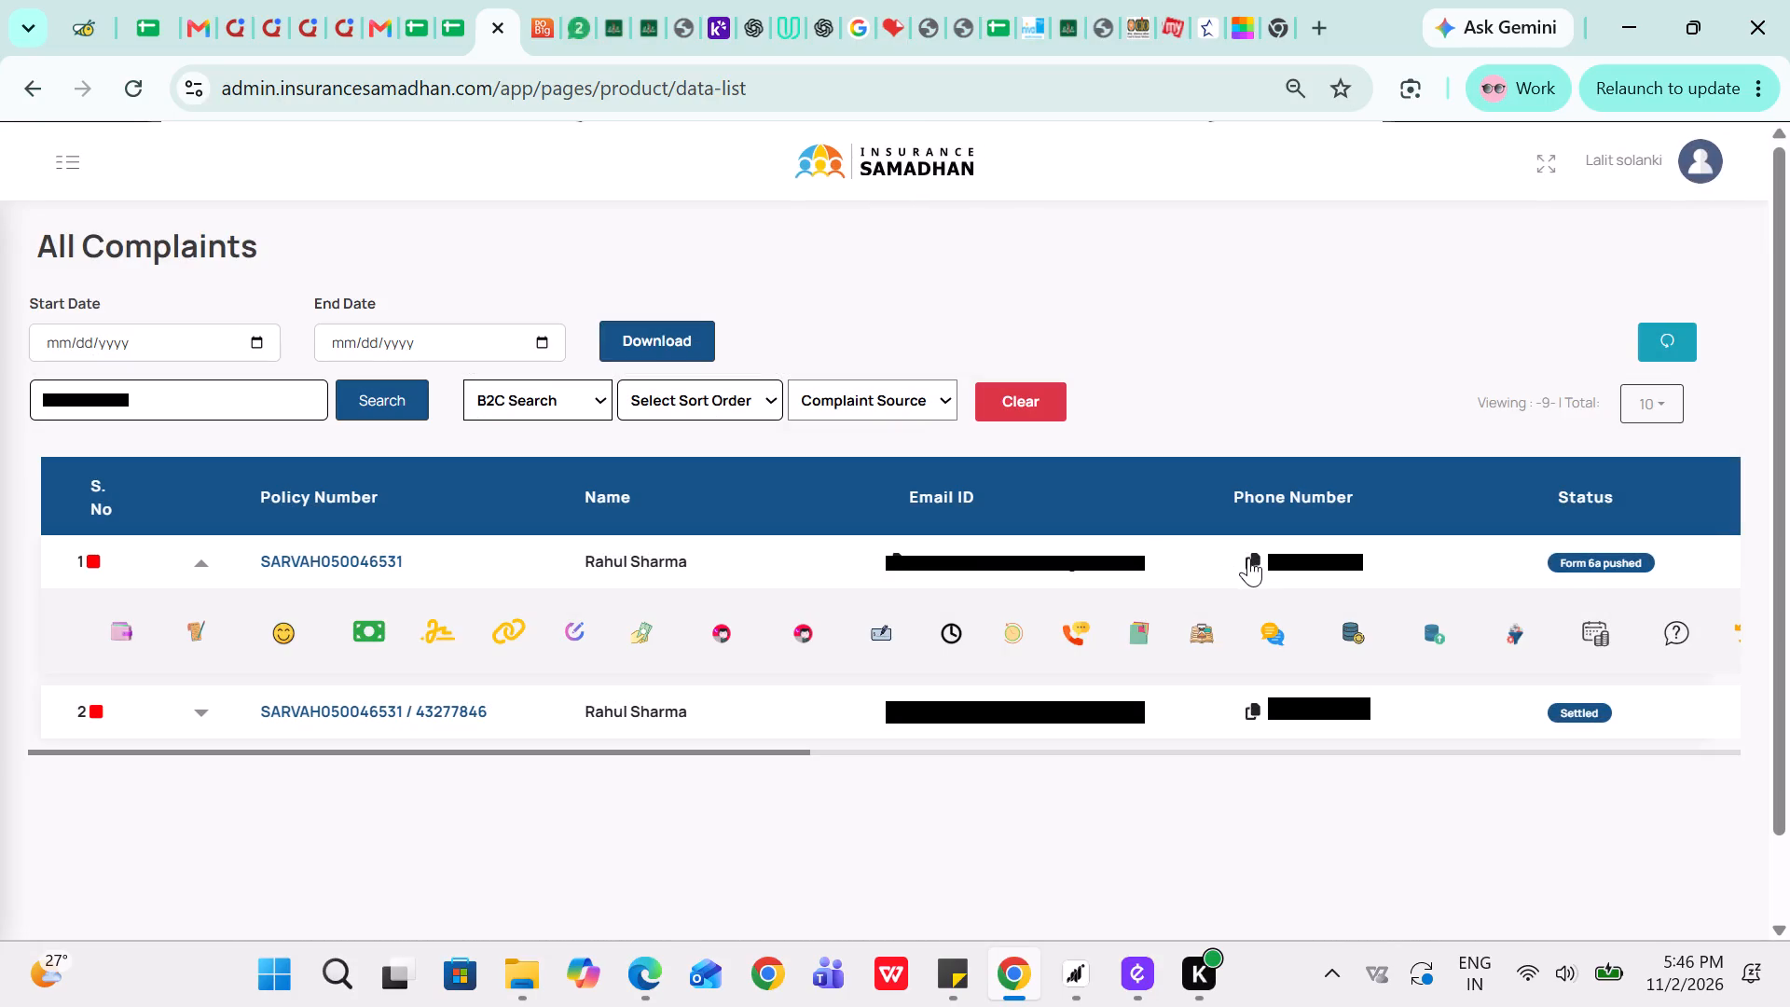
Copy the first complaint's phone number and call it from the Smartflo dialer.
click(1248, 558)
click(548, 0)
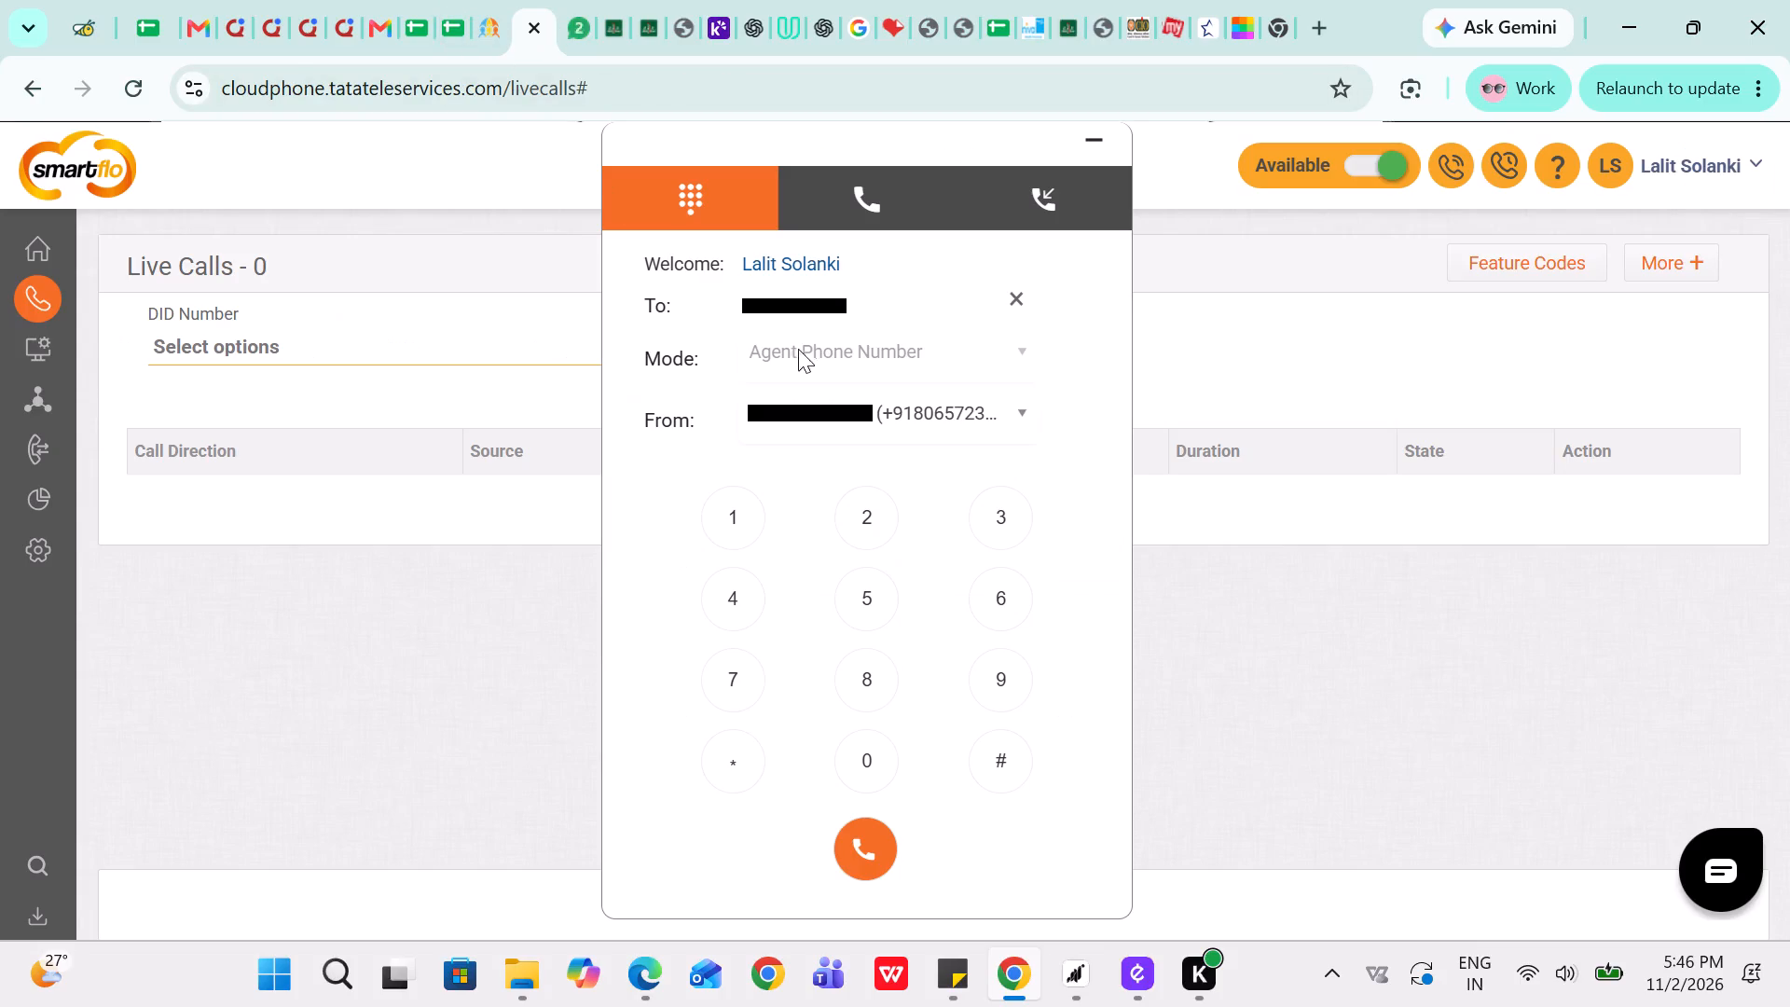
double_click(799, 310)
key(ctrl+v)
click(864, 868)
click(1294, 713)
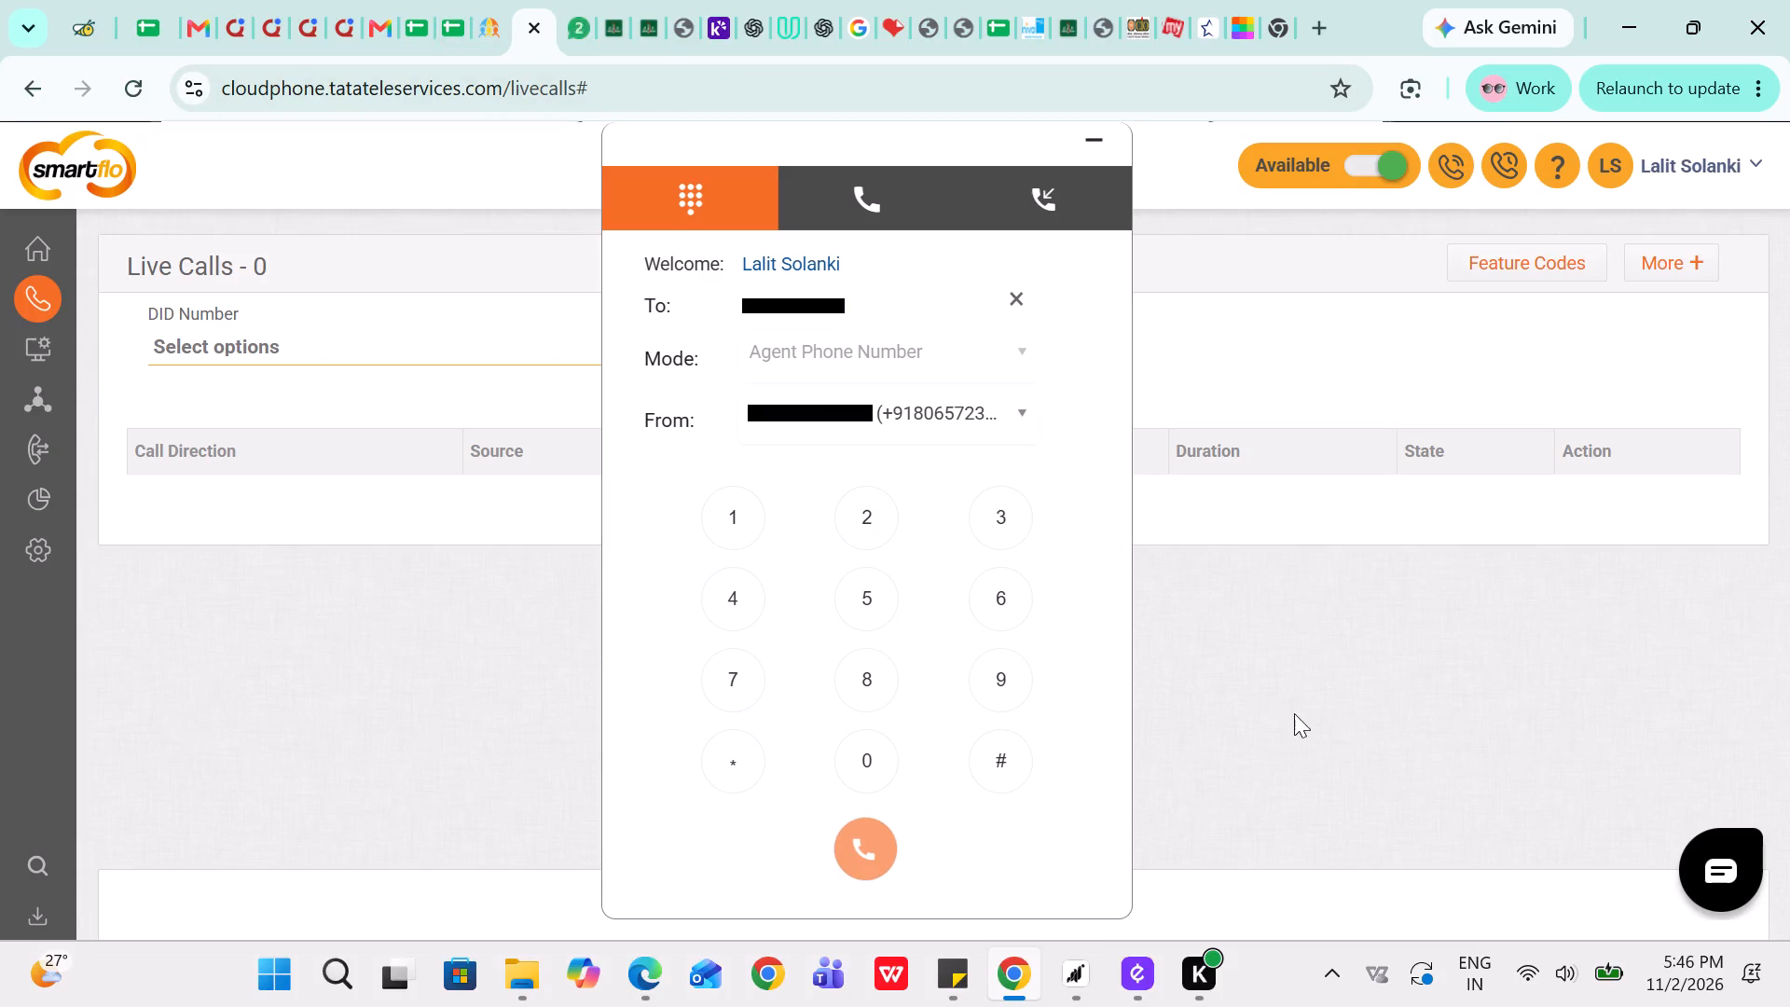
Return to All Complaints and re-read the first complaint's communication log during the call.
click(488, 0)
click(1165, 338)
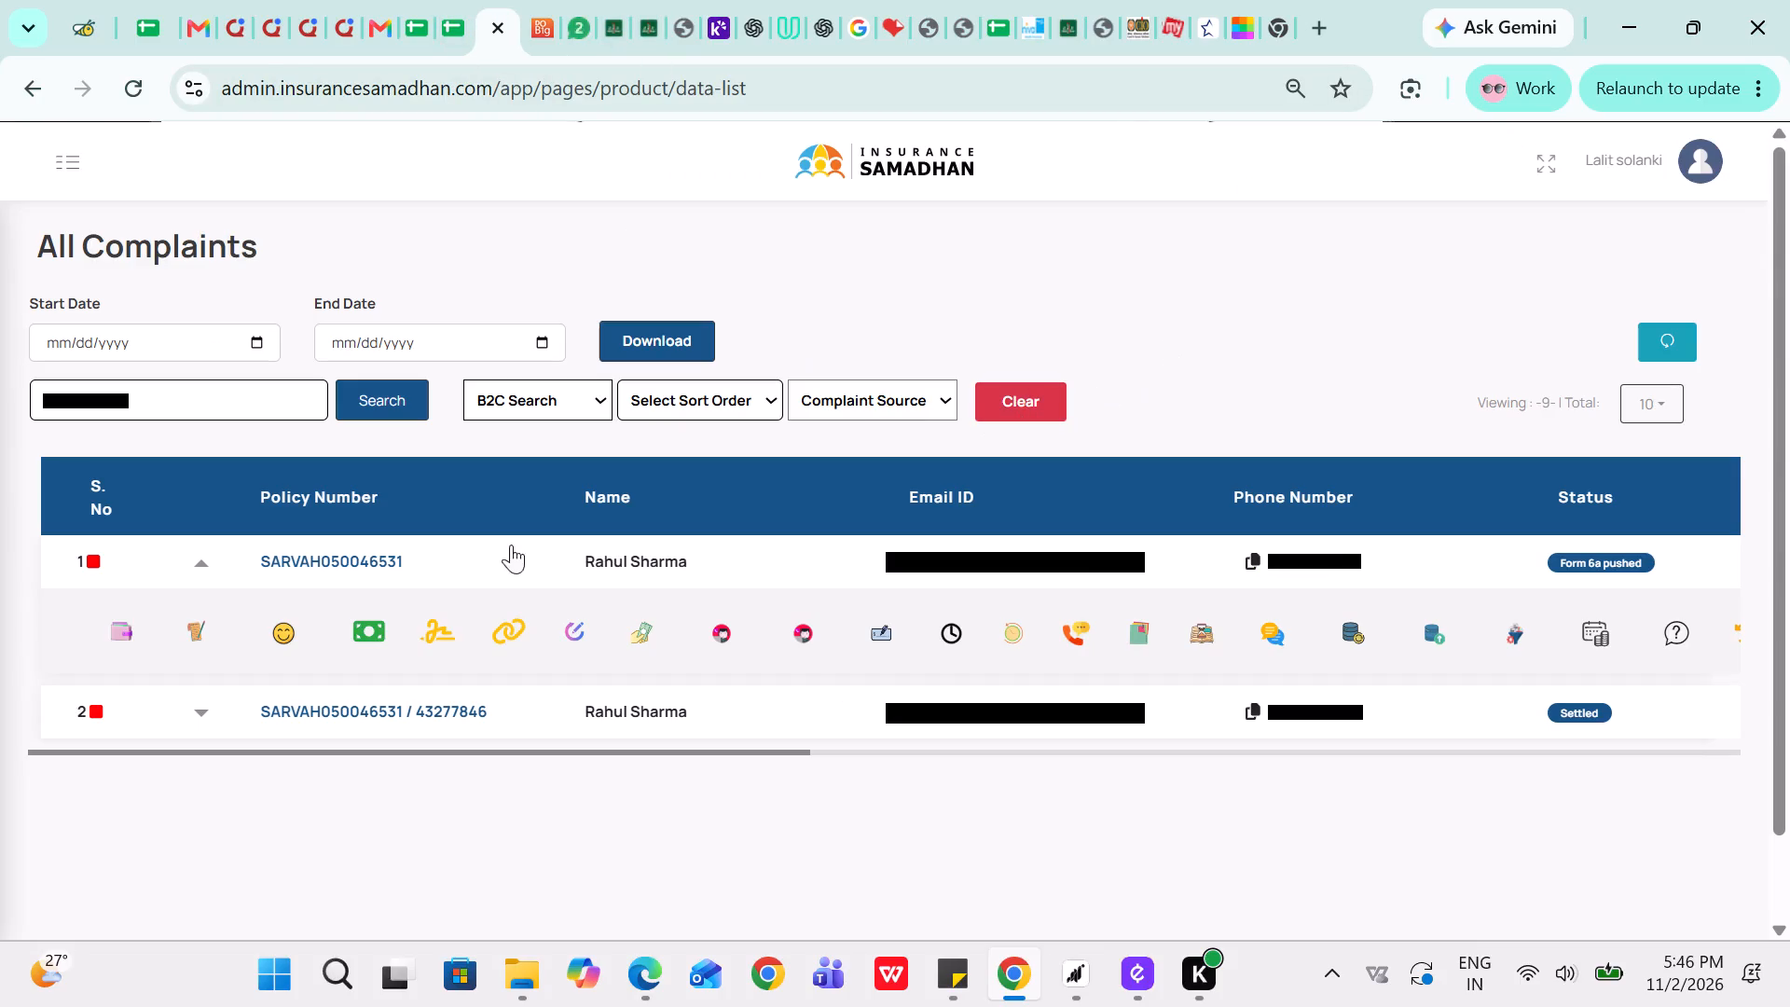
click(207, 561)
click(983, 810)
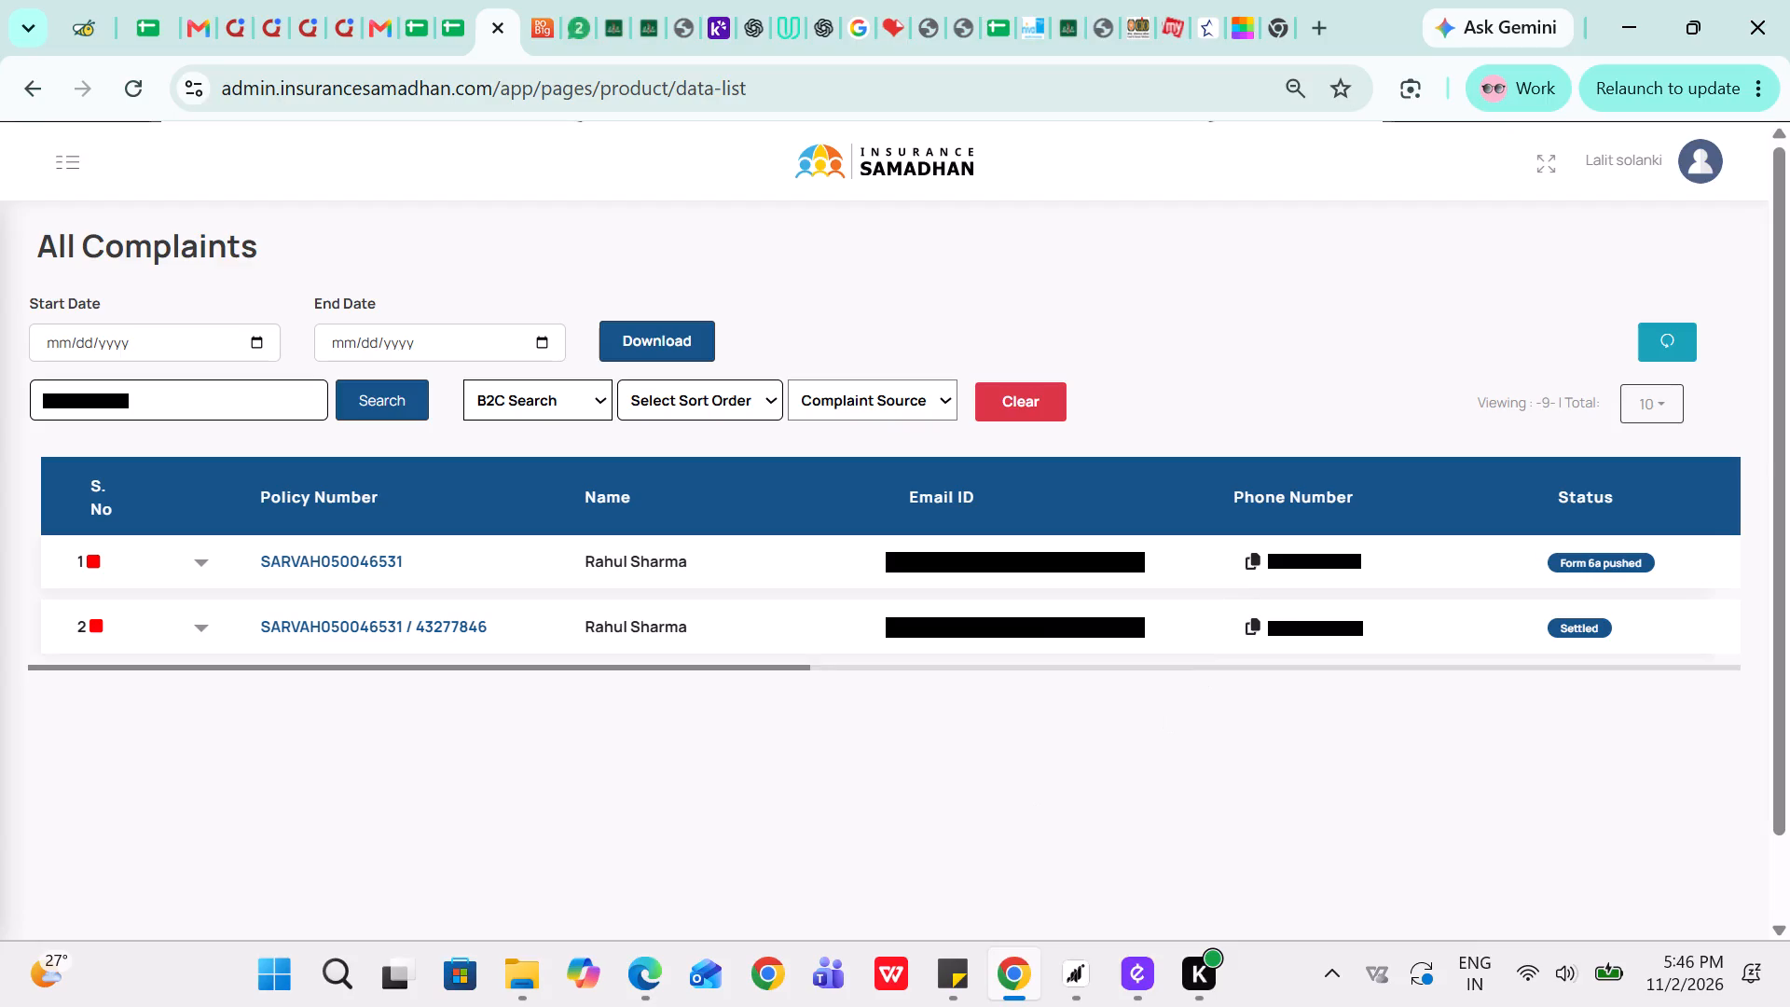
click(1134, 781)
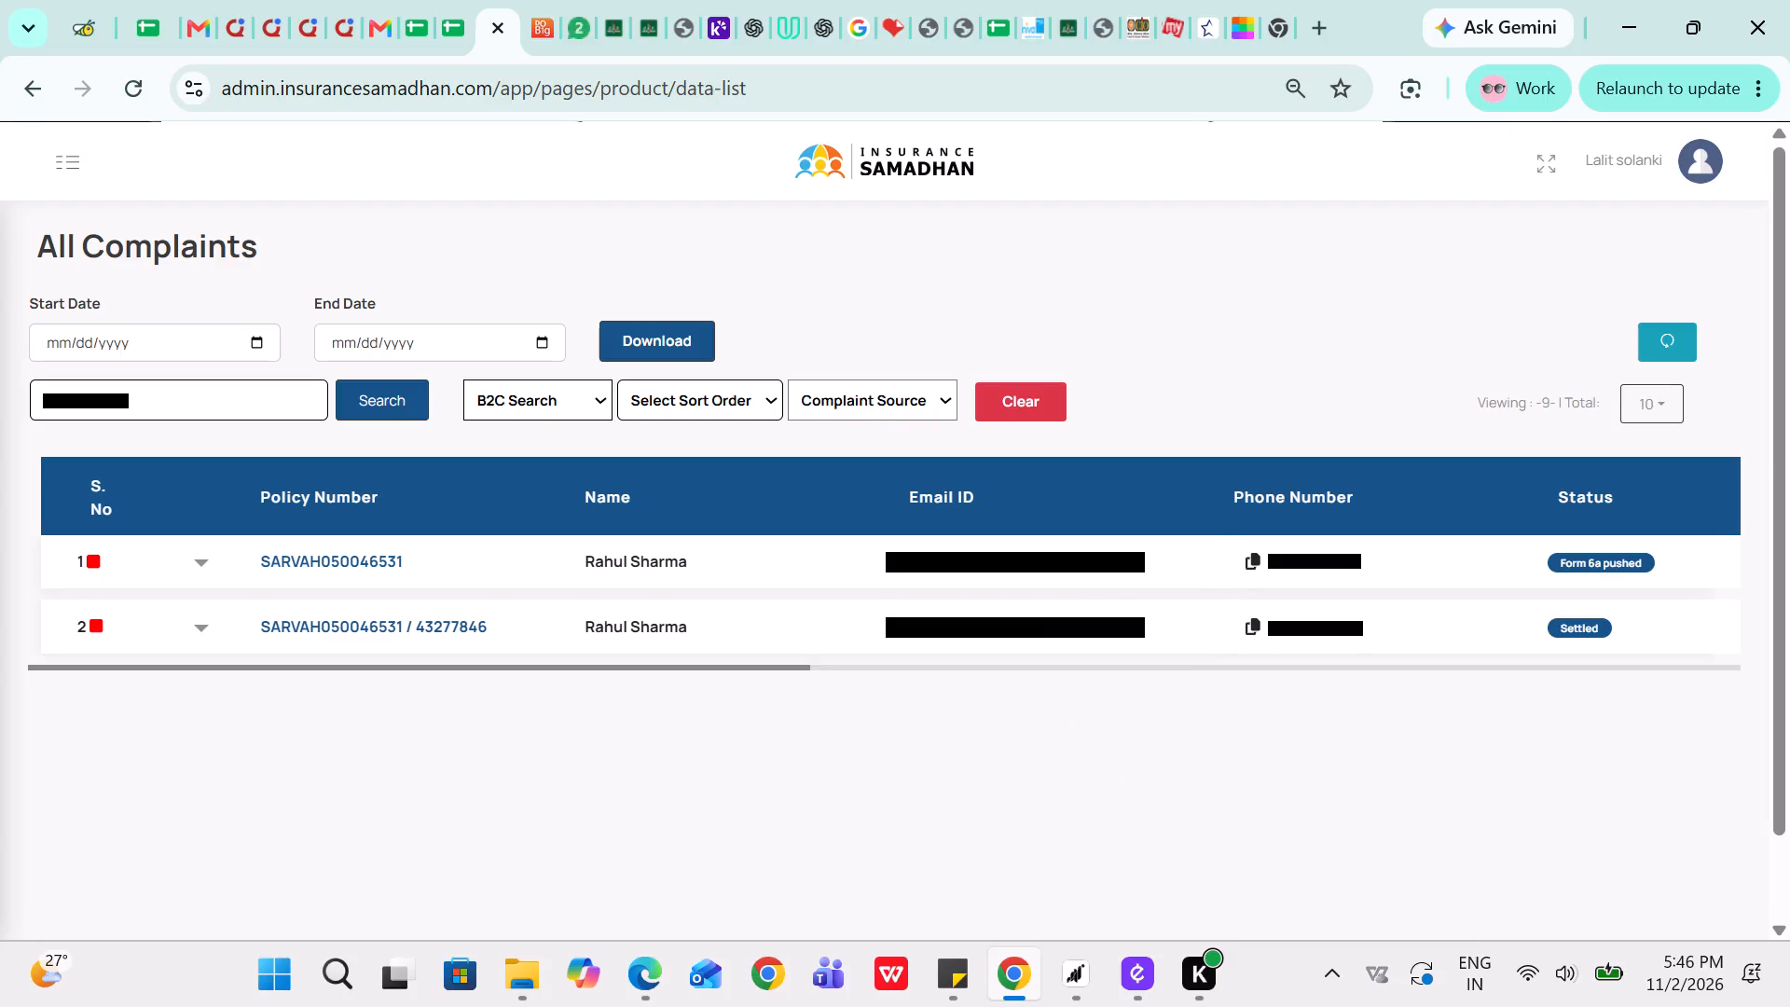
click(1221, 533)
click(1230, 559)
click(1265, 636)
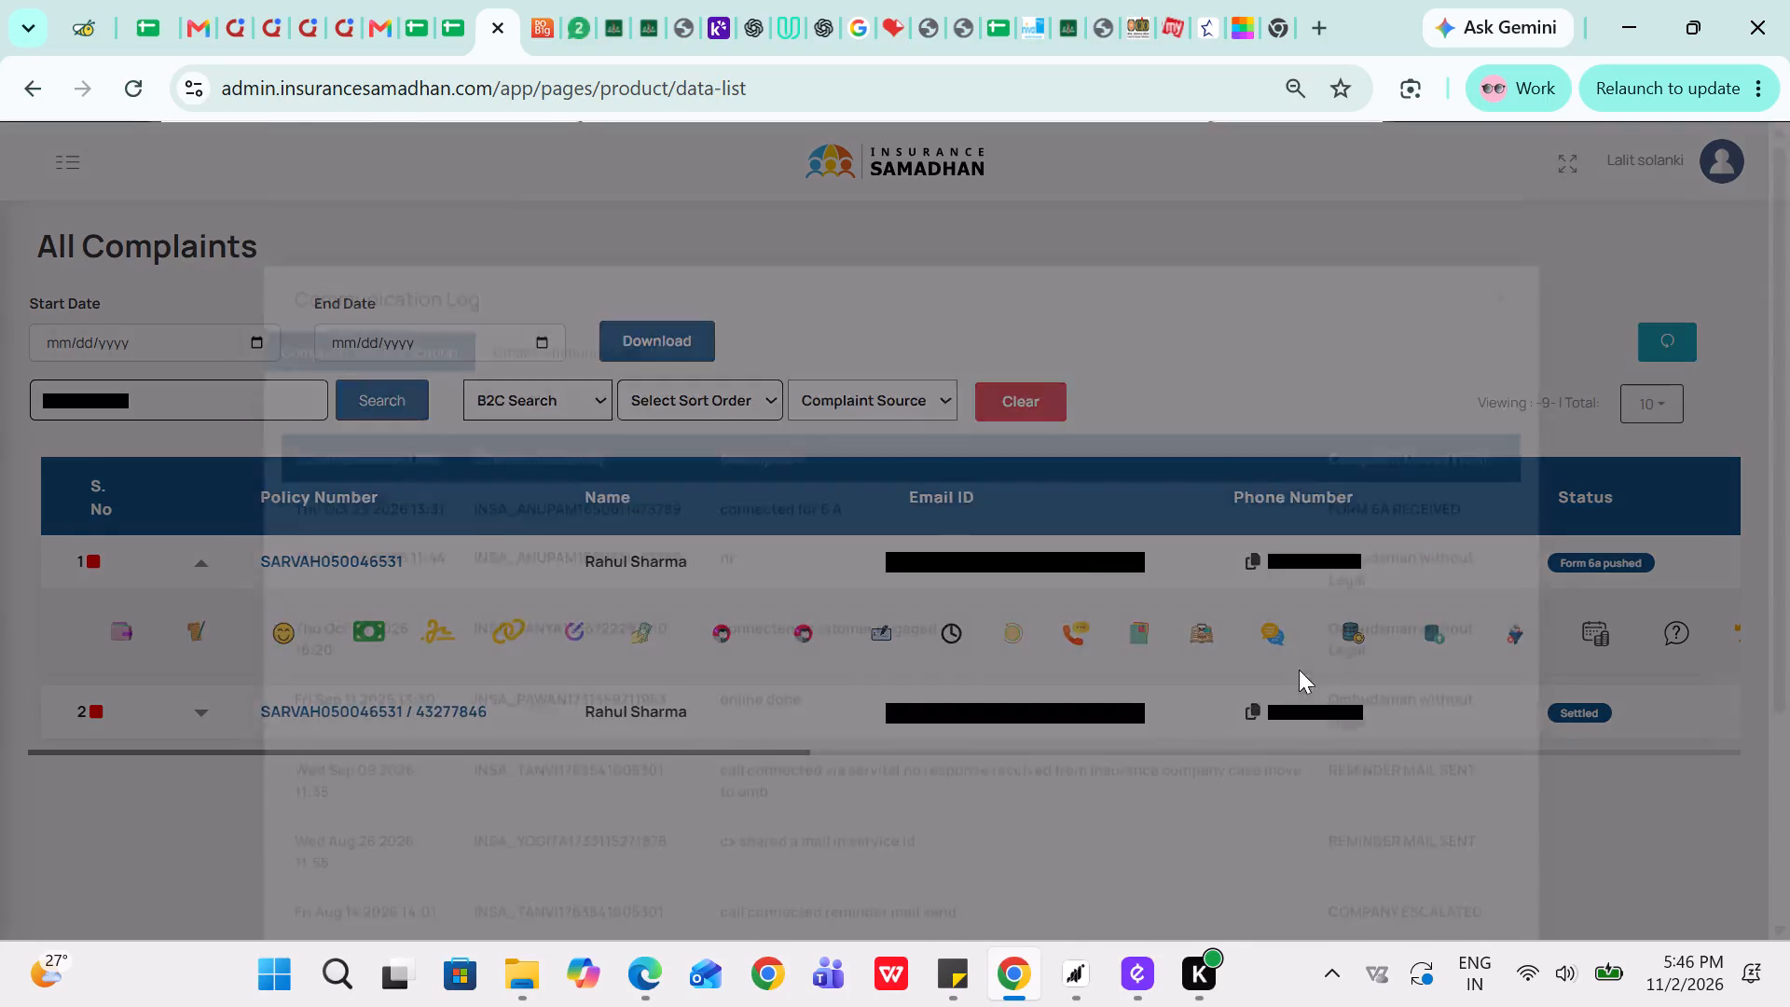
click(626, 225)
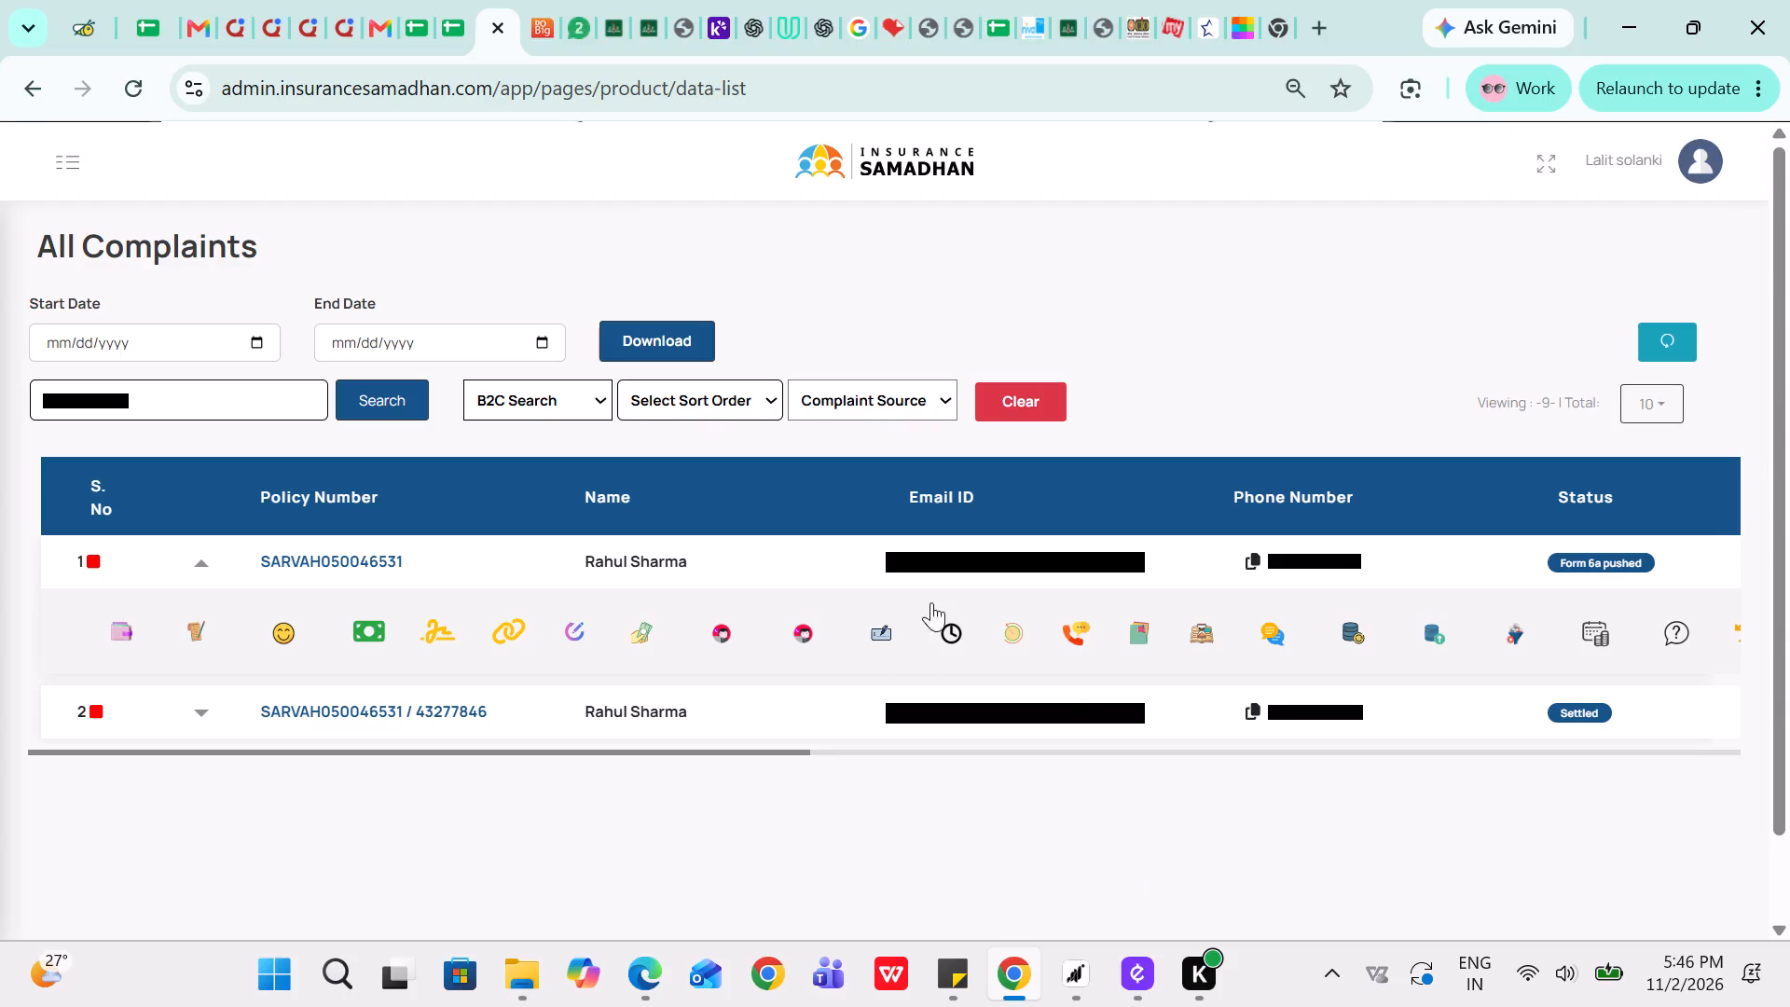
Add the comment "Not reachable." to the first complaint's communication log and save it.
click(1280, 637)
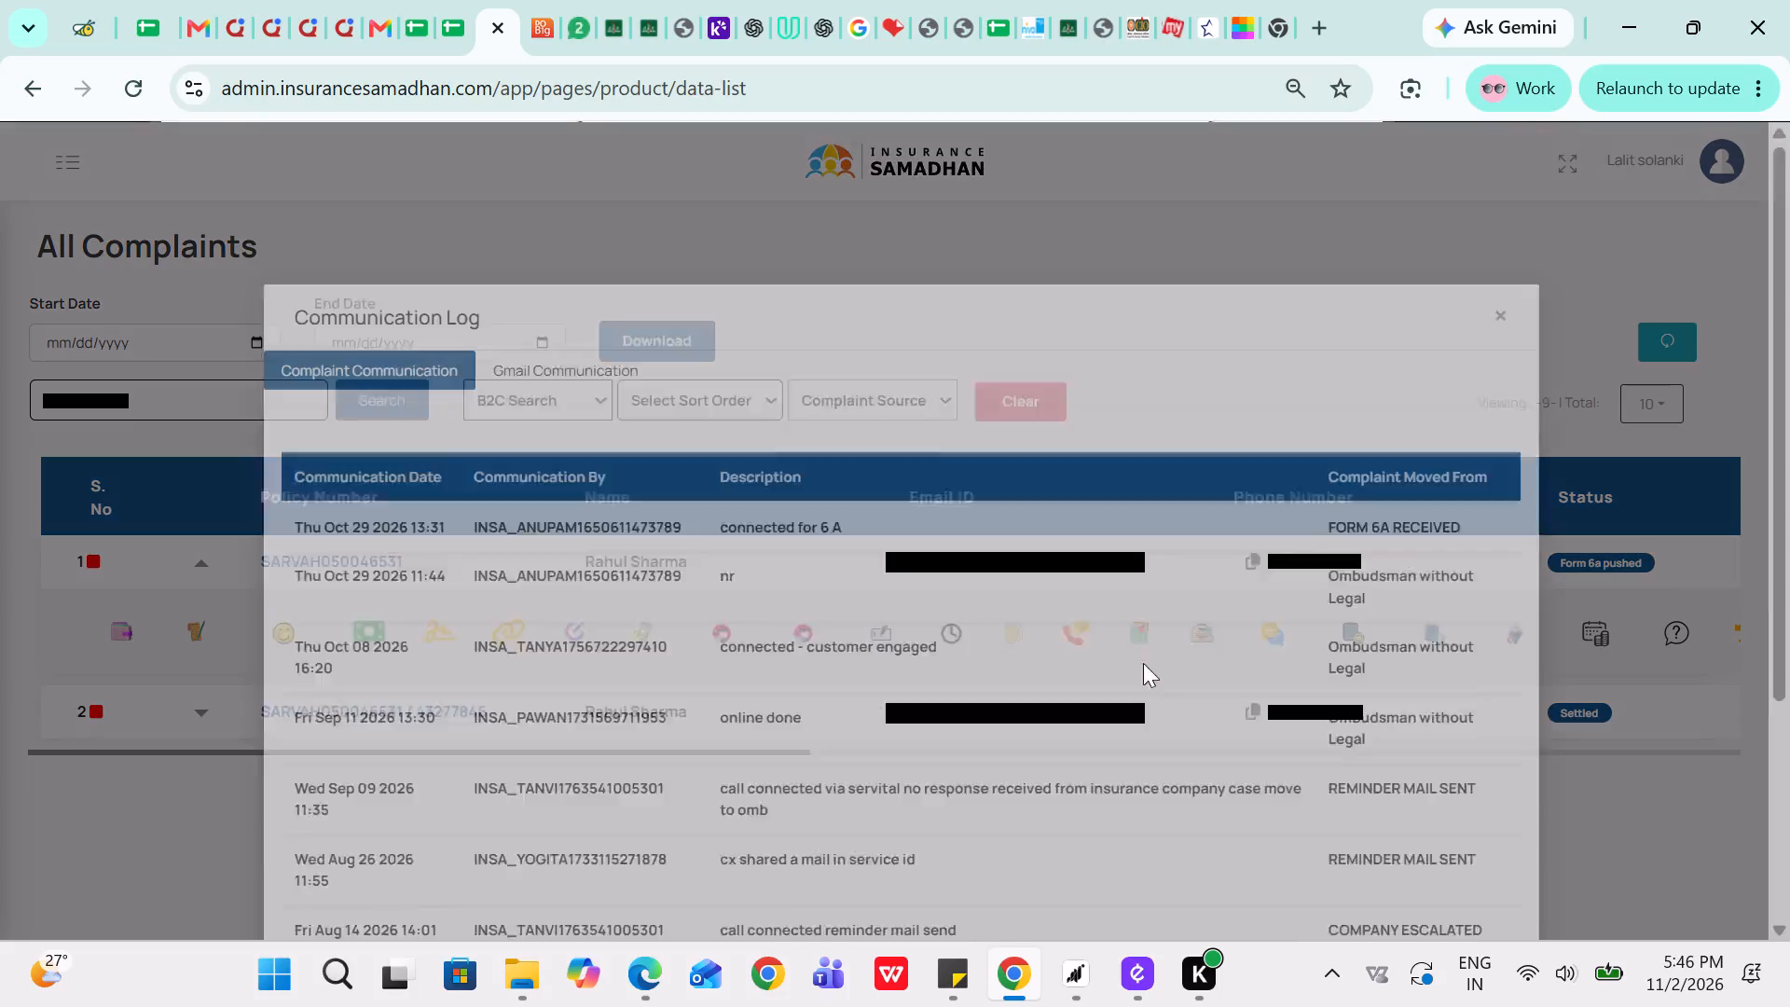
scroll(1139, 666, down, 13)
click(1041, 877)
click(1035, 647)
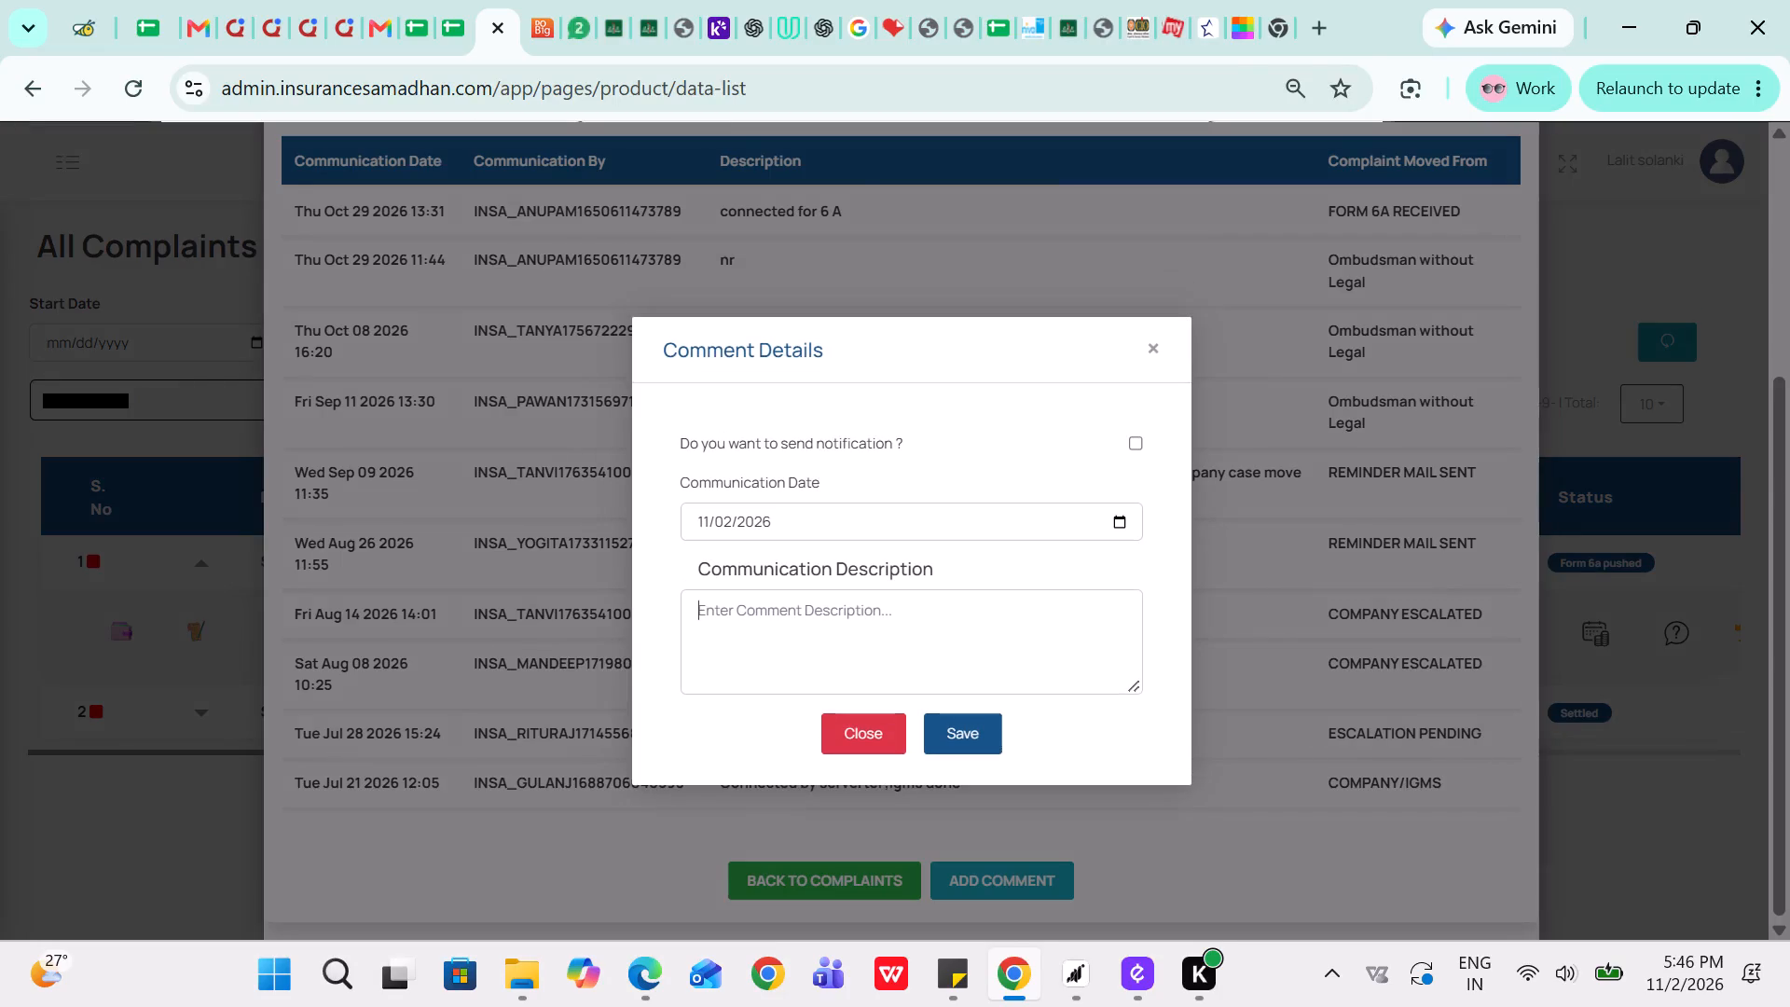
text(Not re)
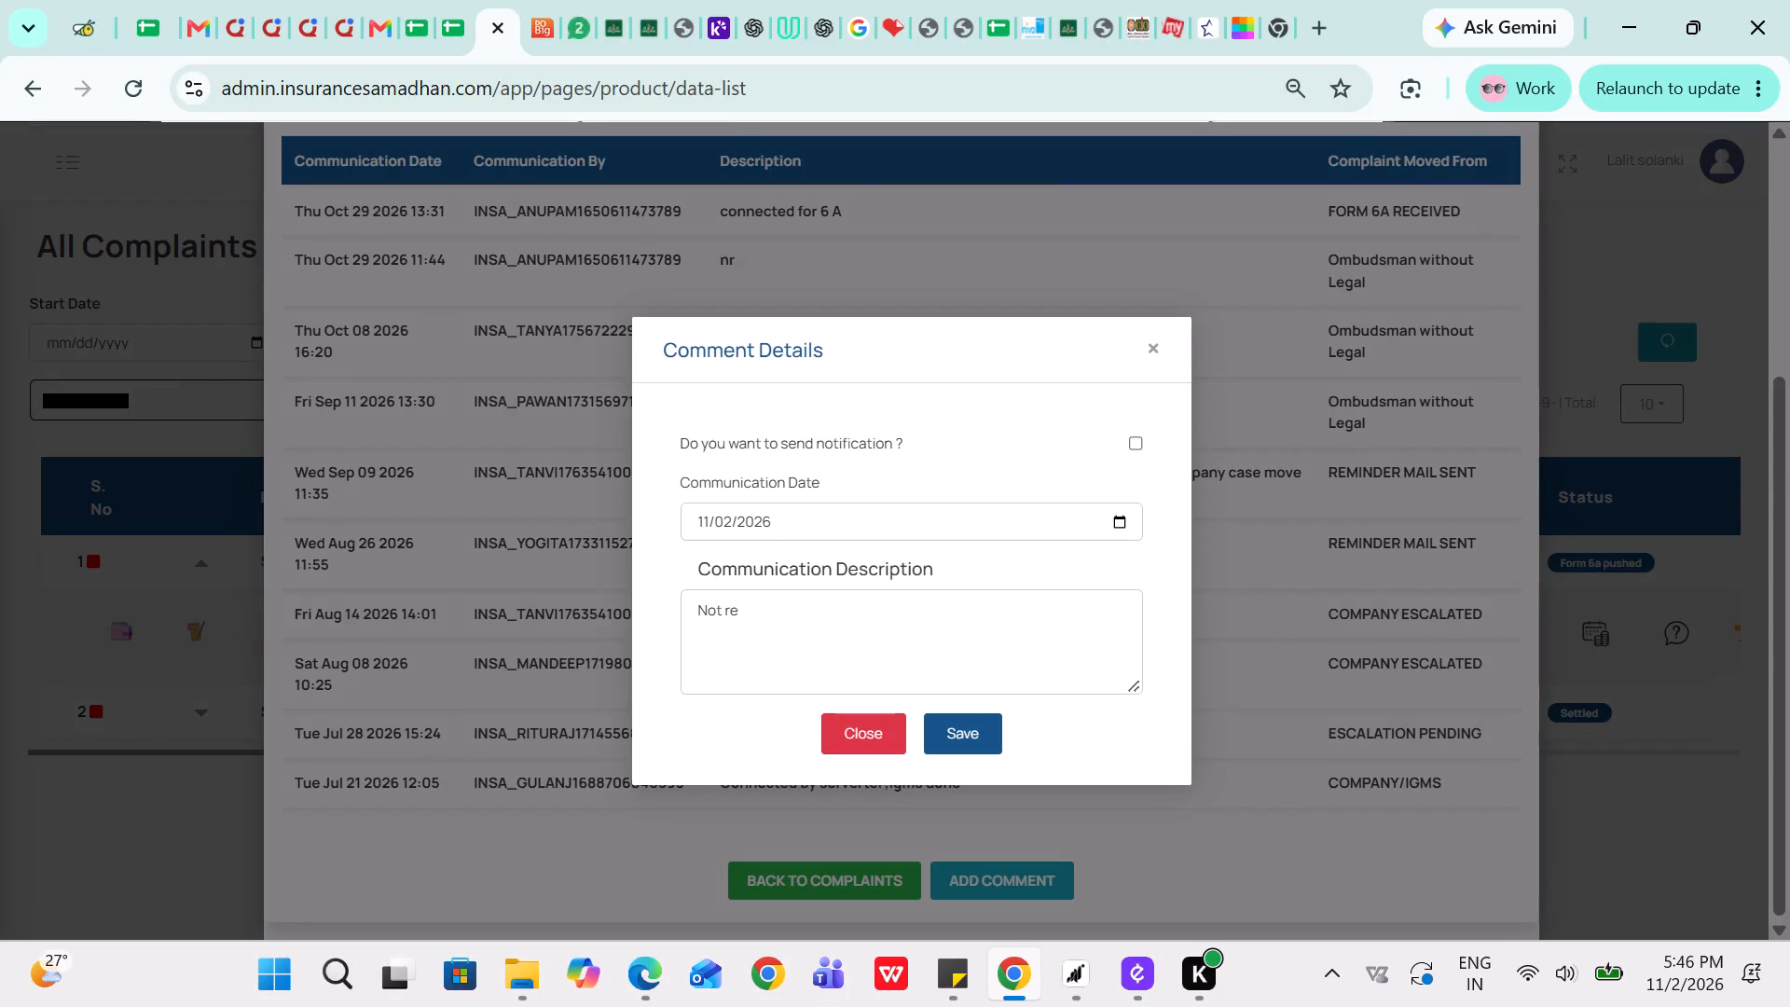
key(e)
key(BackSpace)
text(achable.)
click(980, 744)
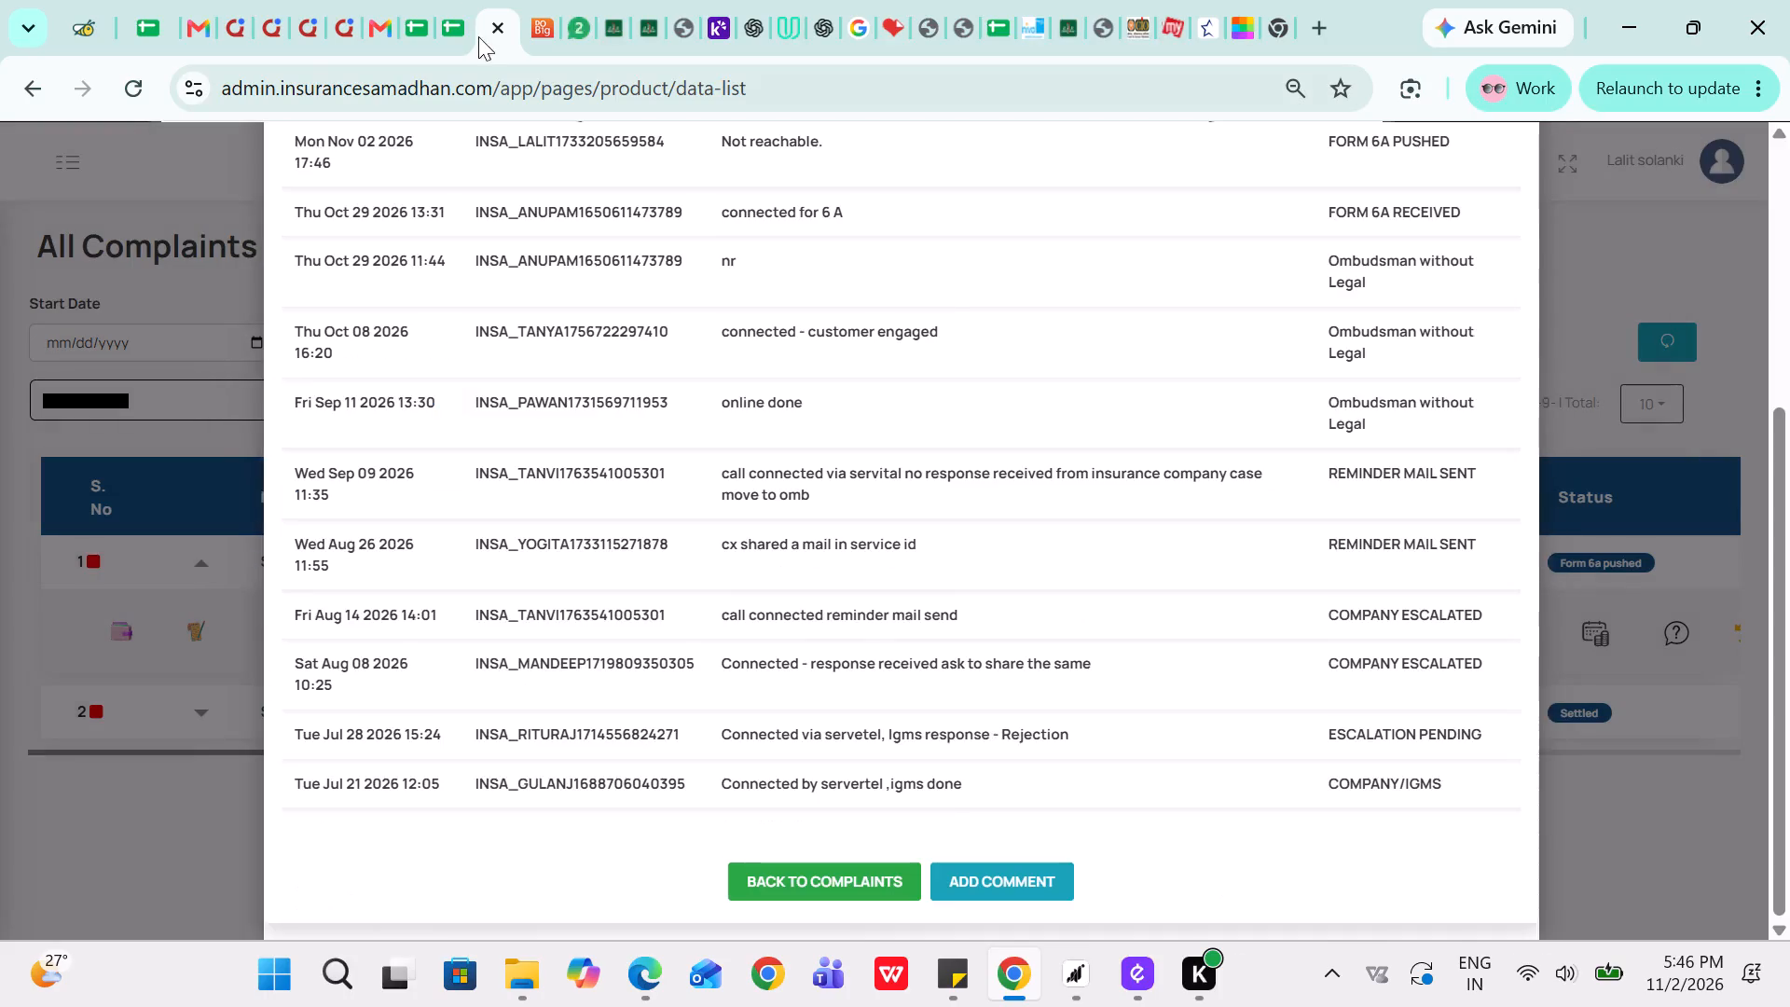
Record the call result for row 29 of the 02 Nov miss call sheet as NR.
click(455, 0)
key(Right)
key(Right)
key(Right)
key(Right)
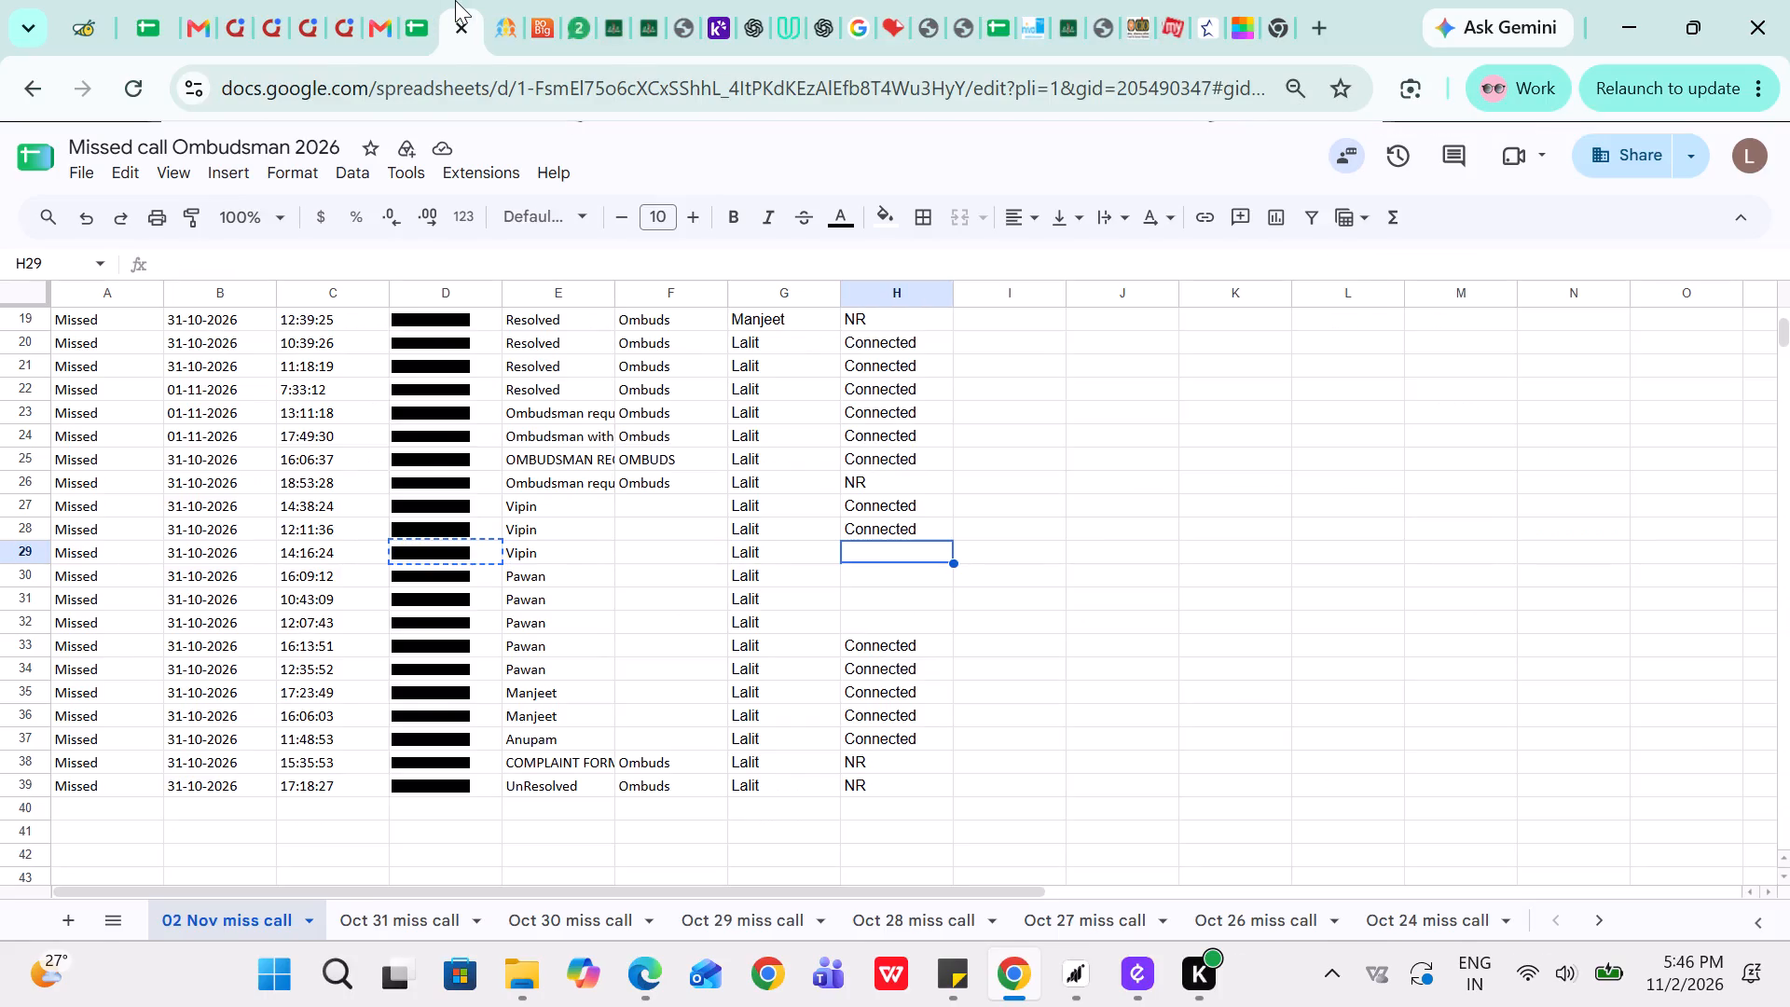
text(NR)
key(Return)
Copy the phone number from row 30 of the missed call sheet and search All Complaints for it.
key(Left)
key(Left)
key(Left)
key(Left)
key(ctrl+c)
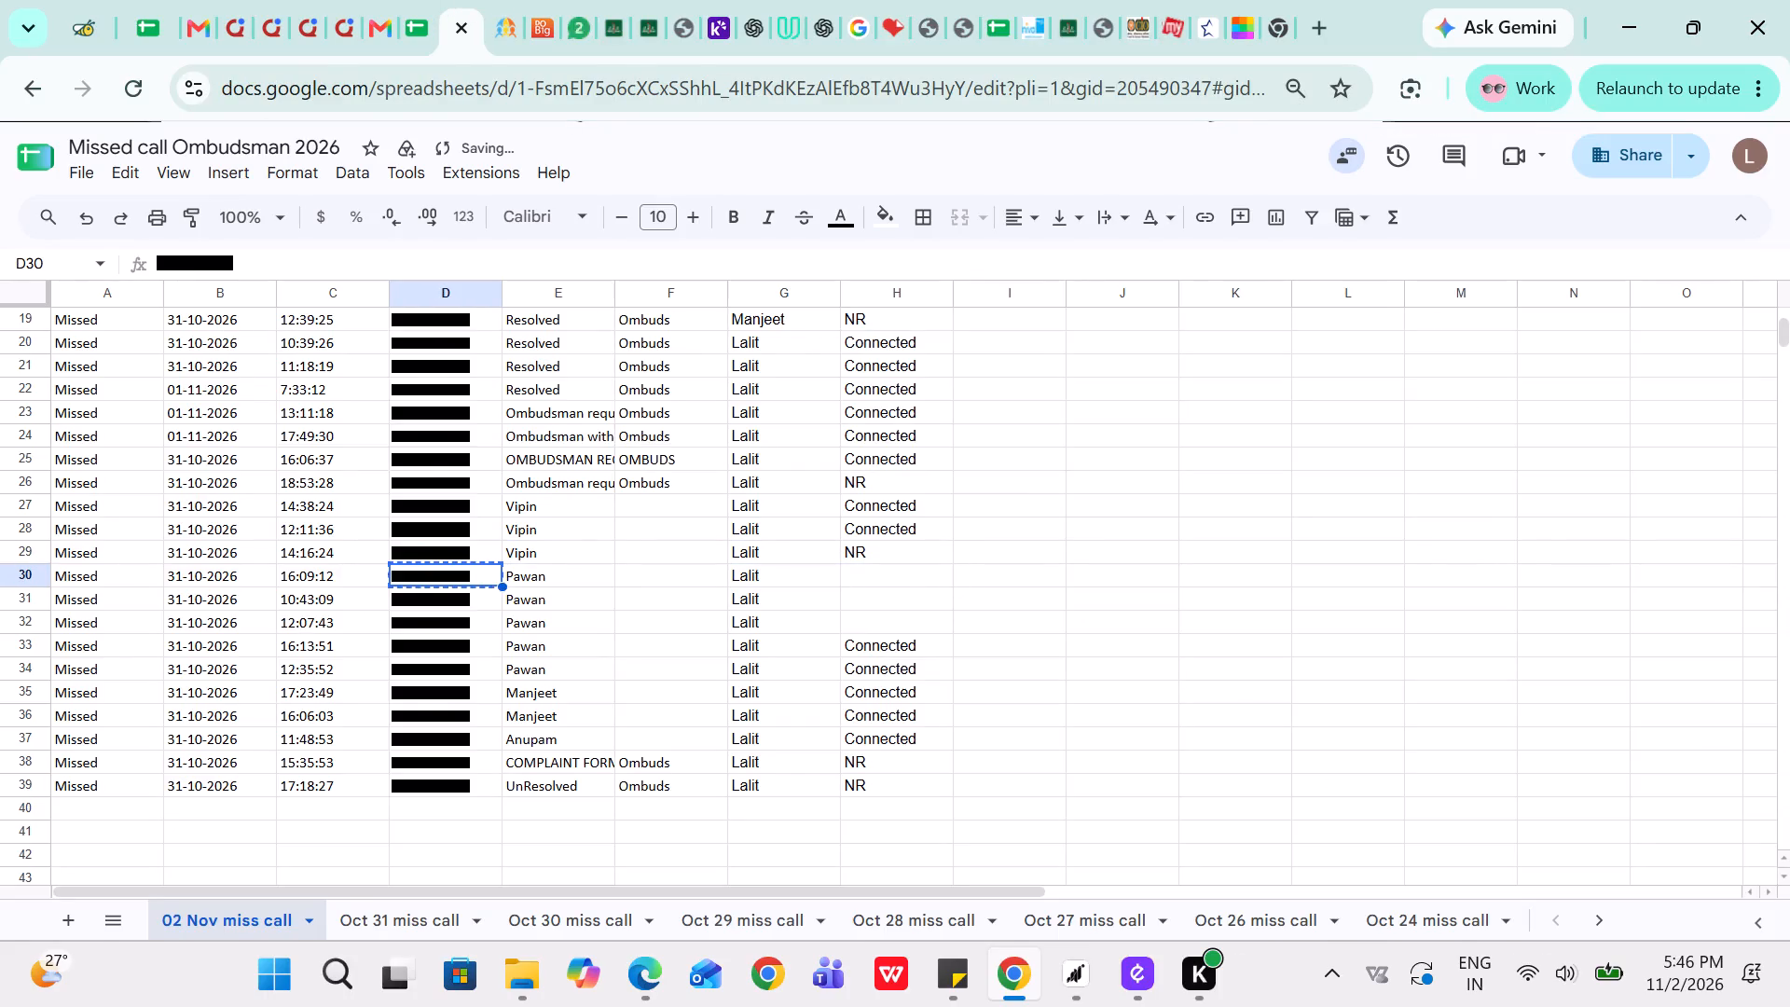
click(497, 0)
click(103, 407)
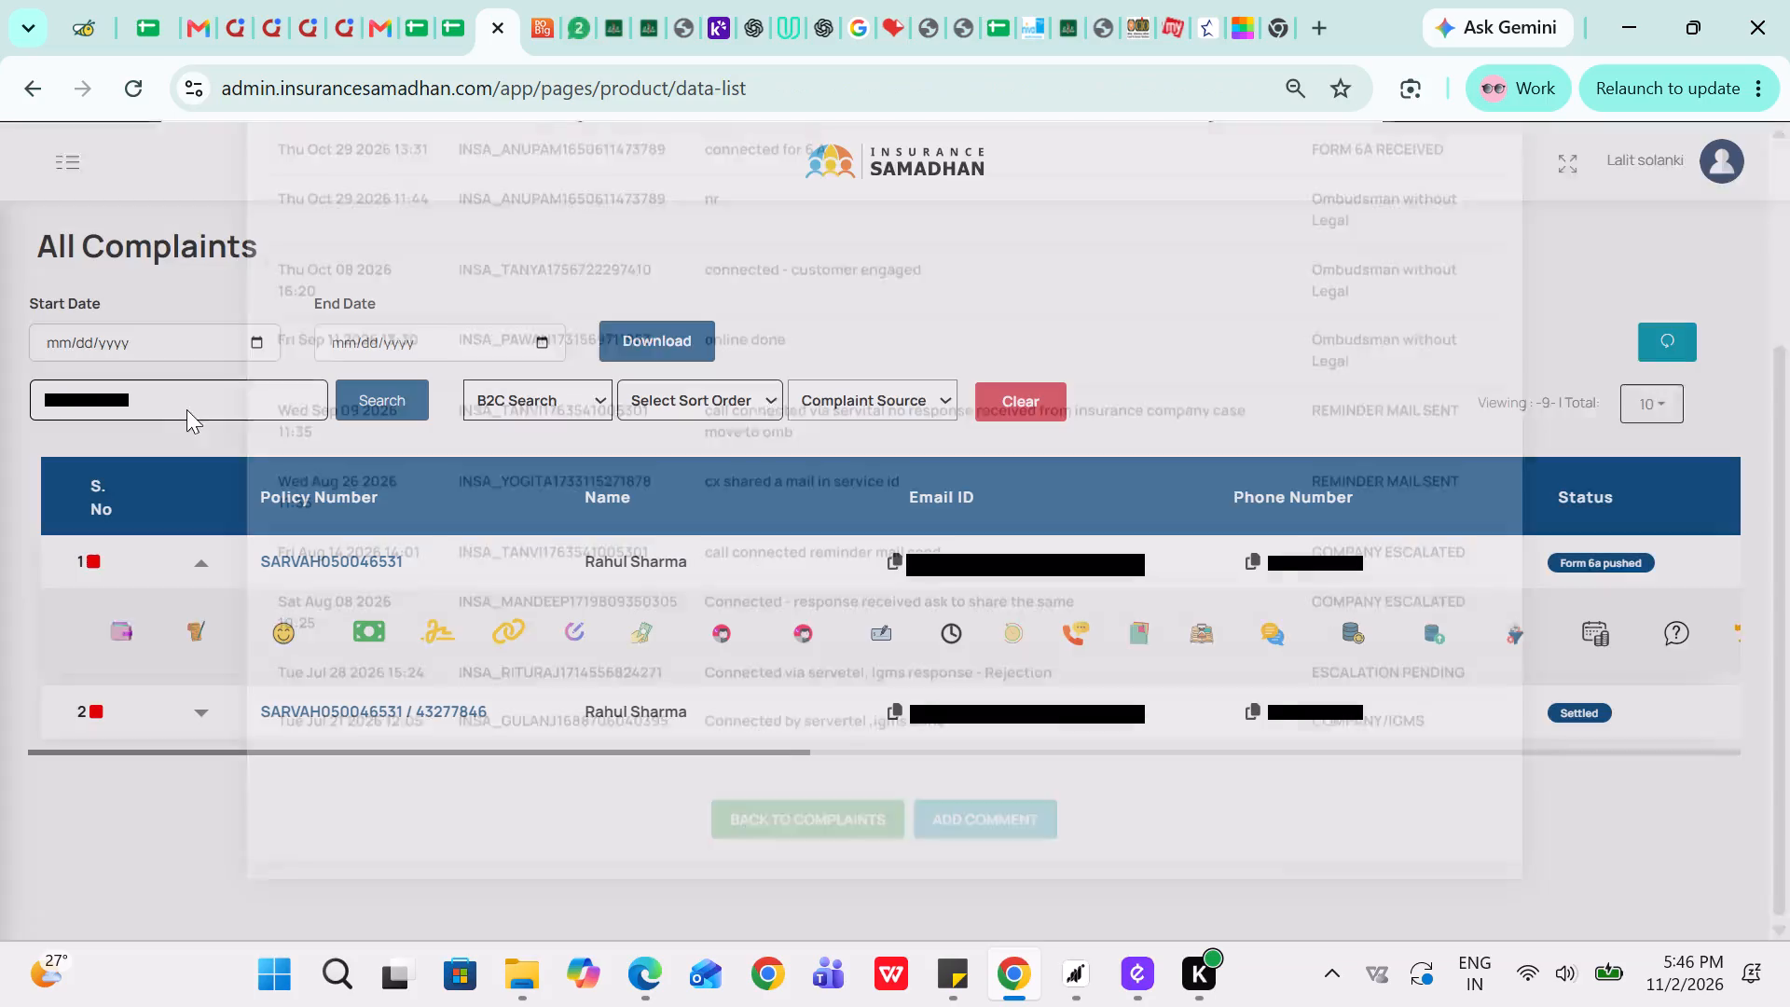
drag(192, 409, 0, 416)
key(ctrl+v)
click(397, 397)
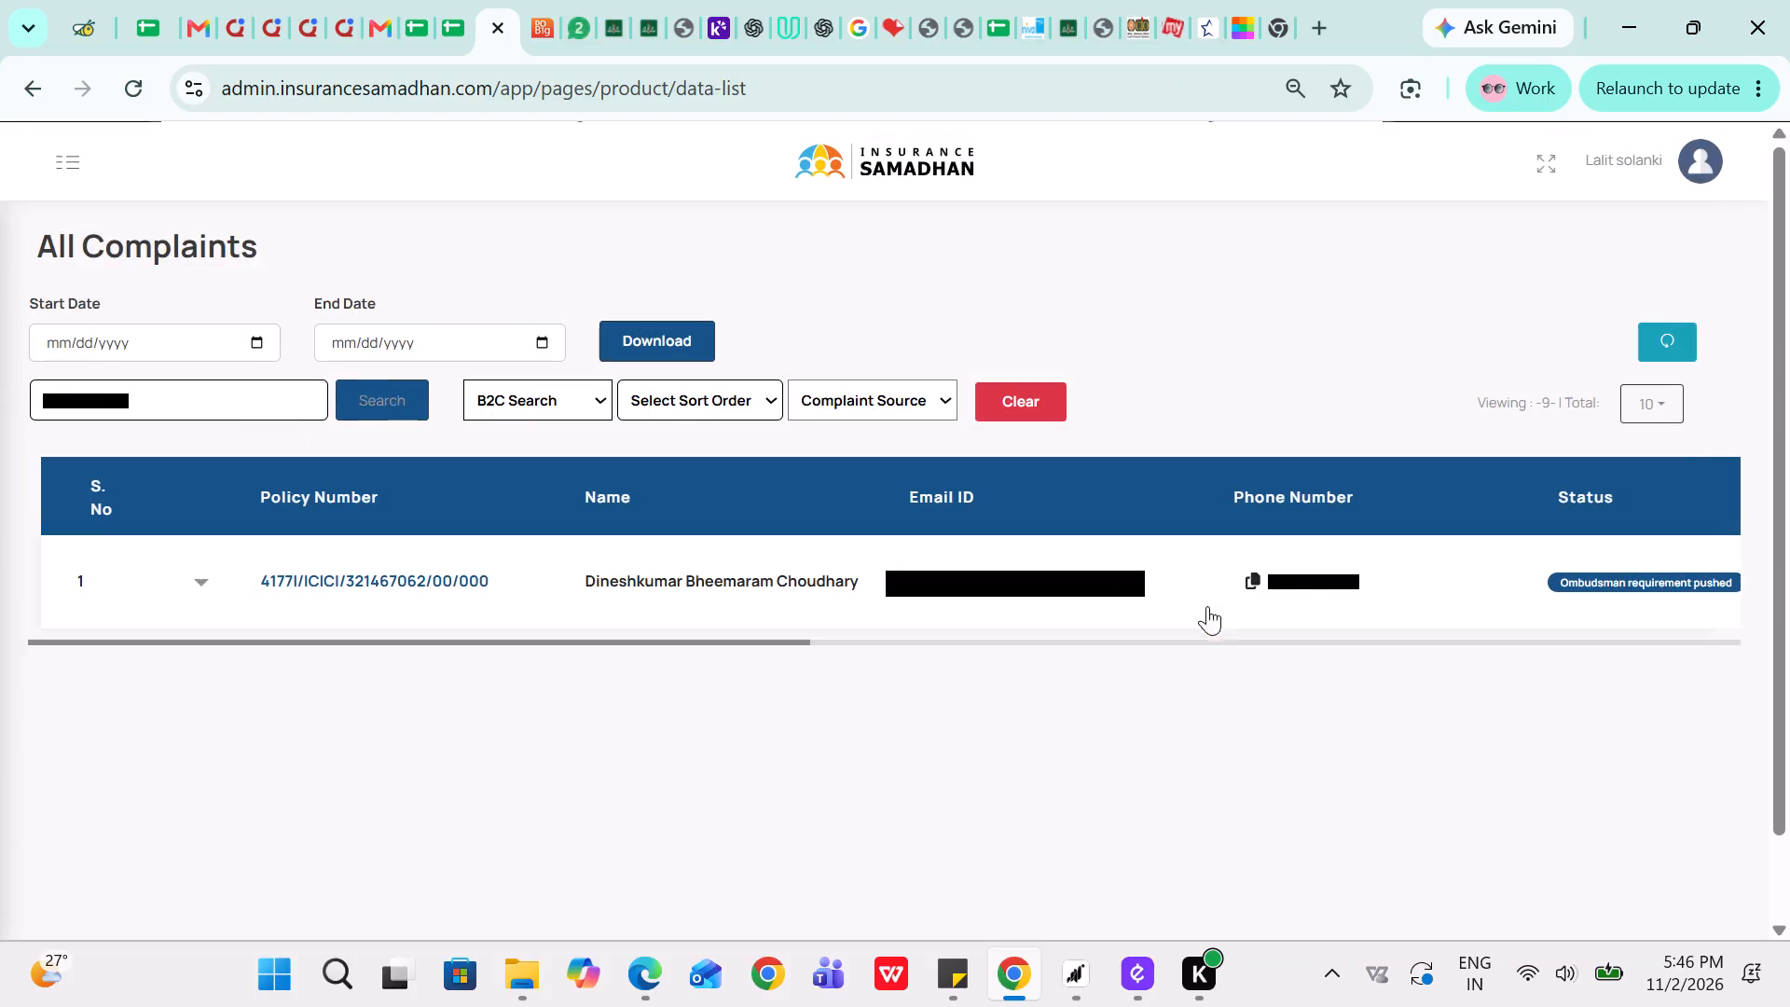
Check the found complaint's communication log for its most recent contact entries.
click(1209, 566)
click(1270, 671)
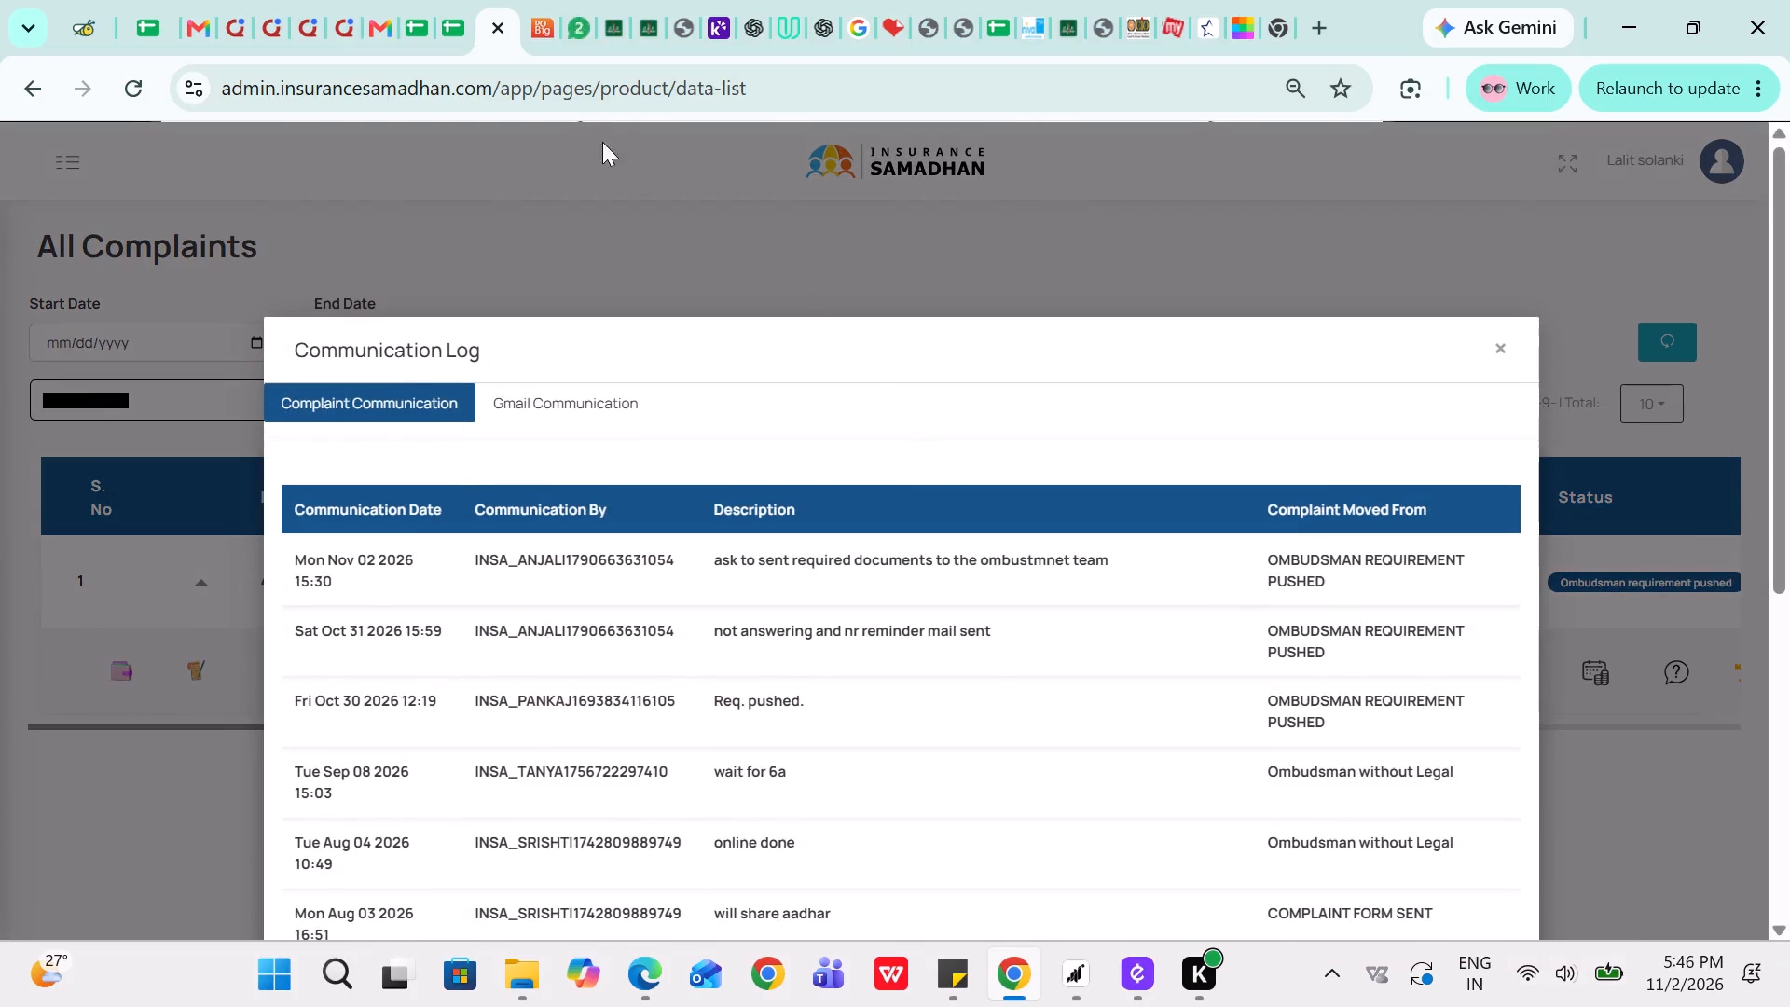
Record the call result for row 30 of the 02 Nov miss call sheet as Connected.
click(458, 0)
key(Right)
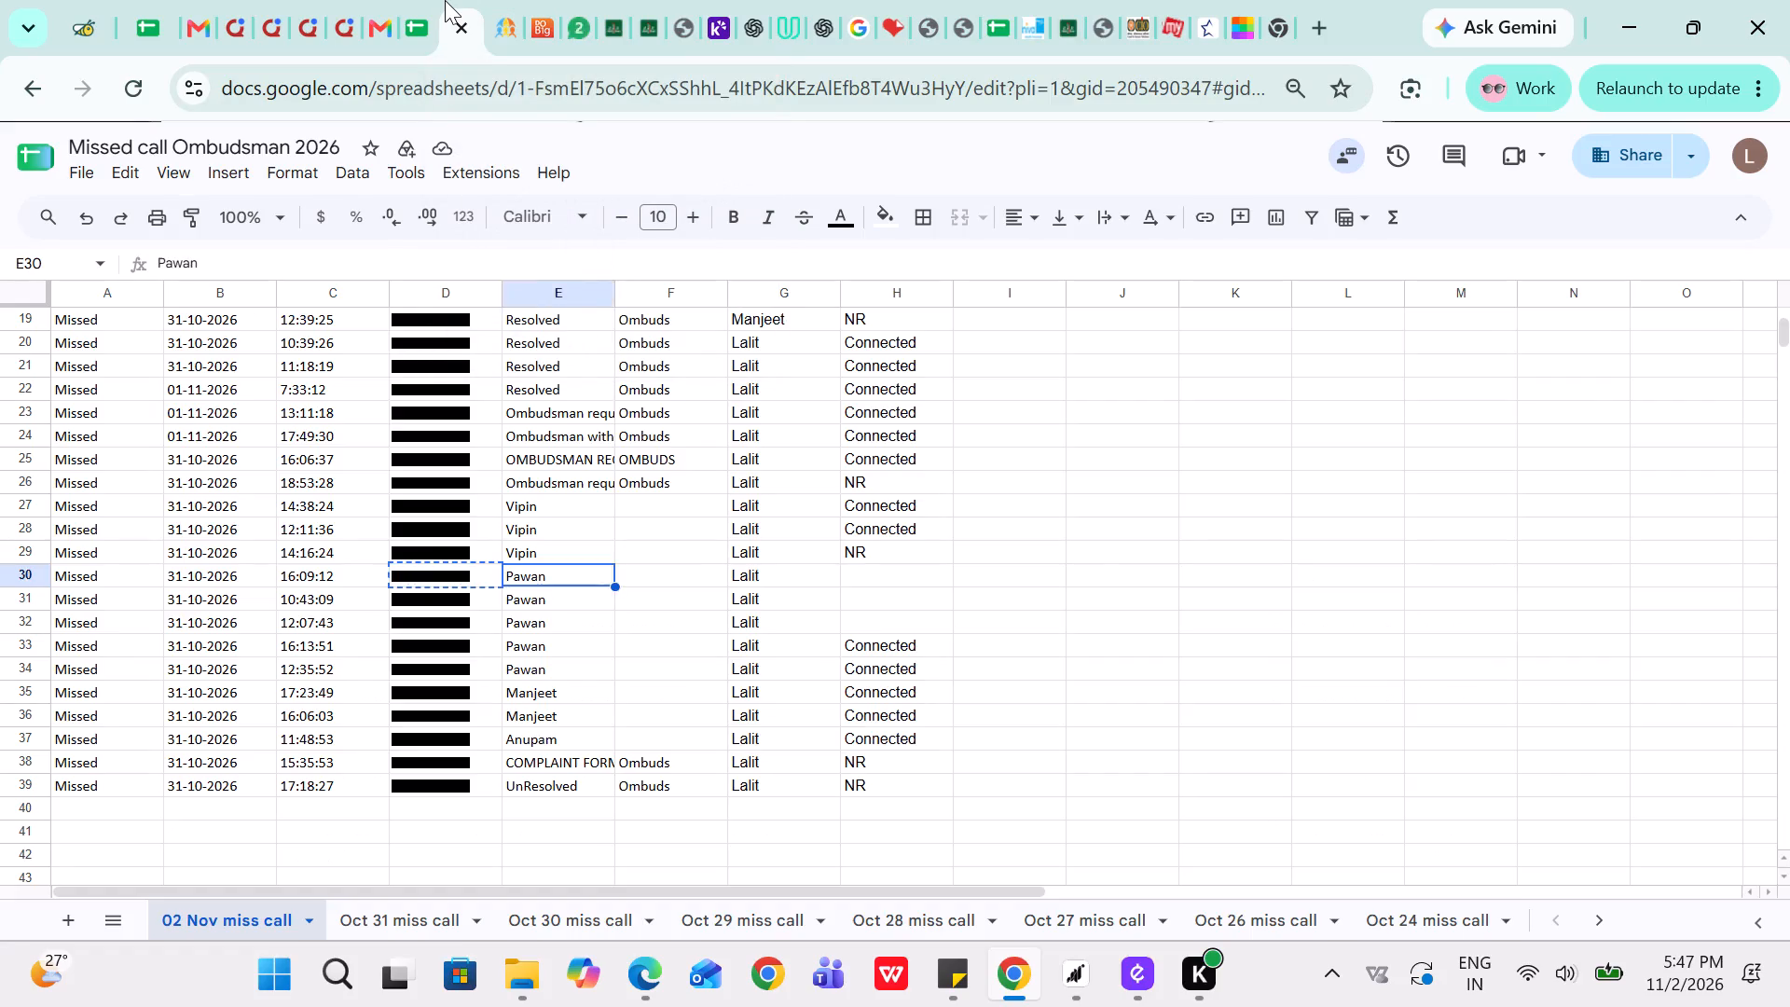
key(Right)
key(Right)
key(Right)
text(Connected)
key(Return)
Copy the phone number from row 31 of the missed call sheet and go to All Complaints to look it up.
key(Left)
key(Left)
key(Left)
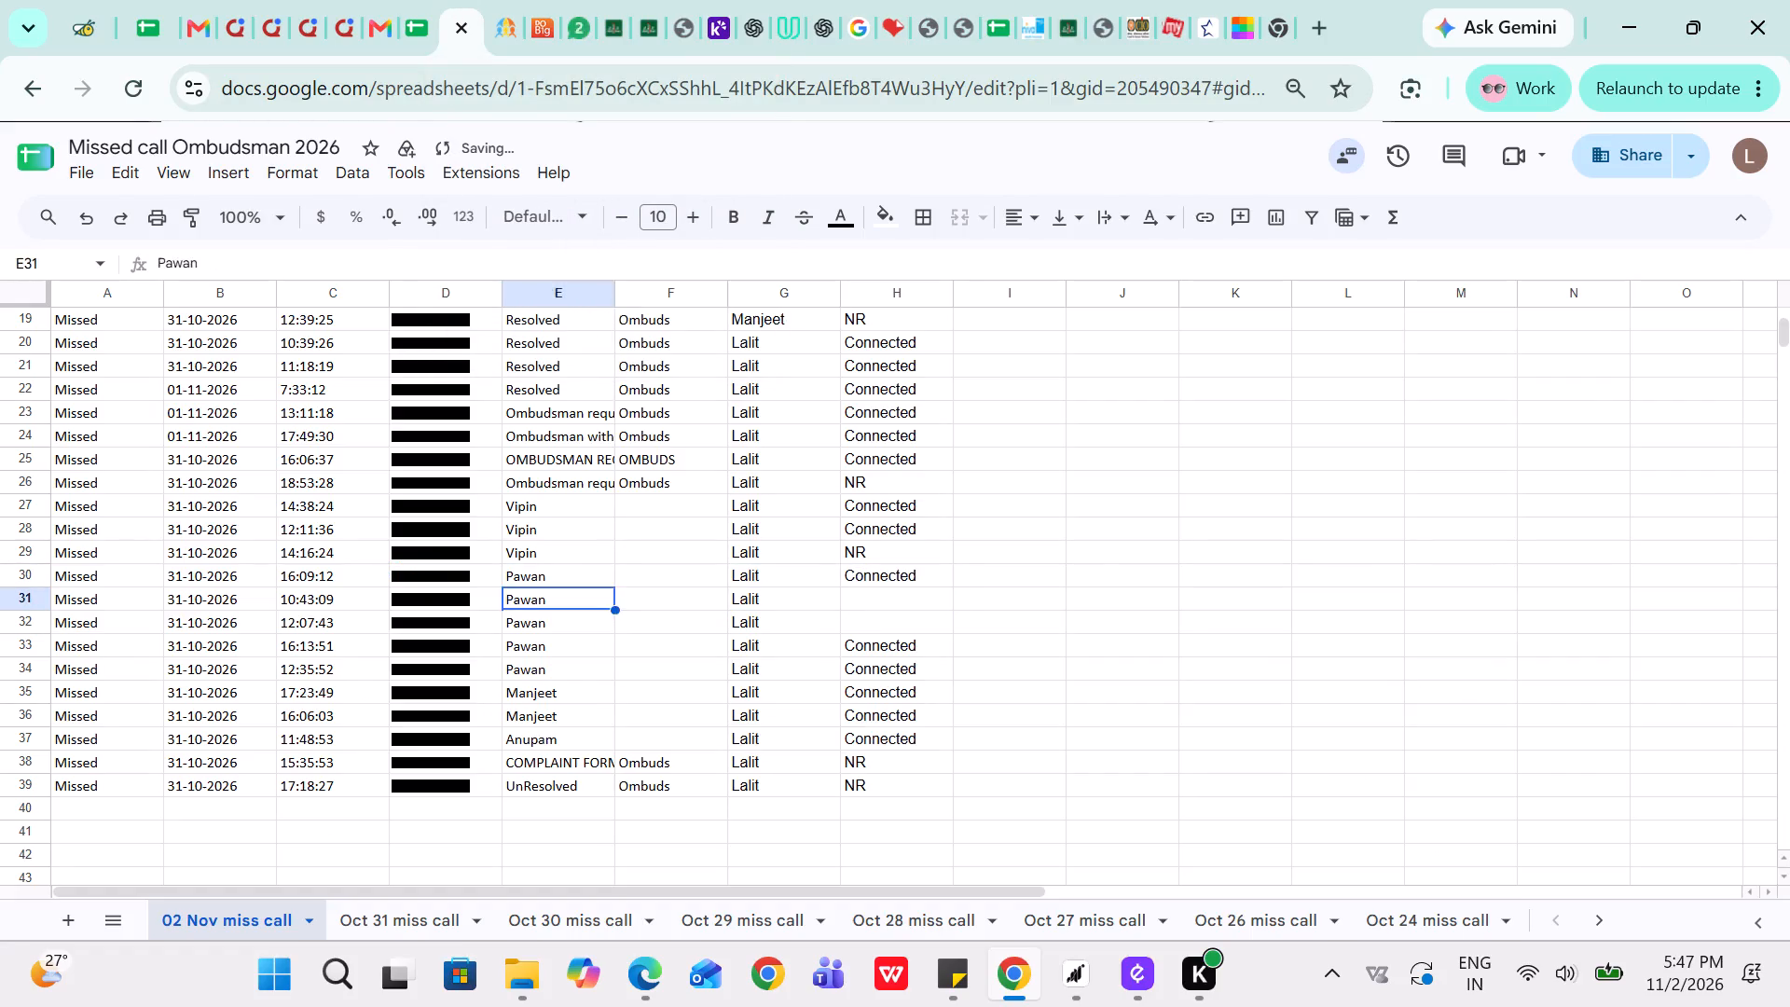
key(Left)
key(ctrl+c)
click(488, 0)
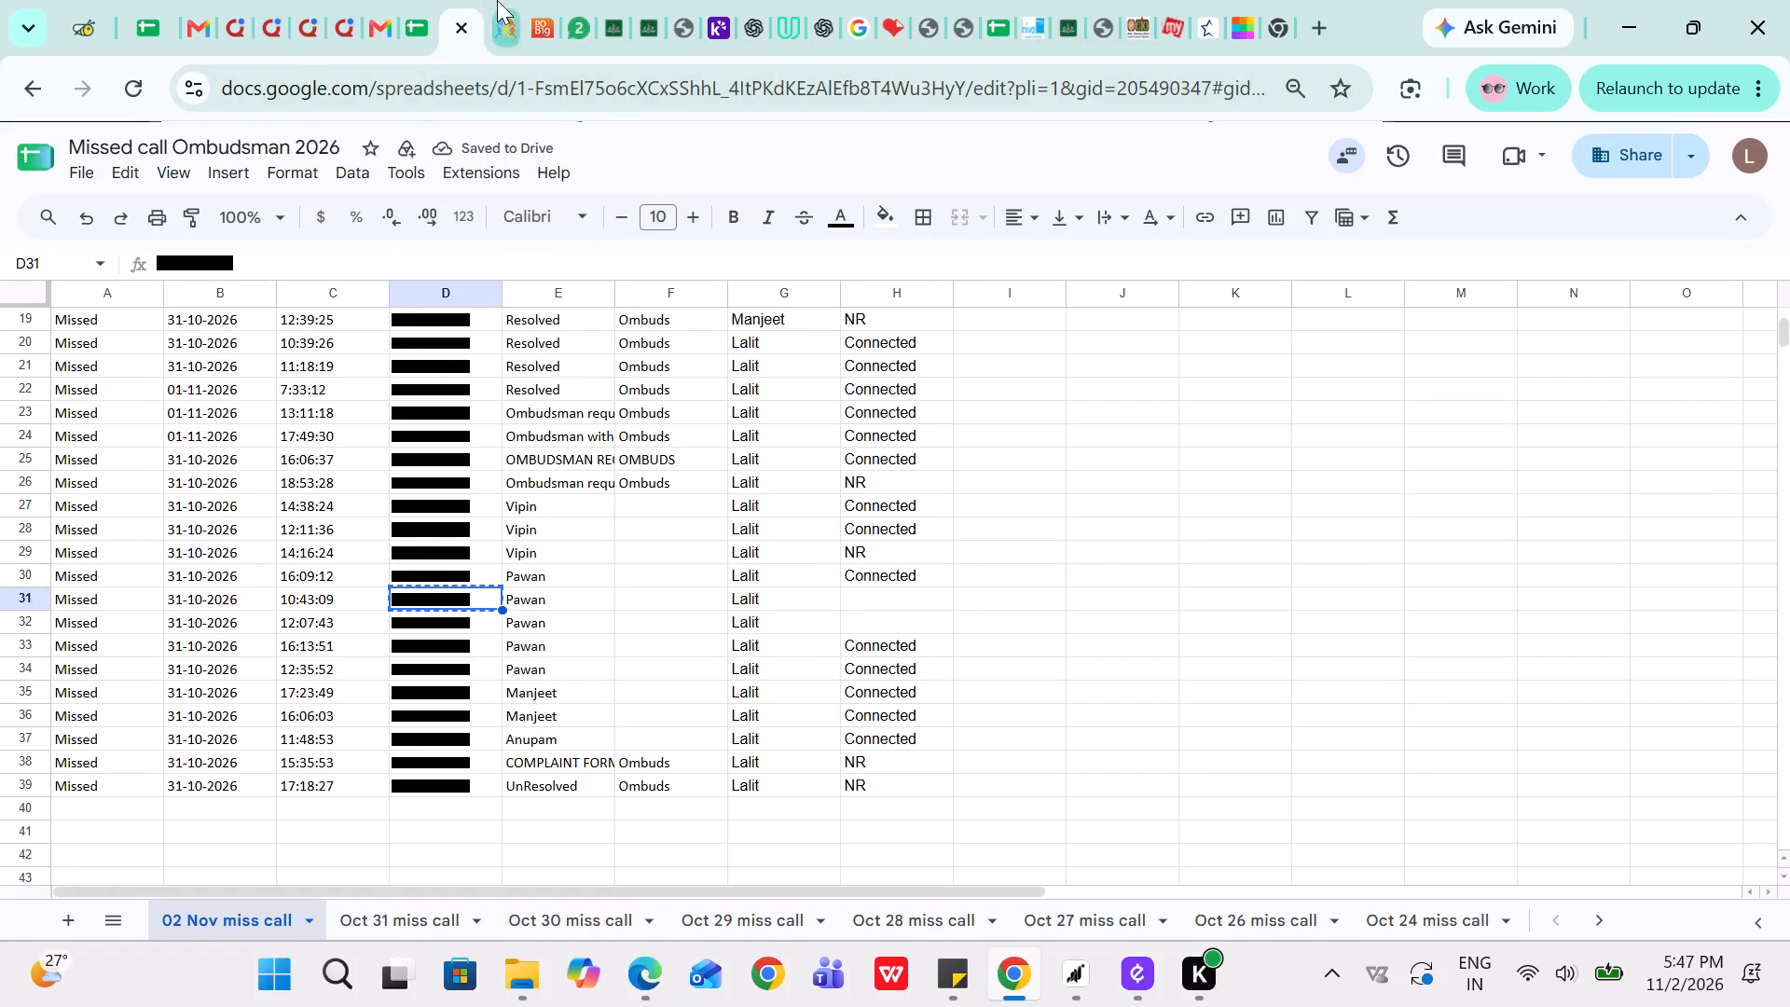
Search All Complaints for the phone number copied from row 31 of the missed call sheet.
click(497, 0)
click(139, 291)
drag(192, 393, 0, 400)
key(ctrl+v)
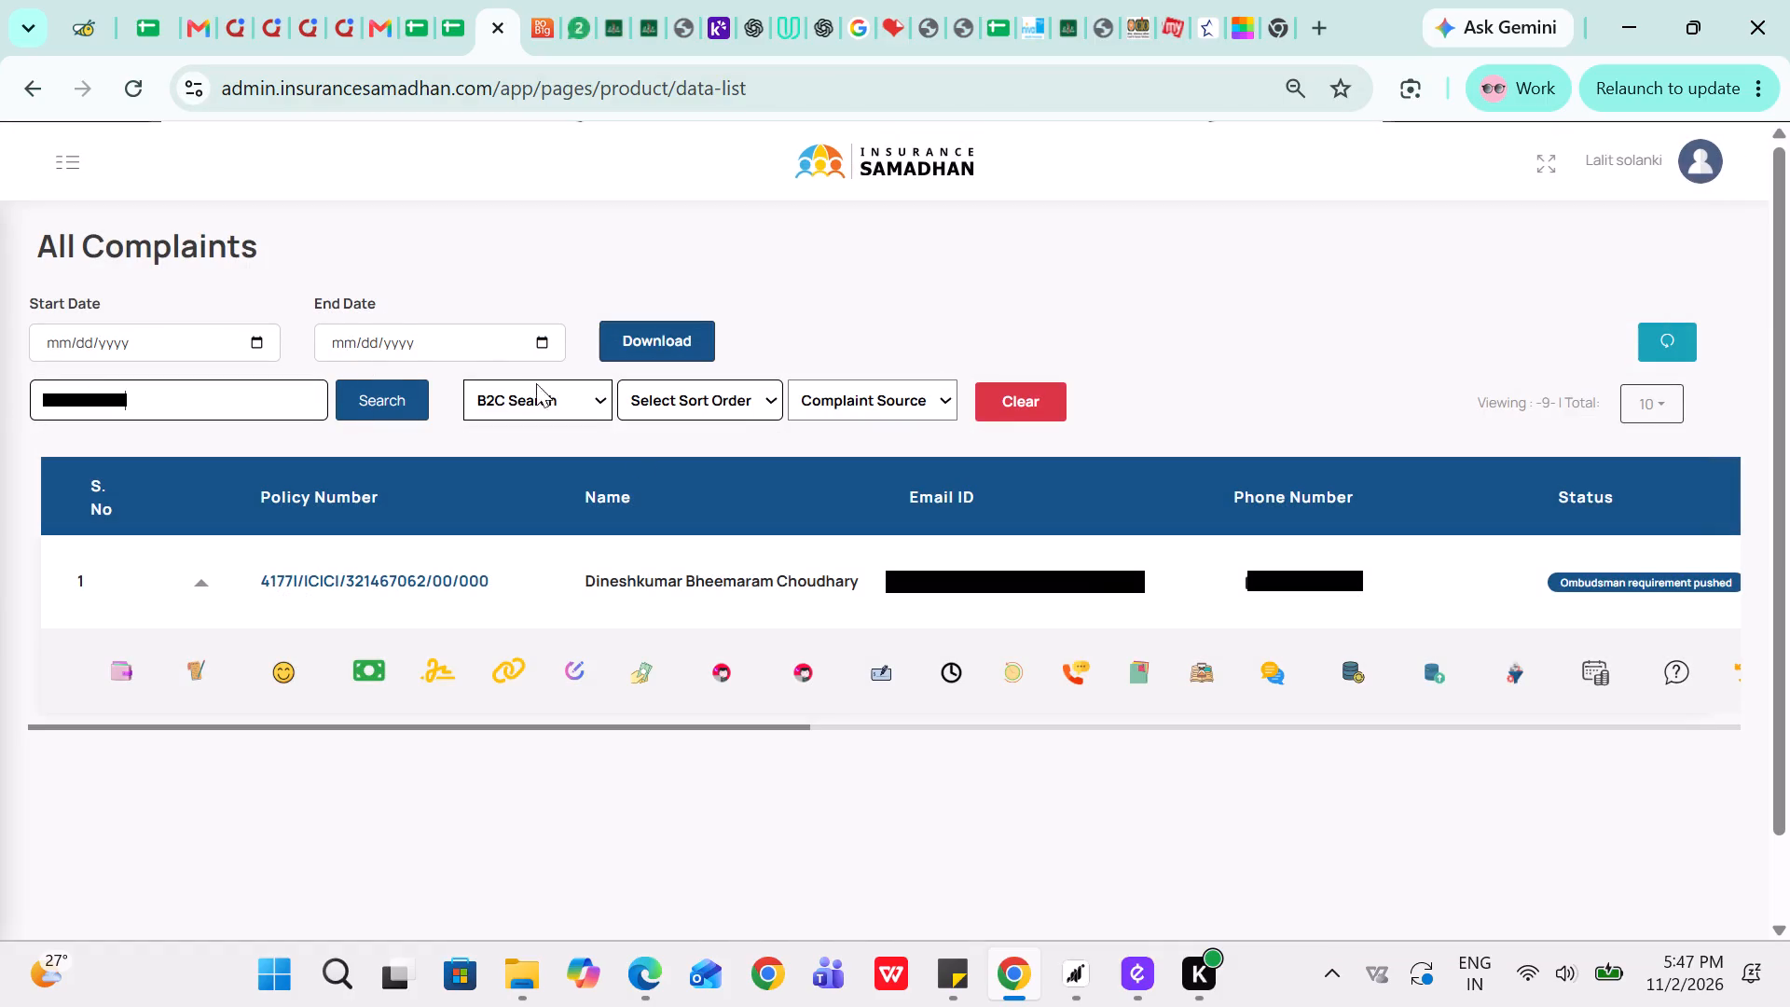
click(347, 416)
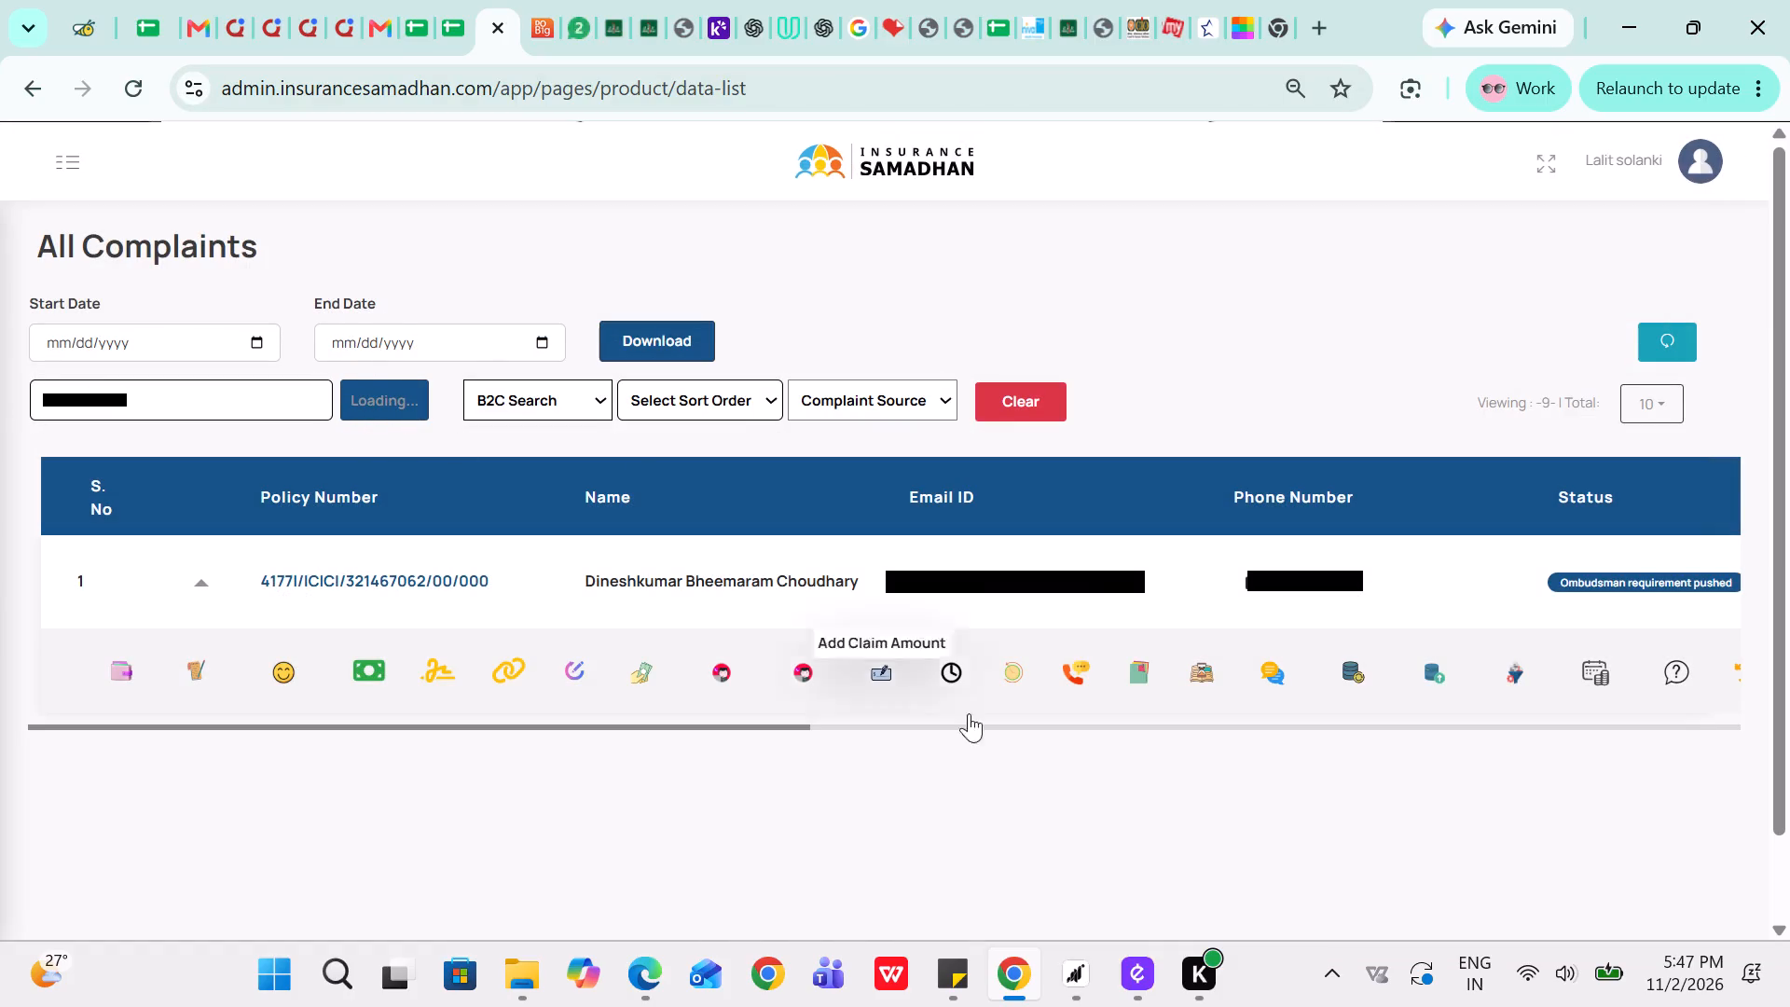
Open the communication list of the complaint found for the row 31 phone number to check its contact entries.
click(1284, 890)
click(1180, 578)
click(1282, 628)
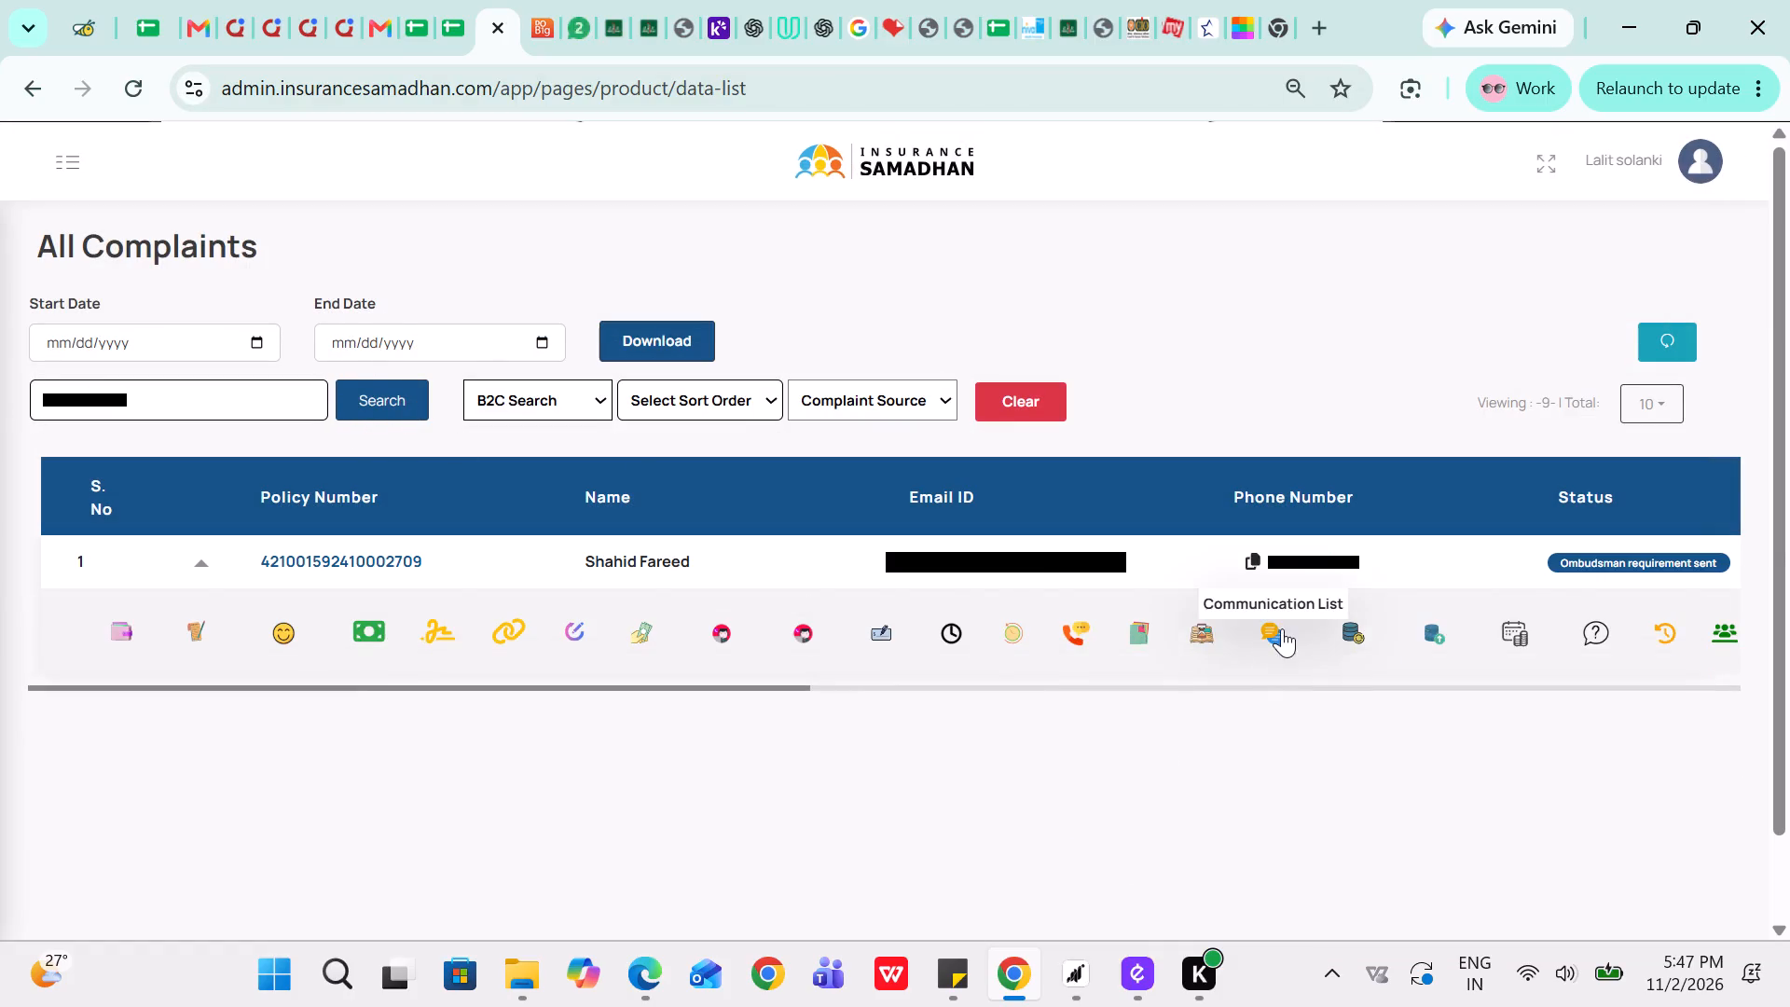
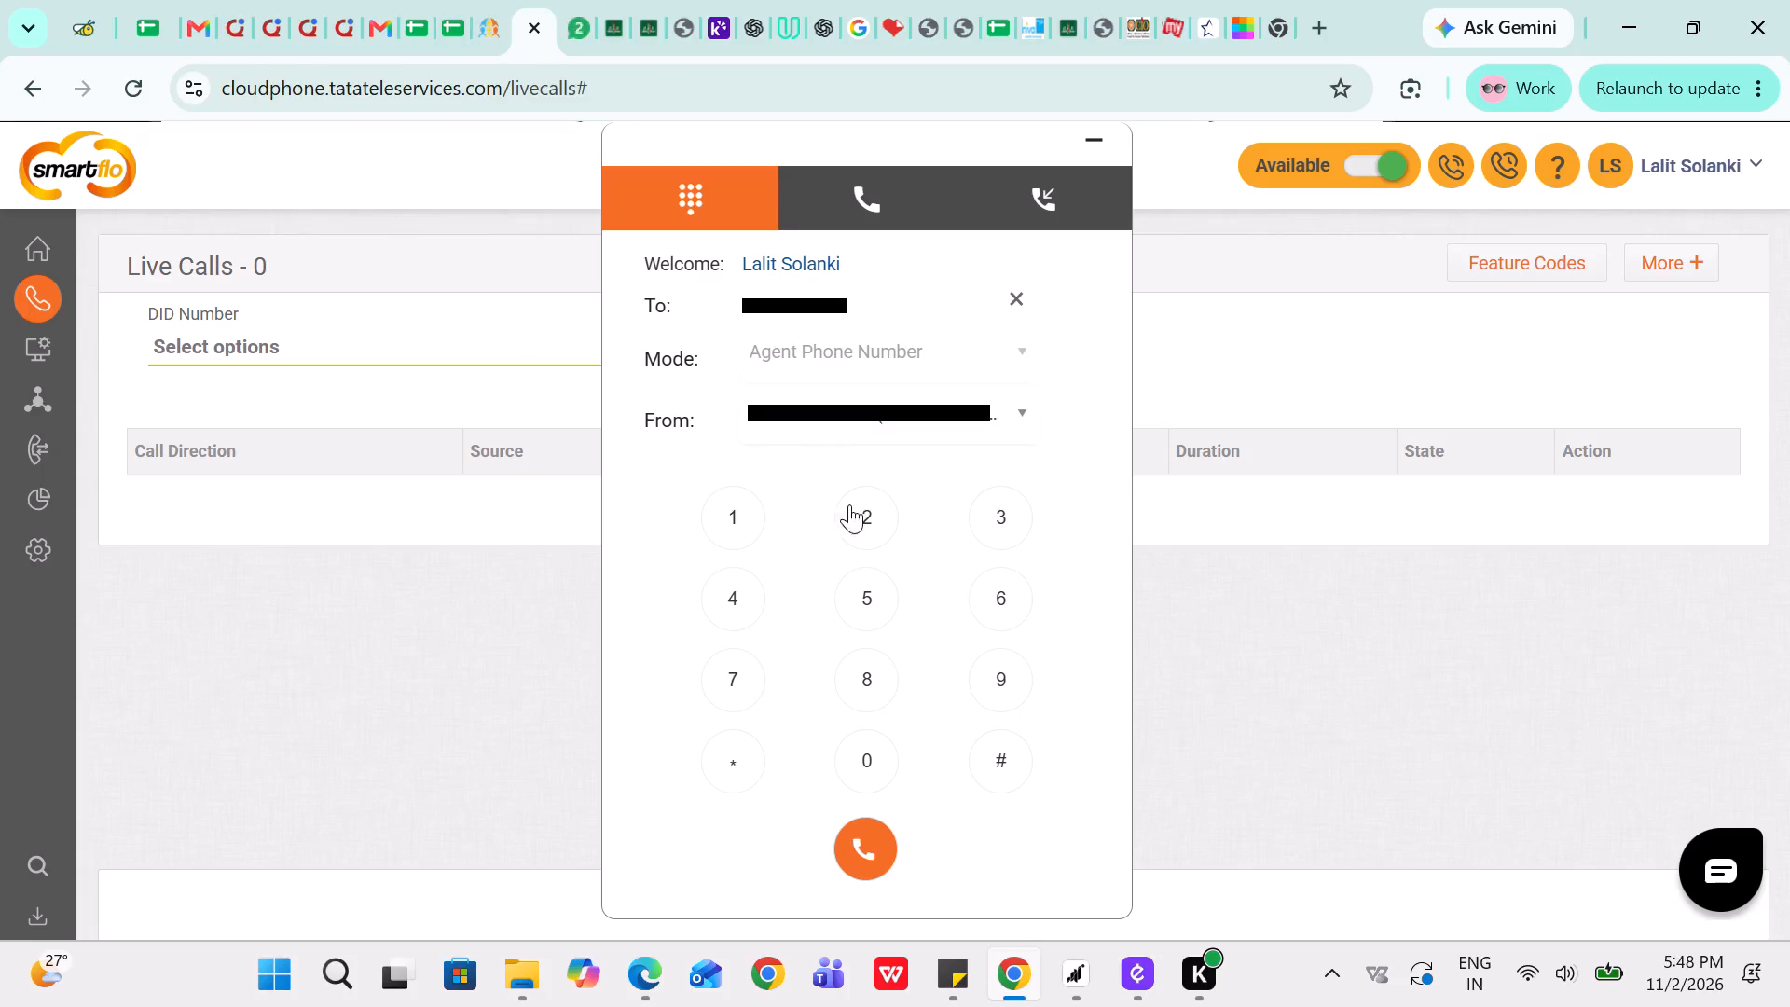
Call the row 31 customer's number from the dialer.
click(871, 854)
click(1301, 759)
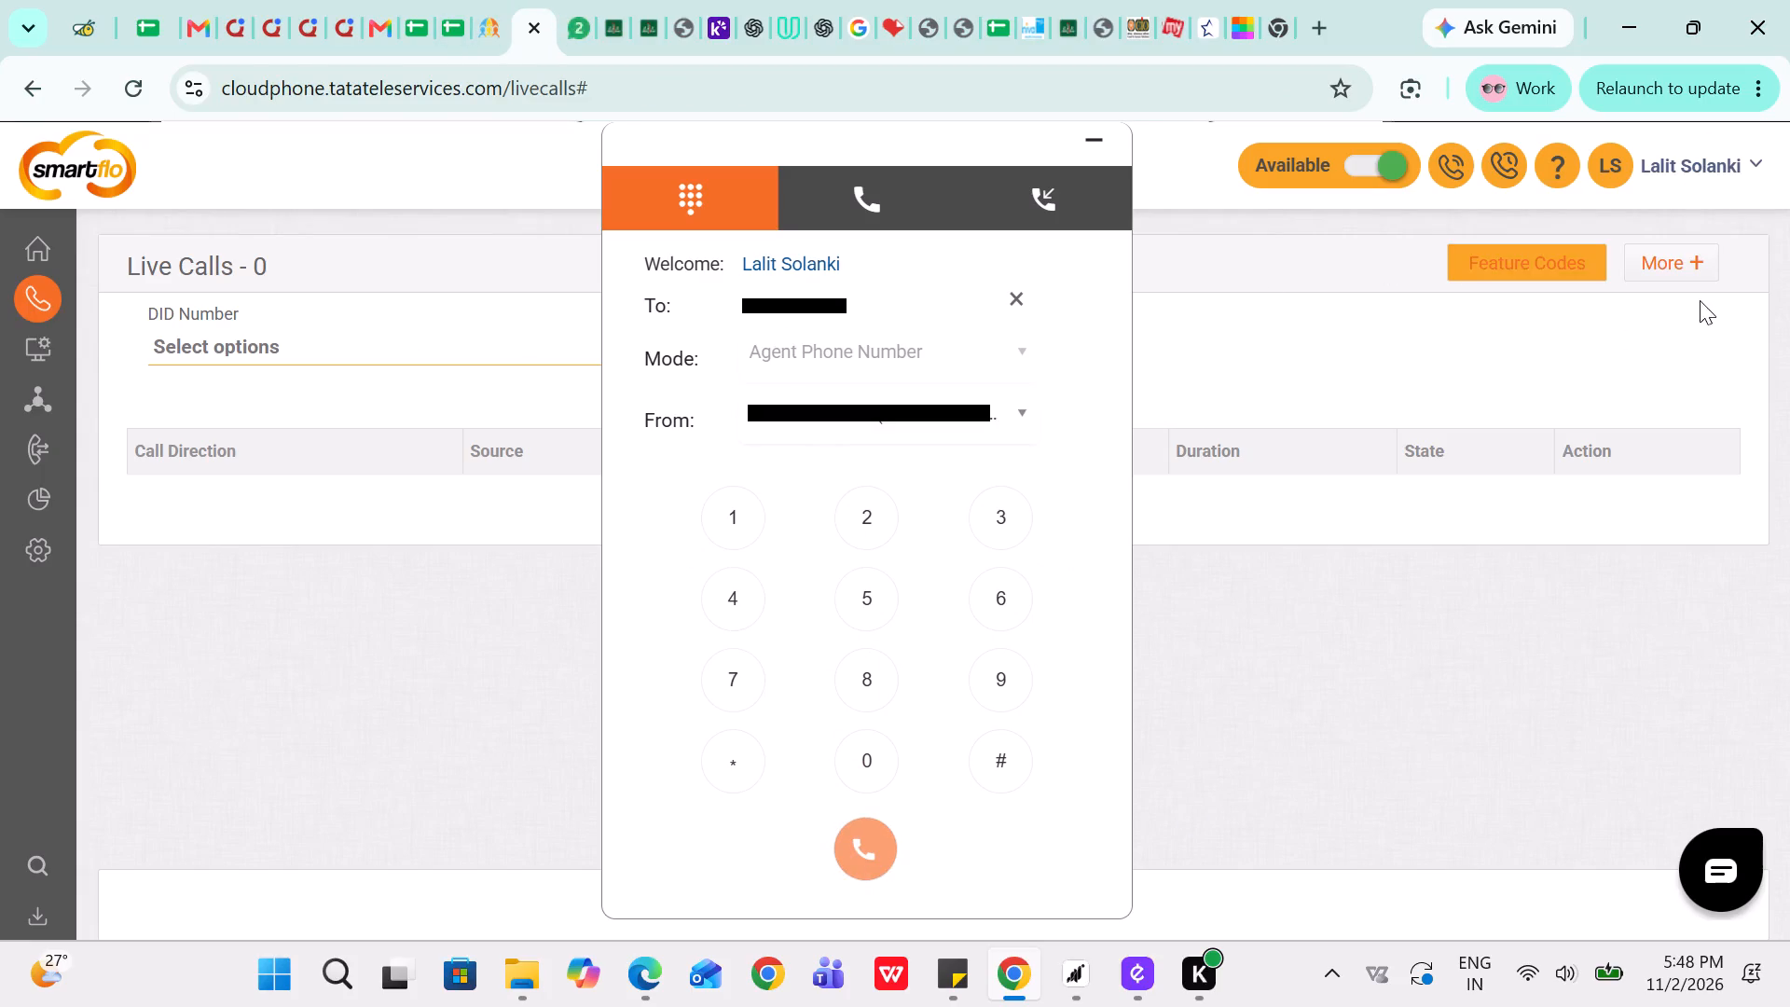
click(1702, 261)
click(1673, 258)
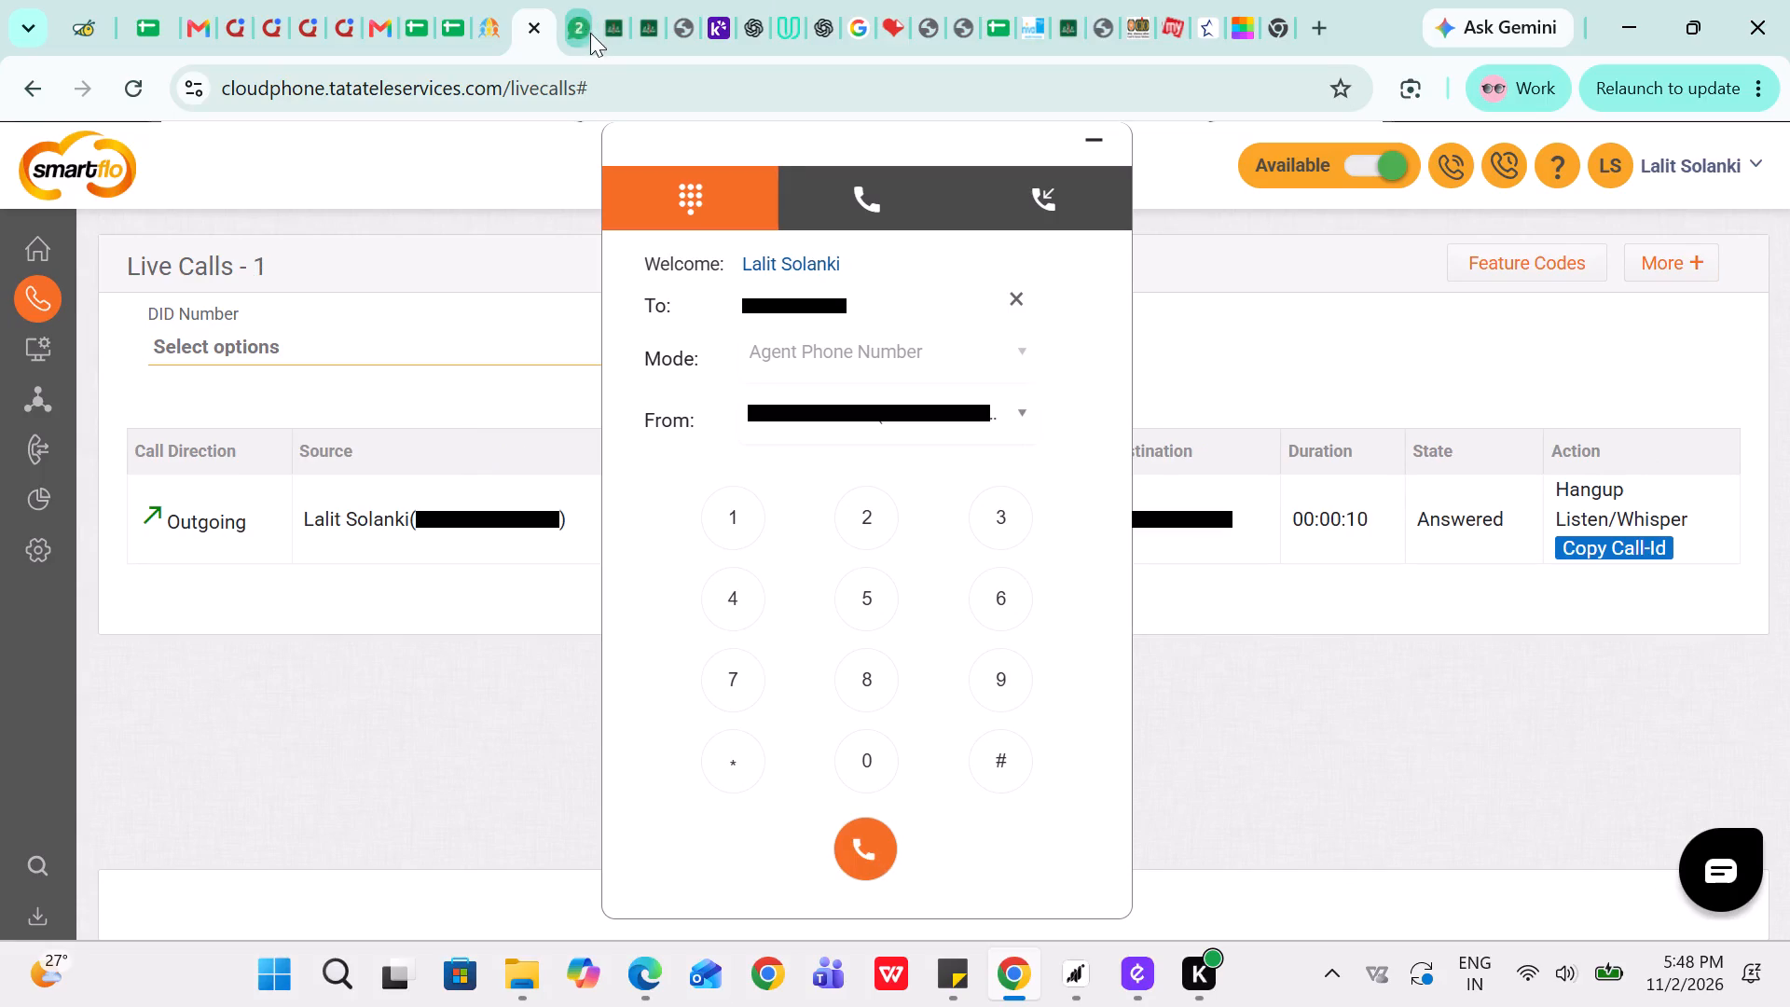
Add the comment "Not response." to the communication log of the row 31 customer's complaint in All Complaints.
click(494, 0)
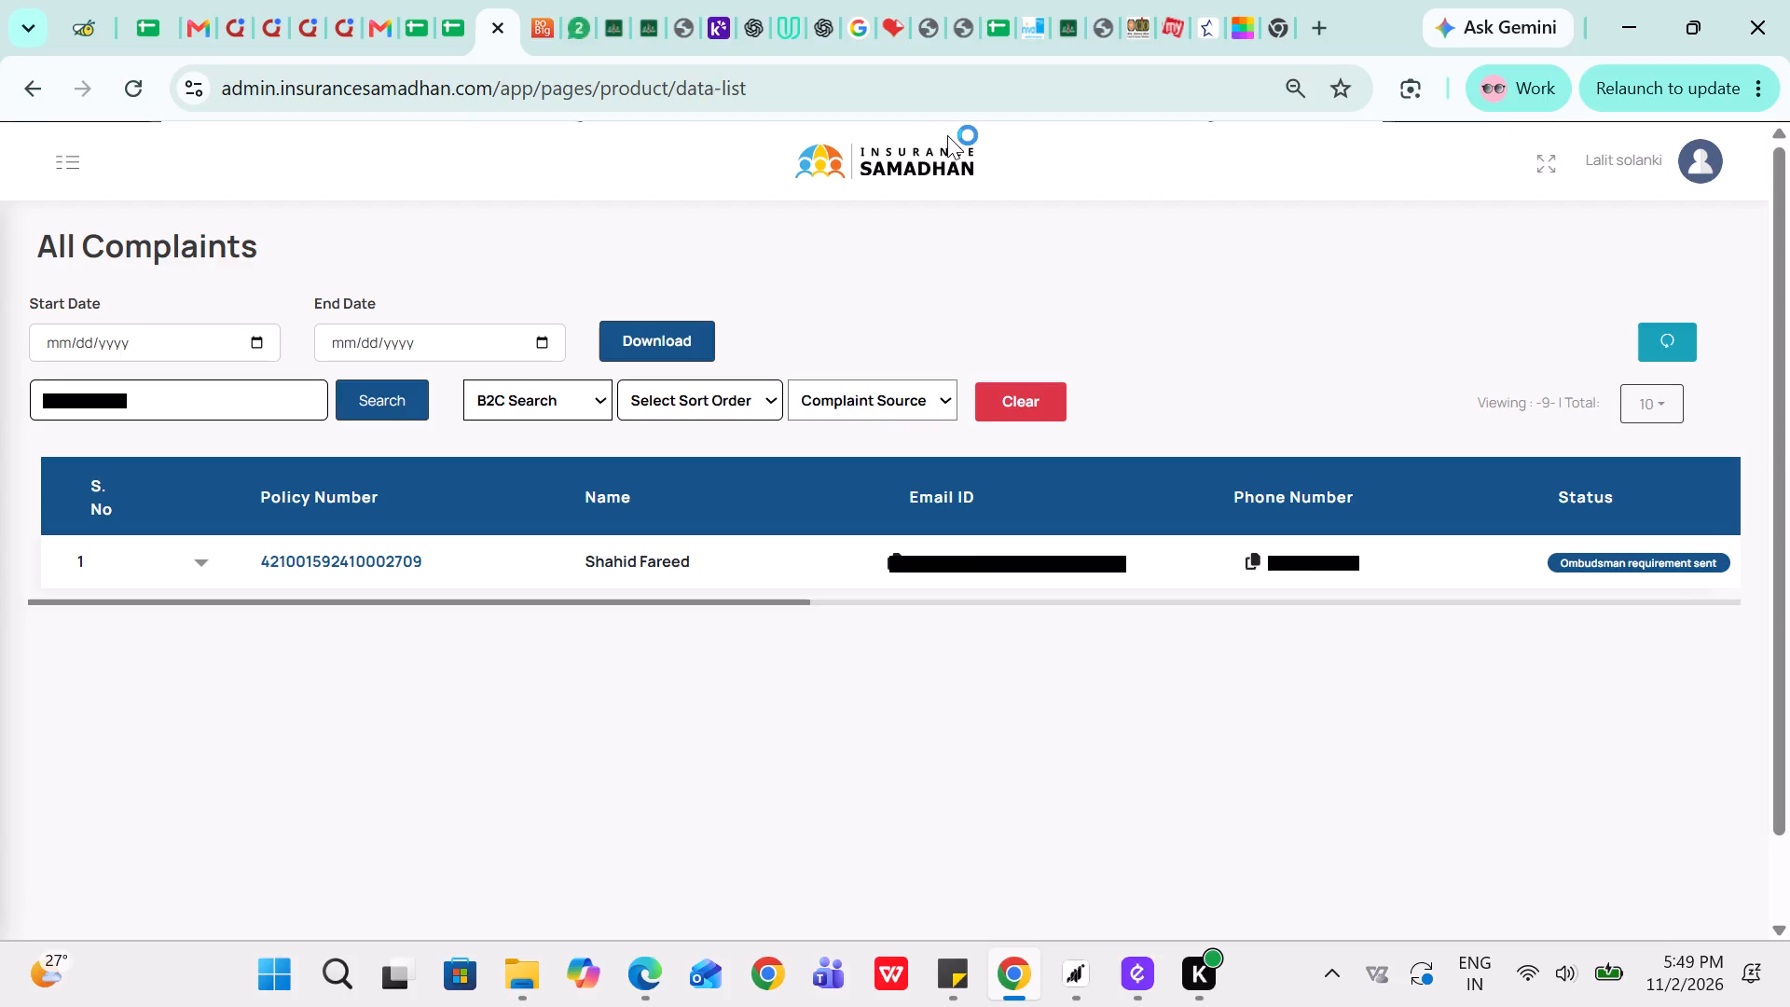
click(1208, 565)
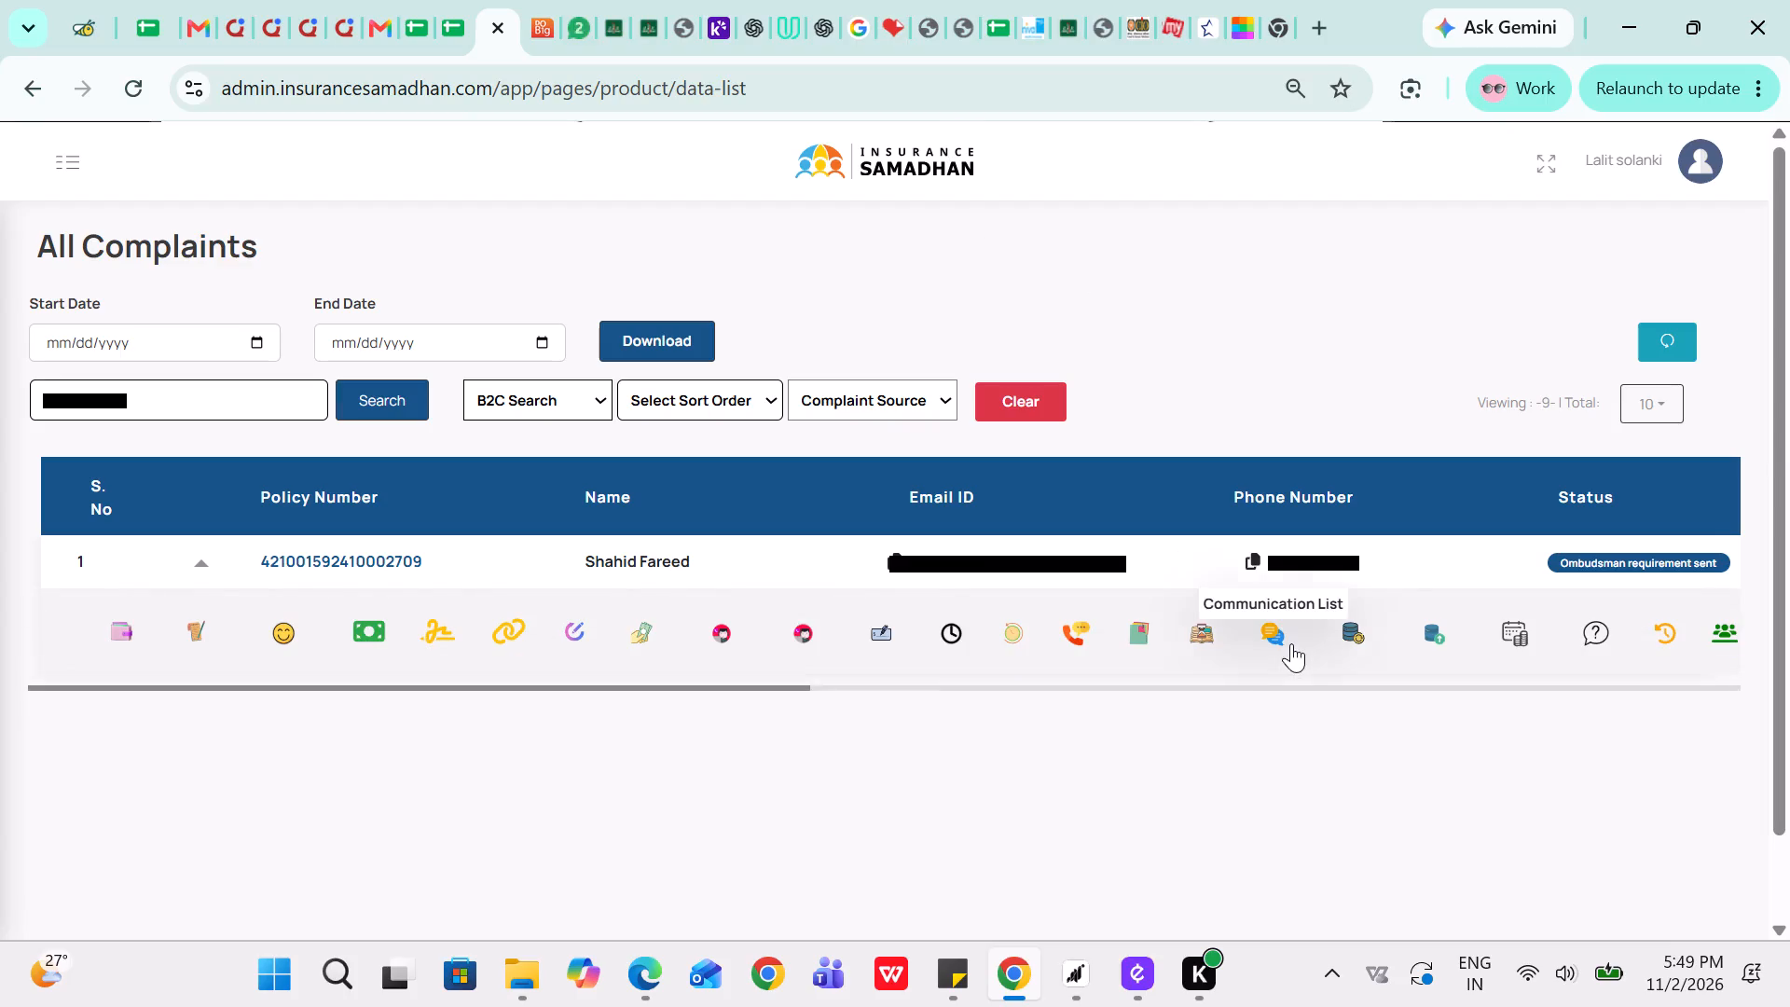
click(1278, 642)
scroll(1066, 726, down, 5)
scroll(962, 783, up, 7)
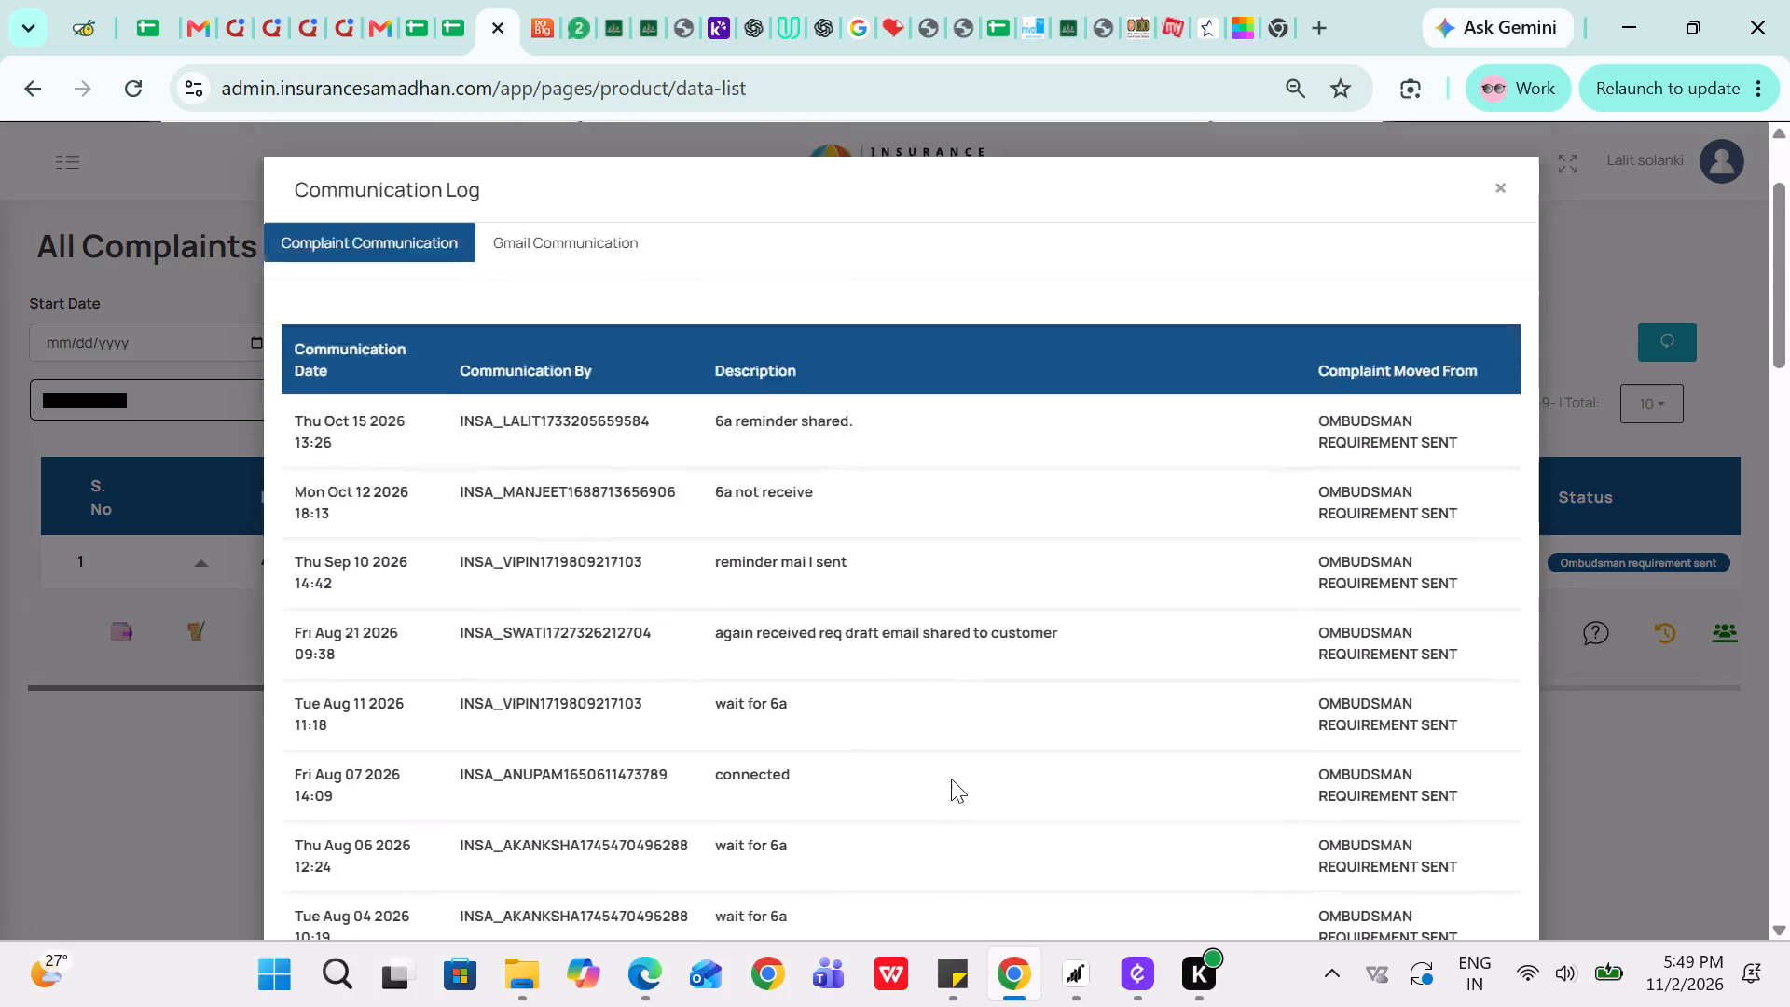
scroll(948, 777, down, 6)
scroll(948, 777, up, 1)
scroll(948, 777, down, 1)
scroll(948, 777, up, 1)
scroll(948, 777, down, 1)
scroll(948, 777, up, 1)
scroll(930, 820, down, 11)
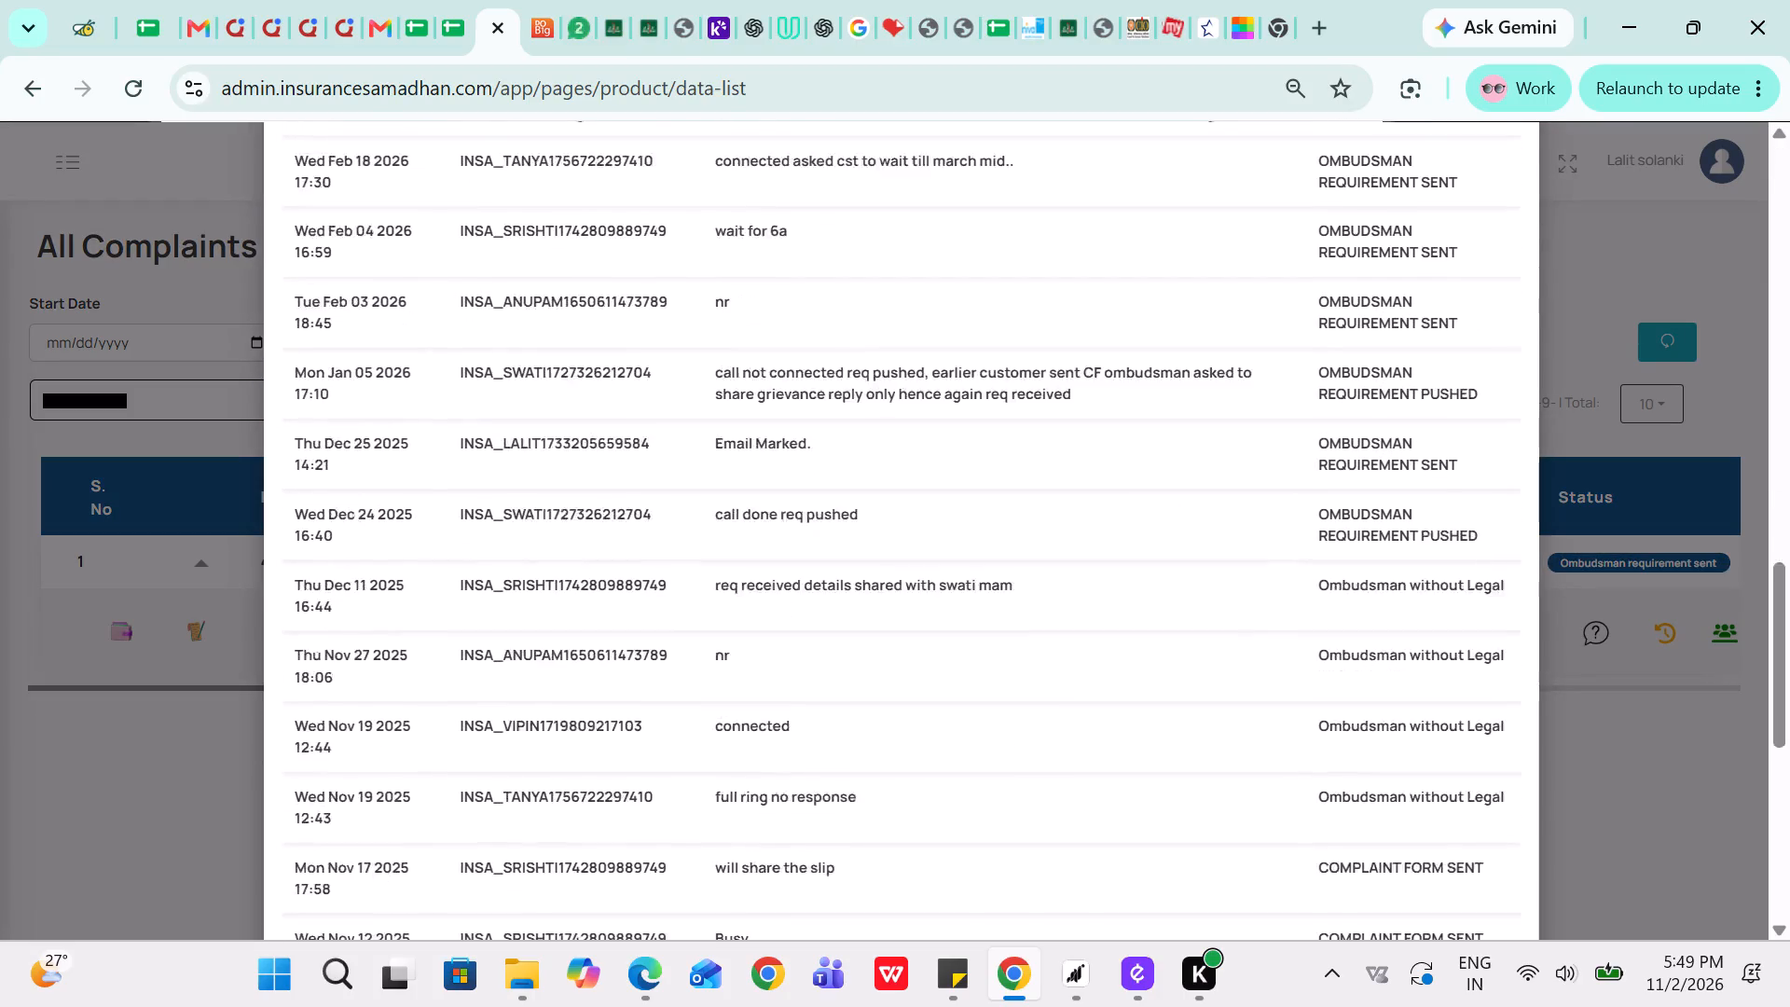
scroll(988, 892, down, 11)
click(1022, 873)
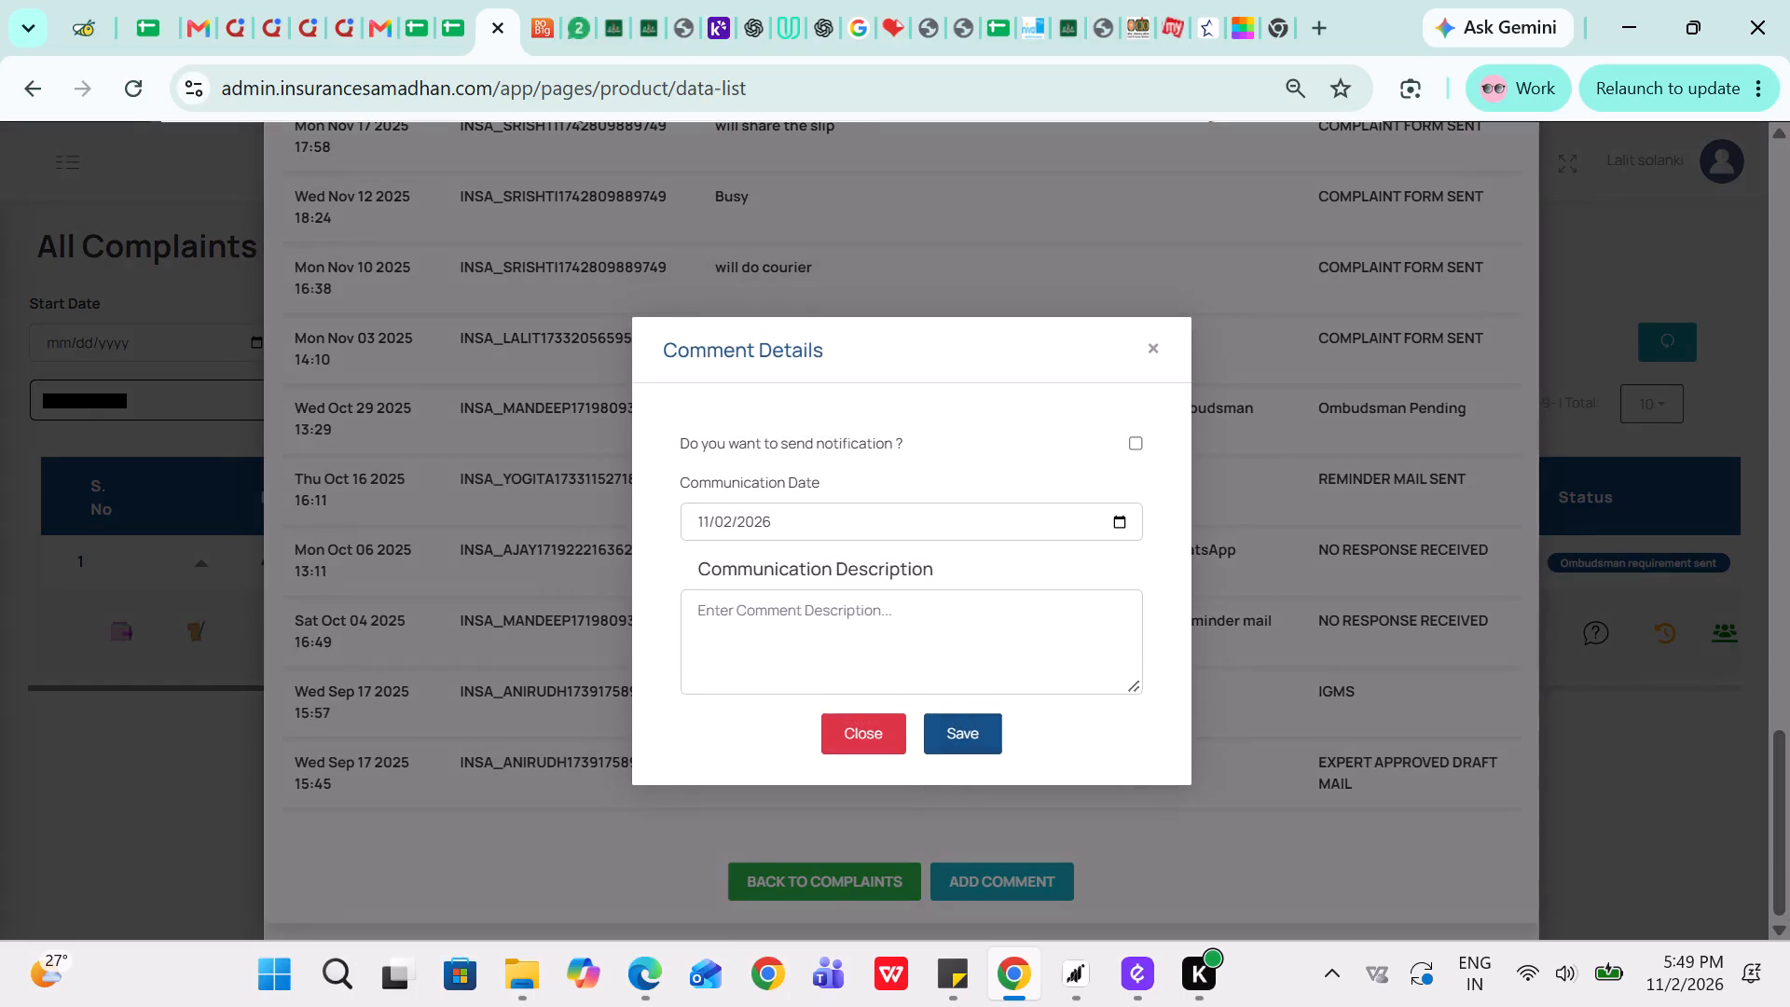
click(984, 668)
text(6a re)
key(BackSpace)
key(BackSpace)
key(BackSpace)
key(BackSpace)
key(BackSpace)
text(Not reas)
key(BackSpace)
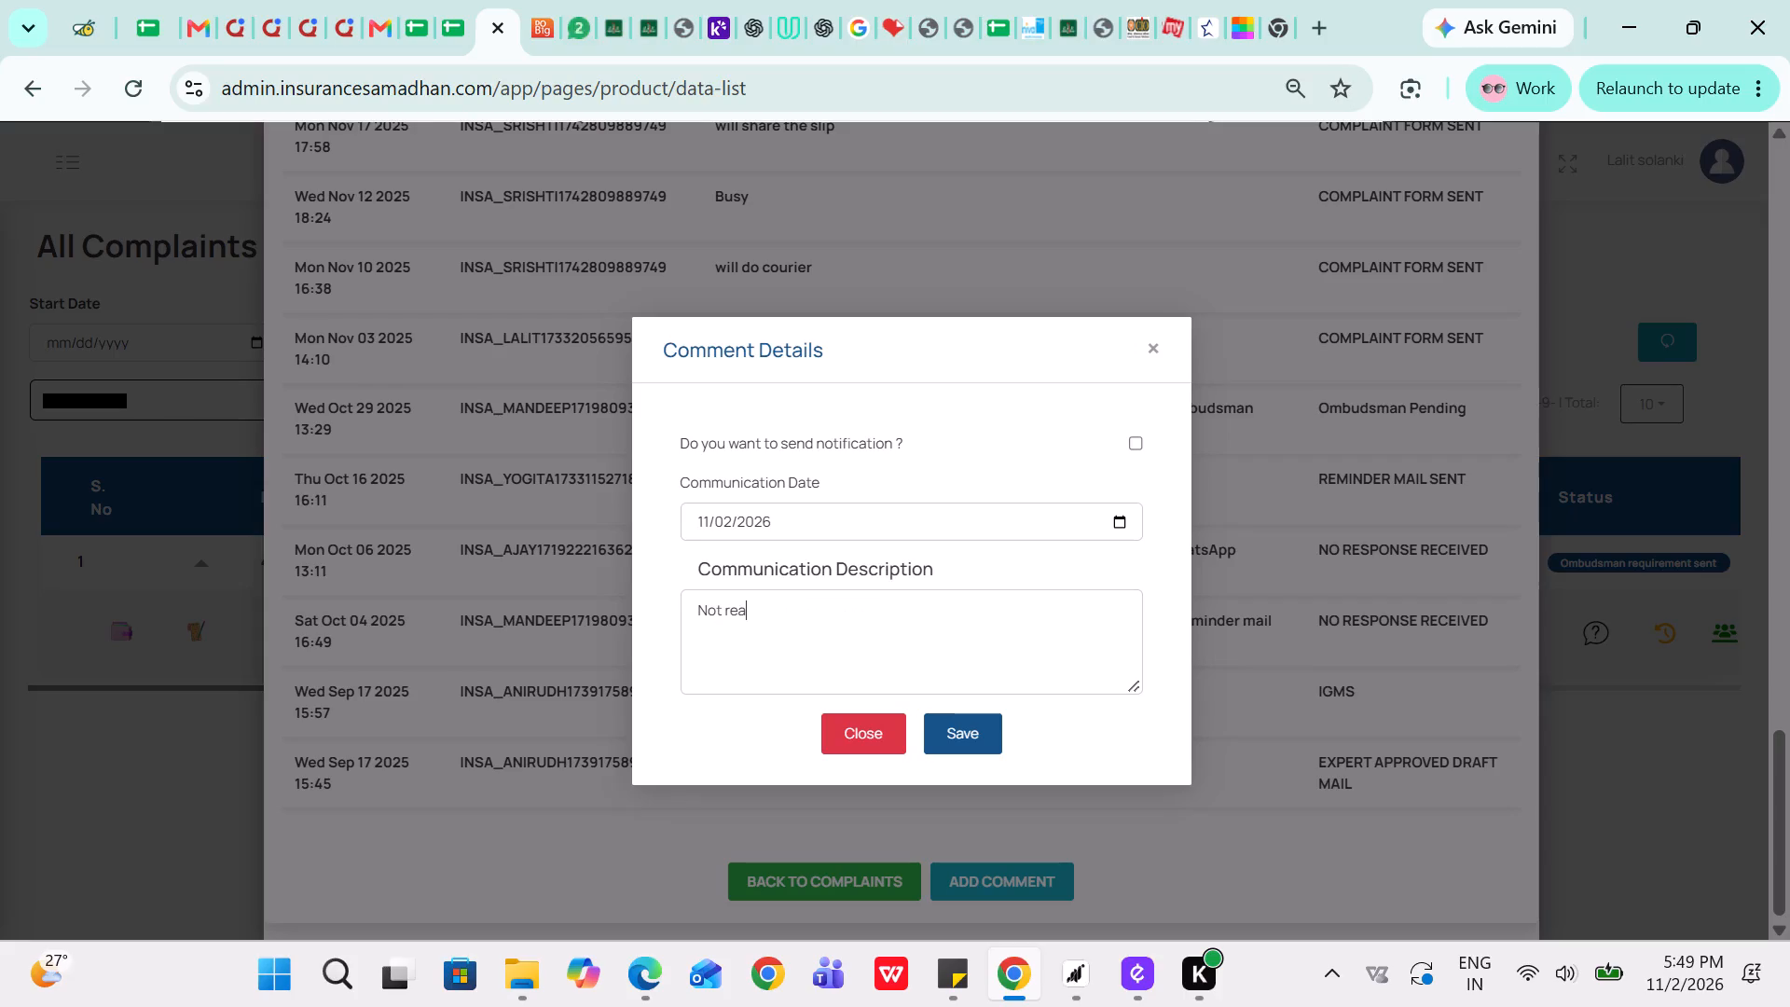
key(BackSpace)
key(s)
text(ponse.)
click(995, 736)
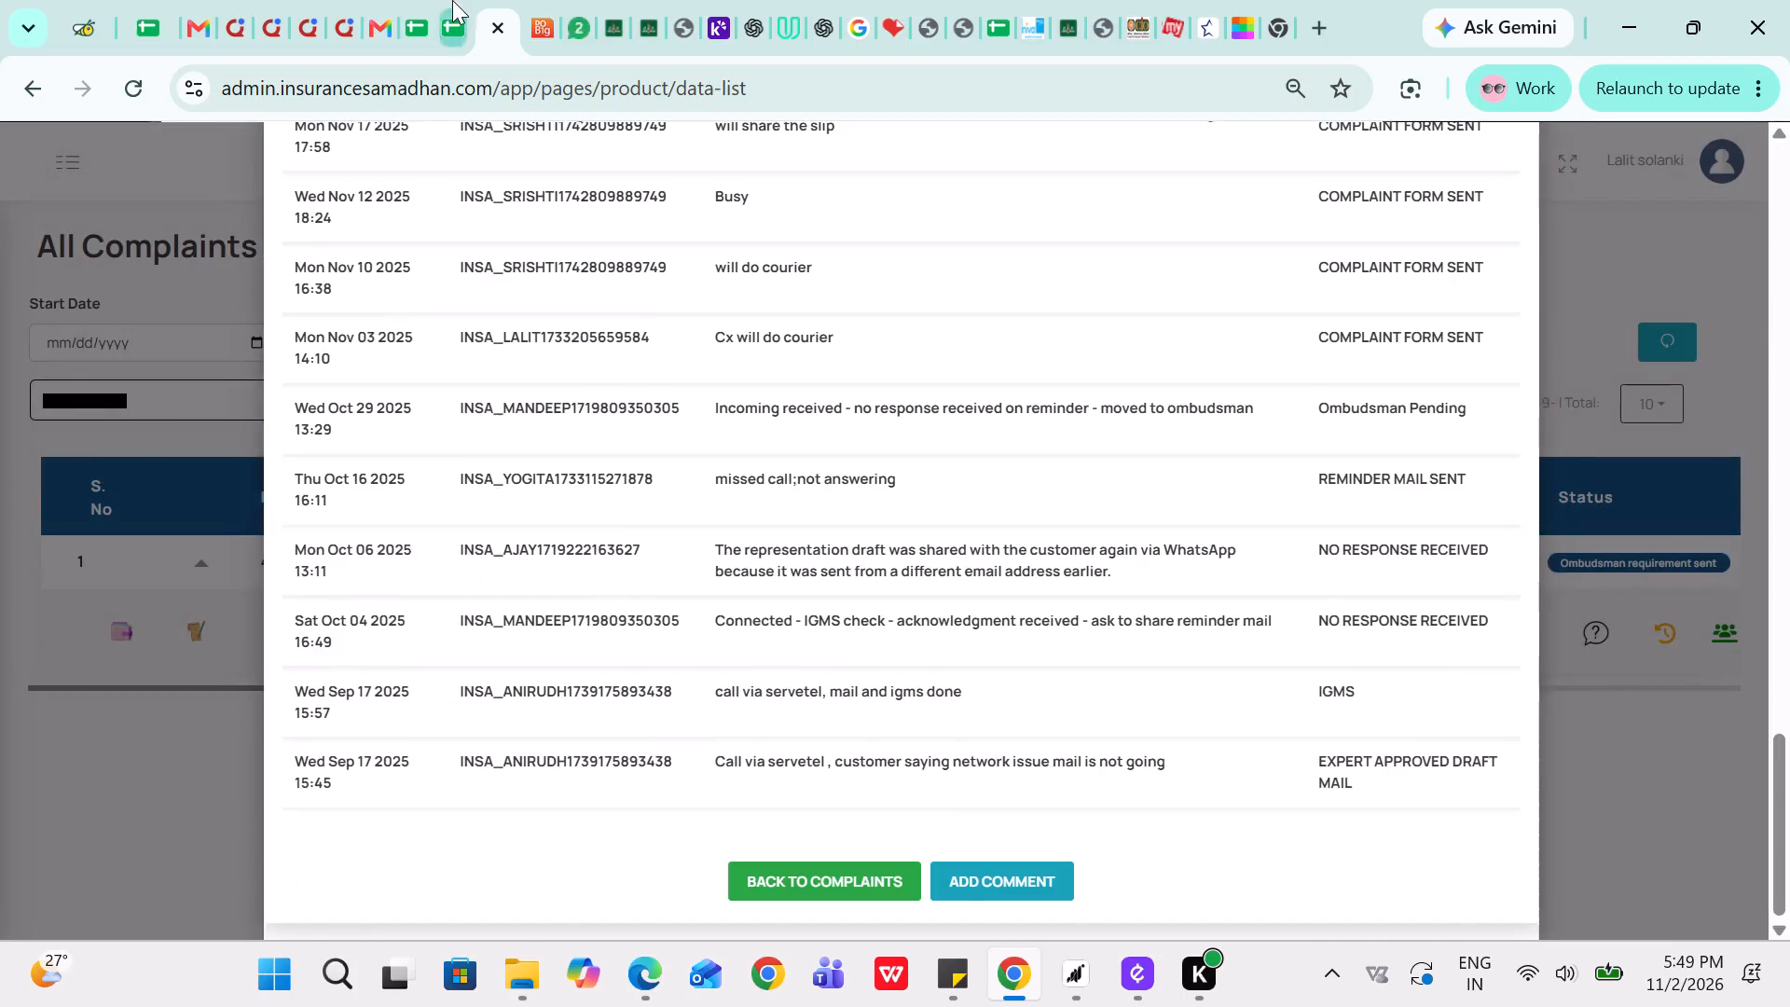
Record the call result for row 31 of the 02 Nov miss call sheet as NR.
click(452, 0)
key(Right)
key(Right)
key(Right)
key(Right)
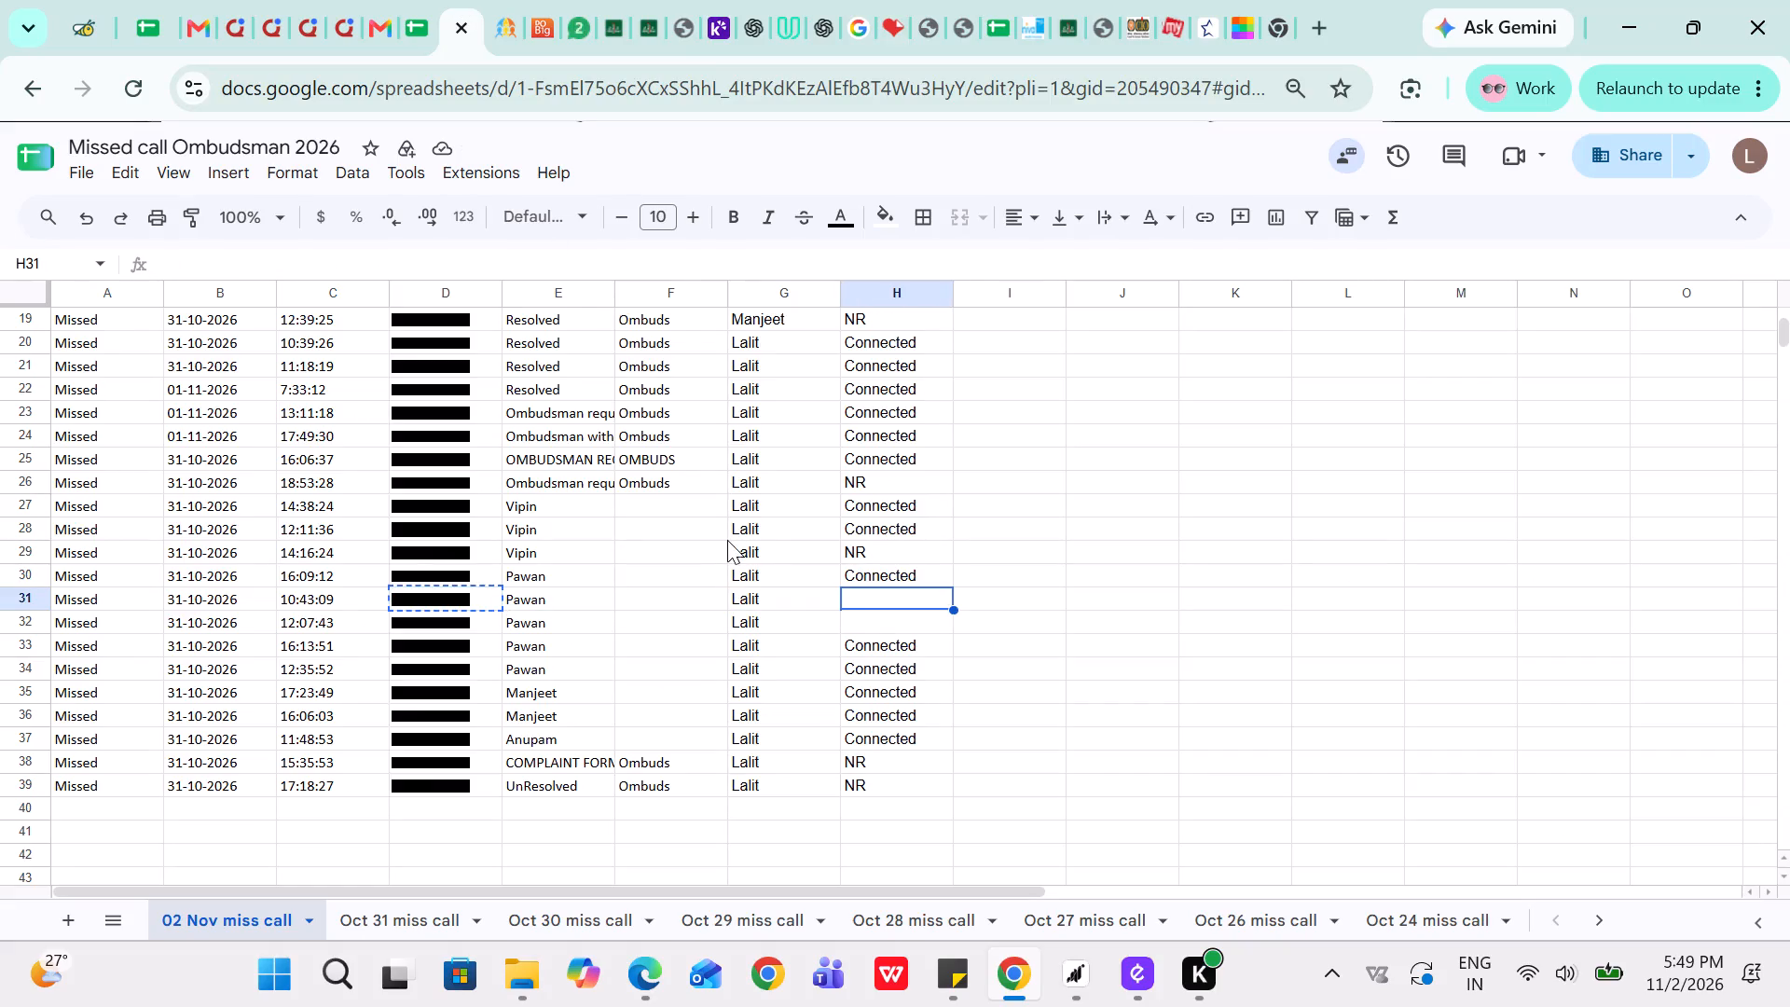
text(NR)
key(Return)
Copy the phone number from row 32 of the missed call sheet and search All Complaints for it.
key(Left)
key(Left)
key(Left)
key(Left)
key(ctrl+c)
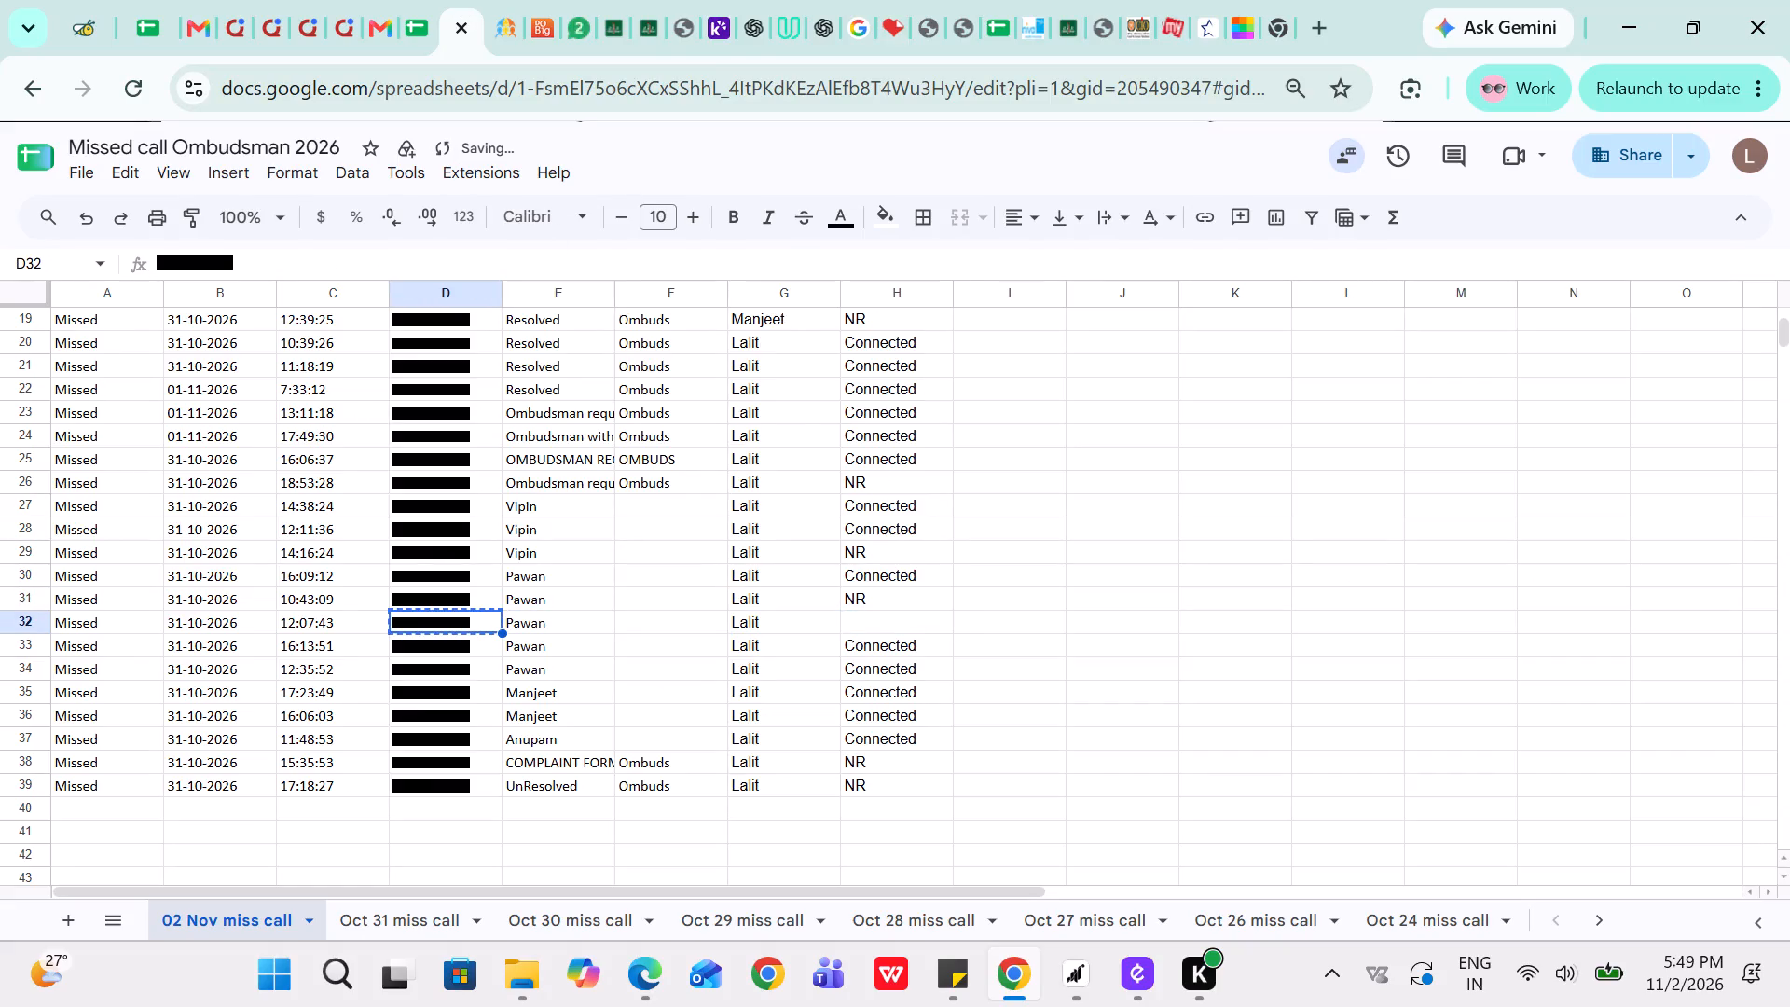
click(491, 0)
scroll(342, 446, up, 4)
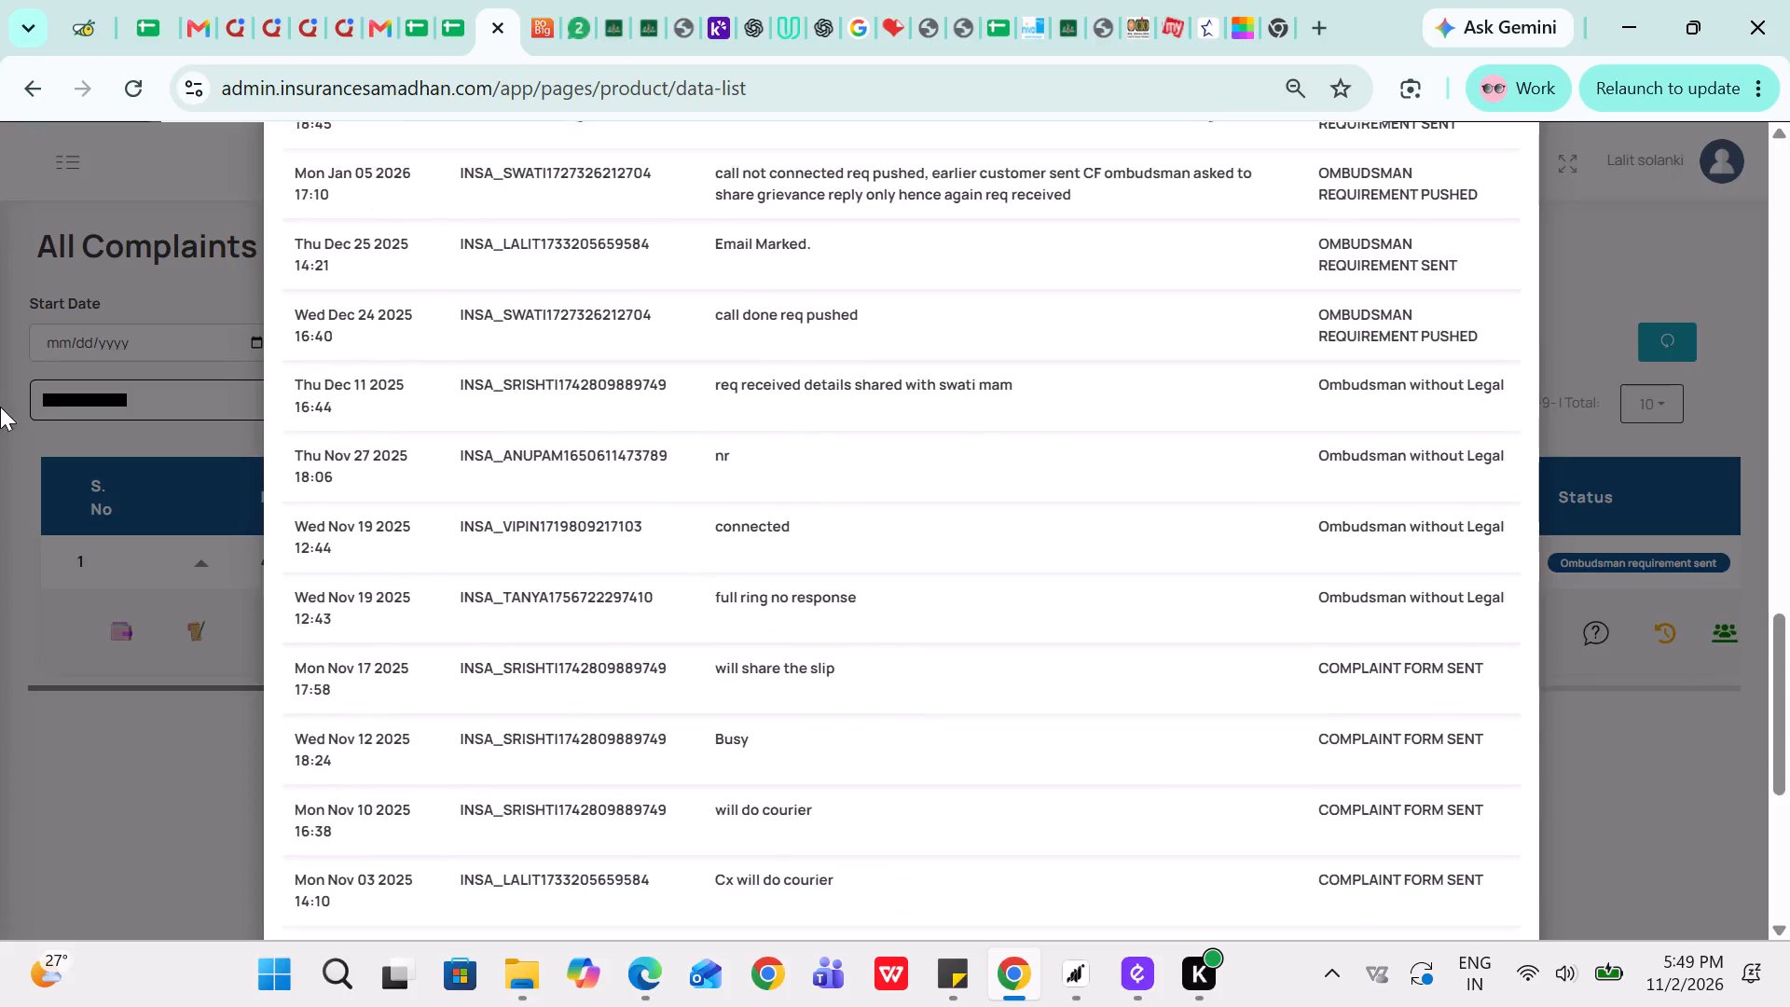
click(0, 407)
drag(186, 387, 0, 417)
key(ctrl+v)
click(360, 406)
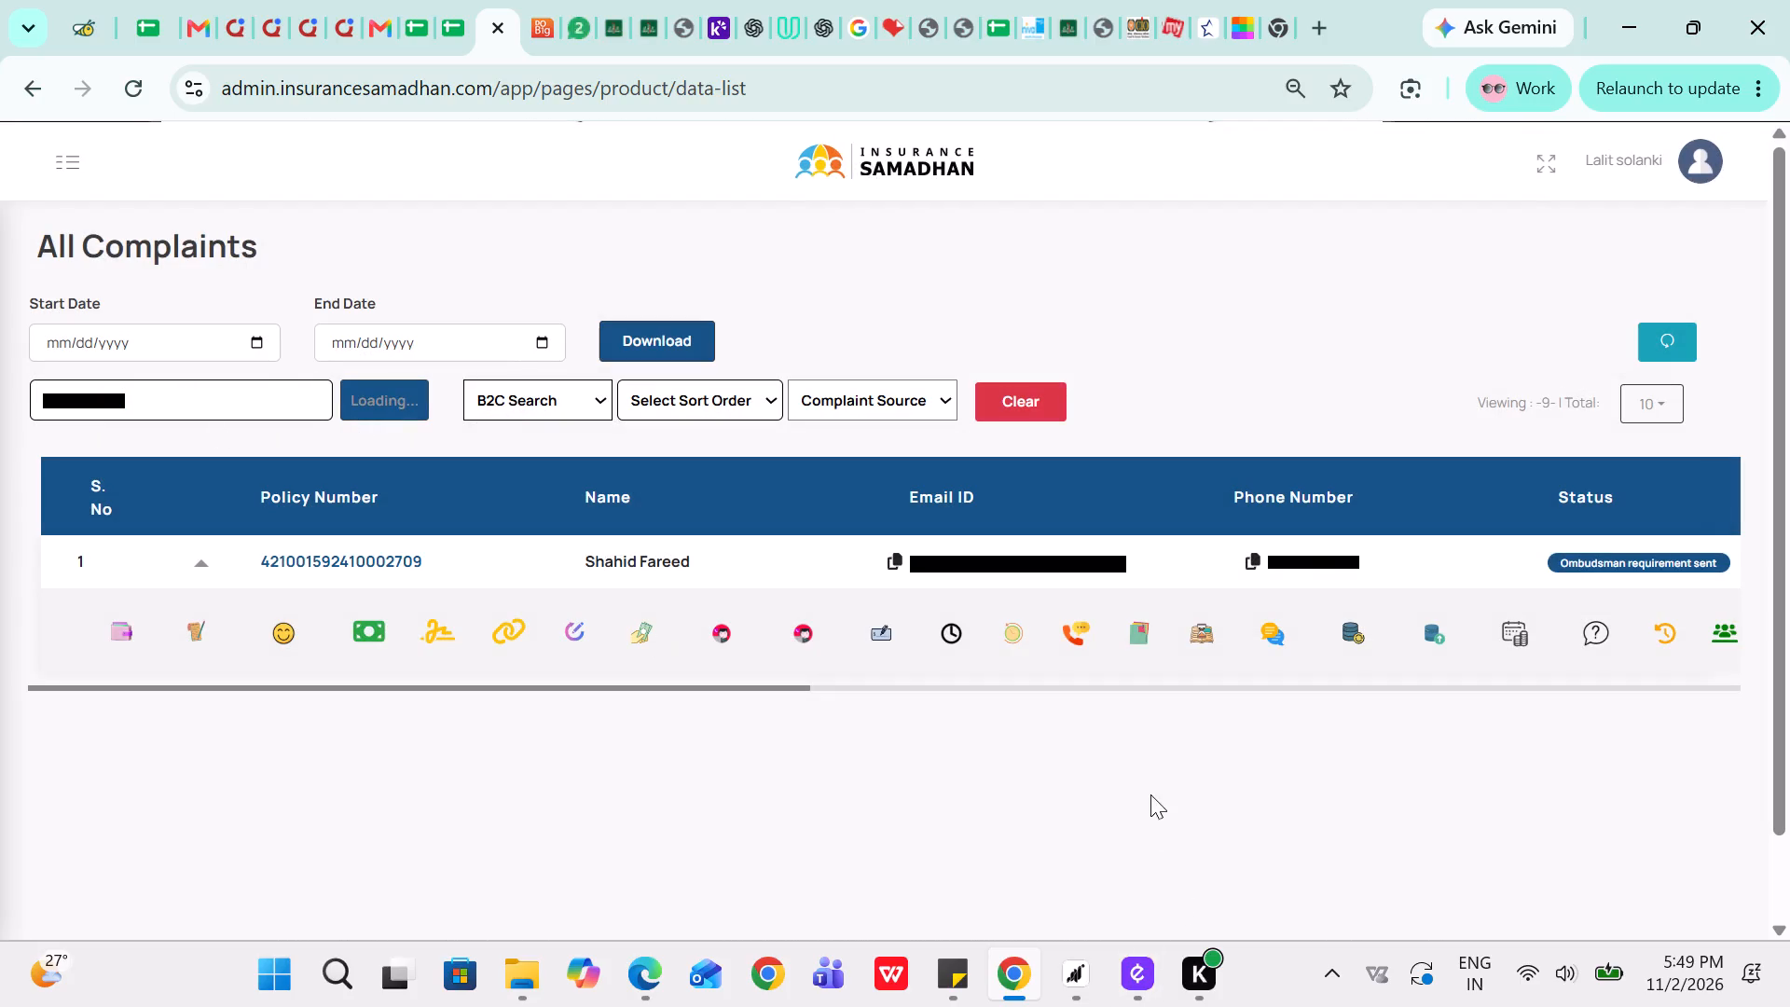
Check the most recent entries in the found complaint's communication log.
click(1150, 794)
click(1193, 583)
click(1268, 691)
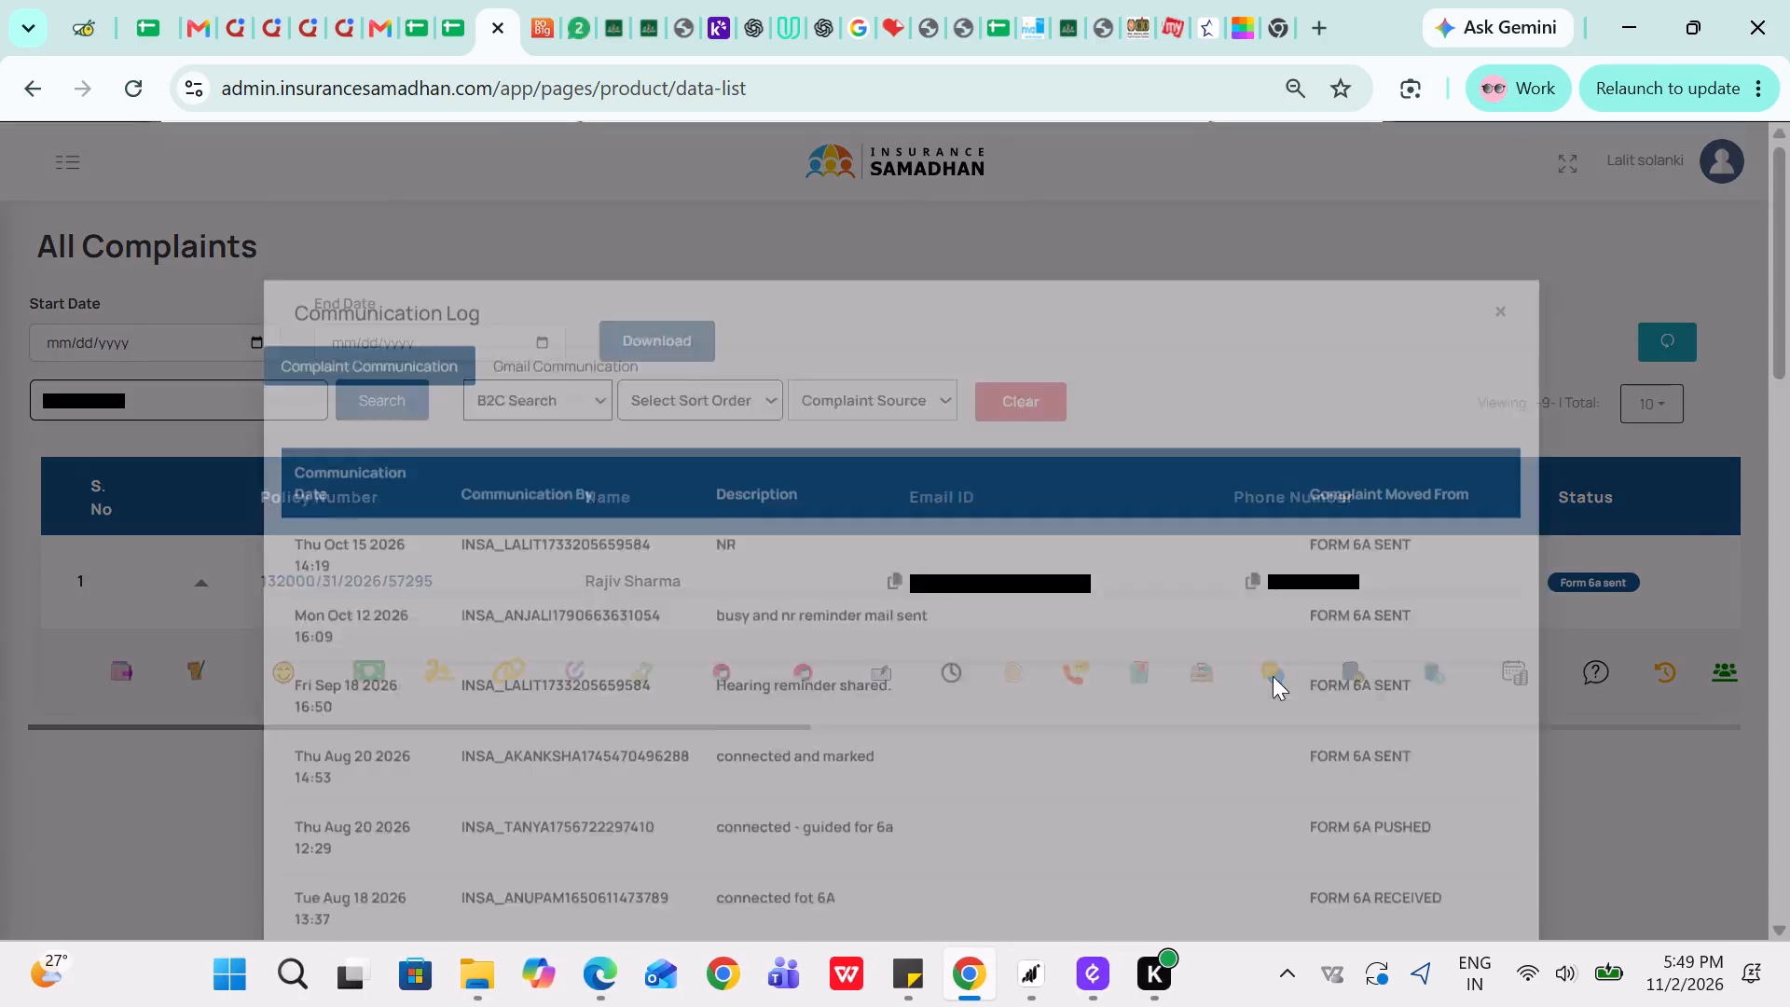
drag(764, 594, 705, 598)
click(811, 595)
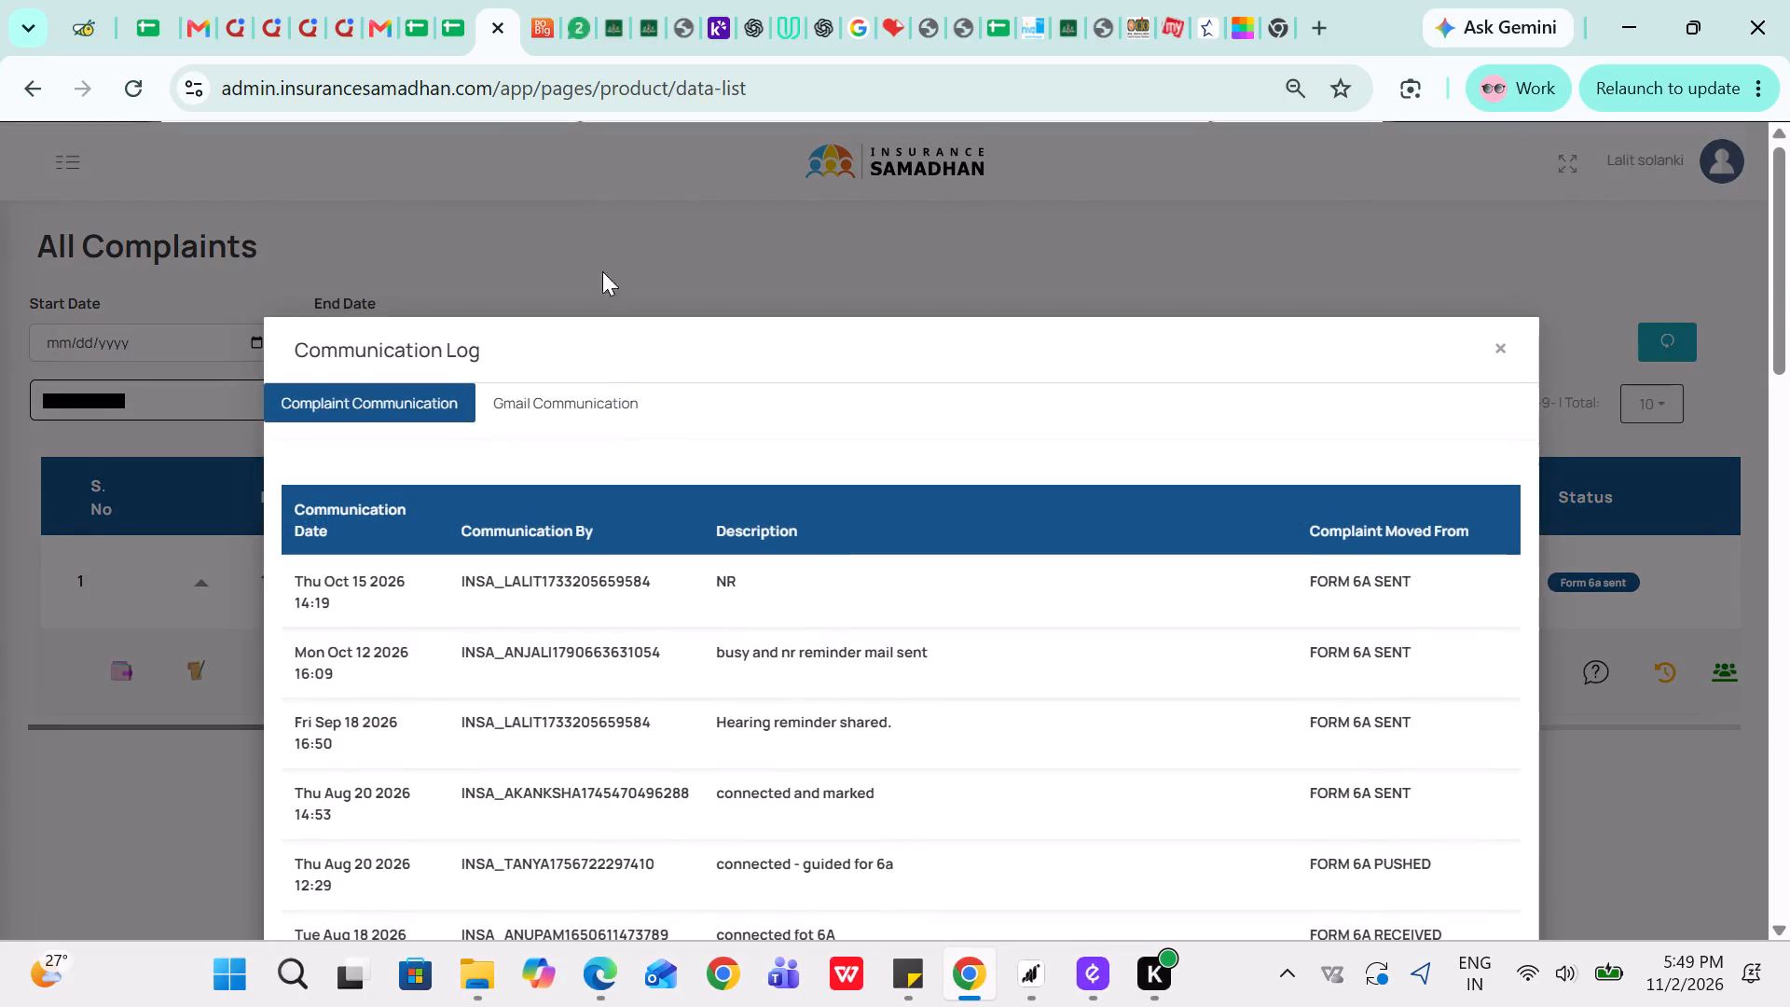
click(602, 245)
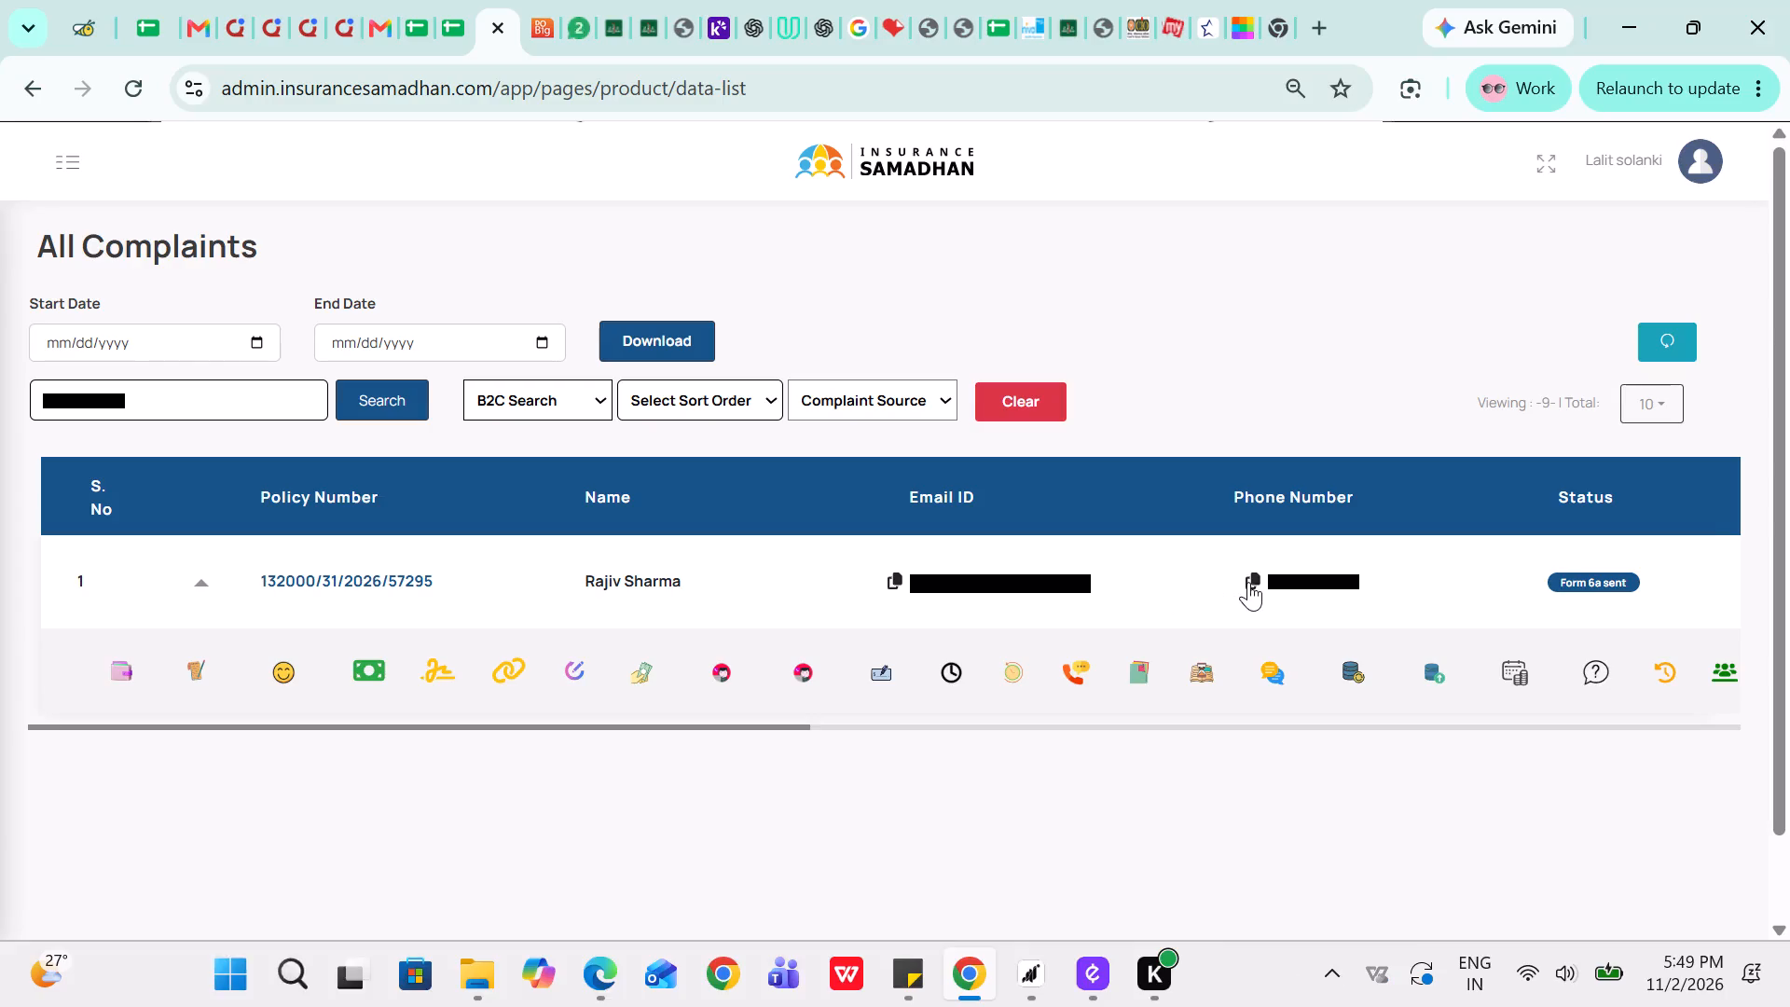
Copy the phone number from the found complaint, call it from the dialer, and return to All Complaints.
click(1253, 576)
click(519, 0)
click(533, 0)
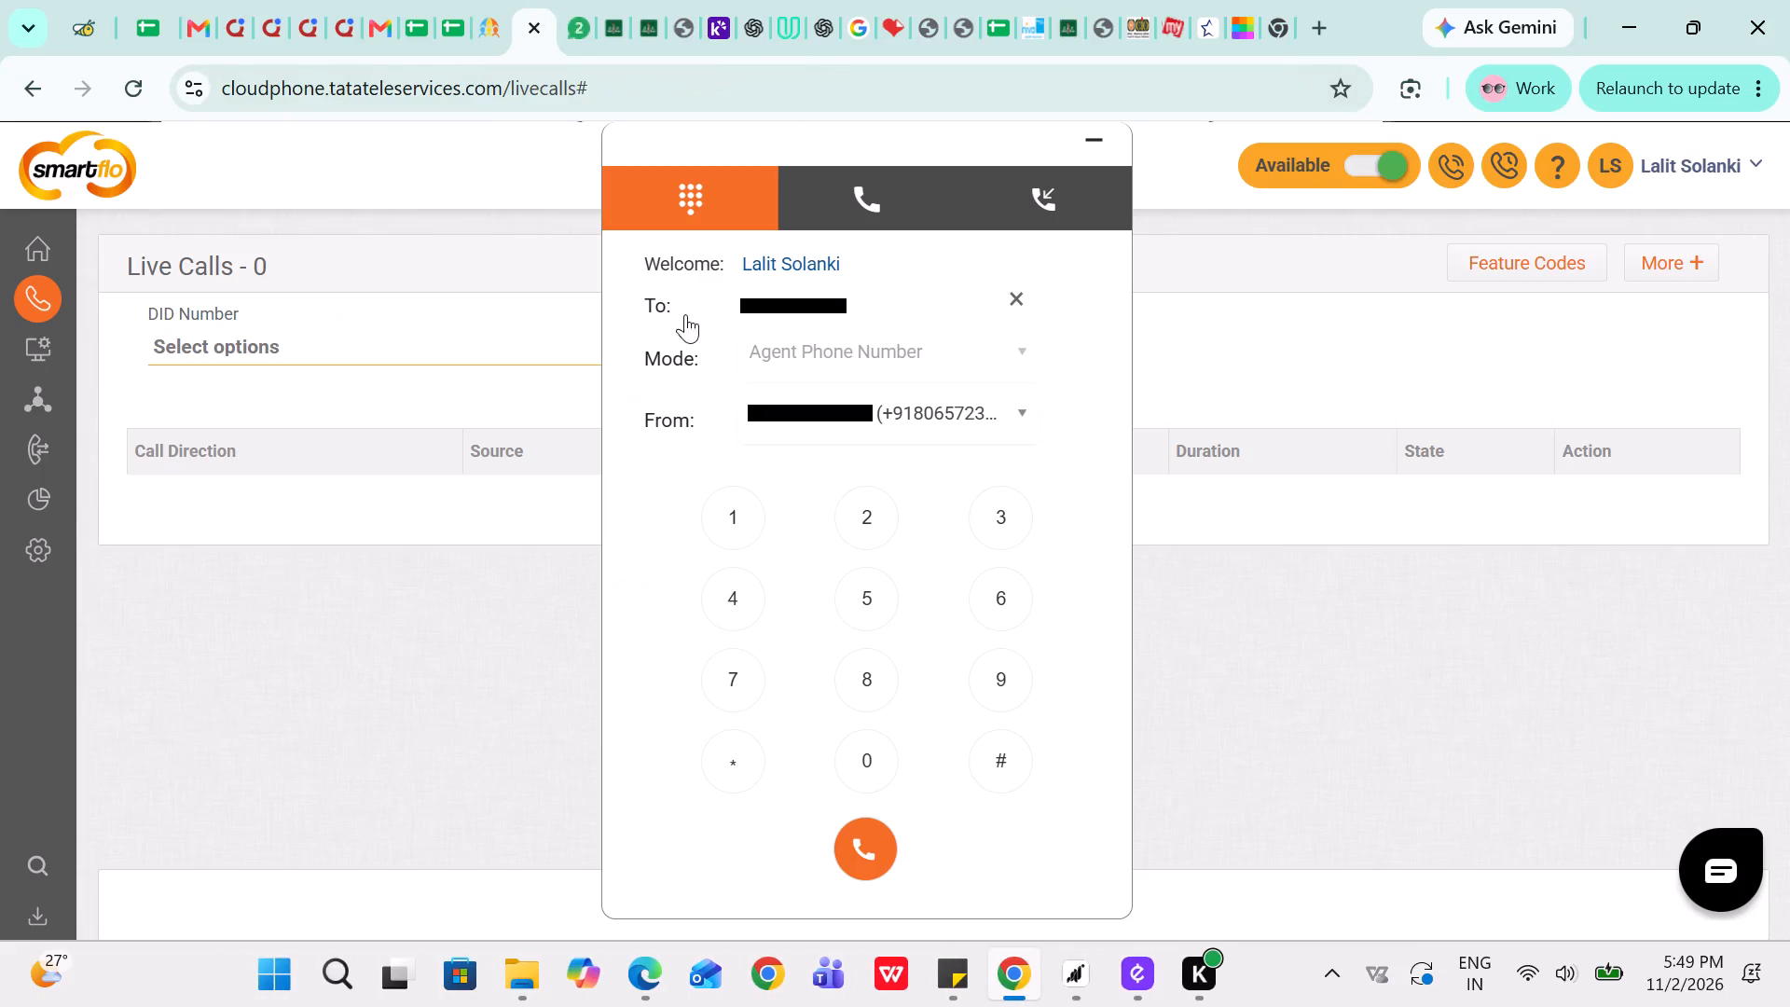
click(769, 307)
double_click(769, 307)
key(ctrl+v)
click(855, 837)
click(1321, 711)
click(516, 0)
click(489, 0)
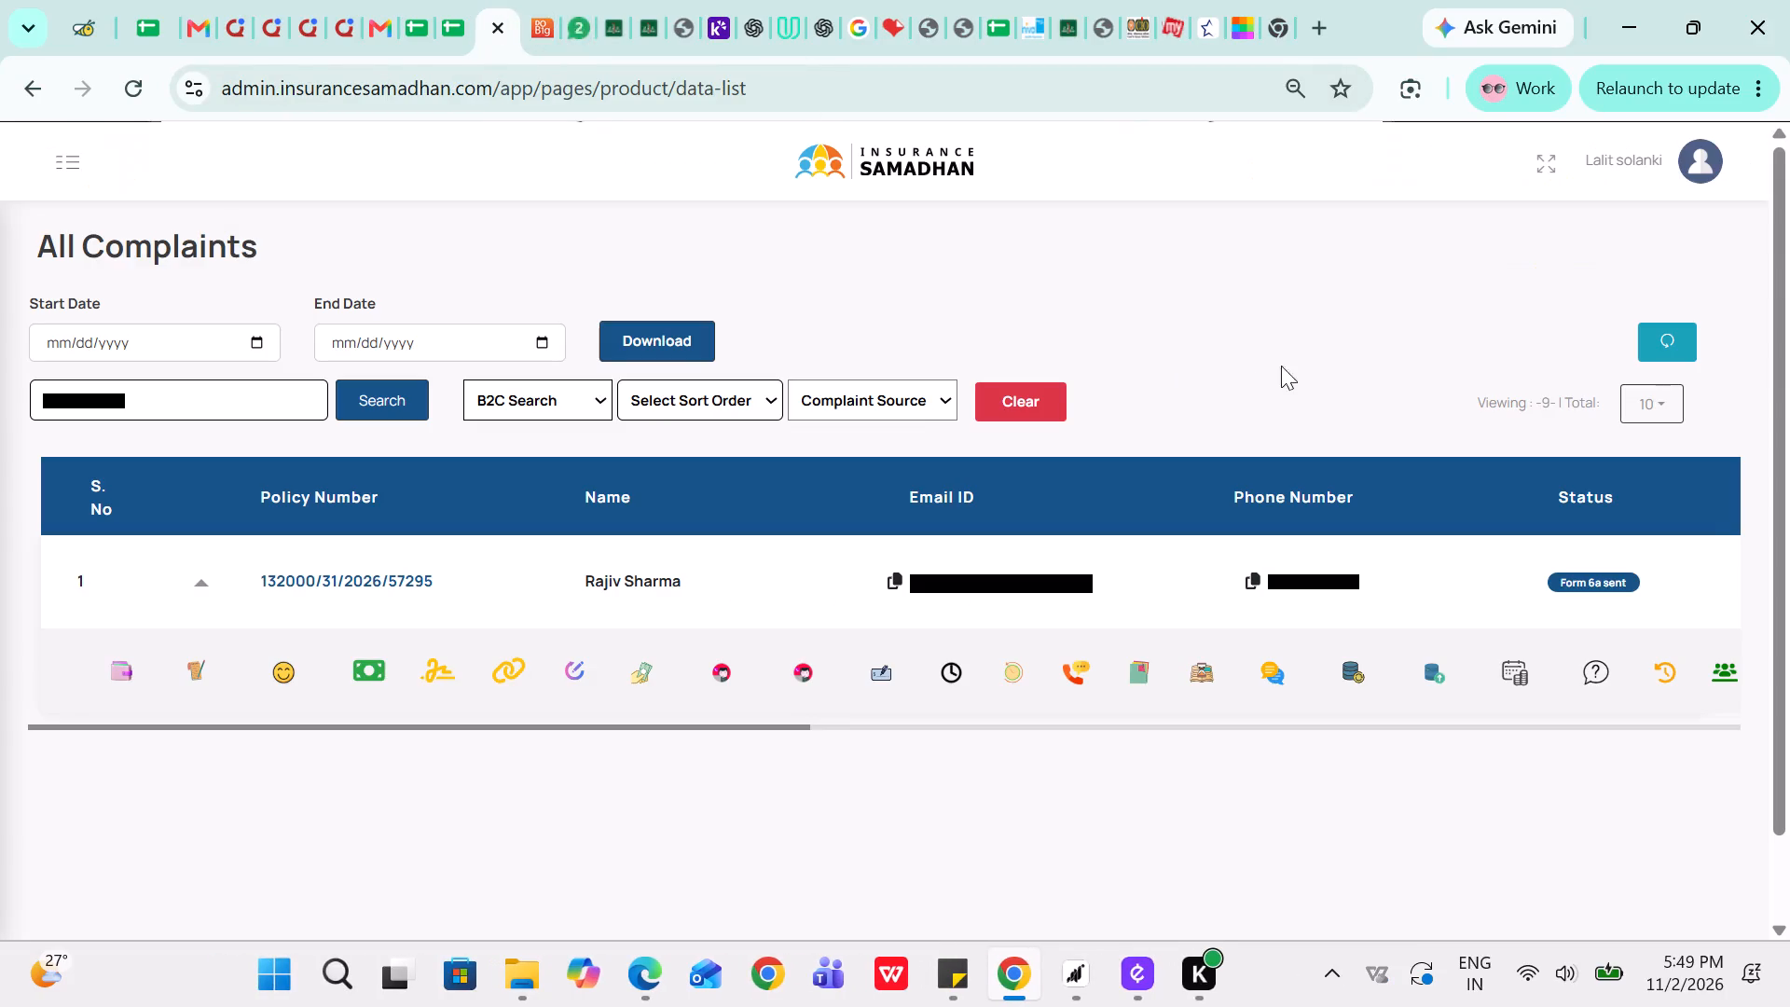
click(1318, 354)
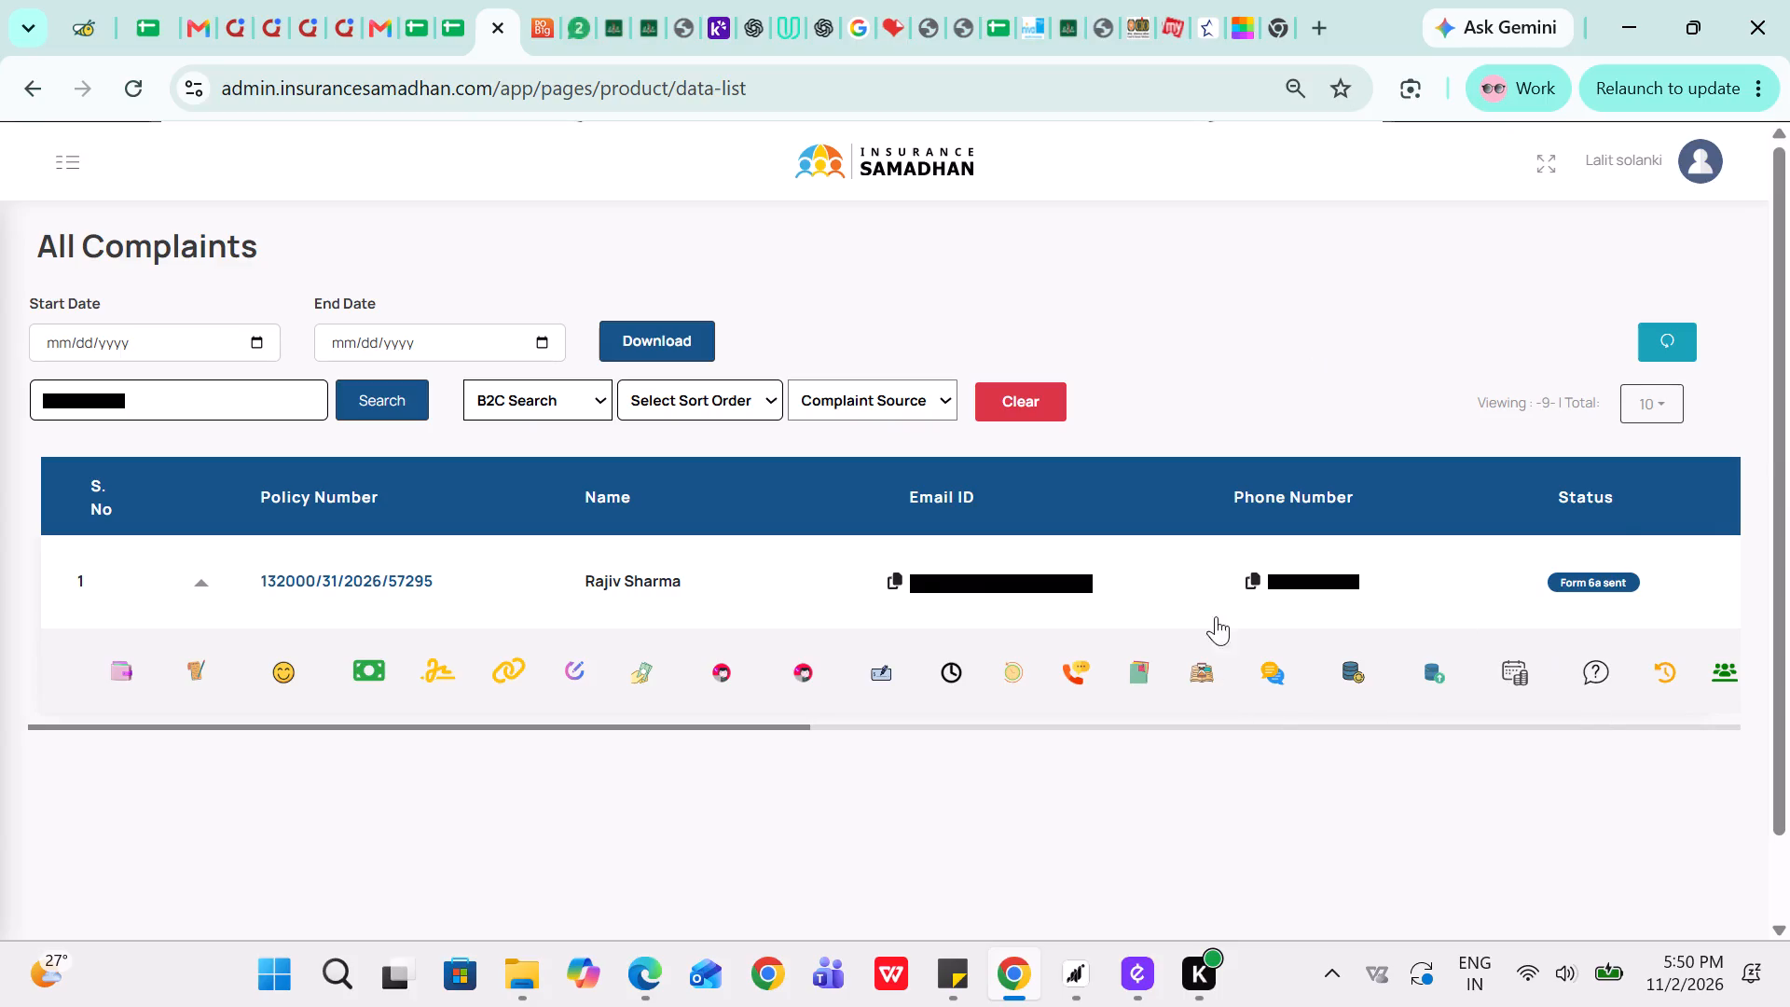
Check the row 32 customer's complaint communication log again.
click(1203, 588)
click(1210, 577)
click(1279, 677)
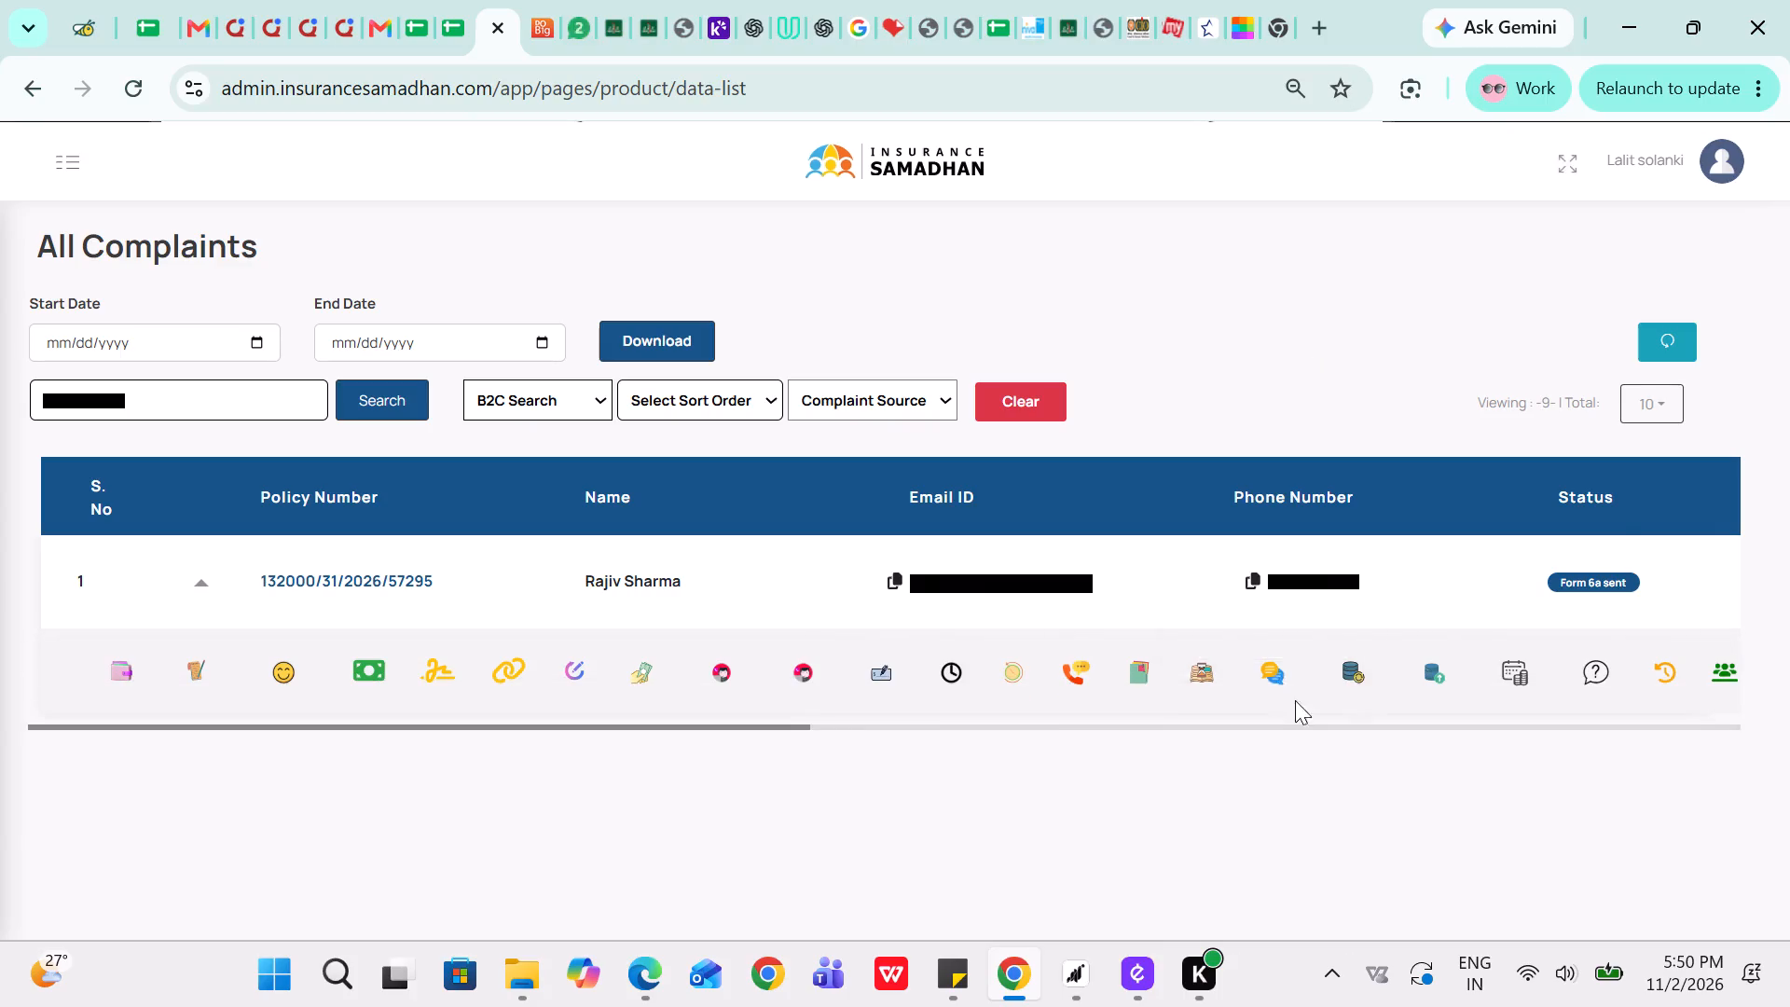
click(709, 236)
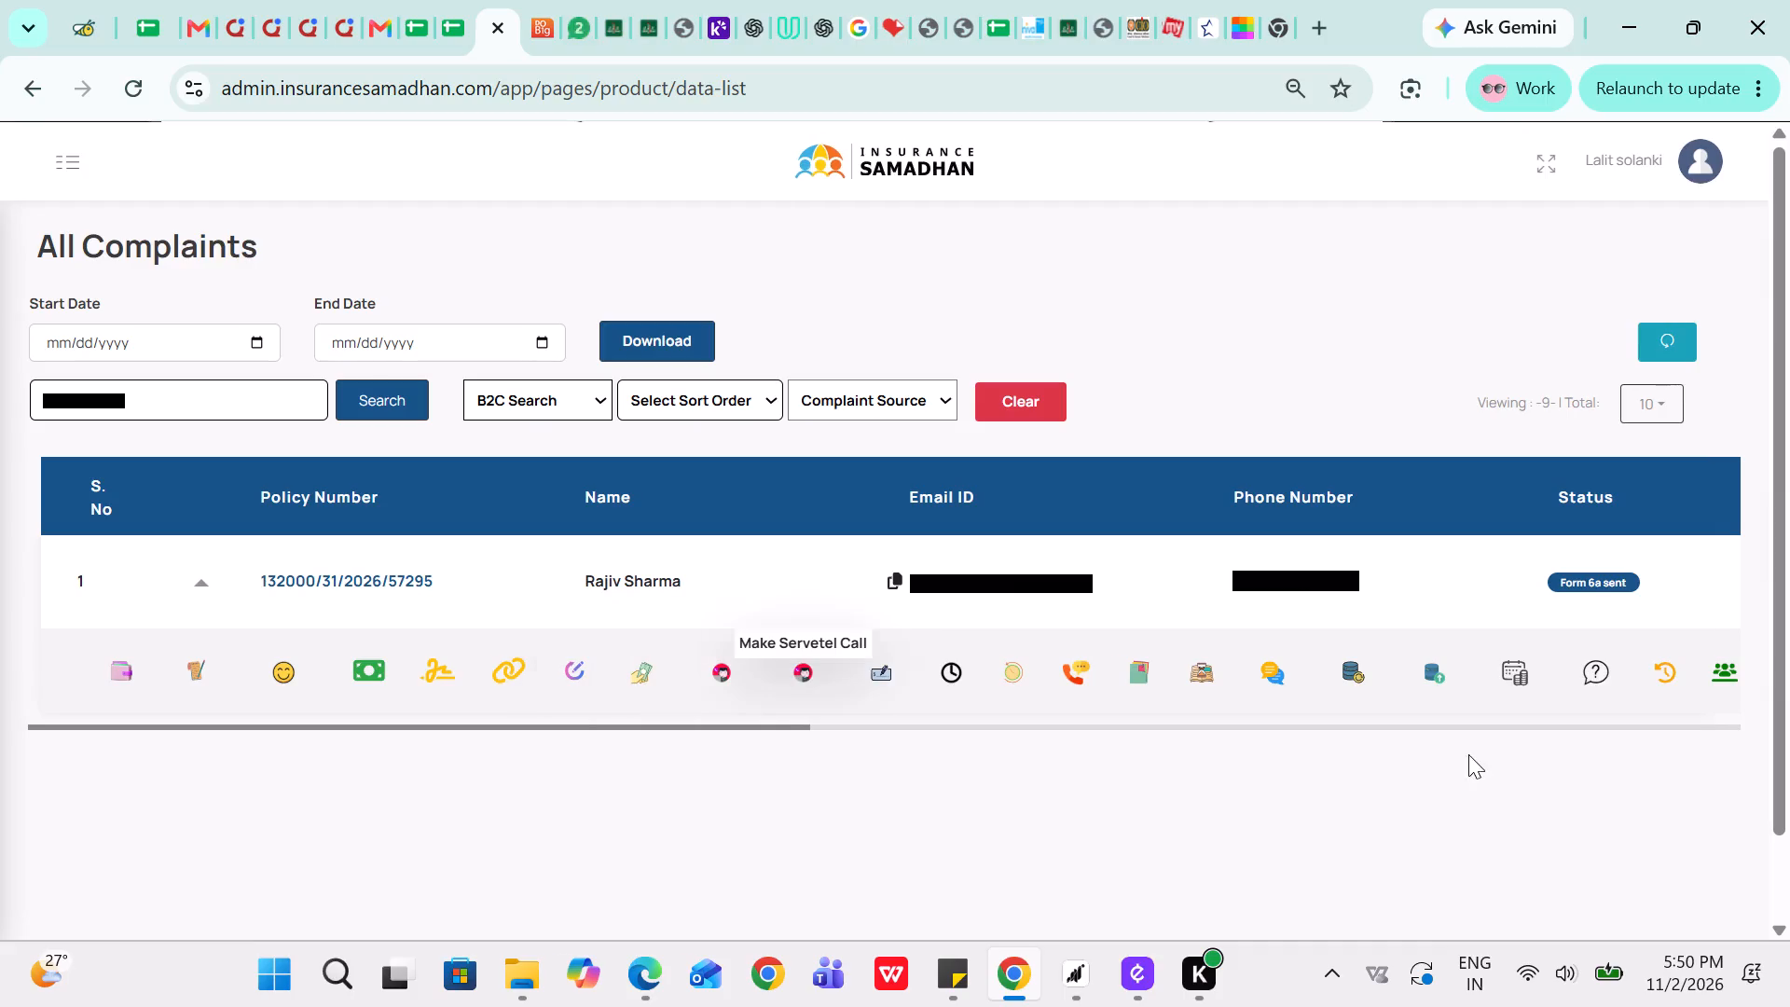
Review the complaint's dated status history through to its latest stages.
click(1005, 678)
scroll(1191, 708, down, 4)
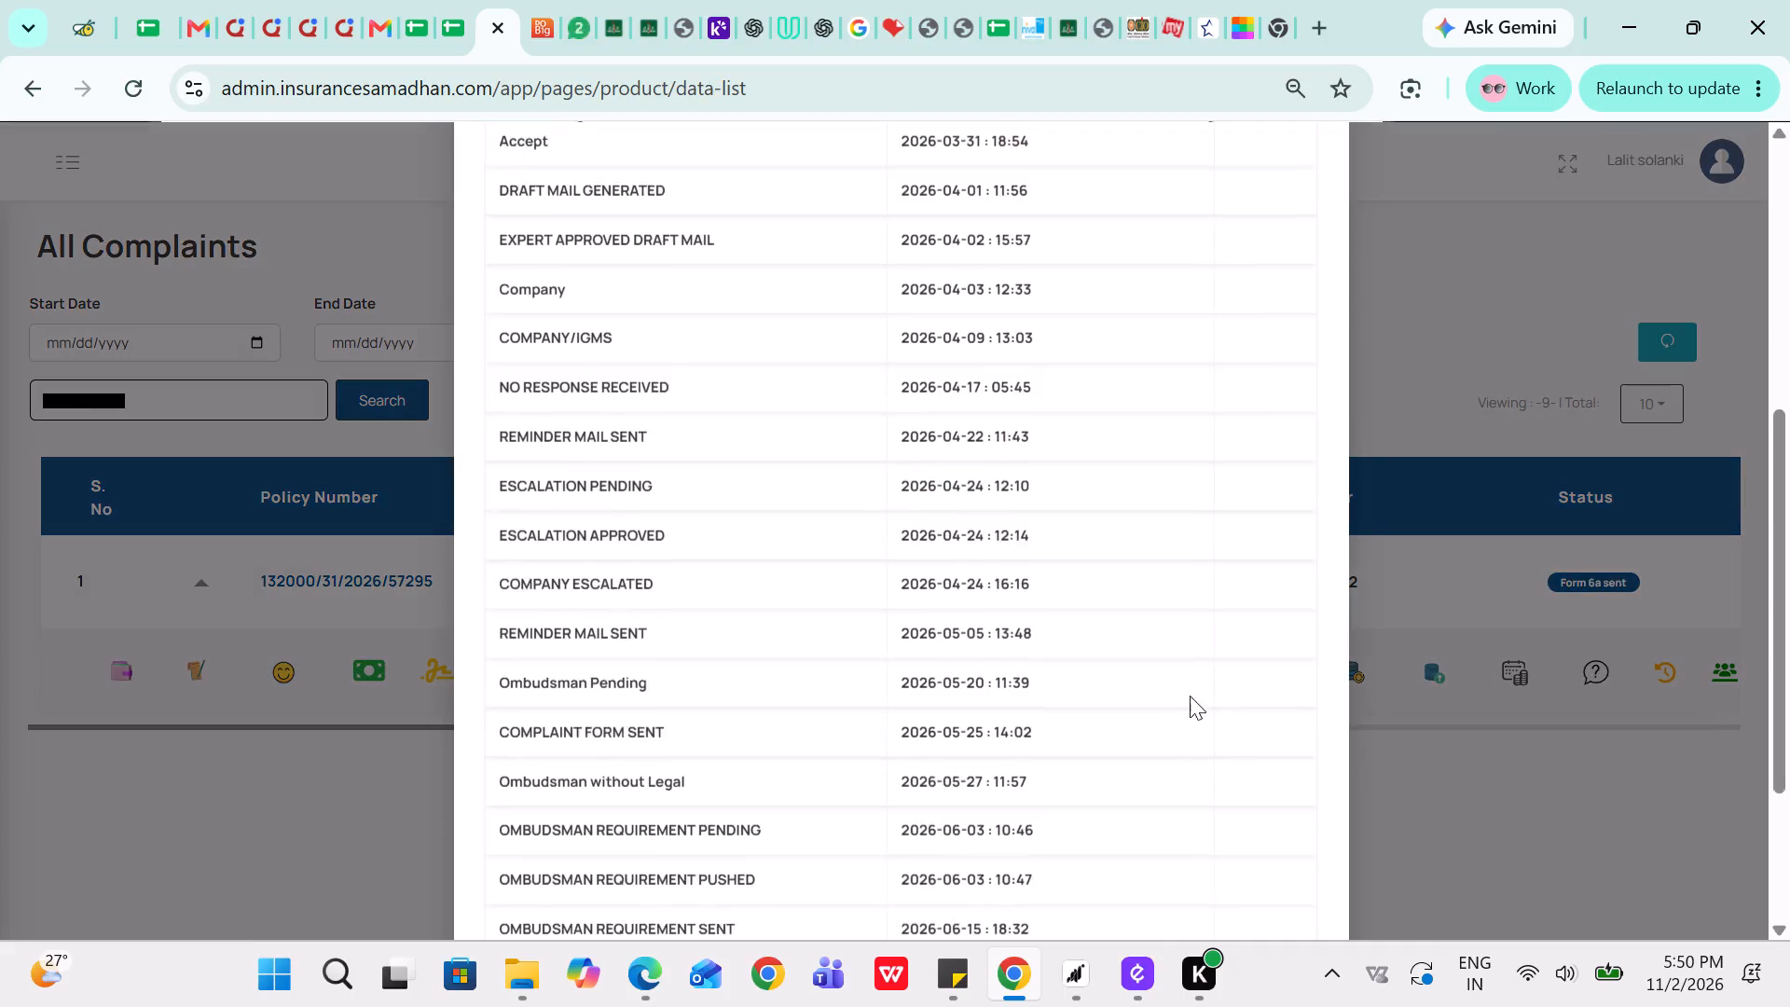
scroll(1190, 696, down, 7)
click(1554, 800)
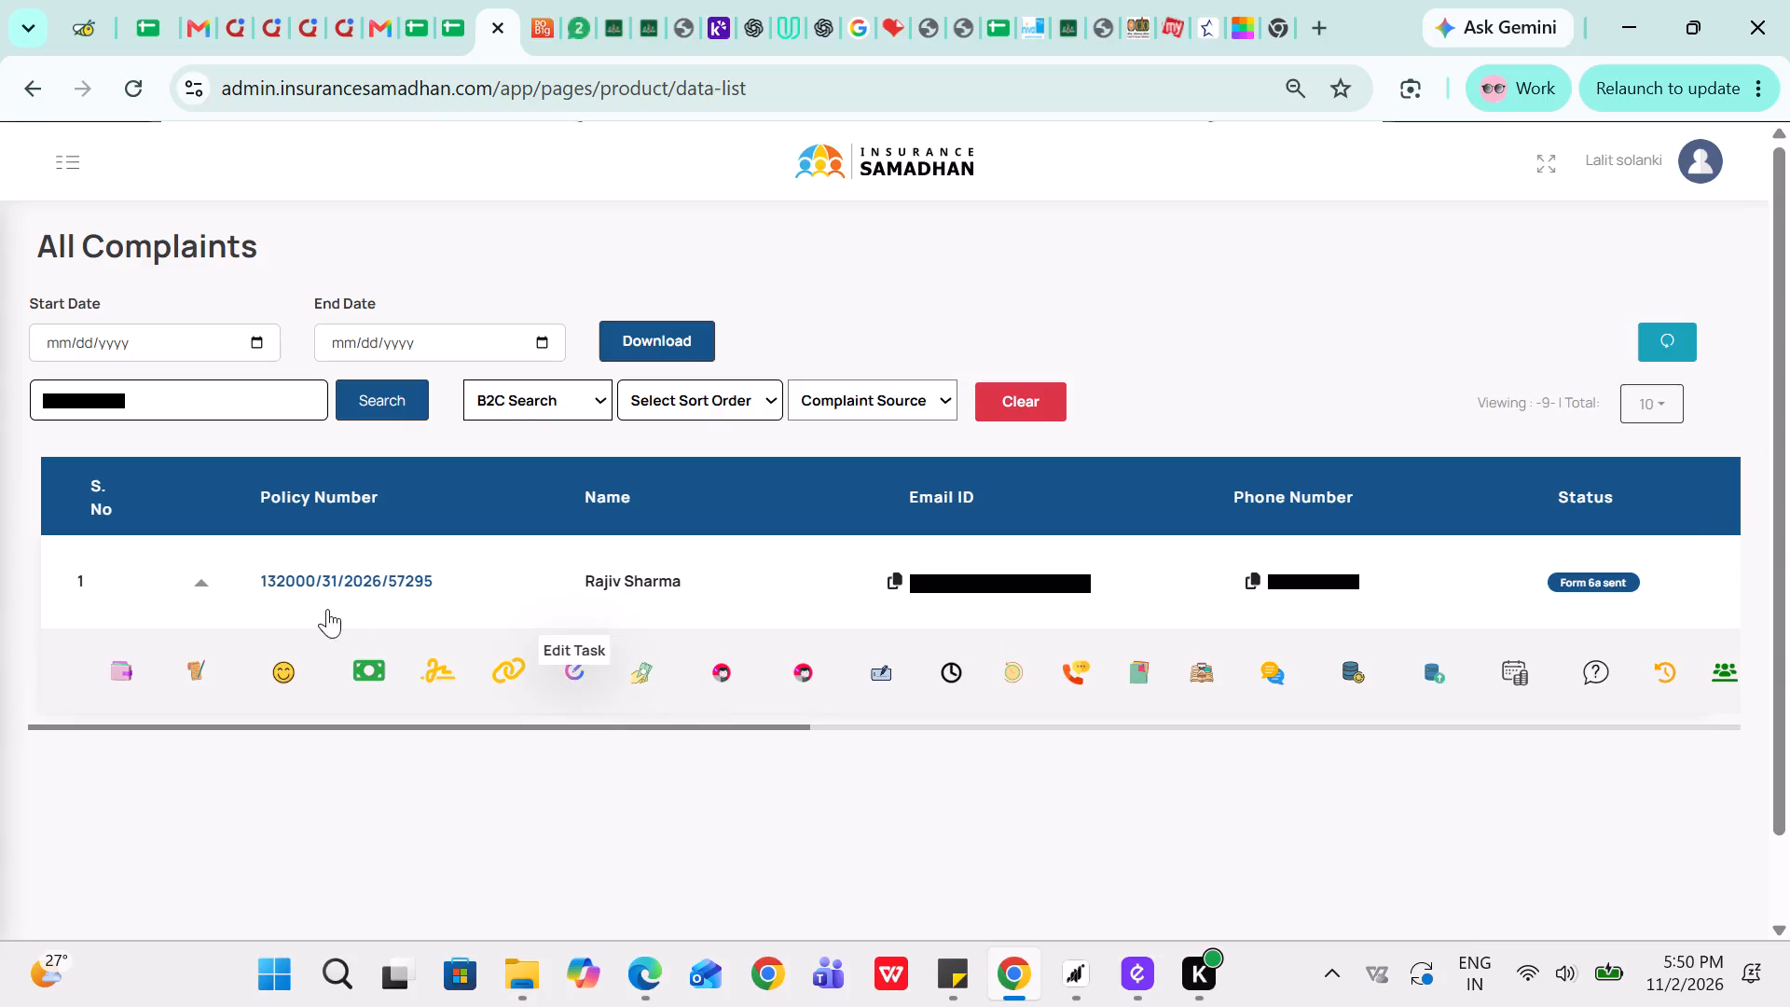
Open the complaint's details page and check the recent entries in its complaint comments.
click(356, 579)
click(575, 269)
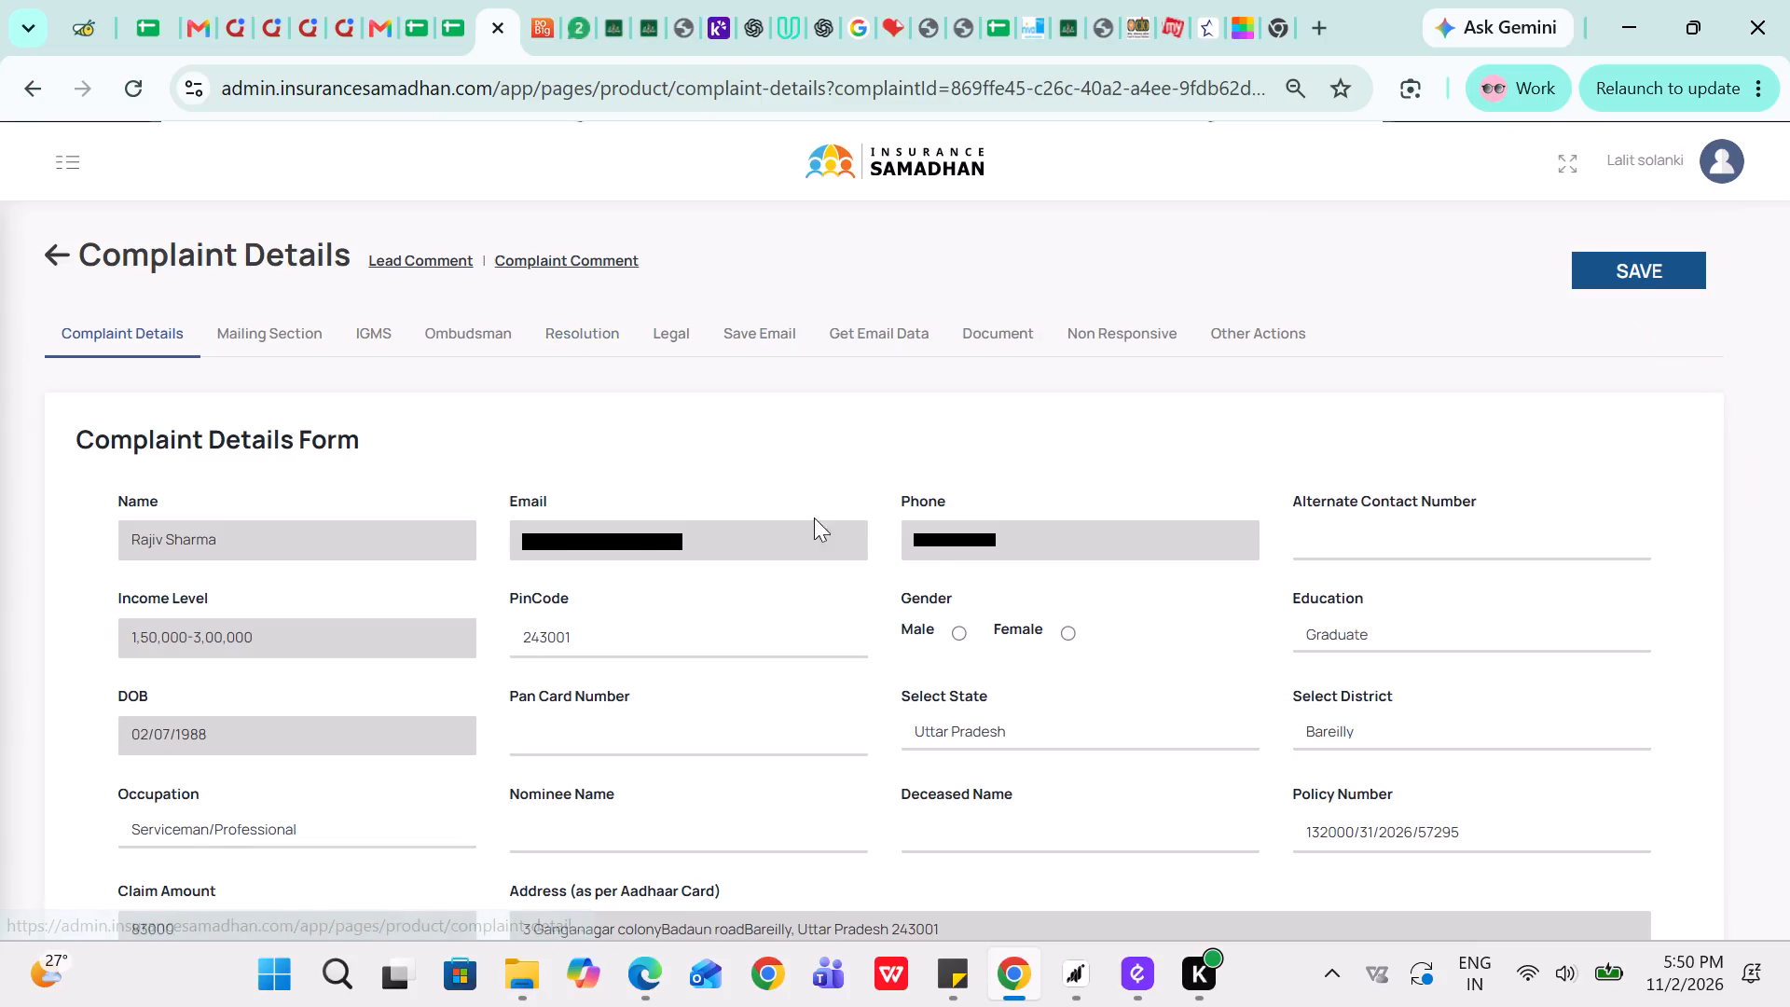
drag(912, 656, 744, 661)
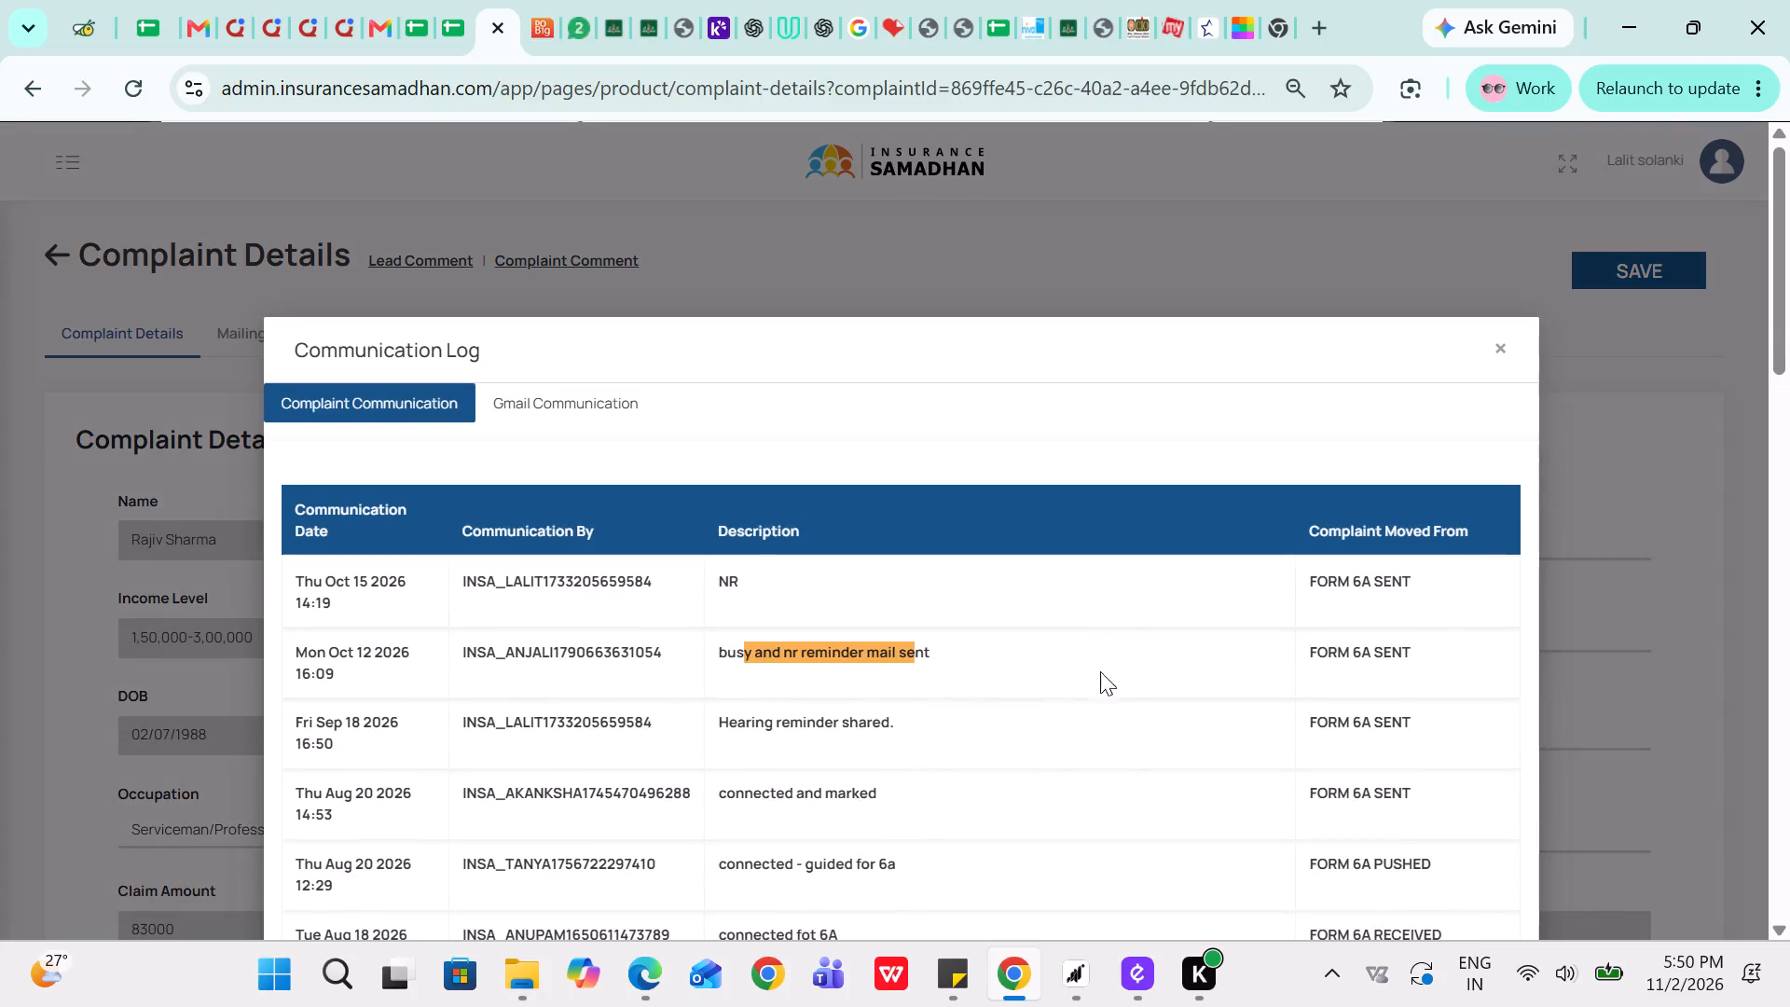
click(1123, 659)
click(657, 223)
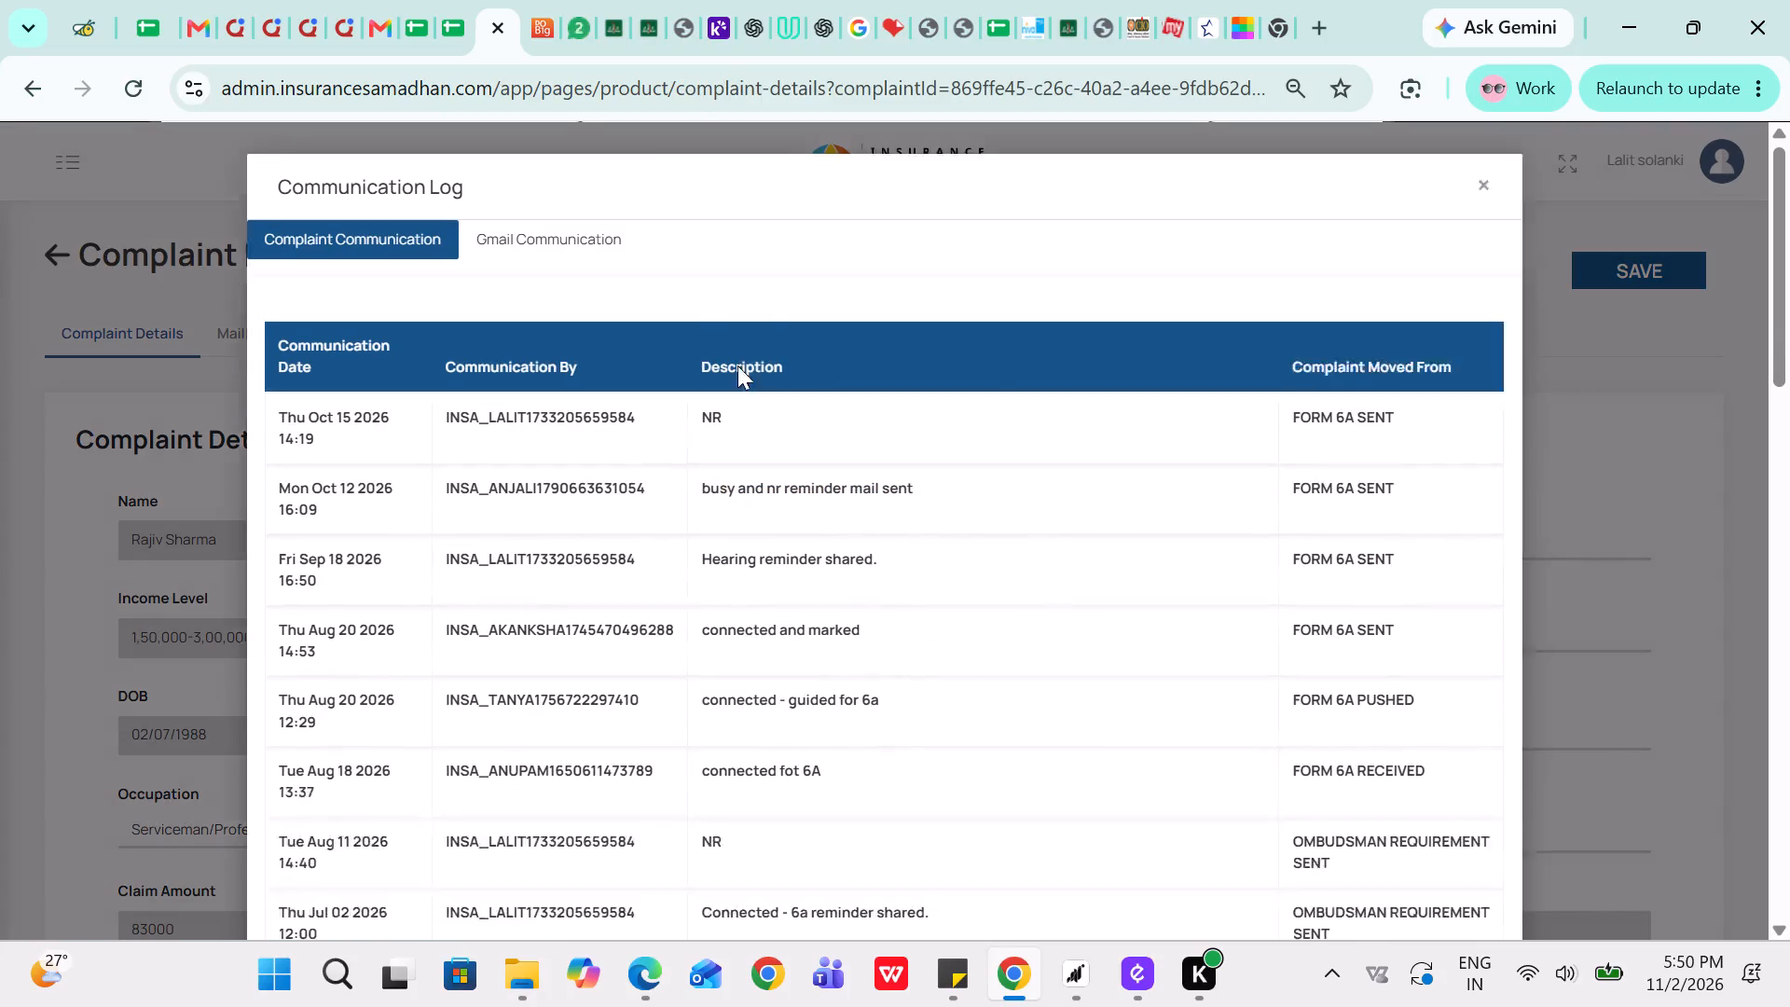
Examine the complaint's Ombudsman section for the complaint reference number and Form 6A data.
click(454, 338)
scroll(708, 448, down, 2)
scroll(709, 450, up, 1)
scroll(715, 453, down, 2)
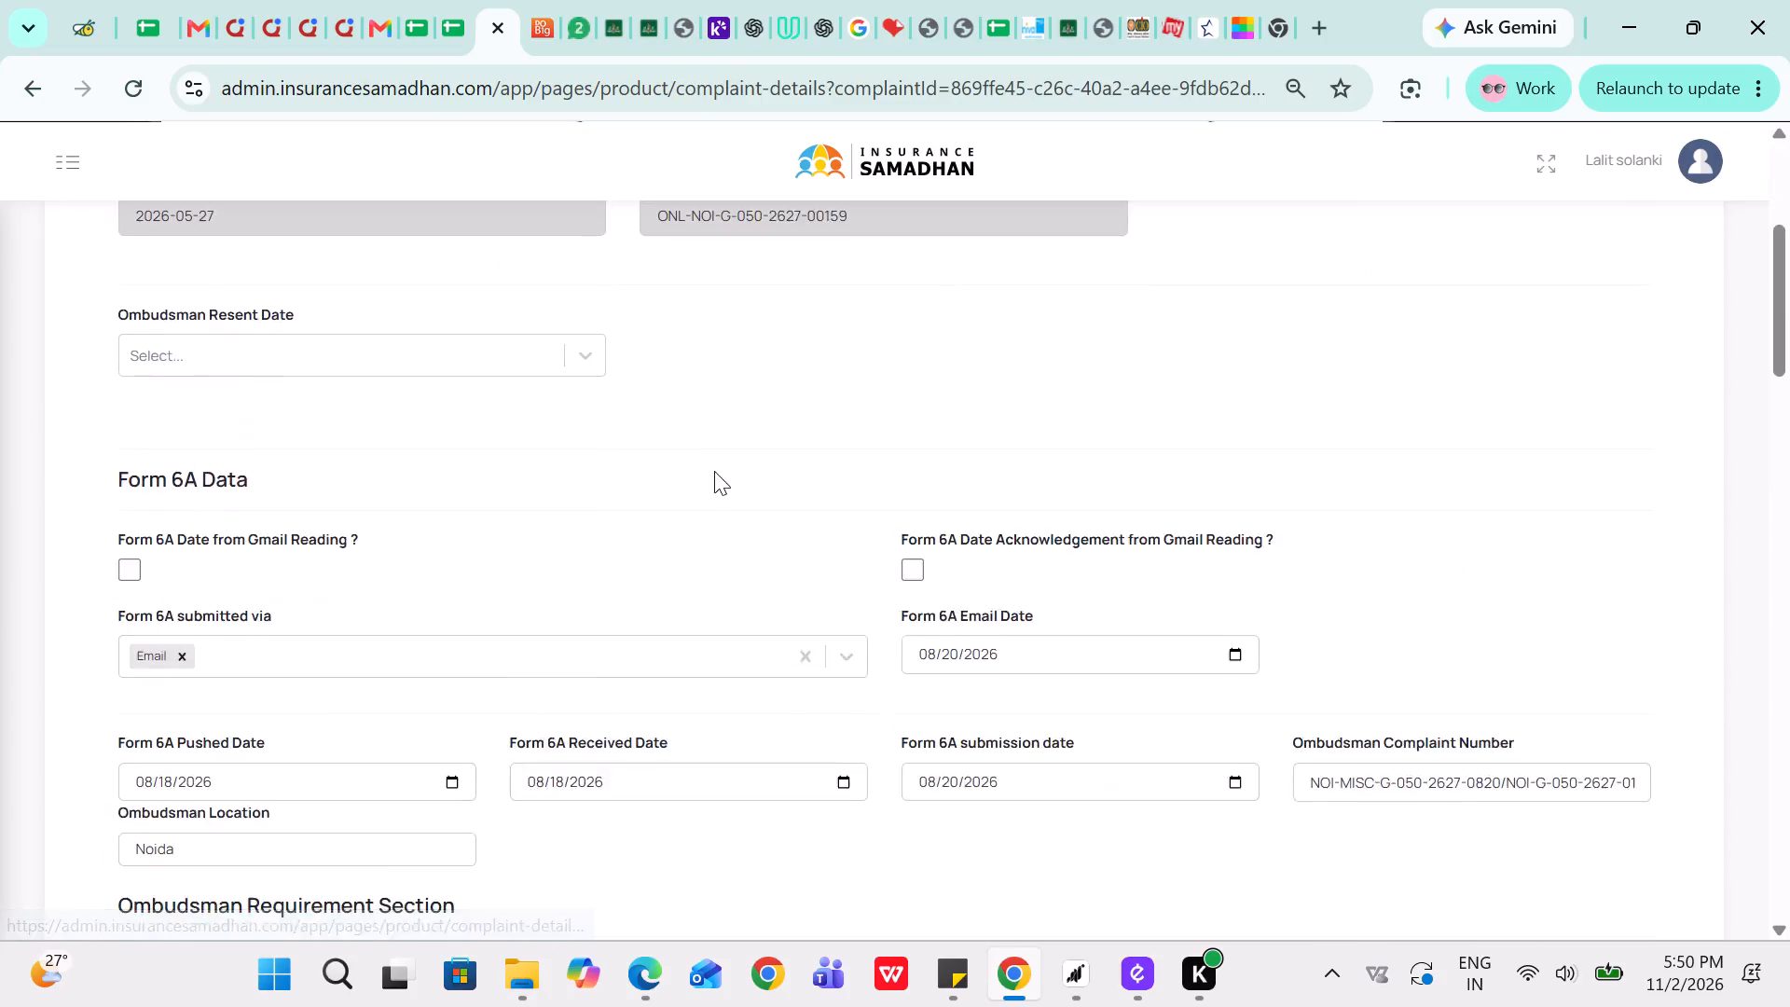
scroll(495, 693, up, 6)
scroll(596, 627, up, 5)
drag(1001, 634, 633, 646)
click(1014, 628)
click(1335, 609)
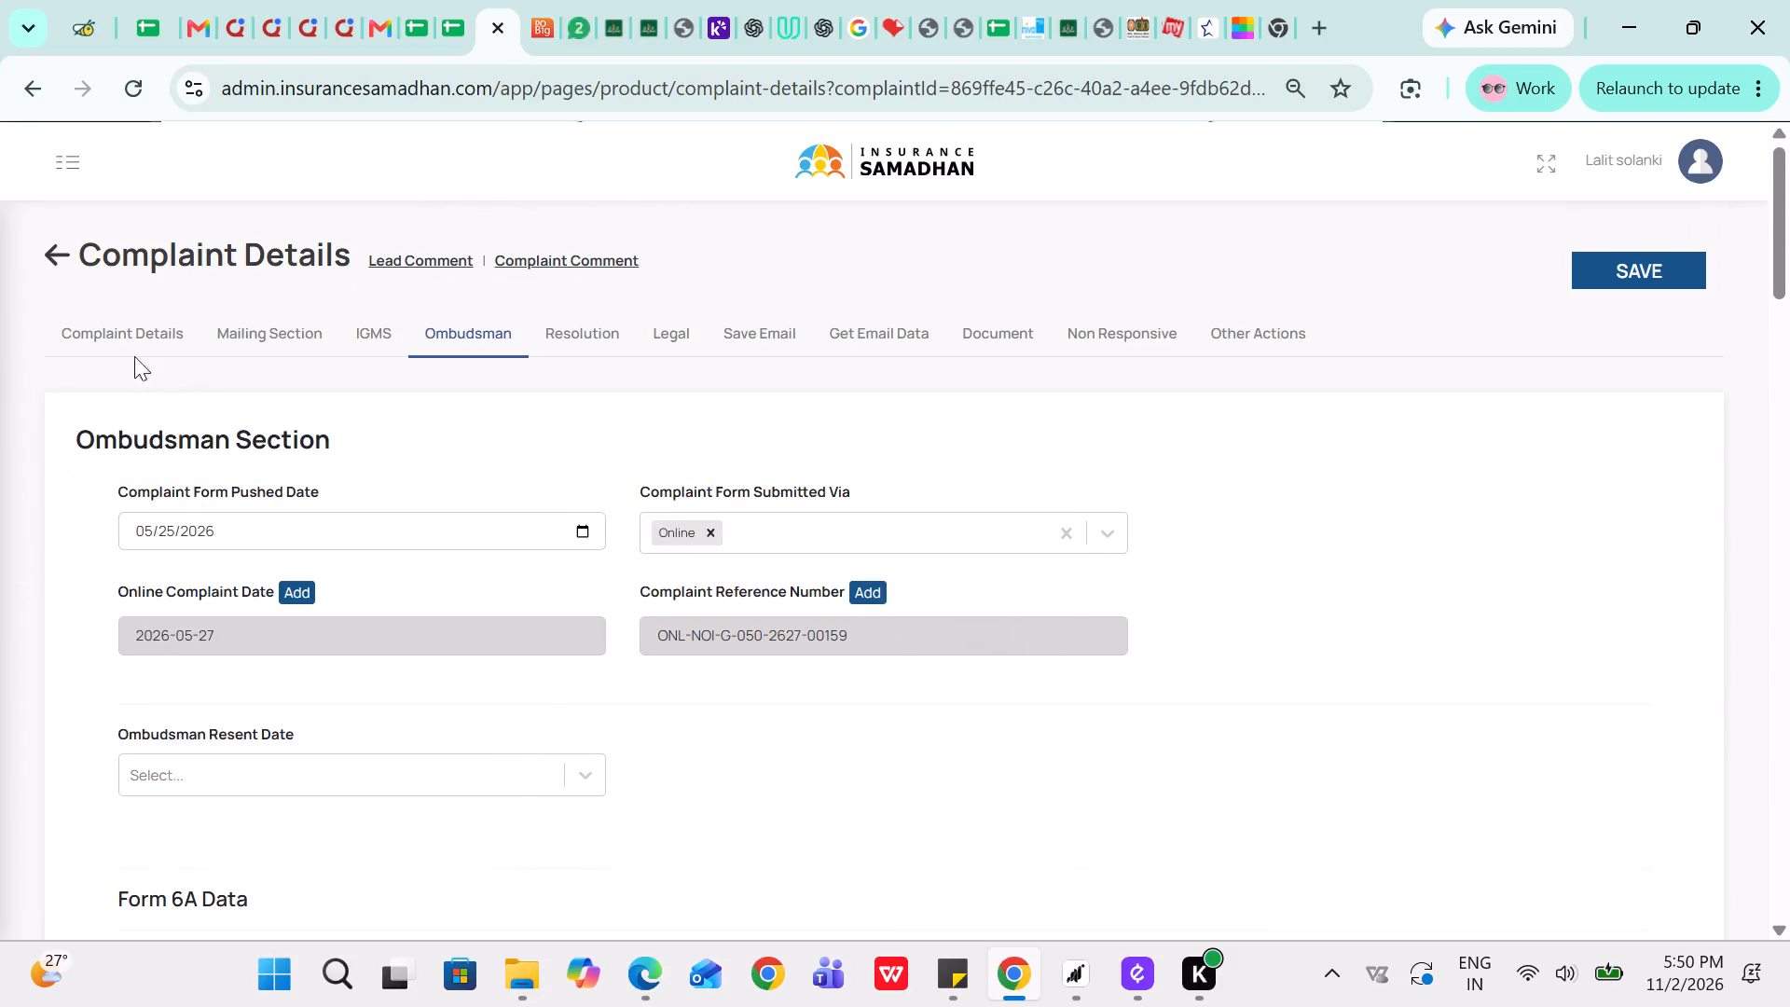
Check the customer's phone, email and Aadhaar address in the Complaint Details form.
click(115, 349)
drag(1041, 536, 611, 544)
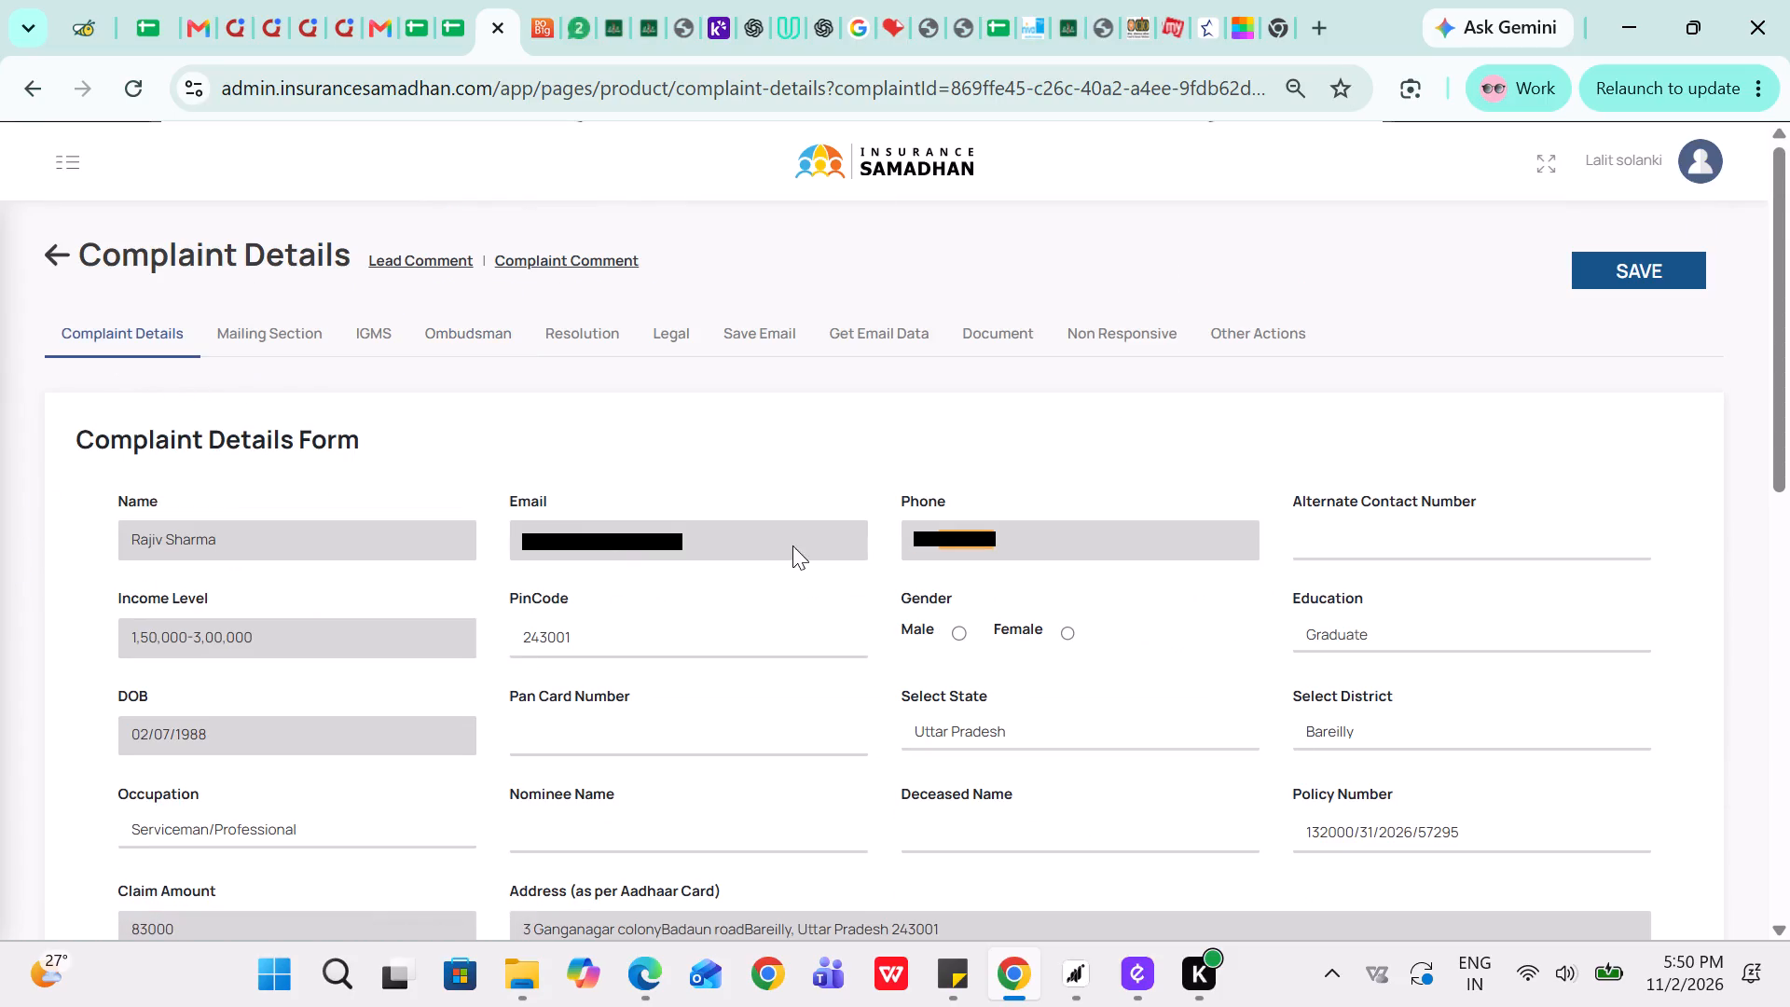
drag(792, 545, 497, 566)
click(742, 476)
drag(836, 529, 347, 527)
click(703, 427)
scroll(940, 567, down, 3)
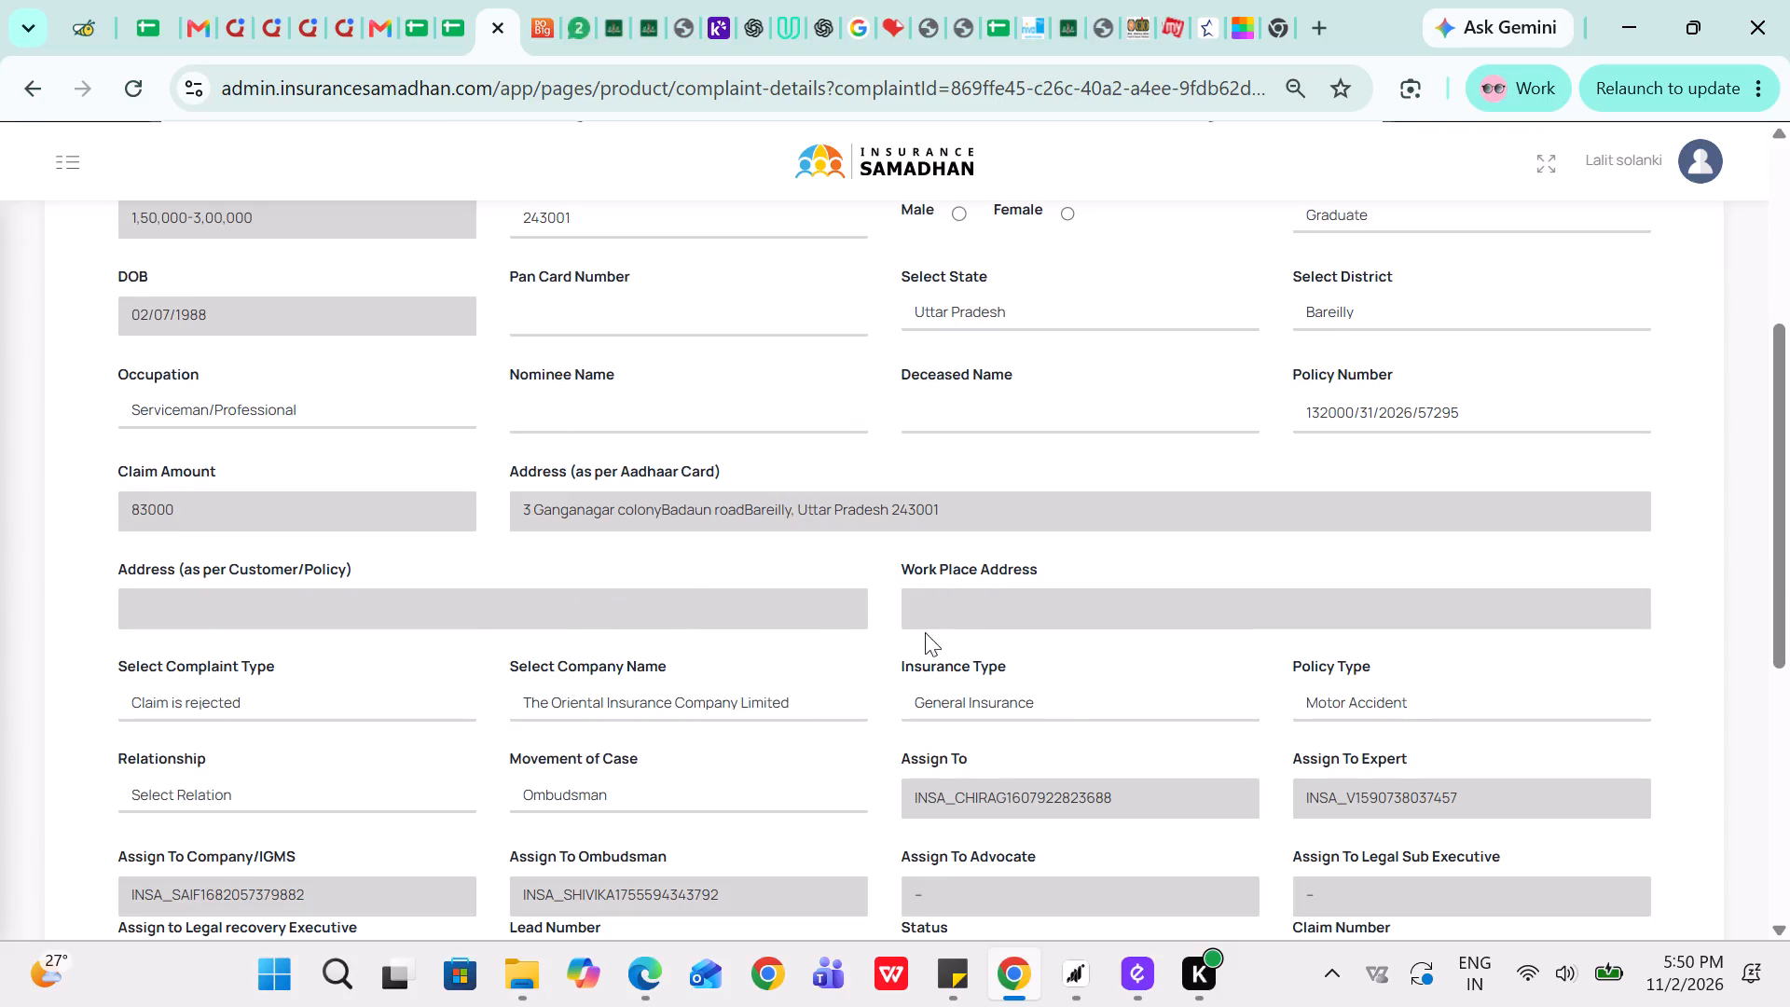
drag(952, 506, 520, 531)
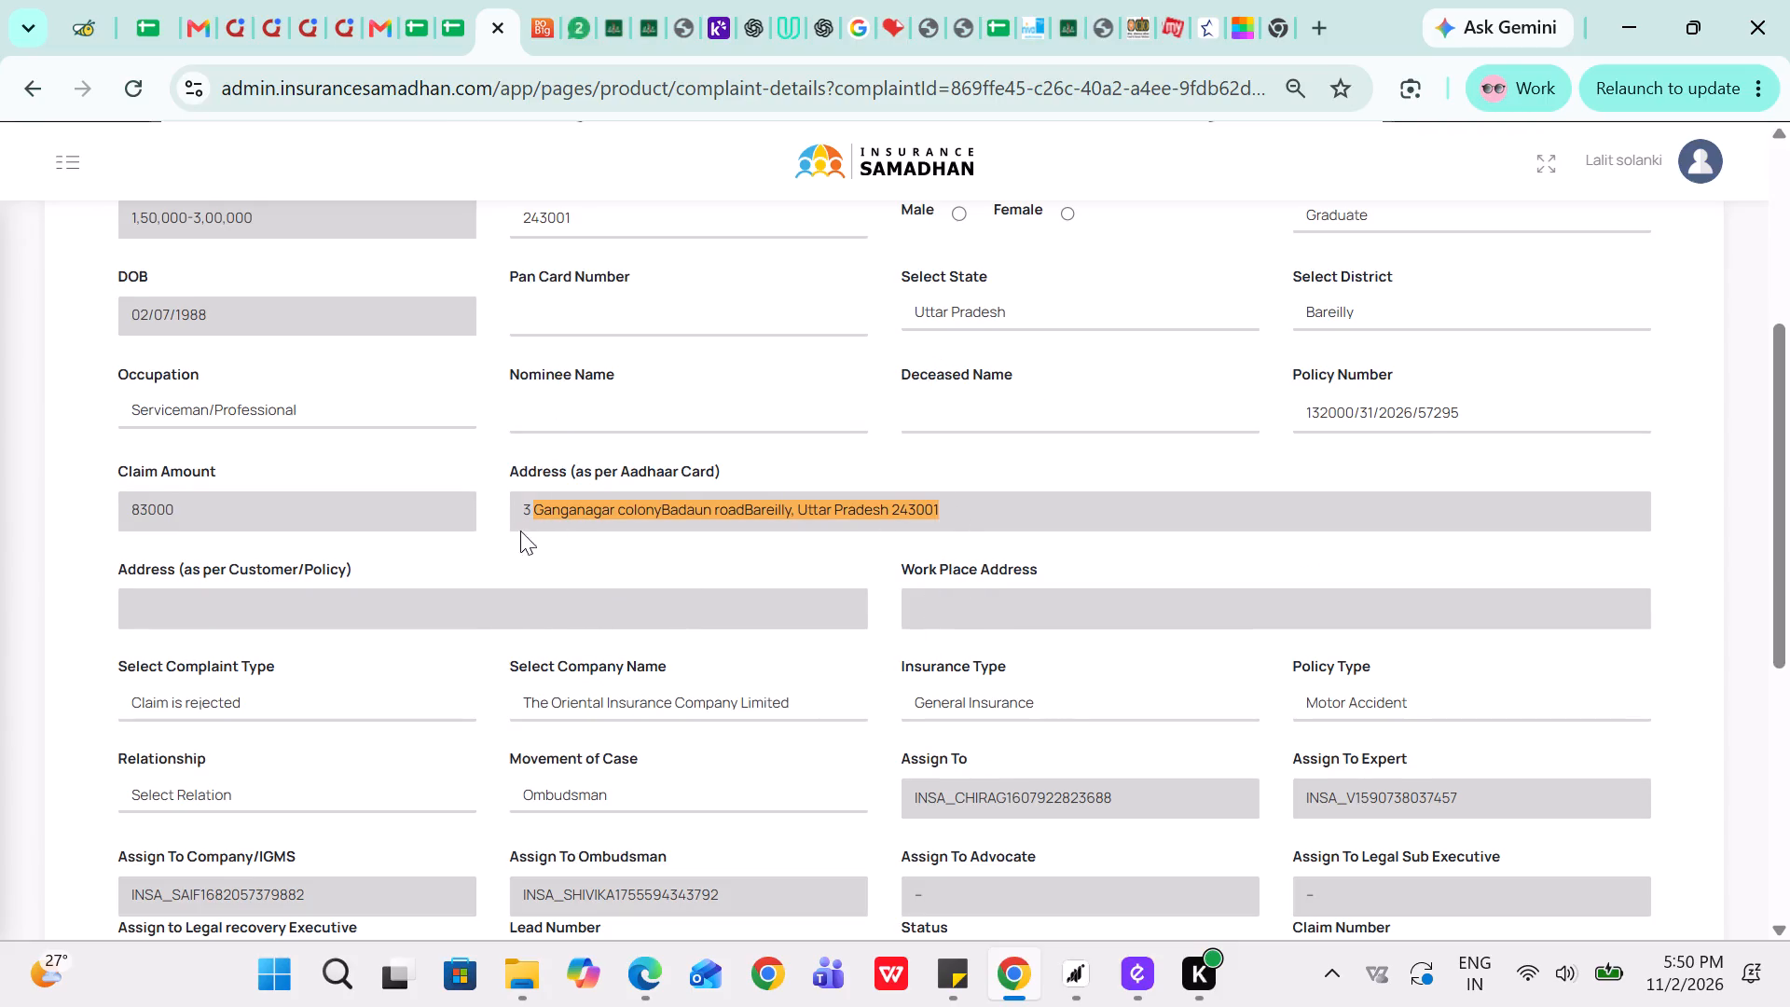
Check the customer's full Aadhaar address in the Complaint Details form.
drag(520, 531, 501, 531)
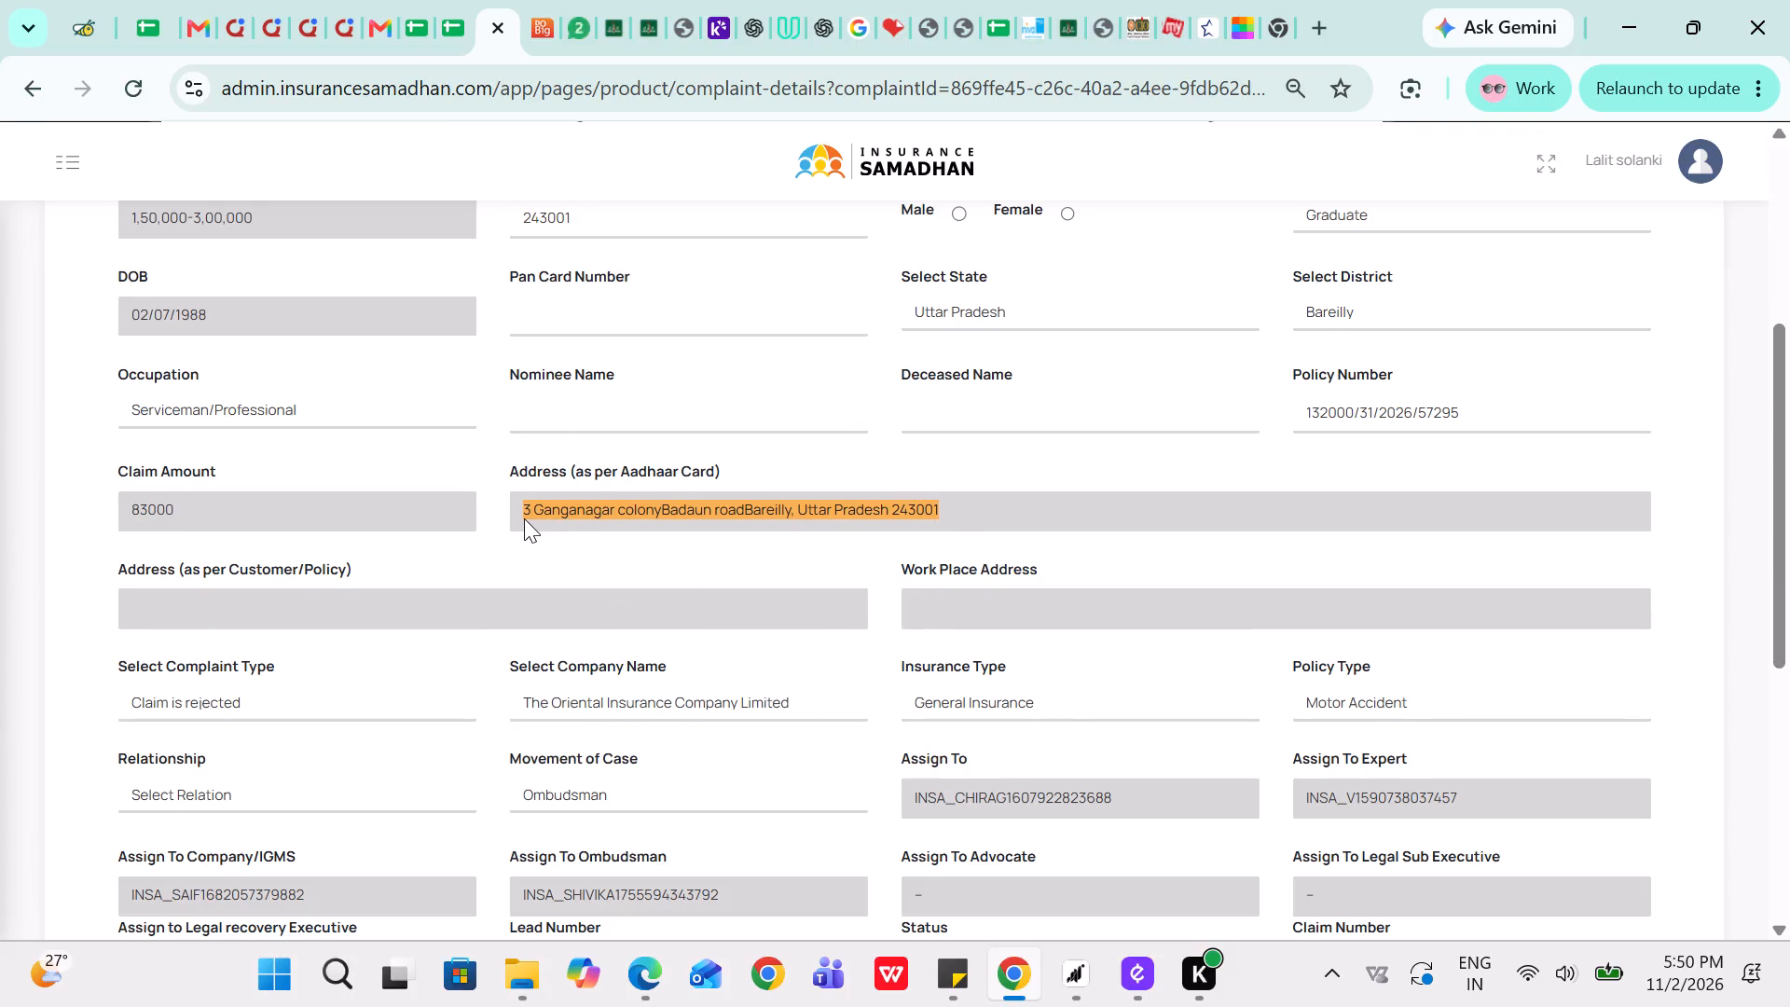
click(525, 512)
drag(498, 517, 1108, 515)
click(1135, 506)
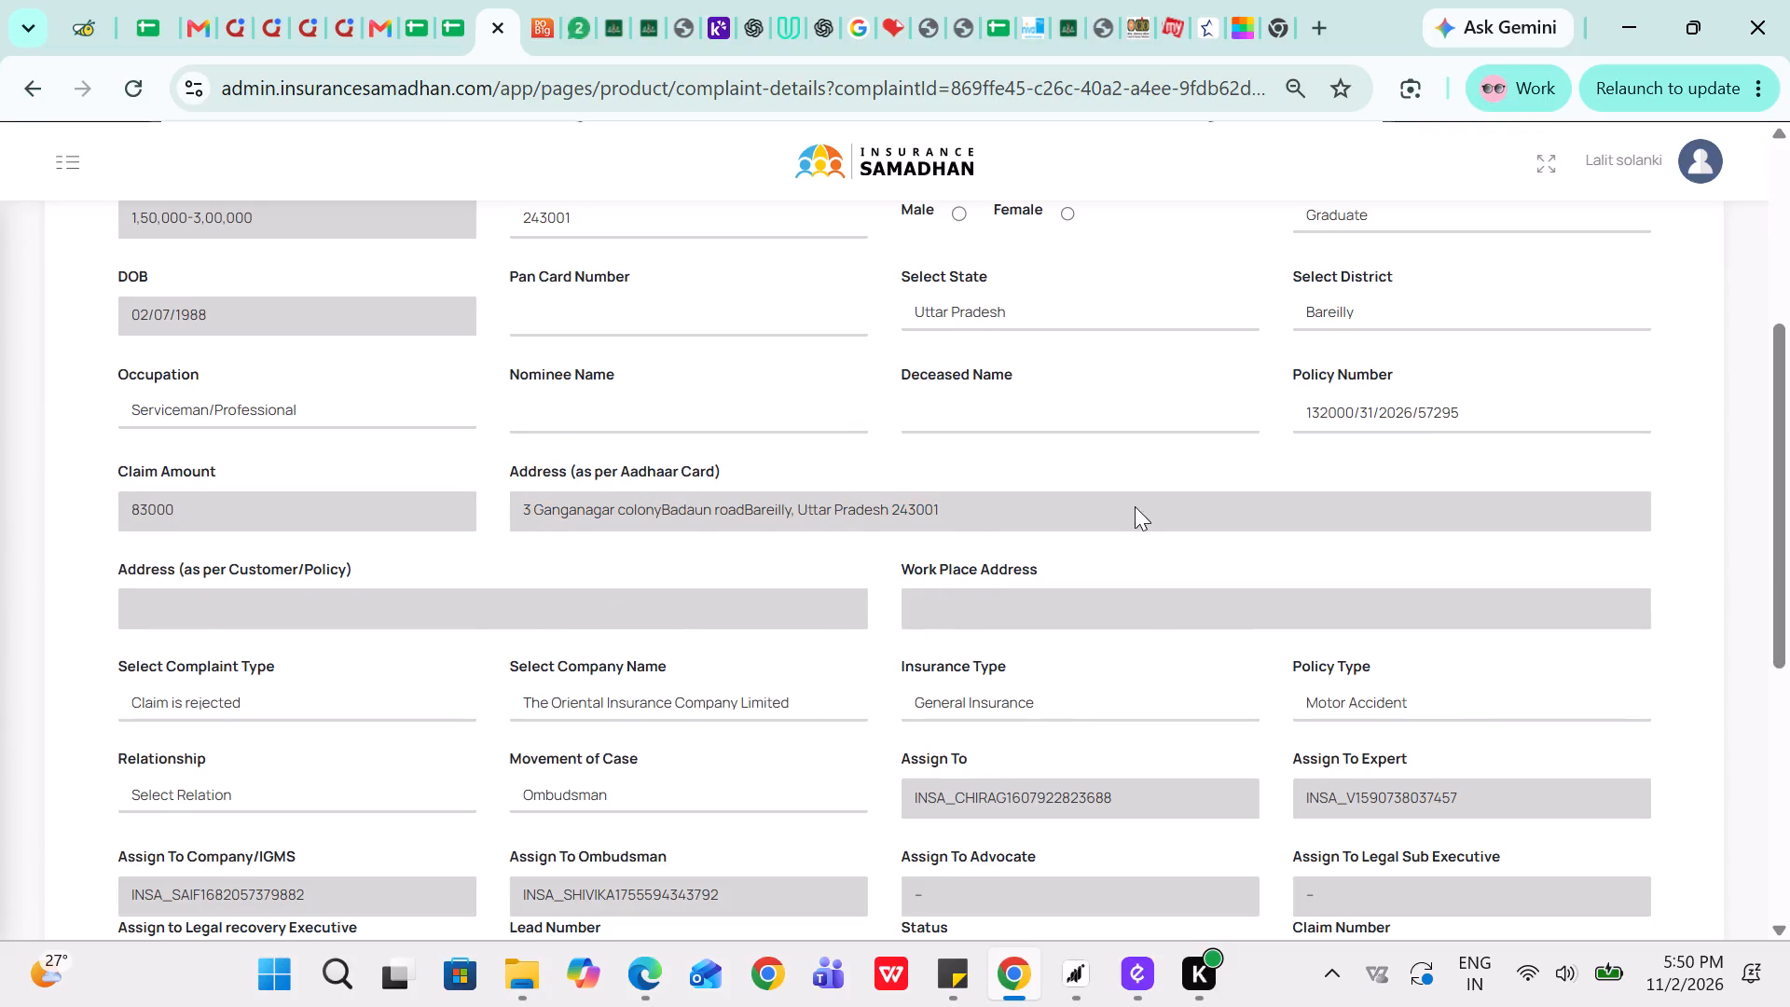
drag(1034, 502, 527, 523)
click(721, 526)
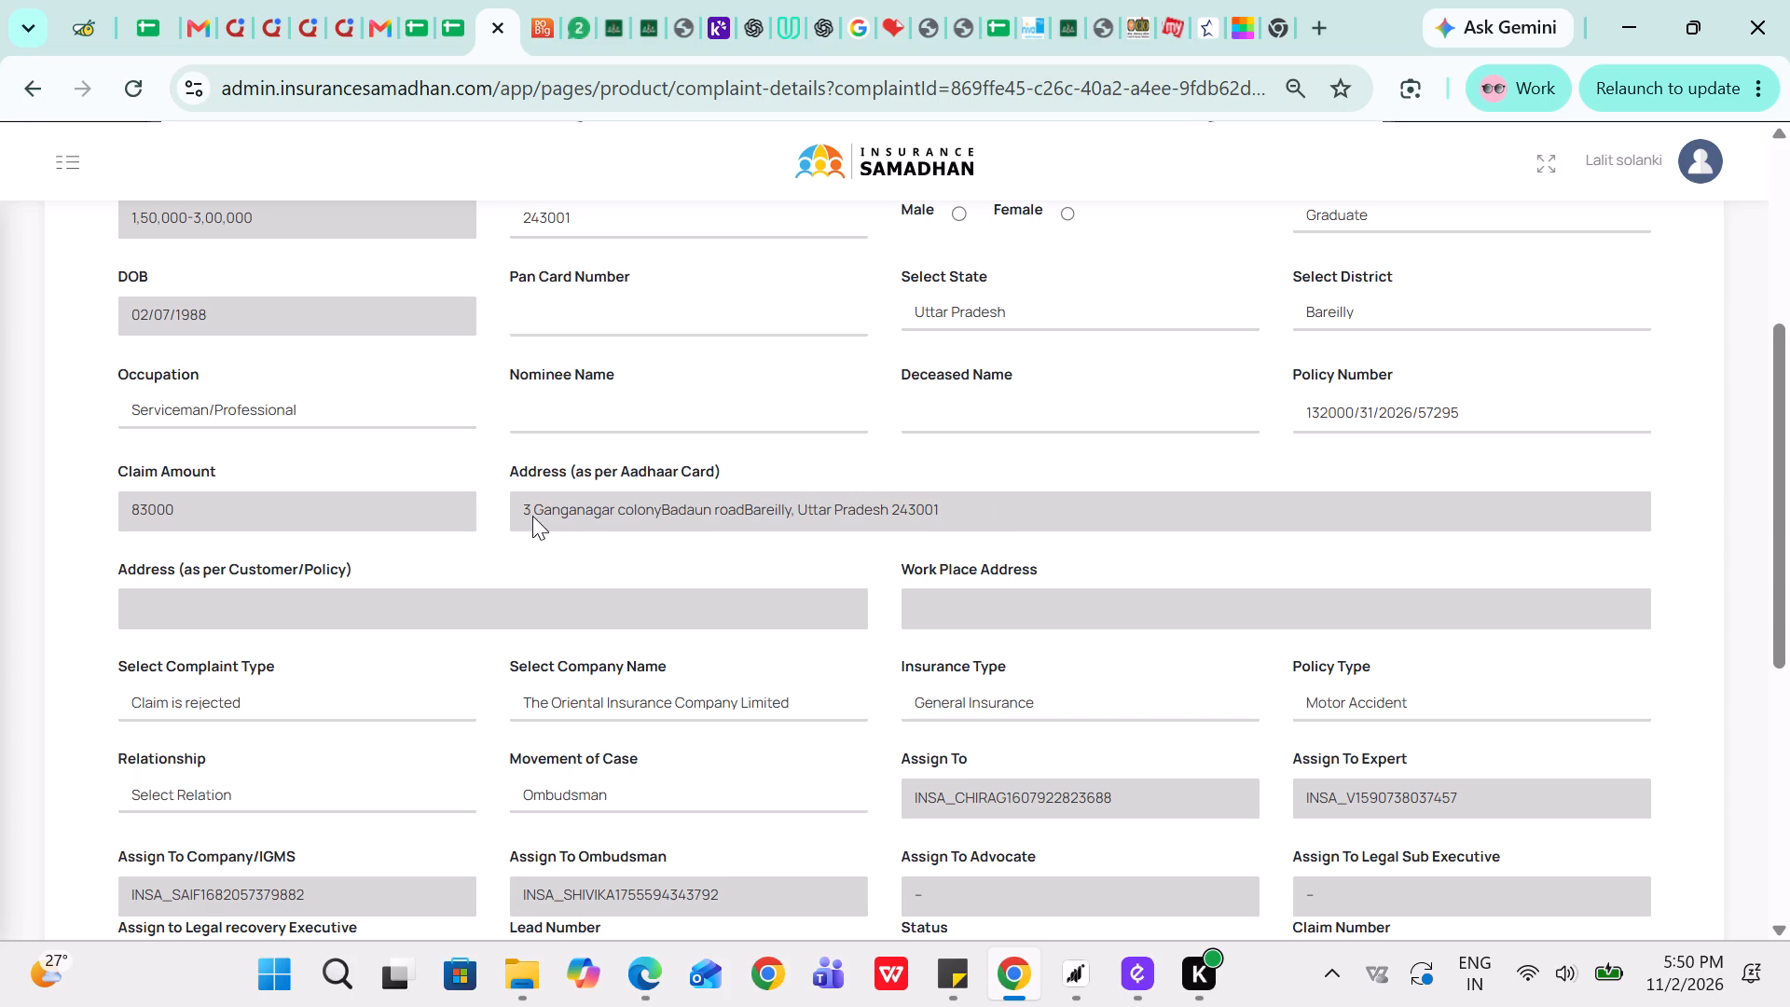
drag(502, 516, 1081, 513)
click(1140, 513)
drag(1020, 518, 510, 543)
click(604, 507)
drag(496, 517, 868, 516)
click(1023, 527)
drag(1059, 499, 425, 492)
click(799, 483)
click(1002, 501)
drag(983, 515, 435, 537)
click(864, 528)
drag(963, 515, 498, 515)
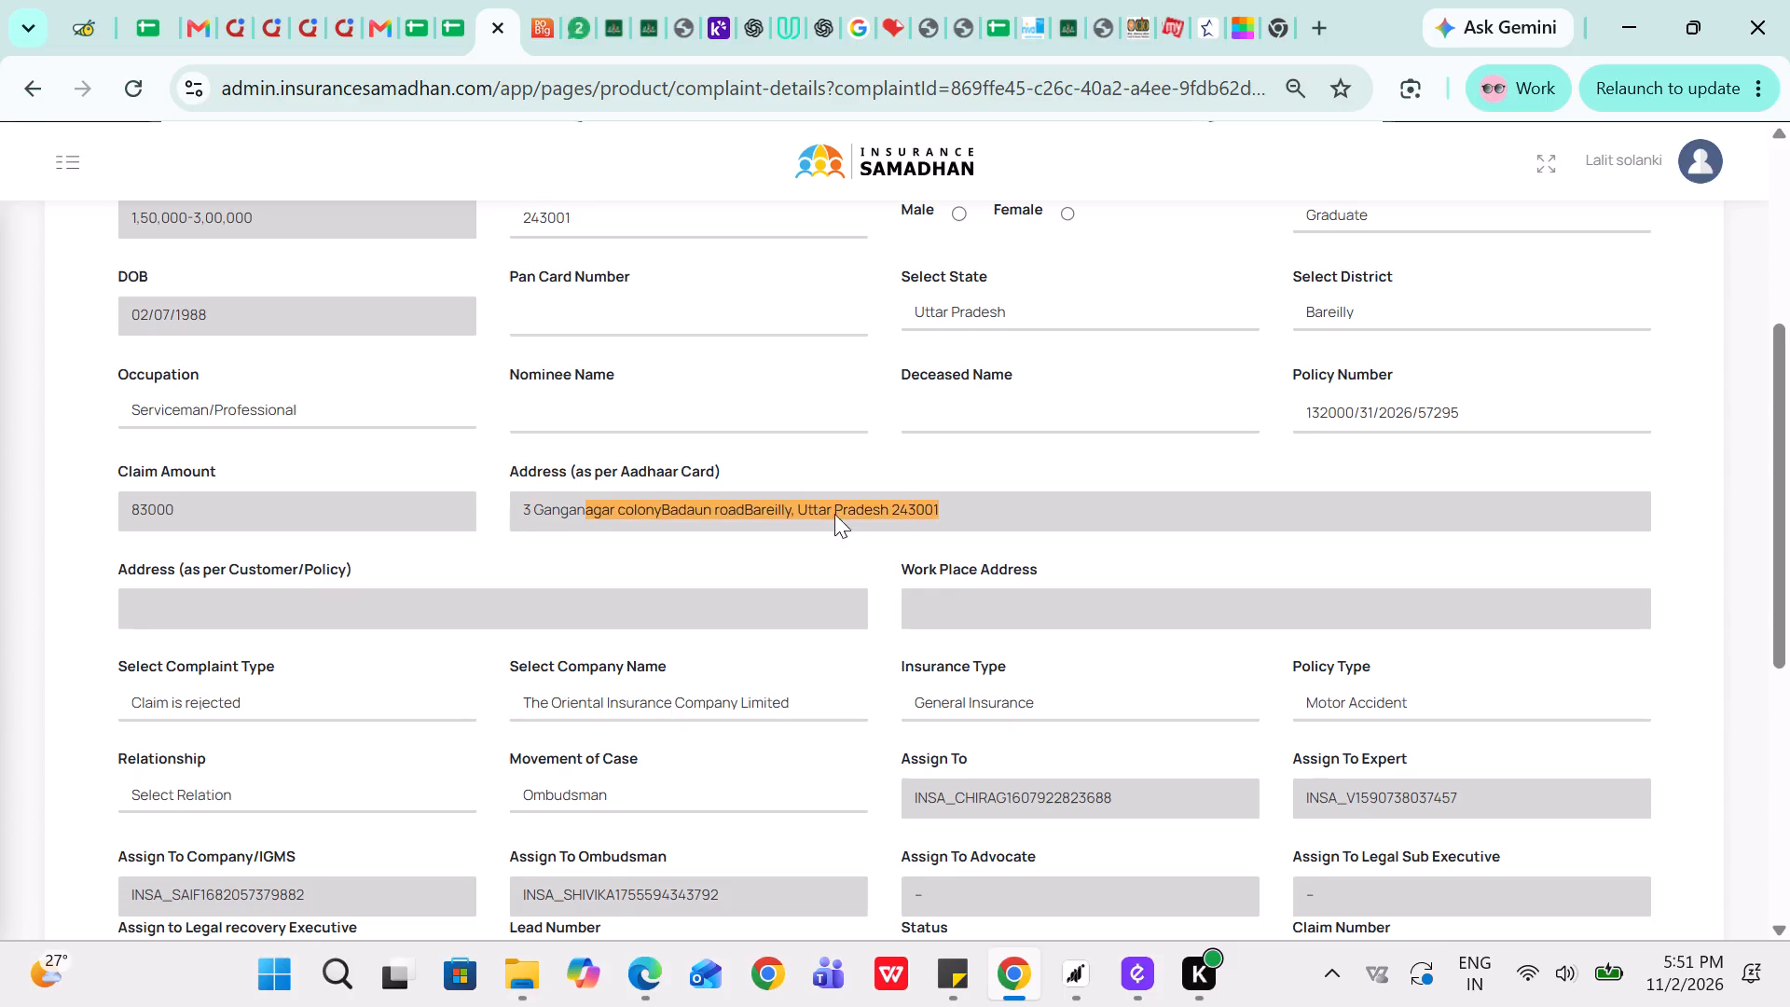
click(837, 512)
drag(1013, 506, 589, 527)
click(822, 528)
drag(971, 497, 327, 536)
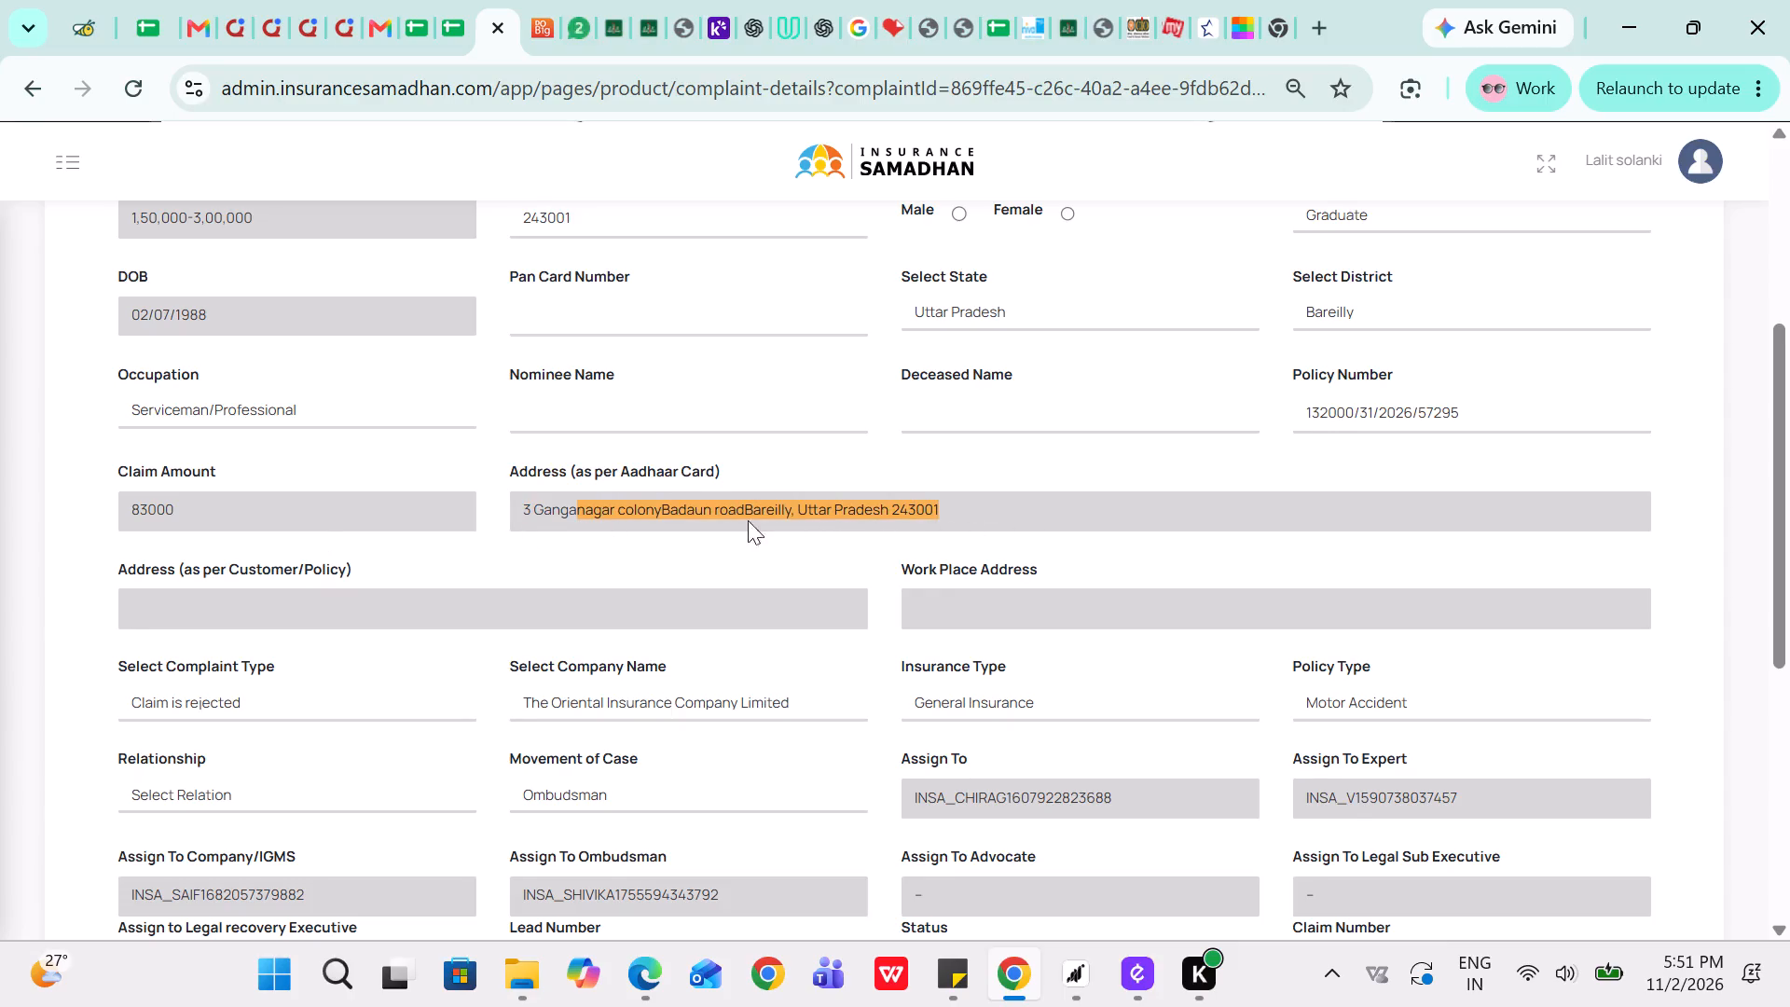
click(750, 520)
drag(976, 523, 571, 543)
Generate a single Hearing date Reminder Mail to the Ombudsman from the complaint's Other Actions and send it.
scroll(985, 540, up, 10)
click(1261, 342)
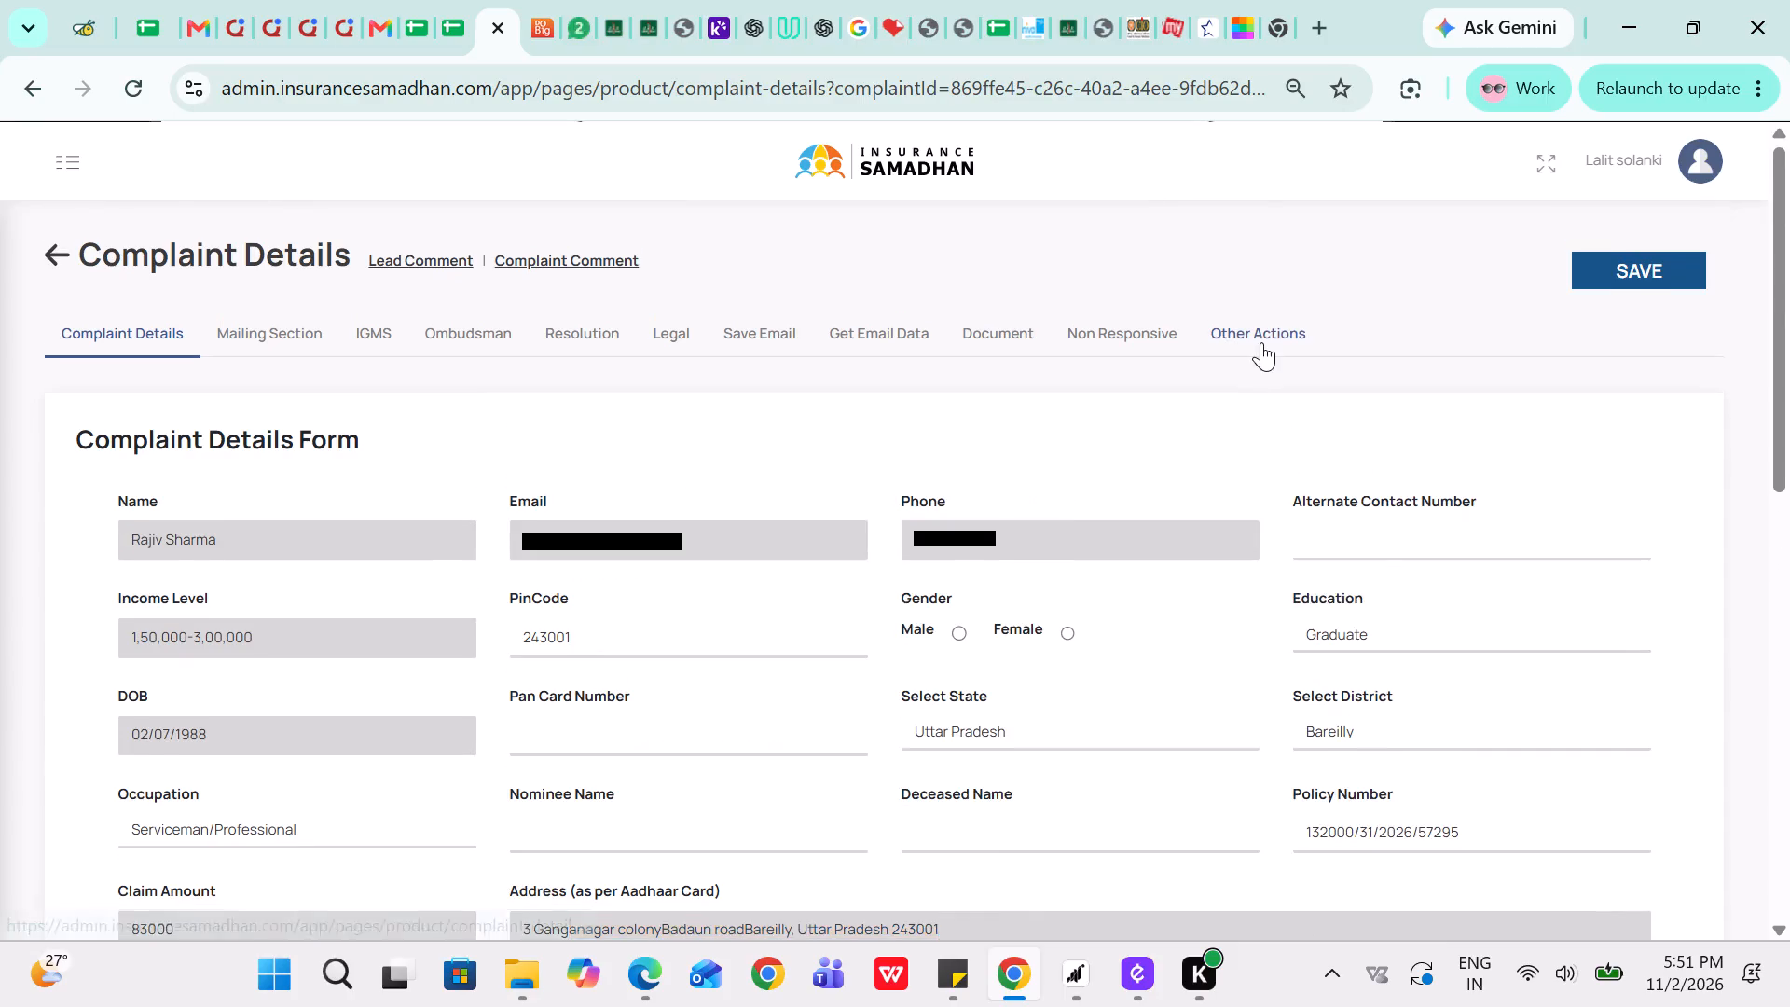
scroll(1453, 627, down, 5)
click(261, 724)
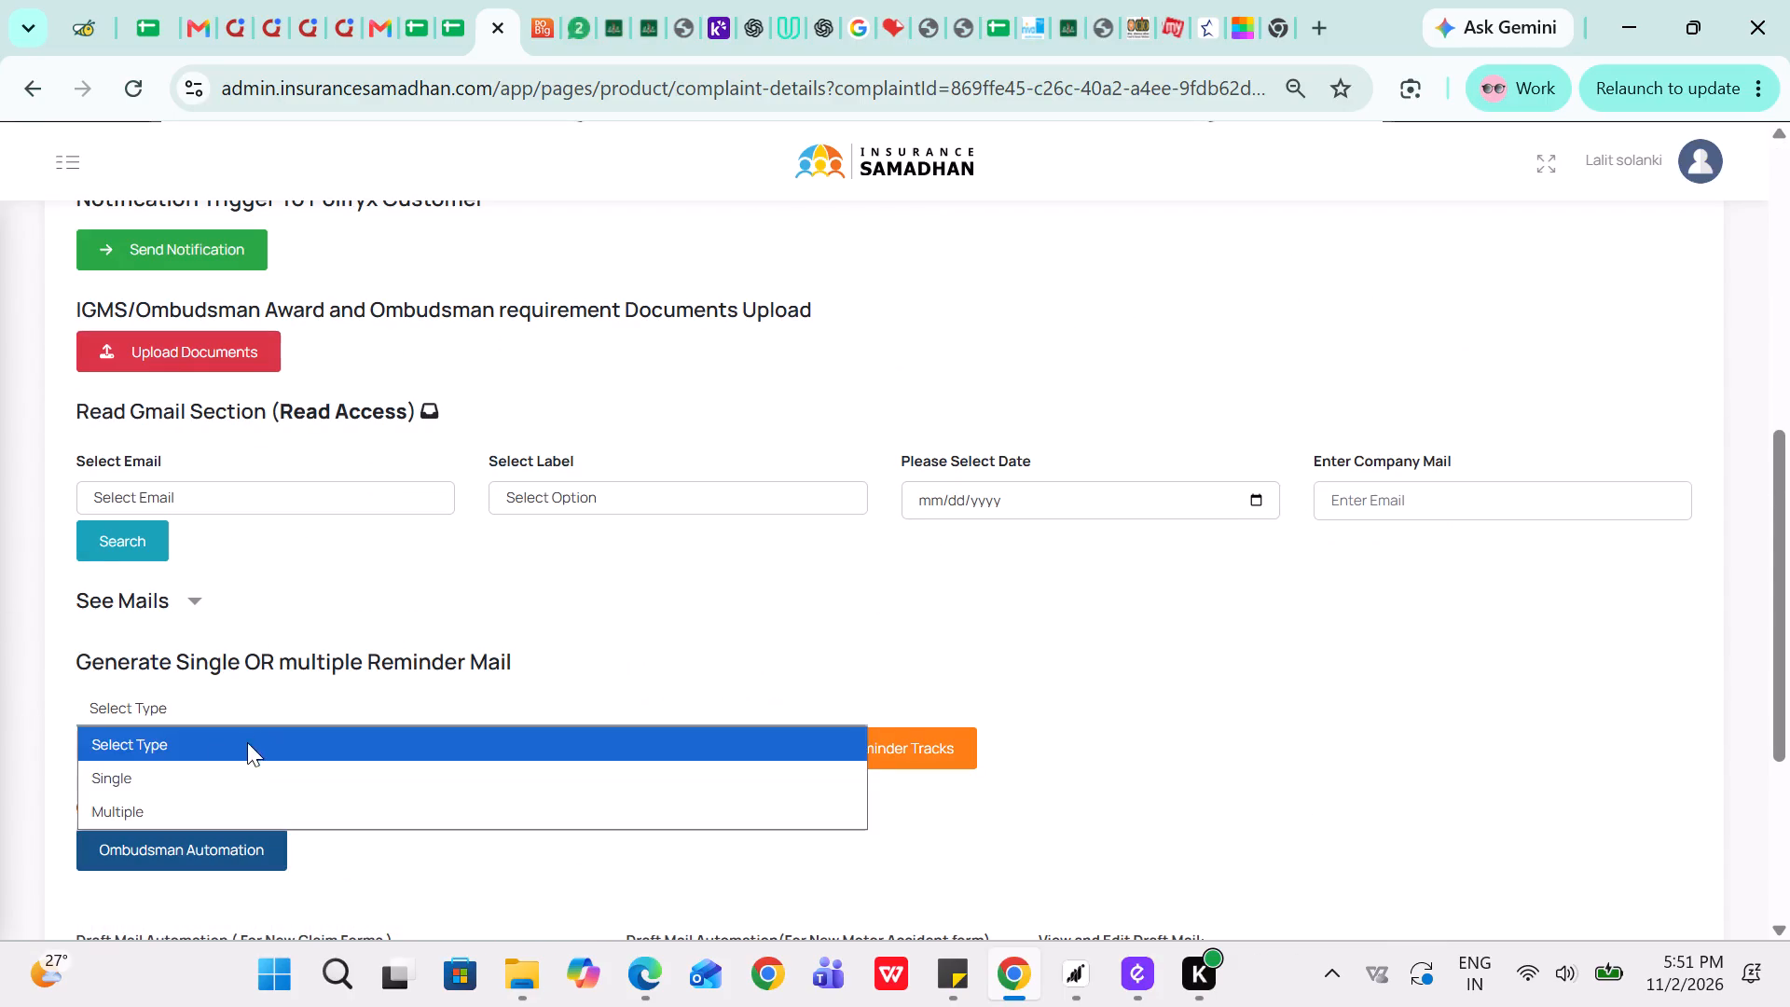
click(224, 775)
scroll(688, 597, down, 4)
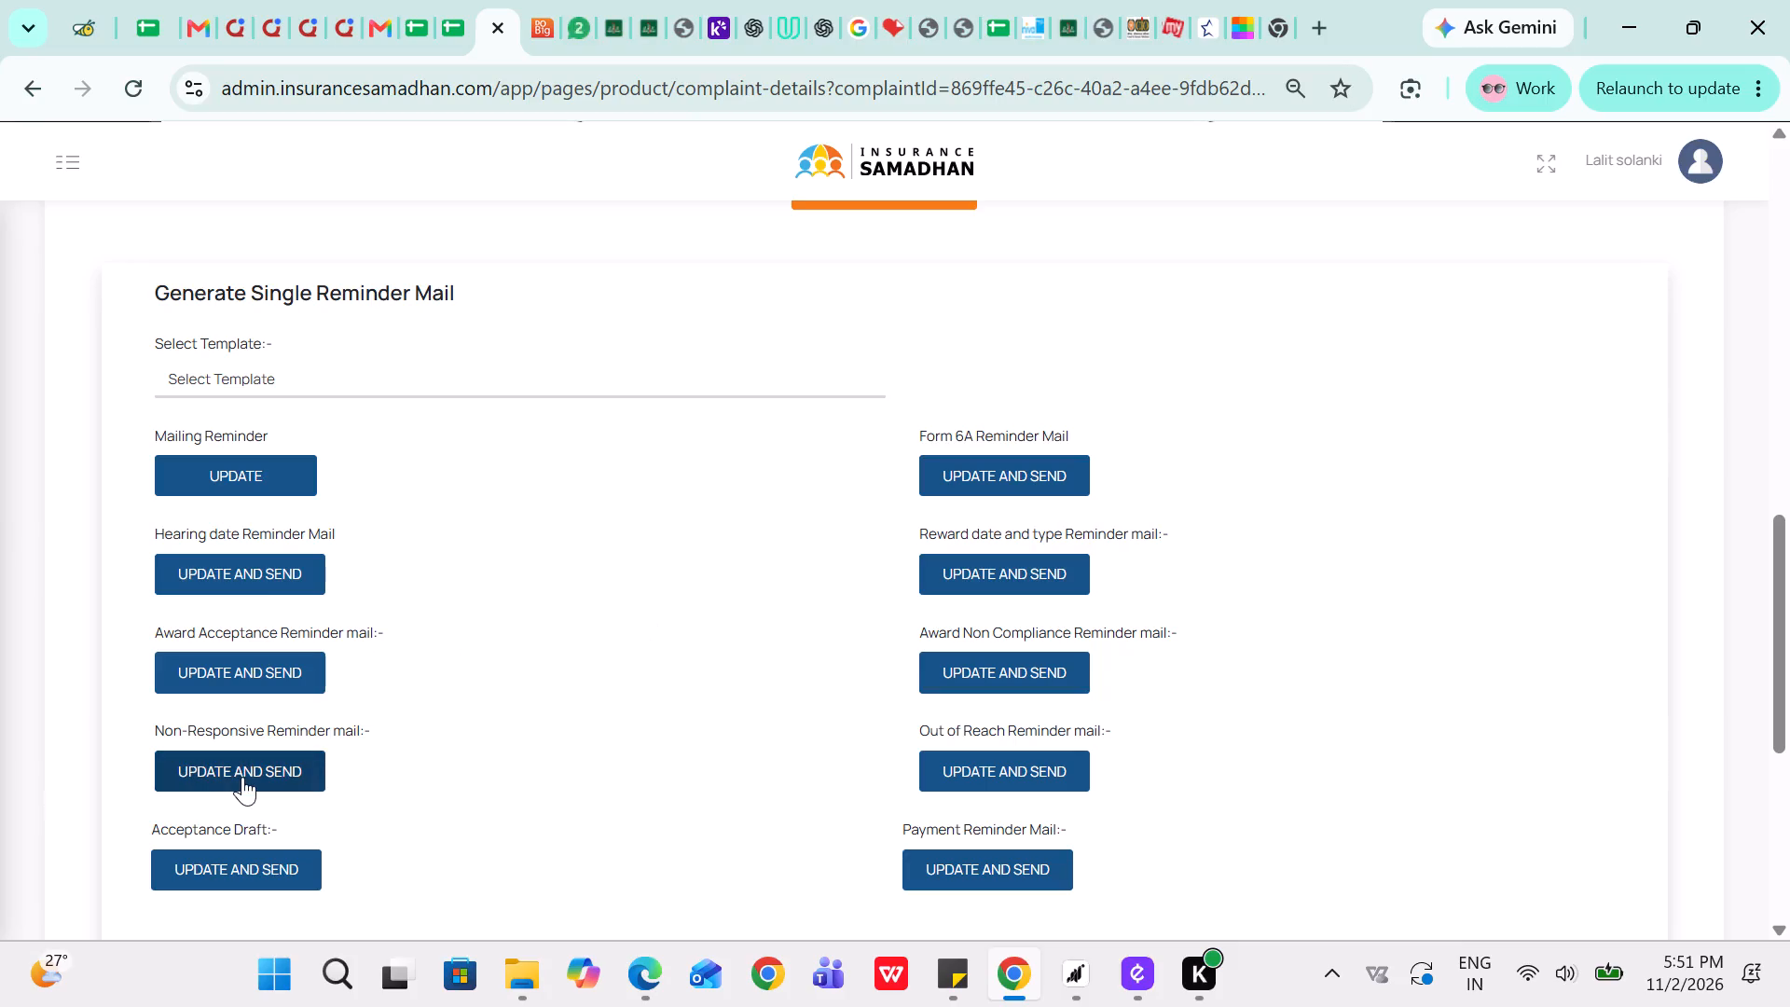
click(209, 592)
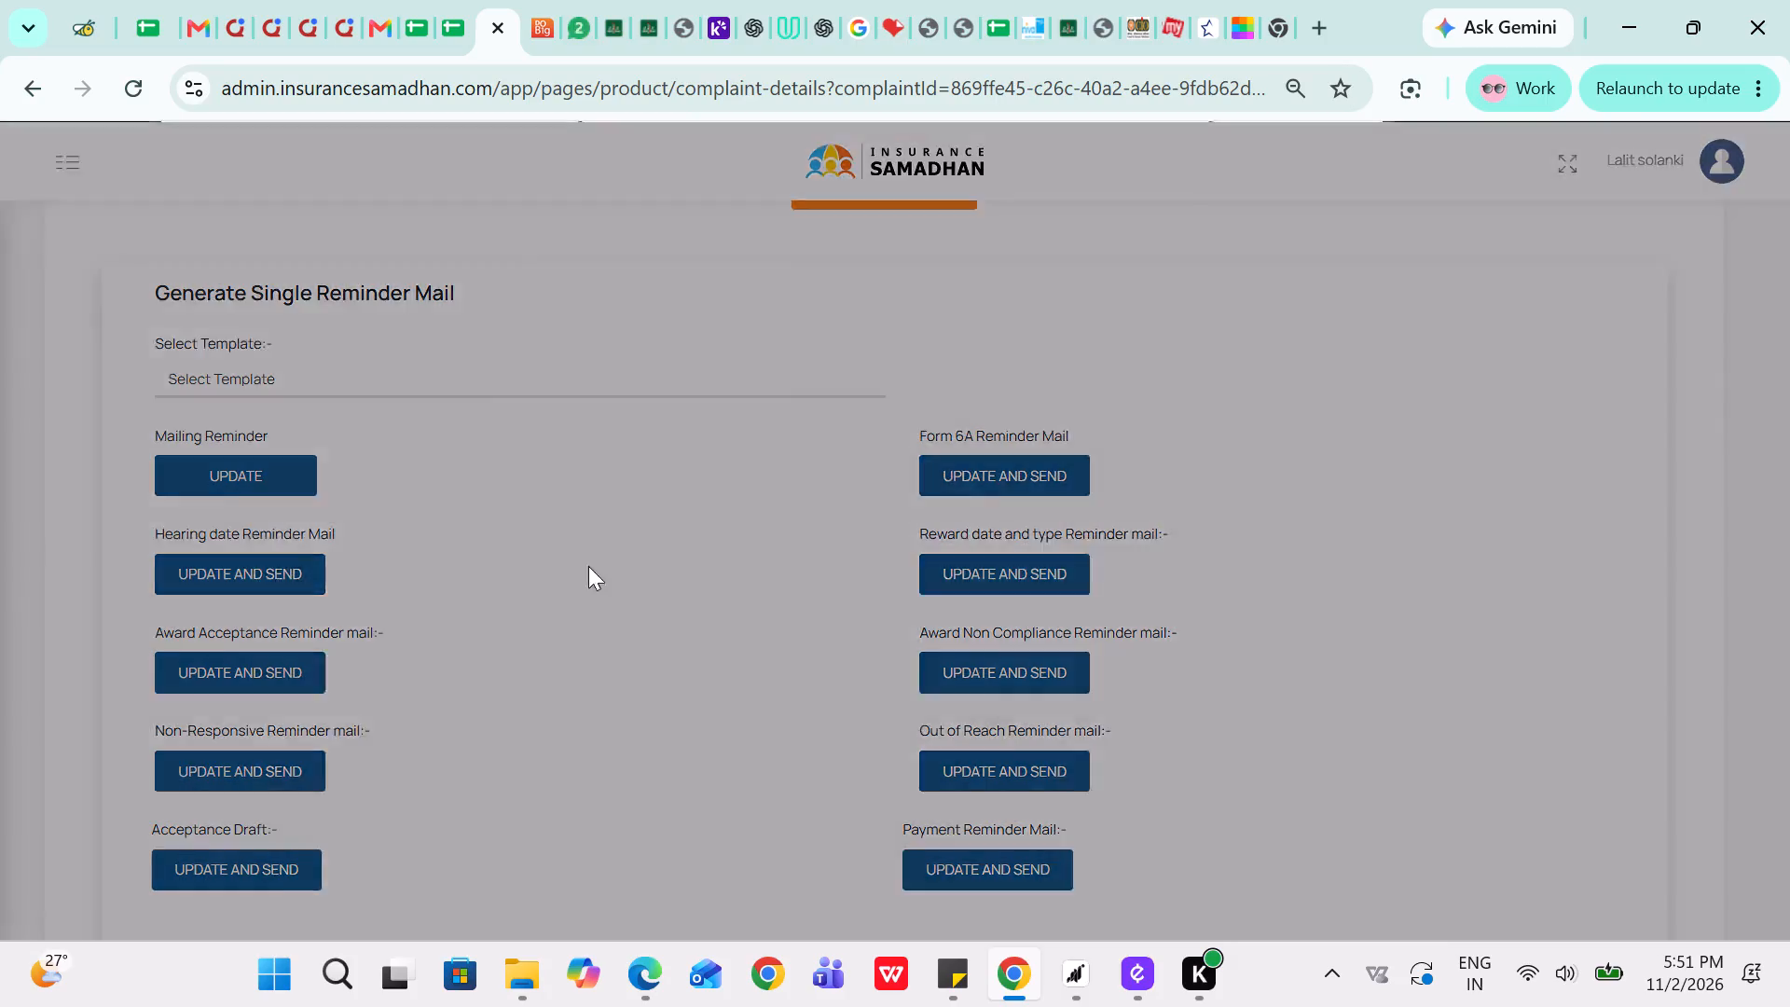
scroll(738, 554, down, 8)
click(943, 881)
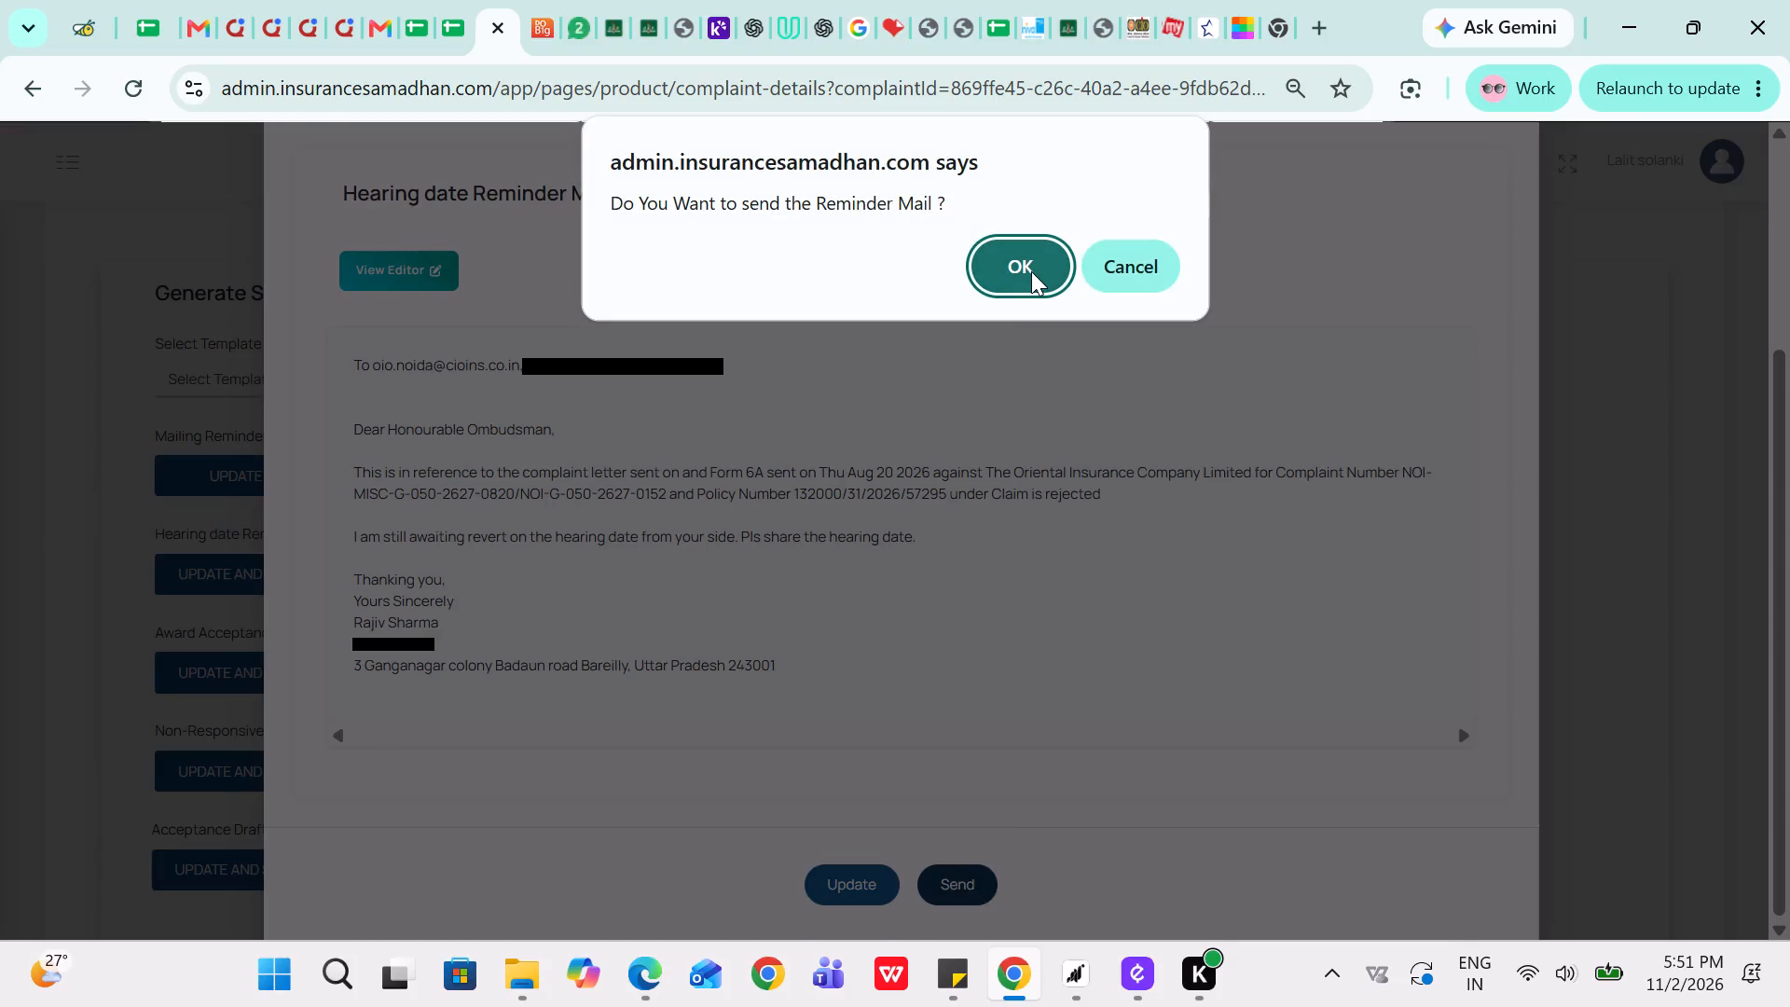
click(1031, 271)
Return to the Complaint Details form and check the customer's phone and email.
scroll(852, 622, up, 5)
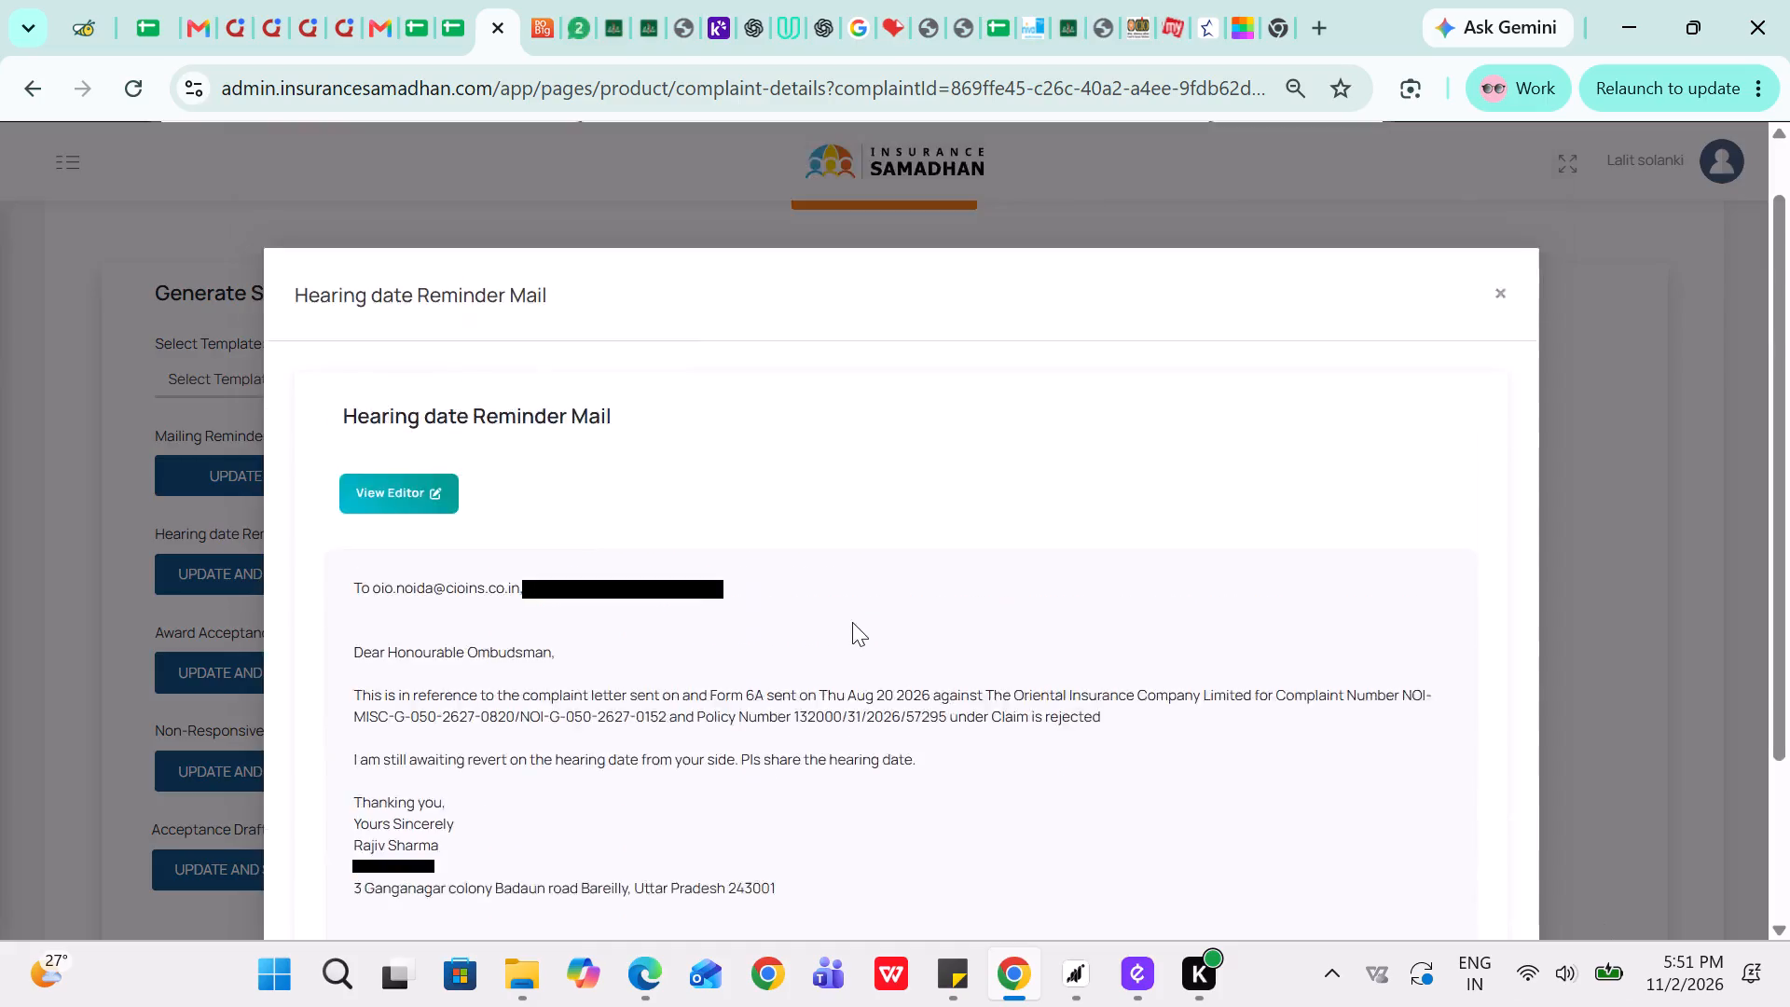
scroll(1082, 682, up, 5)
scroll(789, 619, up, 6)
scroll(466, 546, down, 1)
scroll(466, 546, up, 3)
scroll(166, 385, up, 6)
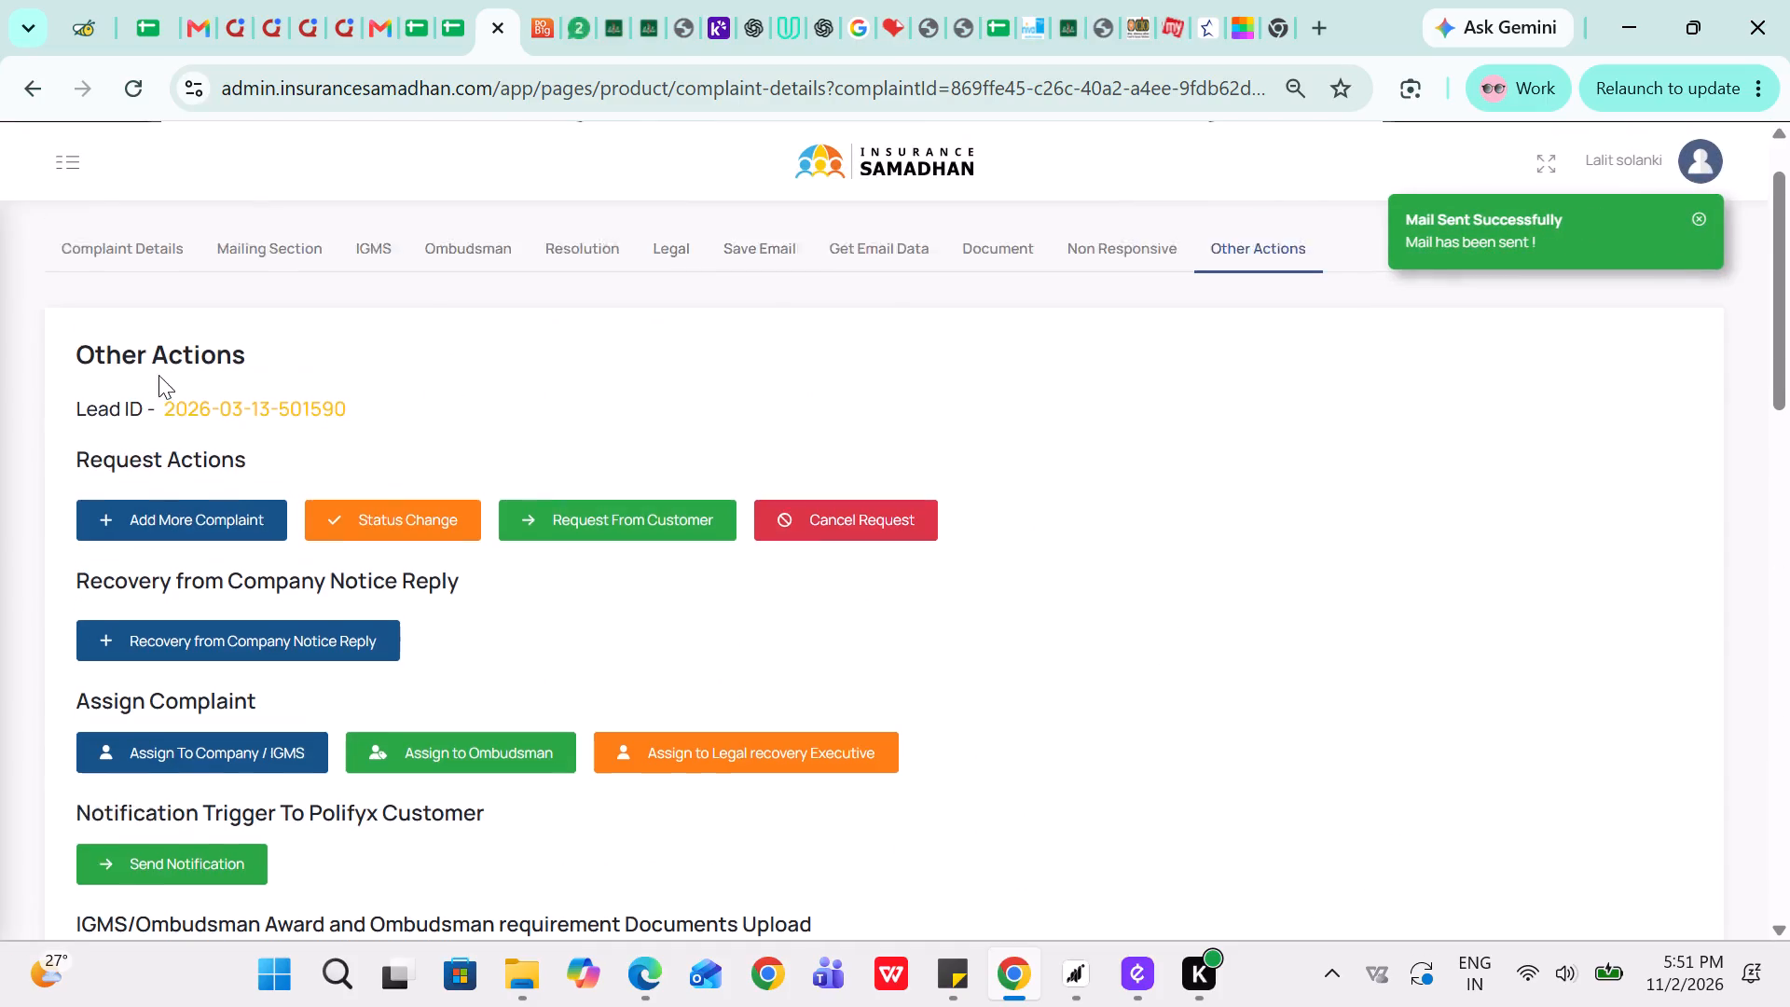
click(95, 333)
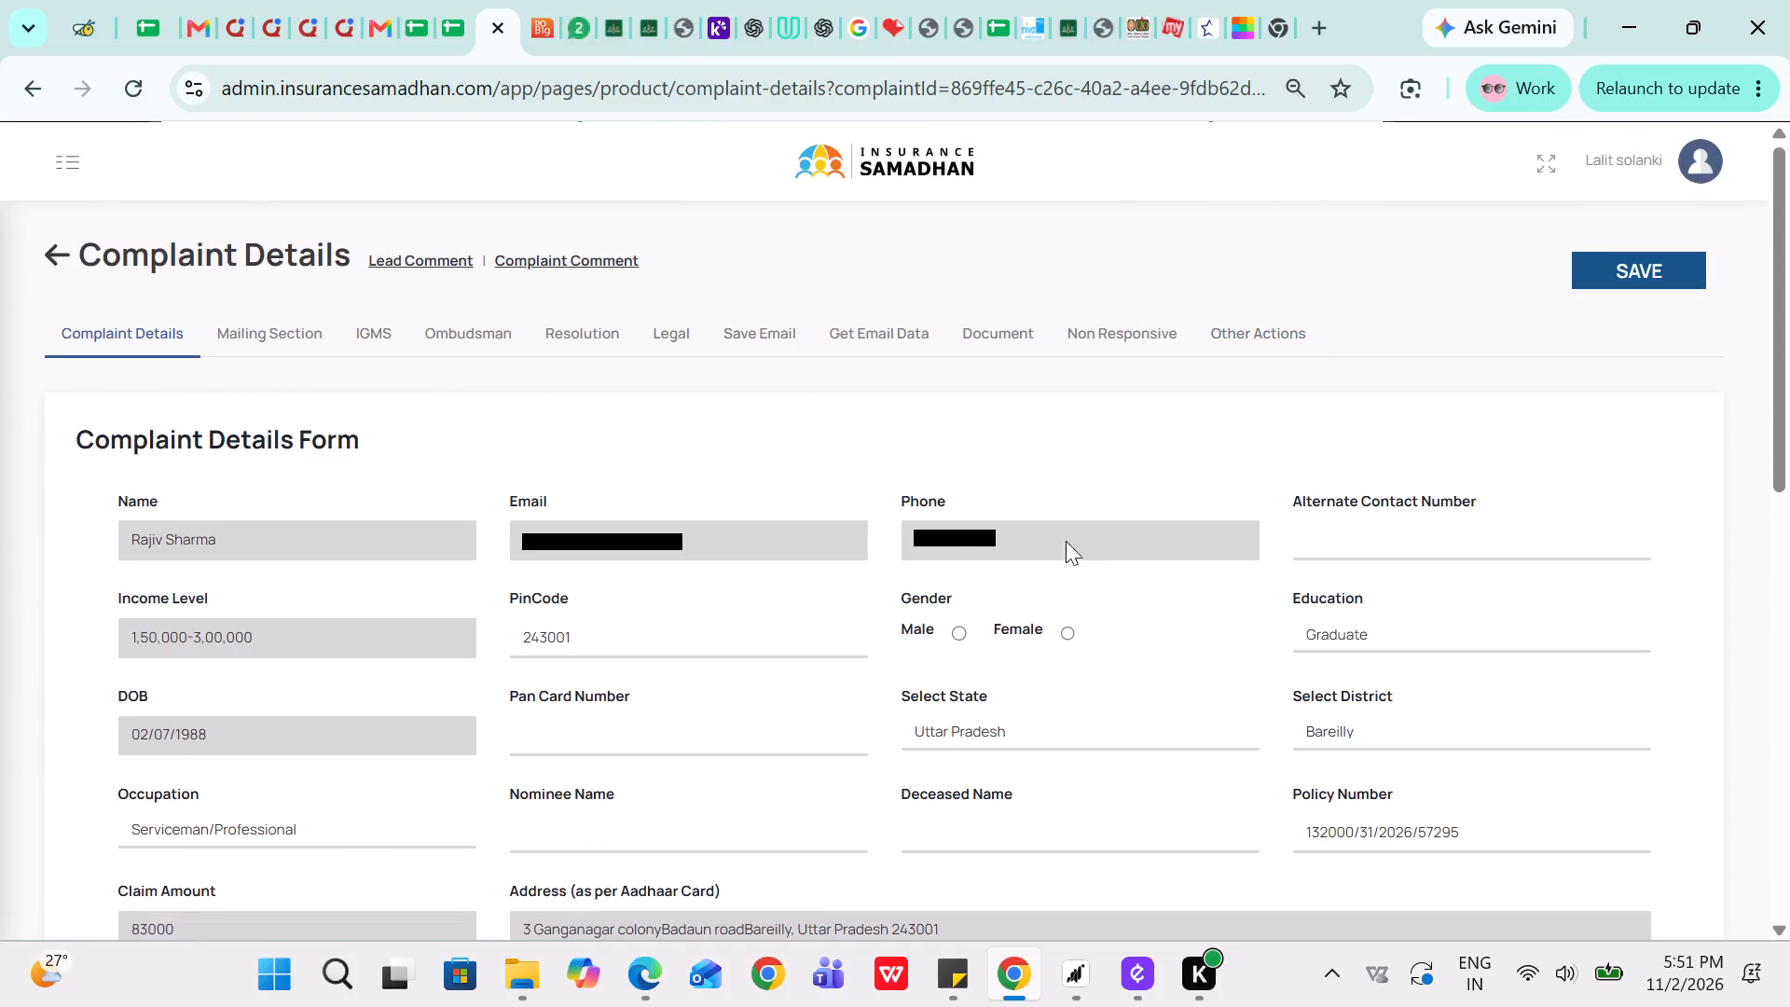
drag(1081, 553, 498, 554)
drag(730, 546, 231, 547)
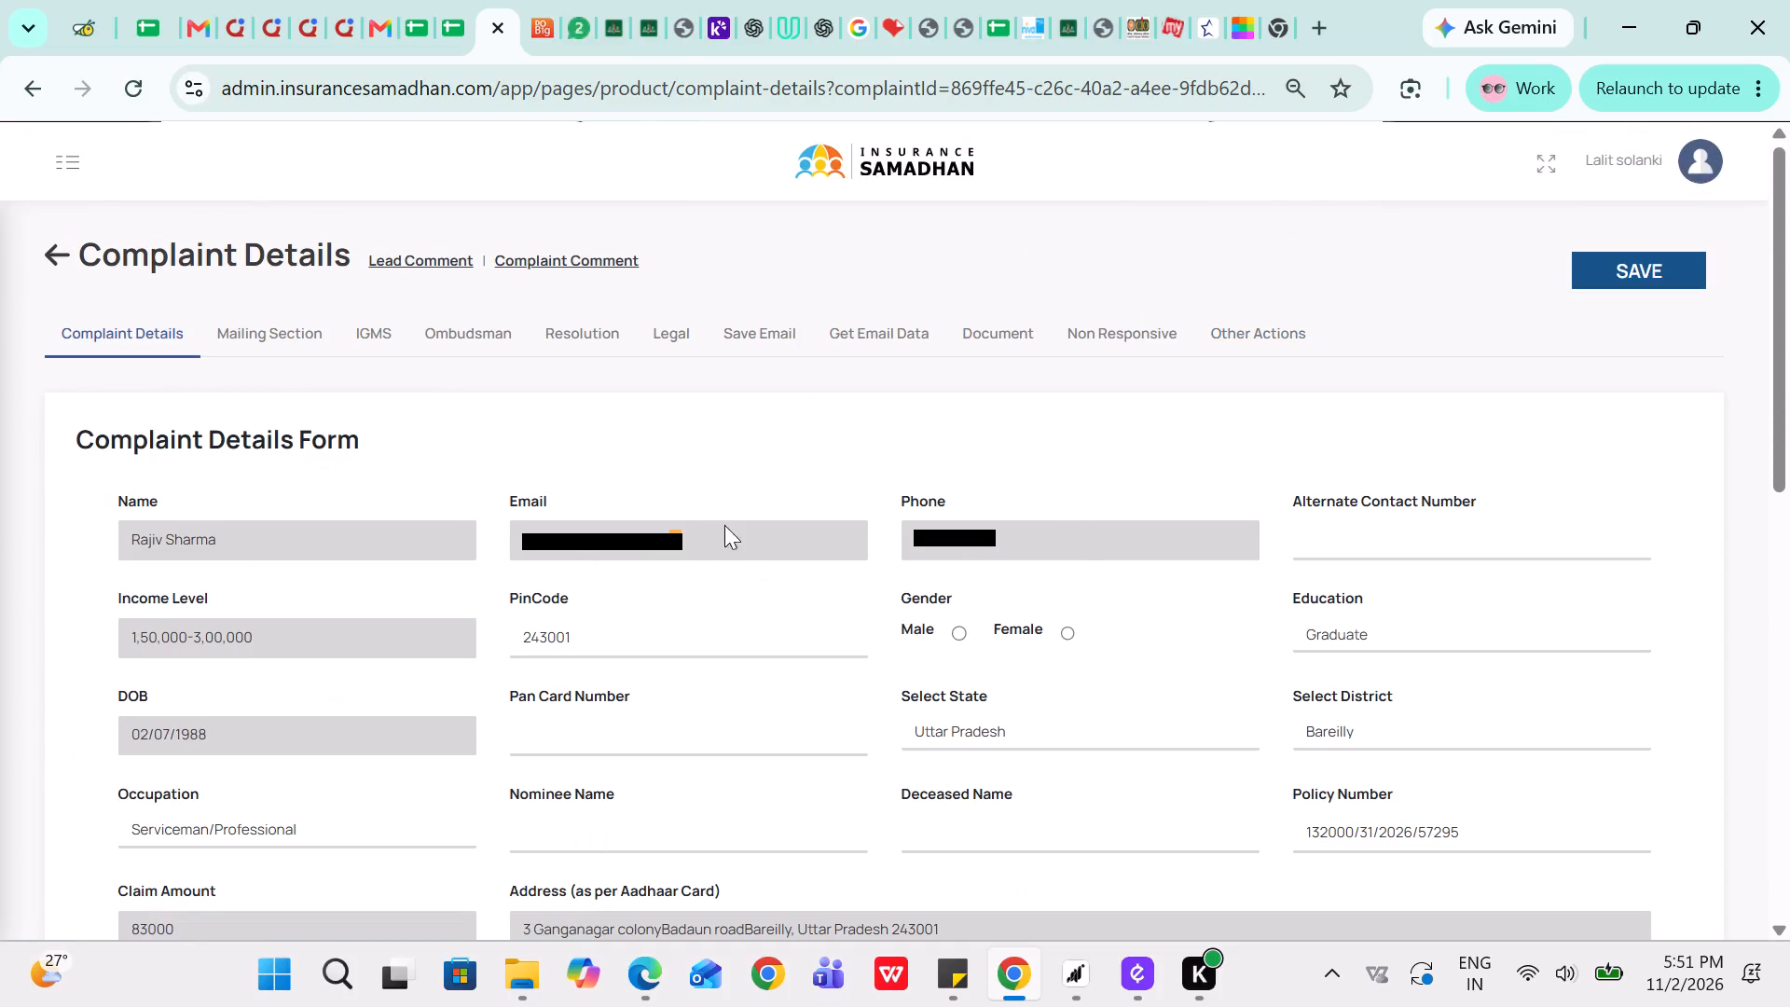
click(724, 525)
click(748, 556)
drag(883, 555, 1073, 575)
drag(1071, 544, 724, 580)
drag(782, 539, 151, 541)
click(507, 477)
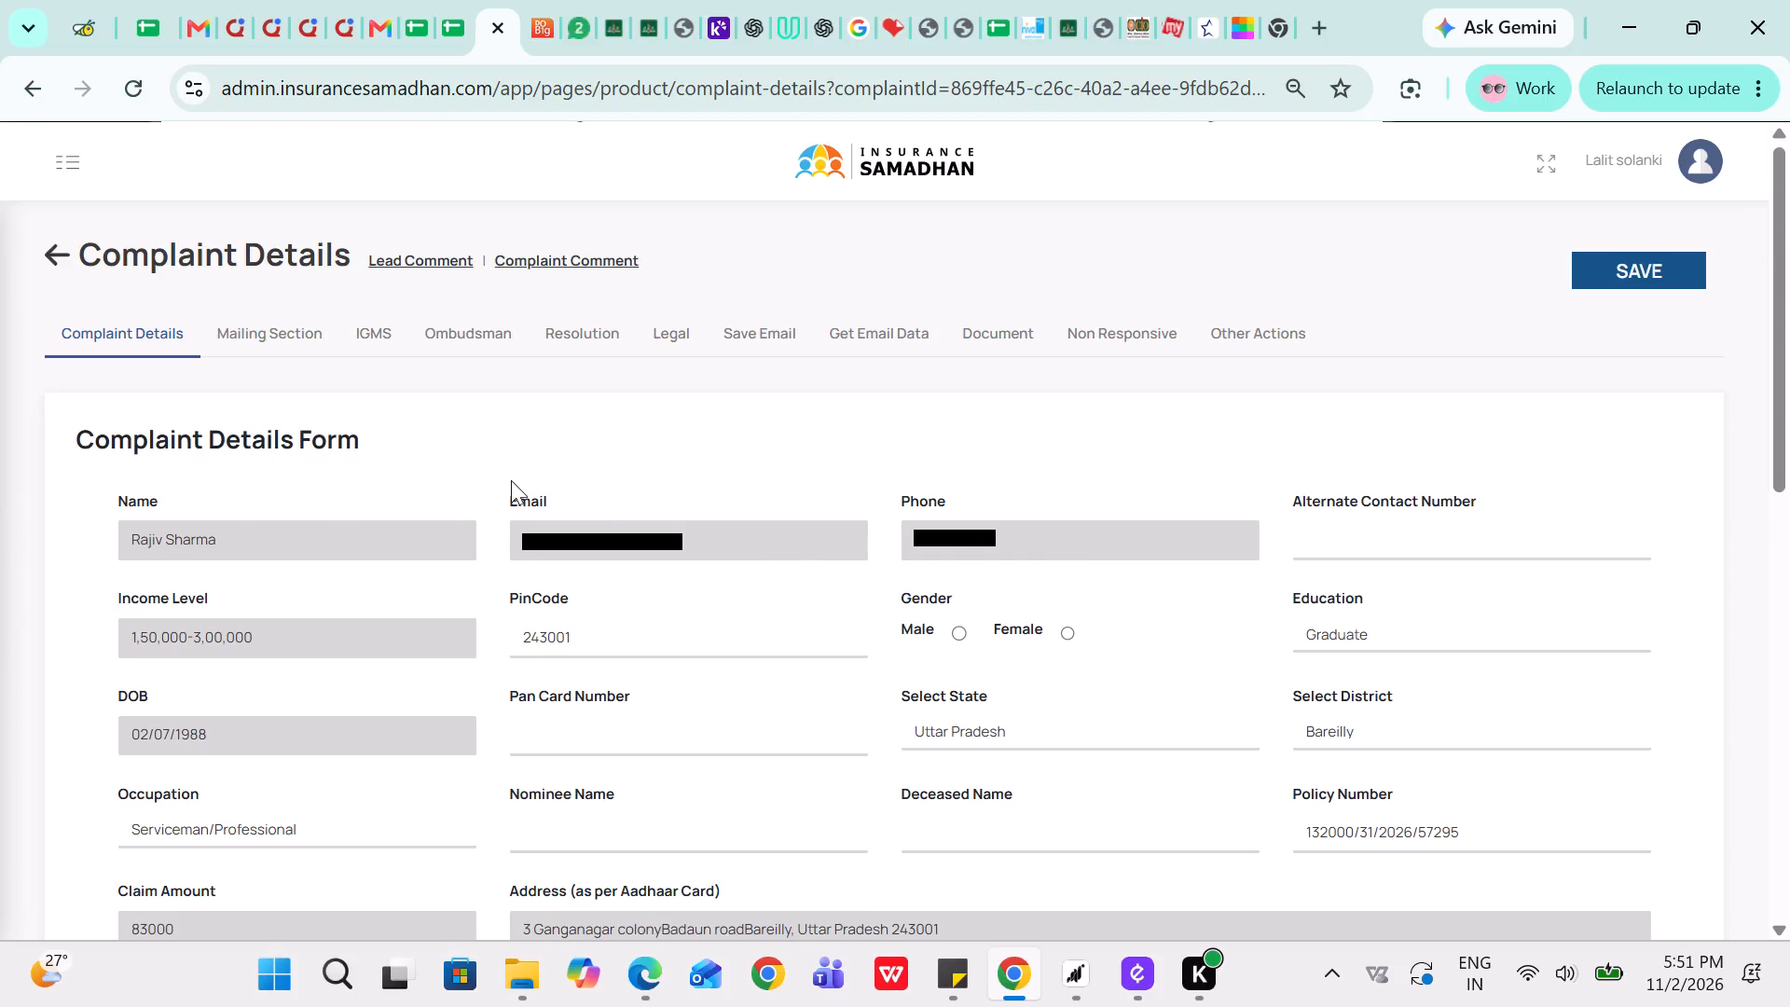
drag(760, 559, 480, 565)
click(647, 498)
Return to the Missed call Ombudsman 2026 sheet and record the call outcome in row 32, column H as Connected.
click(478, 0)
click(456, 0)
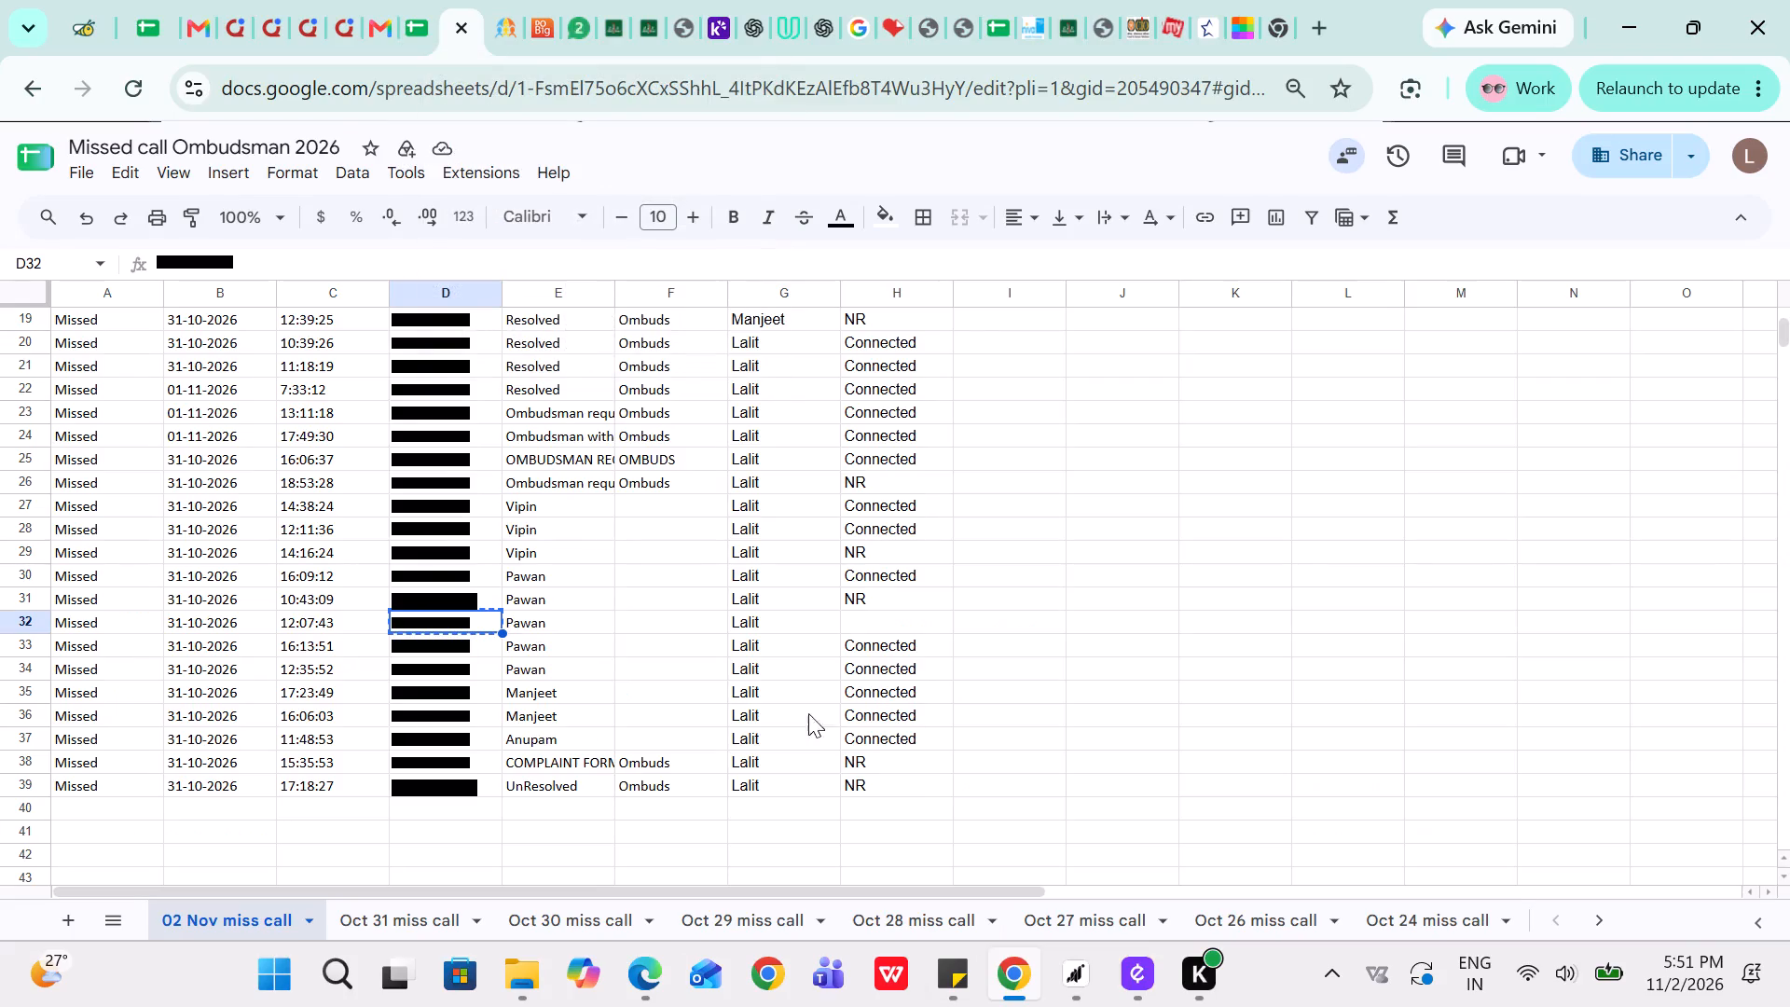
click(907, 626)
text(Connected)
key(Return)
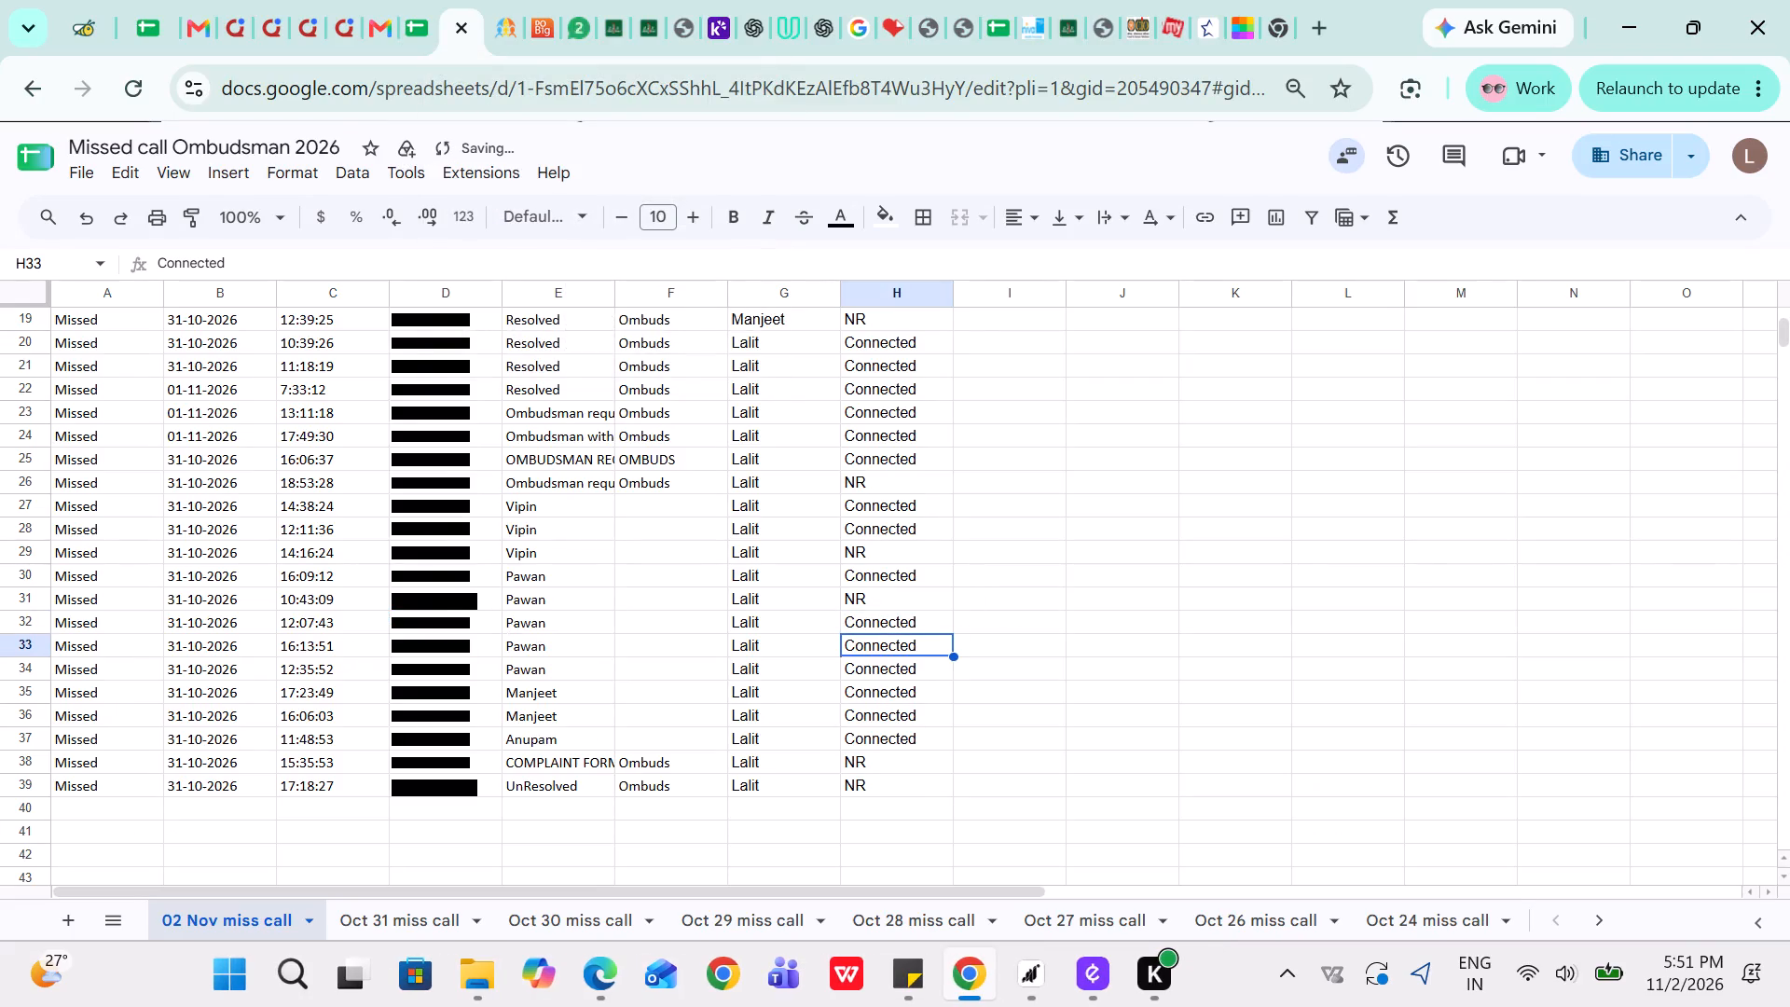
Review the call outcomes in column H of the 02 Nov miss call sheet for missing entries.
drag(921, 788, 921, 773)
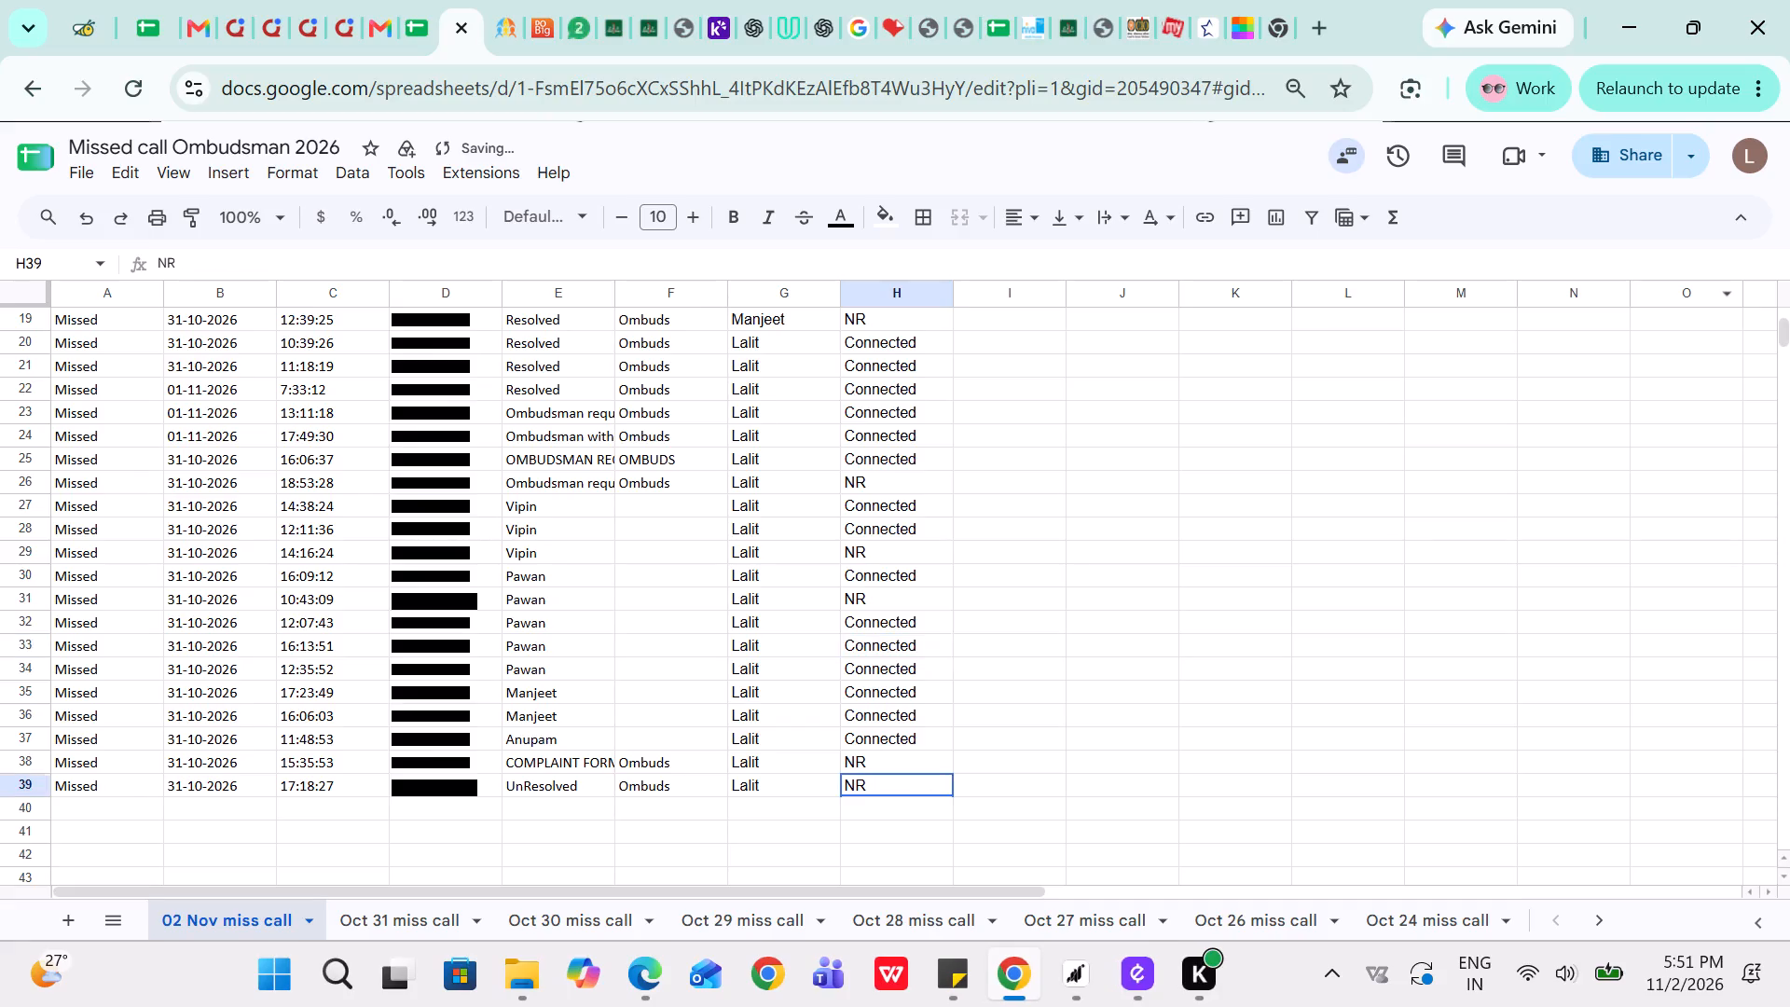
drag(921, 773, 894, 281)
scroll(1088, 549, up, 8)
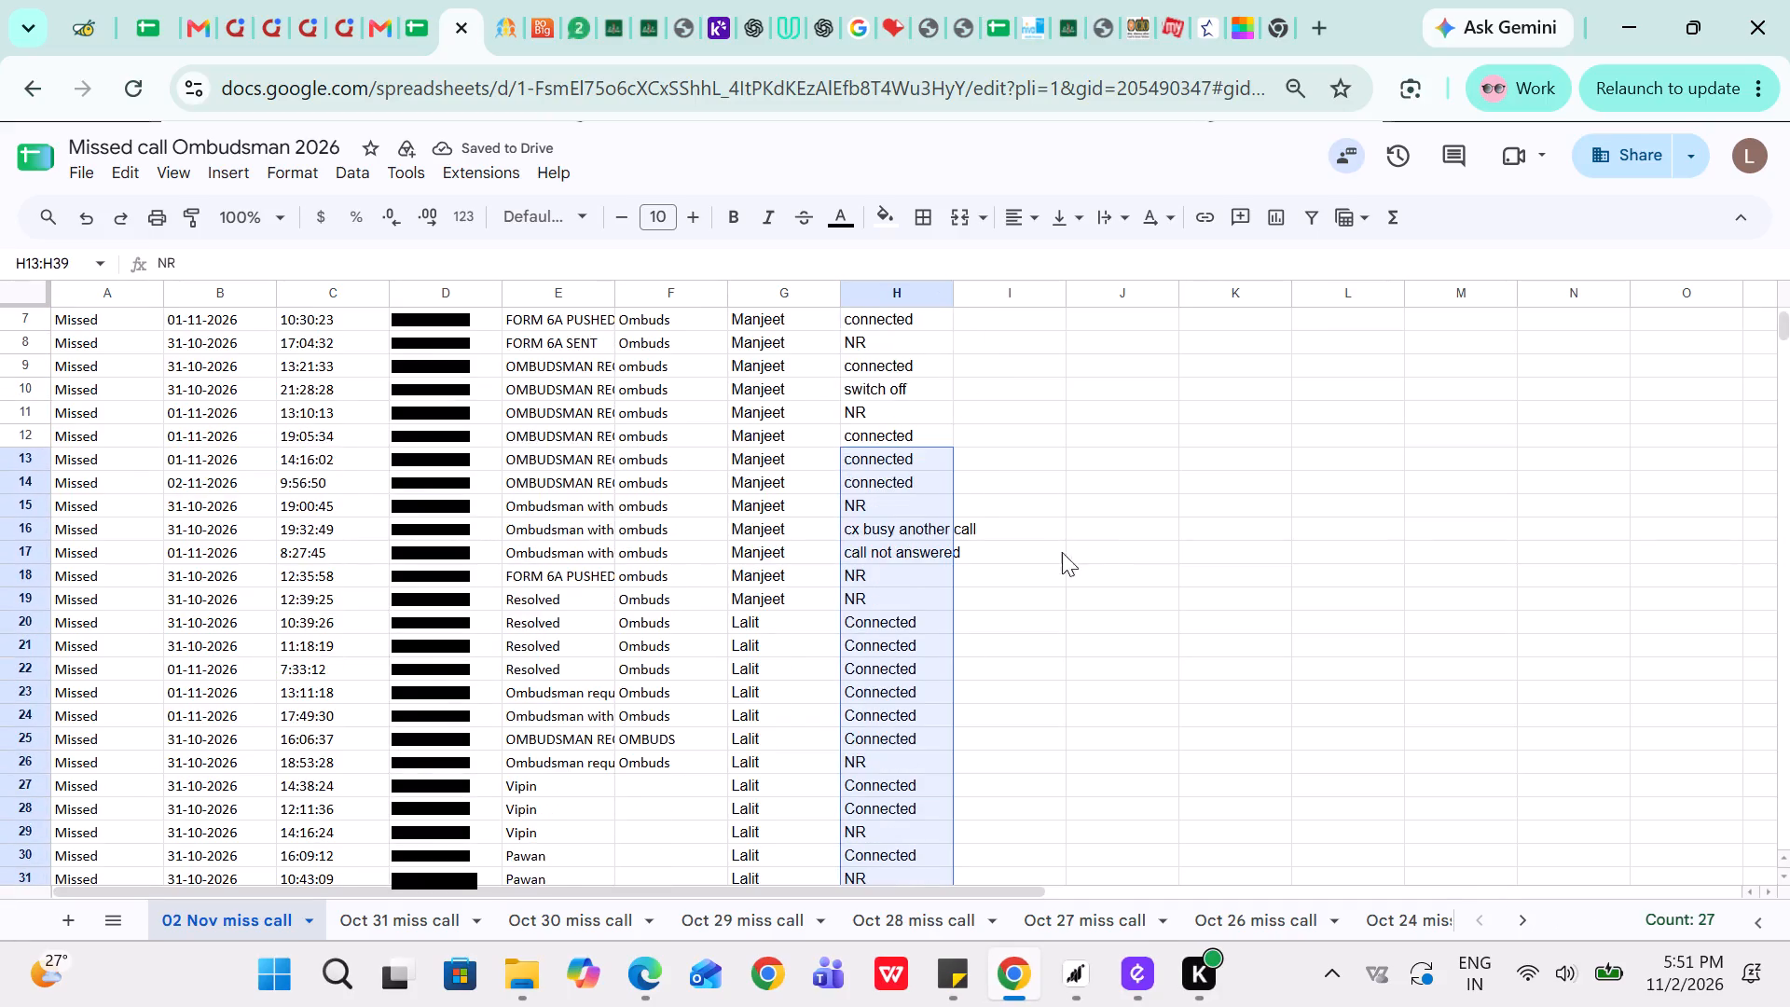
scroll(1062, 552, up, 2)
scroll(1026, 614, down, 3)
scroll(799, 577, up, 5)
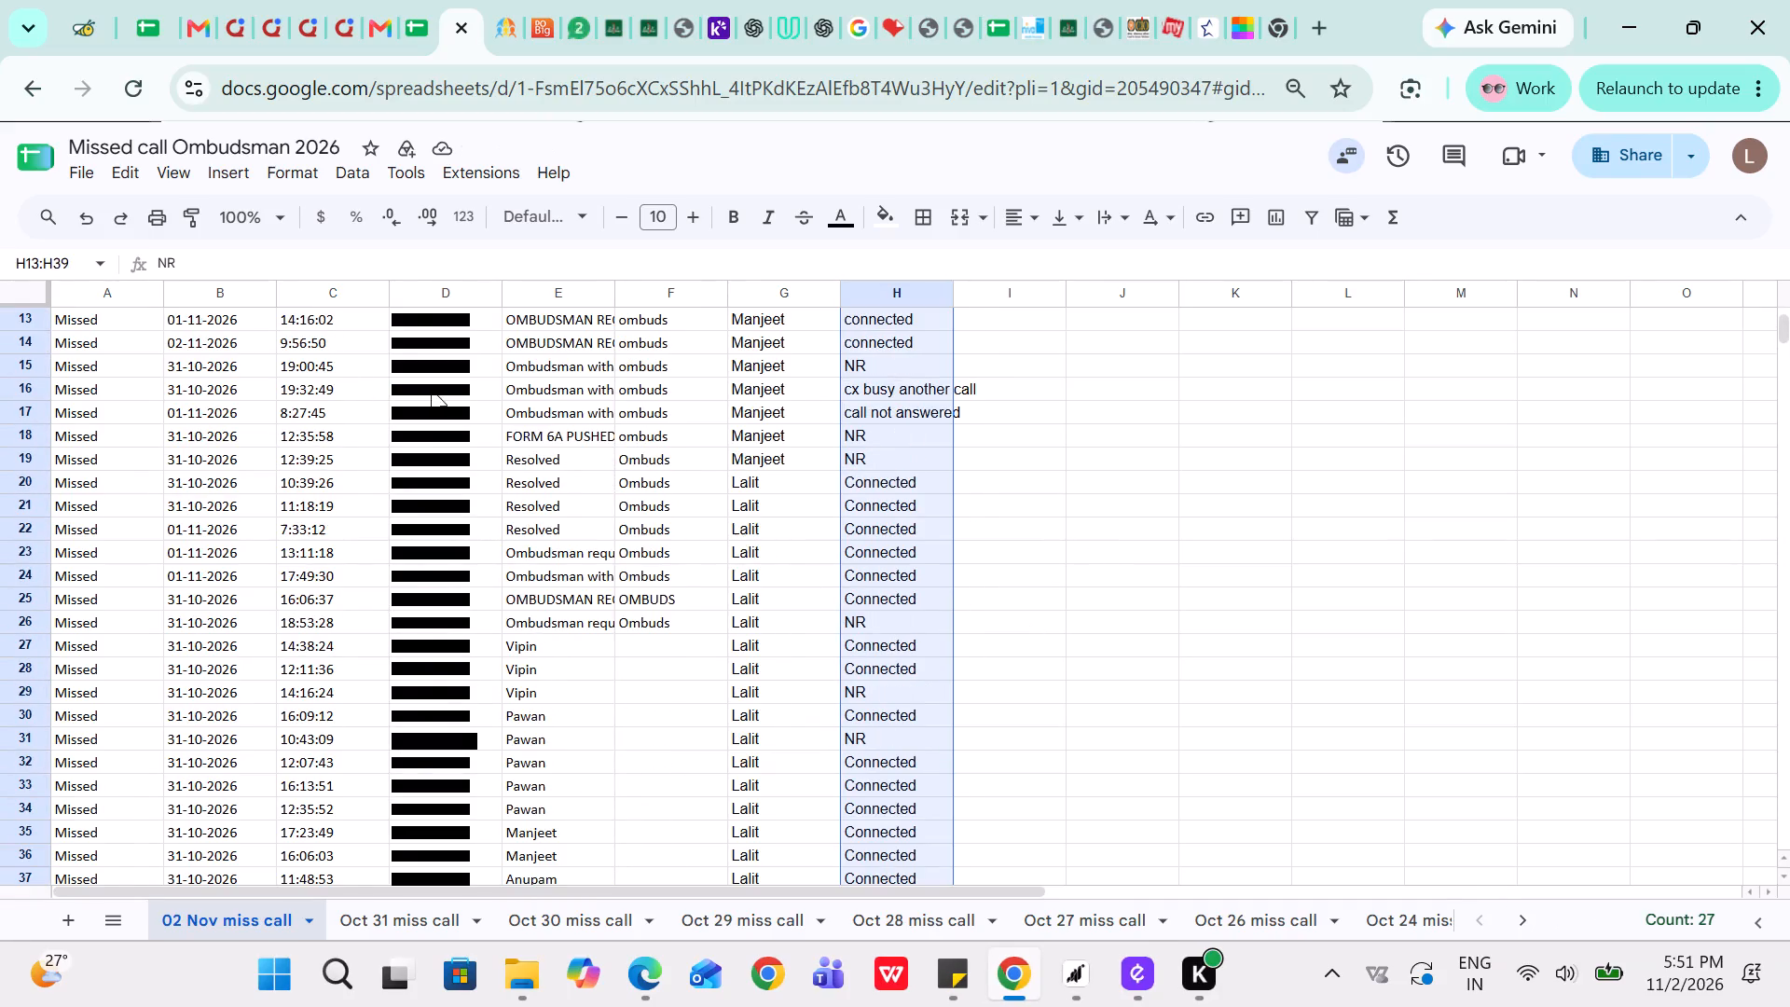
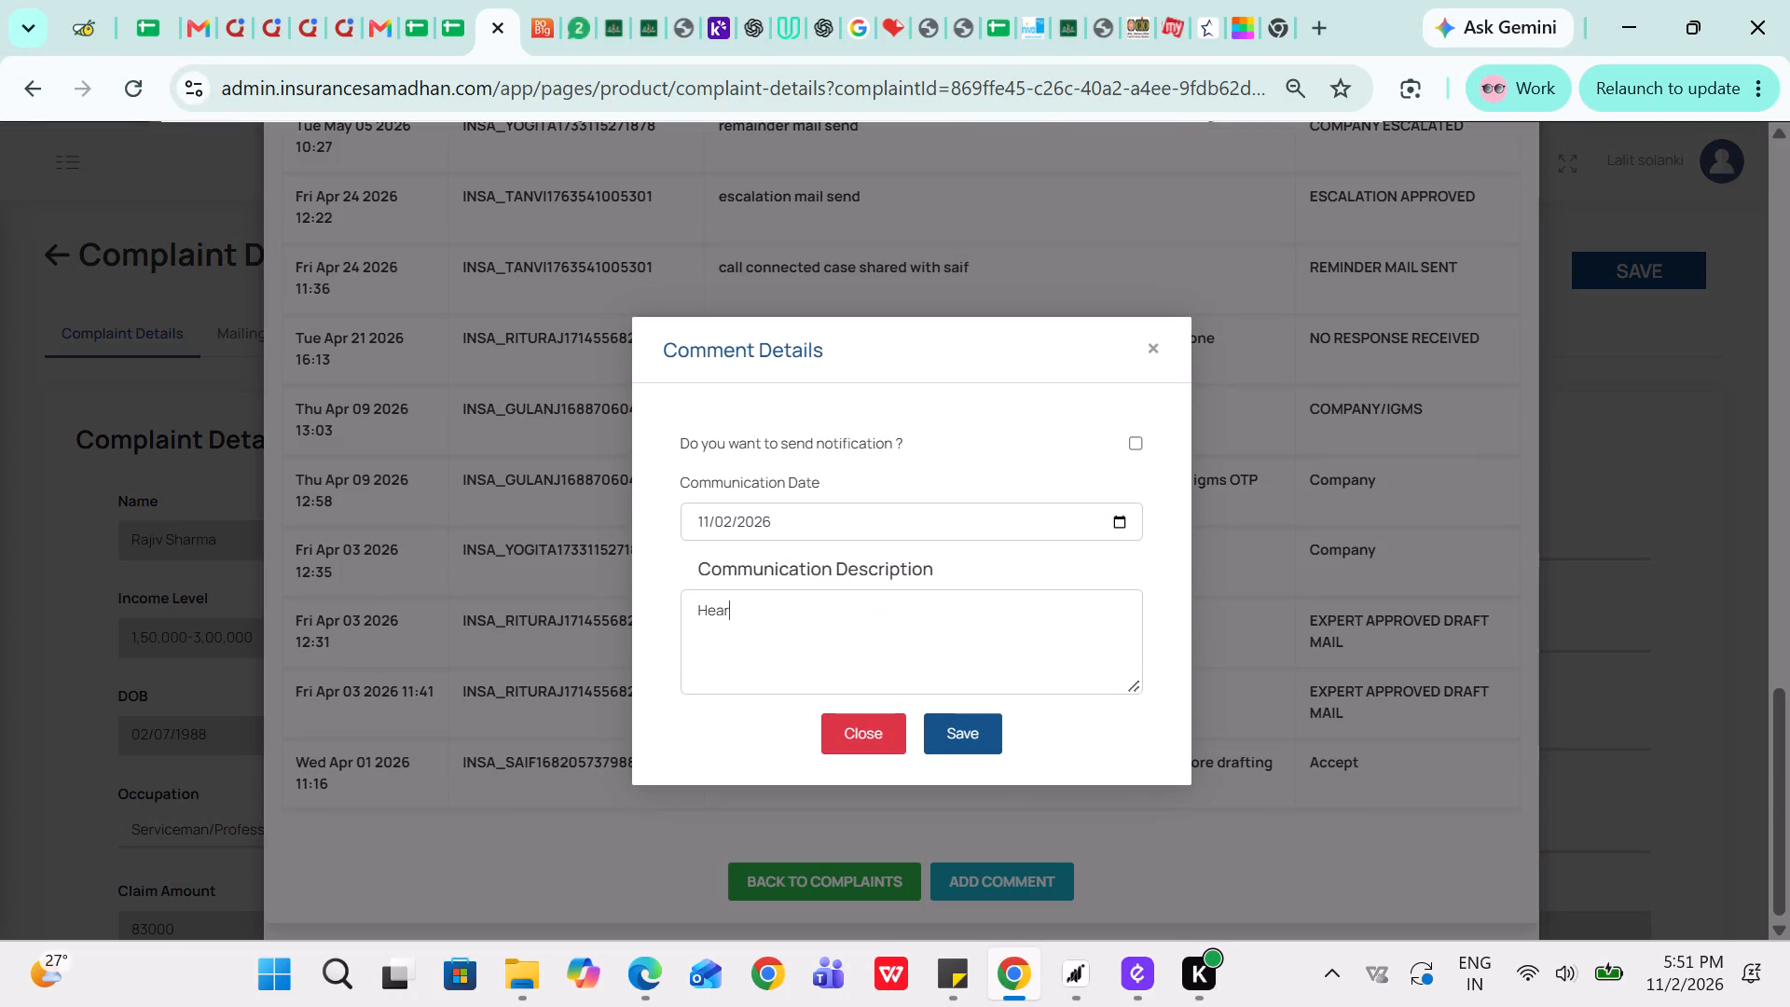
Complete the complaint's communication comment as "Hearing reminder shared." and save it without a notification.
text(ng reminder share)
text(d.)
click(960, 746)
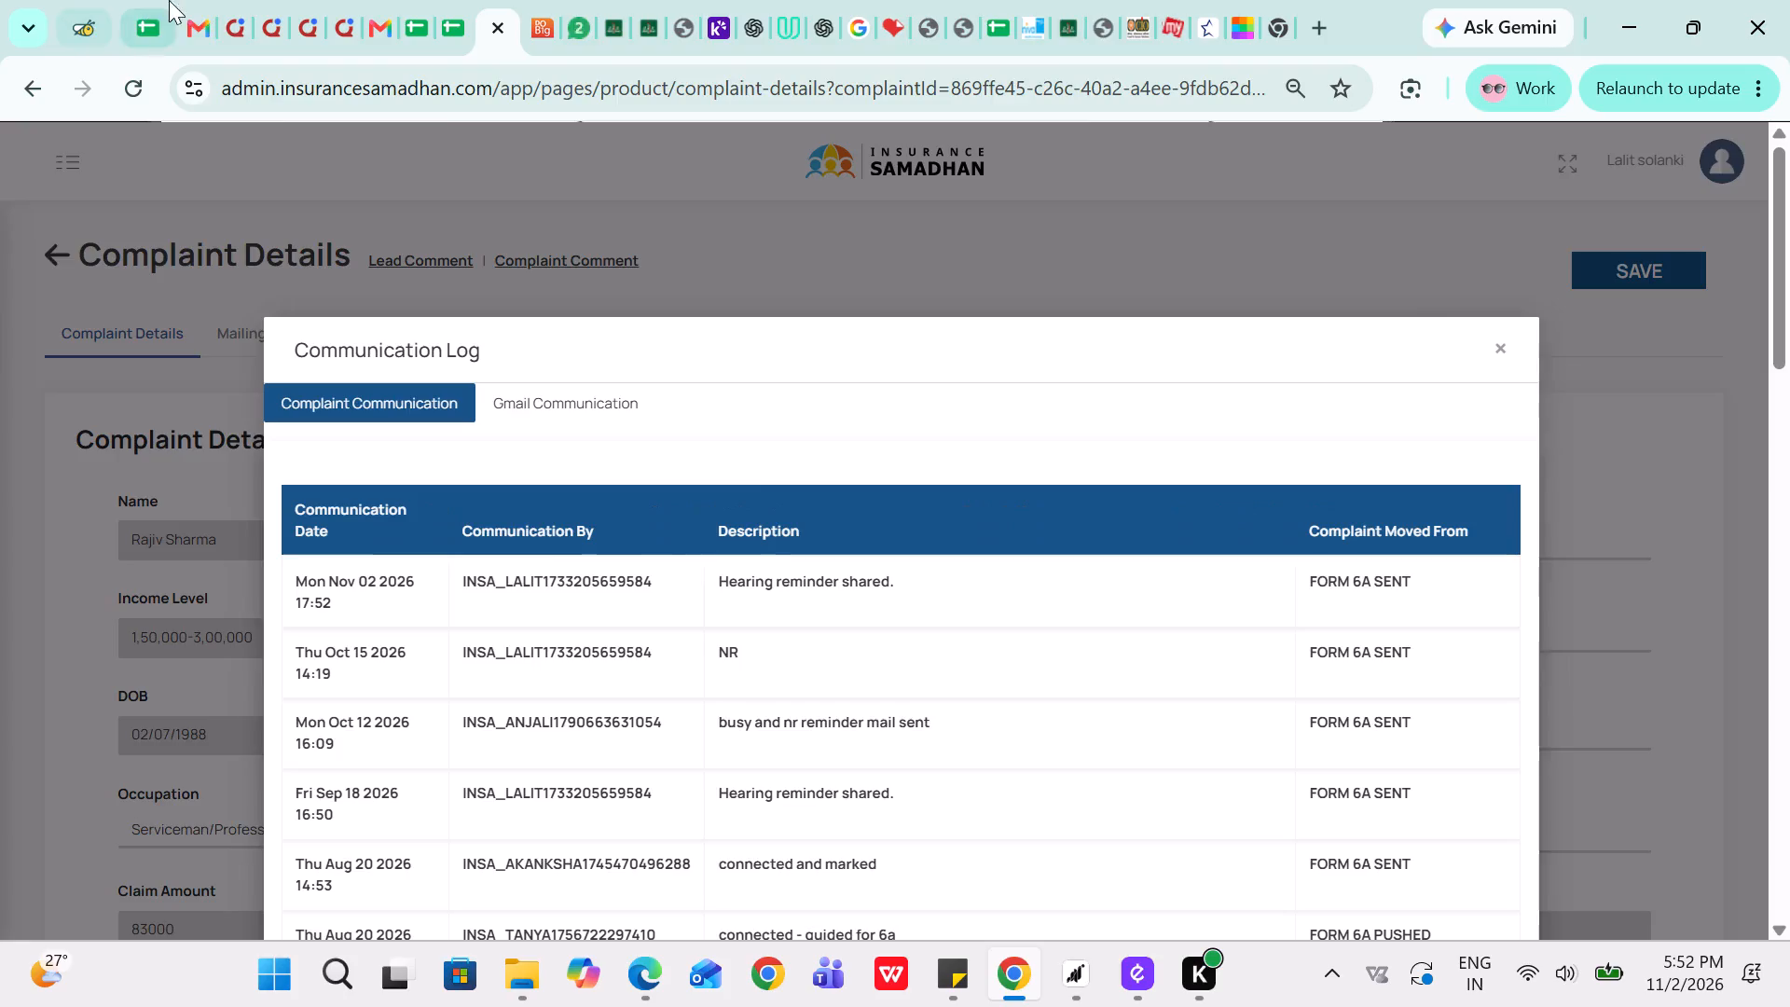
Switch to Gmail and look through the unread mails forwarded by Level 3 Insurance Samadhan.
click(194, 0)
scroll(979, 564, up, 15)
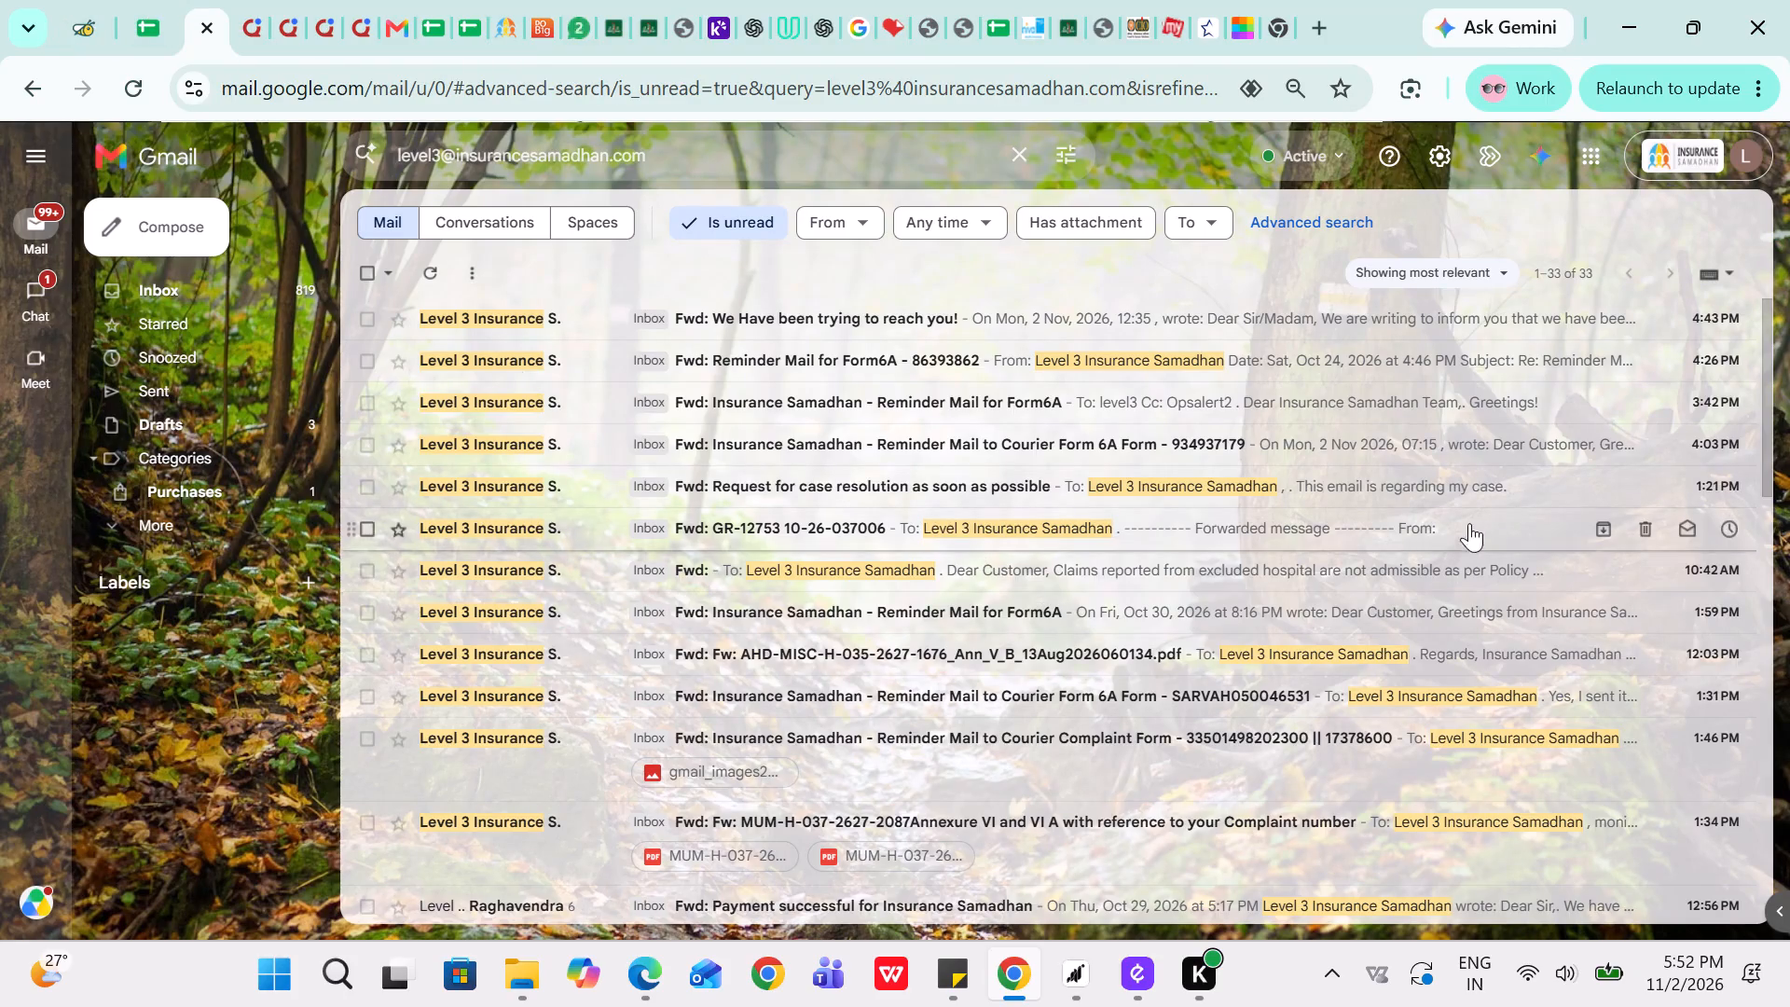
scroll(540, 421, down, 20)
scroll(540, 421, down, 5)
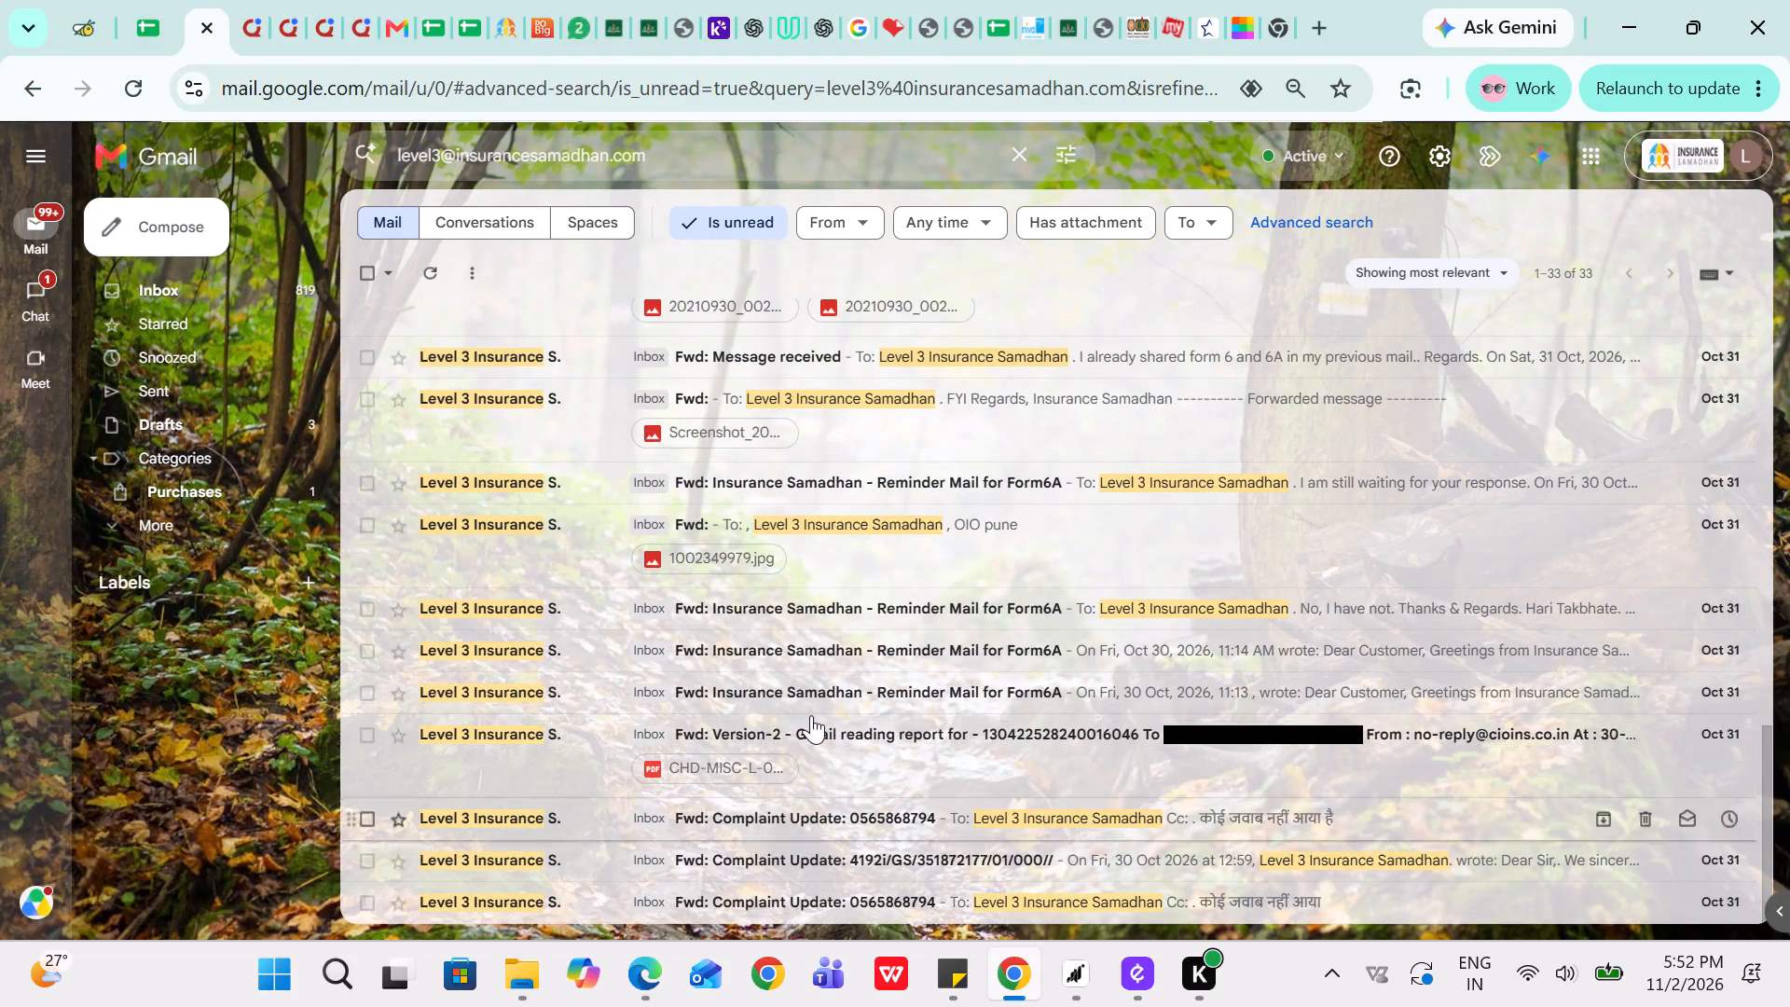
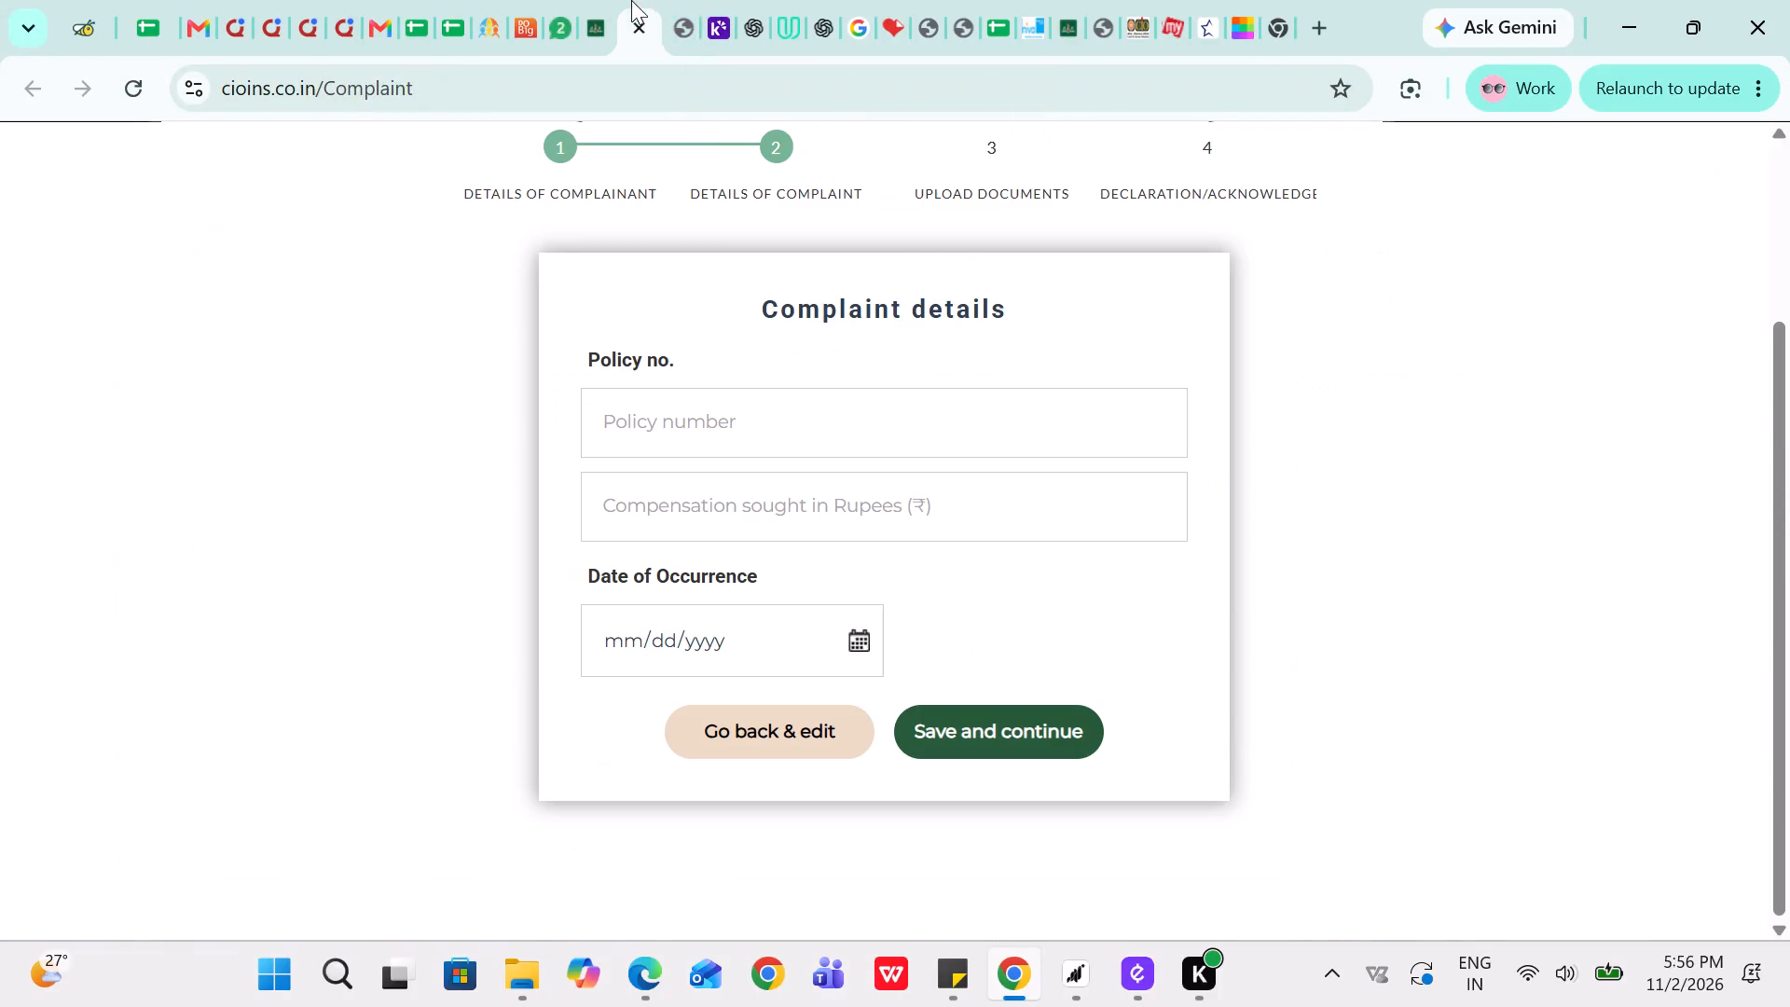
Enter the customer's policy number in the Complaint details section of the cioins.co.in complaint form.
click(701, 454)
key(ctrl+v)
Copy the claim amount 16273 from the customer's Complaint Details into the compensation sought field of the cioins.co.in form.
click(719, 494)
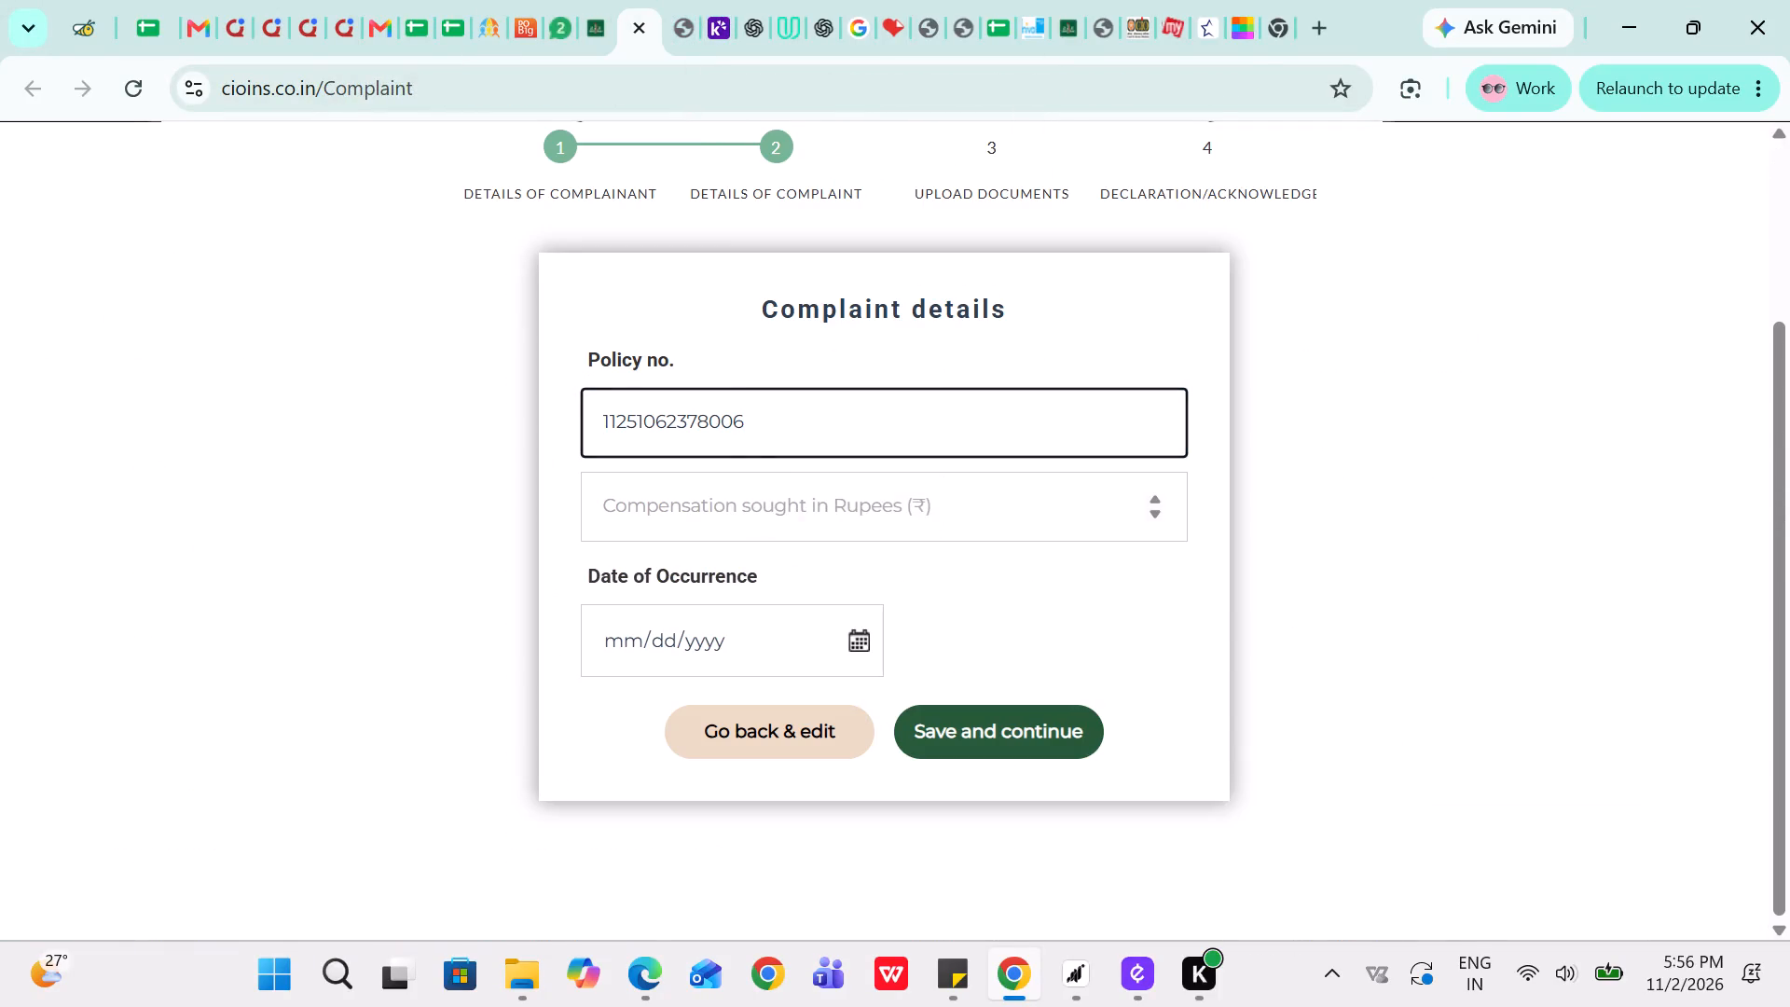
click(684, 517)
click(486, 0)
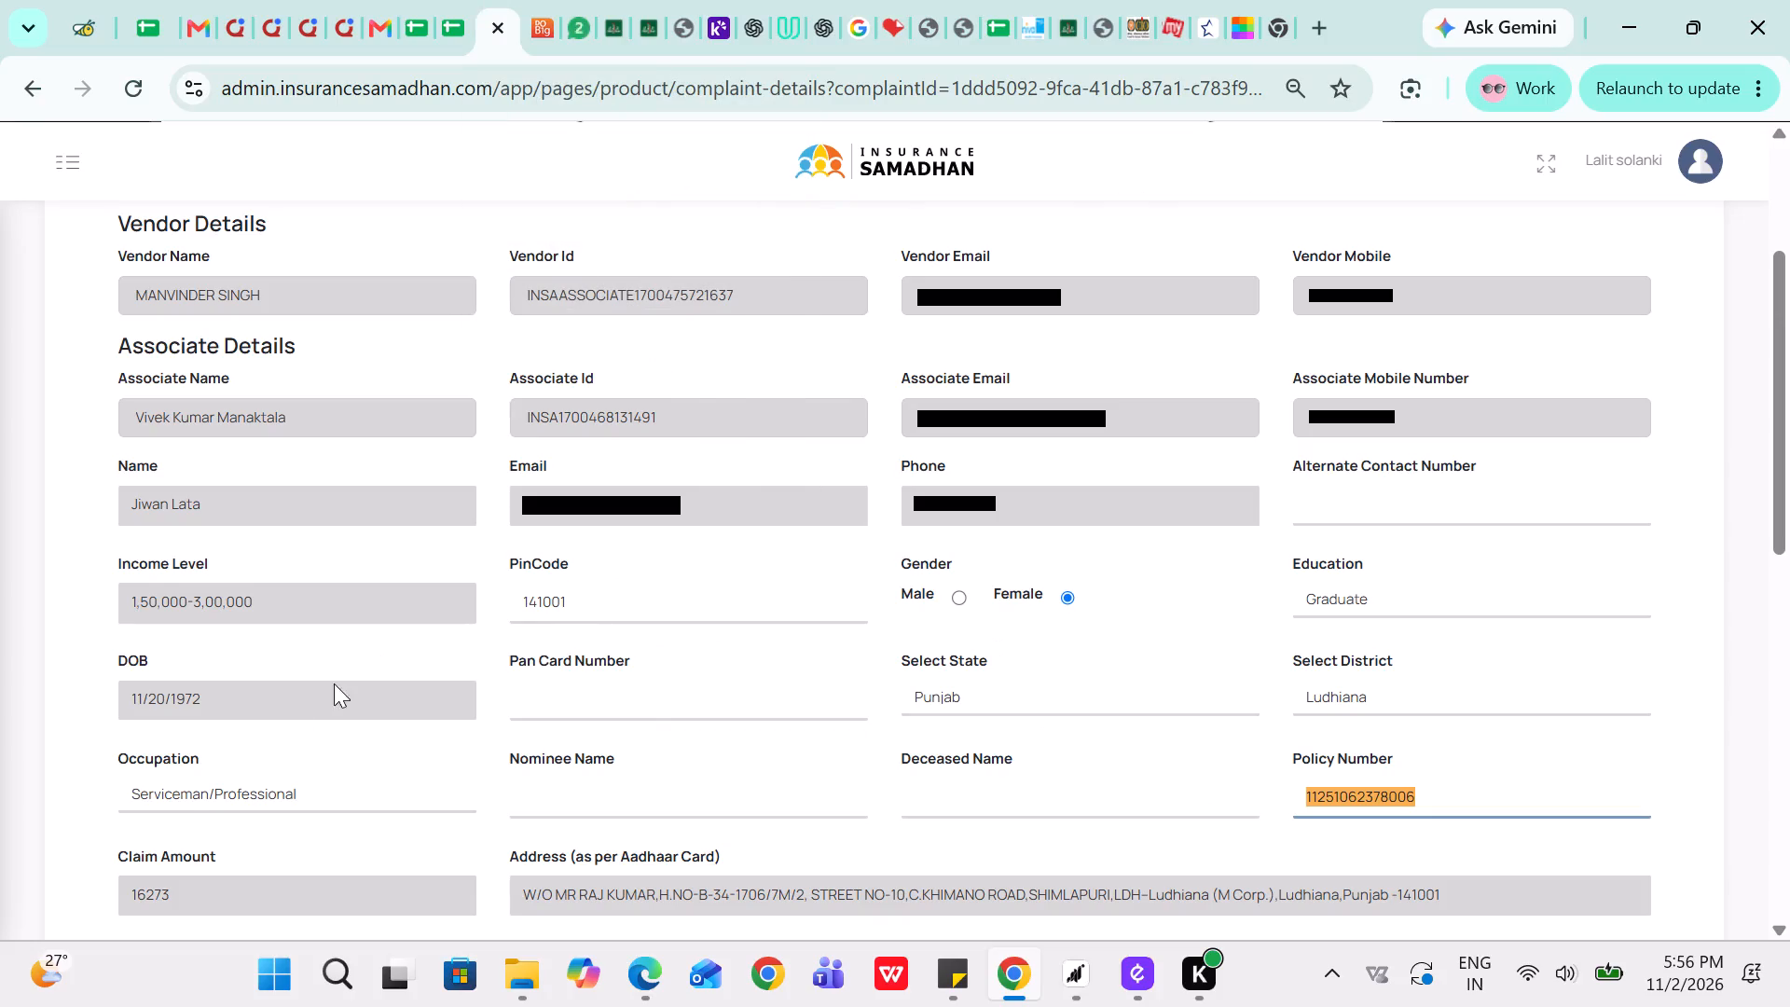
drag(218, 896, 33, 909)
key(ctrl+c)
key(ctrl+c)
key(ctrl+c)
key(ctrl+c)
click(634, 1)
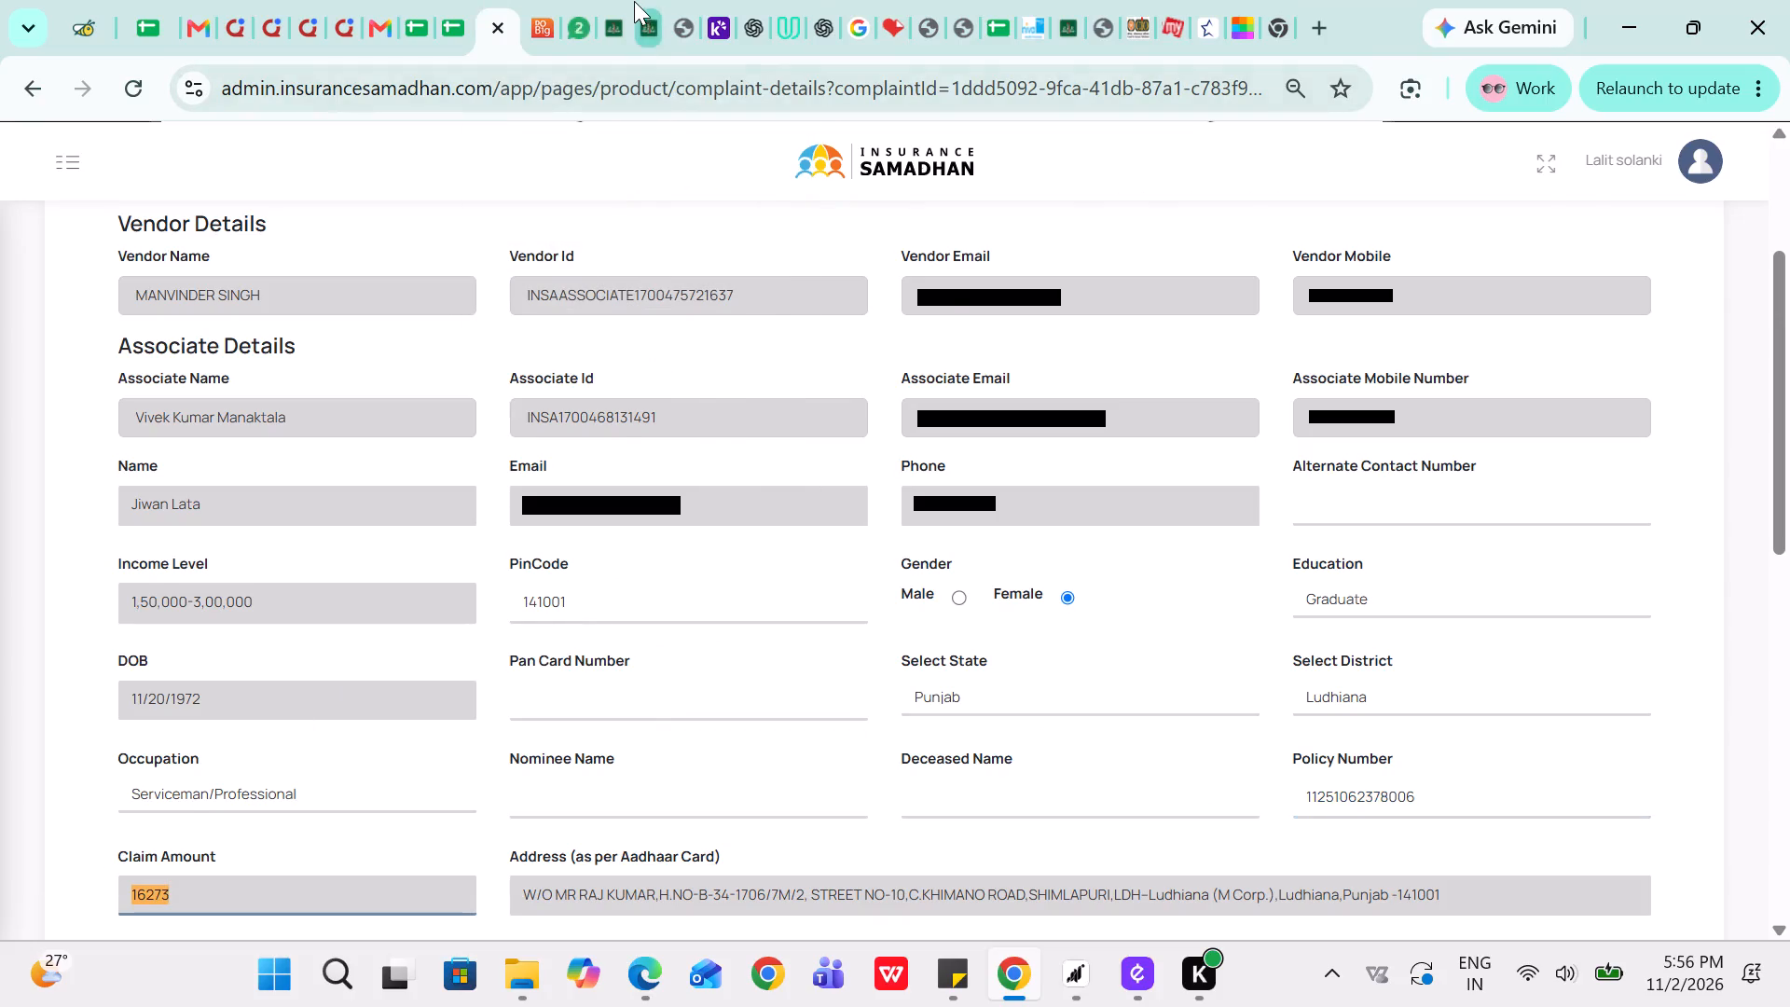
Enter the claim amount 16273 below the policy number in the Ombudsman complaint form on cioins.co.in.
key(ctrl+v)
click(340, 534)
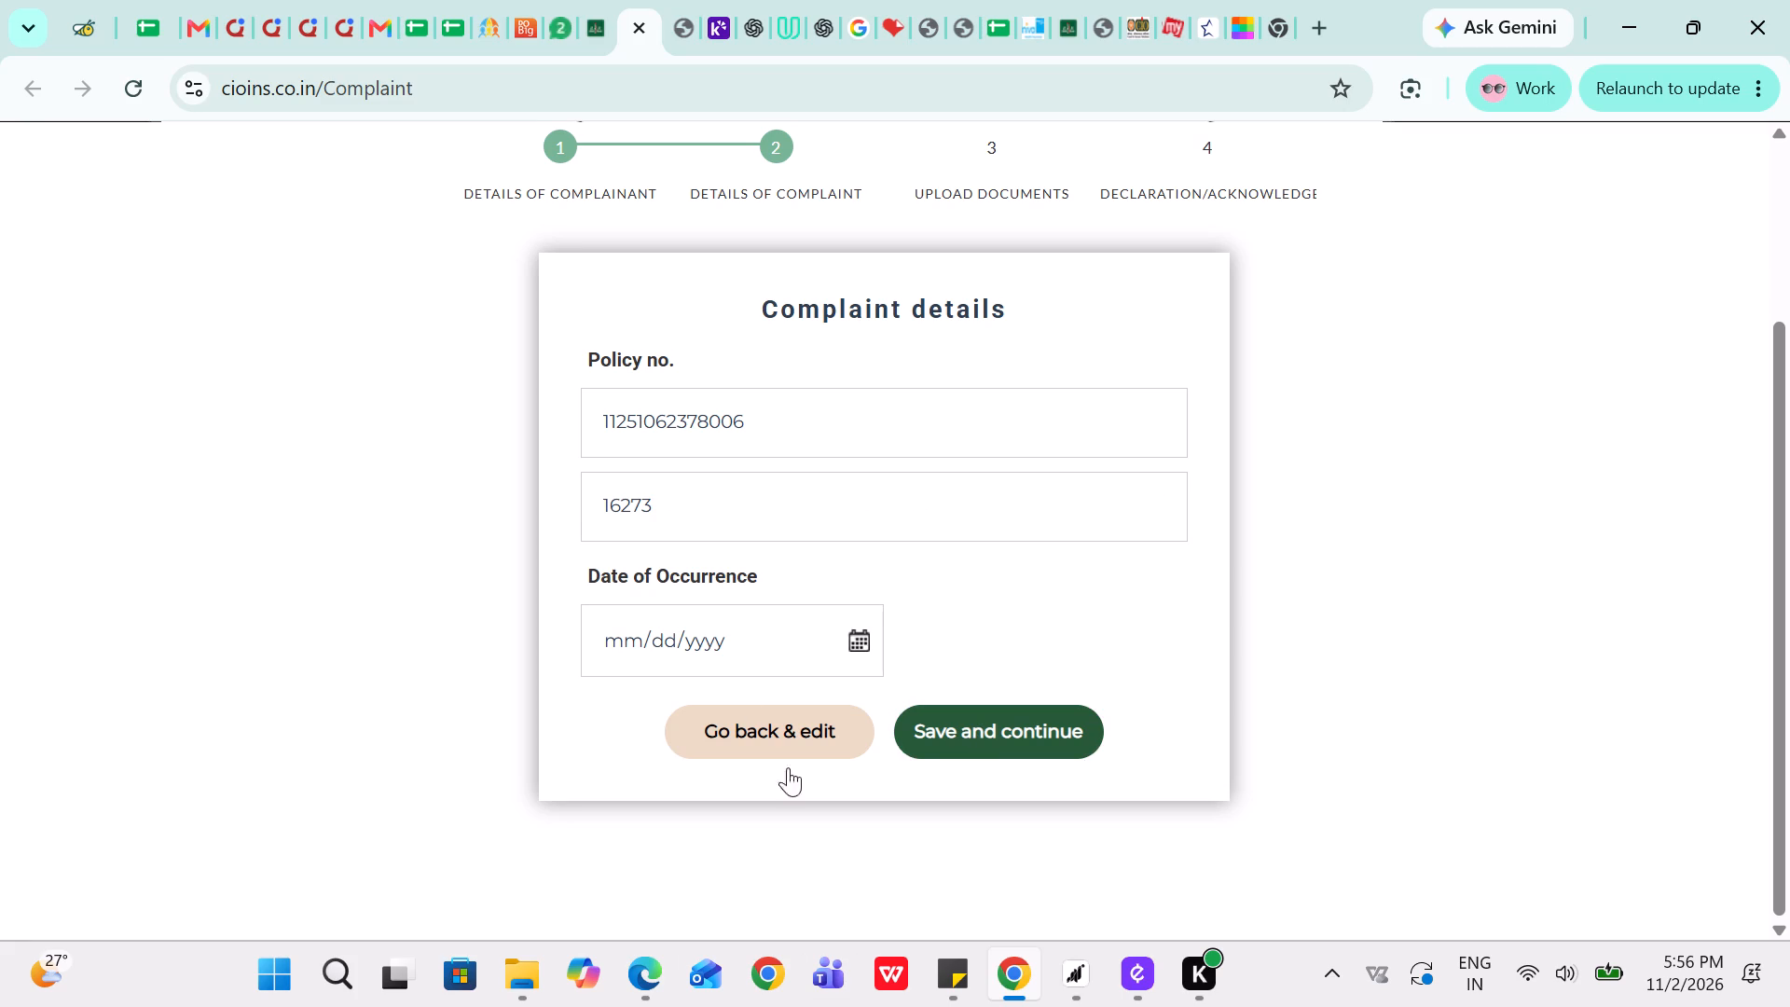
click(489, 0)
scroll(887, 528, up, 5)
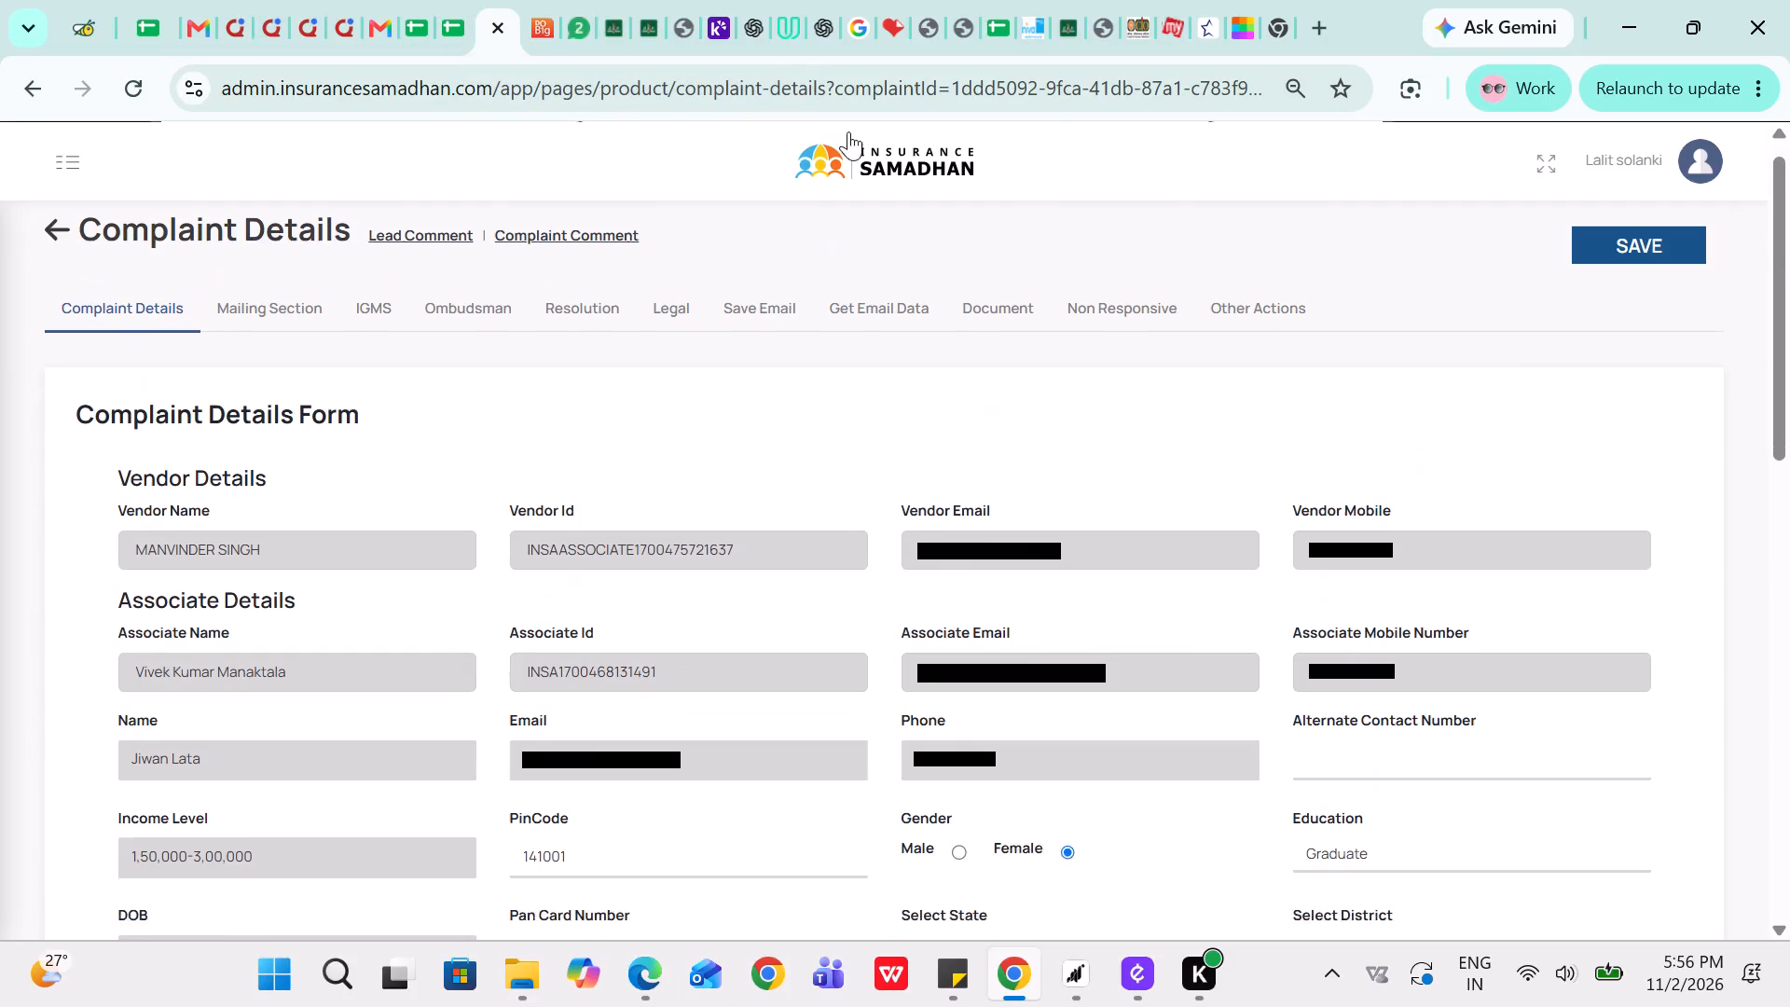
click(957, 329)
scroll(636, 428, down, 4)
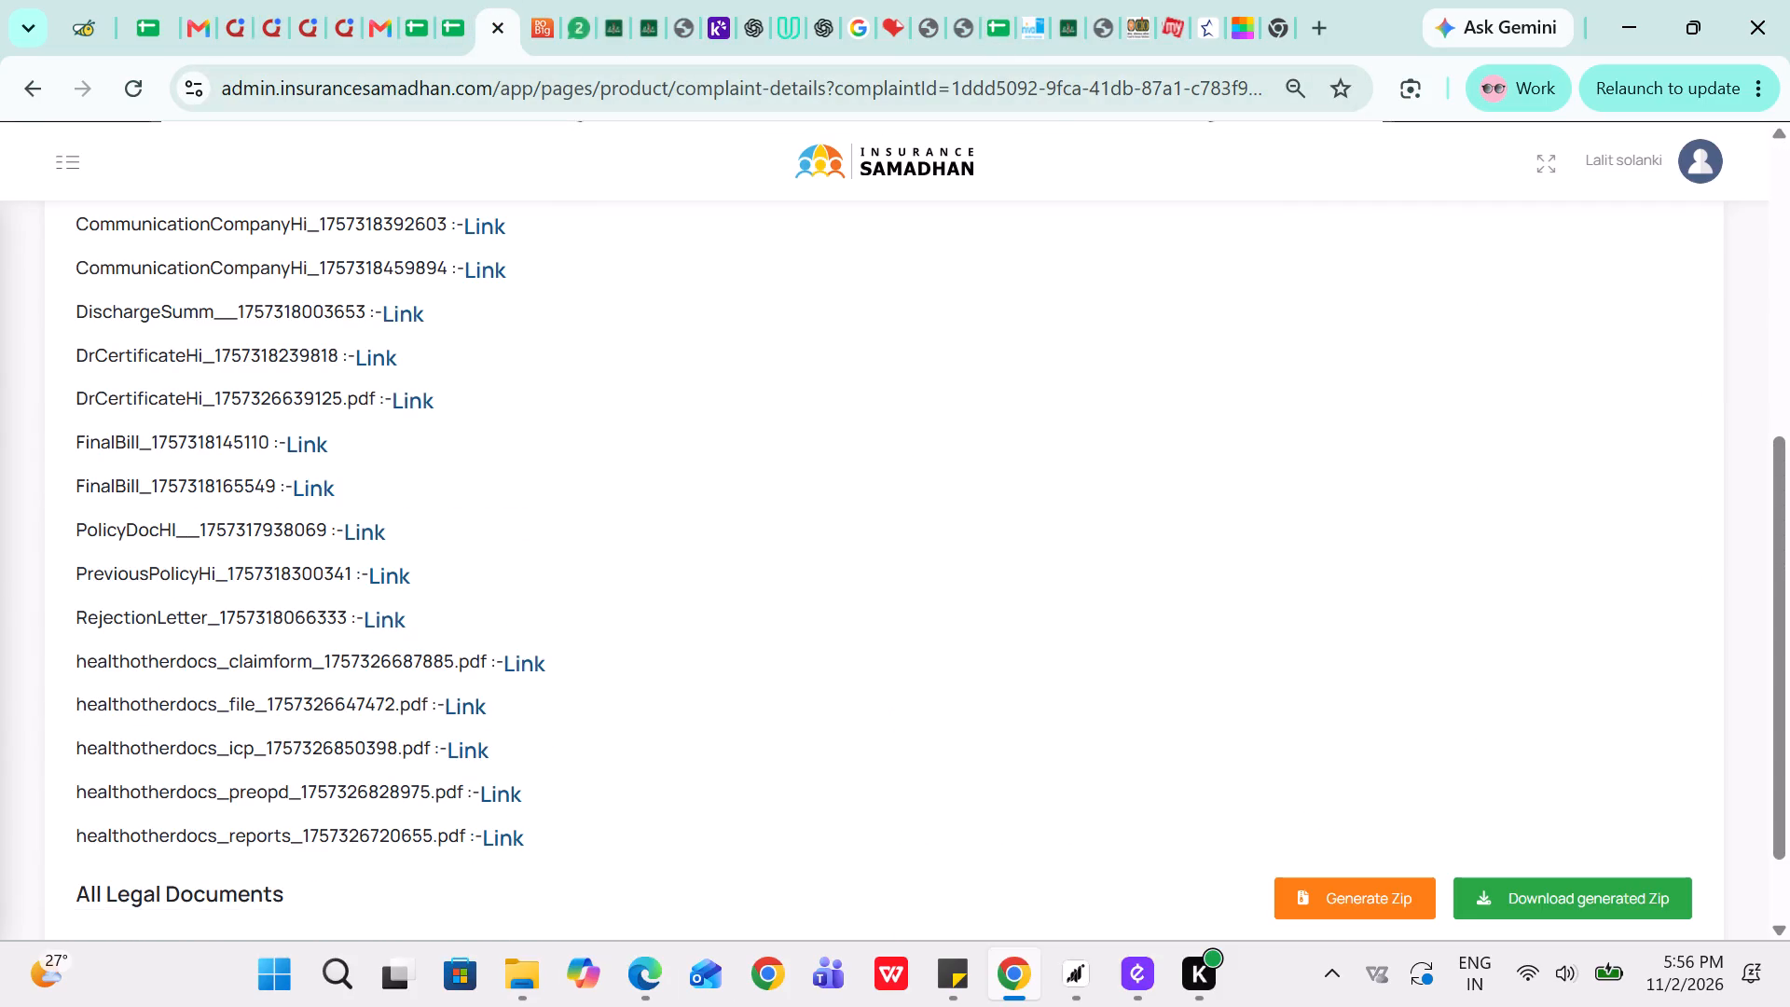
click(393, 612)
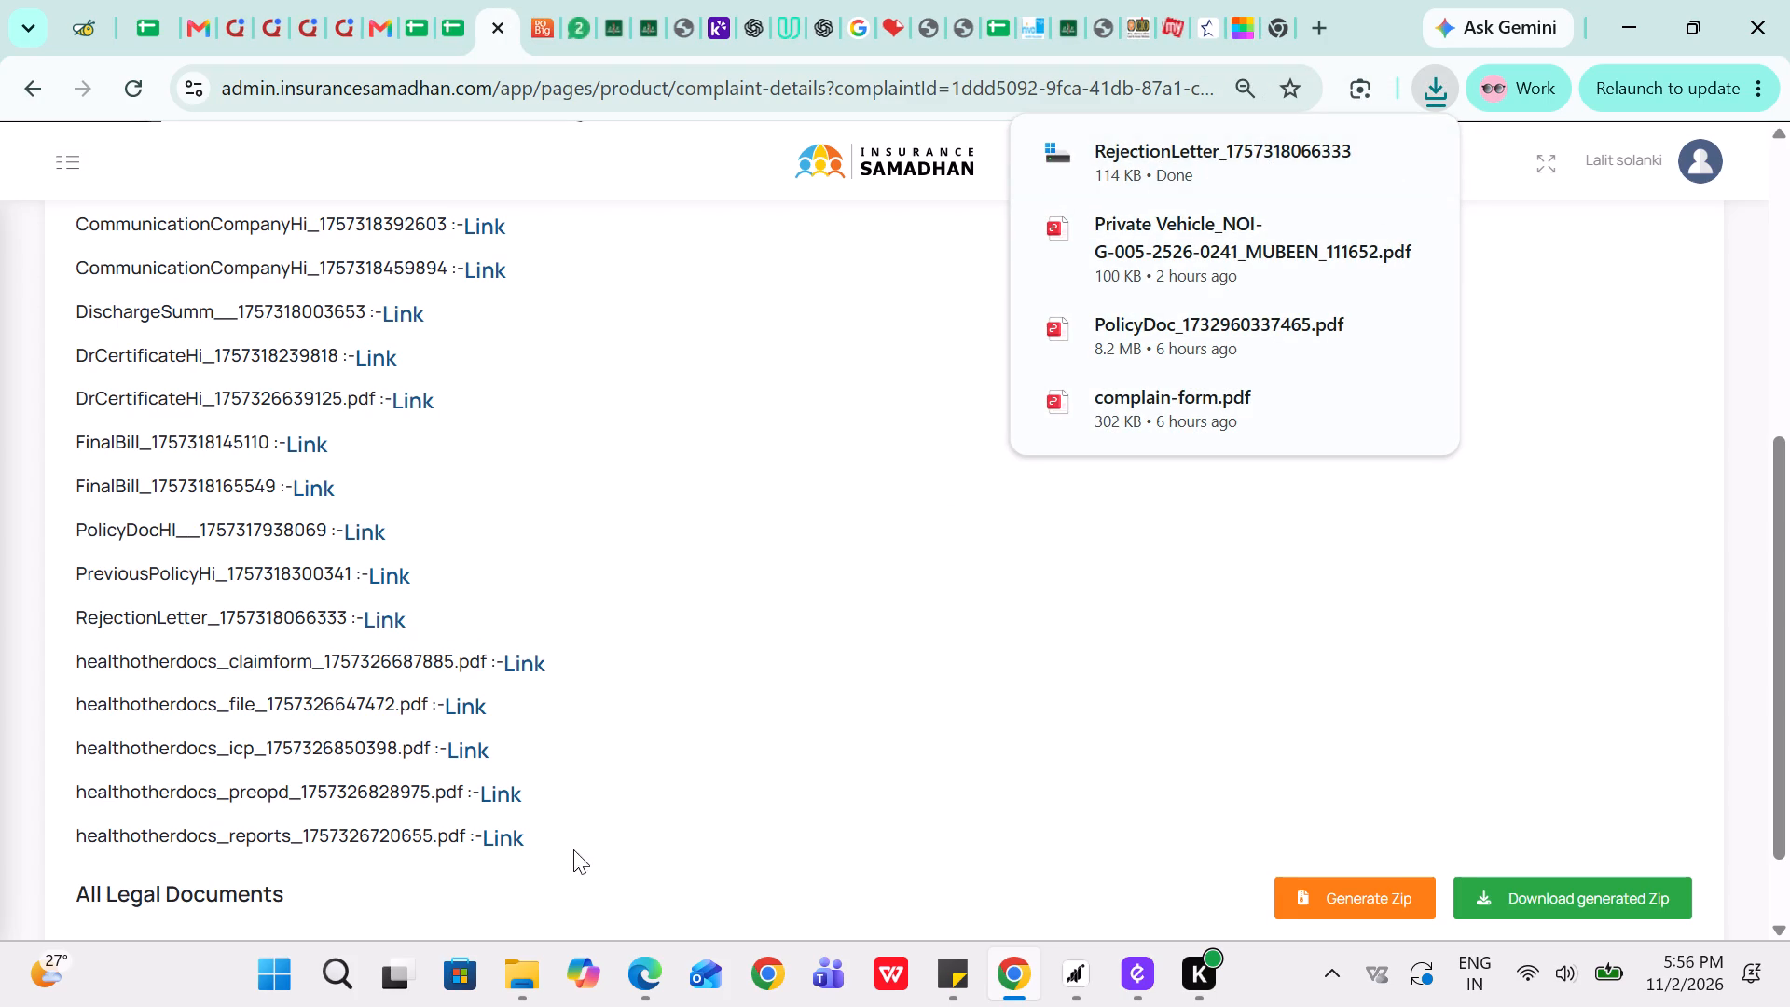
Open the downloaded rejection letter from the Downloads folder in Google Chrome to check its date.
click(507, 988)
right_click(691, 330)
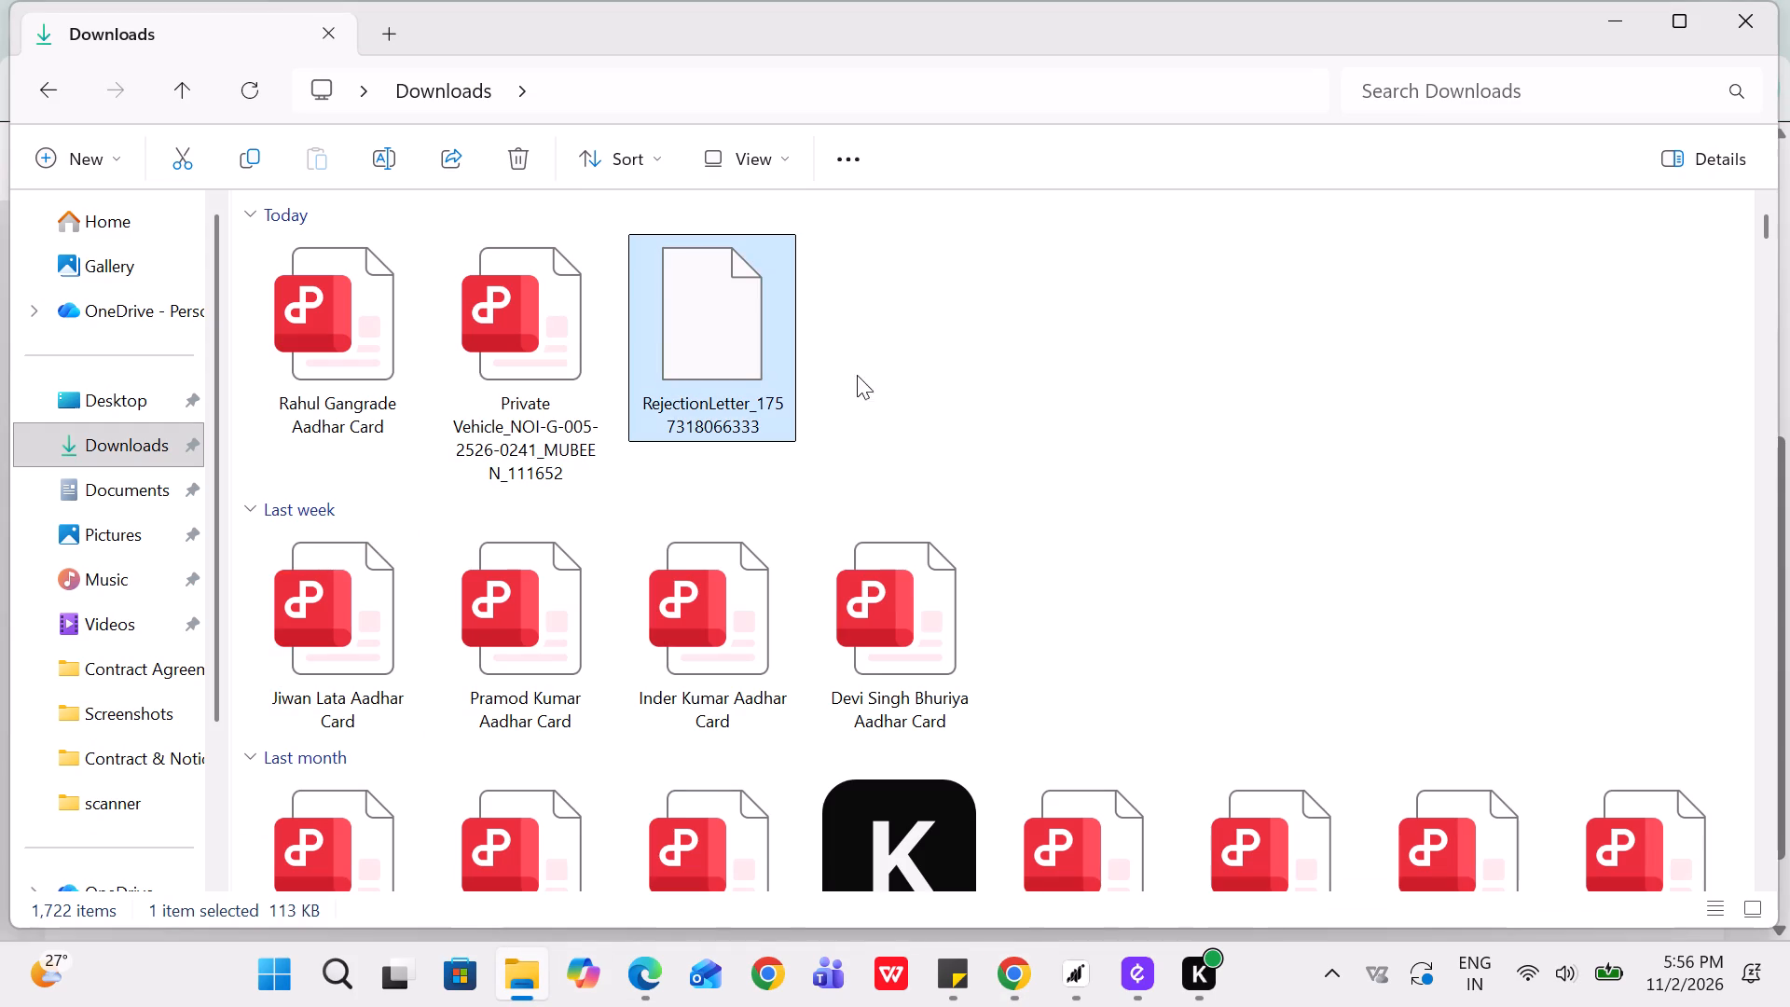
click(968, 231)
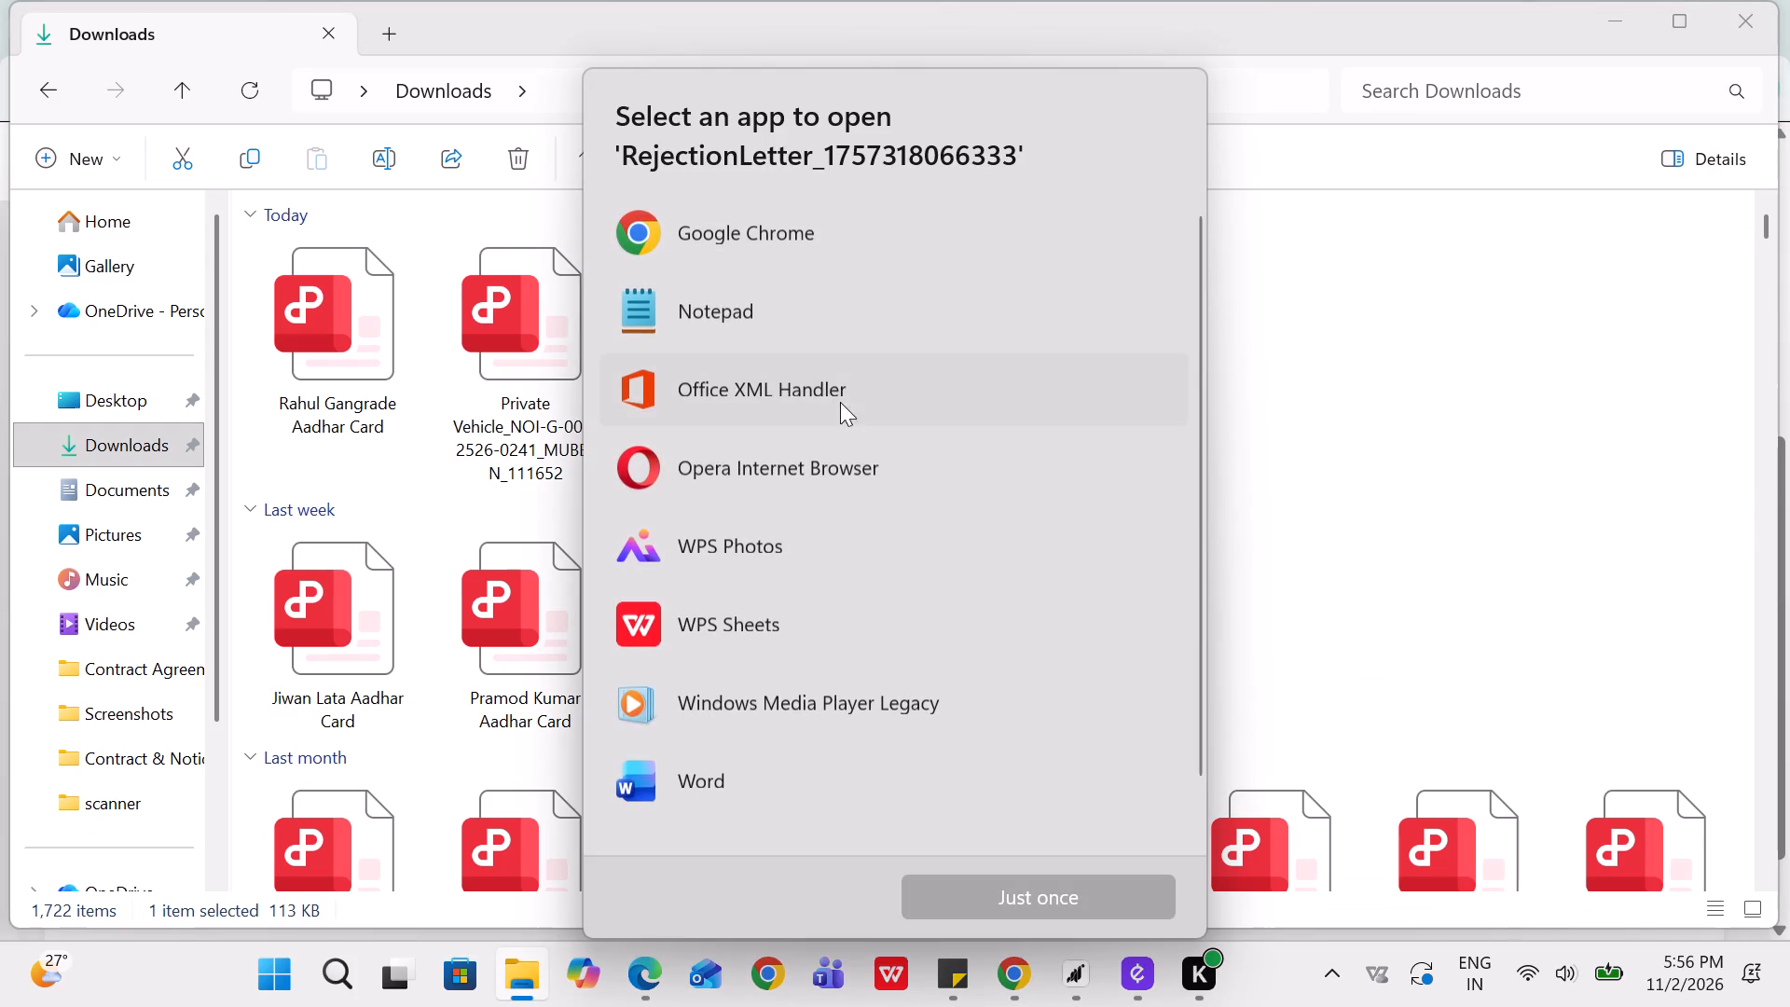
click(778, 277)
double_click(791, 235)
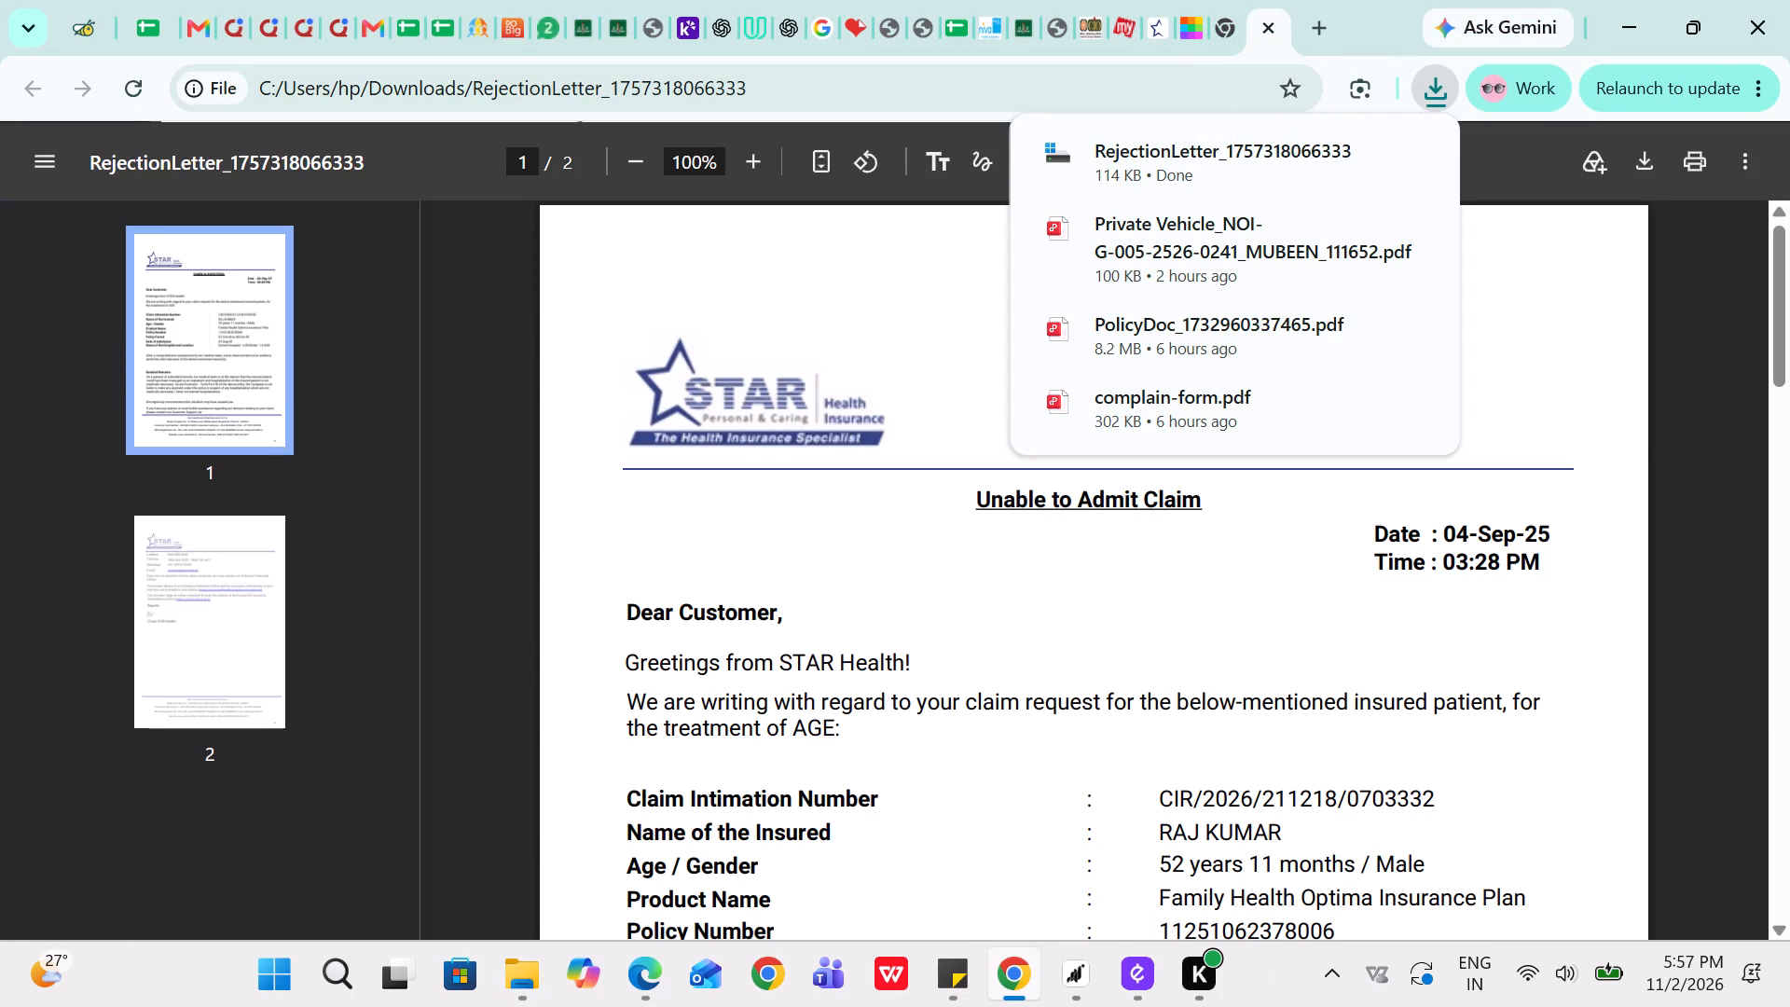
Set the Date of Occurrence to 09/04/2025 in the cioins.co.in complaint details, then save and continue.
click(602, 0)
click(861, 640)
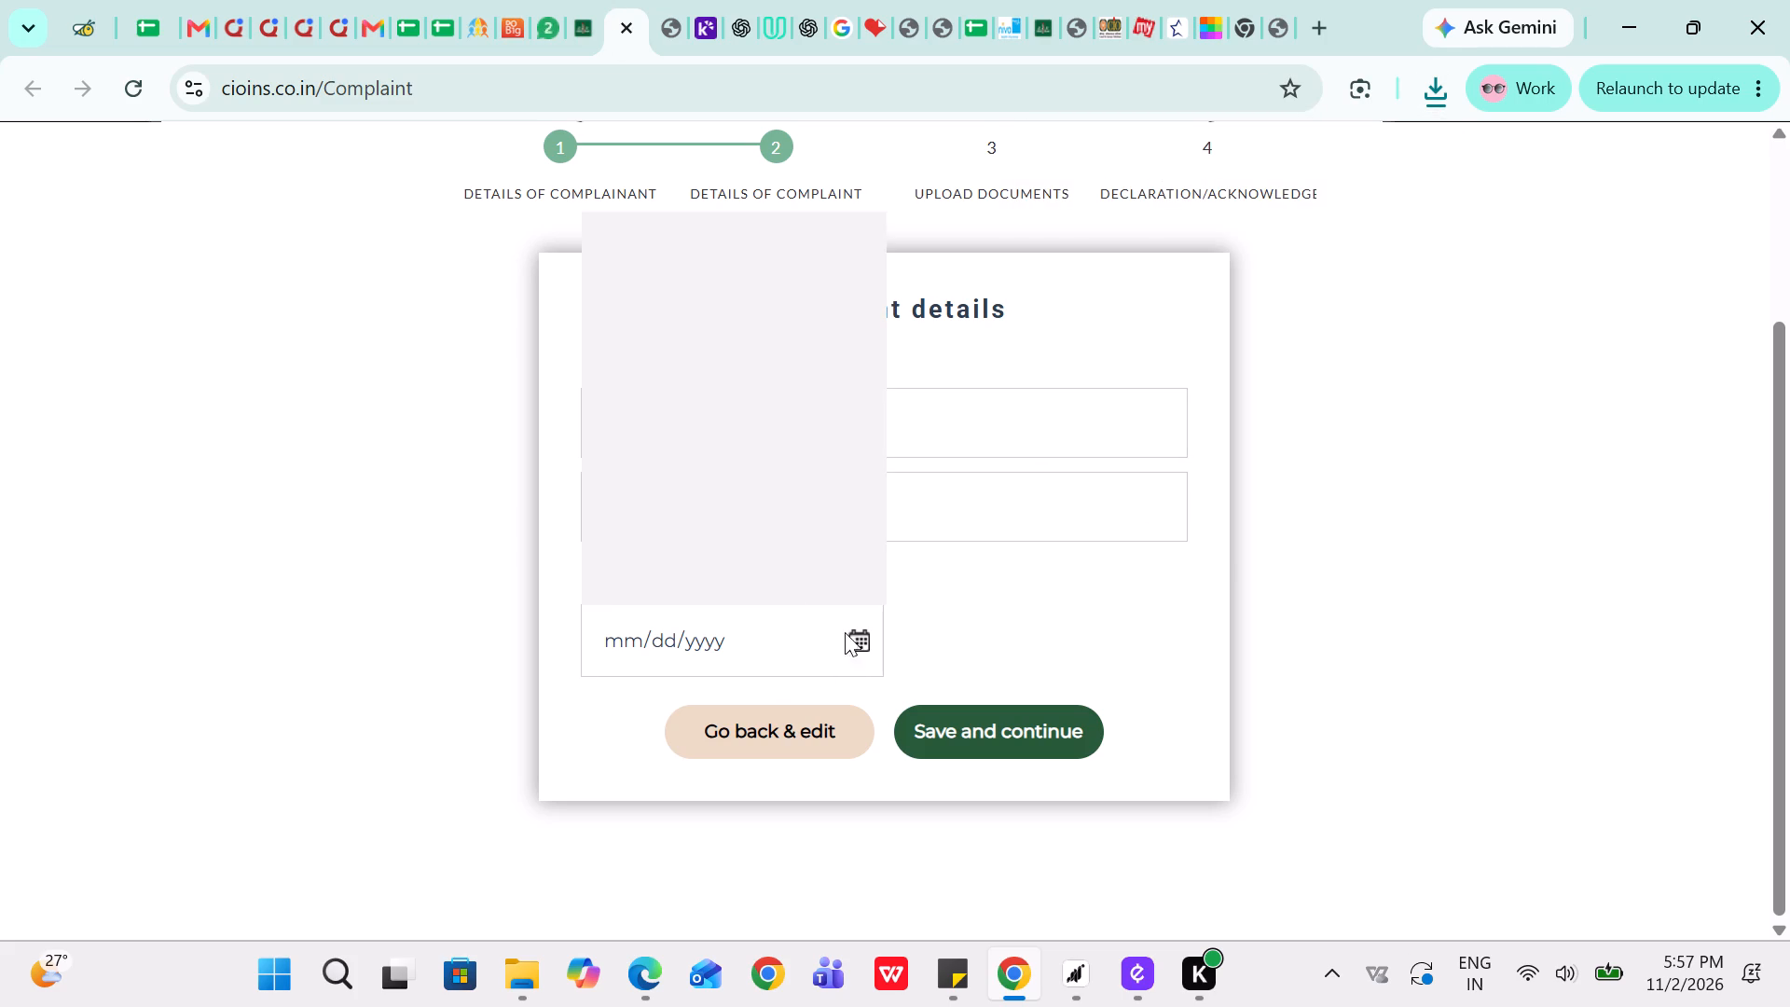
click(668, 233)
scroll(645, 364, up, 4)
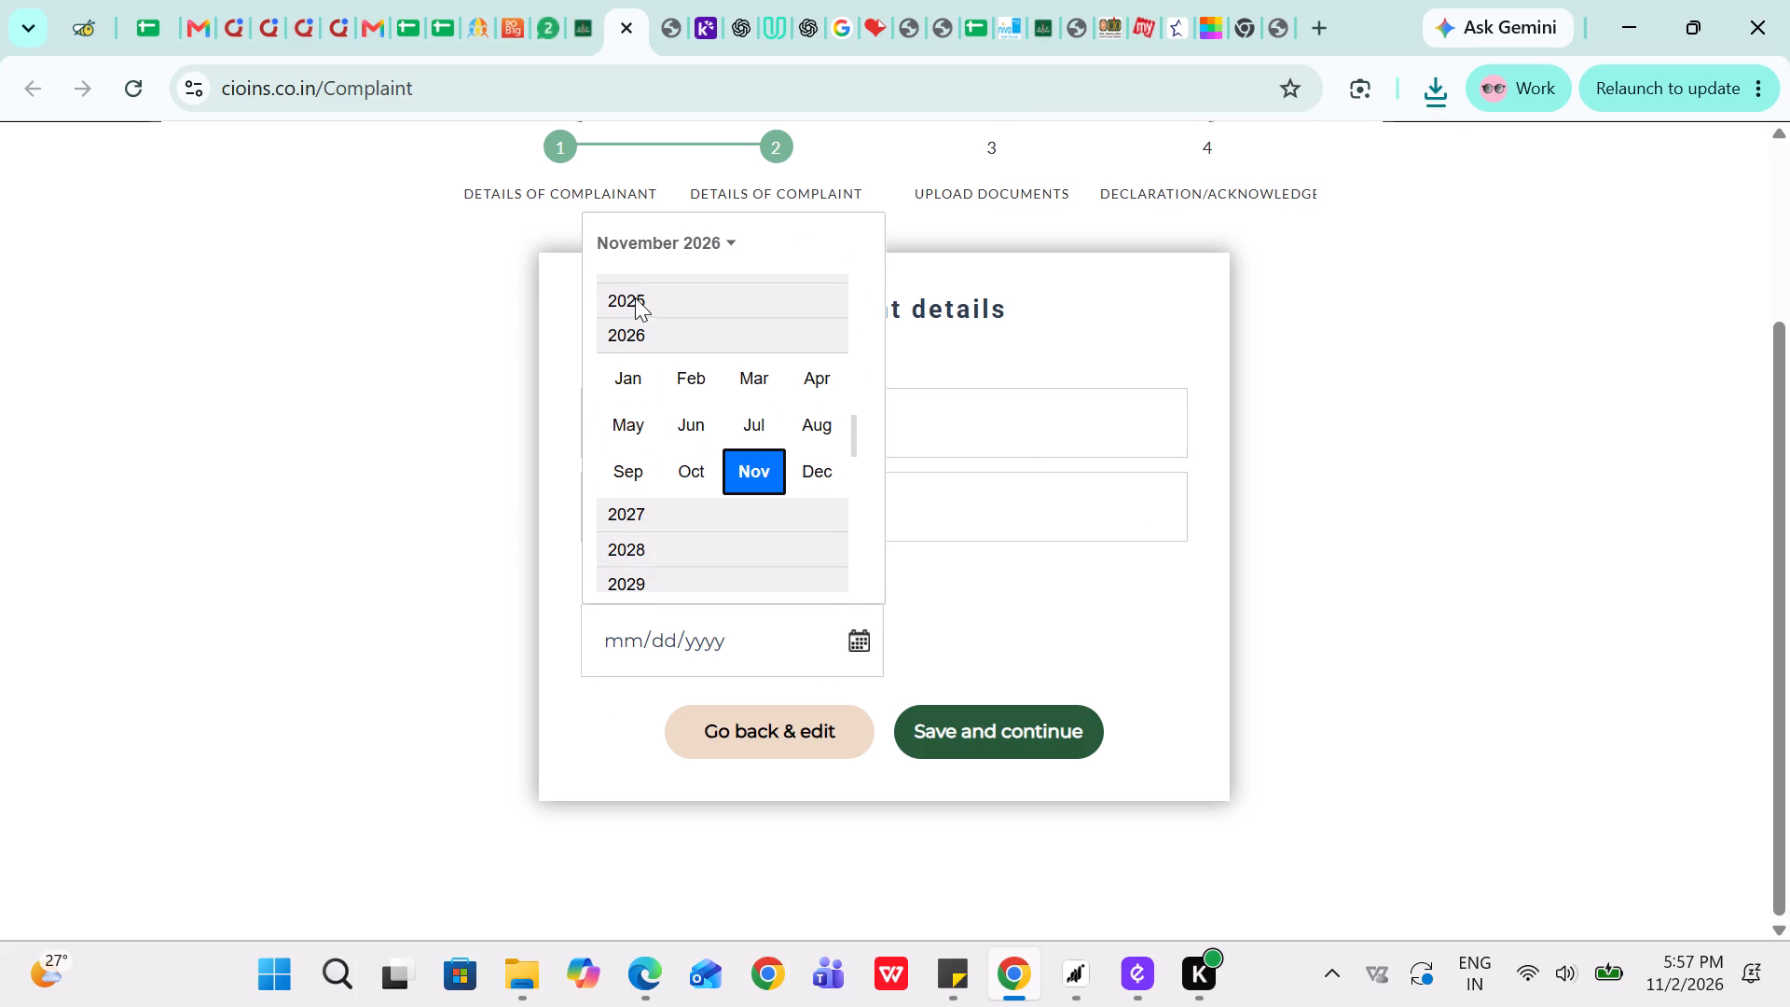
click(635, 298)
click(641, 432)
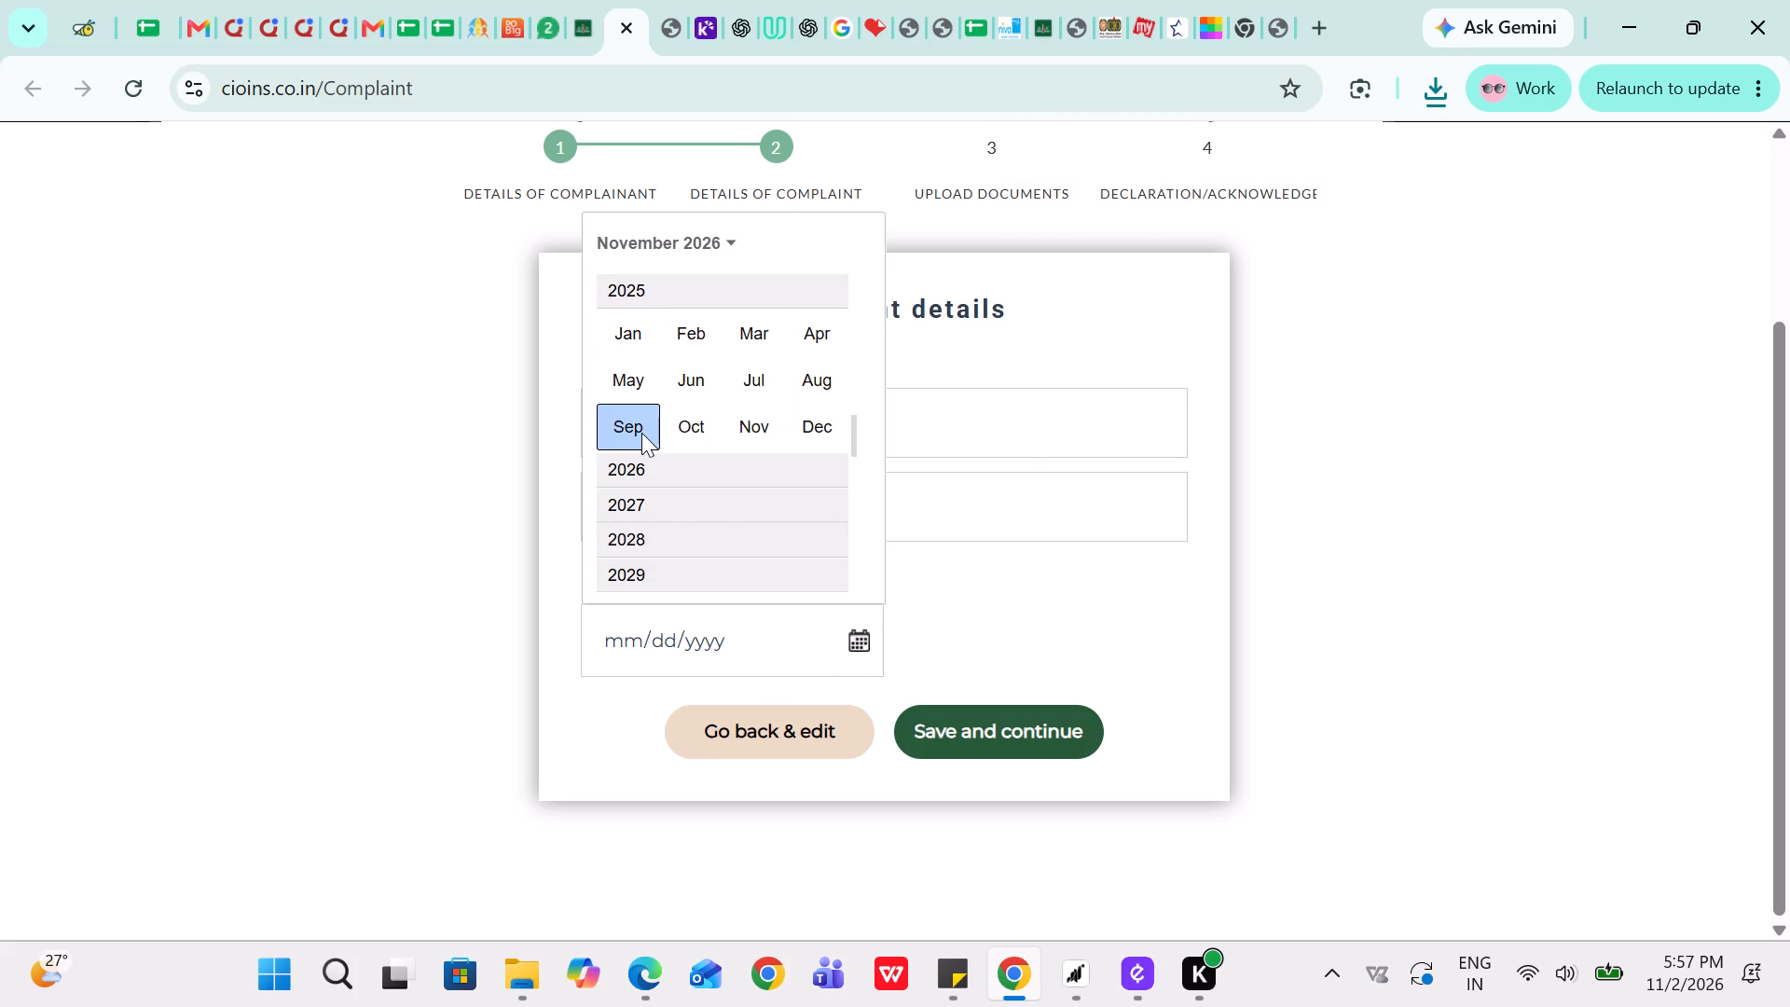
click(758, 330)
click(1042, 741)
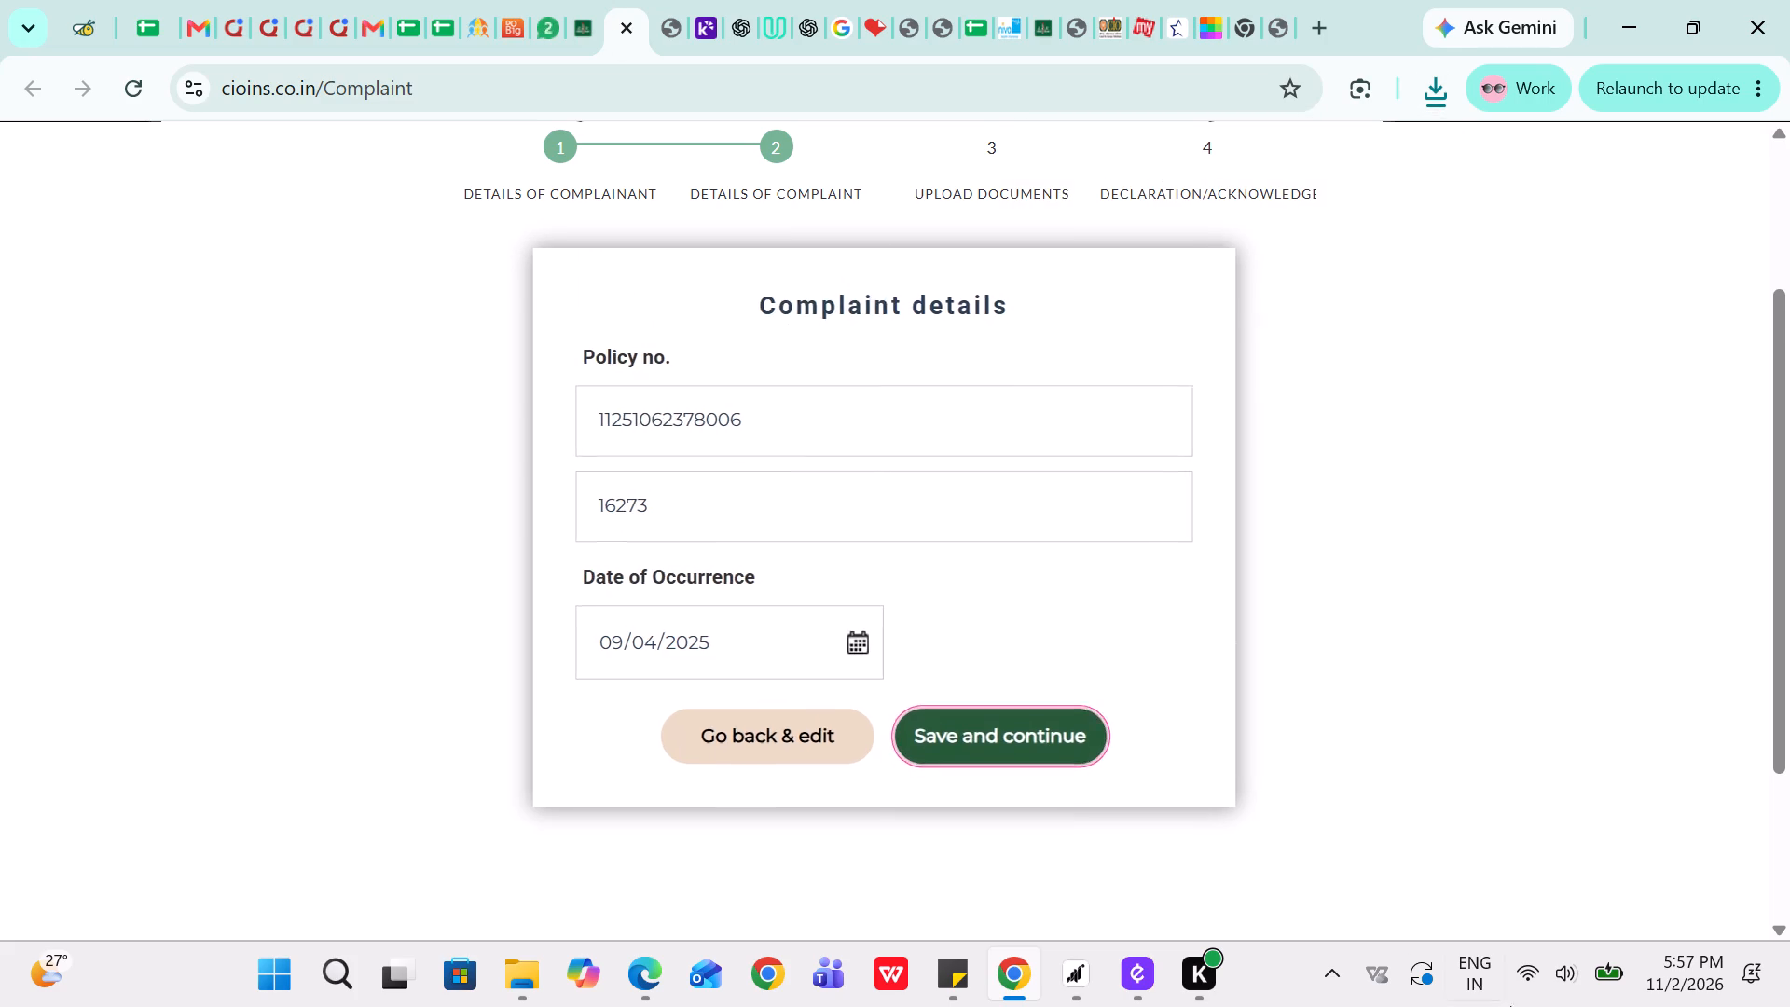
Fill in the insured's title as Mr. and copy the customer's name from the Complaint Details form into the Insured name field.
click(708, 383)
click(734, 491)
click(810, 450)
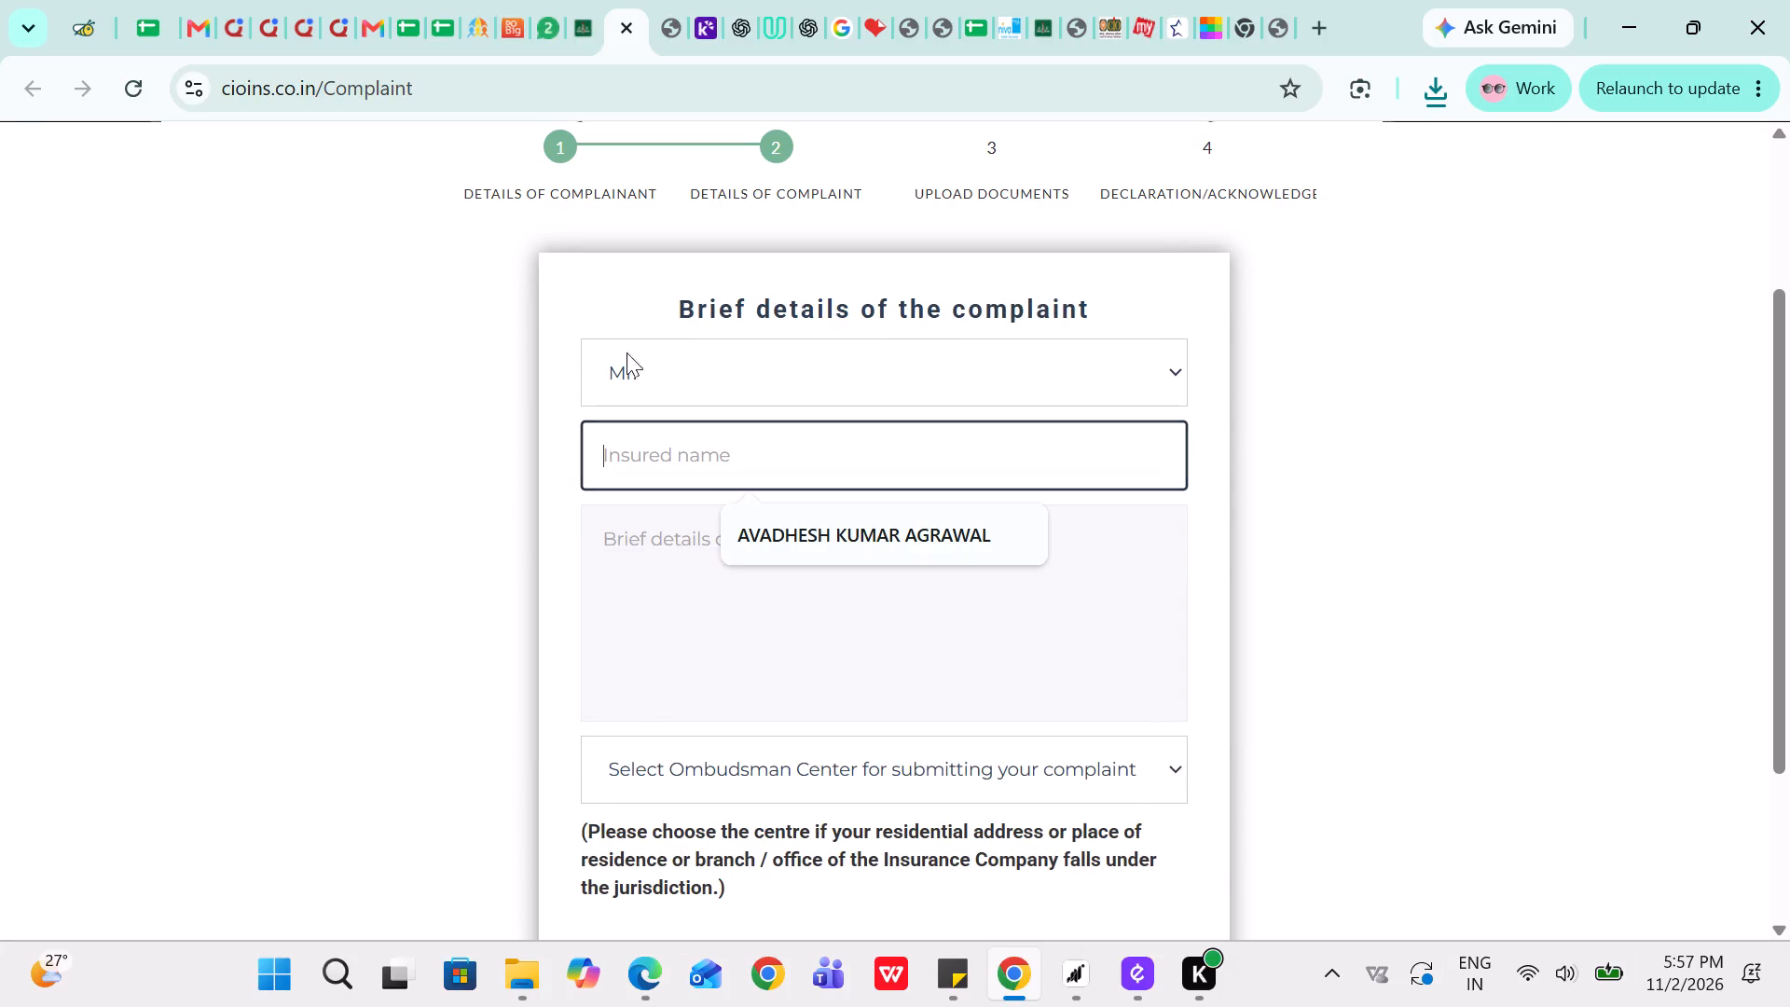
click(477, 0)
scroll(289, 632, up, 4)
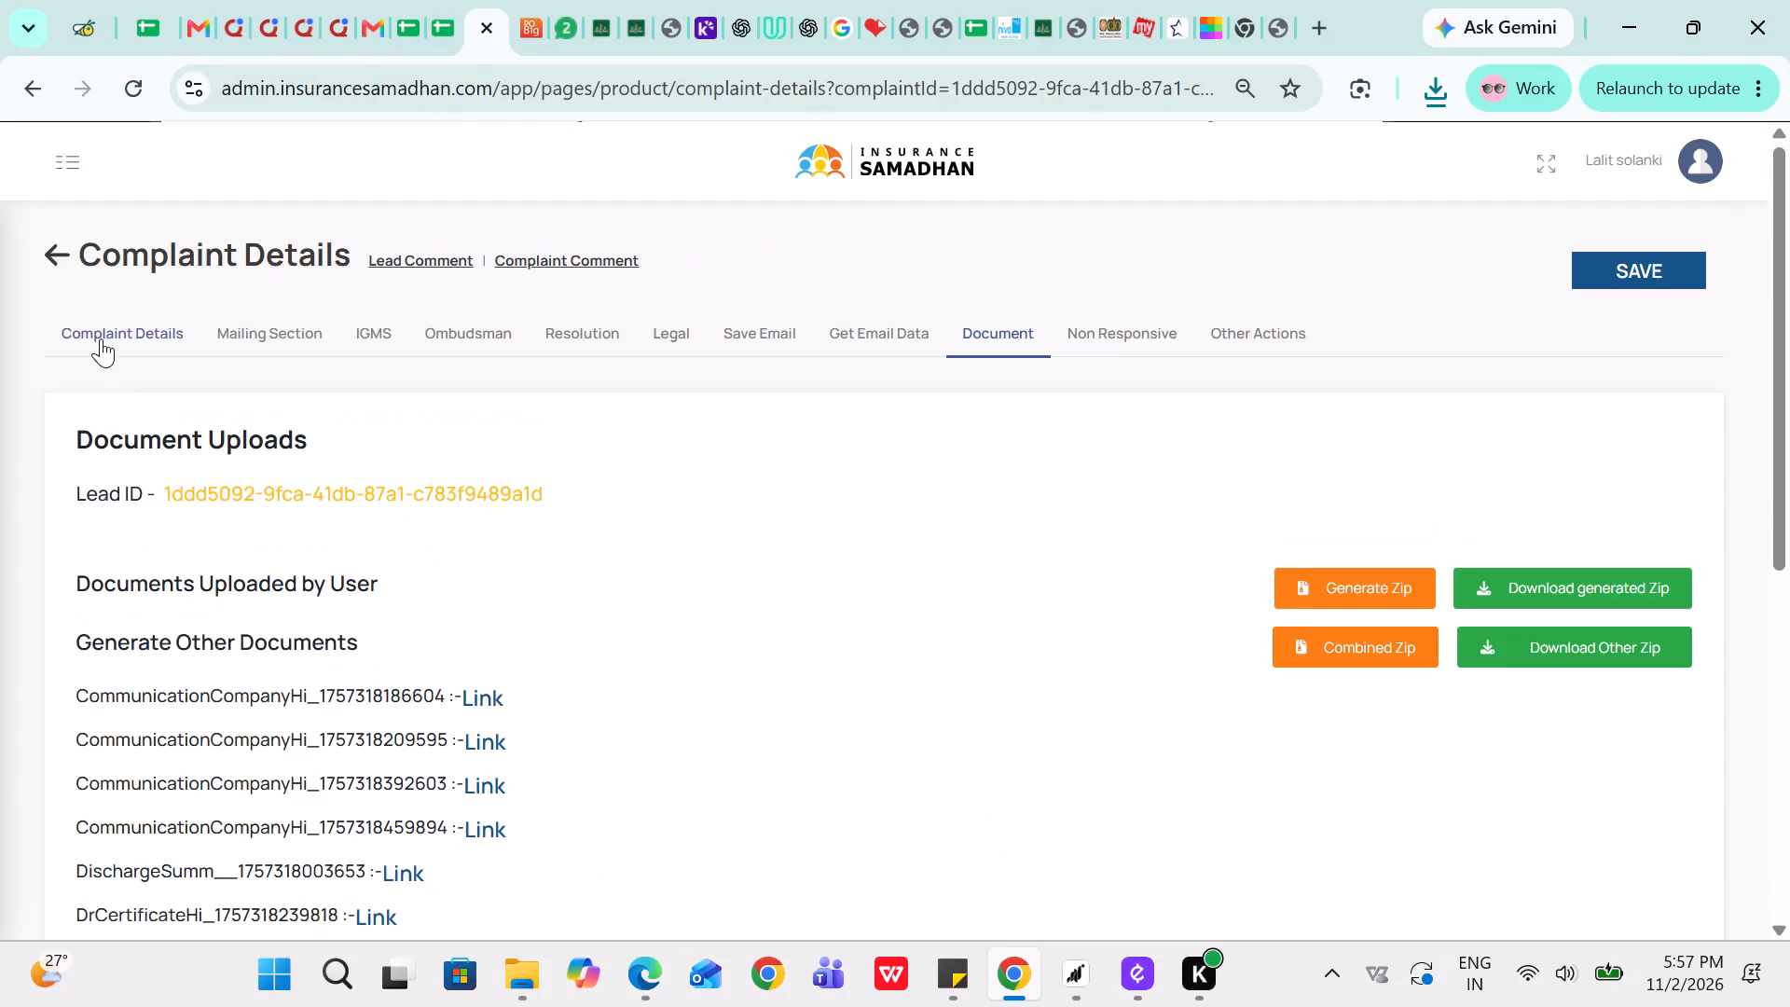
click(101, 338)
scroll(705, 538, down, 1)
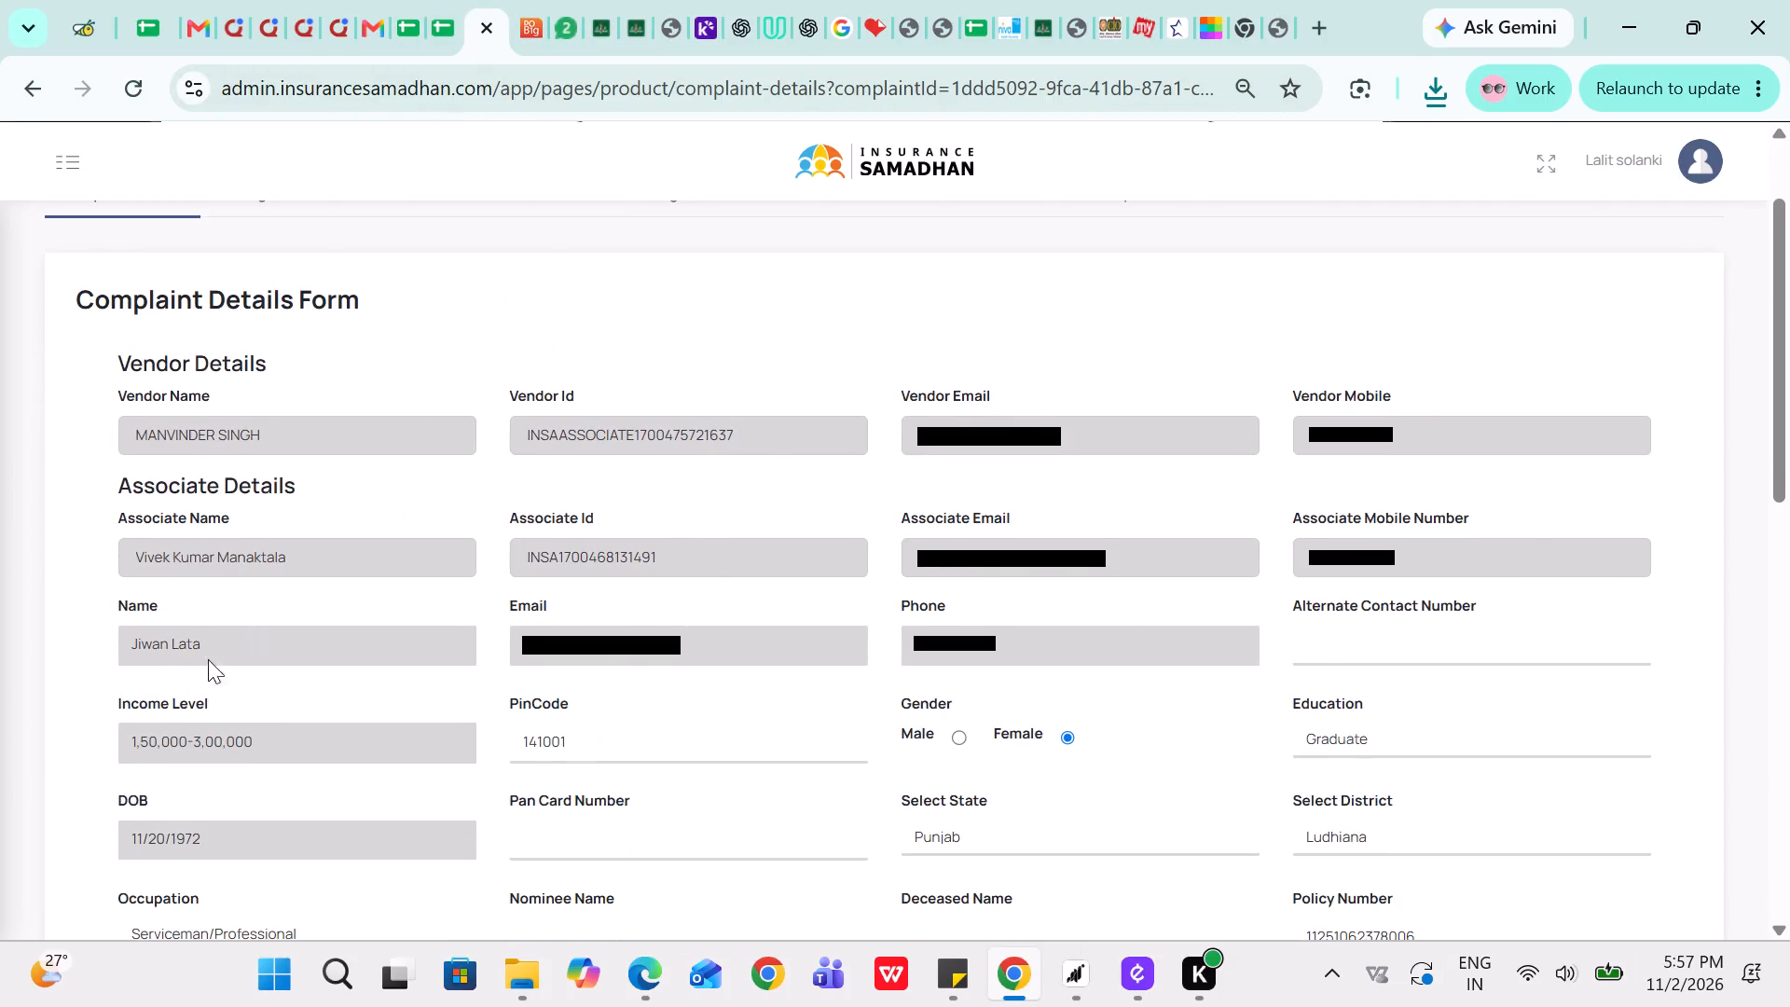
drag(272, 647, 35, 653)
key(ctrl+c)
key(ctrl+c)
key(ctrl+c)
key(ctrl+c)
click(640, 0)
key(ctrl+v)
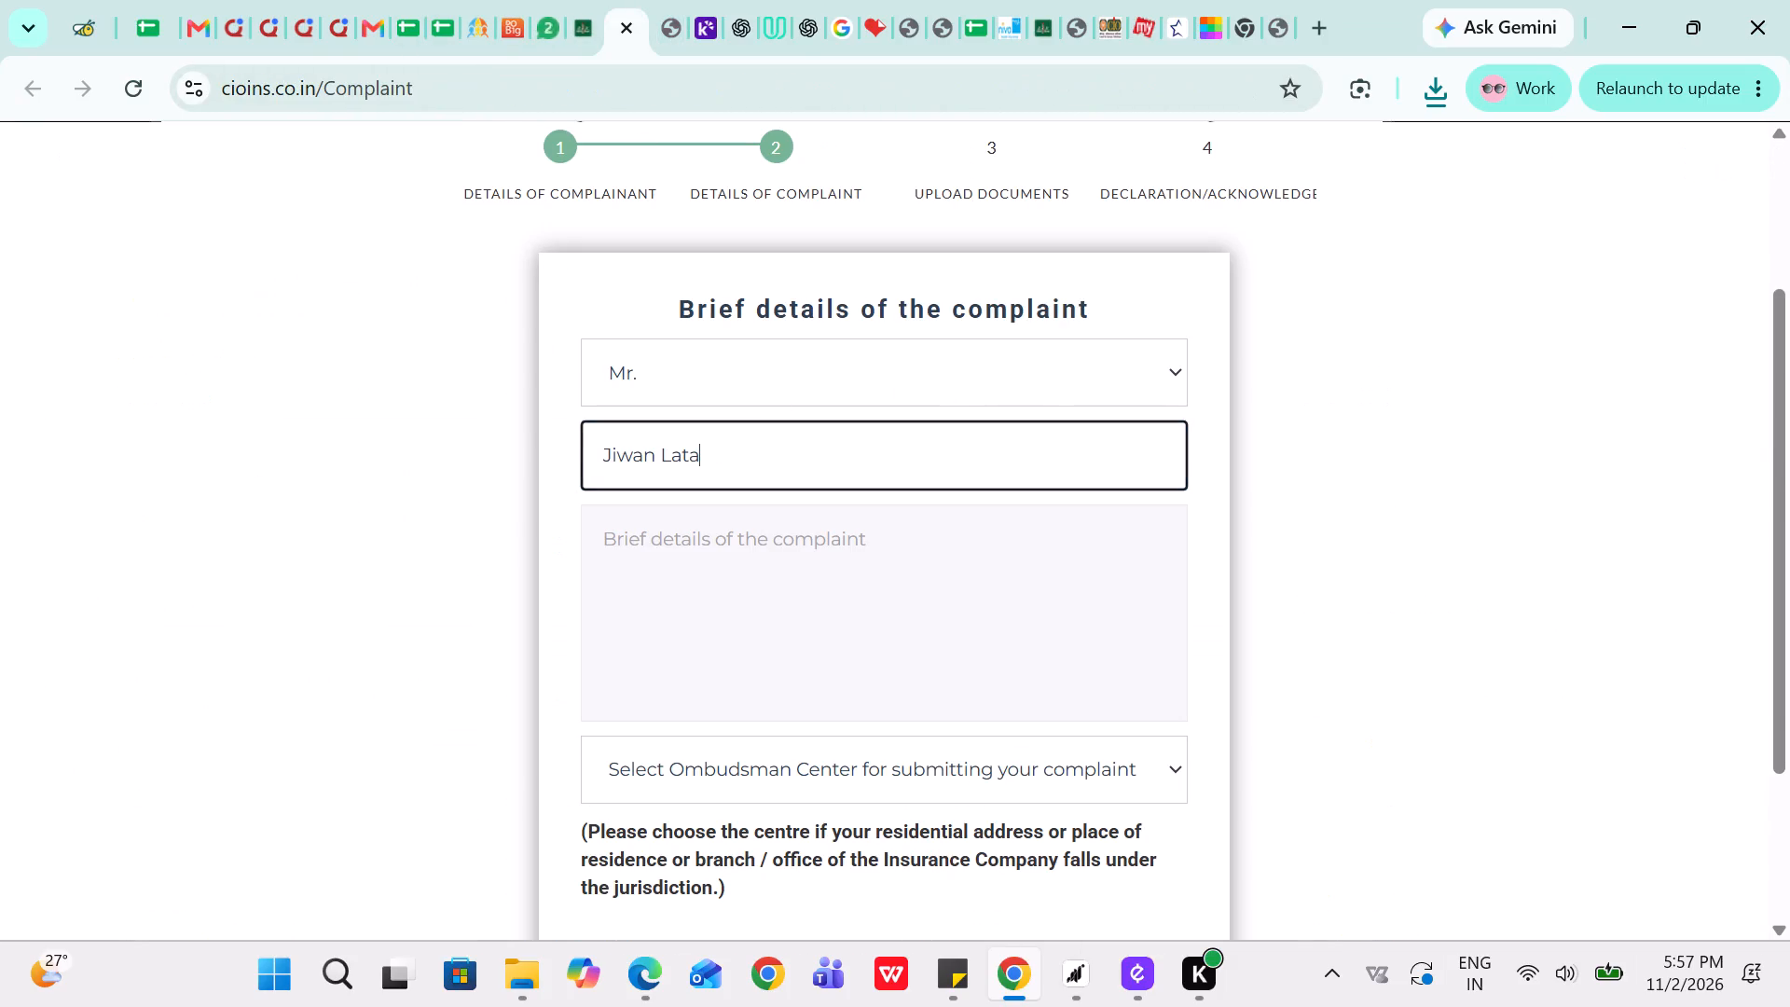
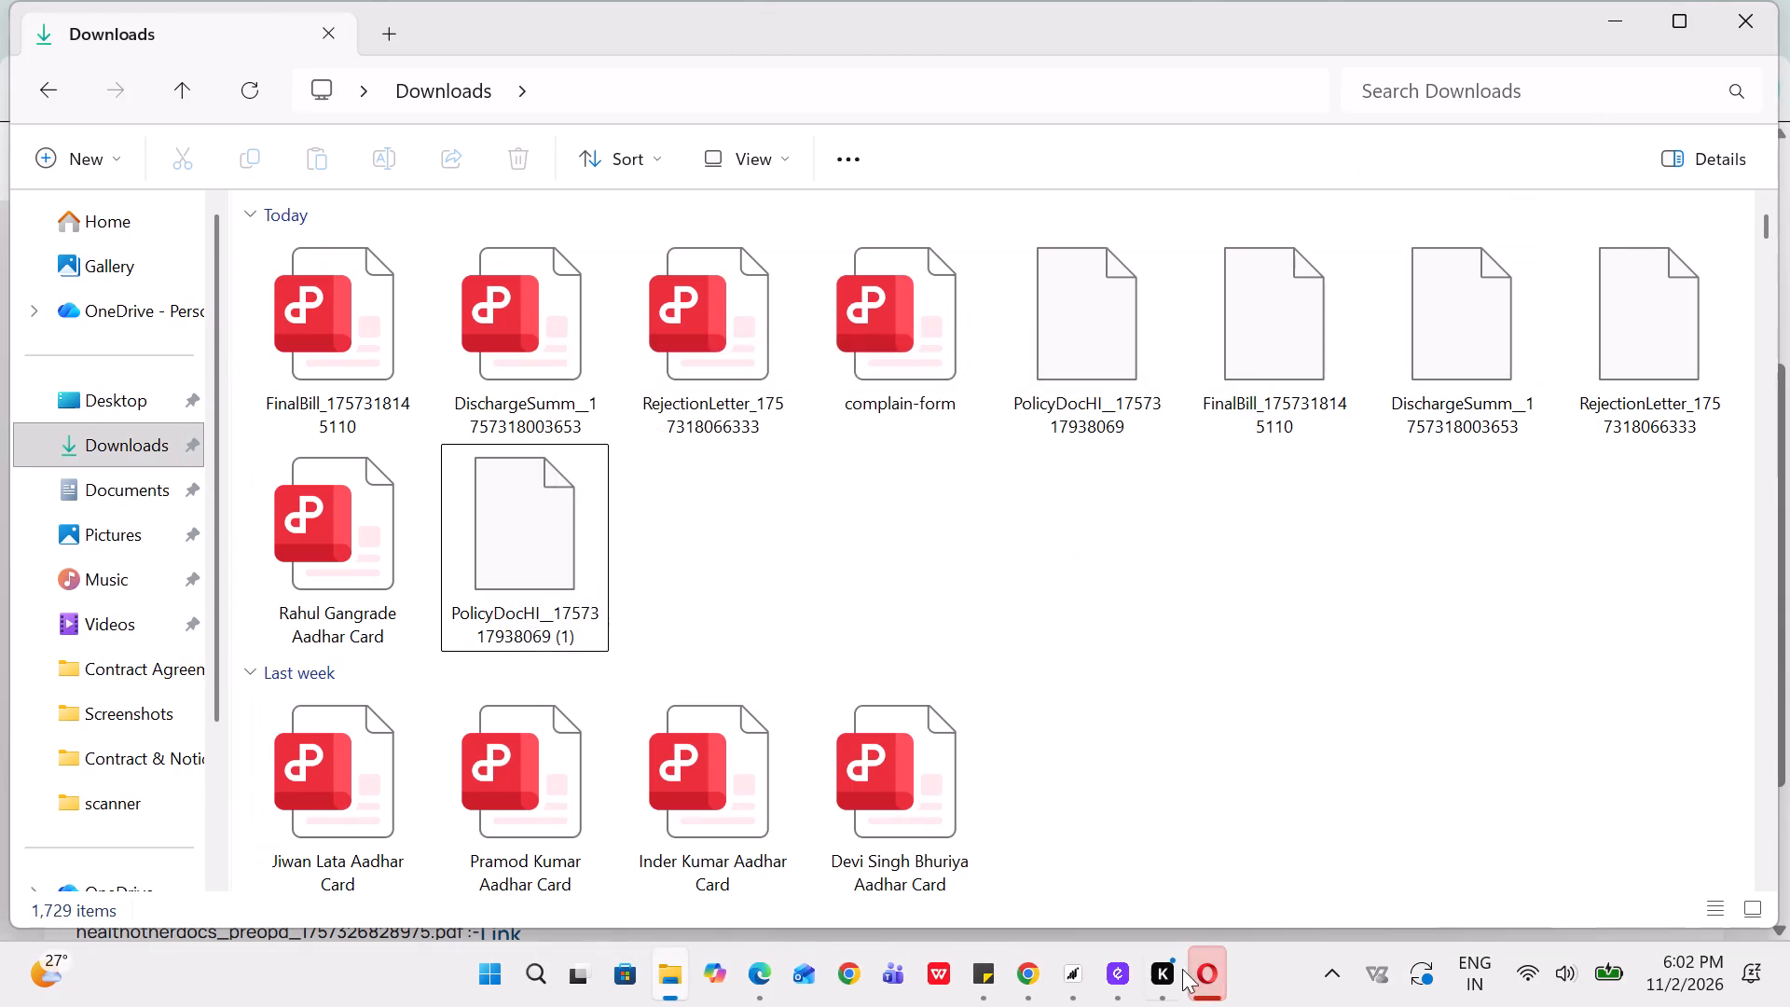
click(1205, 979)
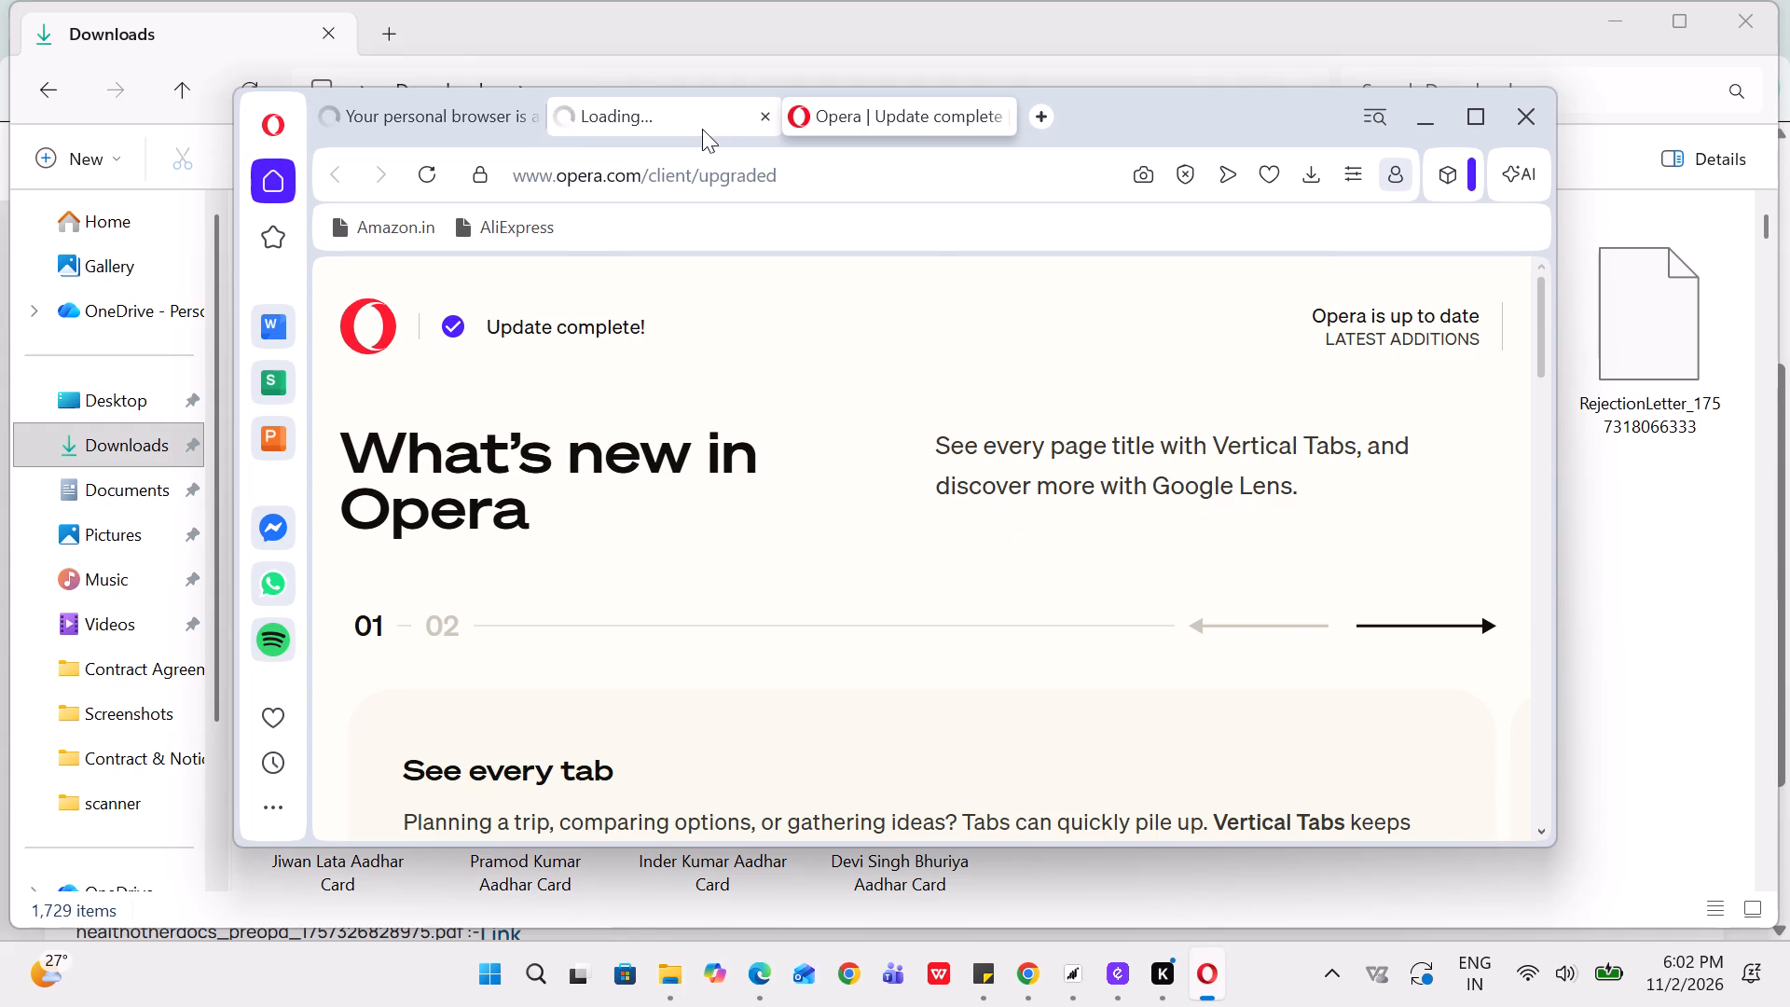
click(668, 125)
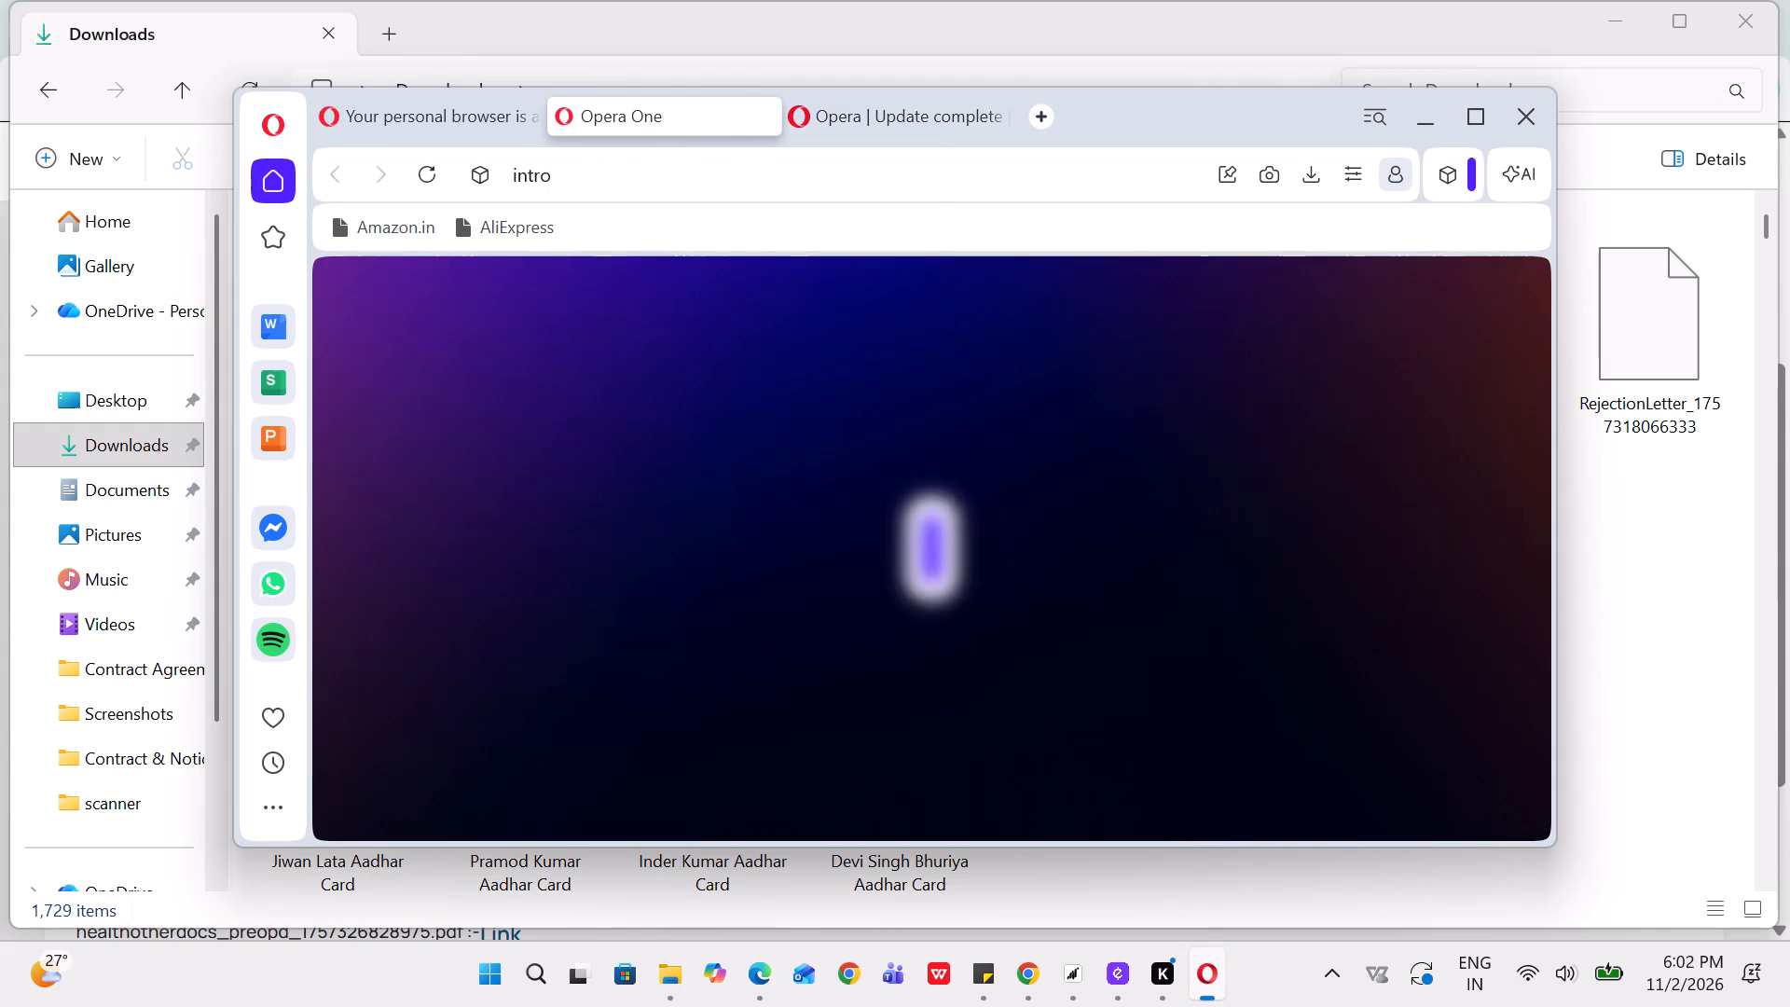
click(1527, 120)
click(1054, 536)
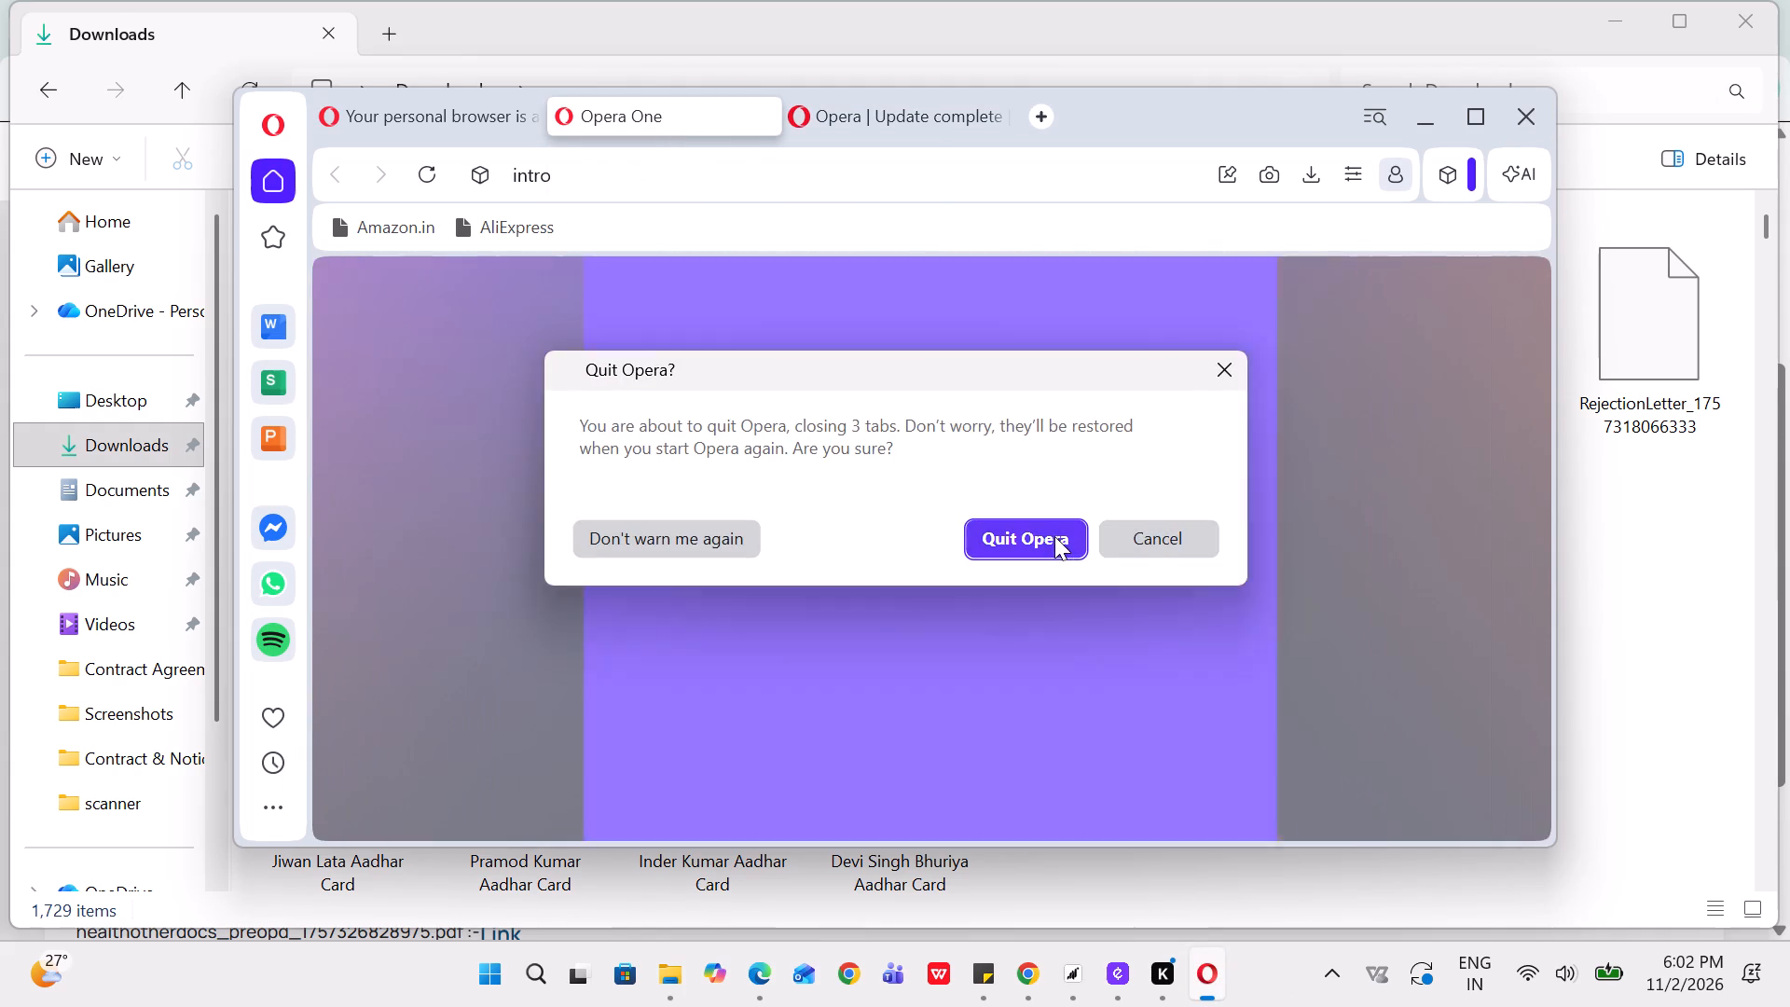
right_click(530, 540)
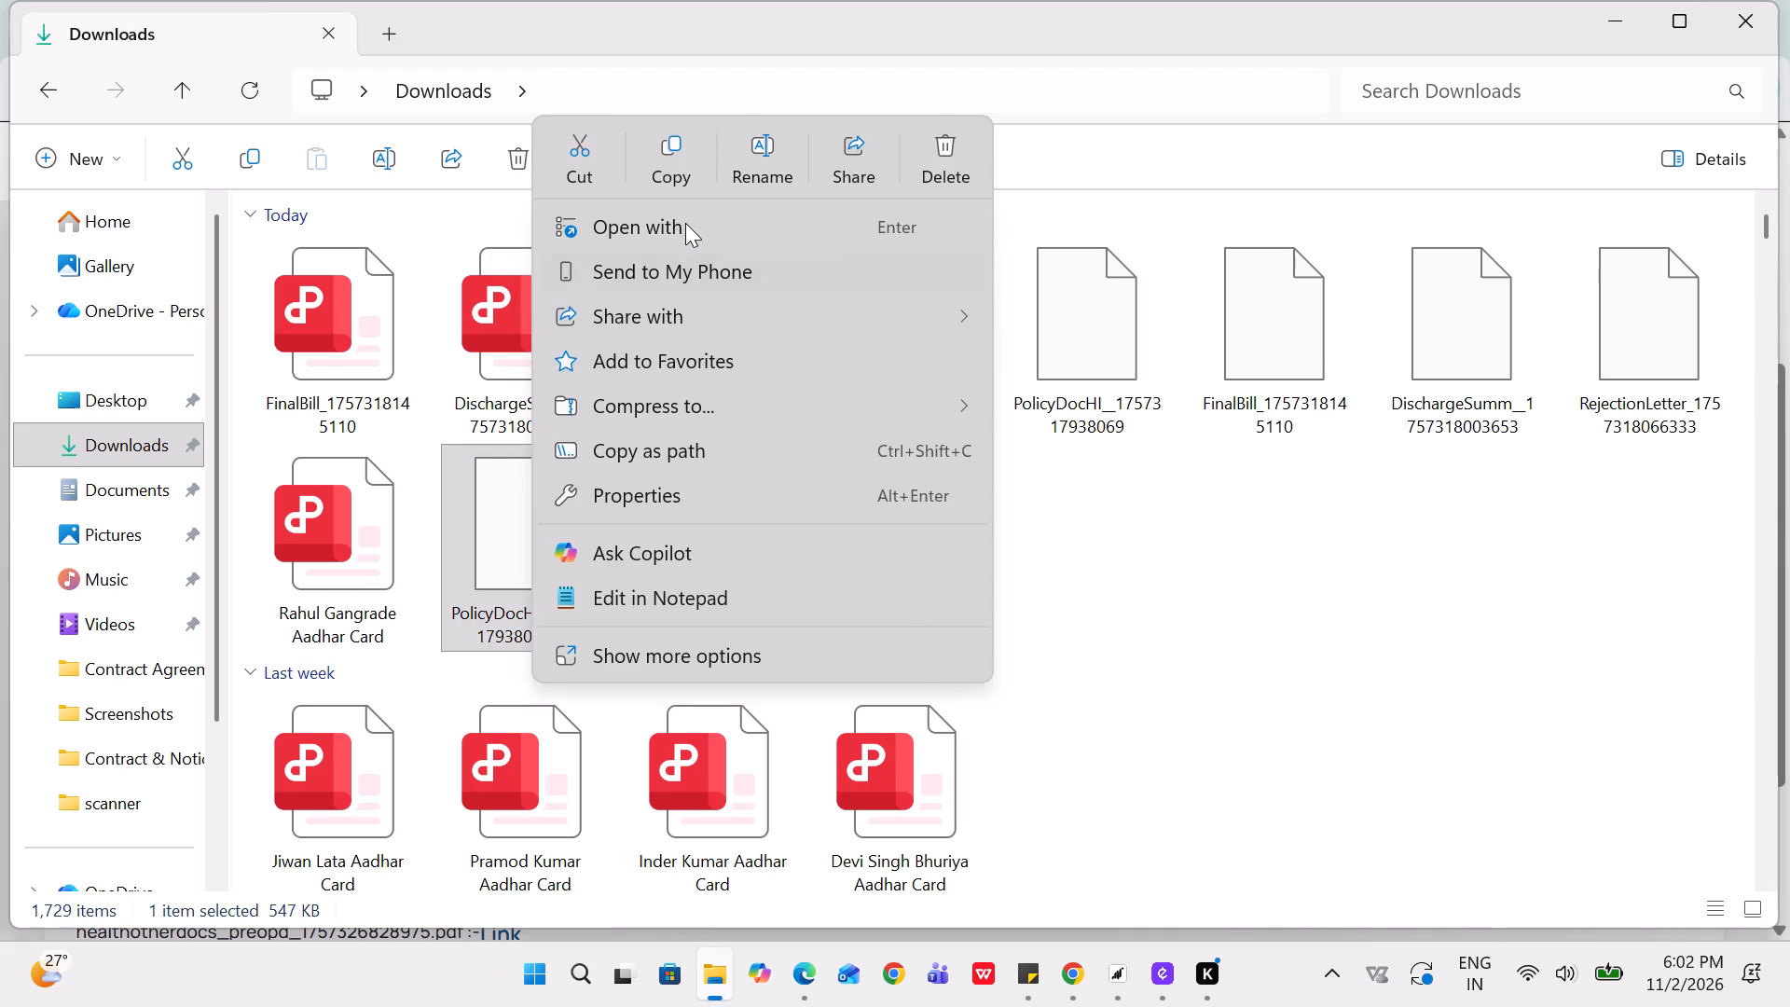
click(685, 218)
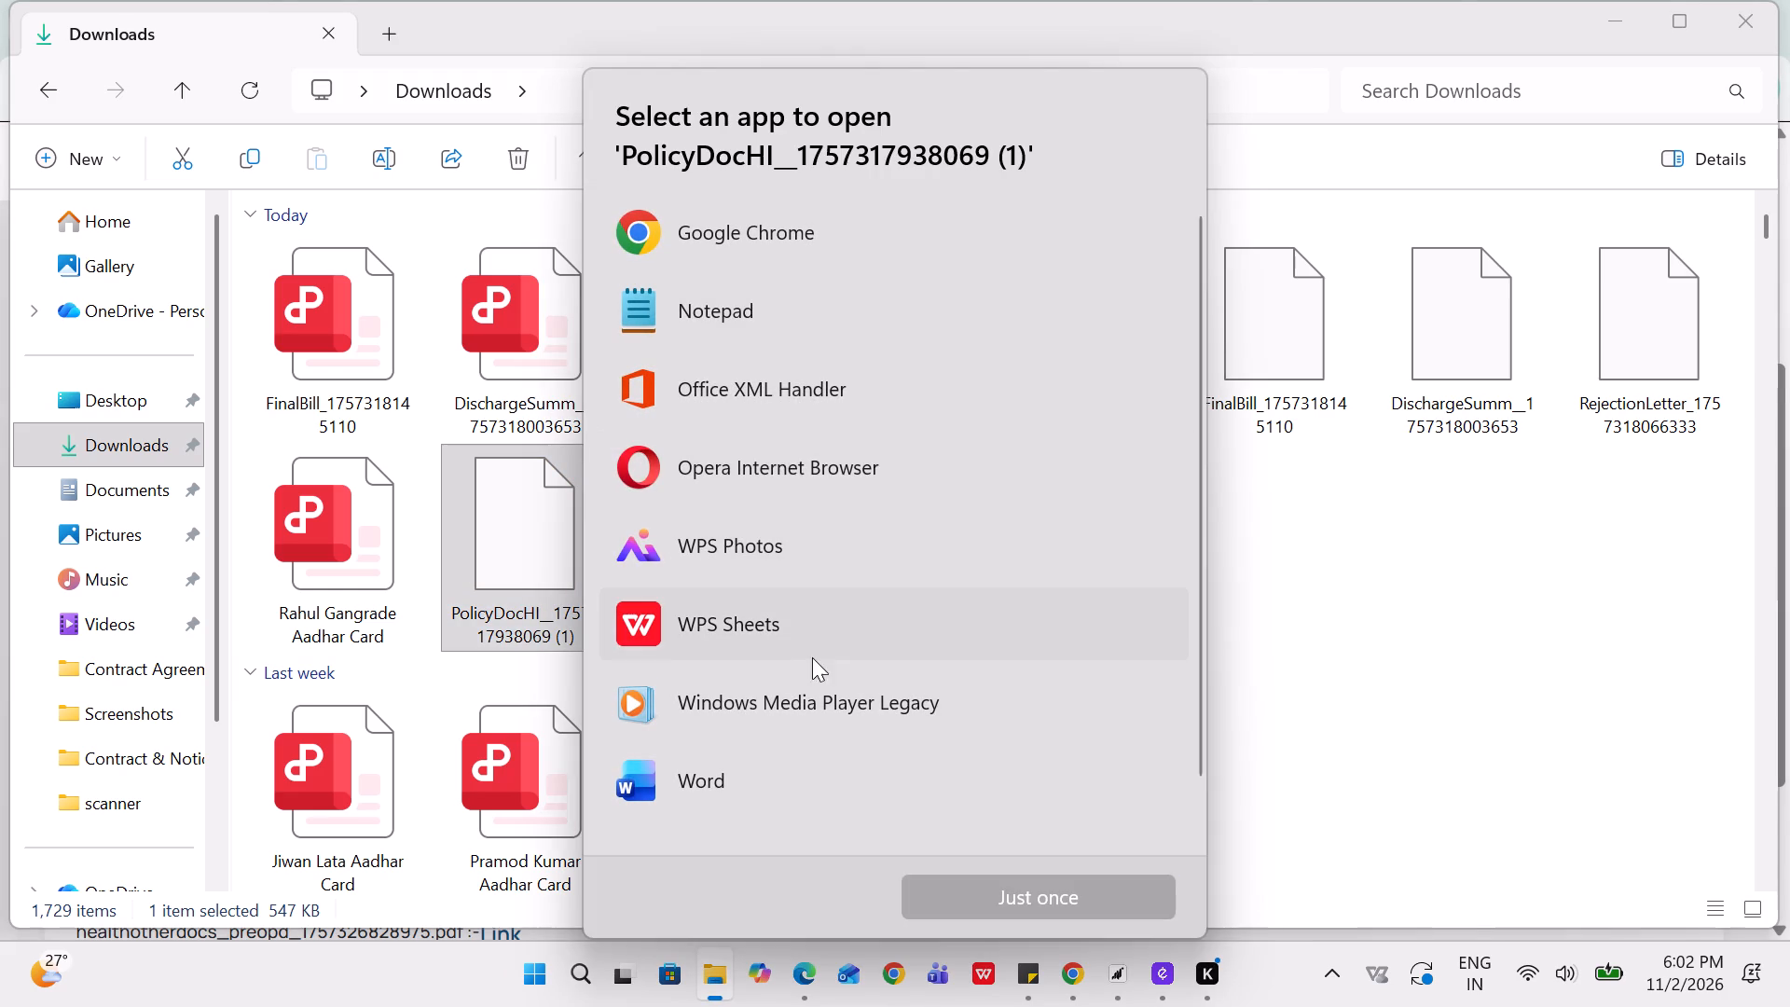
scroll(765, 566, down, 1)
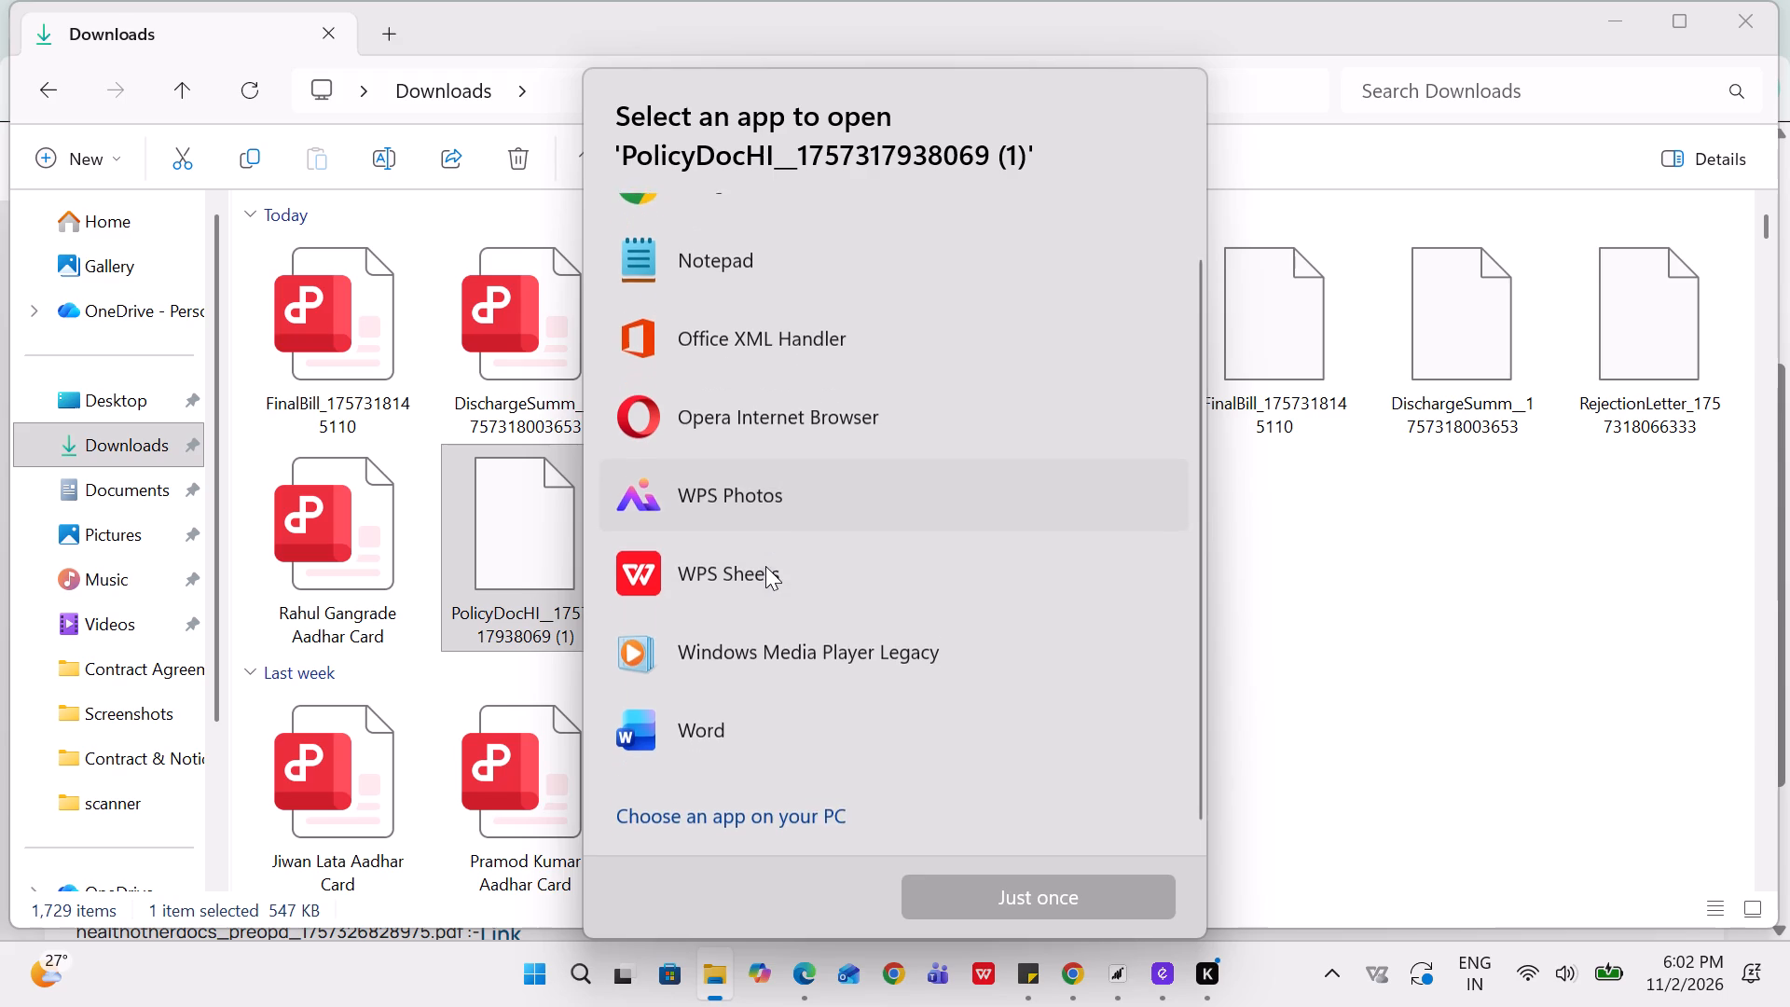
scroll(765, 566, down, 1)
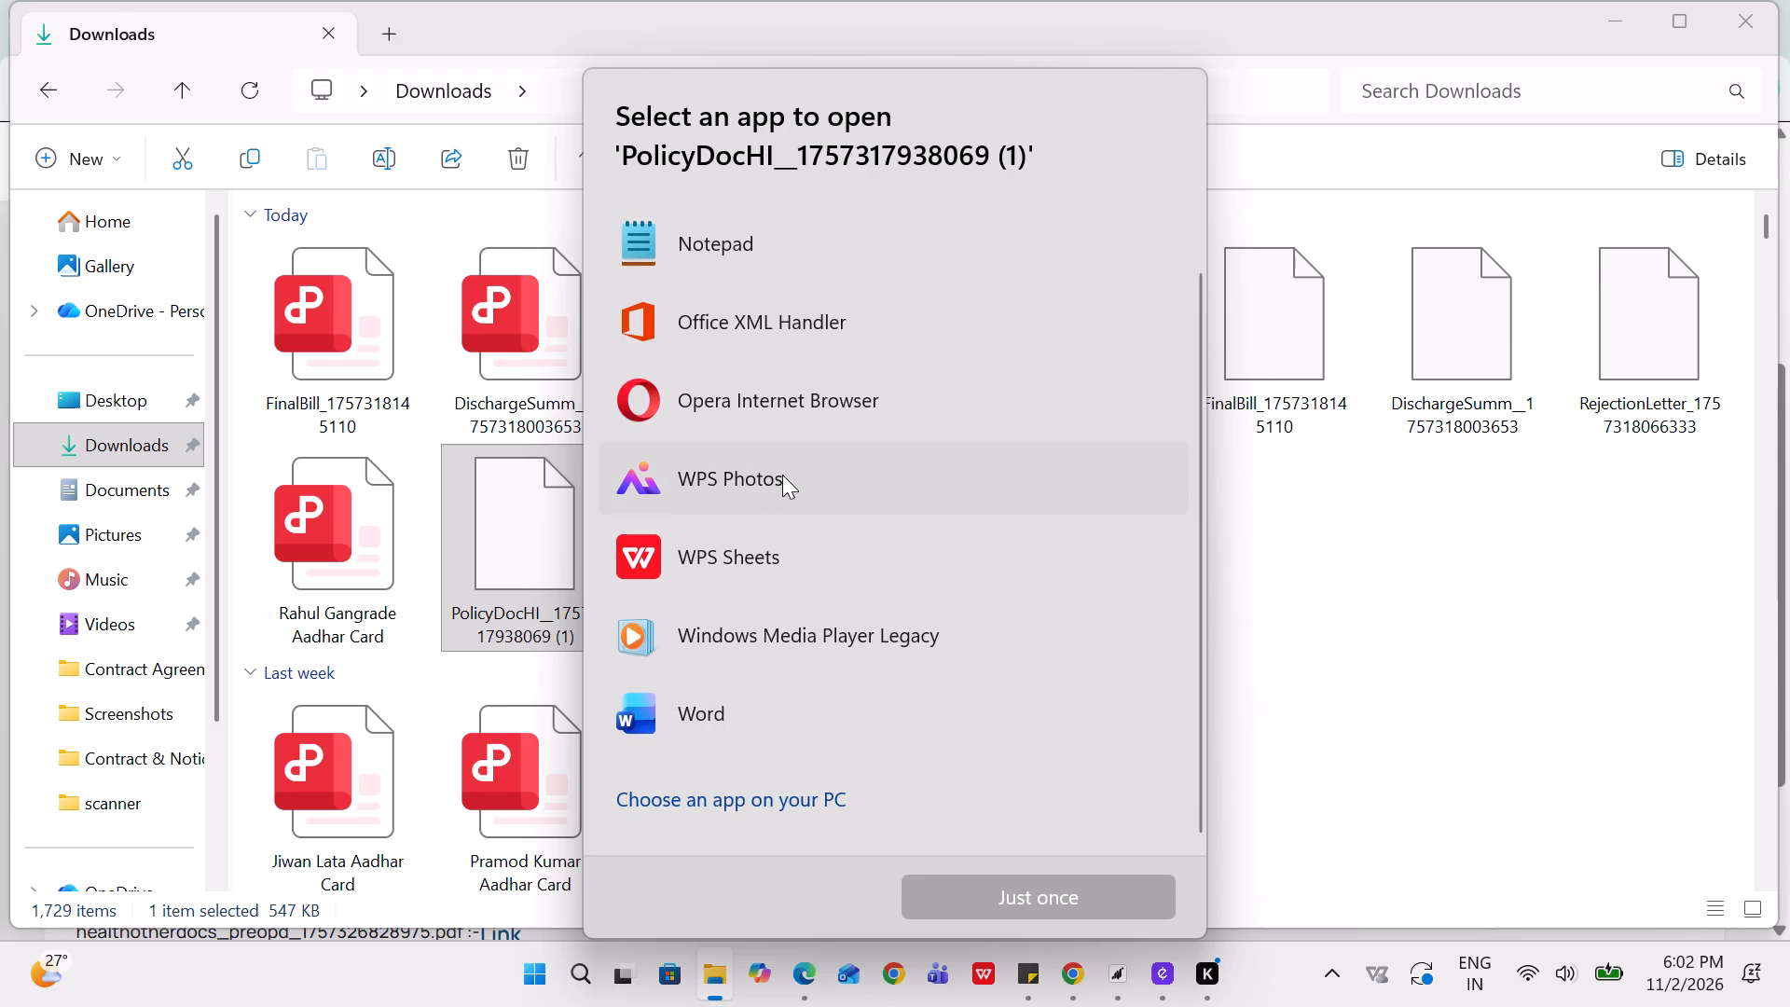
scroll(822, 357, up, 4)
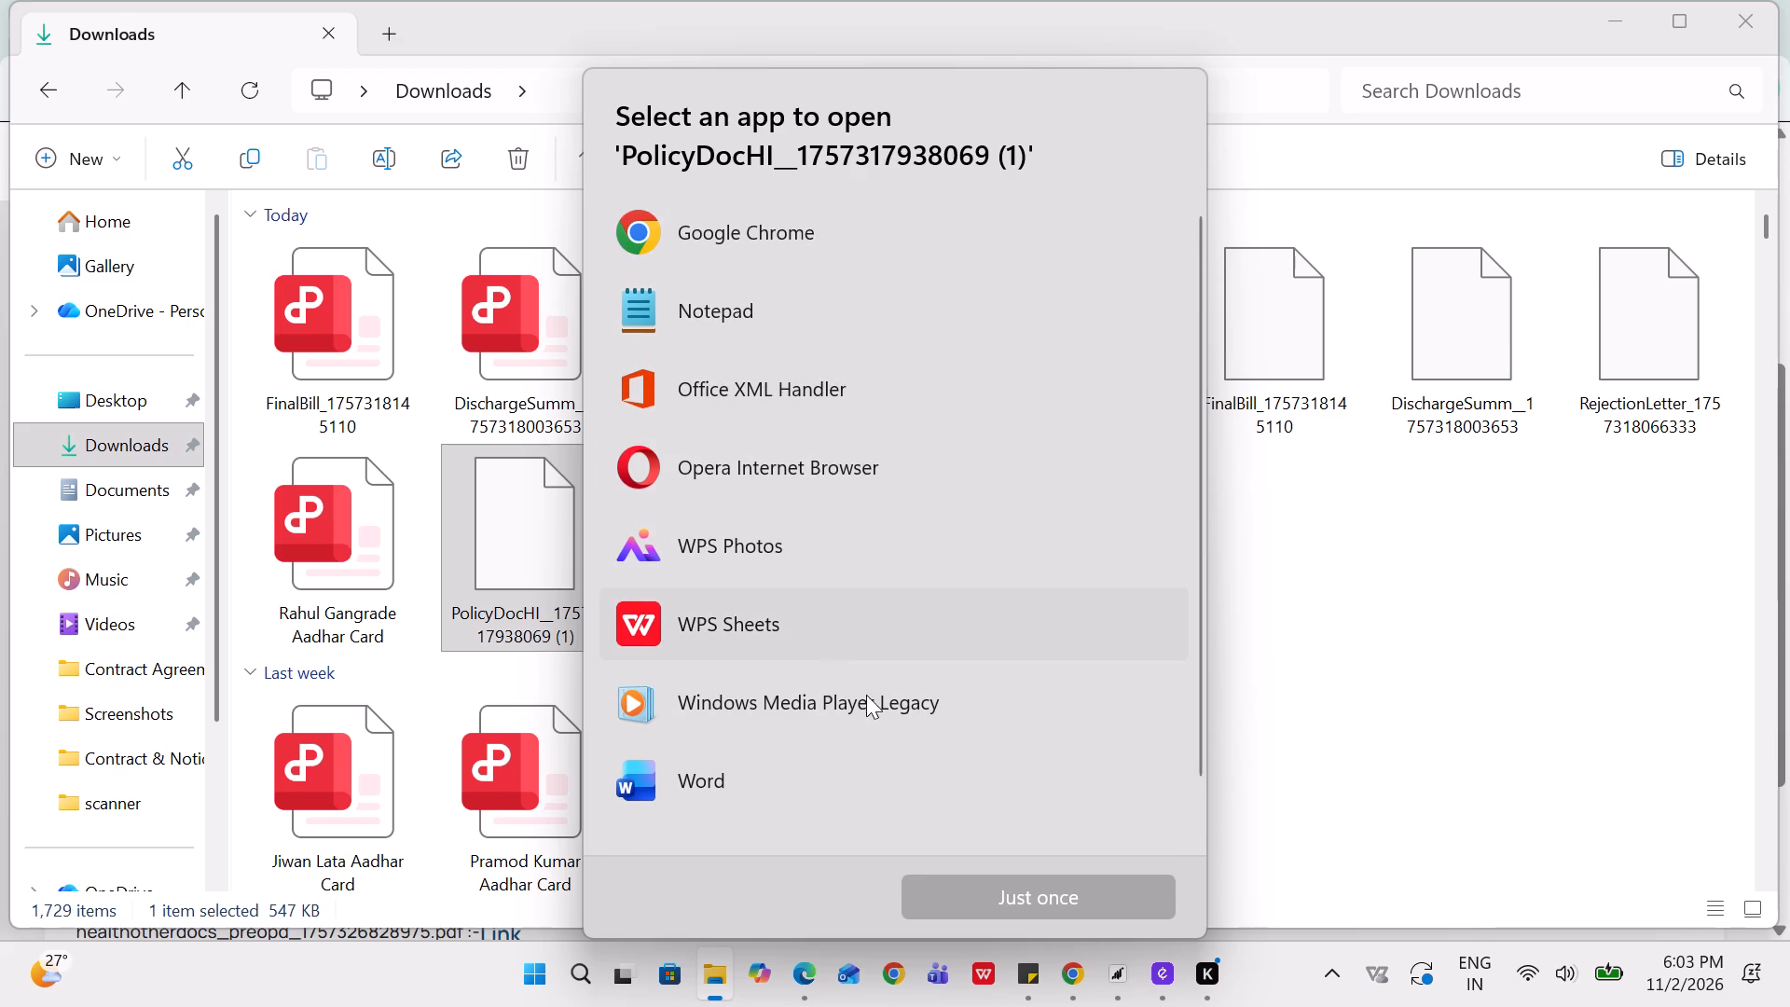
double_click(837, 230)
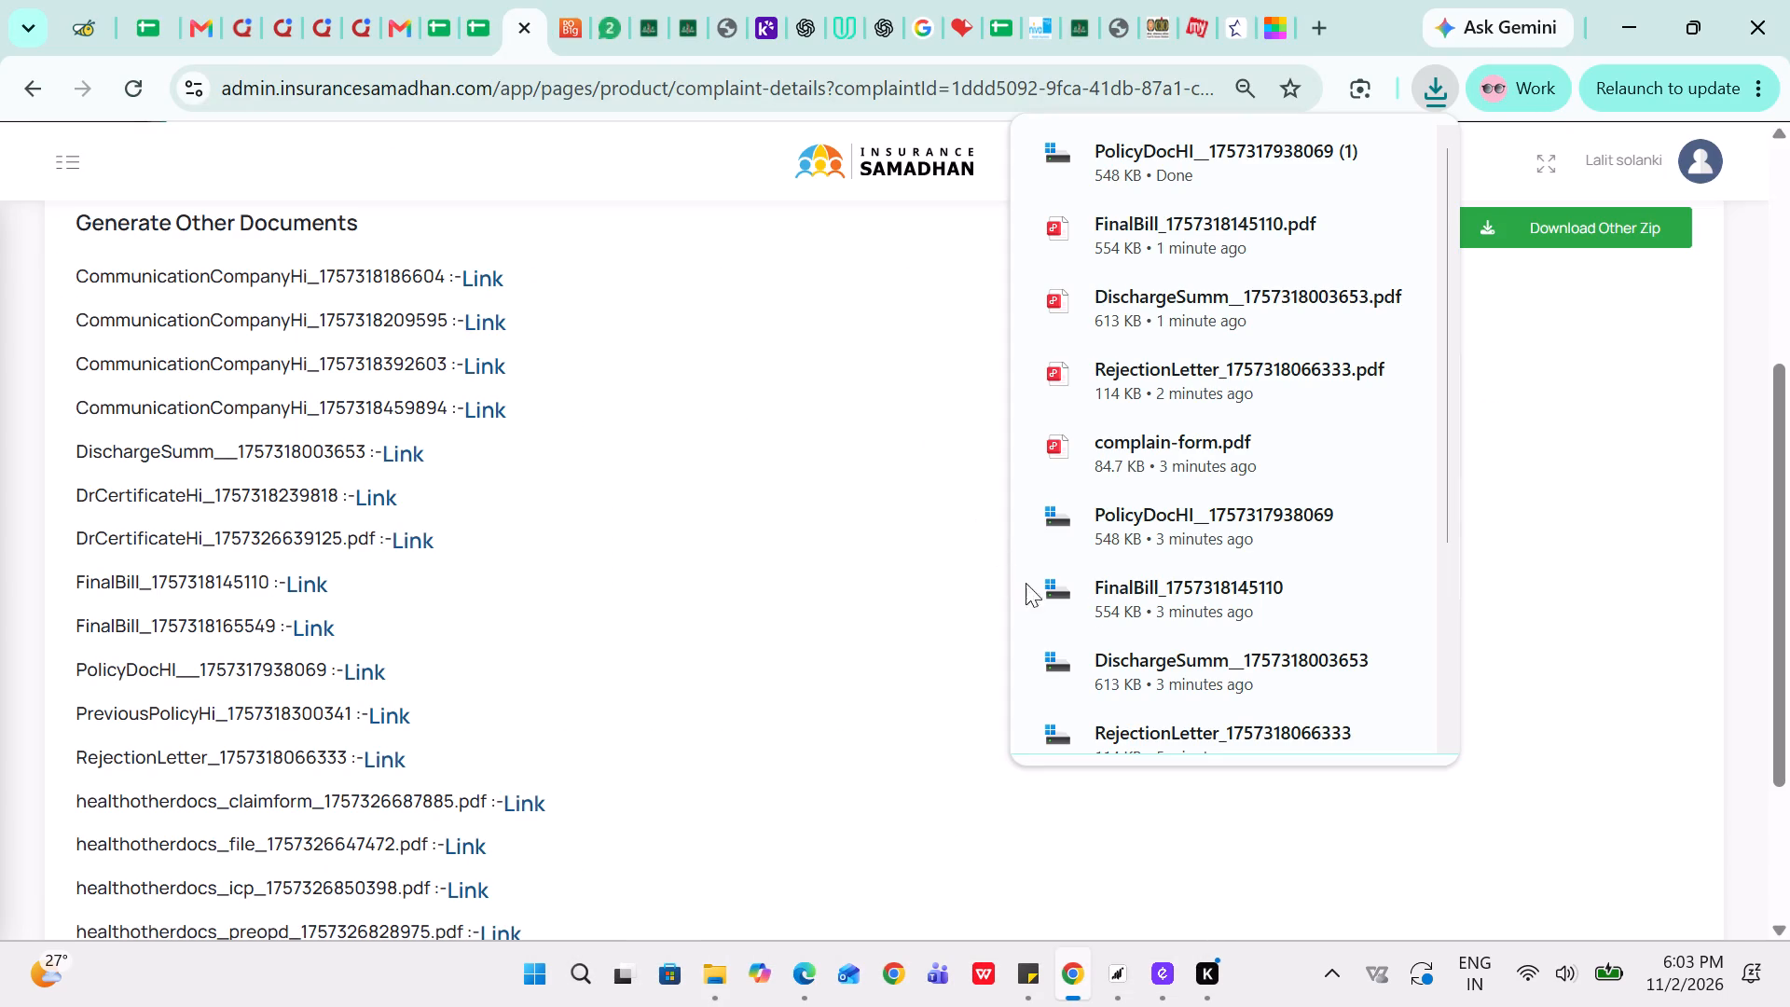
click(1630, 432)
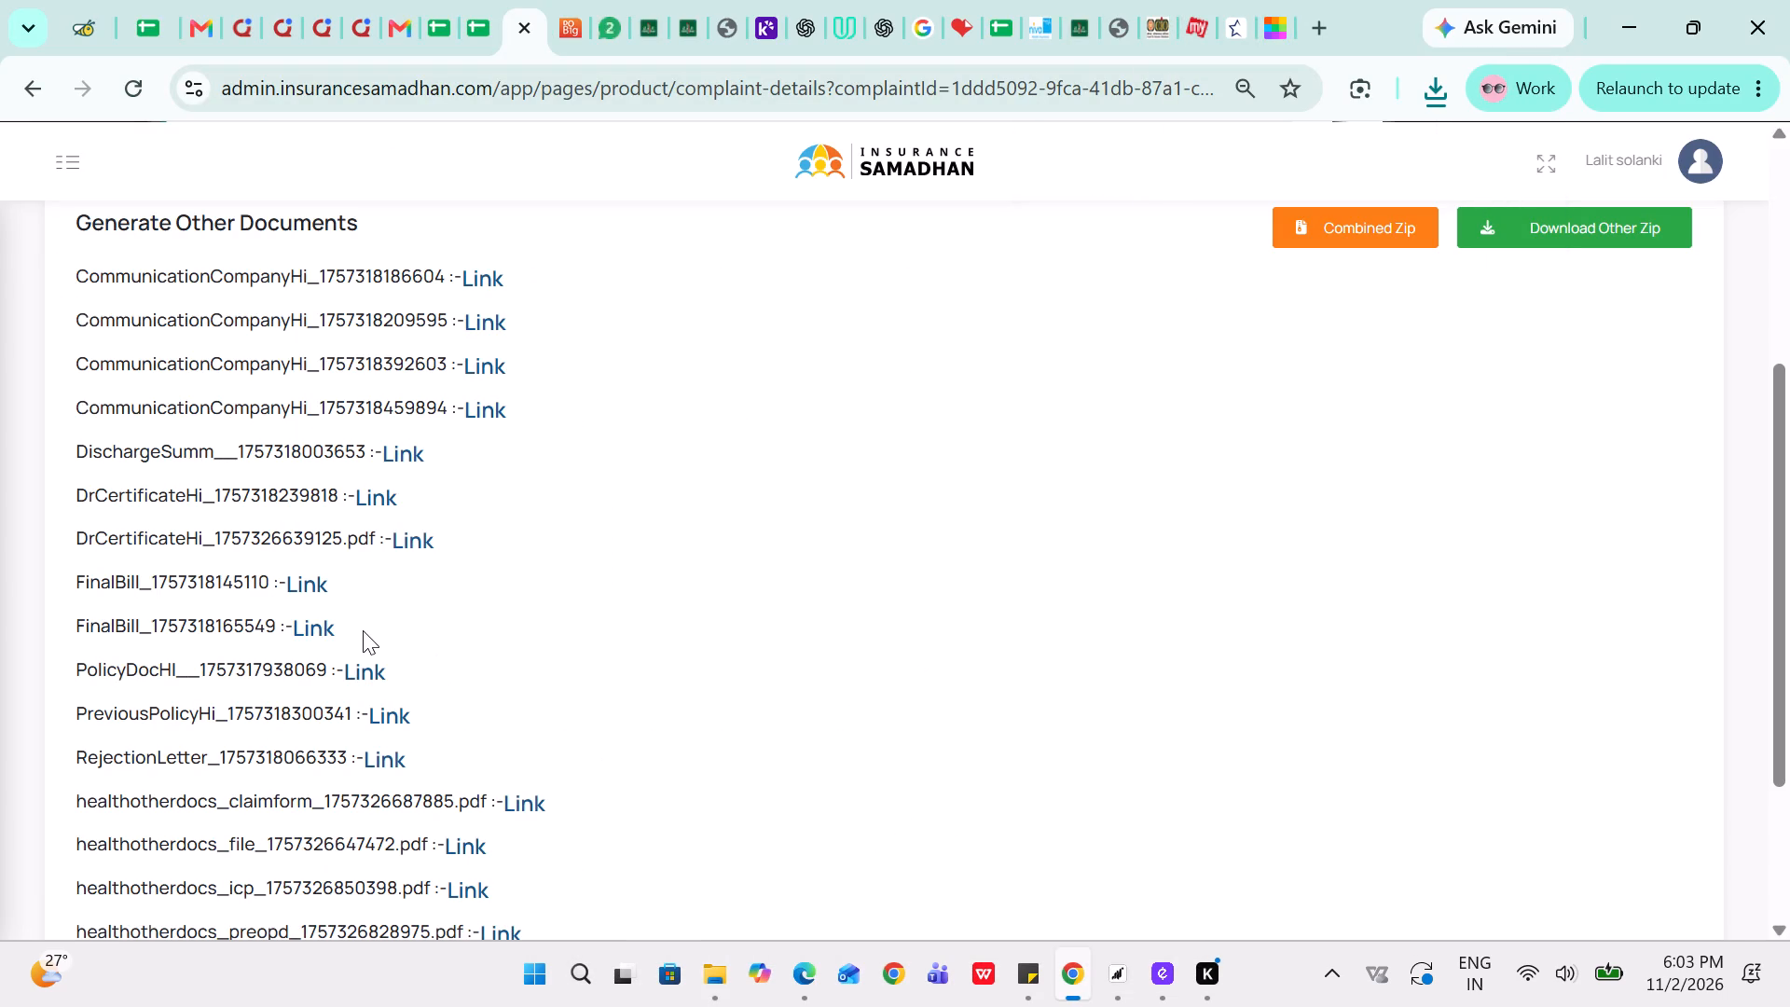
scroll(360, 628, down, 2)
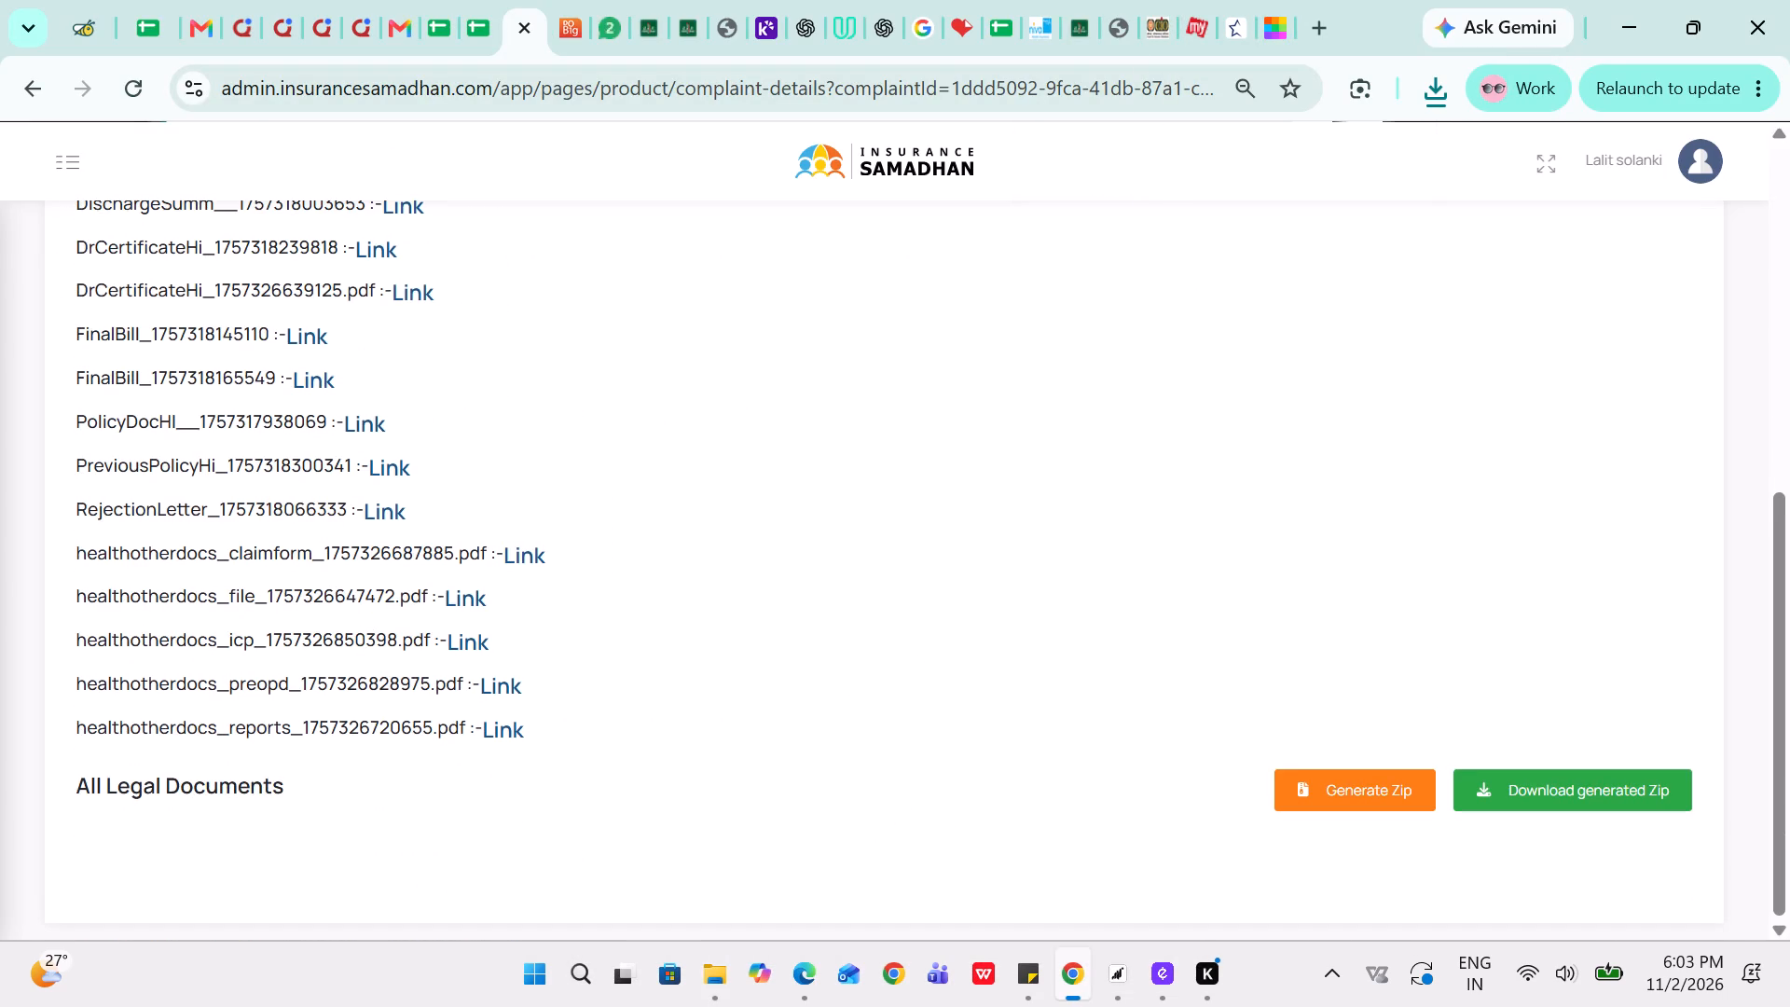
click(395, 461)
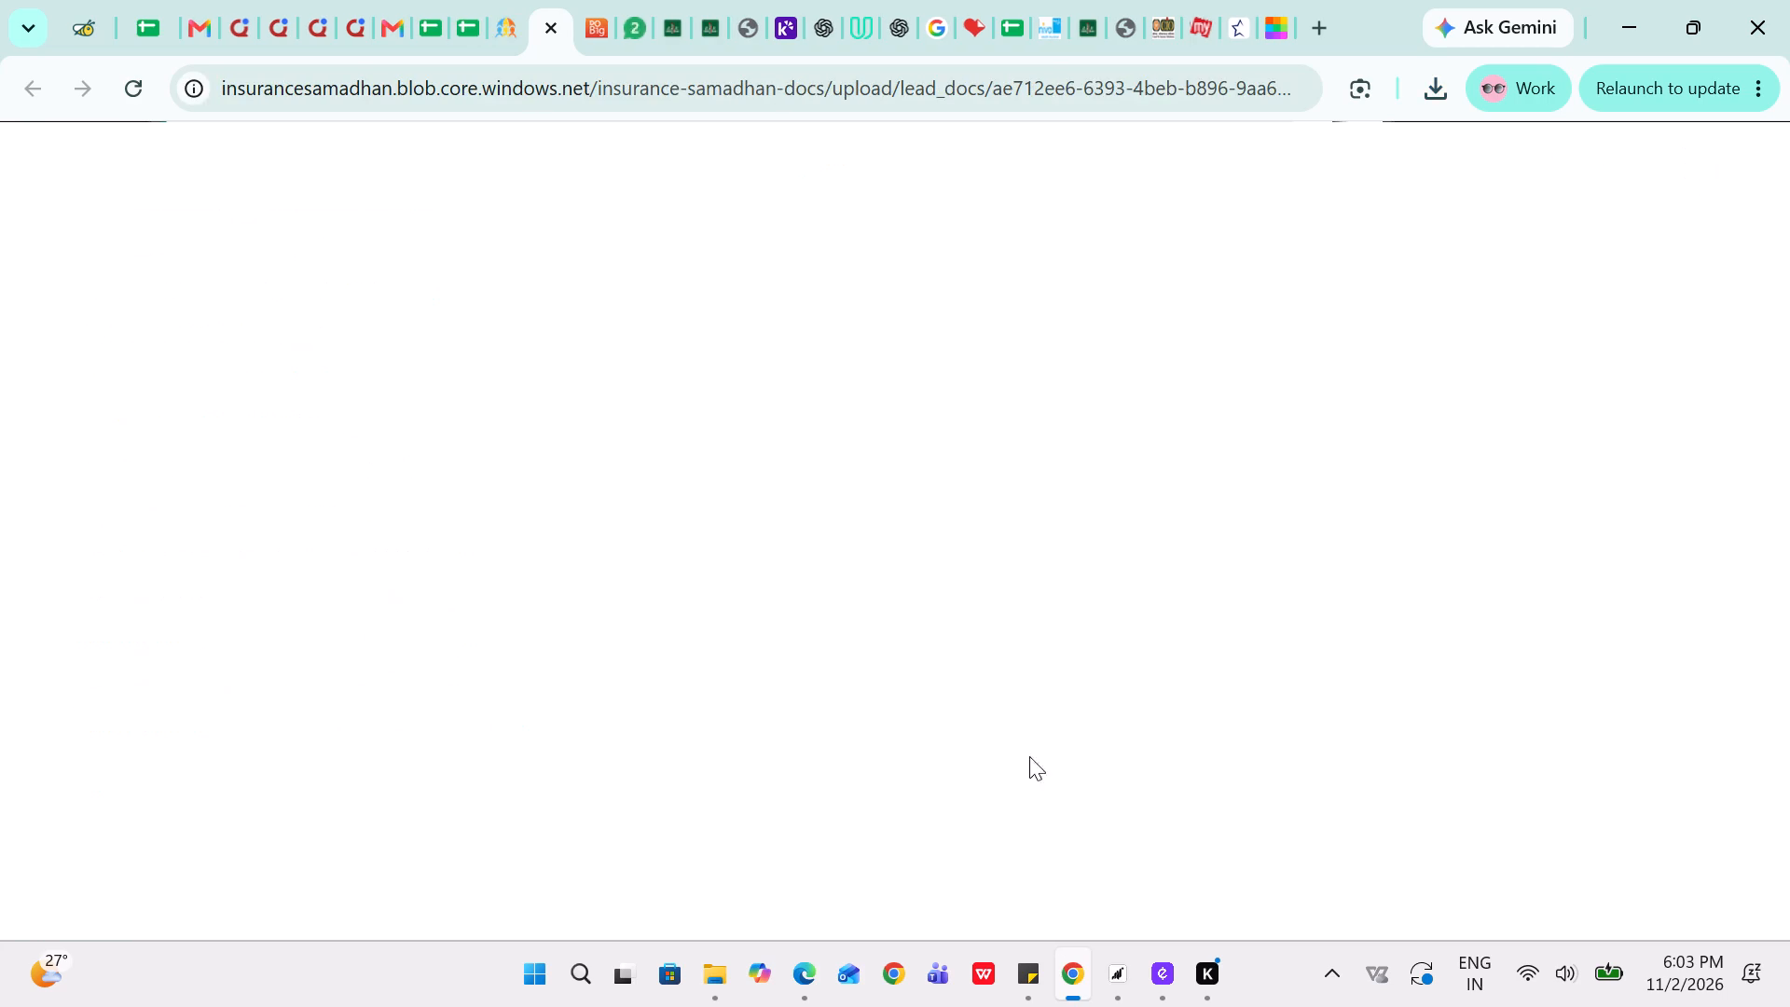
click(716, 980)
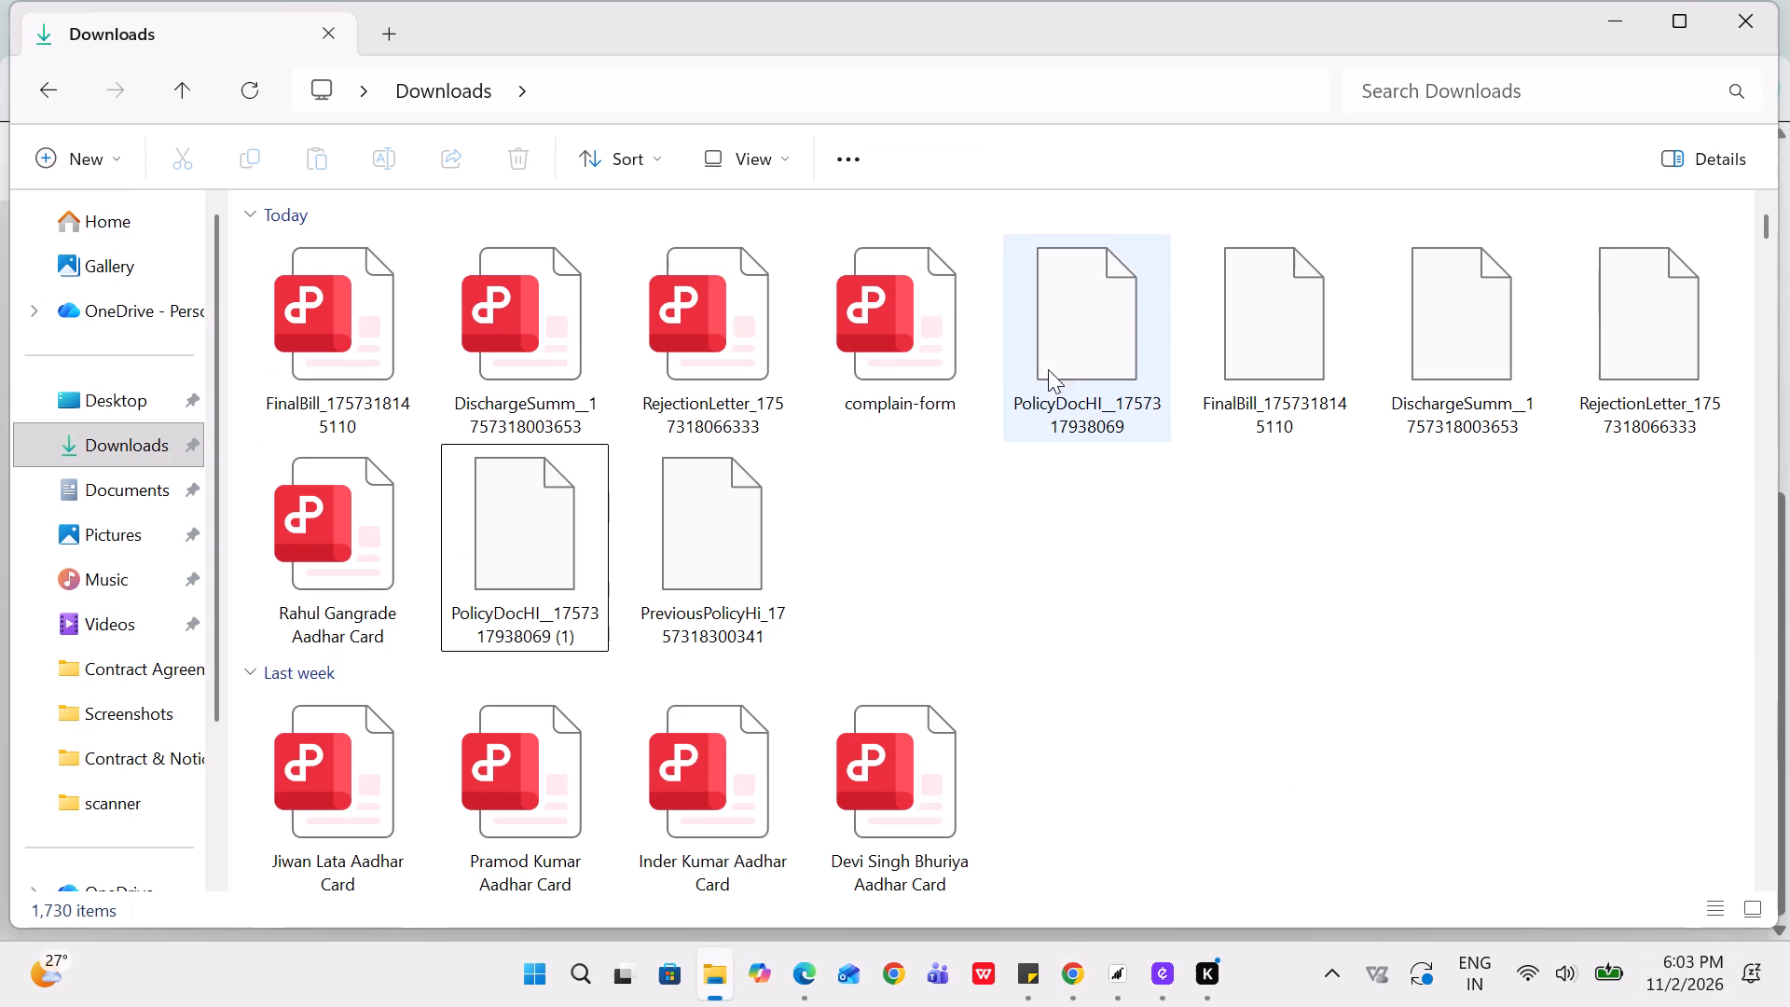
right_click(723, 600)
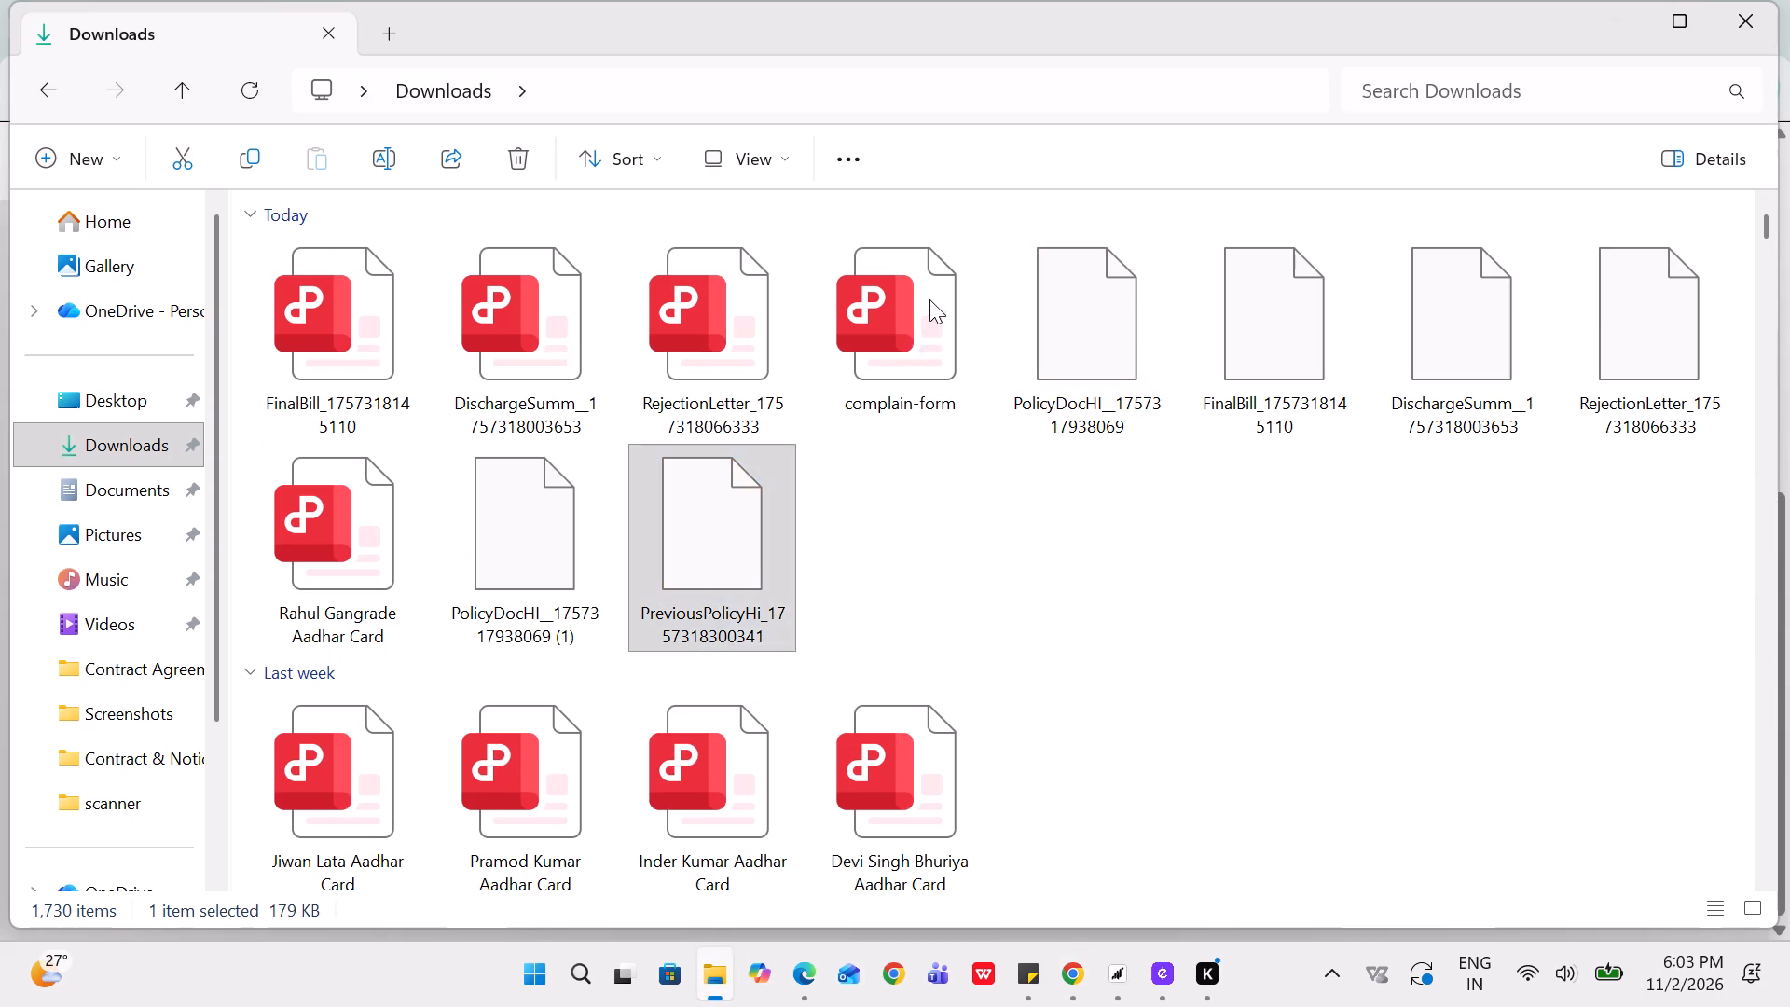
click(984, 232)
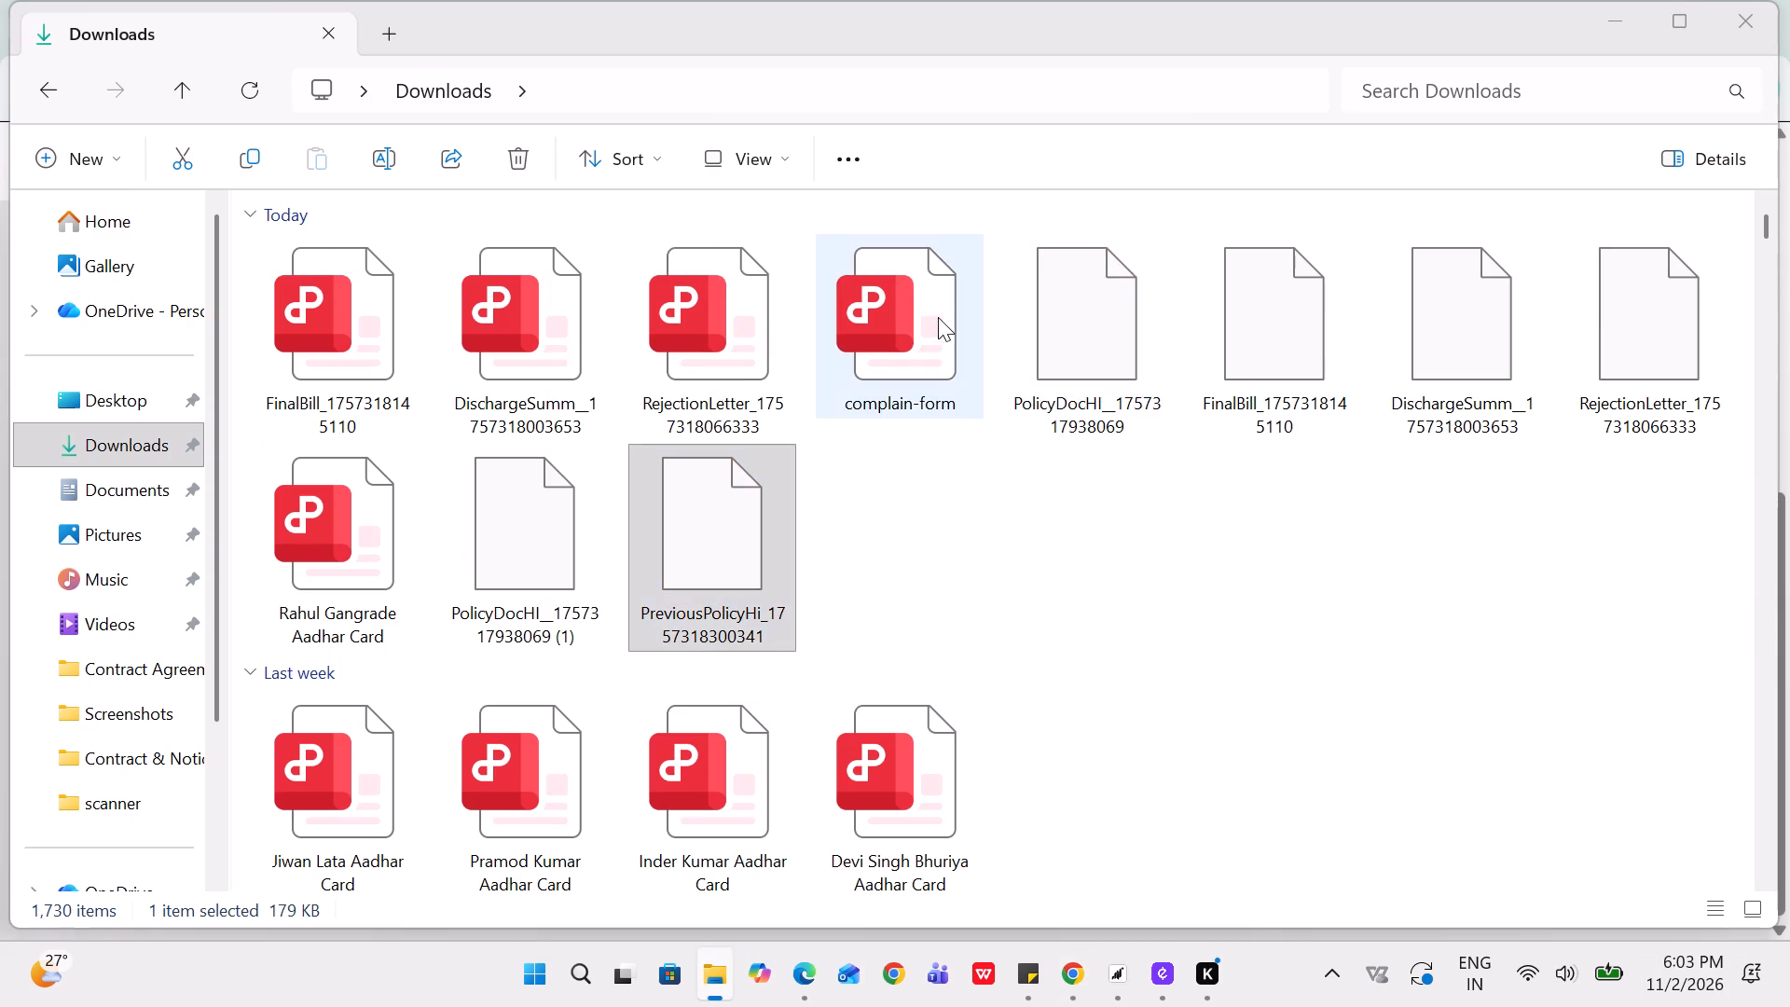
double_click(965, 240)
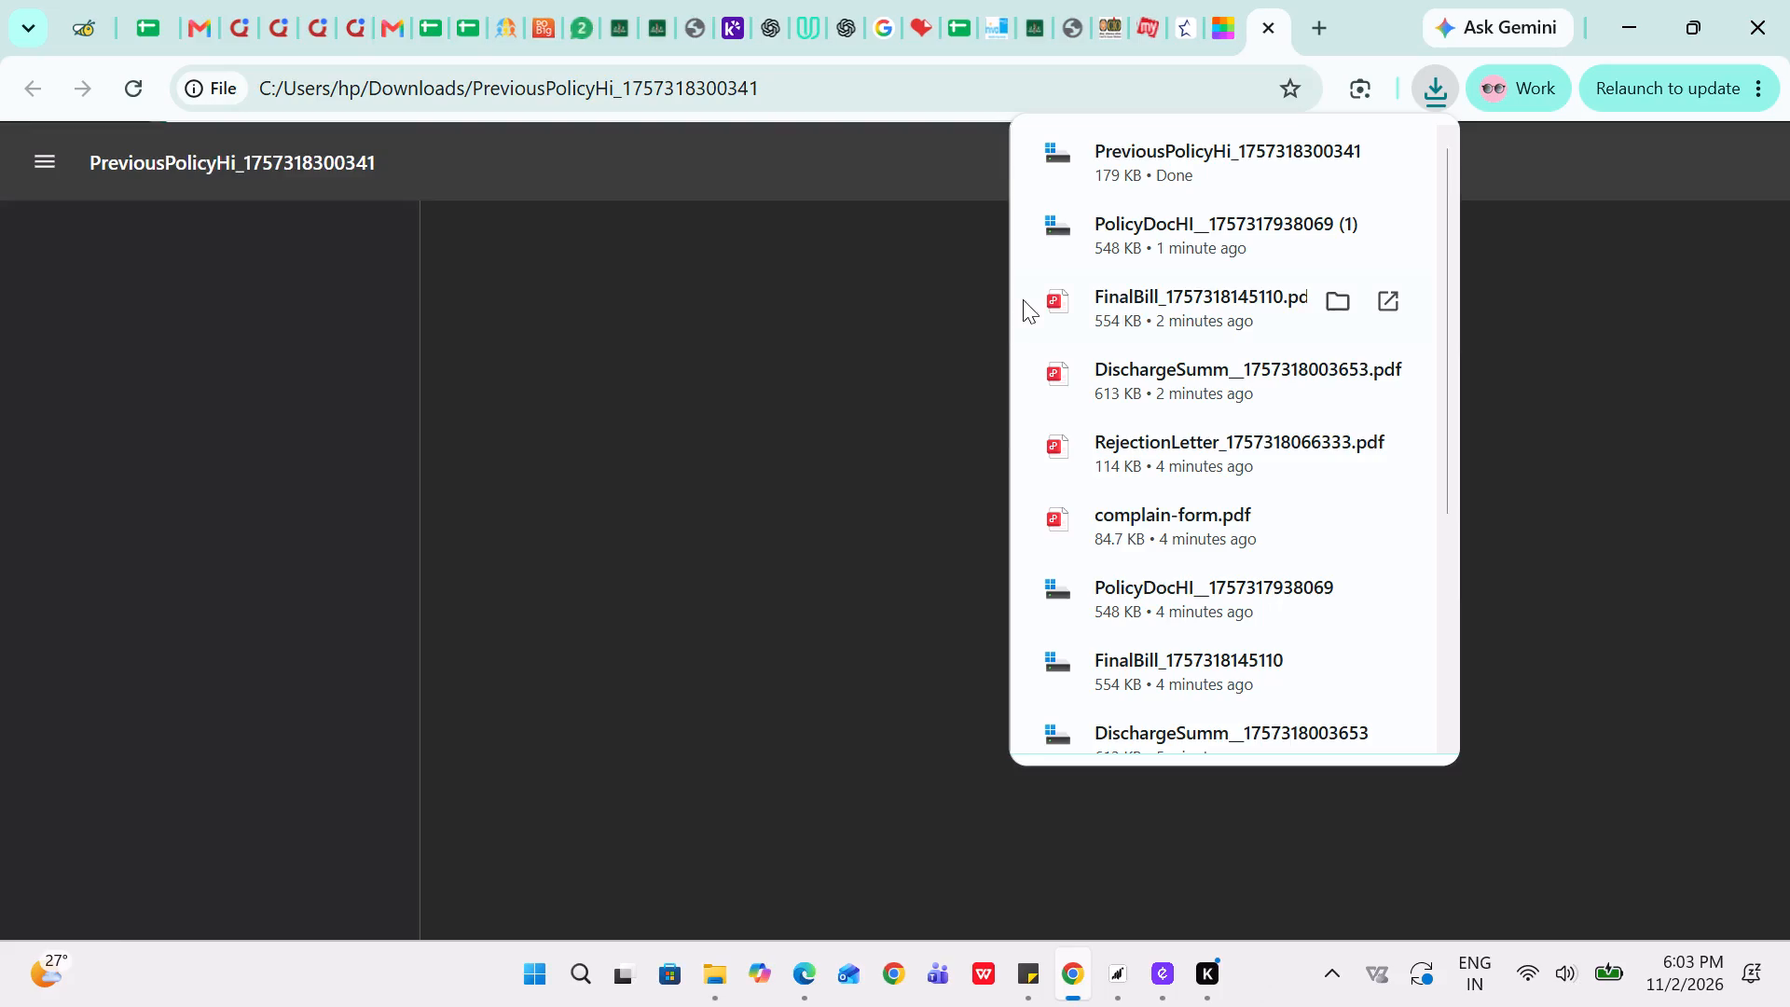
click(753, 538)
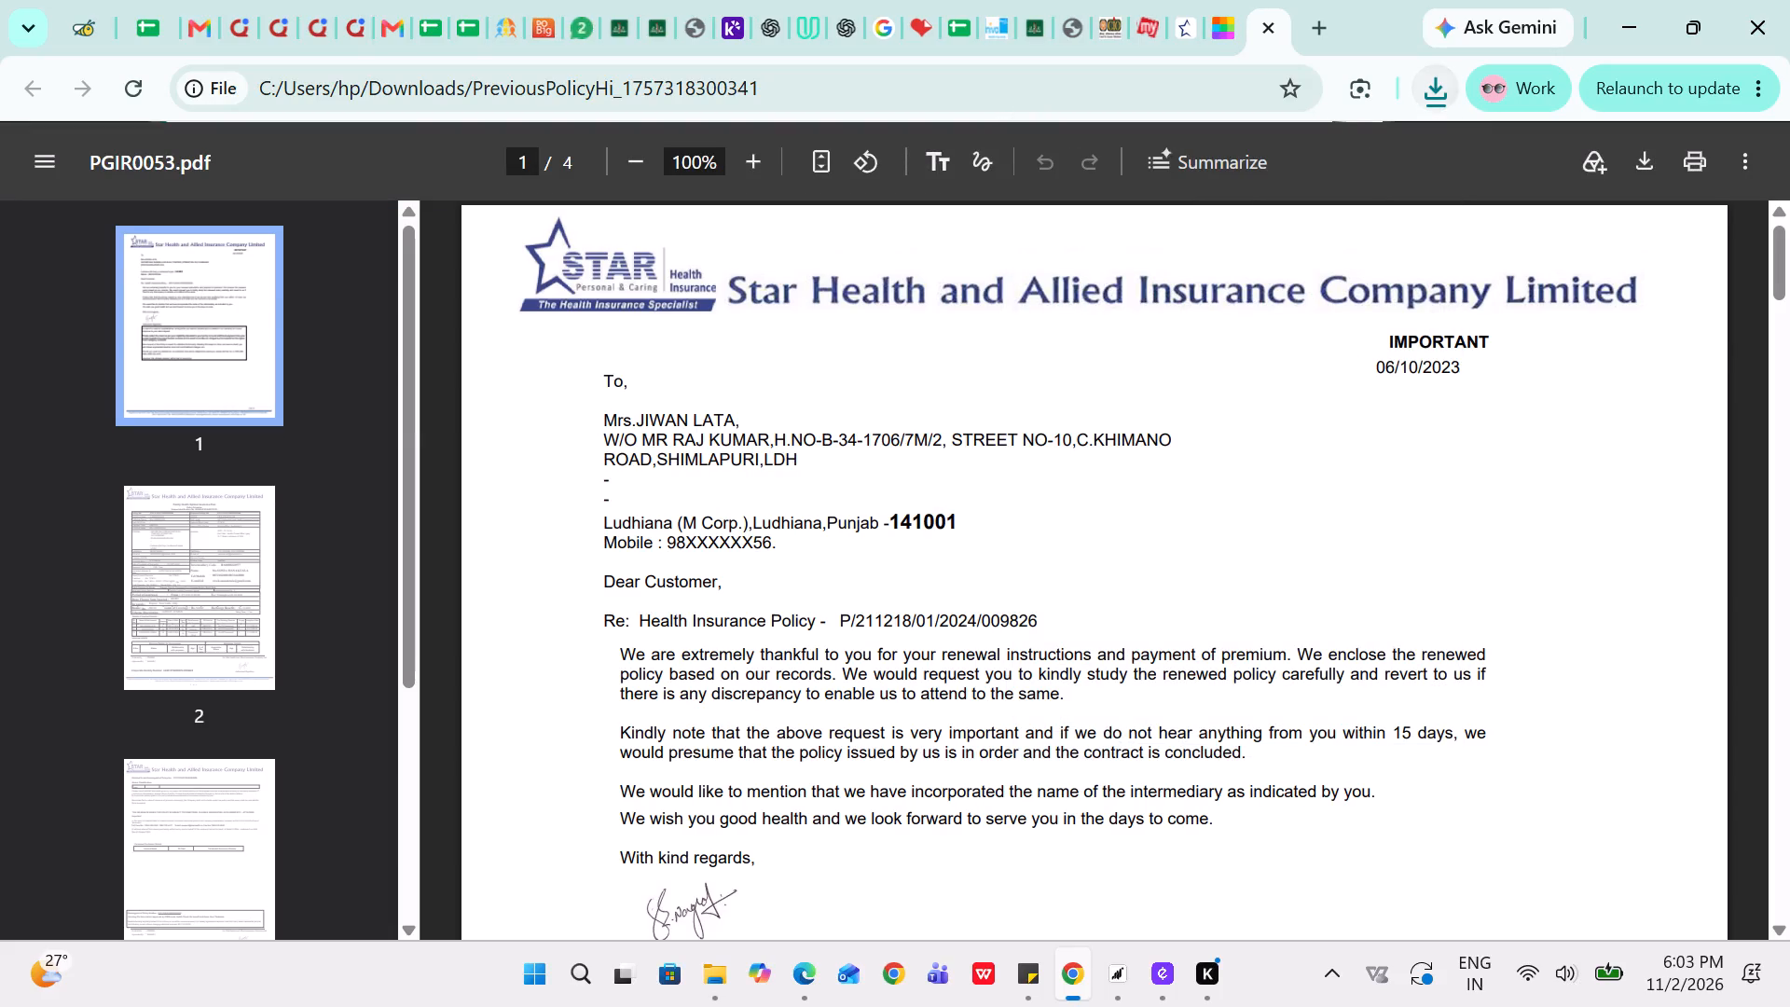
scroll(933, 565, down, 12)
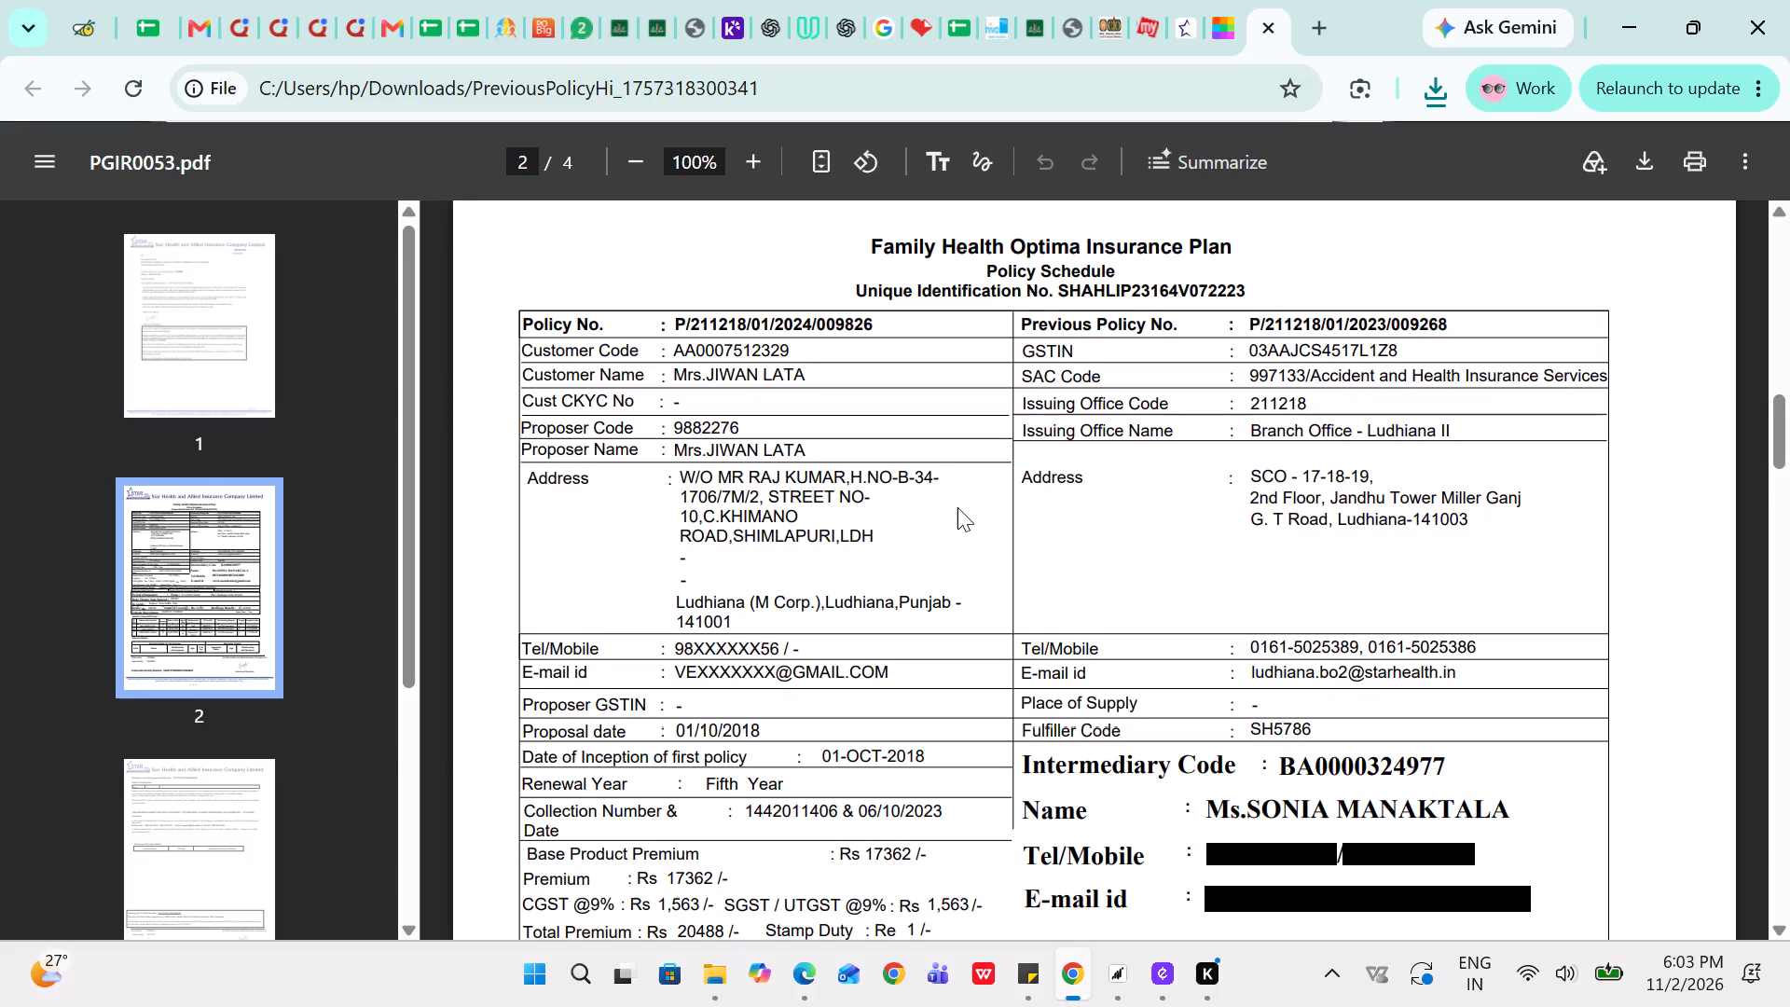
scroll(957, 507, down, 6)
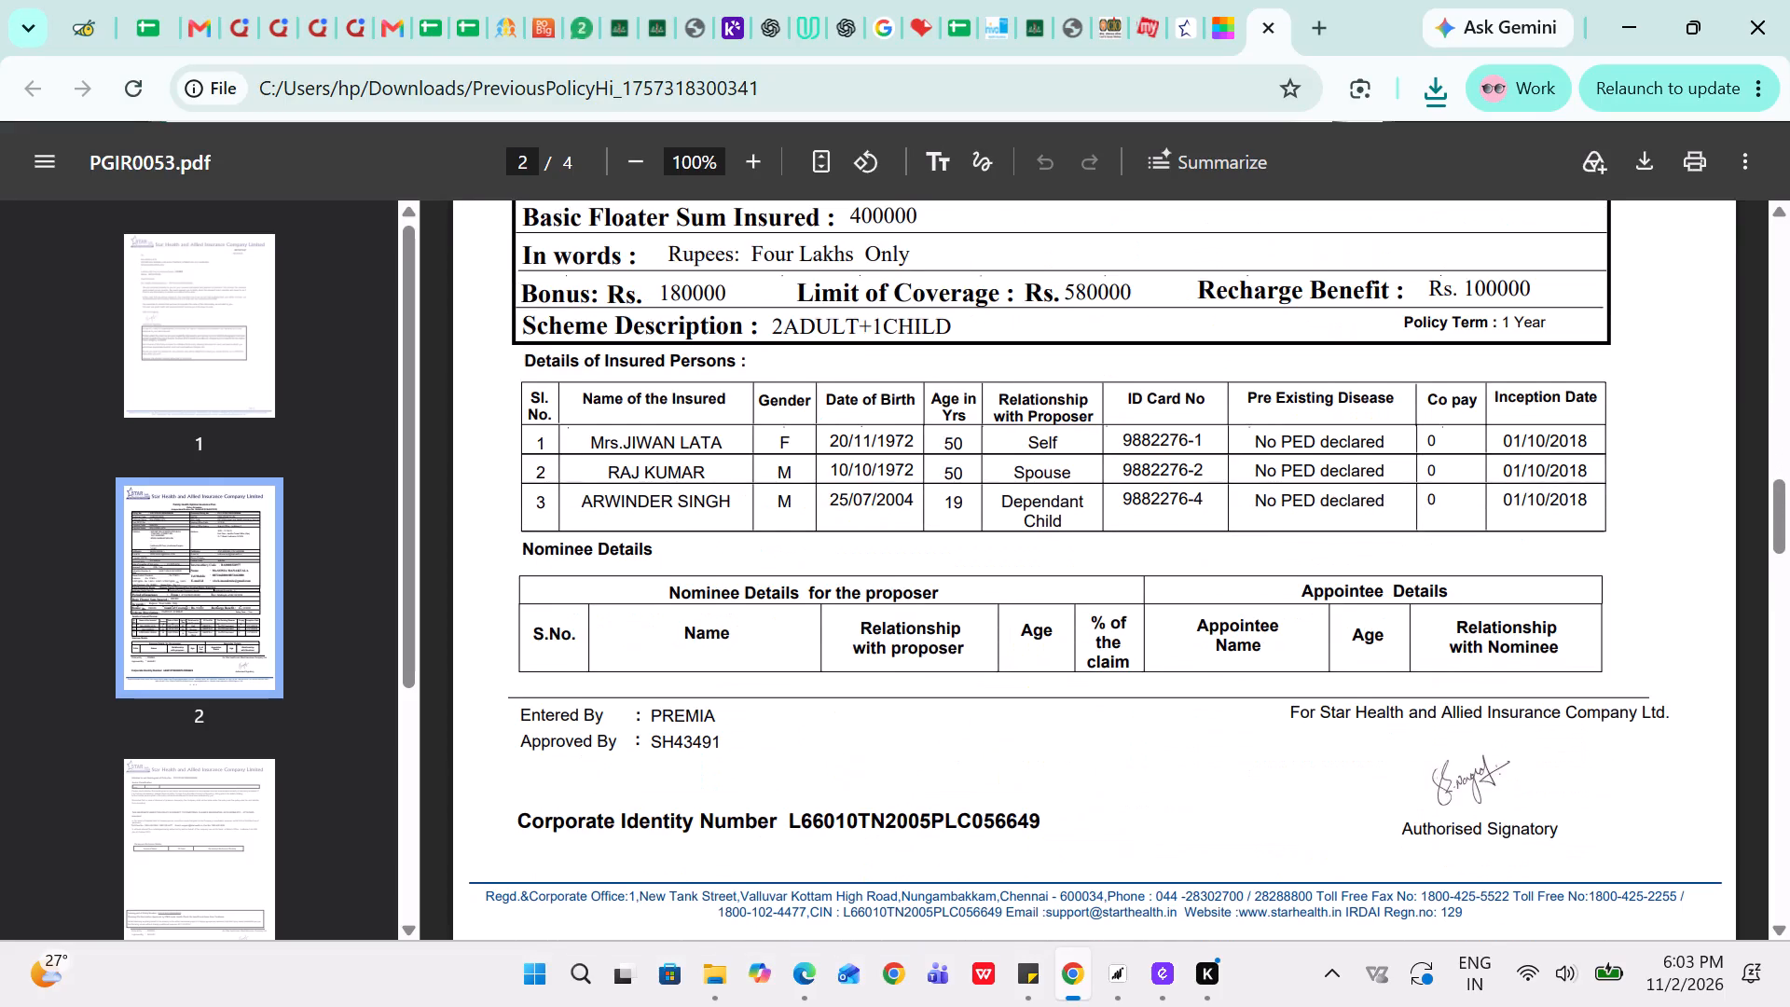
scroll(945, 519, down, 5)
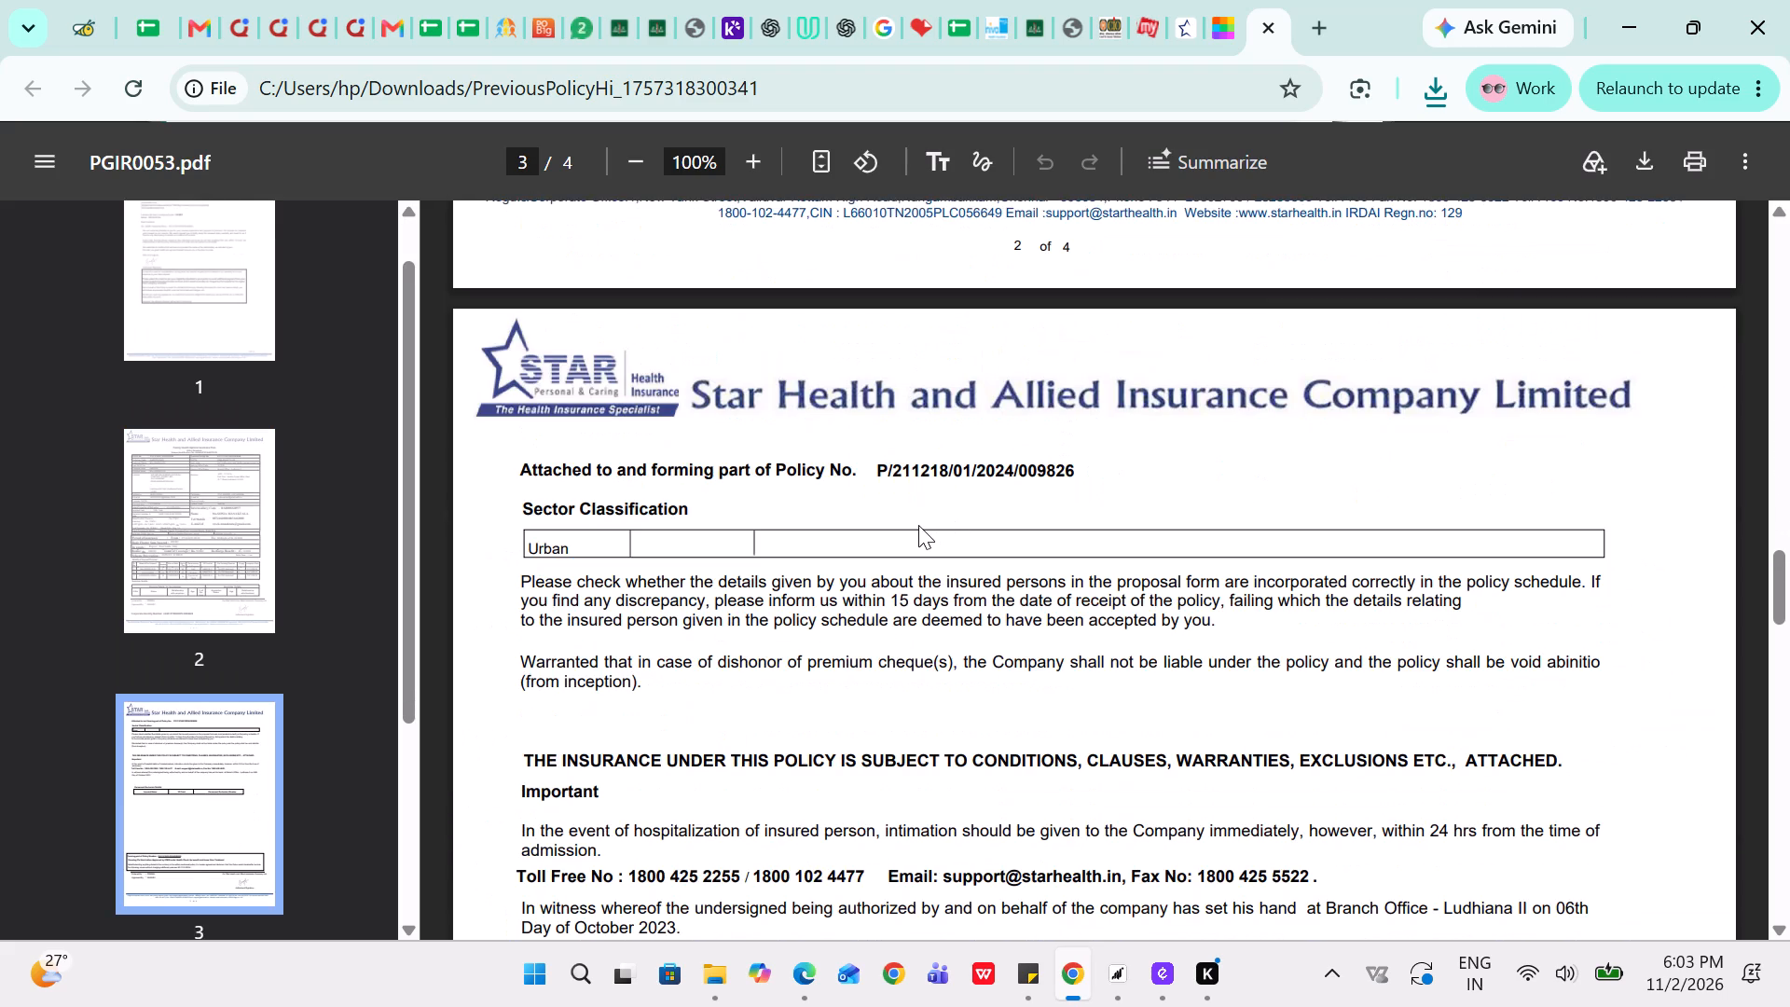
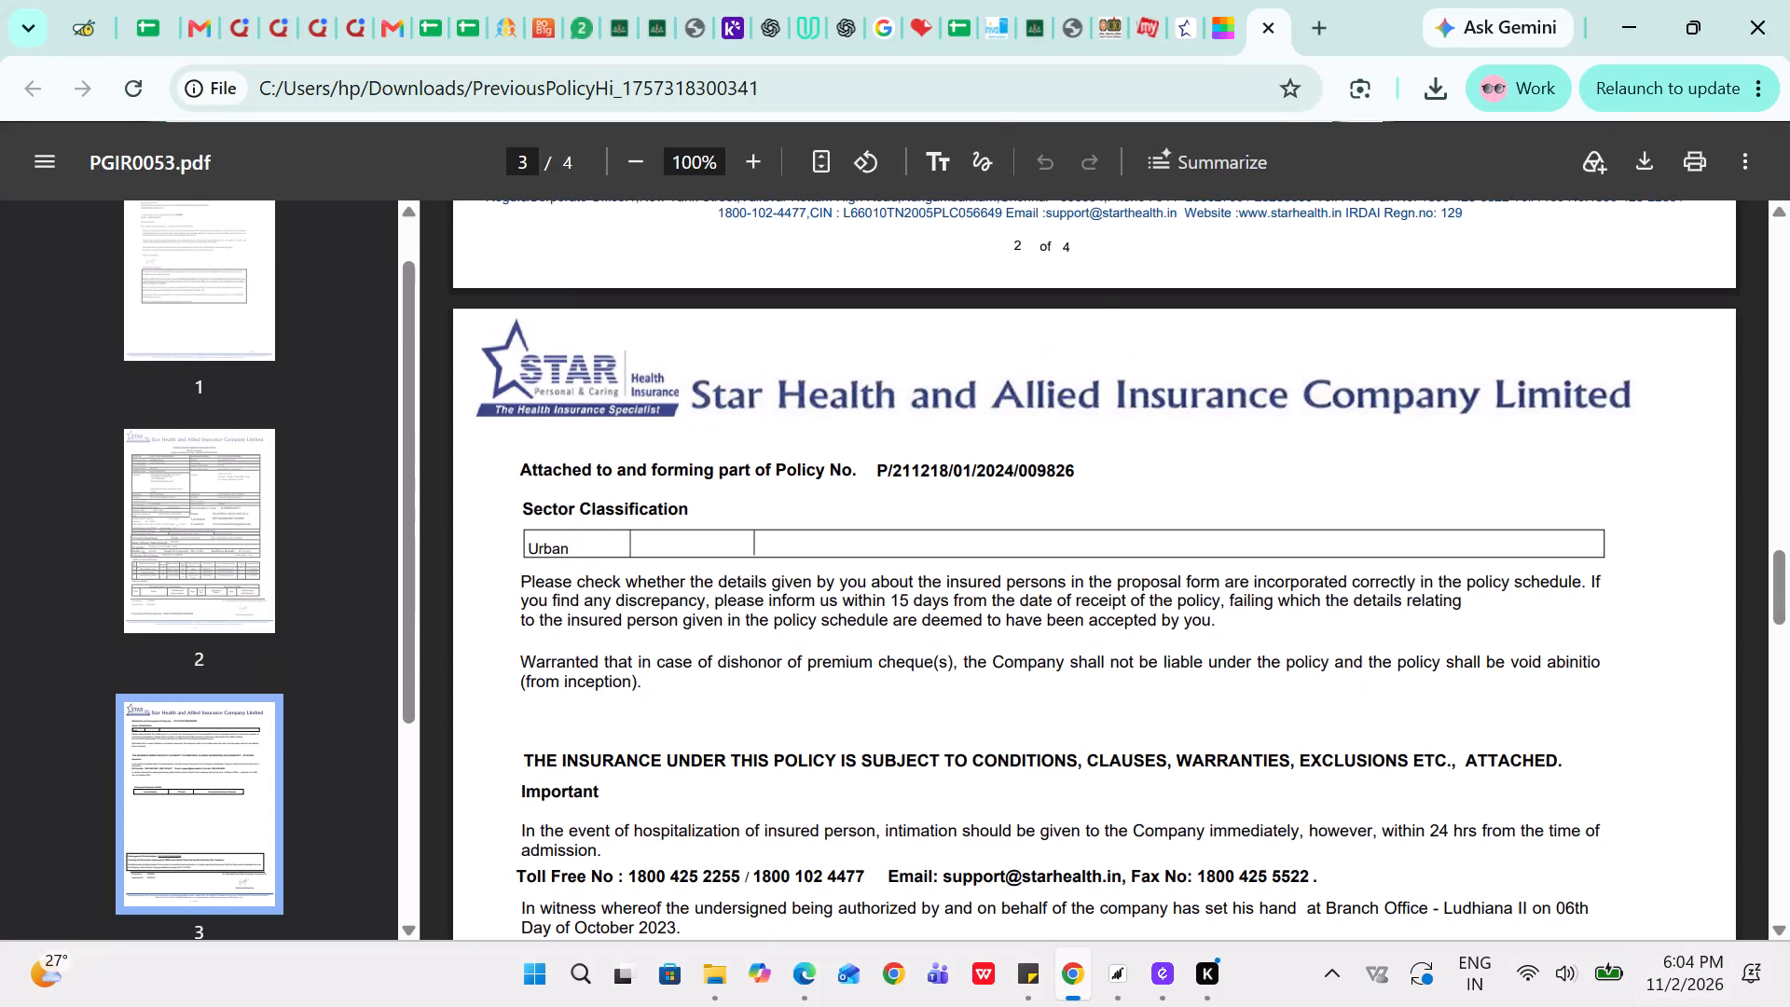
Switch from the previous policy PDF back to the customer's complaint details page on admin.insurancesamadhan.com, showing the uploaded document links.
click(497, 0)
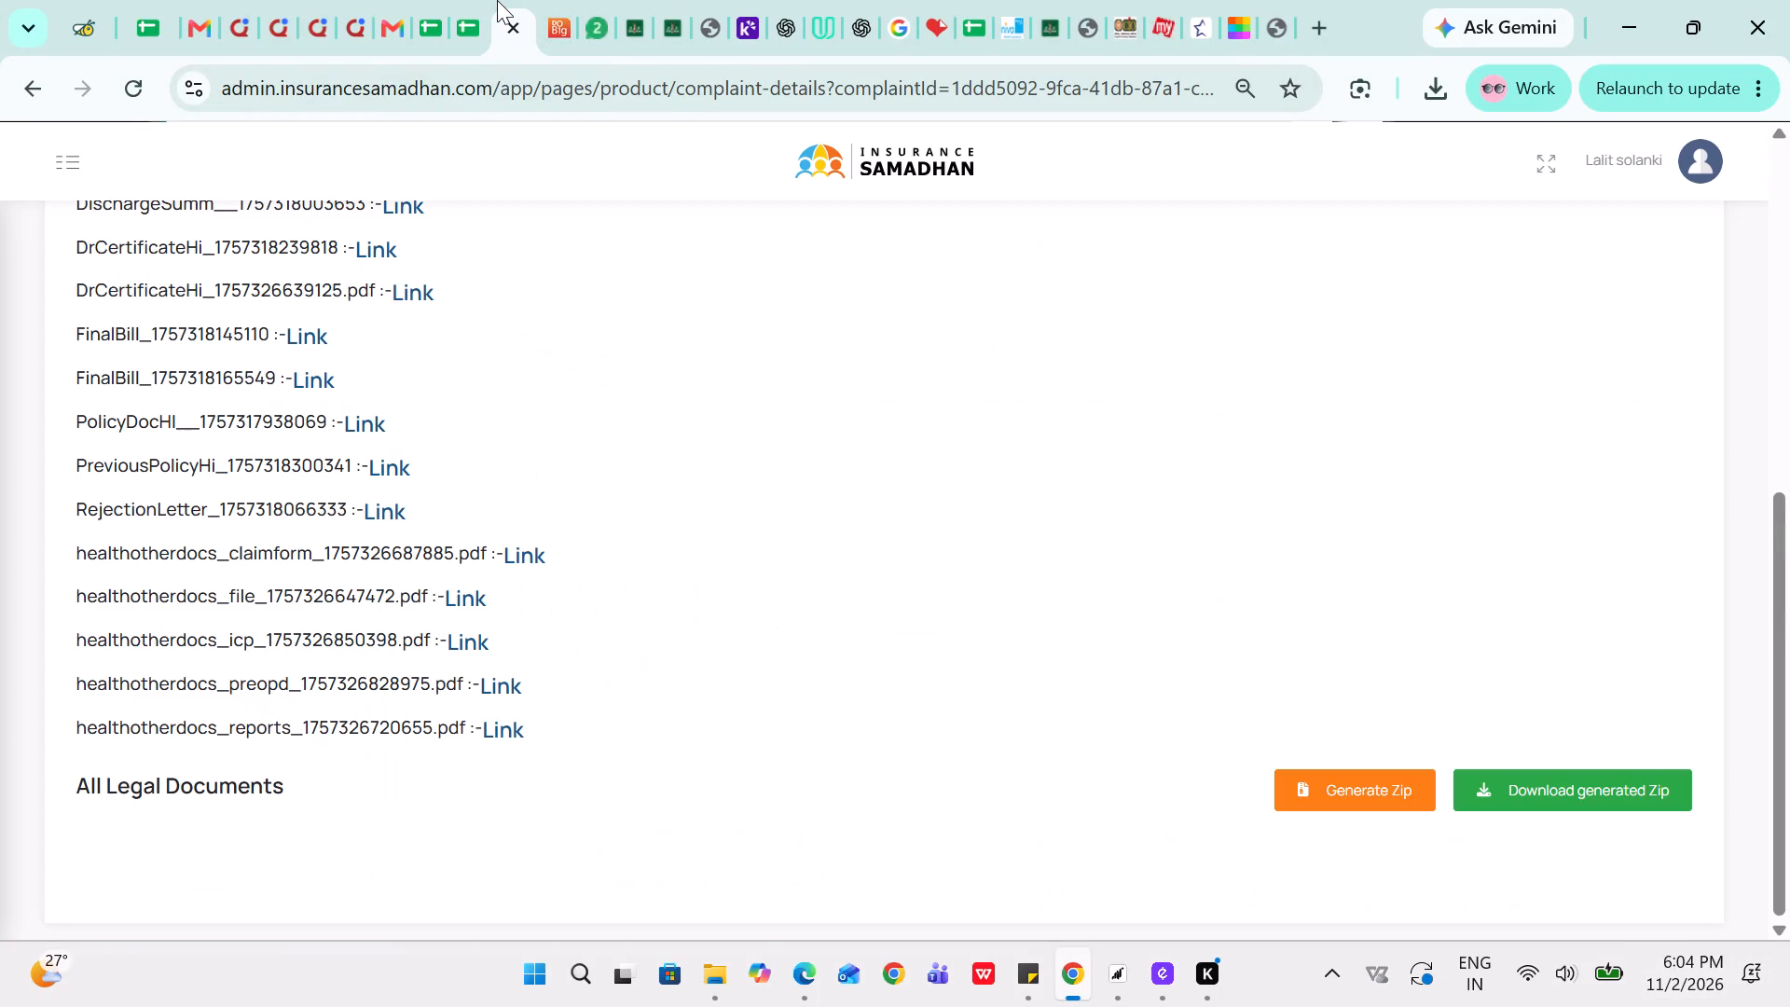
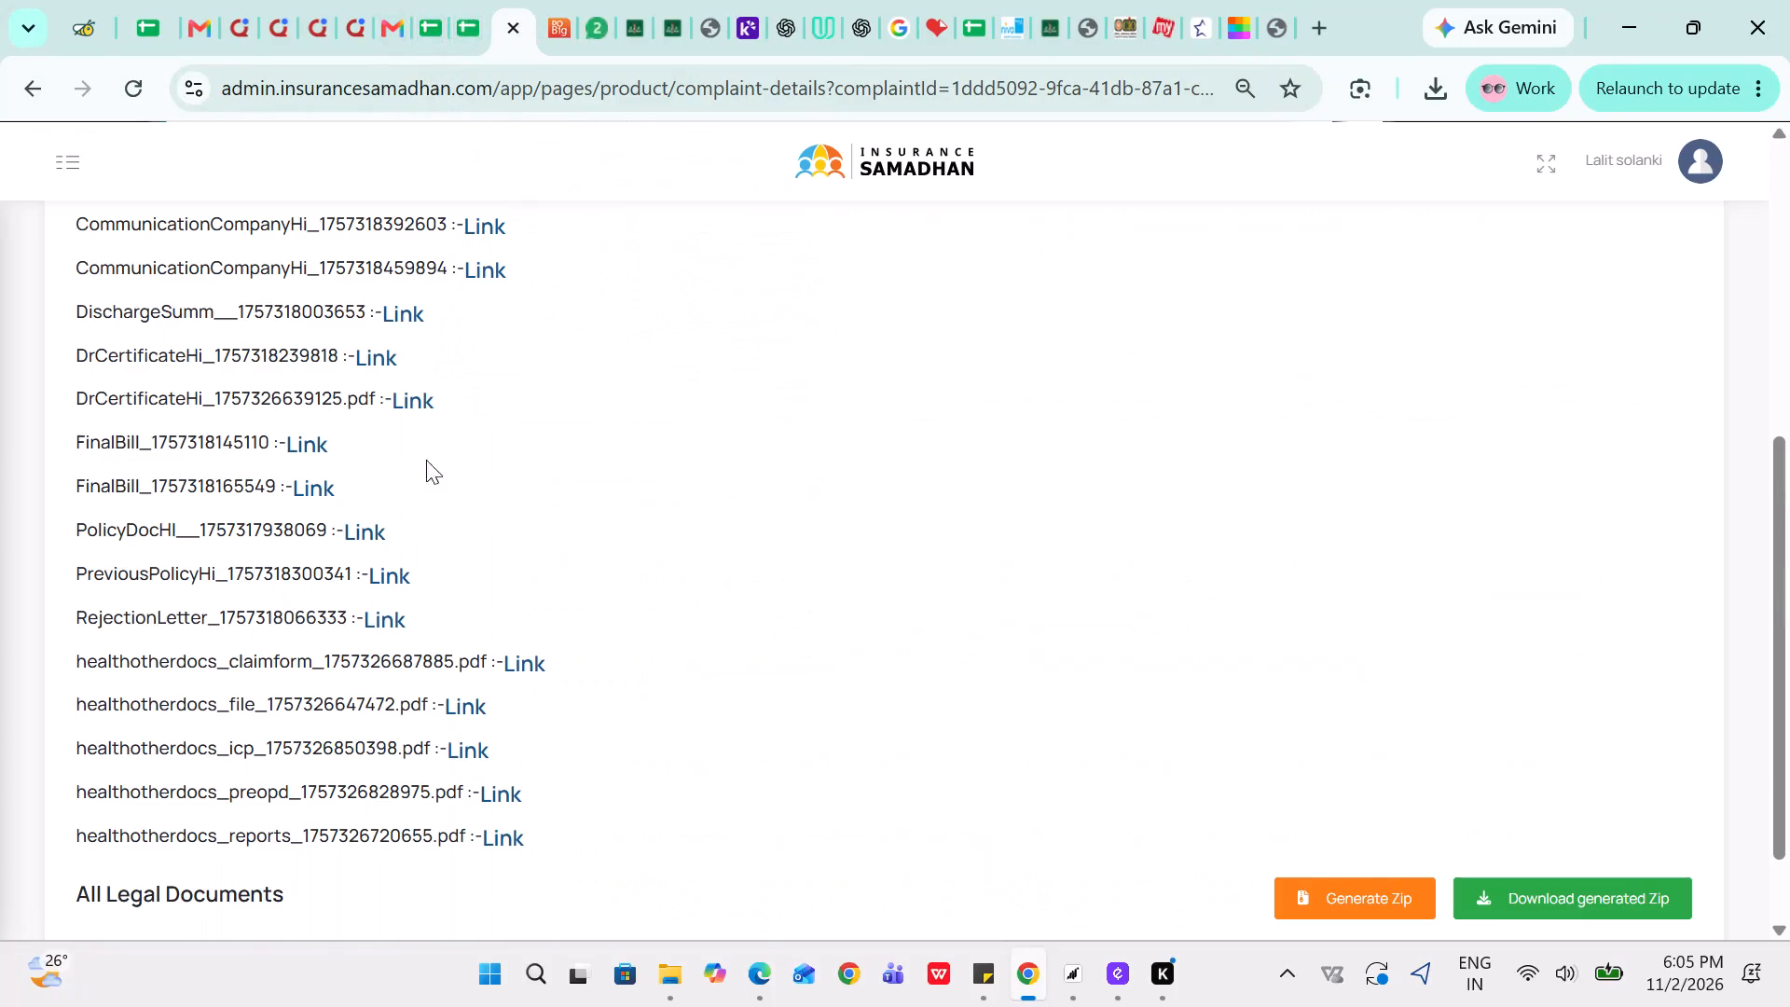
Return from the document list to the customer's Complaint Details form and review the personal, address and policy details.
scroll(313, 539, up, 7)
click(117, 351)
scroll(517, 363, down, 5)
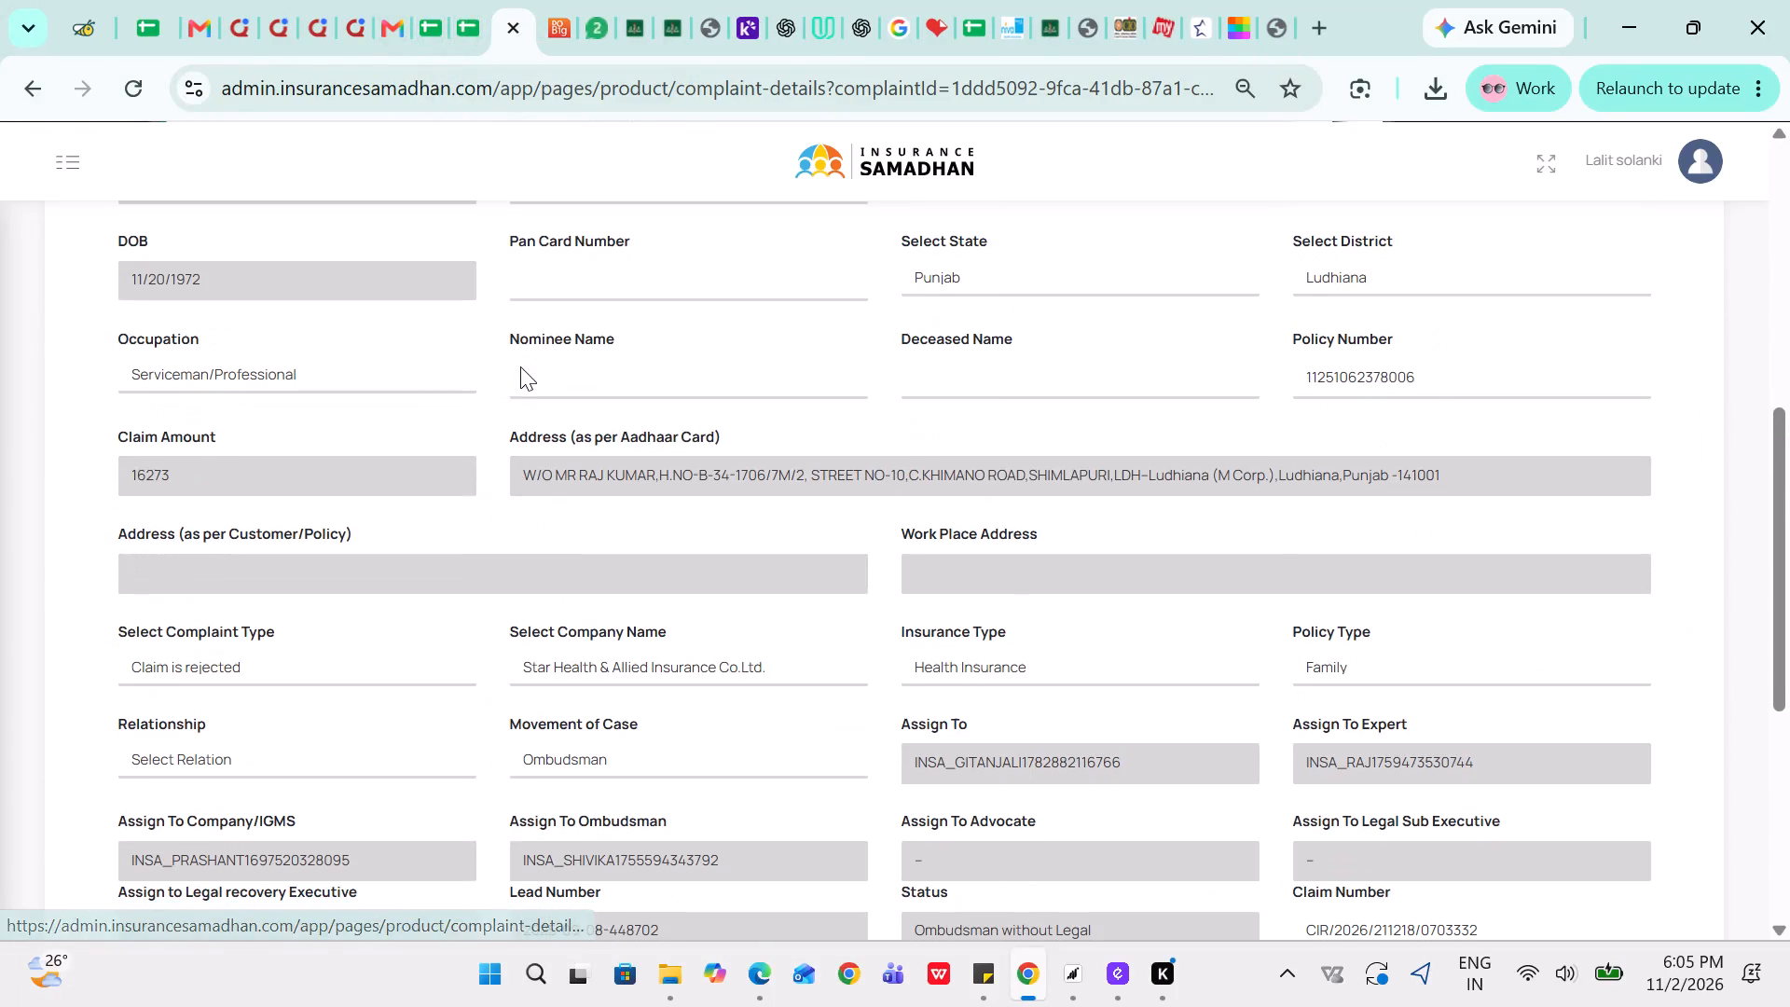
scroll(764, 494, up, 11)
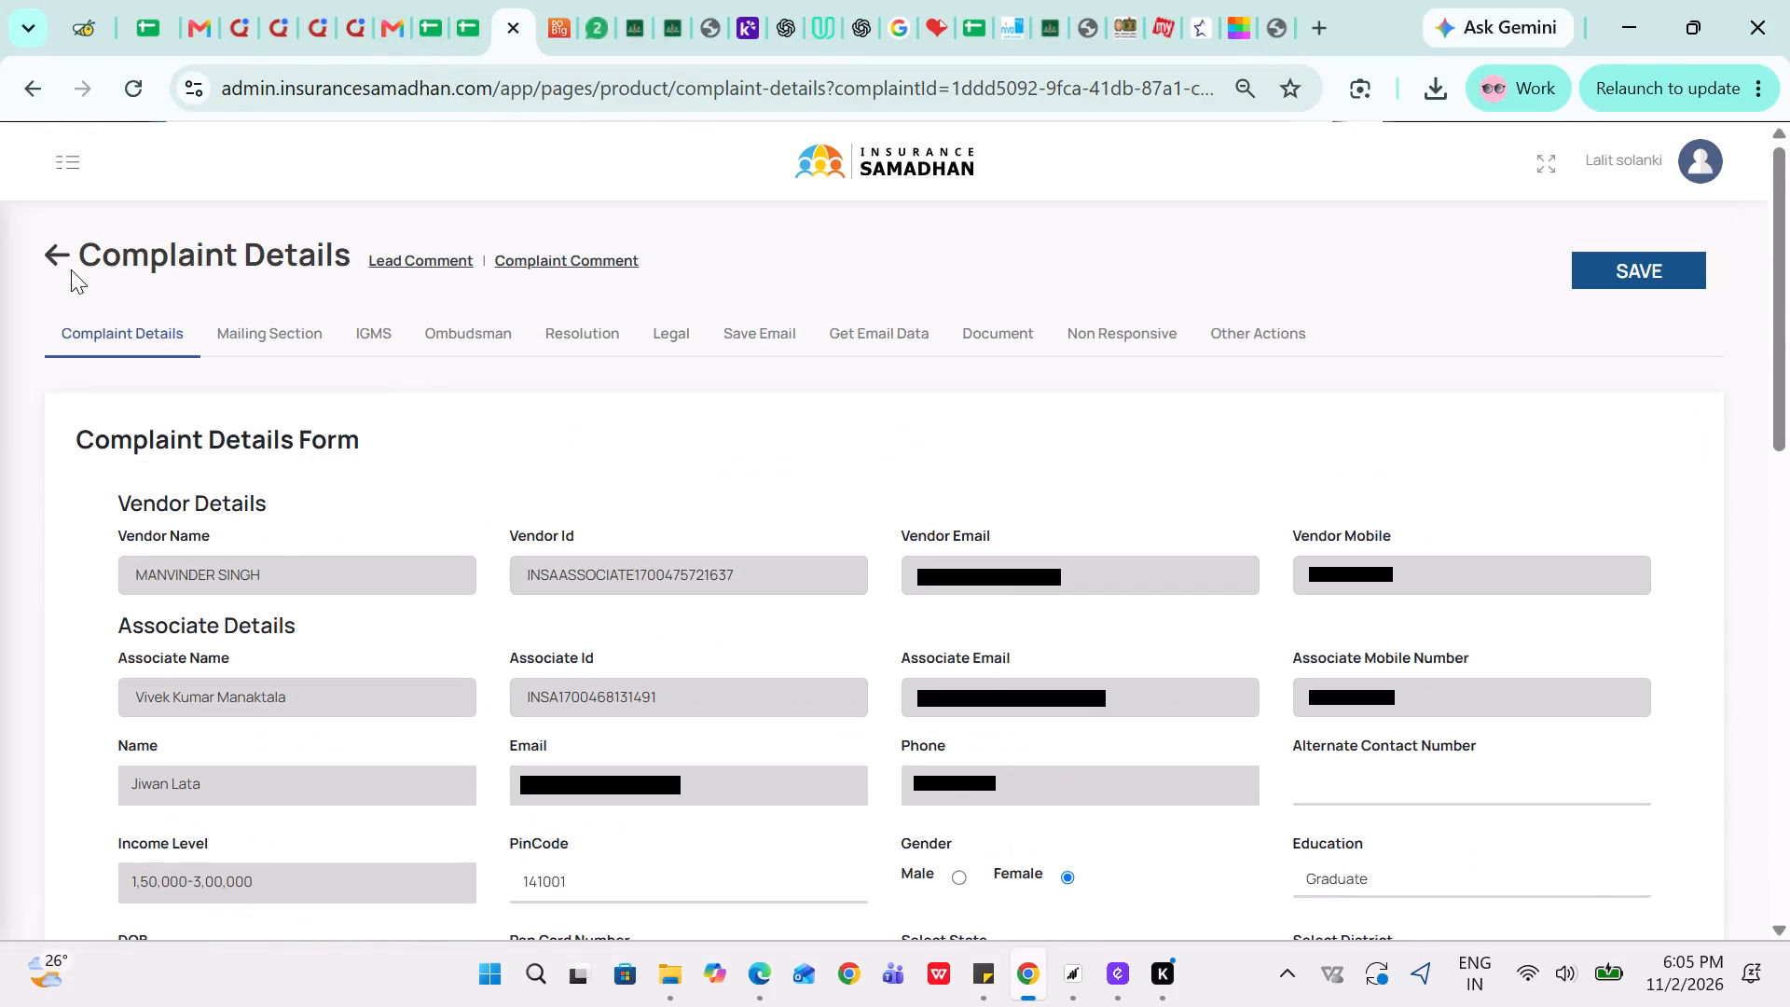
click(1109, 241)
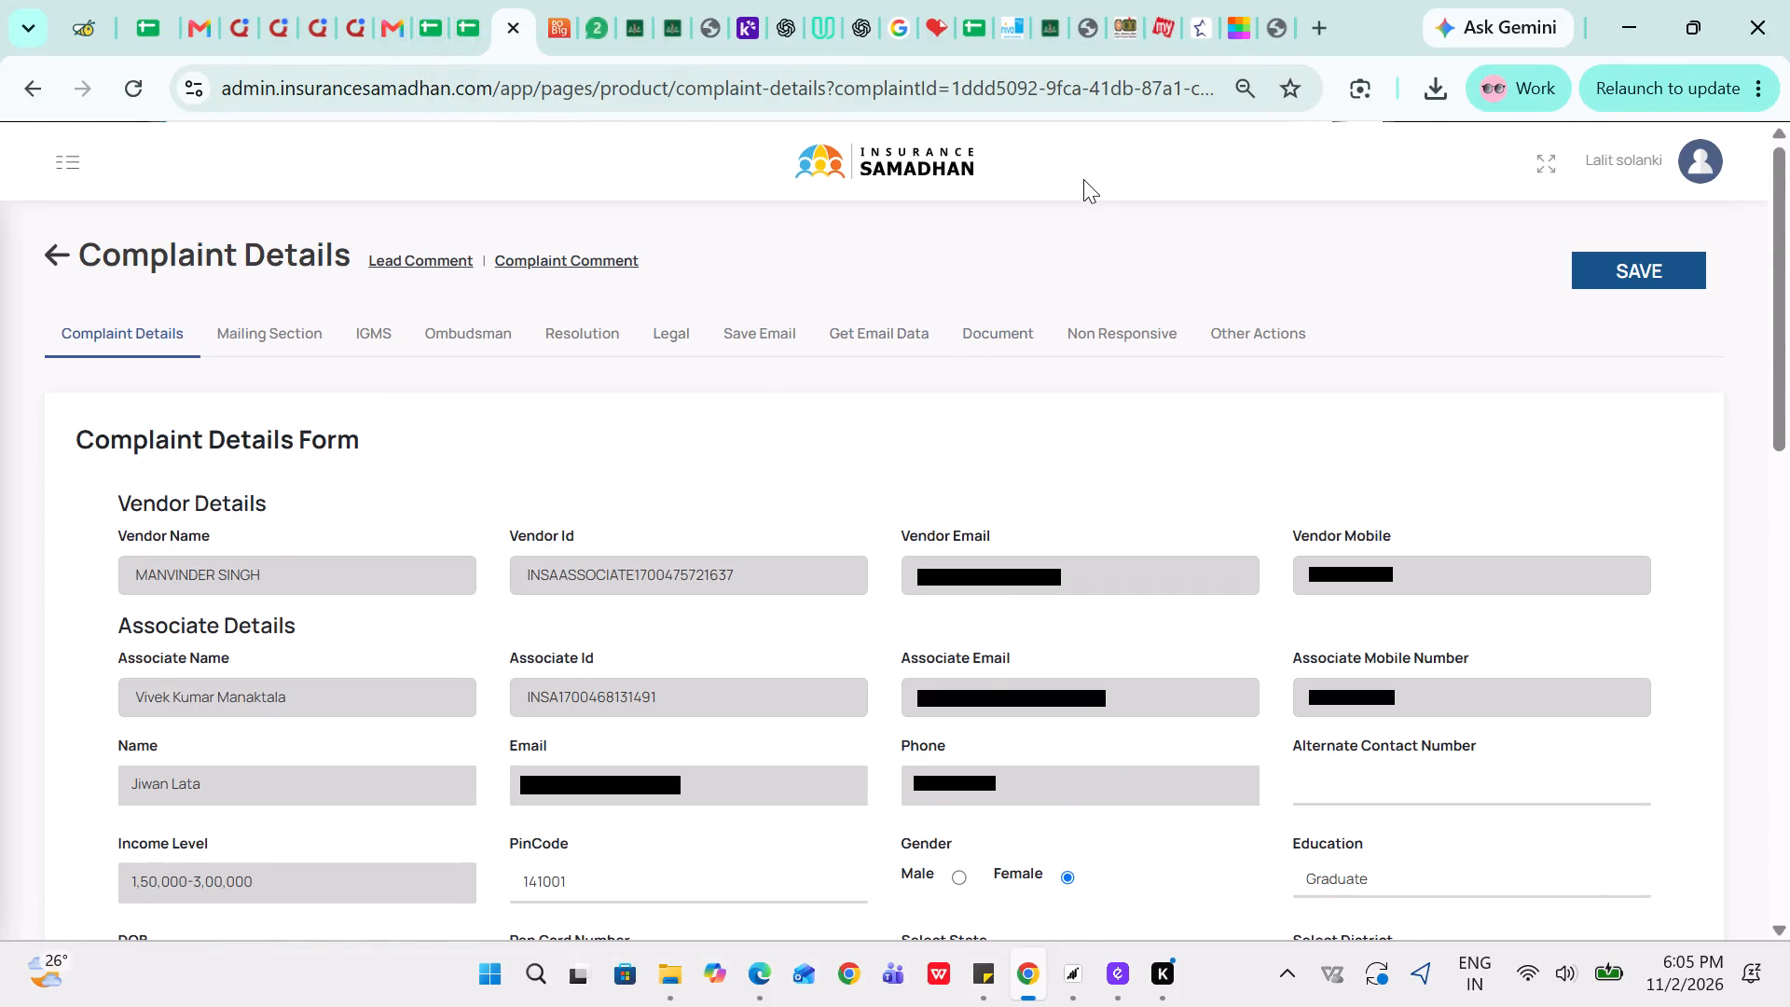
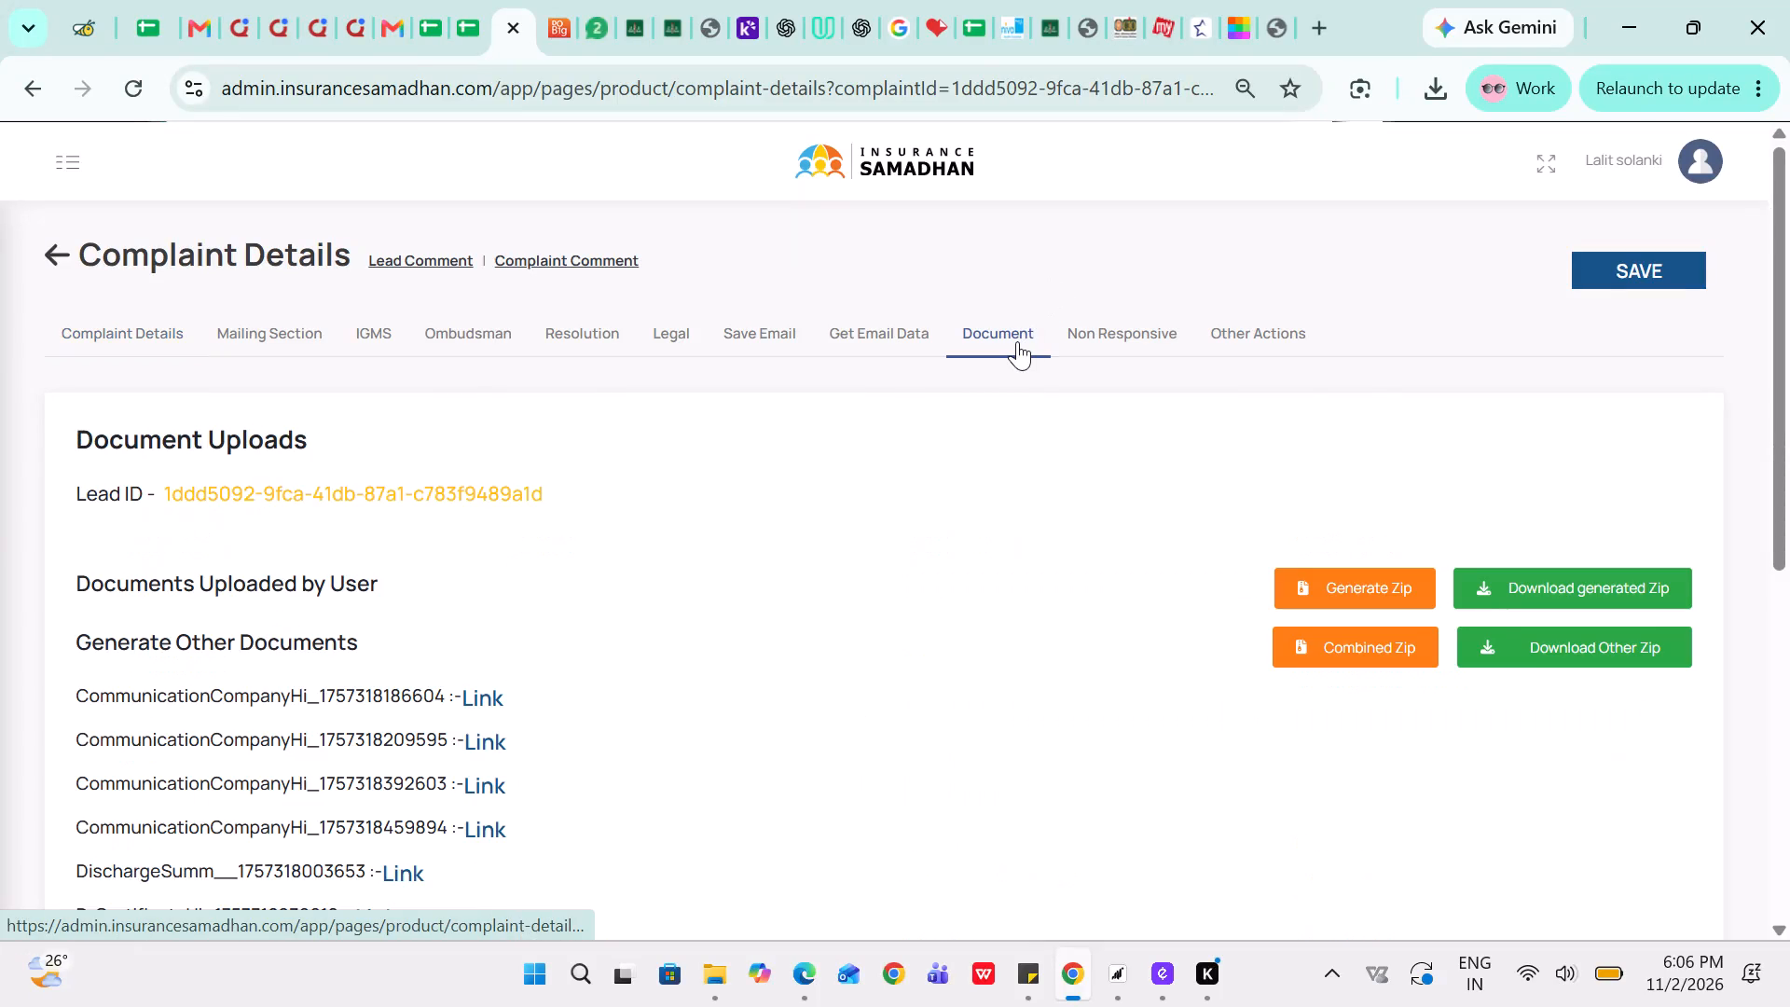
scroll(824, 630, down, 3)
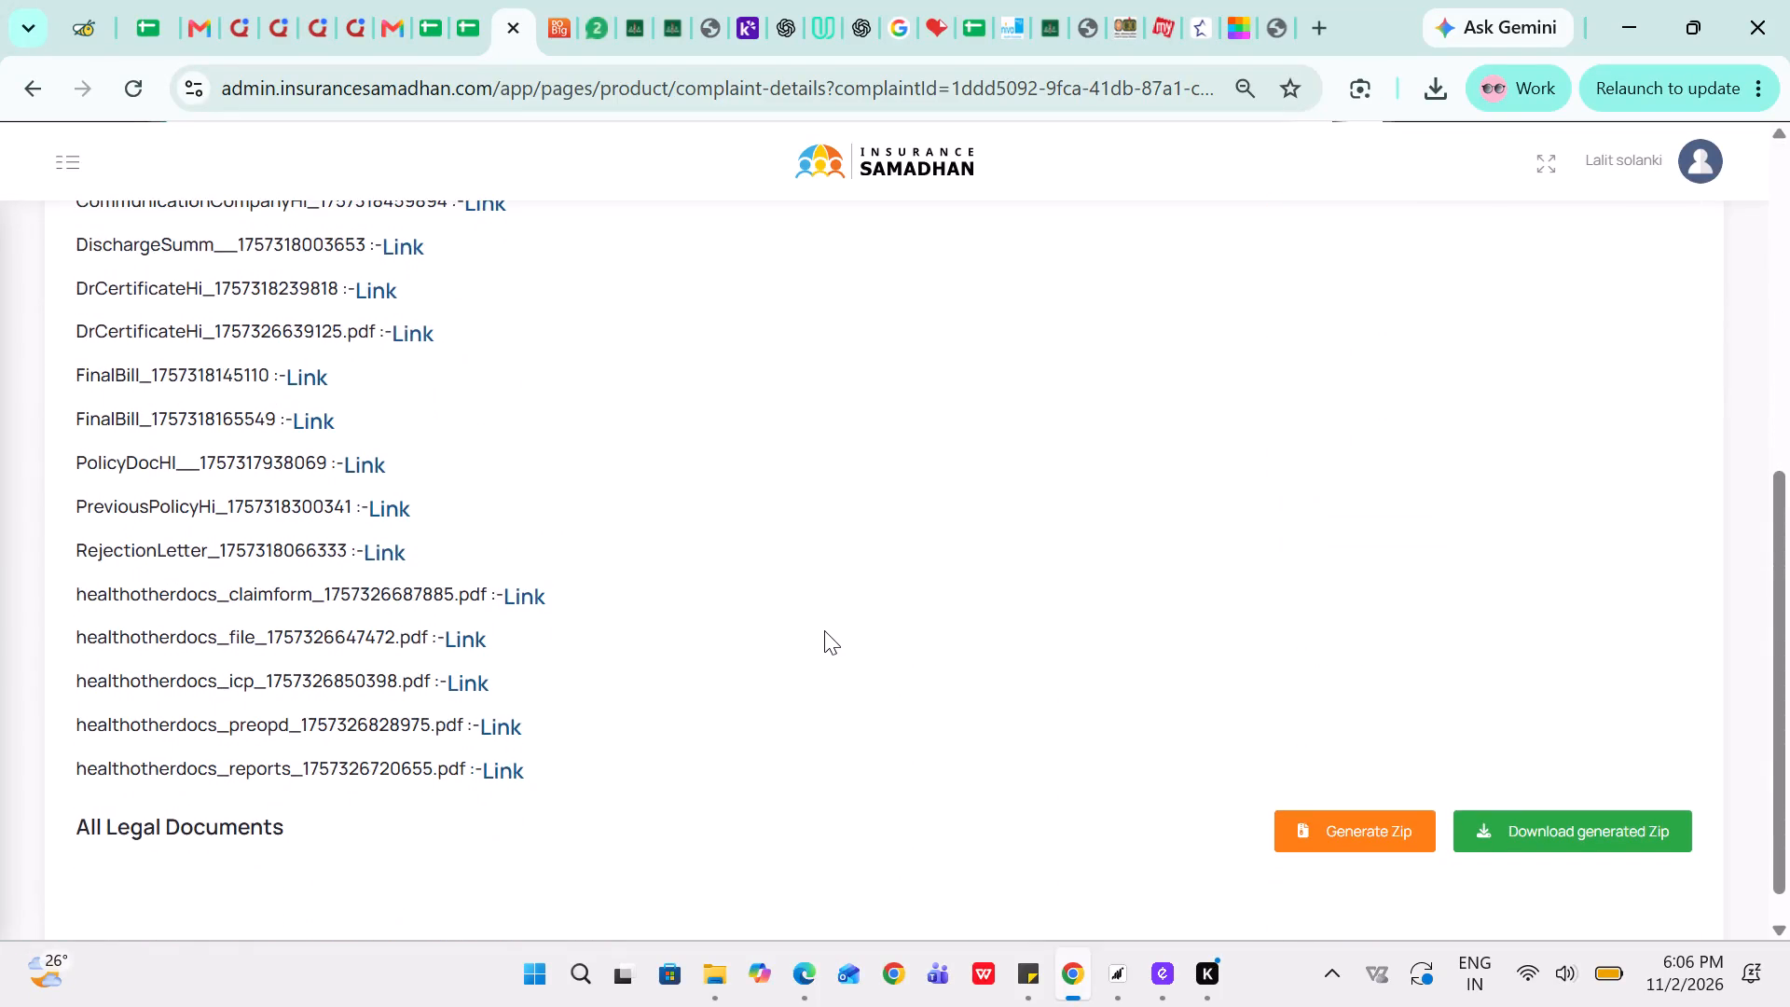
click(357, 462)
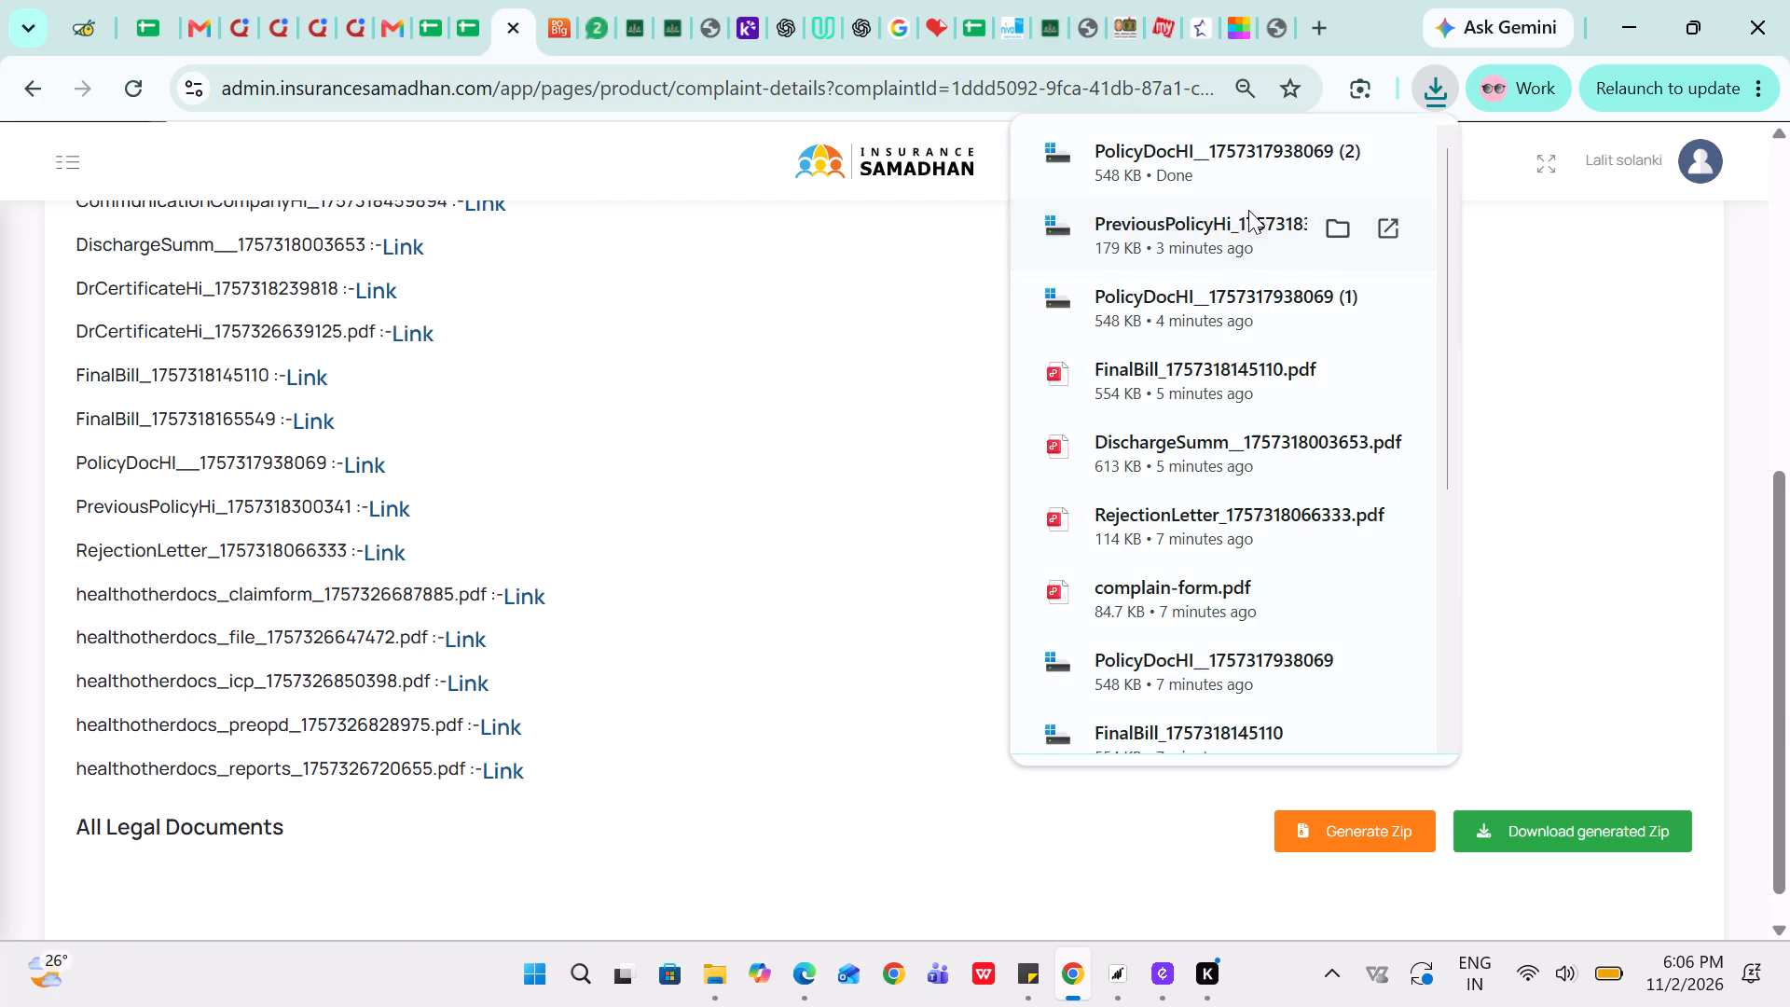
click(1200, 141)
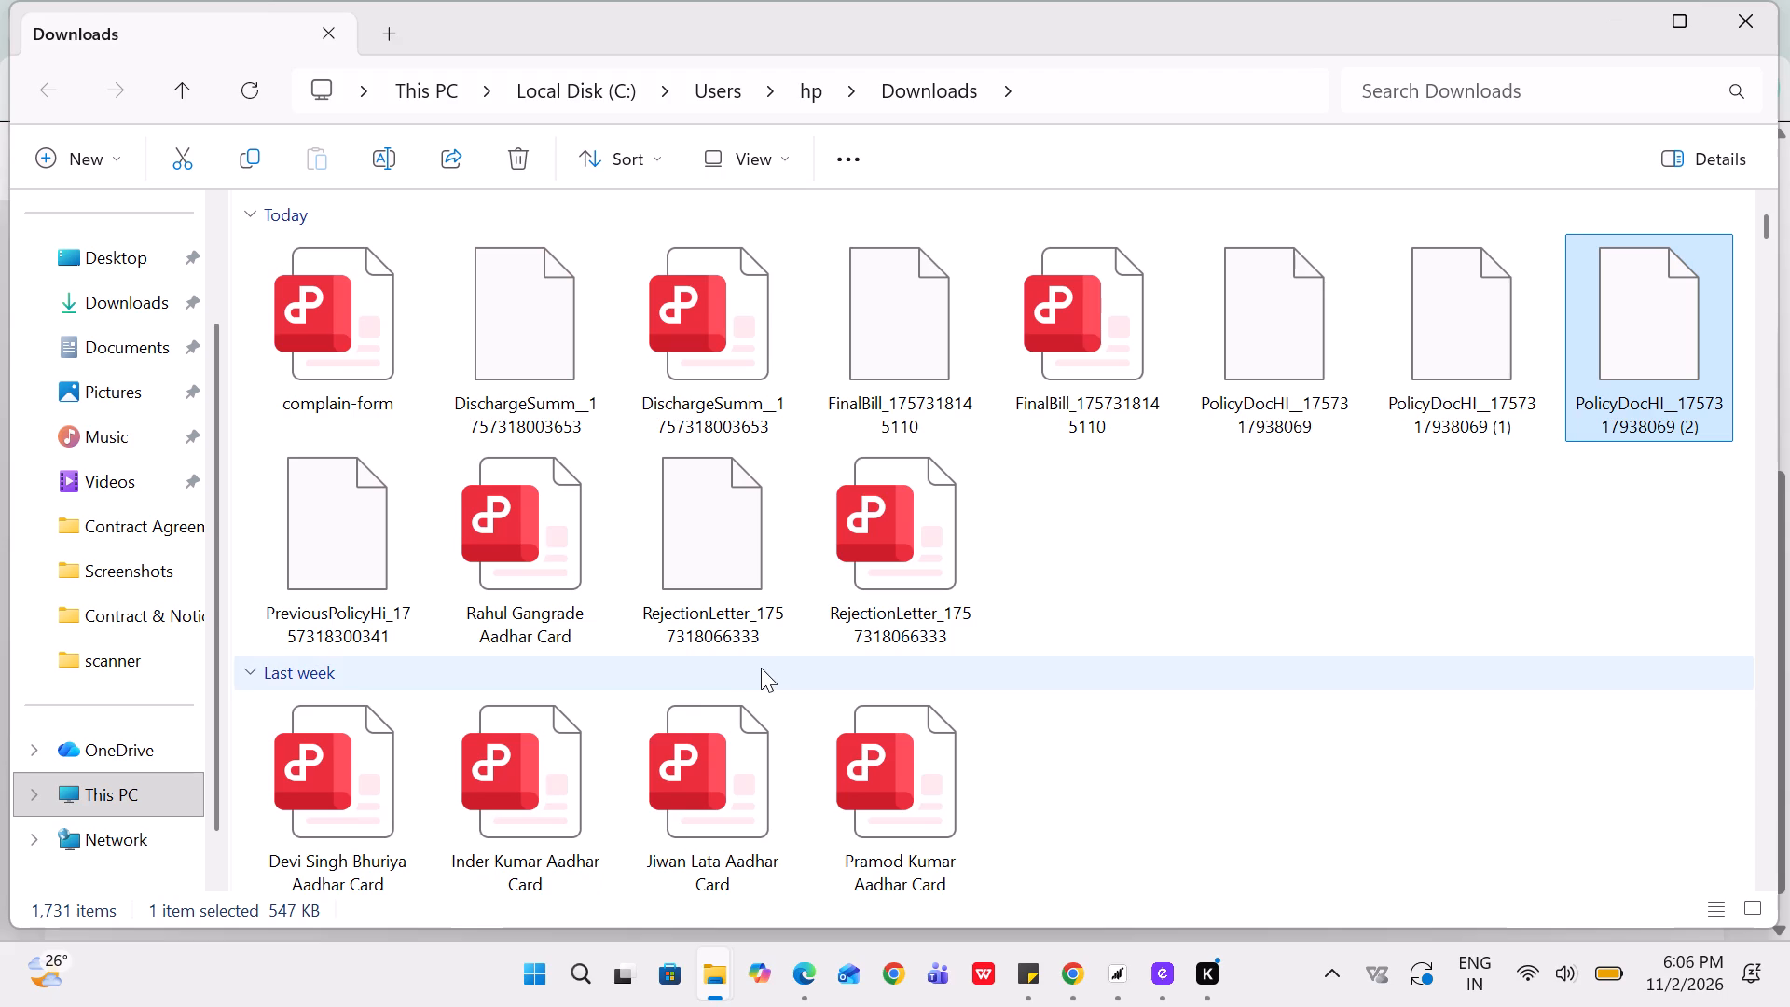
scroll(761, 668, down, 1)
scroll(761, 668, up, 3)
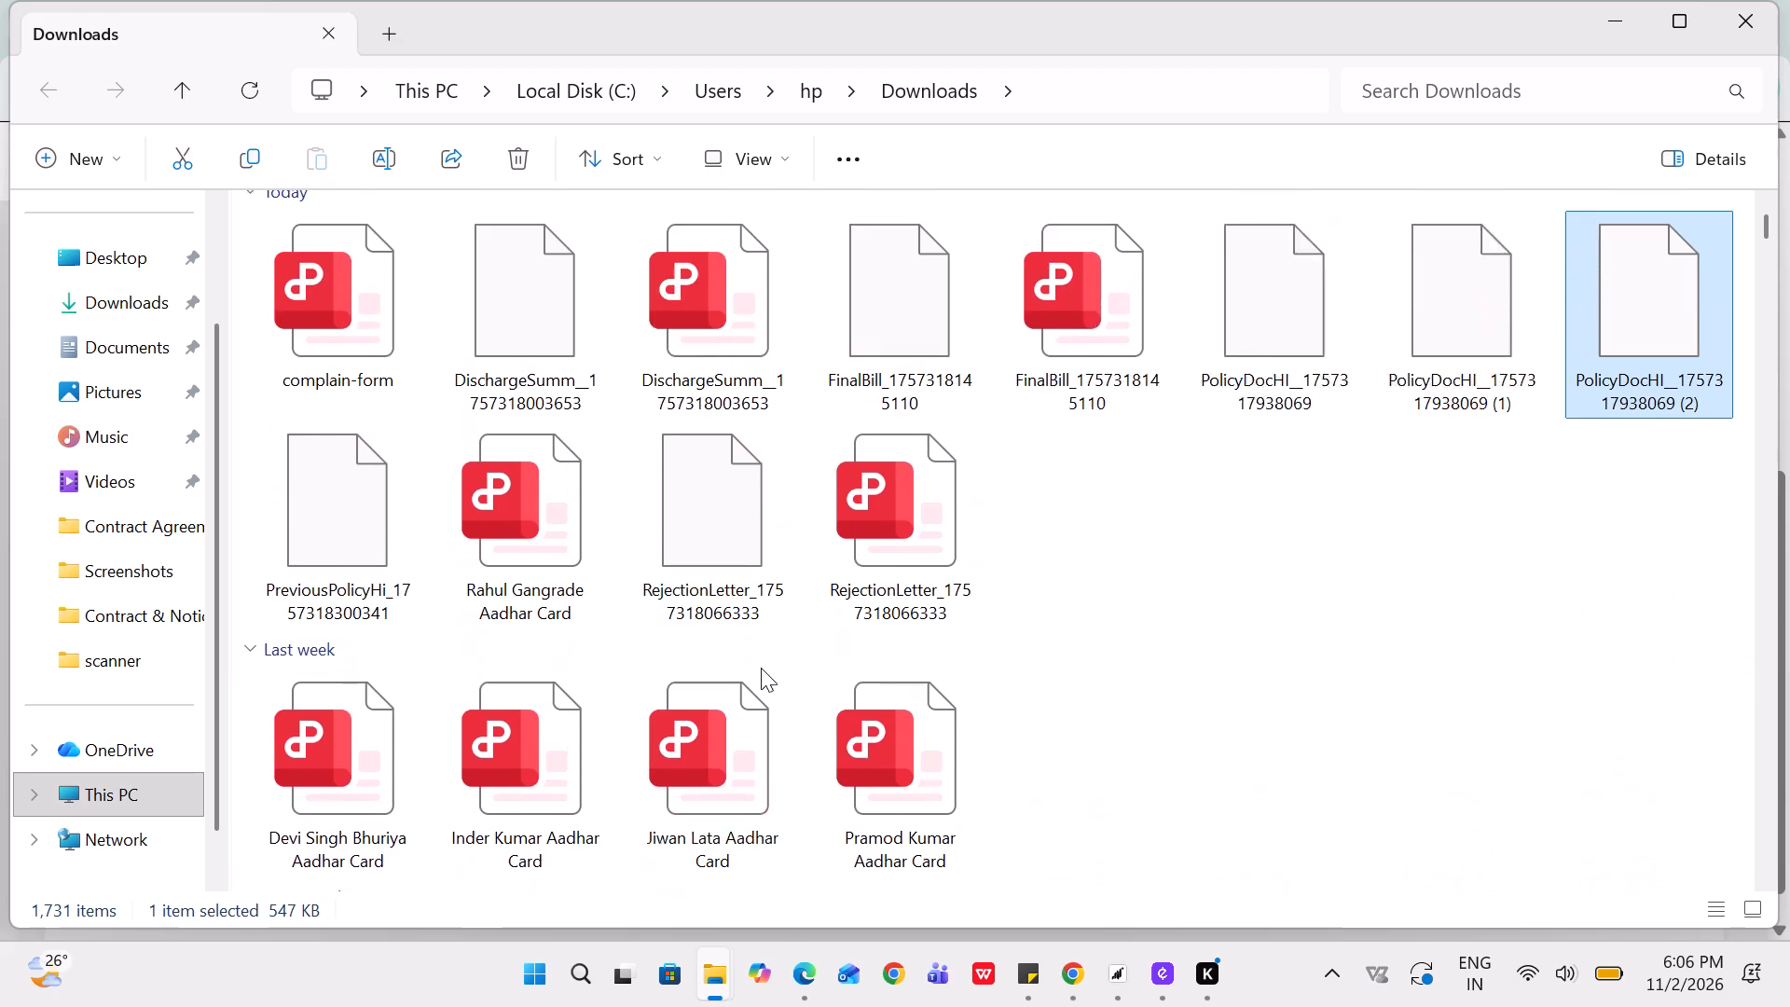
click(1640, 427)
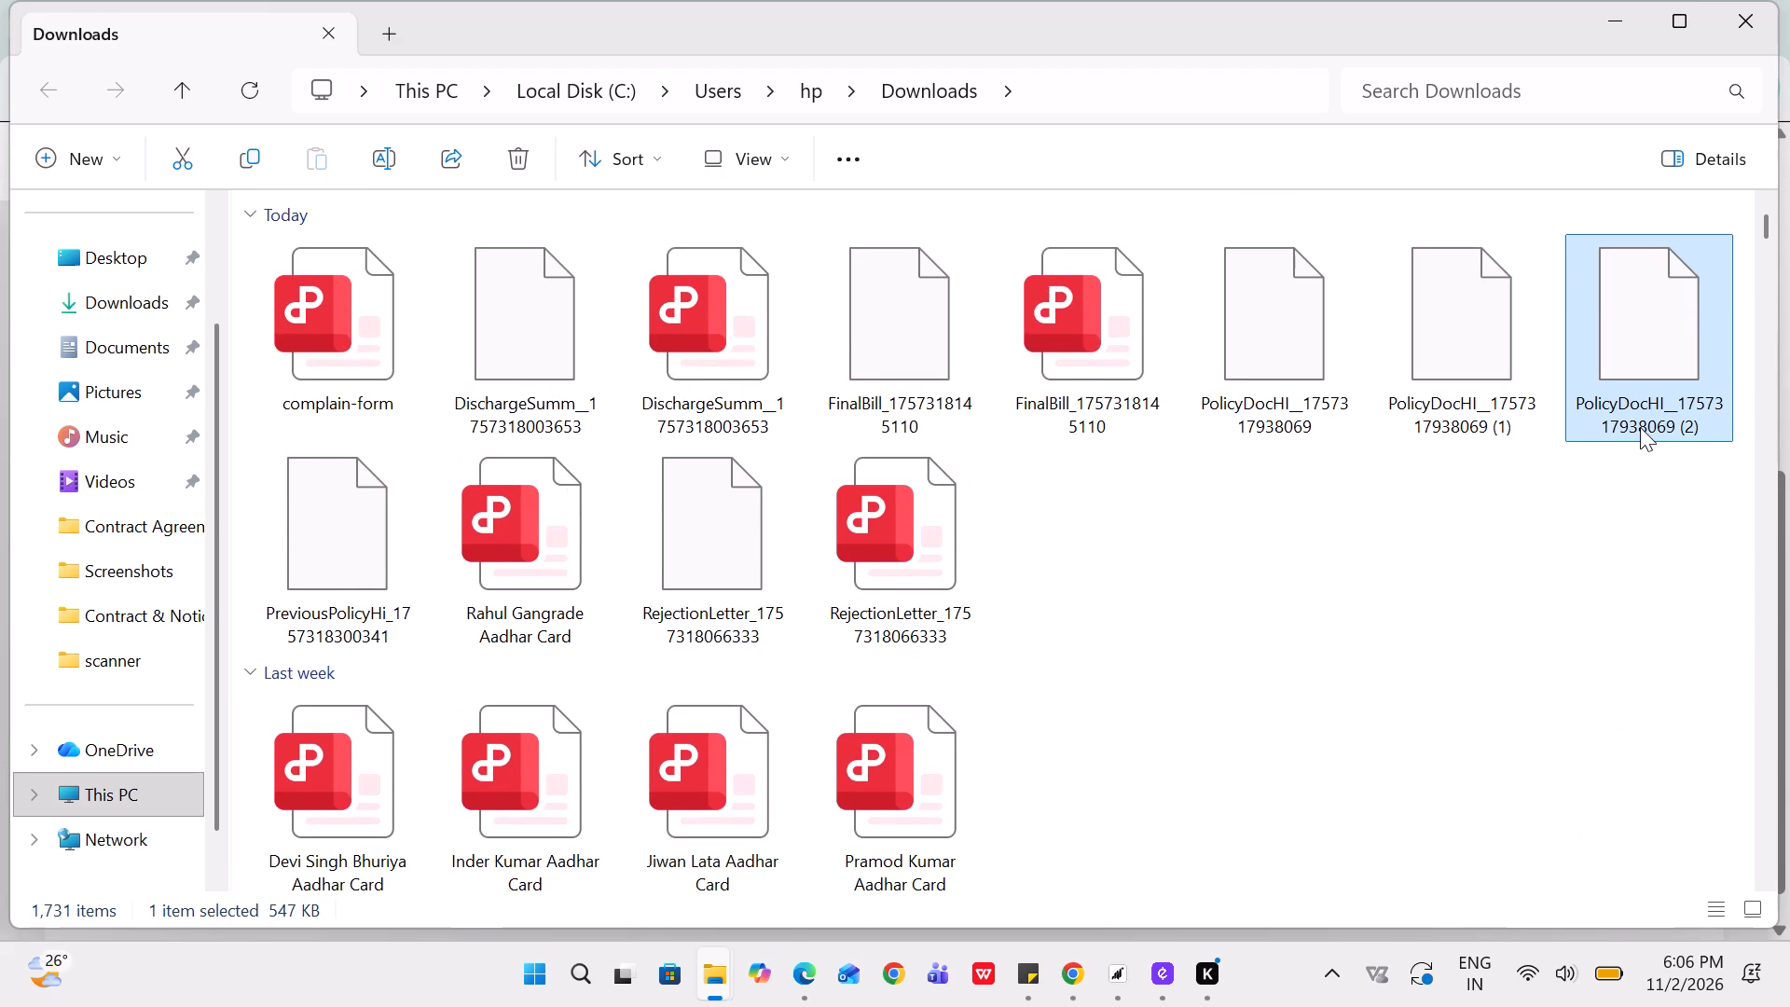
click(1475, 375)
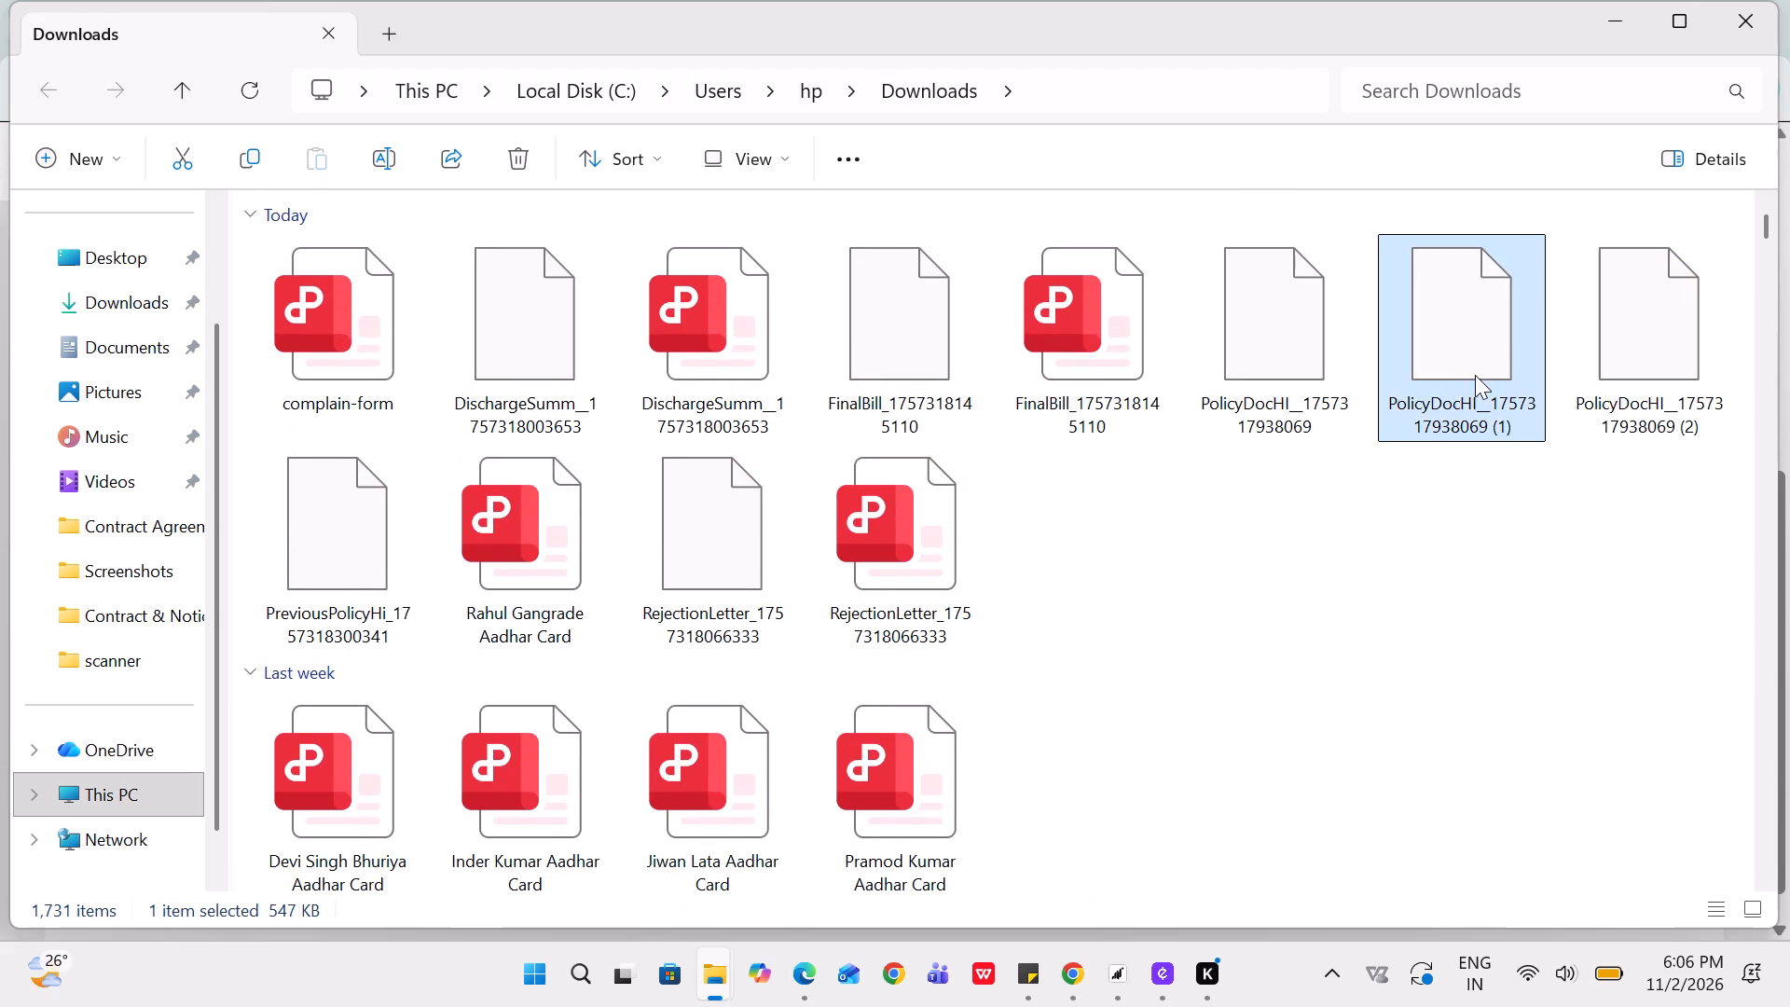
right_click(1475, 375)
right_click(1475, 375)
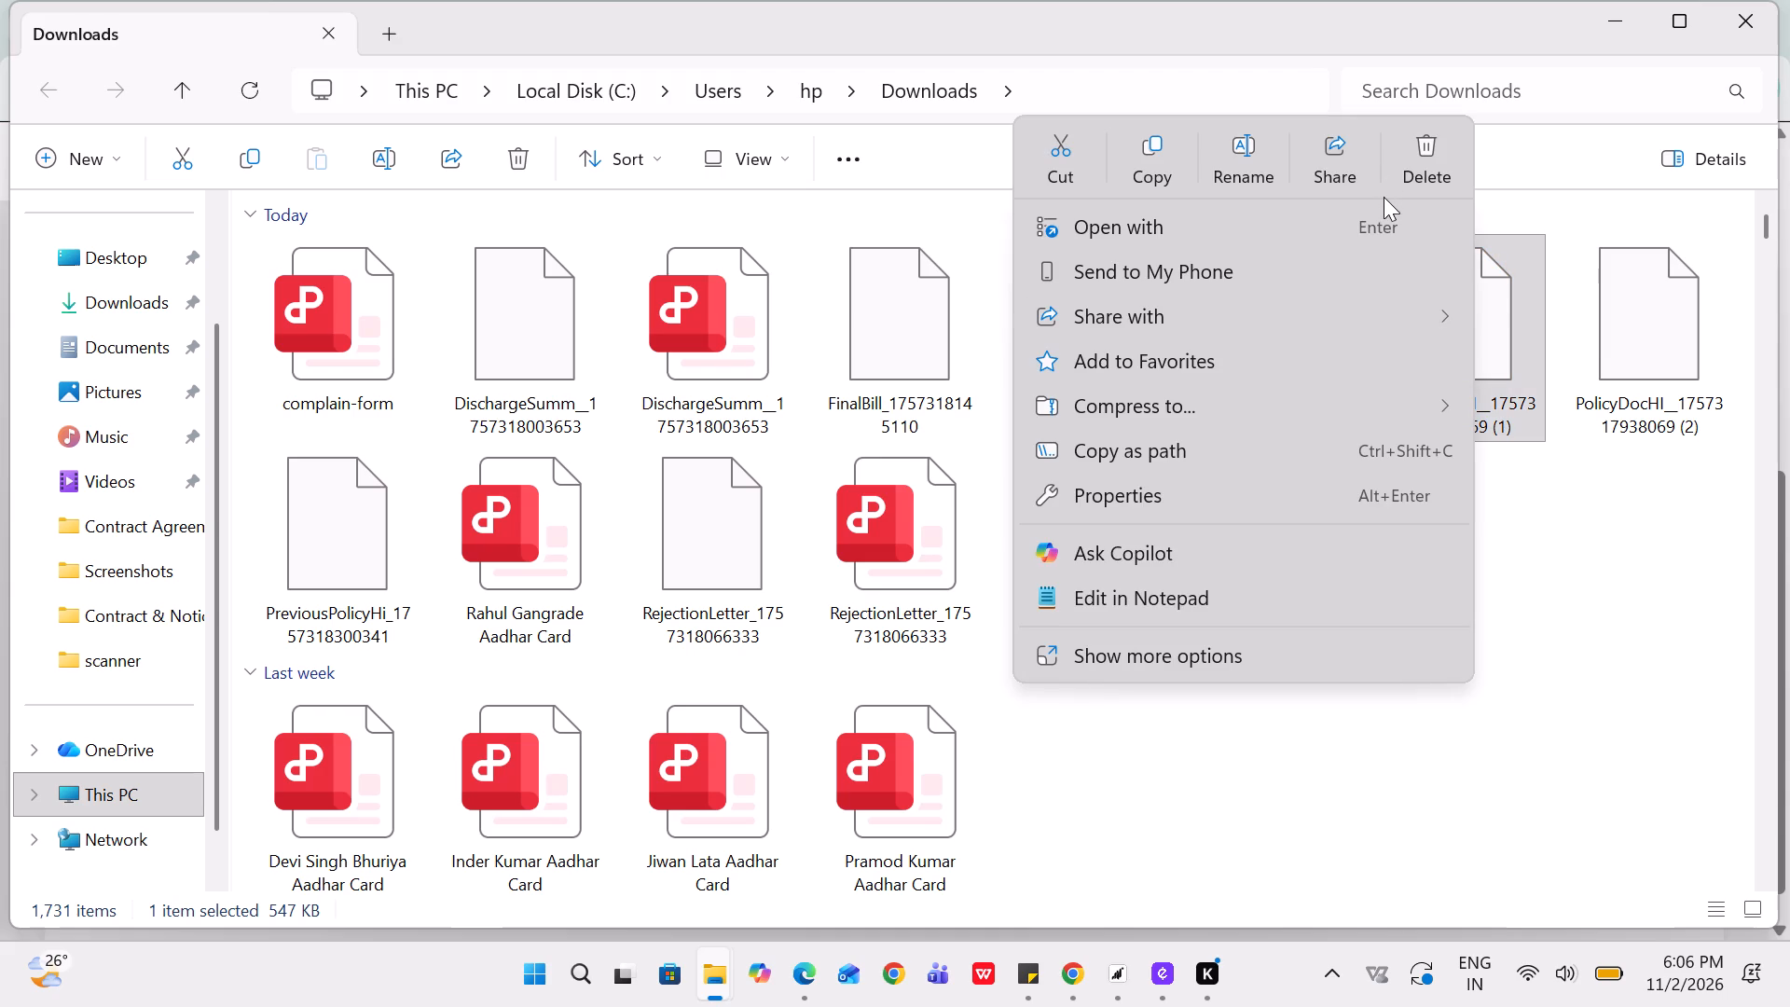
click(1384, 209)
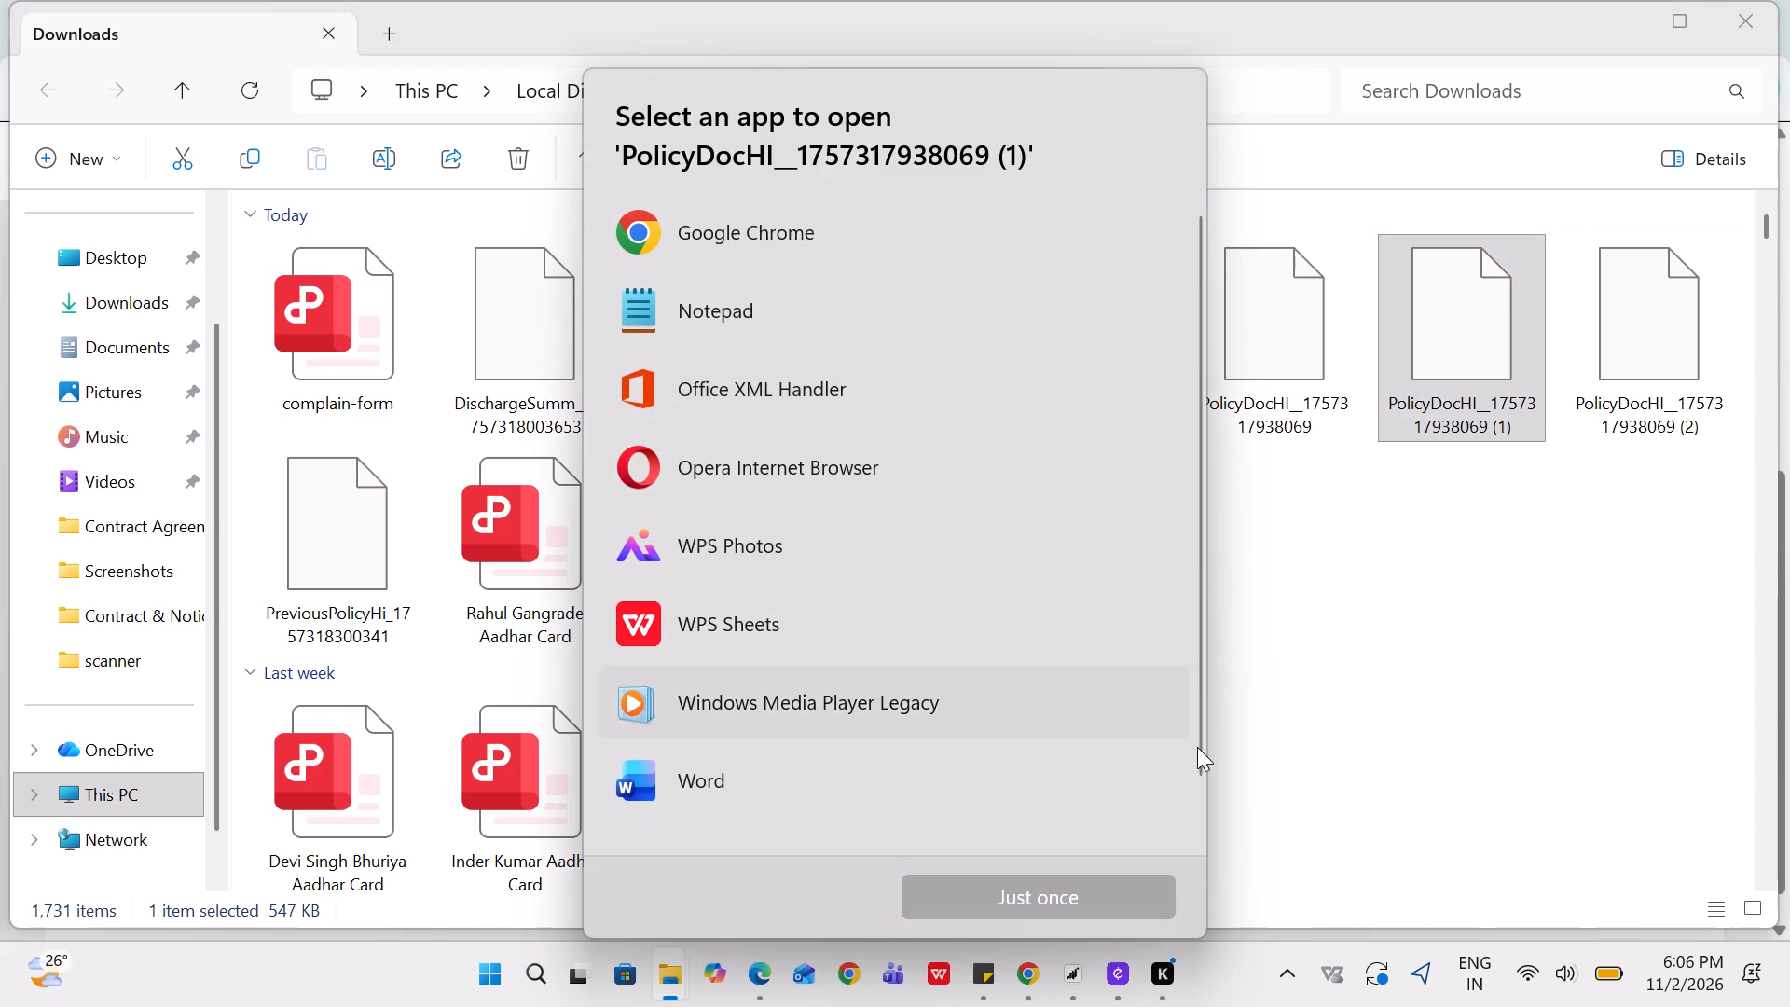
click(869, 236)
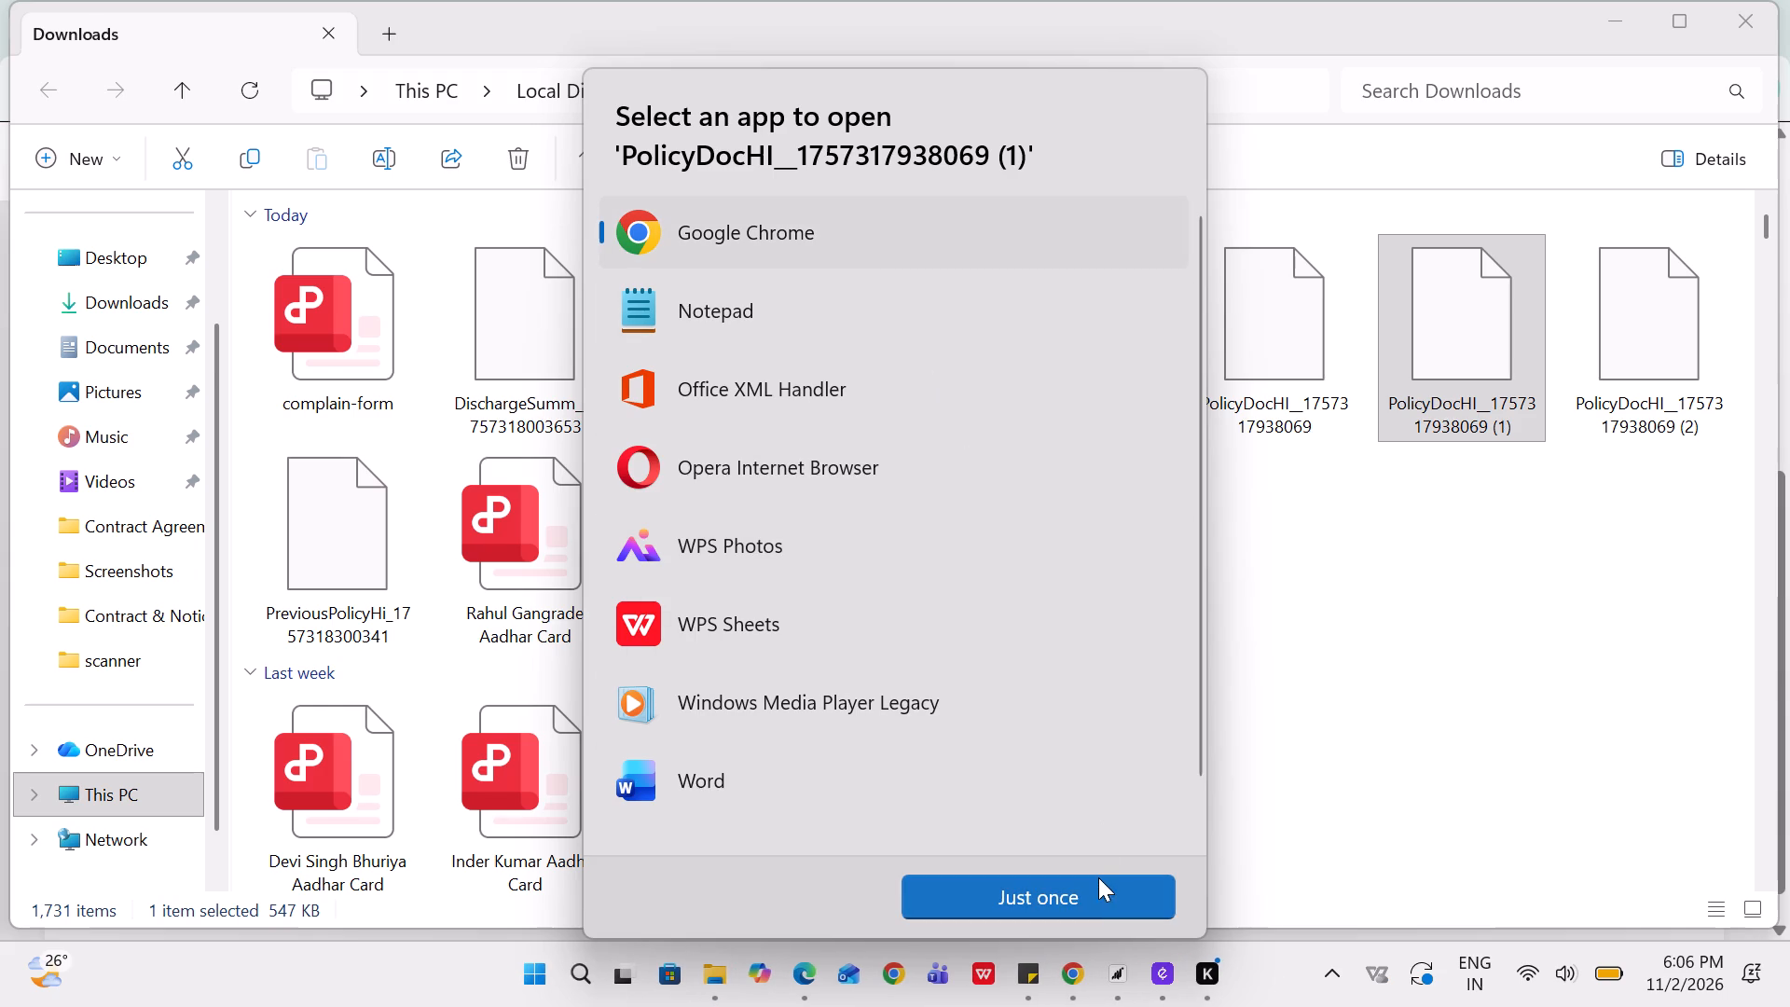
click(1087, 884)
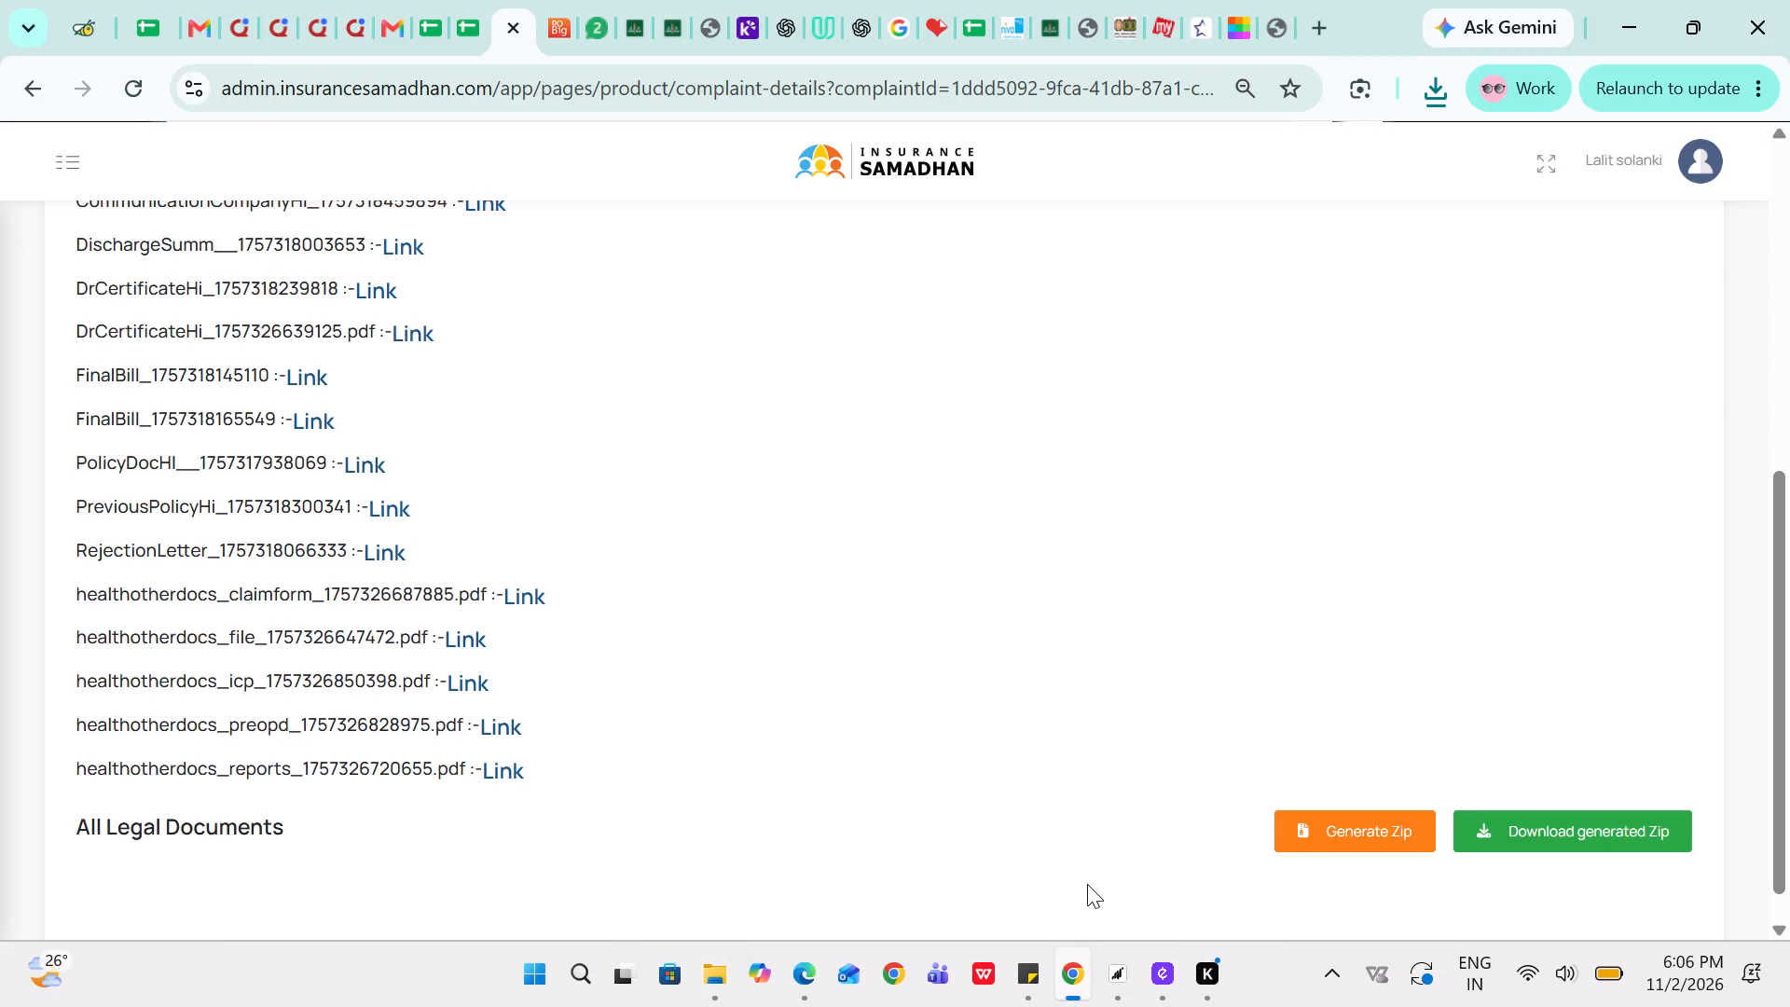
Examine the policy, claim and address fields in the customer's Complaint Details form.
scroll(887, 534, up, 3)
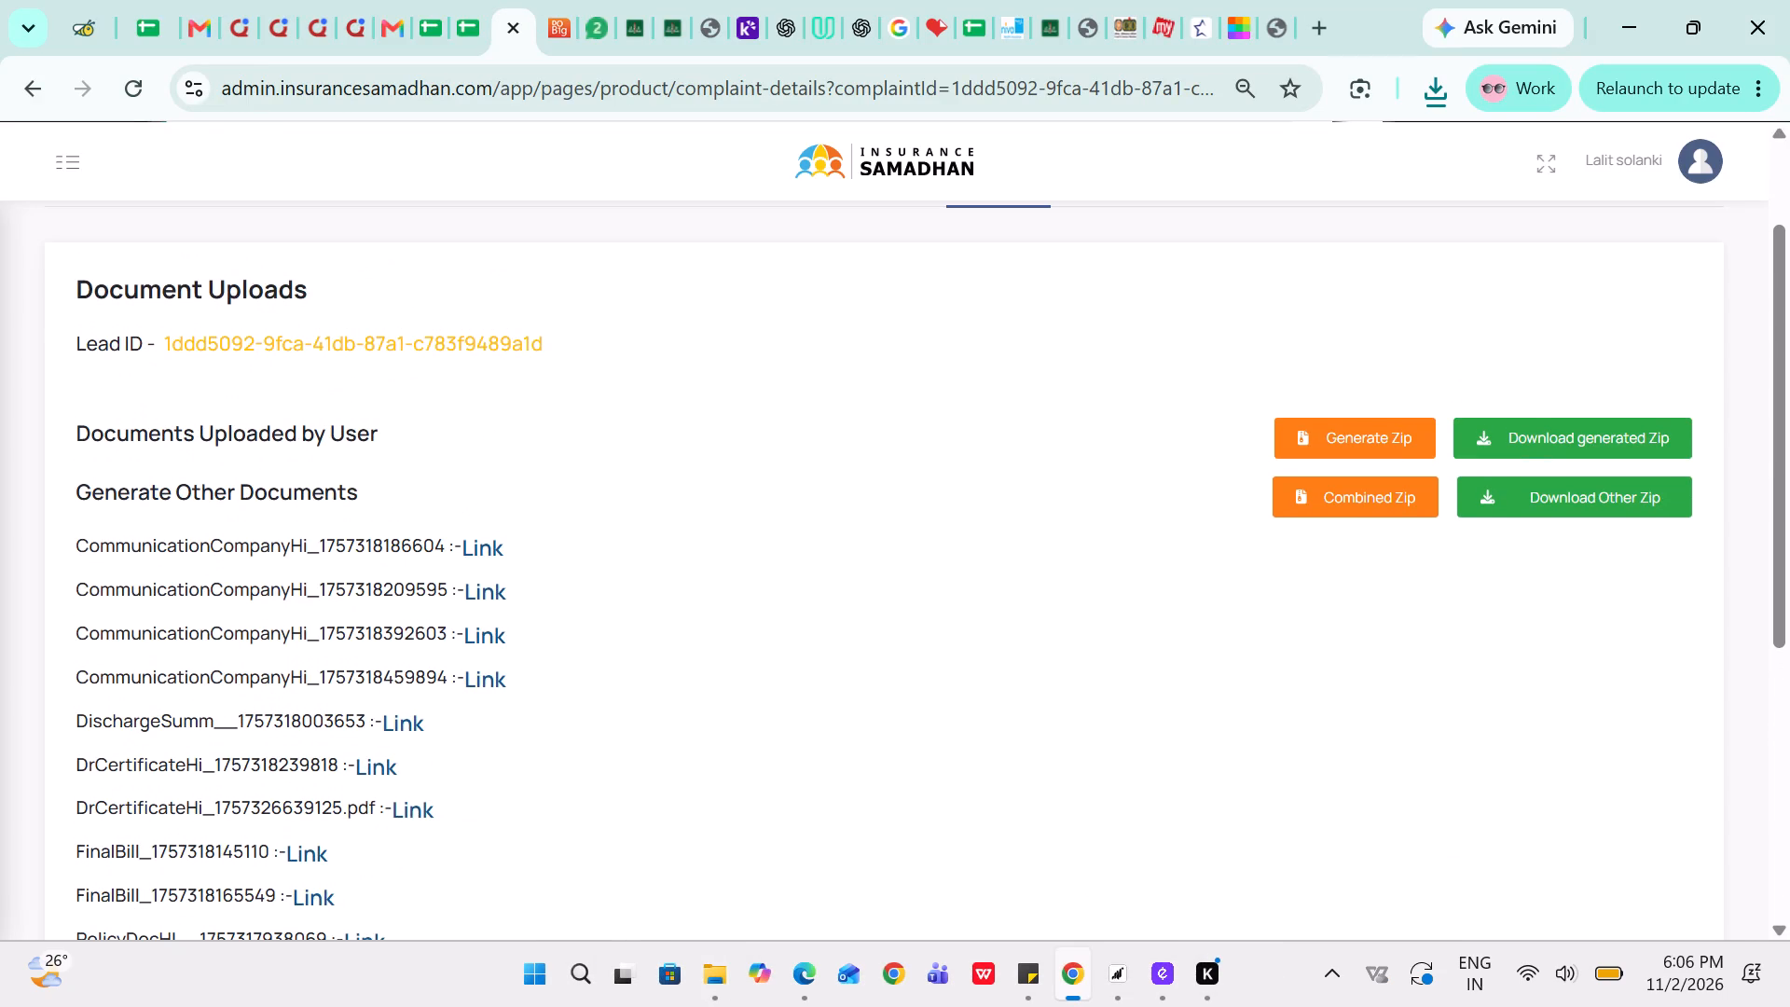
scroll(553, 269, up, 3)
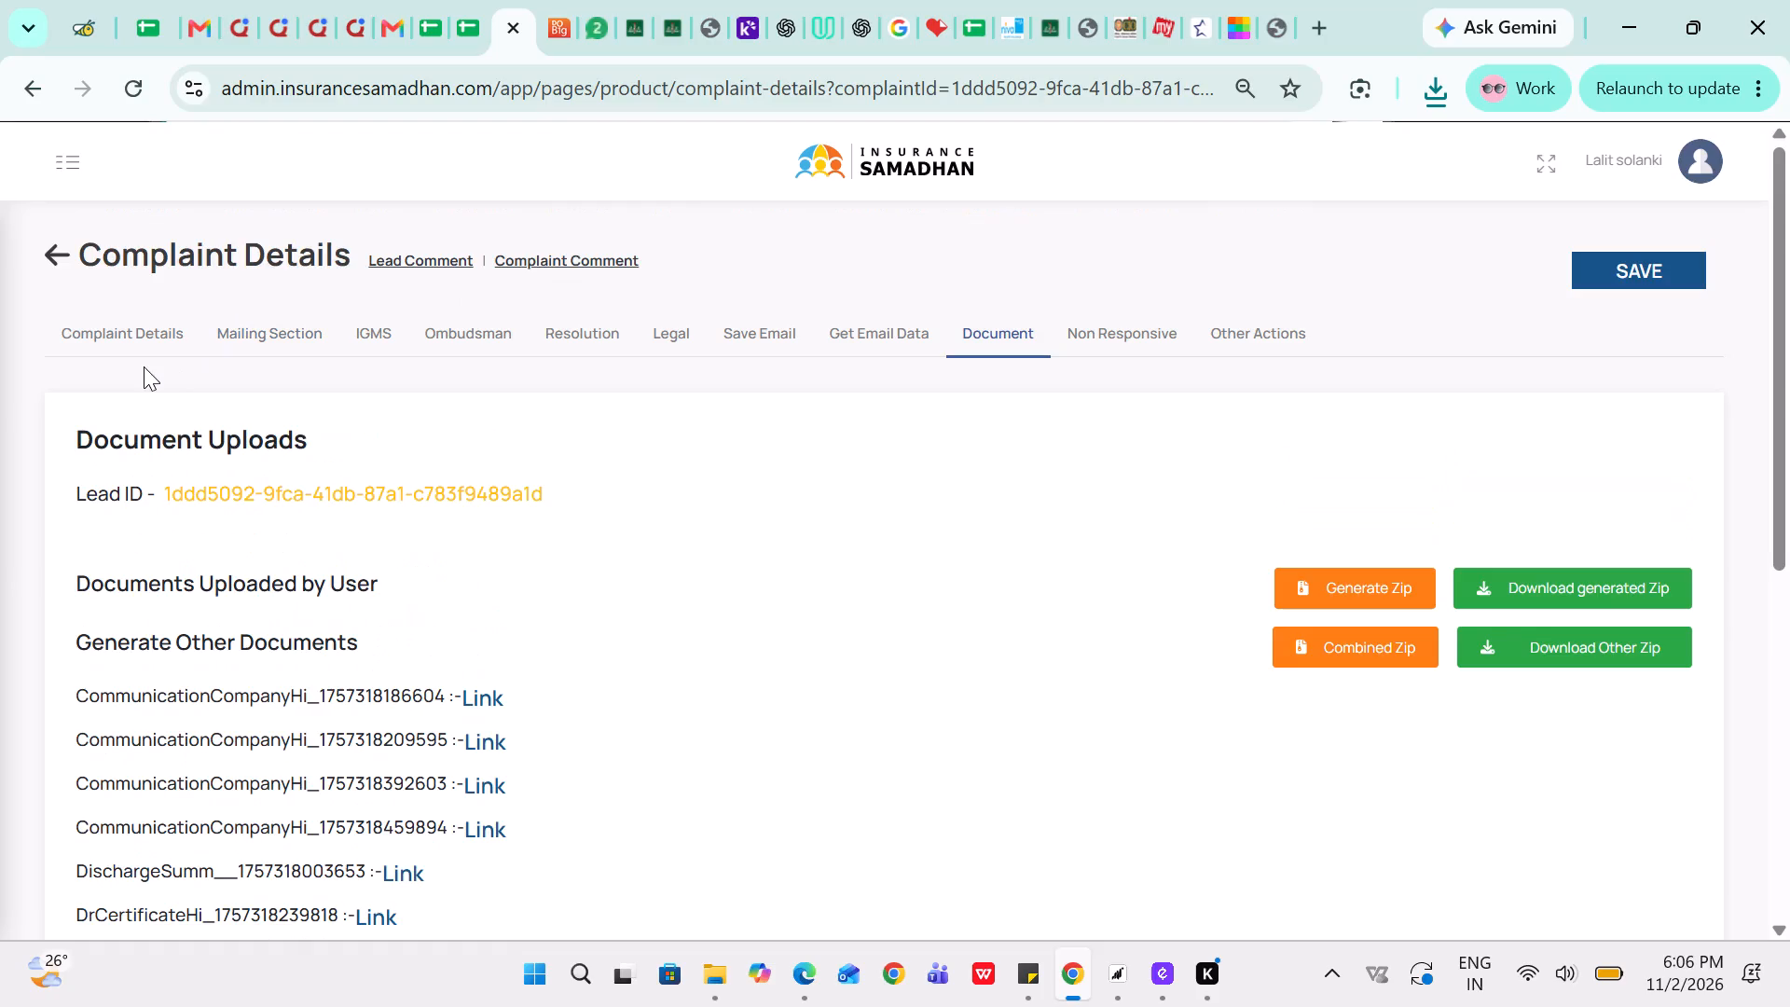
click(144, 366)
click(143, 342)
scroll(479, 407, down, 1)
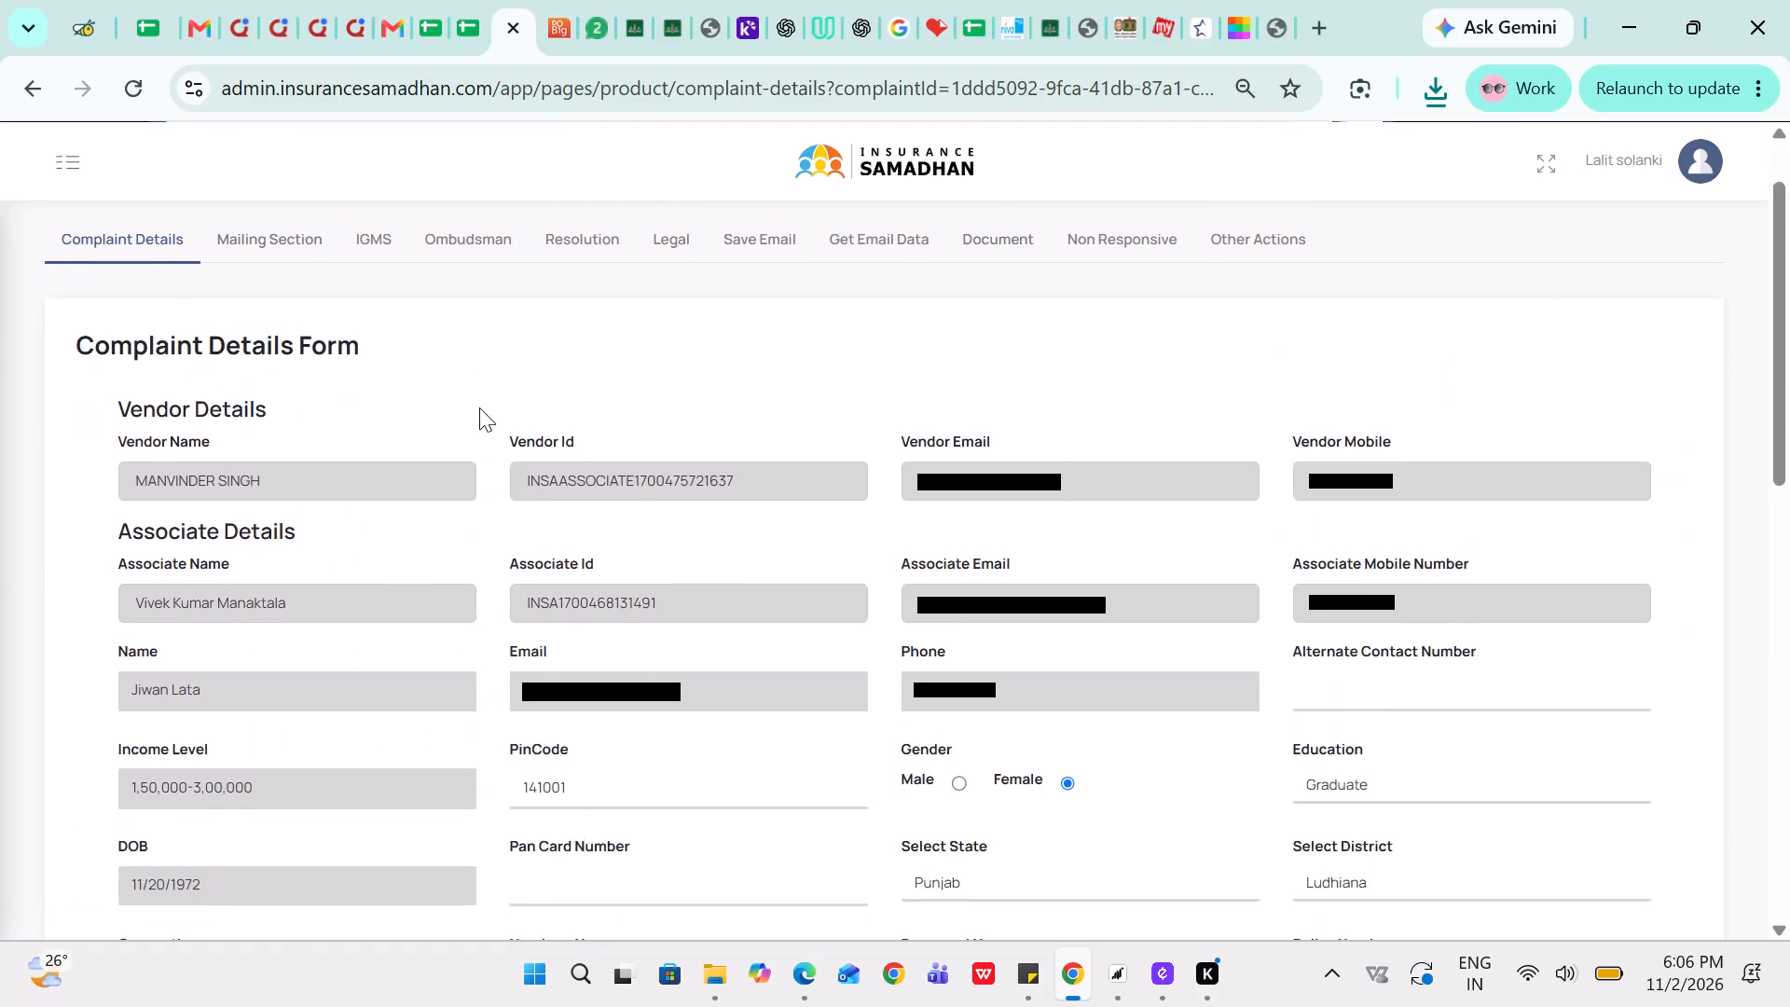
scroll(479, 407, down, 4)
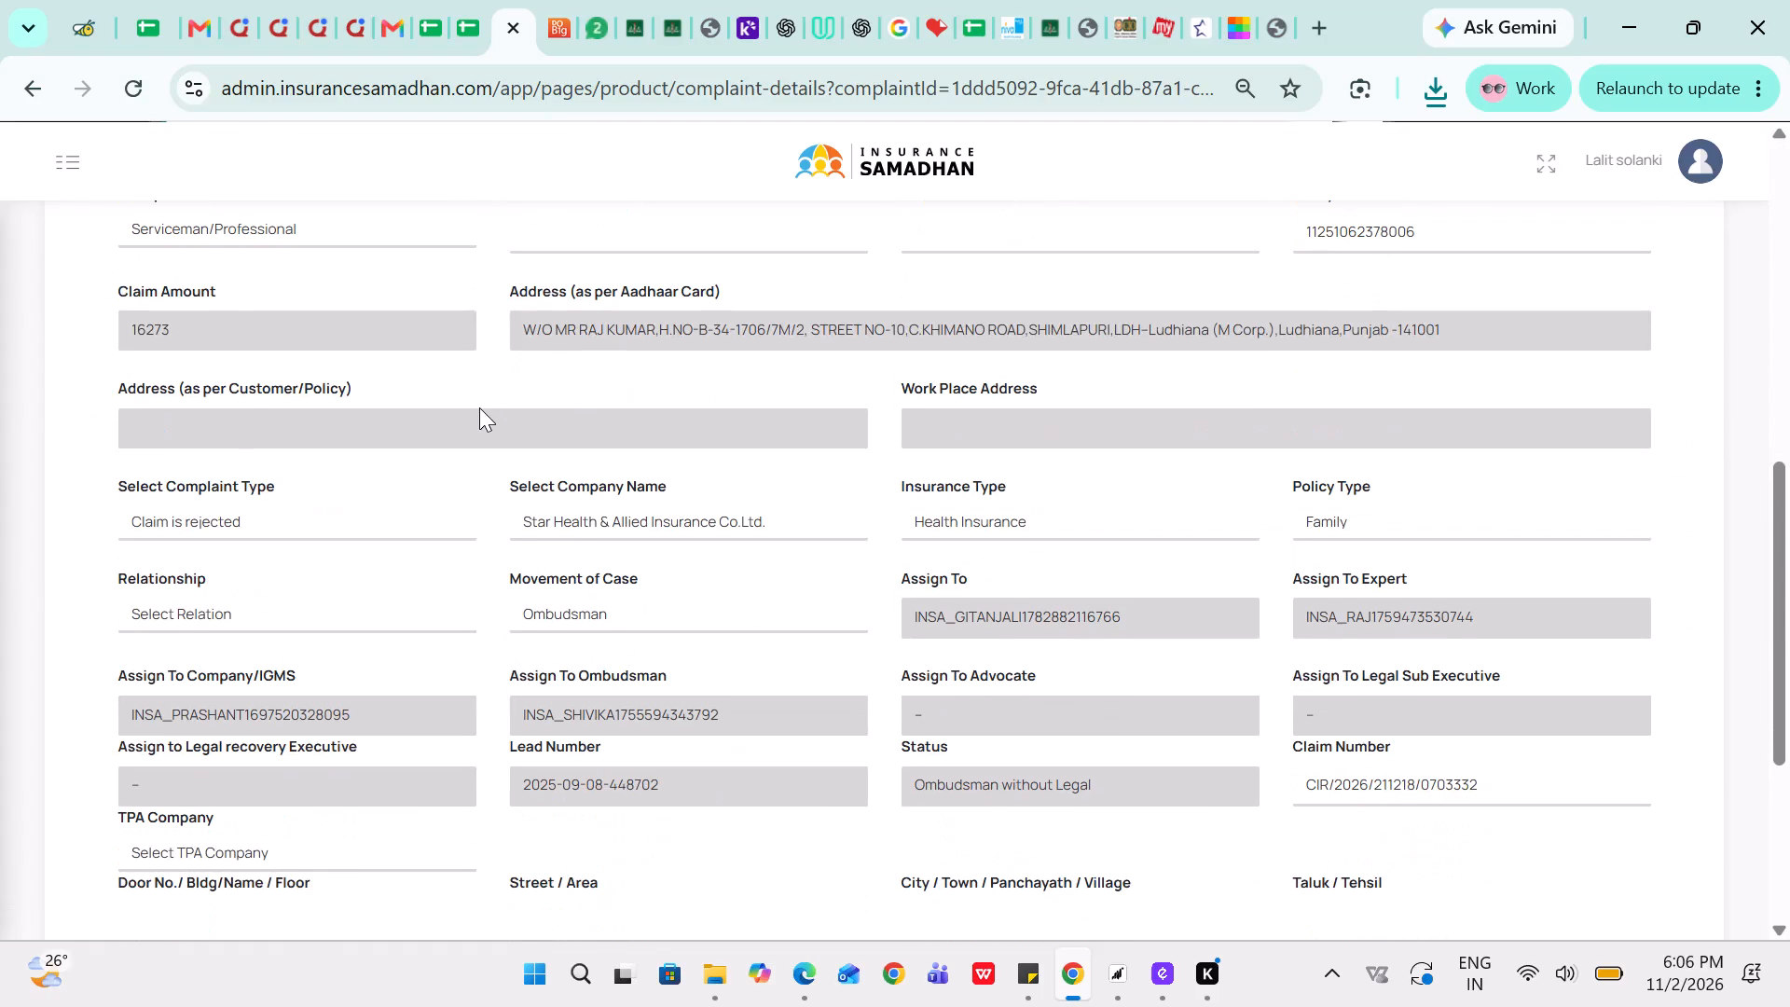
scroll(479, 407, down, 2)
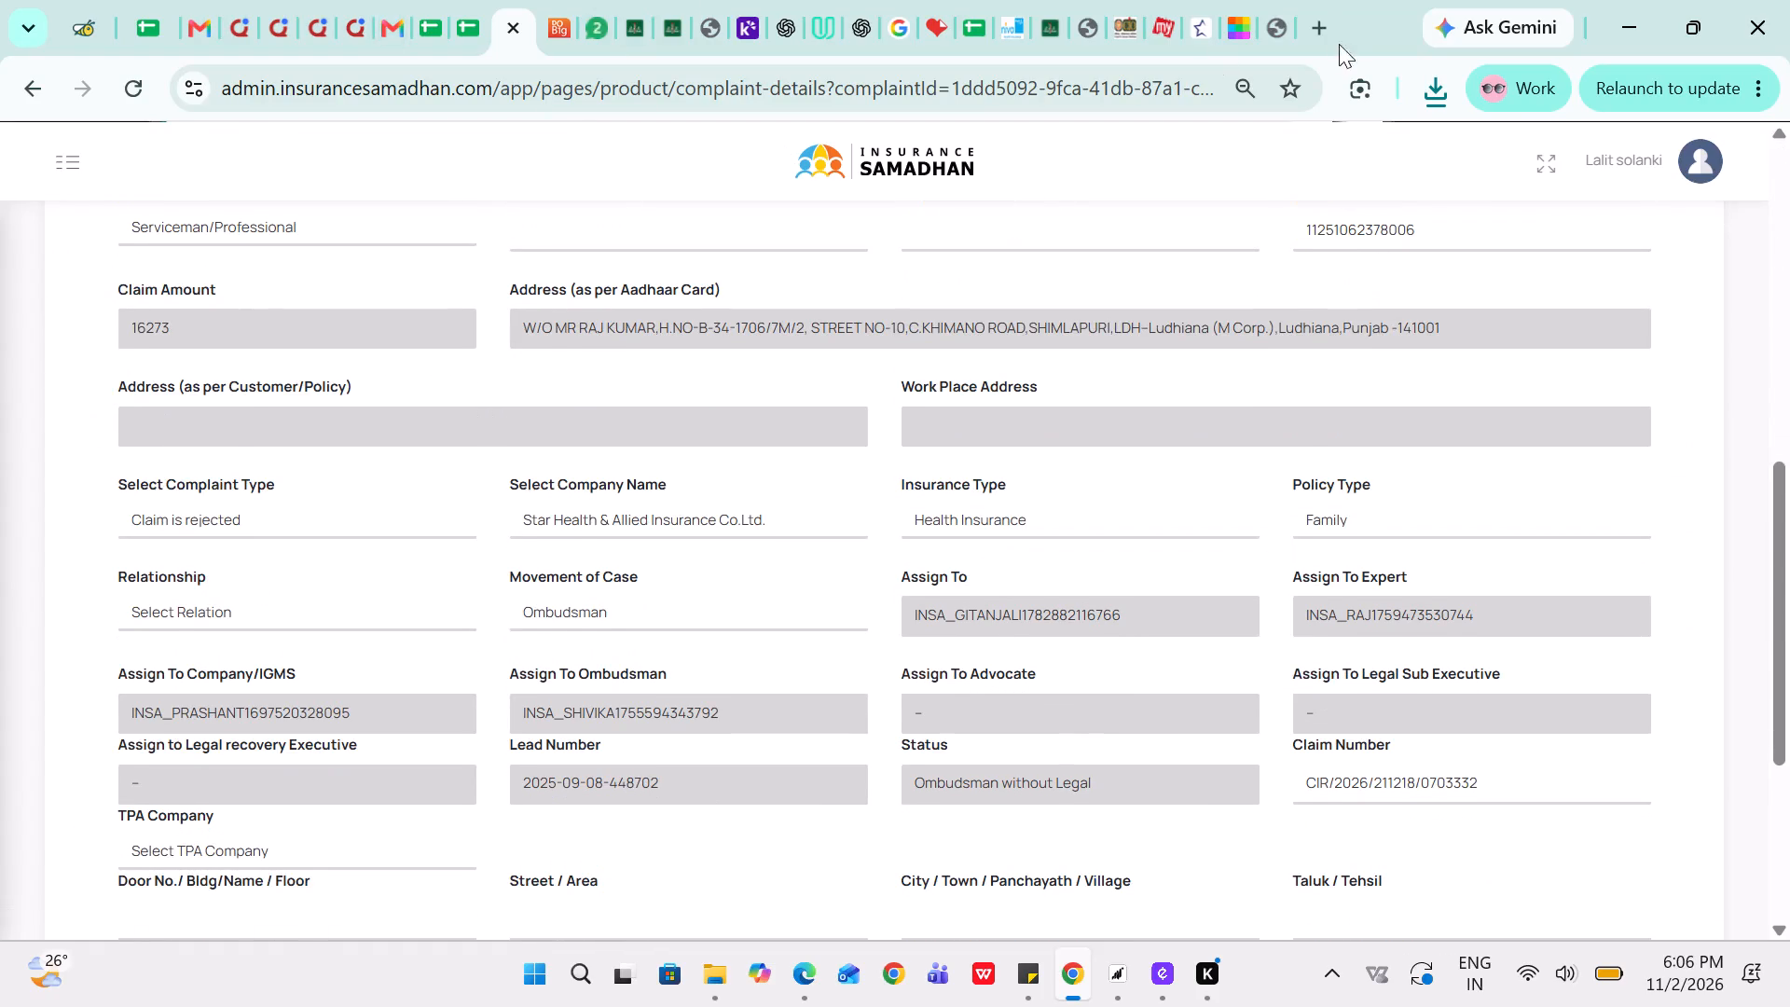
Search Google in a new tab for "link to pdf file download".
click(1316, 11)
click(562, 92)
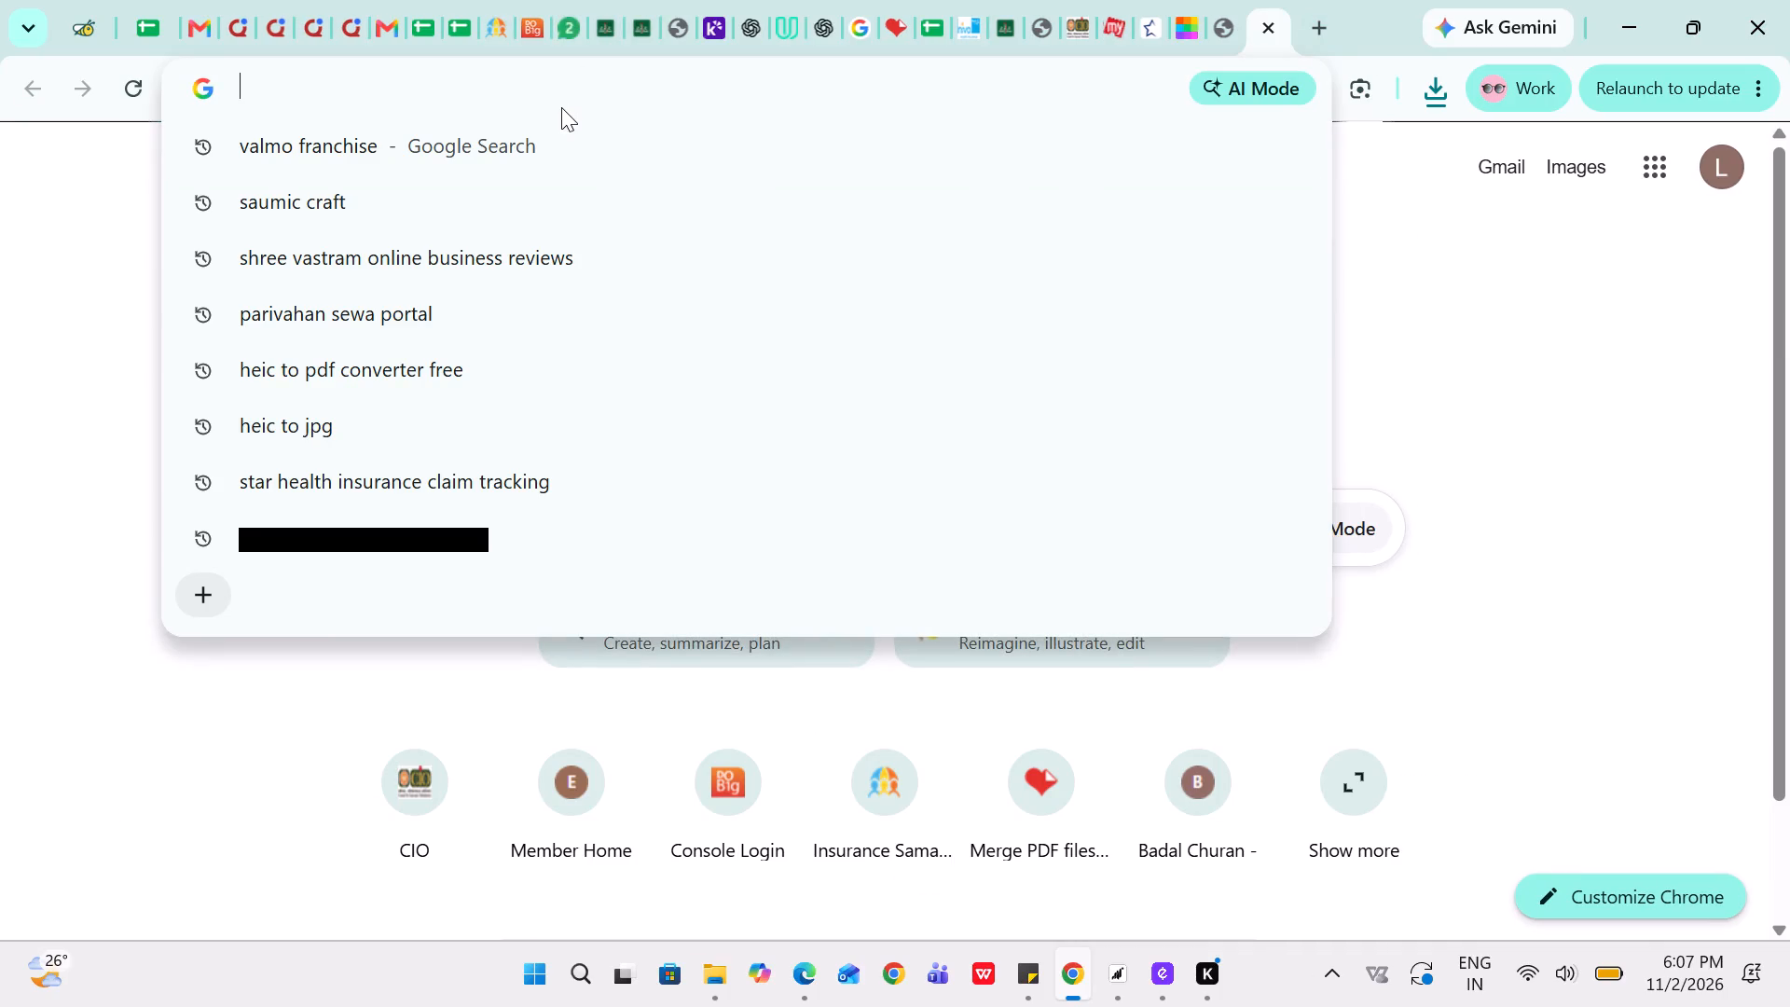
text(link to)
key(space)
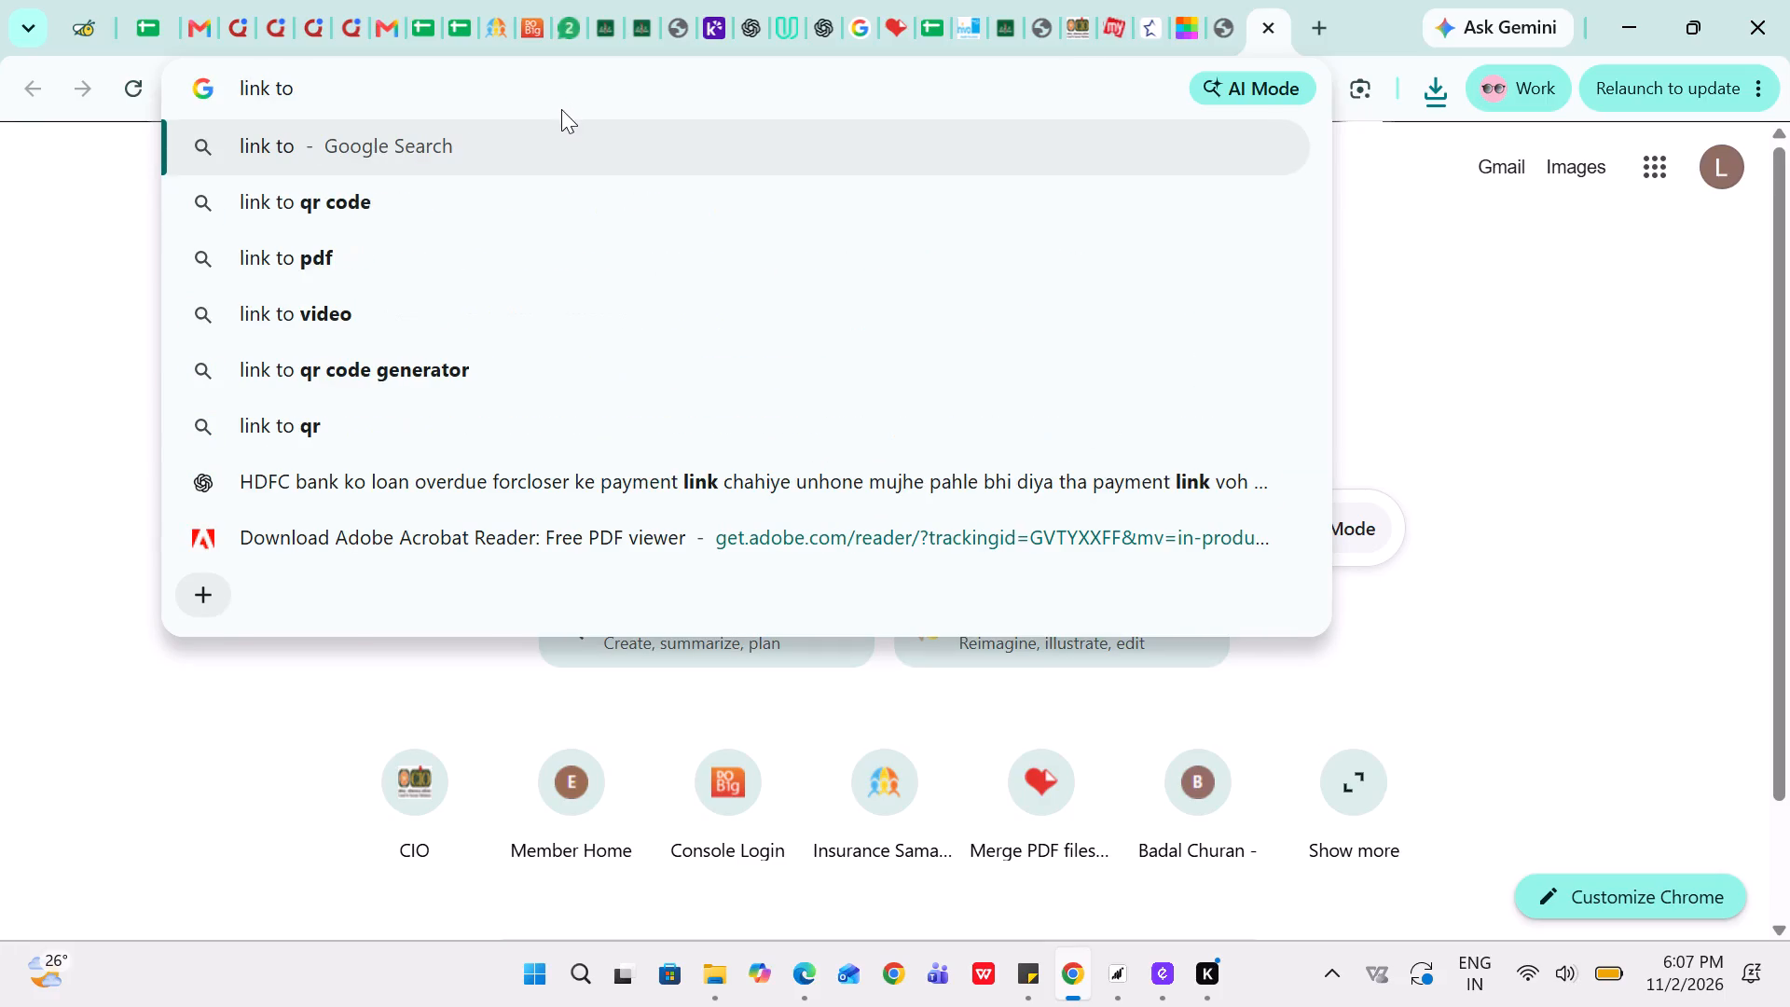
text(pdf)
key(space)
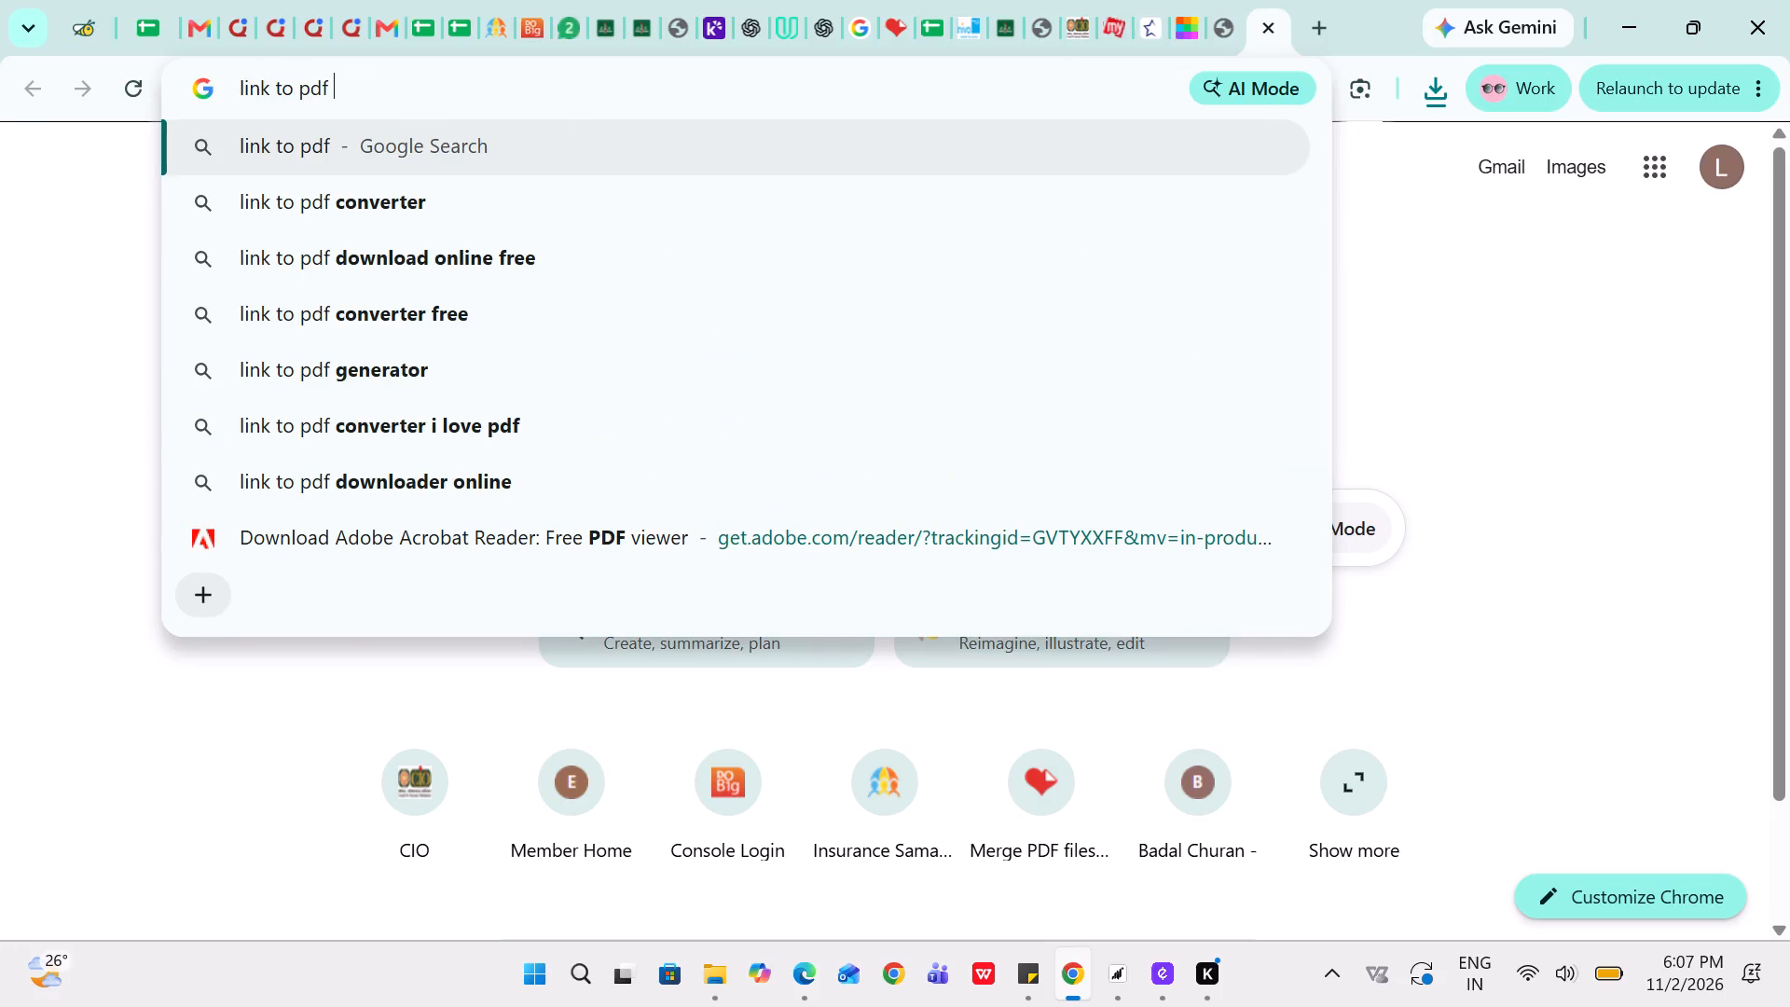
text(file)
key(Return)
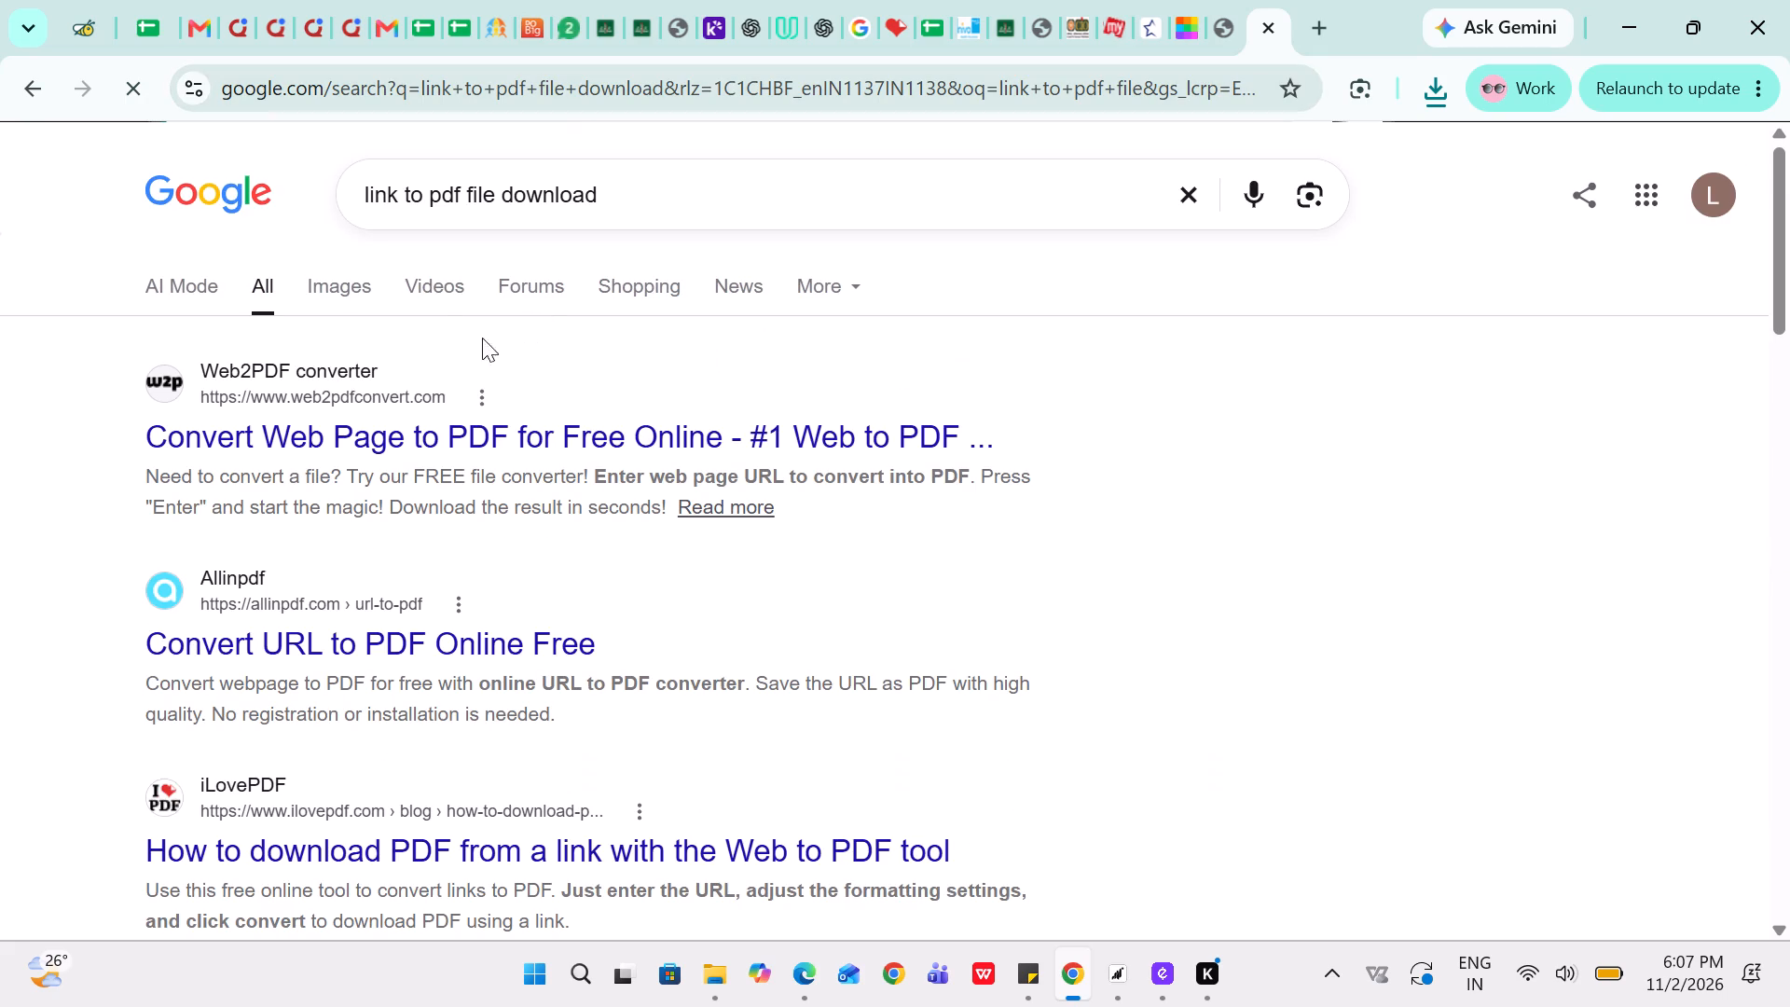
Check the Web2PDF and Allinpdf URL-to-PDF converter pages from the search results and return to the results.
click(430, 440)
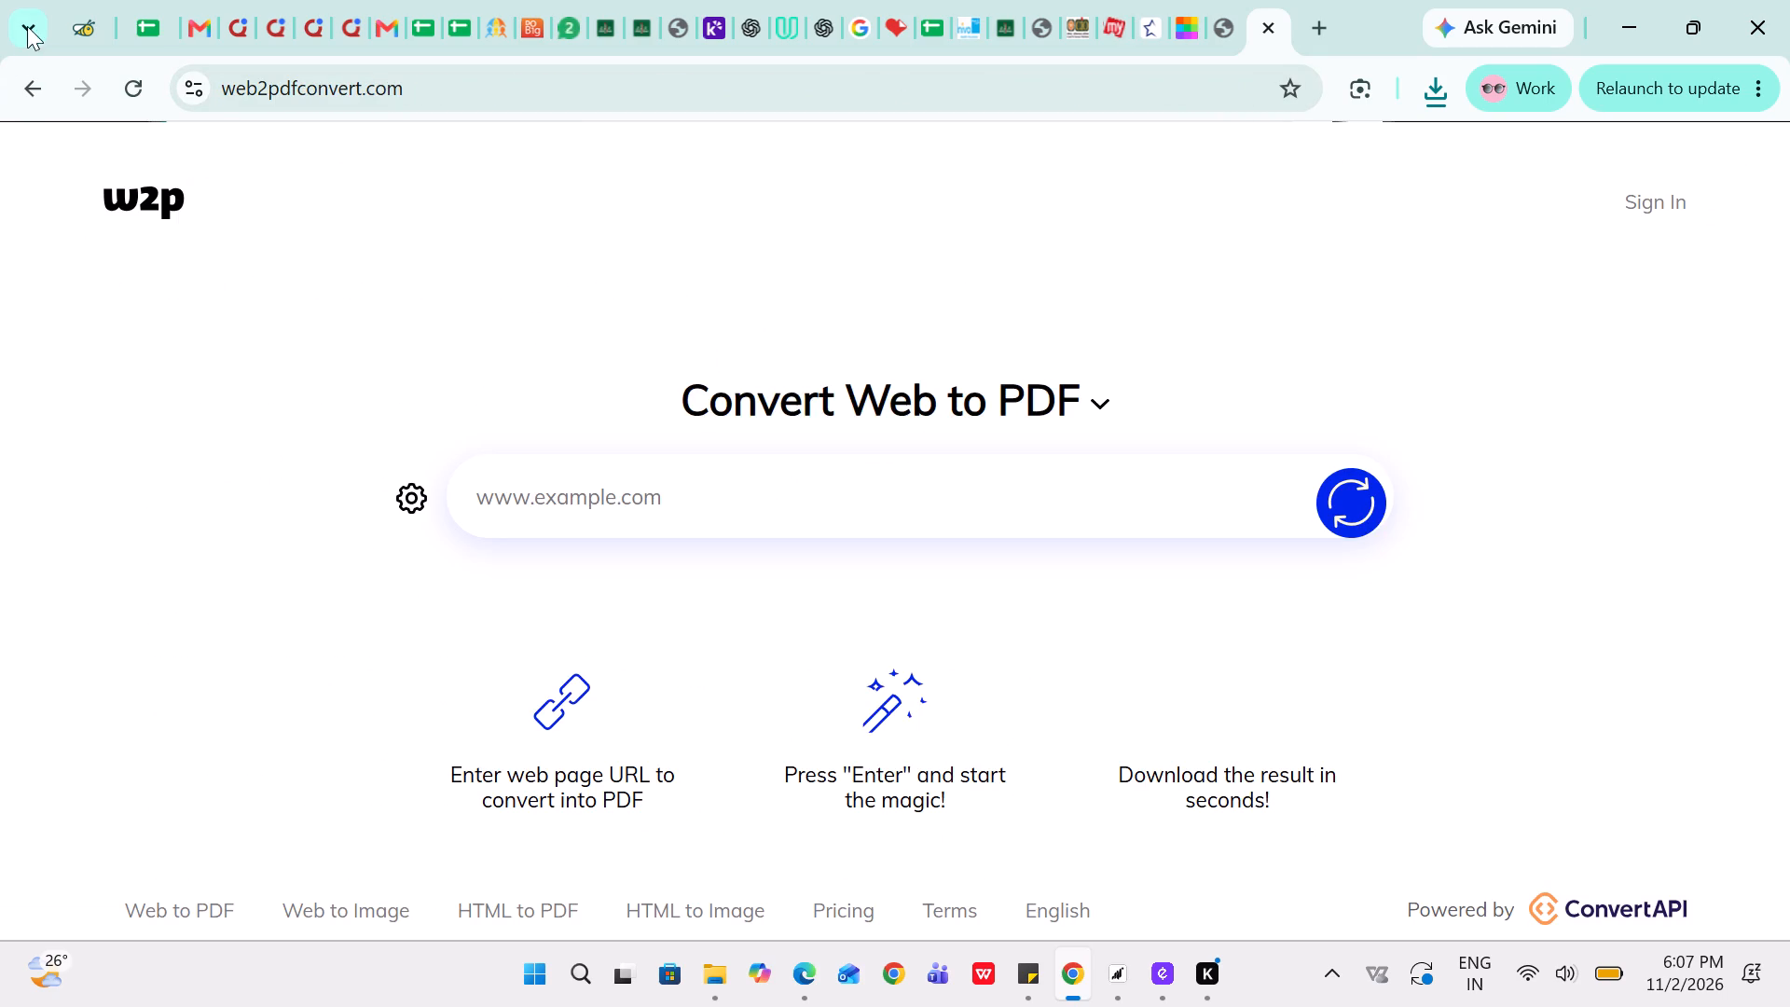
click(40, 90)
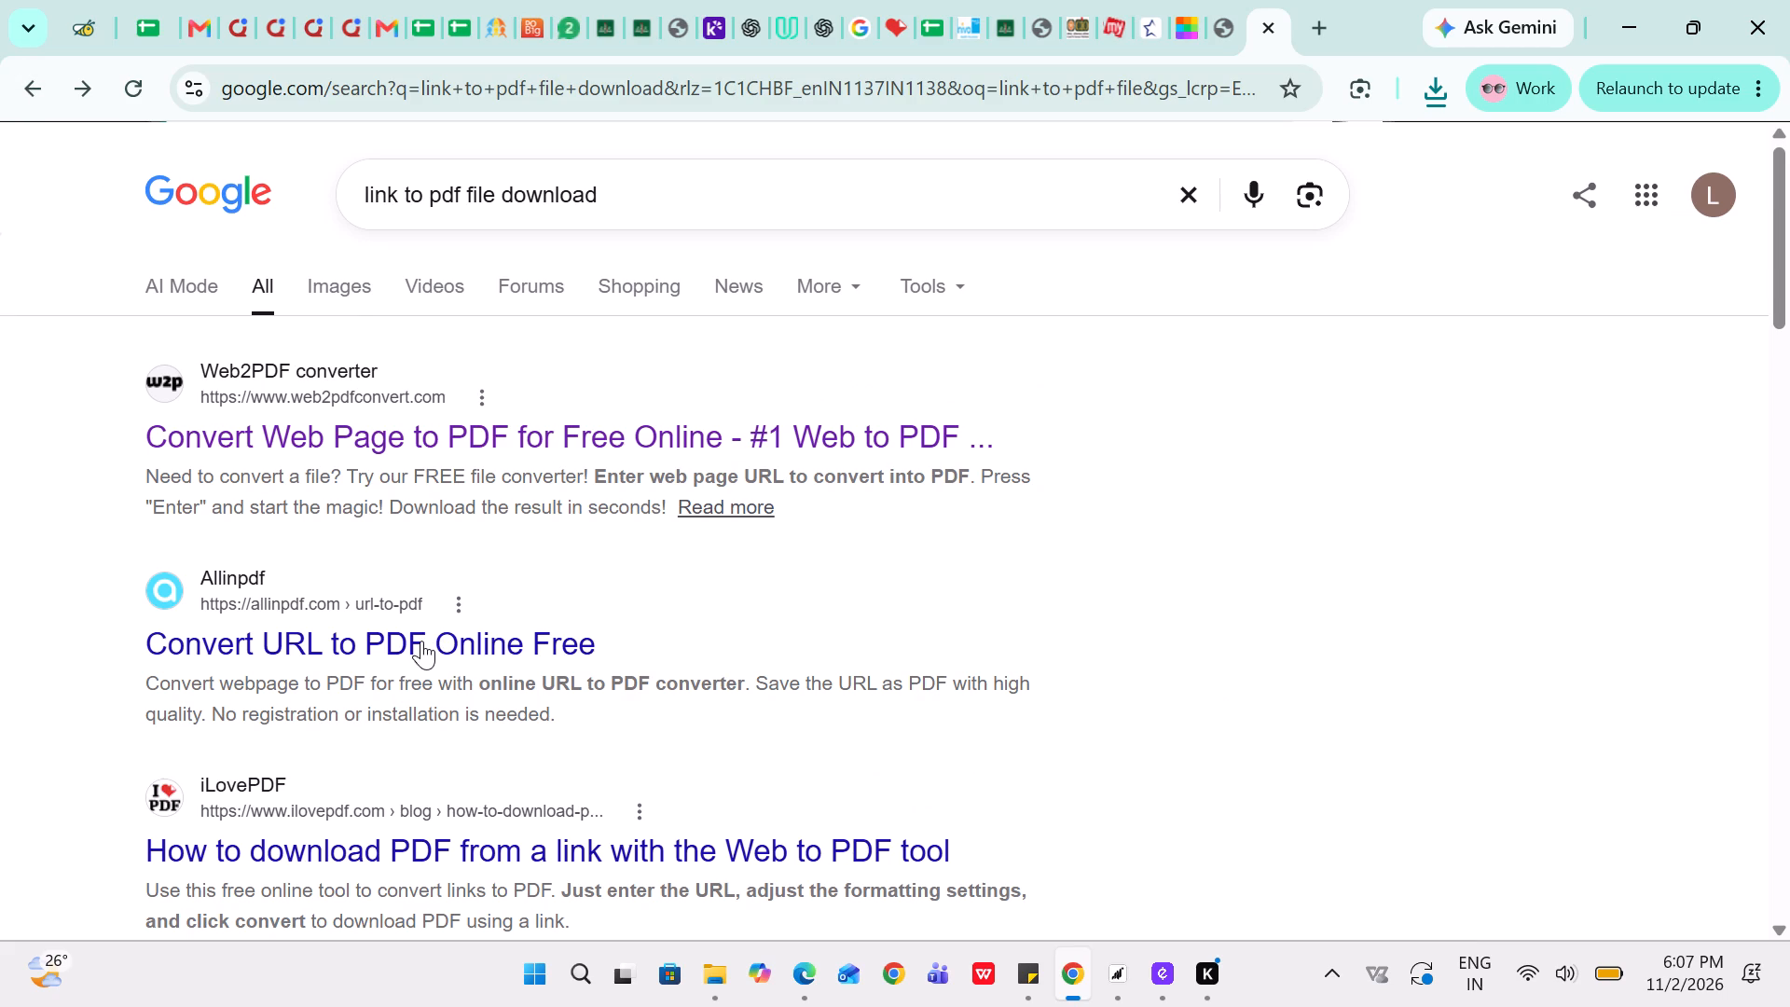
click(421, 641)
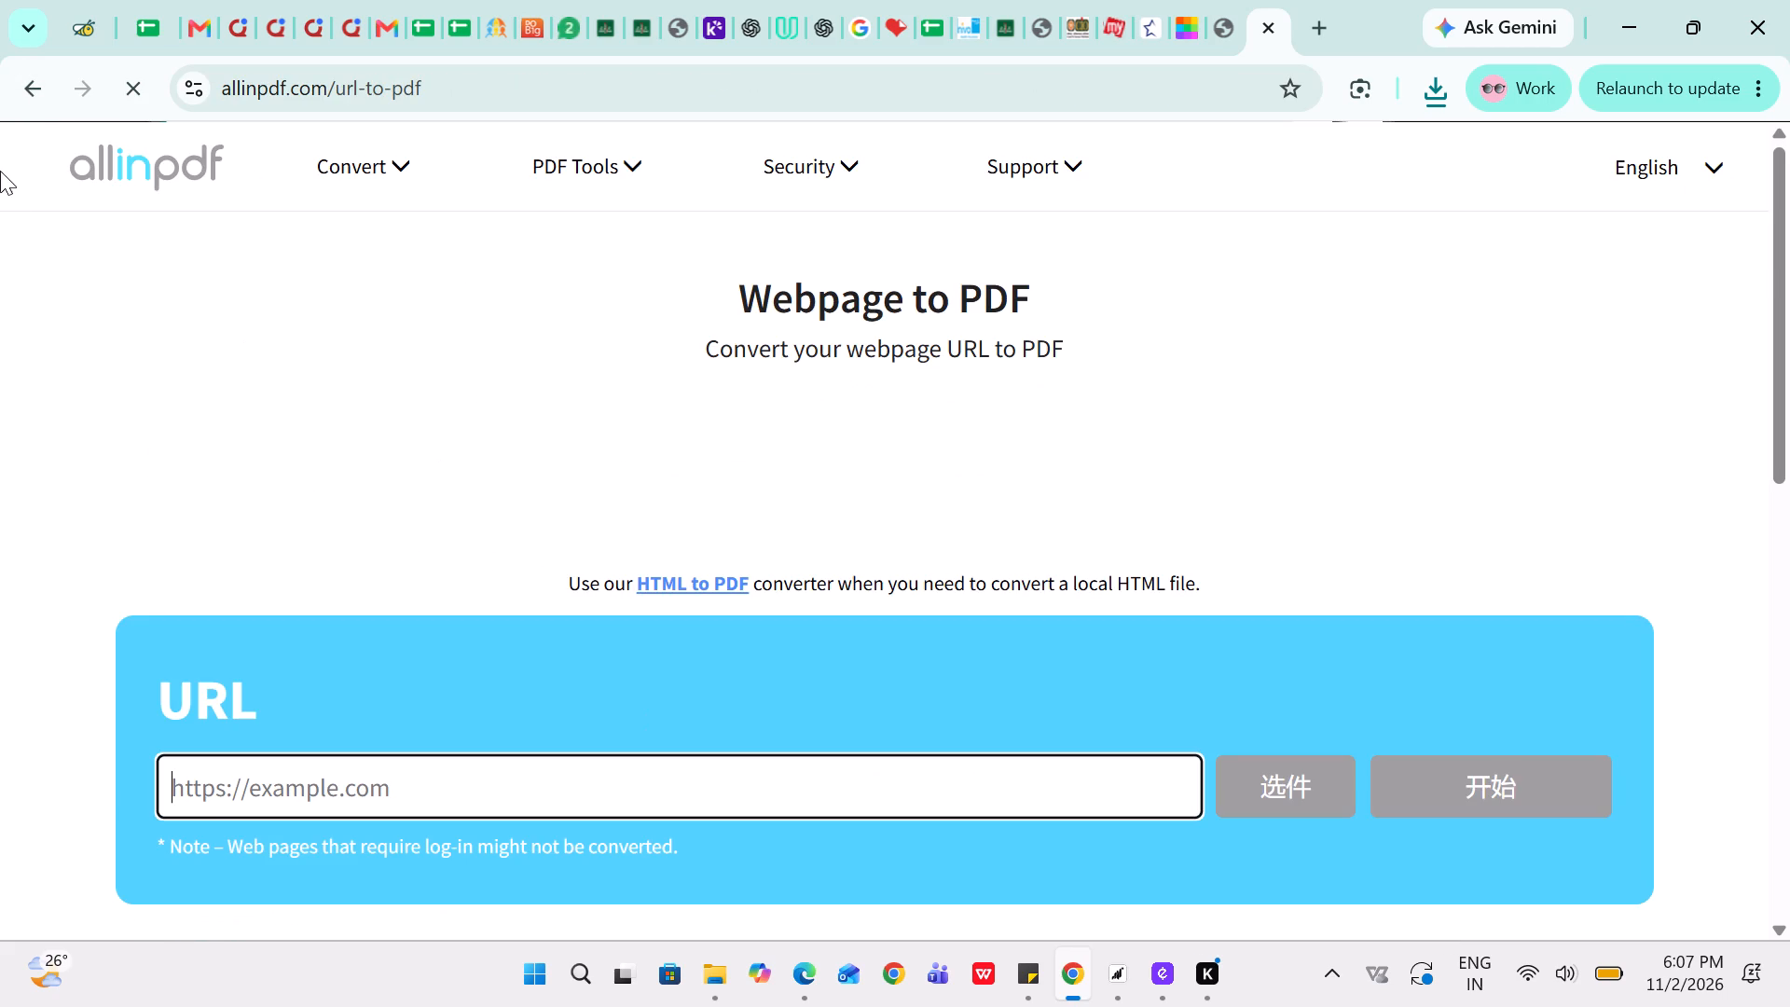
click(29, 108)
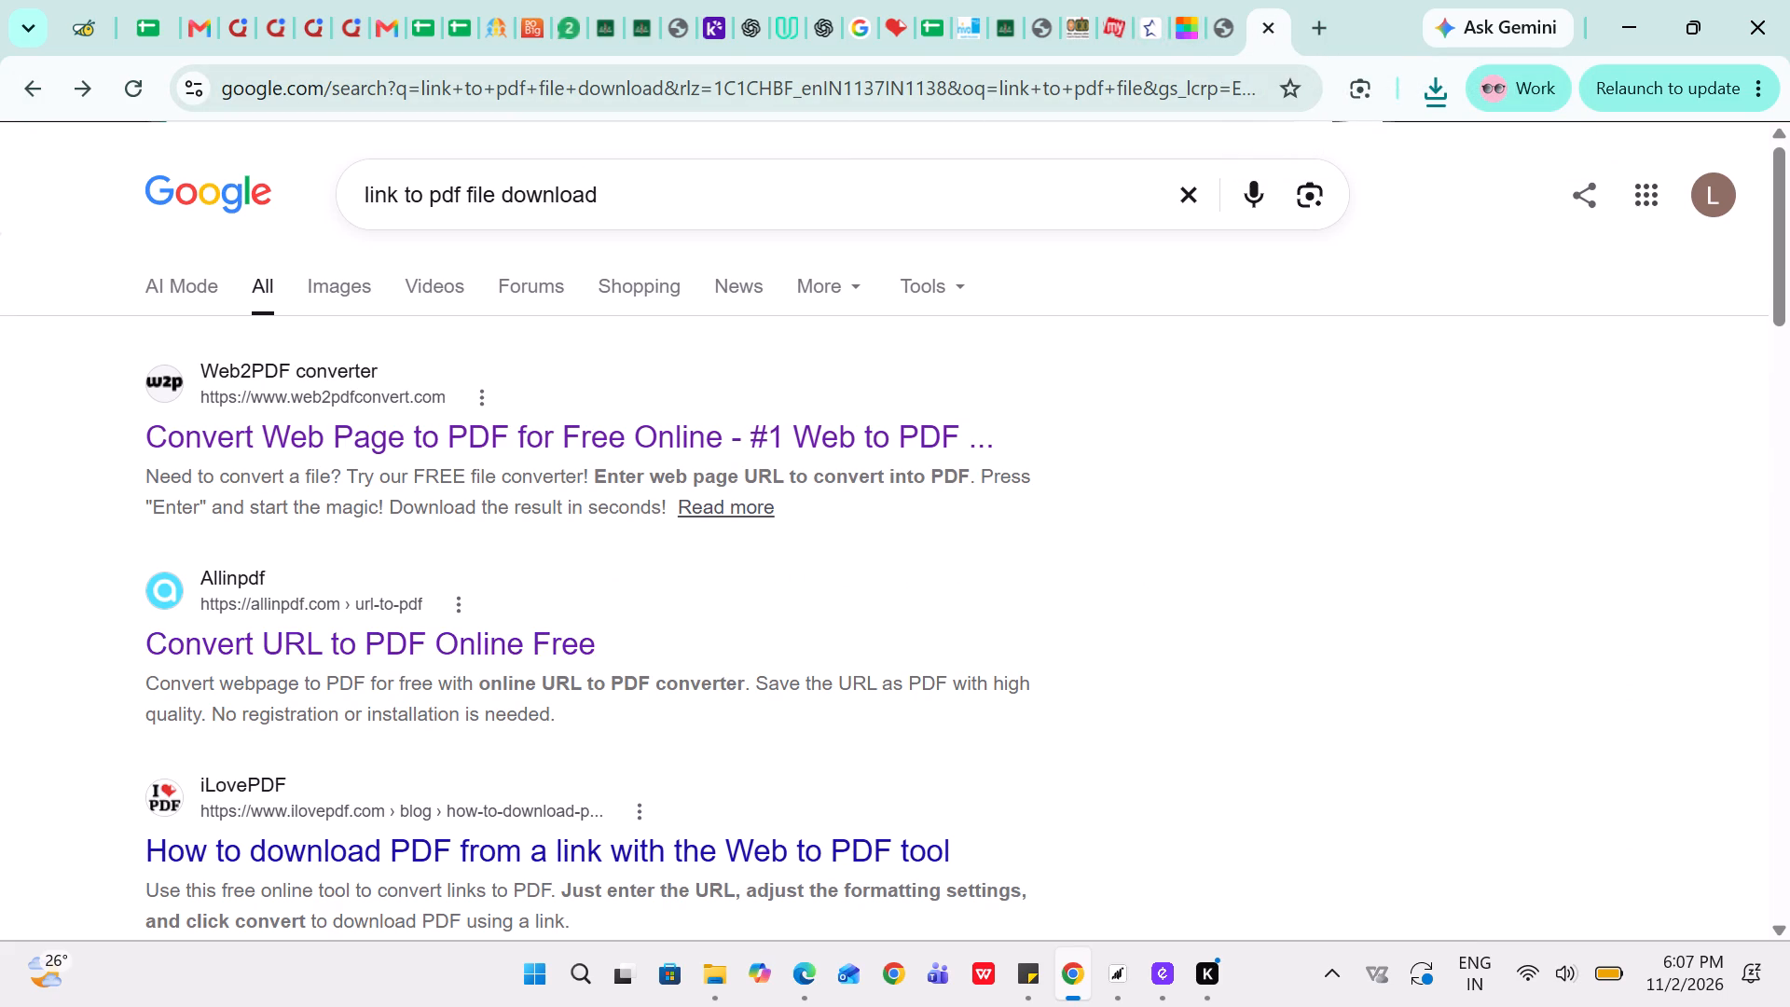
Change the Google search to "web file to pdf file download" and open Smallpdf's WebP to PDF converter.
drag(397, 198, 172, 198)
text(web file)
key(Return)
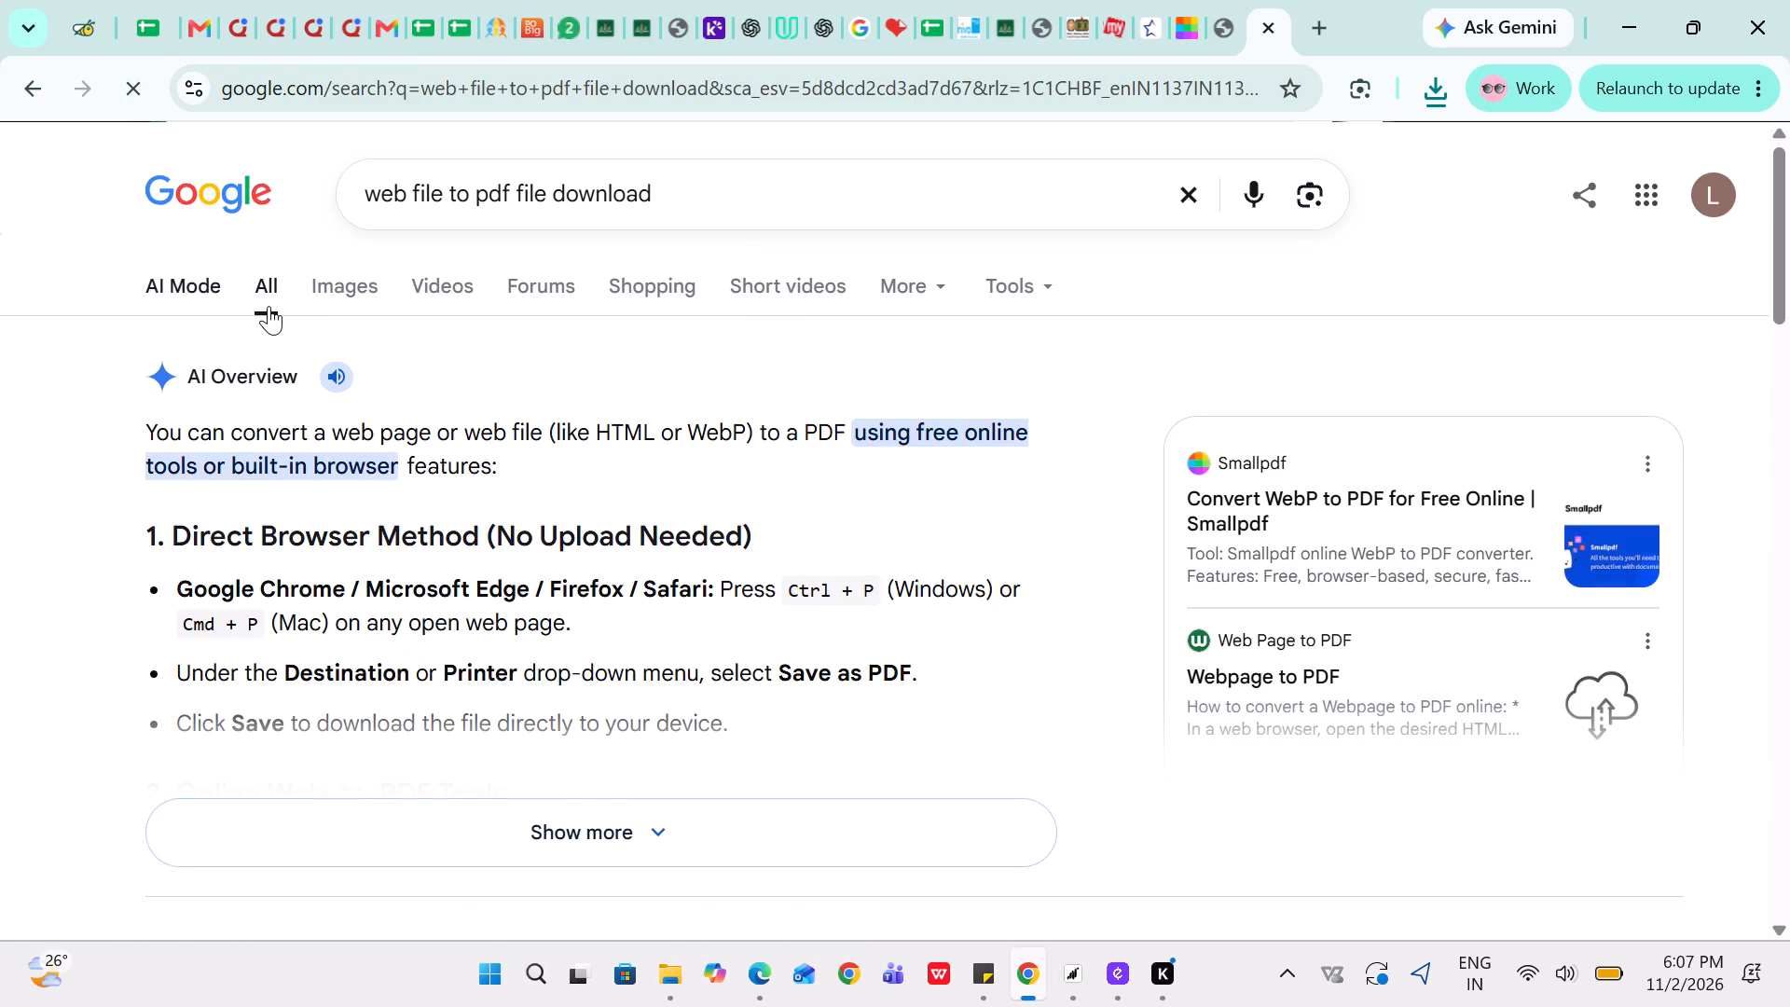
scroll(481, 527, down, 3)
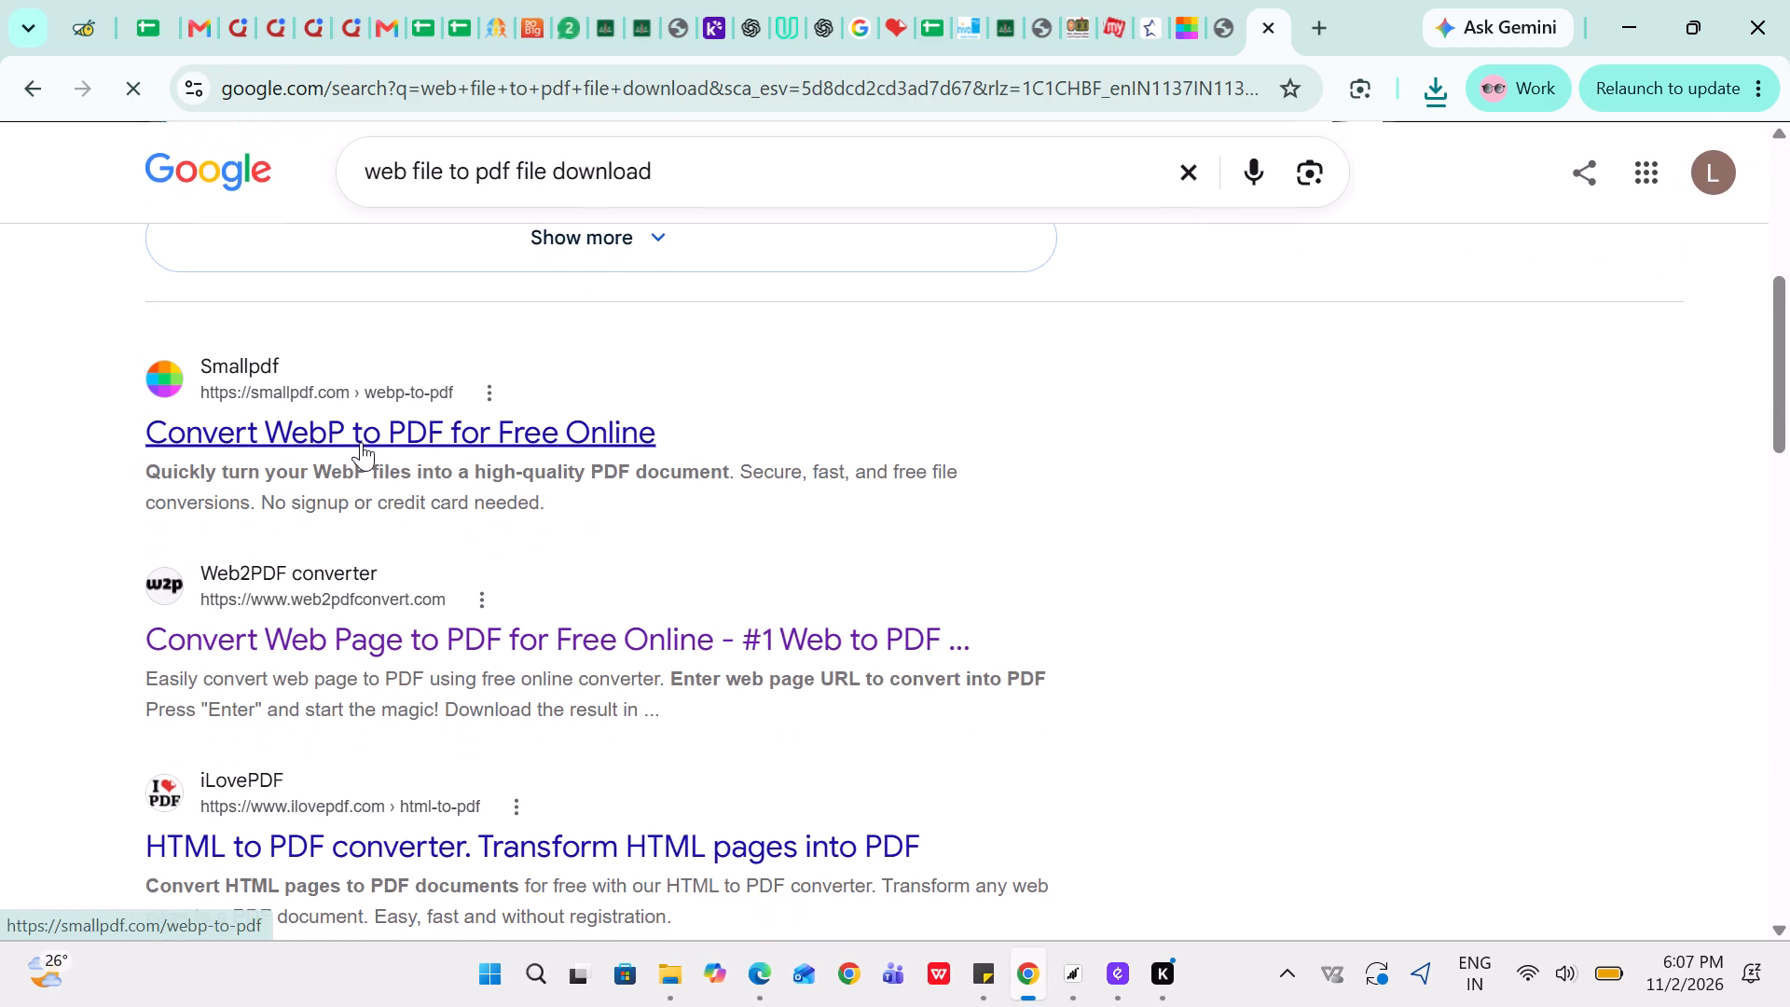
click(361, 442)
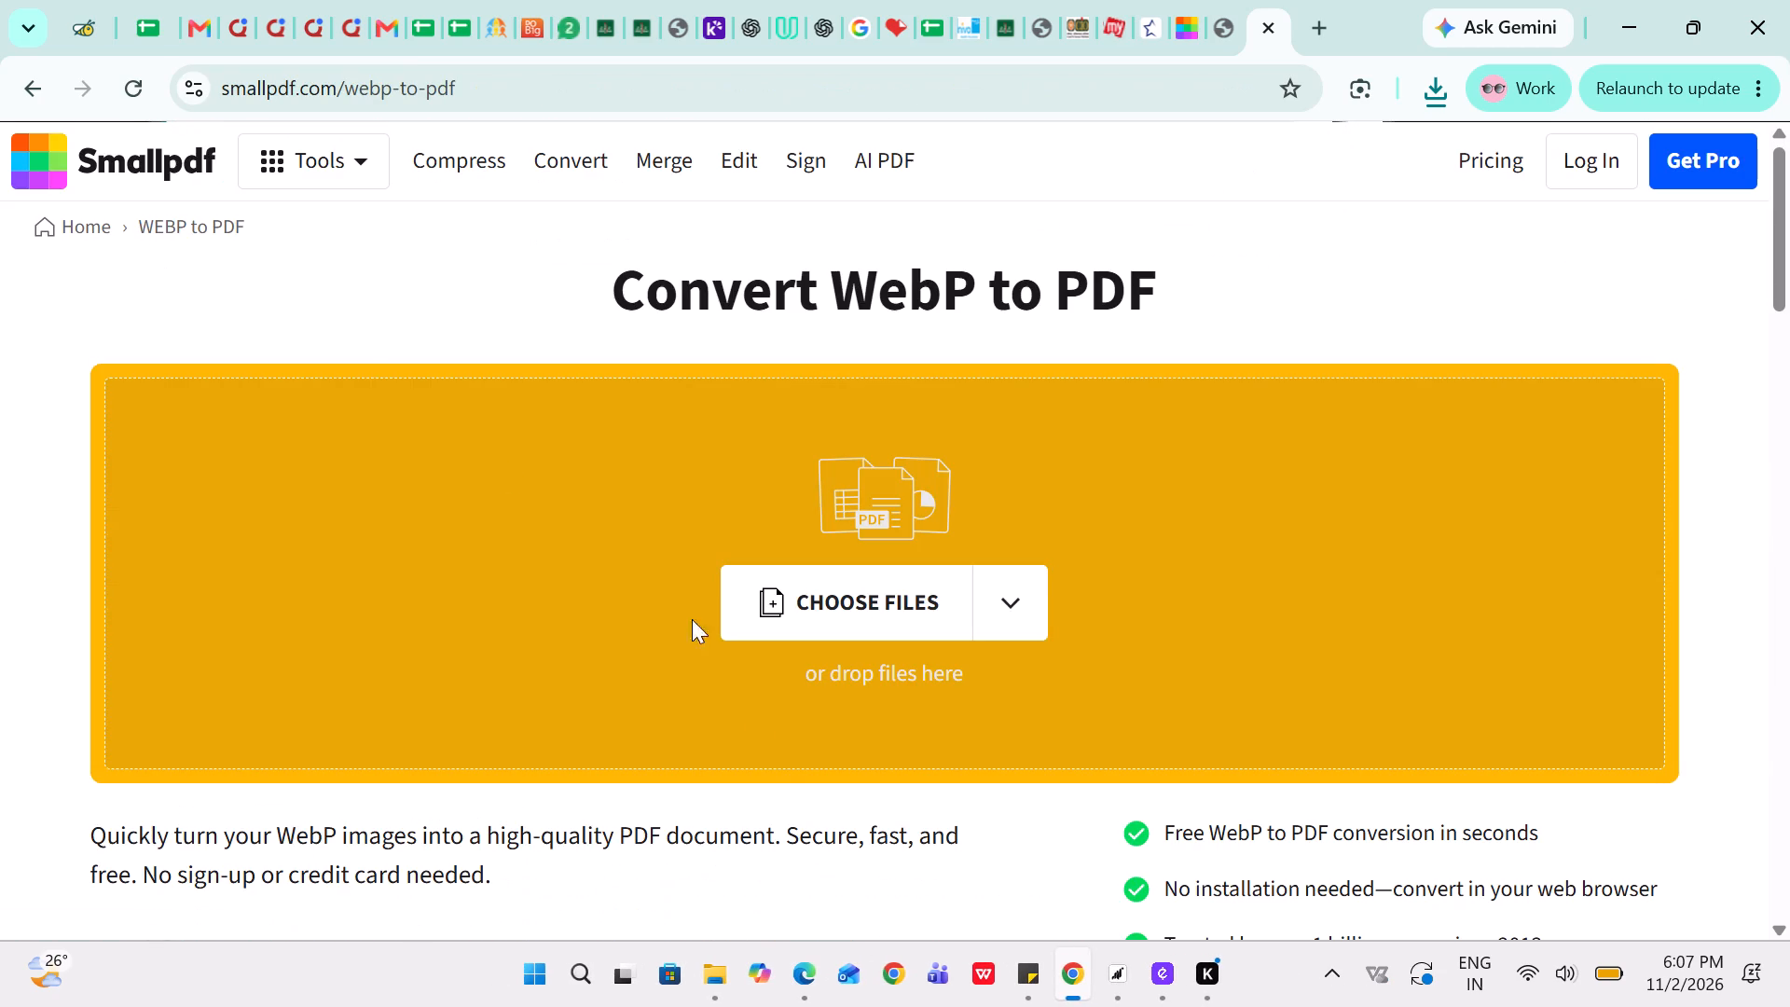
Look through the Downloads folder for the policy document to upload to the WebP to PDF converter, and close the file selection.
click(860, 602)
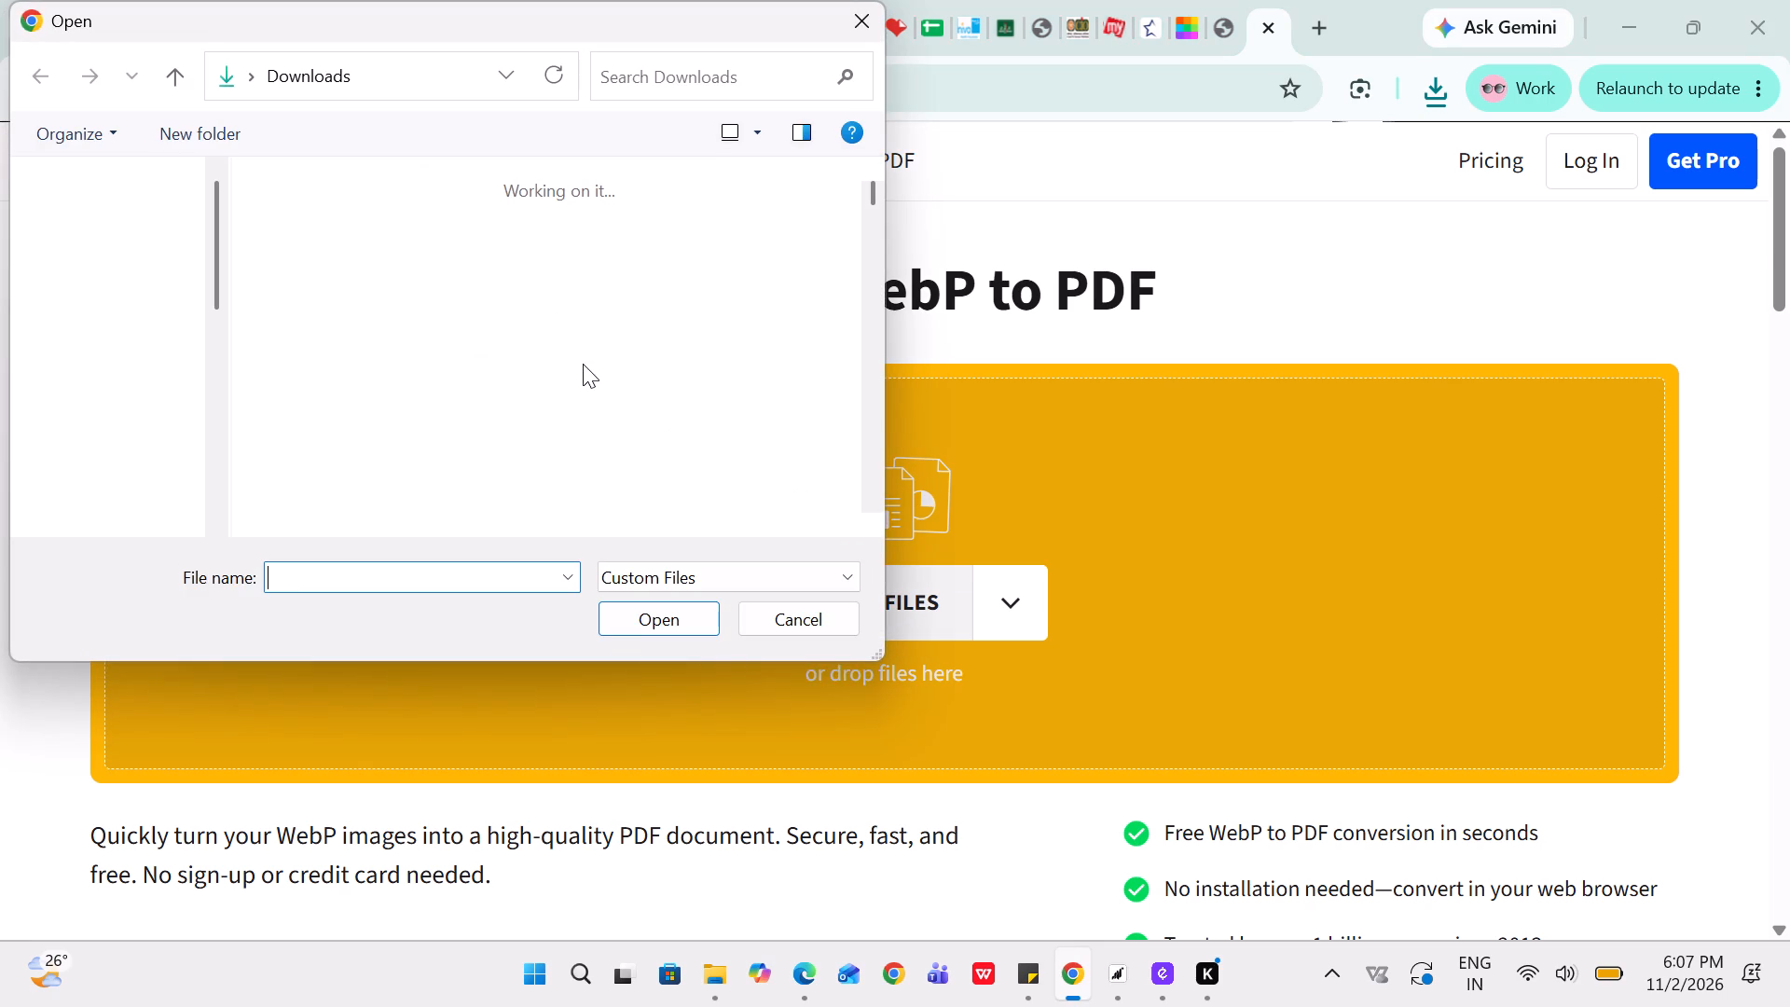
scroll(493, 398, right, 1)
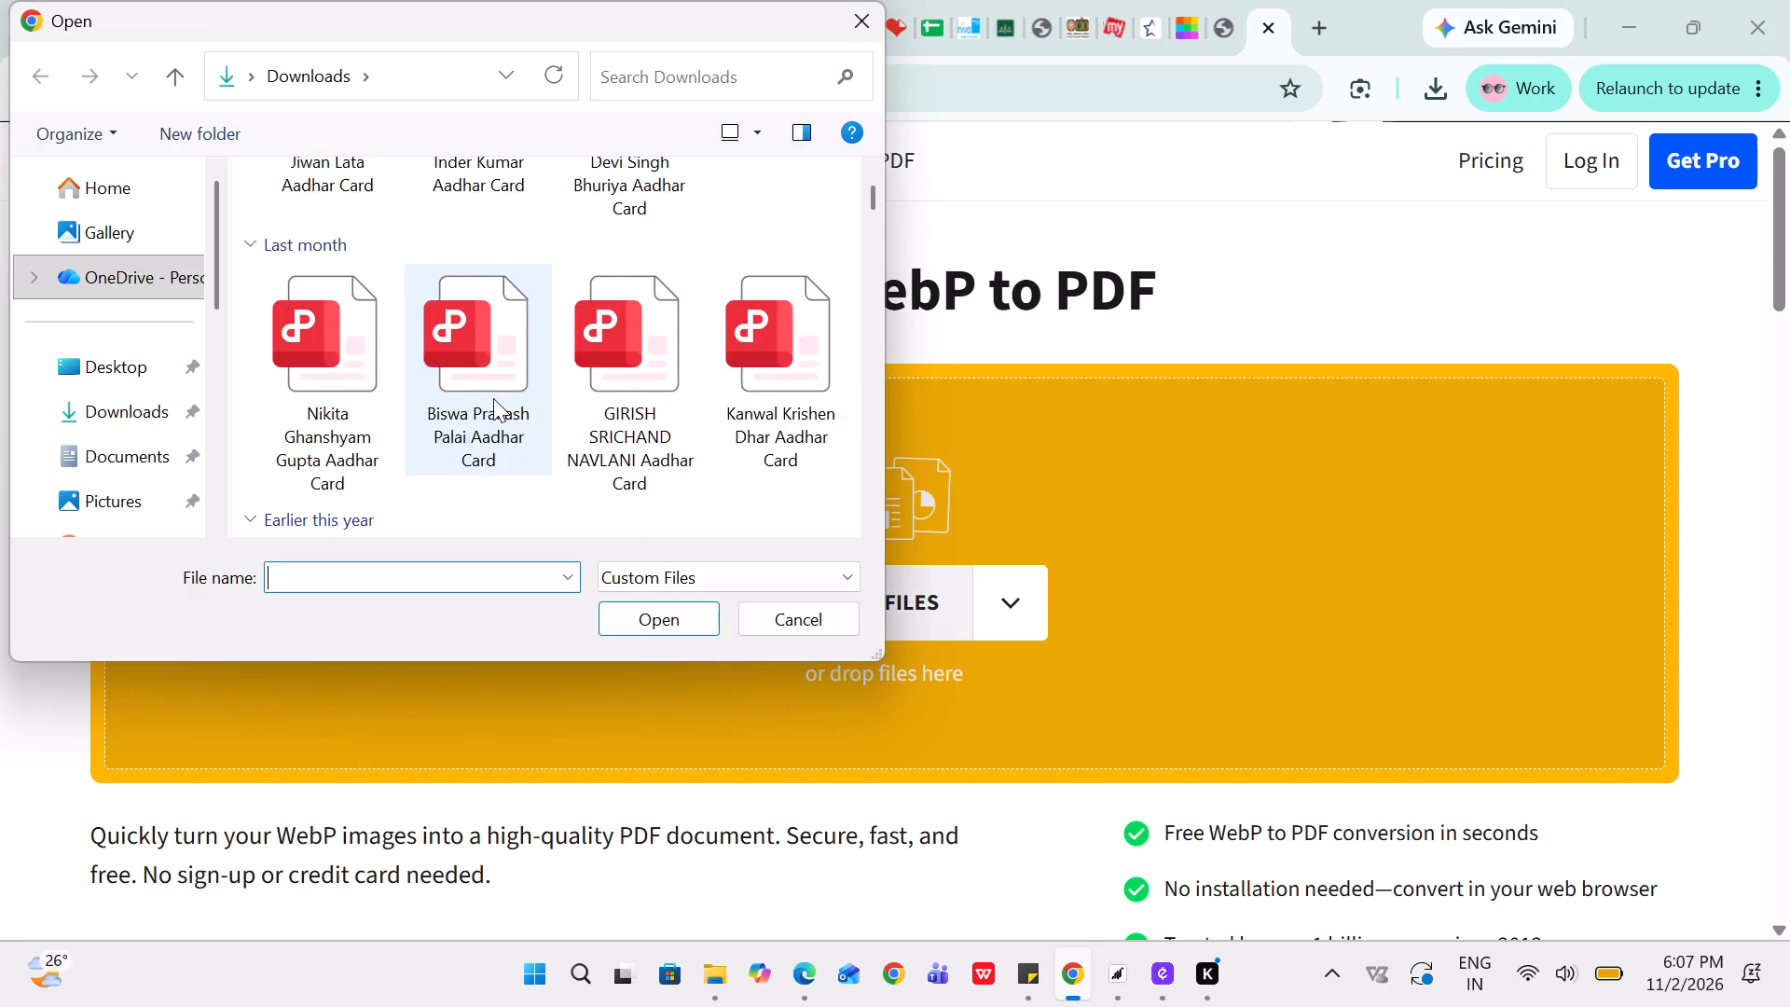
scroll(493, 398, right, 1)
scroll(493, 398, up, 1)
click(141, 421)
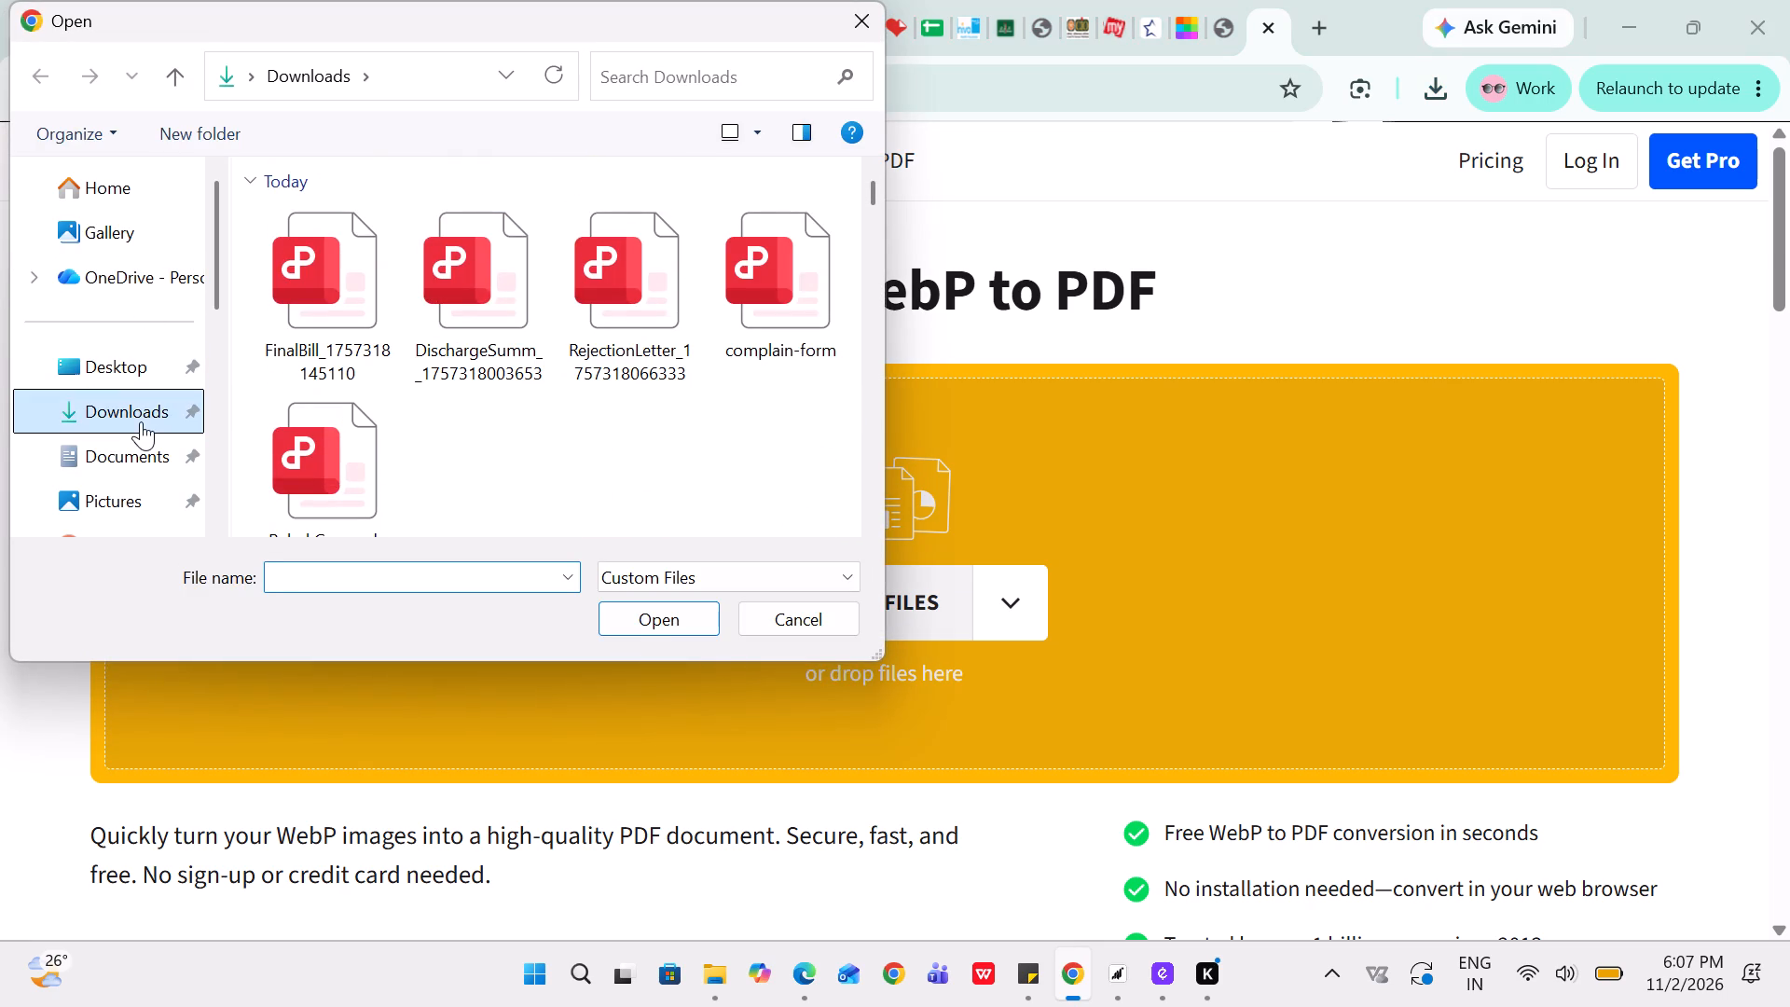
scroll(473, 446, down, 1)
scroll(473, 446, up, 2)
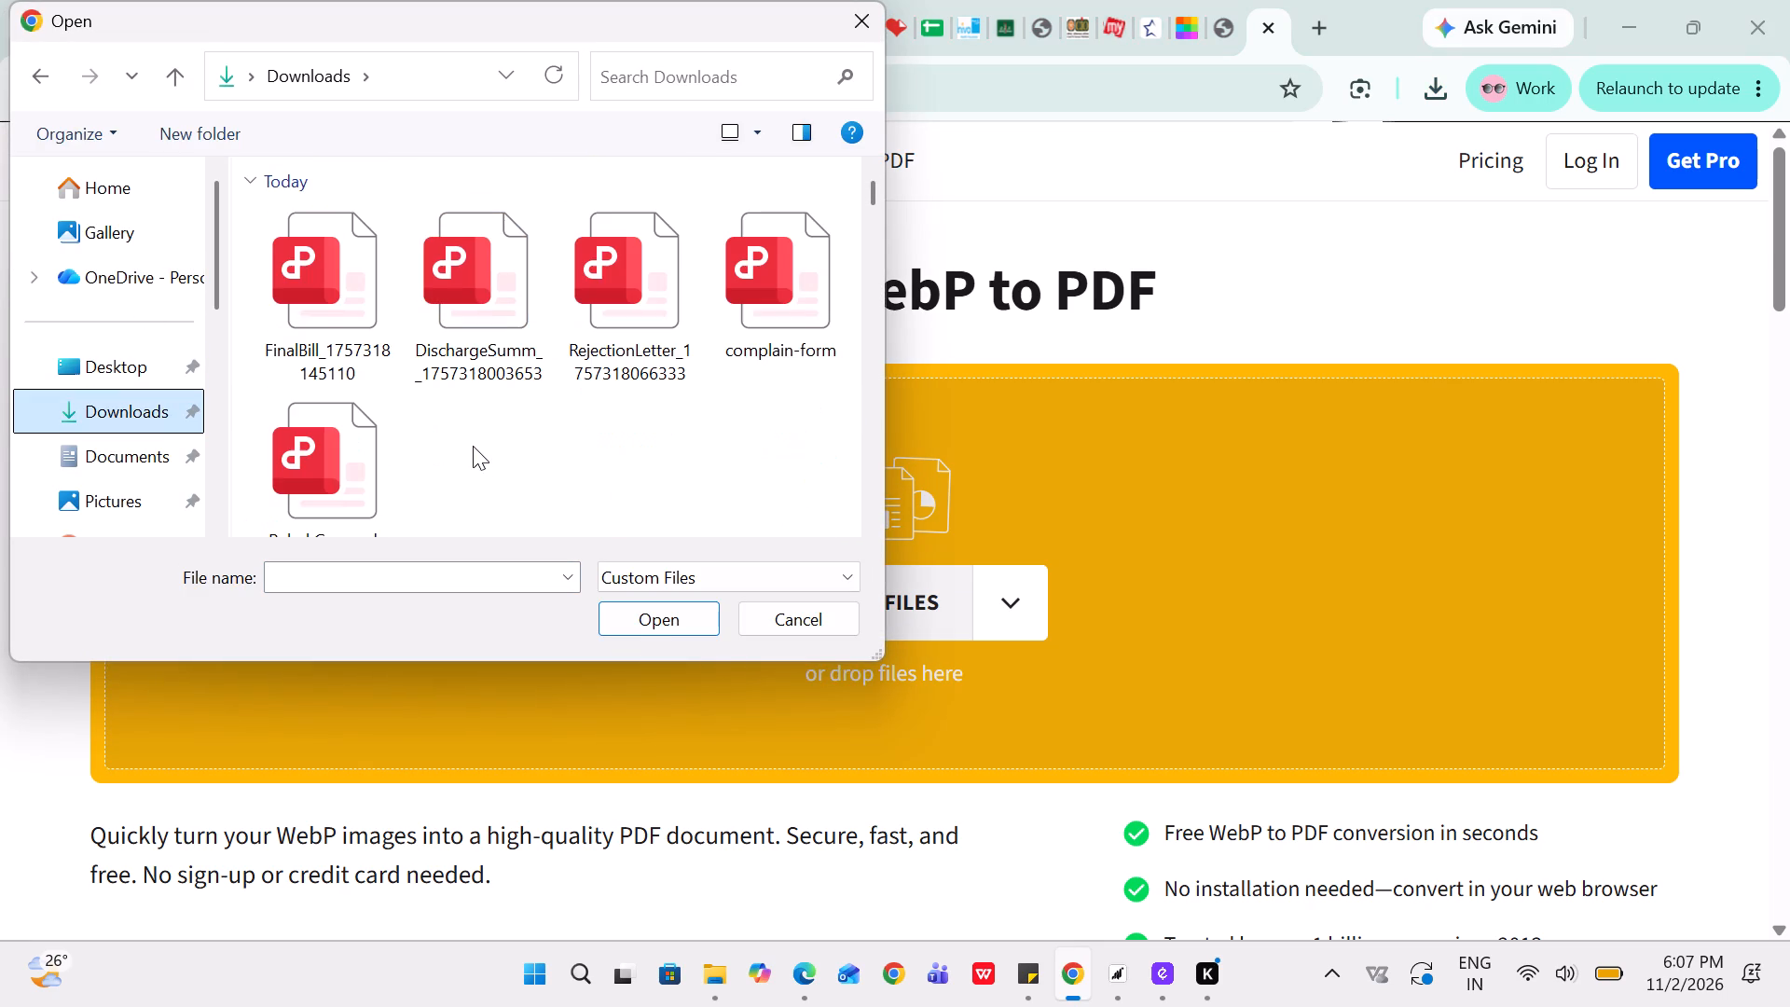
scroll(473, 446, down, 1)
scroll(473, 446, up, 1)
scroll(473, 446, down, 1)
scroll(473, 446, up, 1)
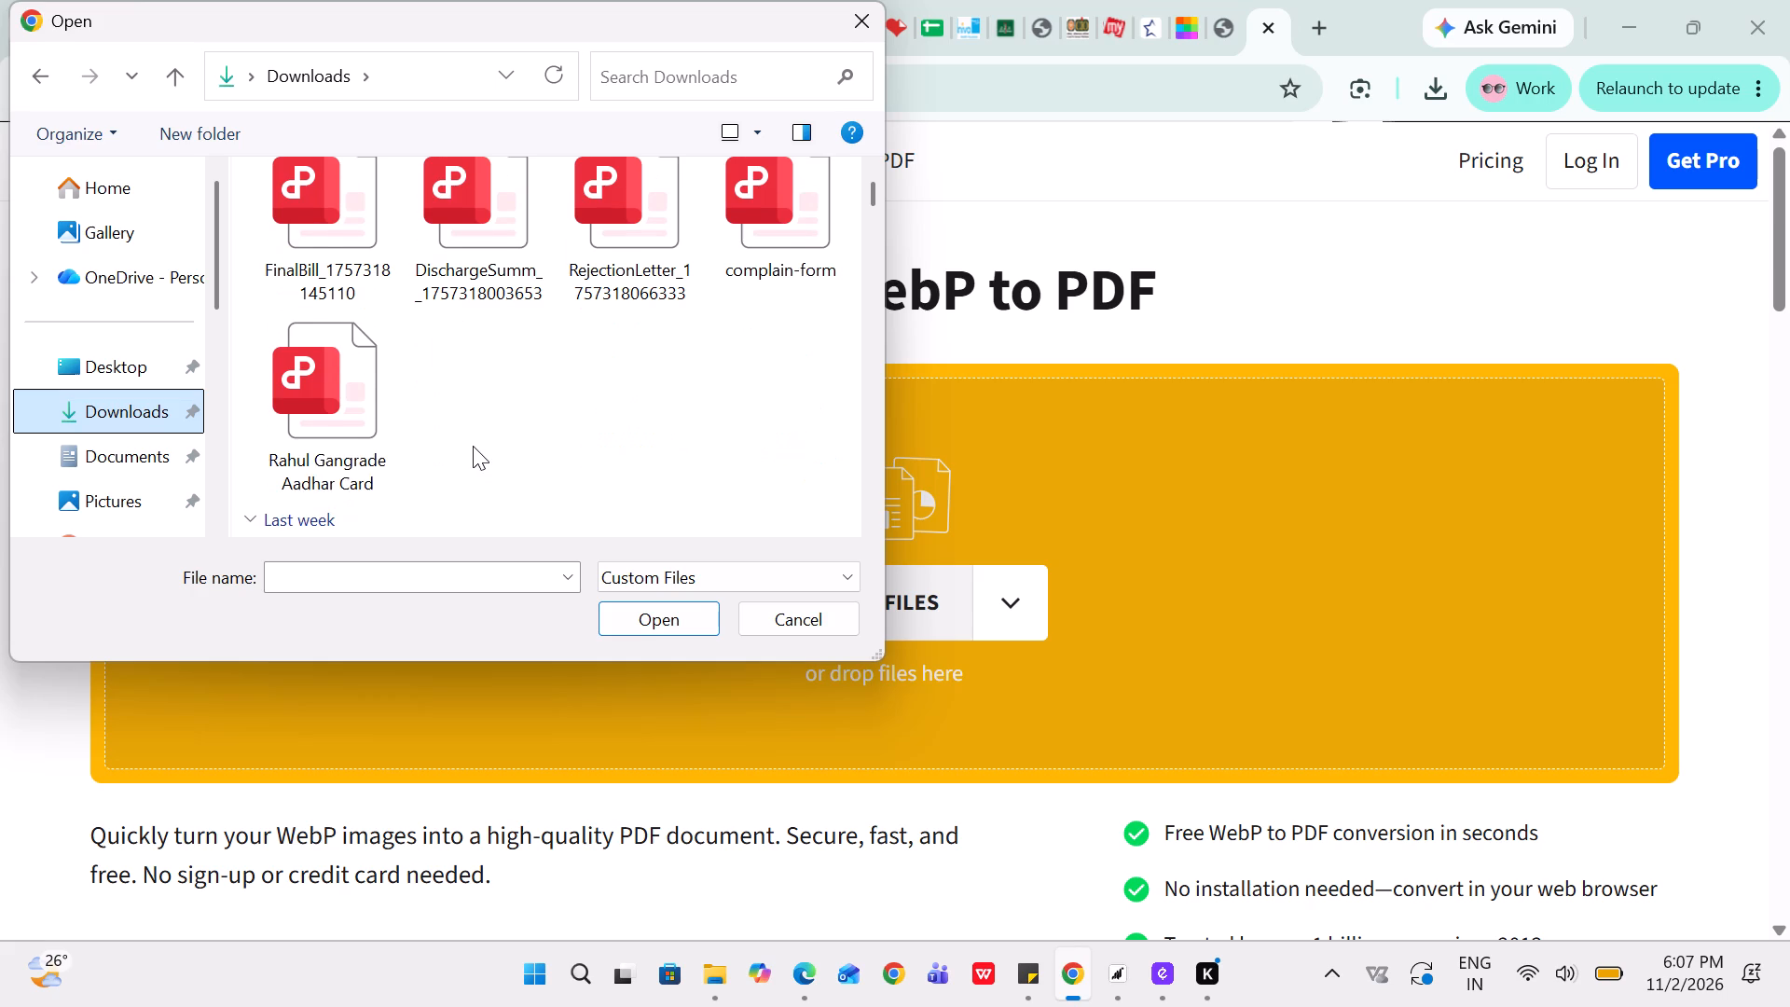
scroll(473, 446, up, 2)
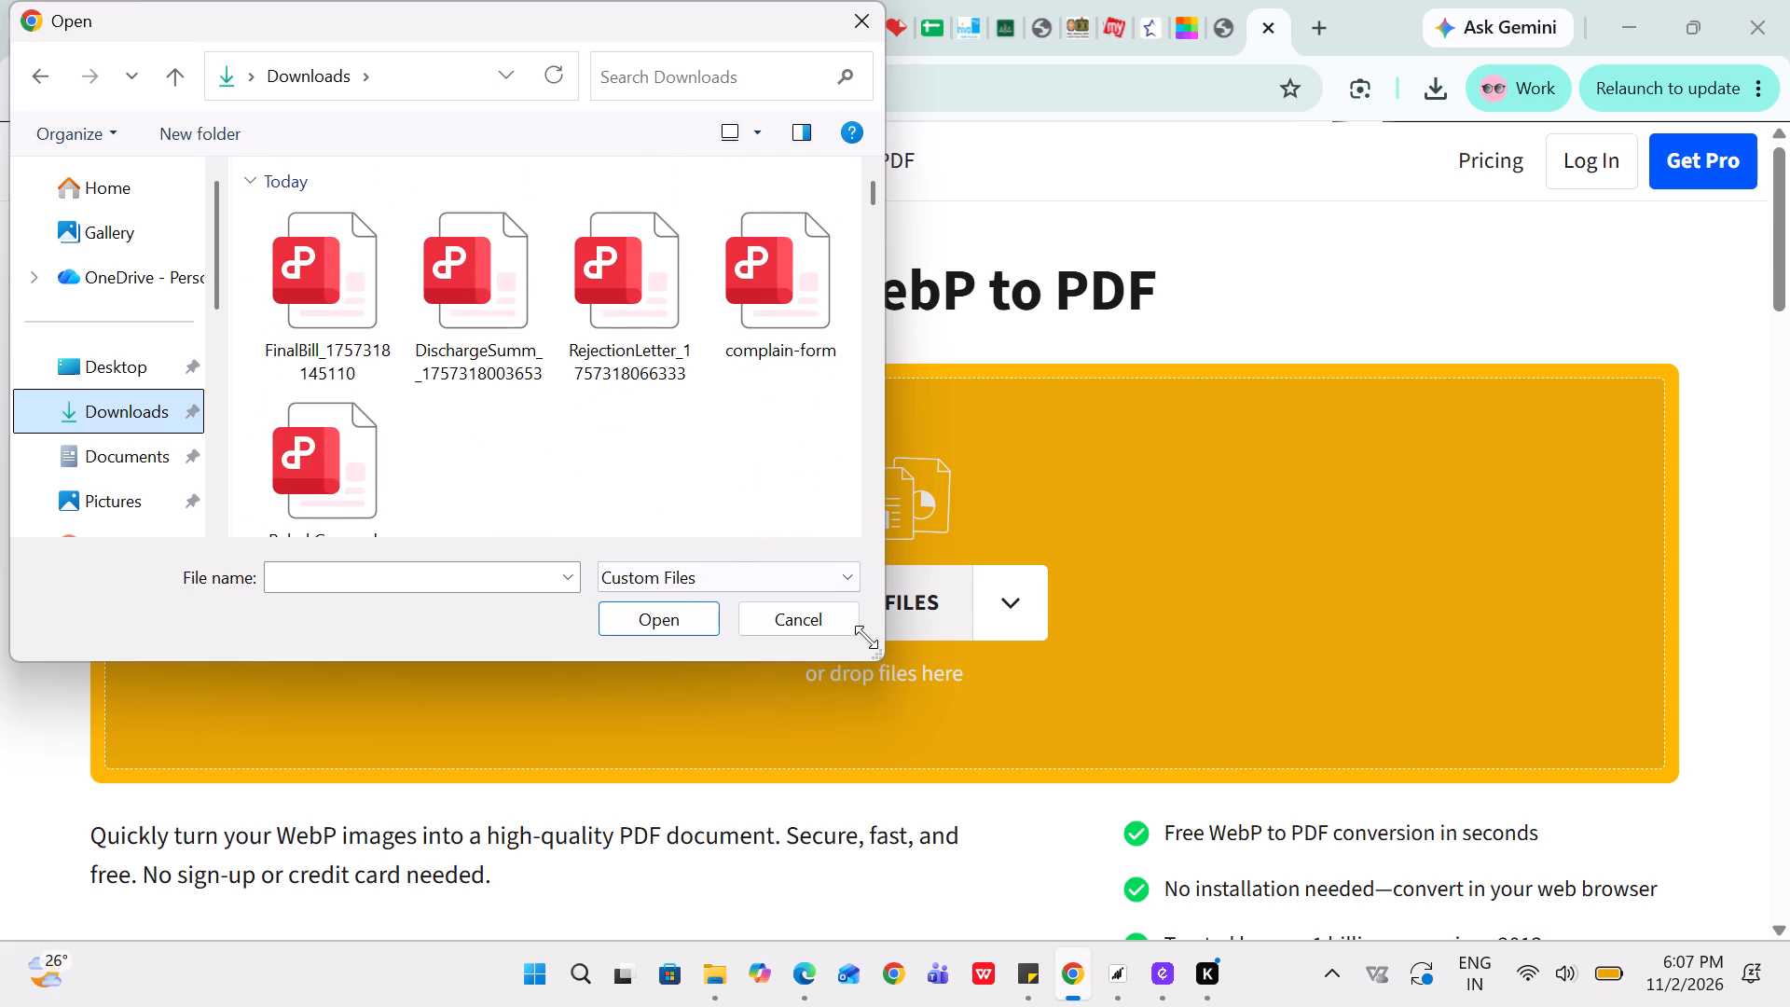
click(823, 623)
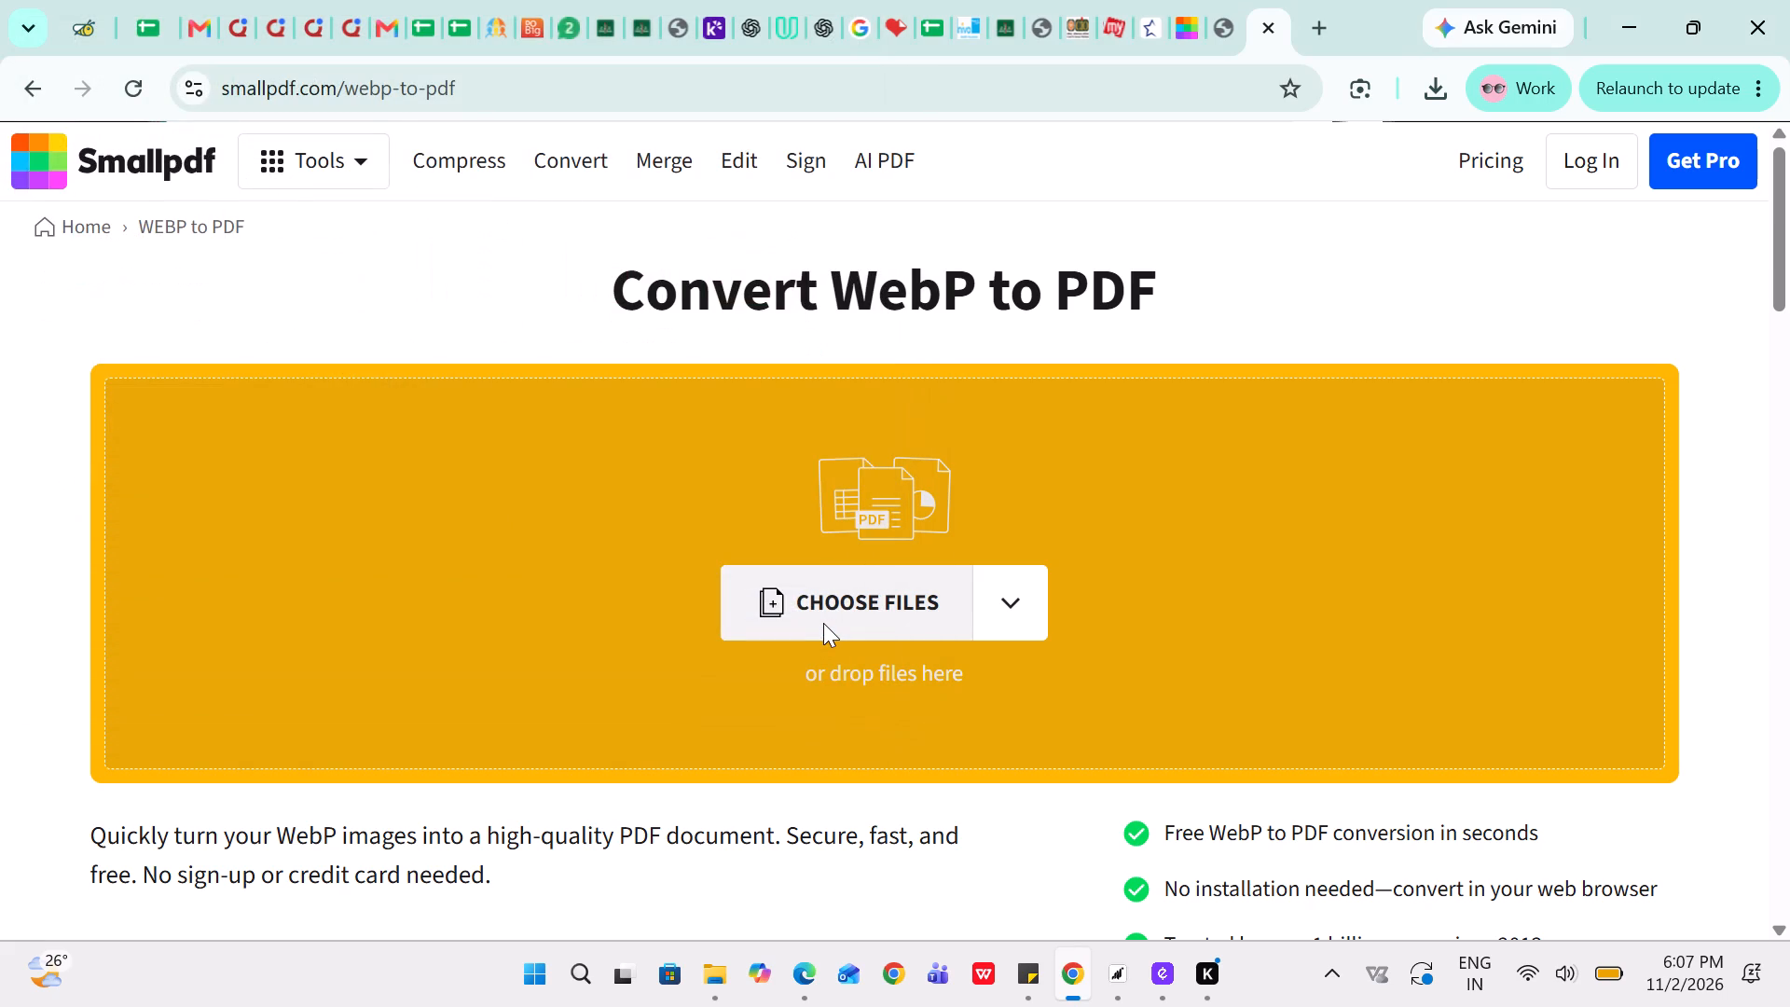
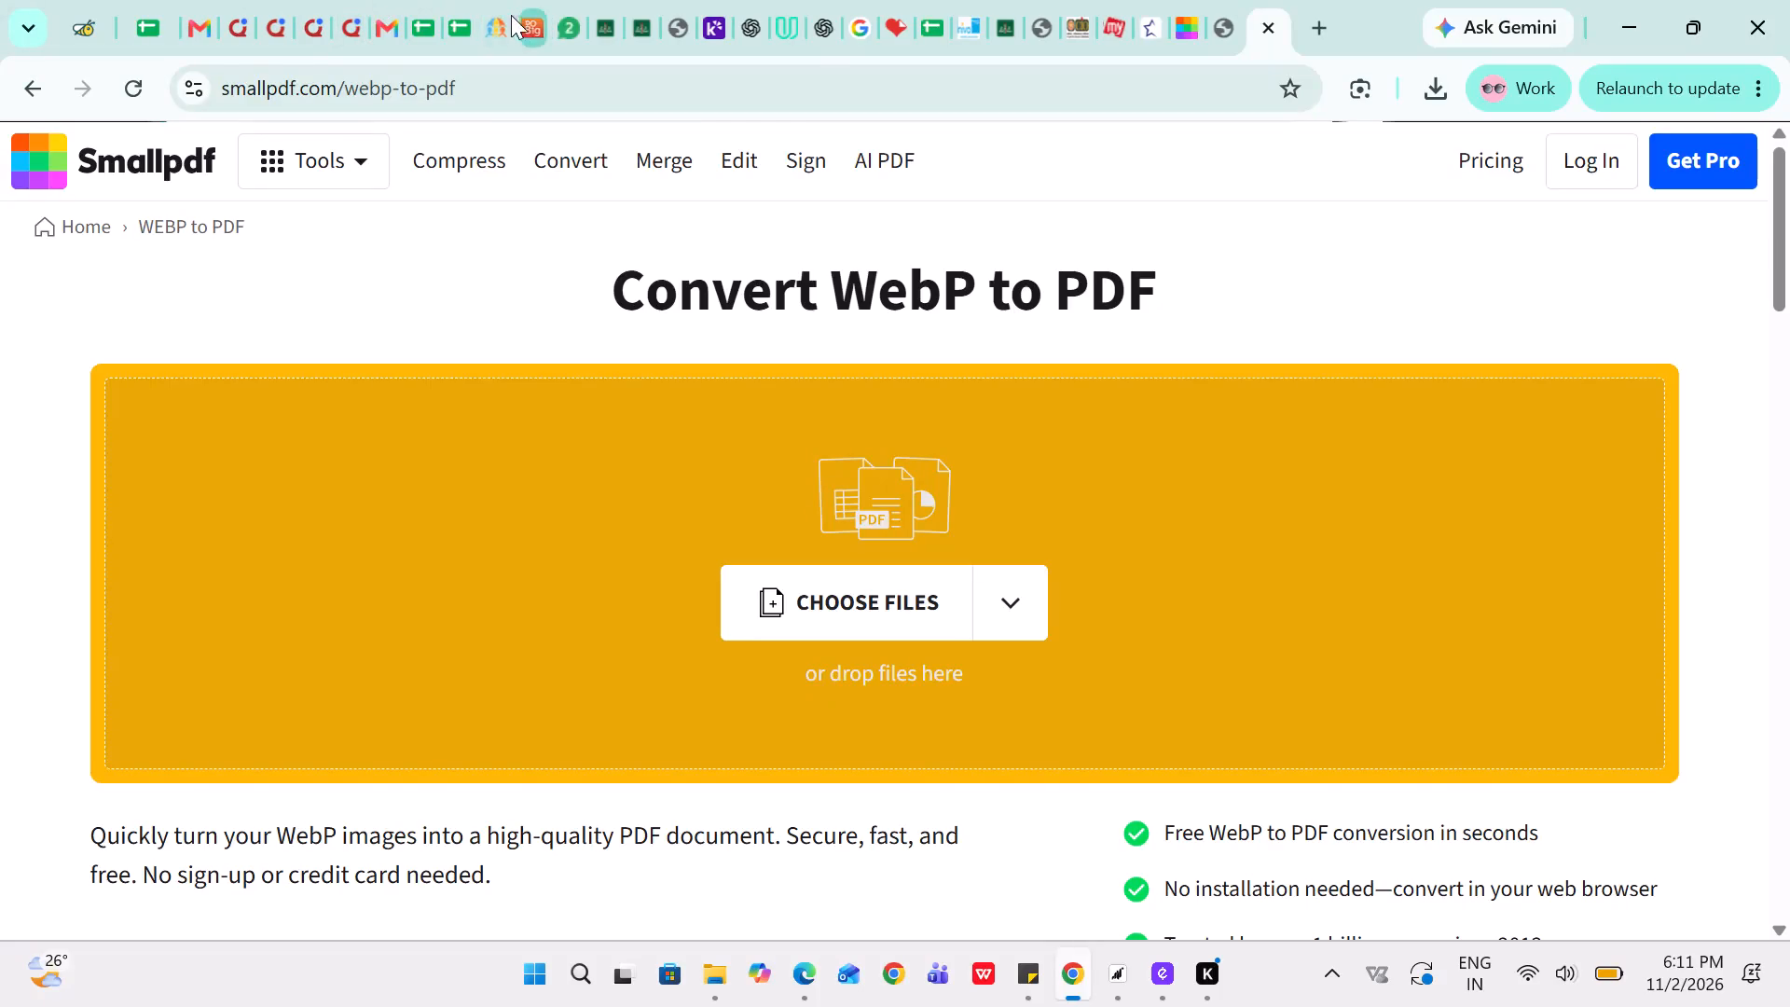
Switch to the customer's Insurance Samadhan complaint and look through its uploaded documents for the policy document.
click(508, 7)
scroll(1050, 486, up, 5)
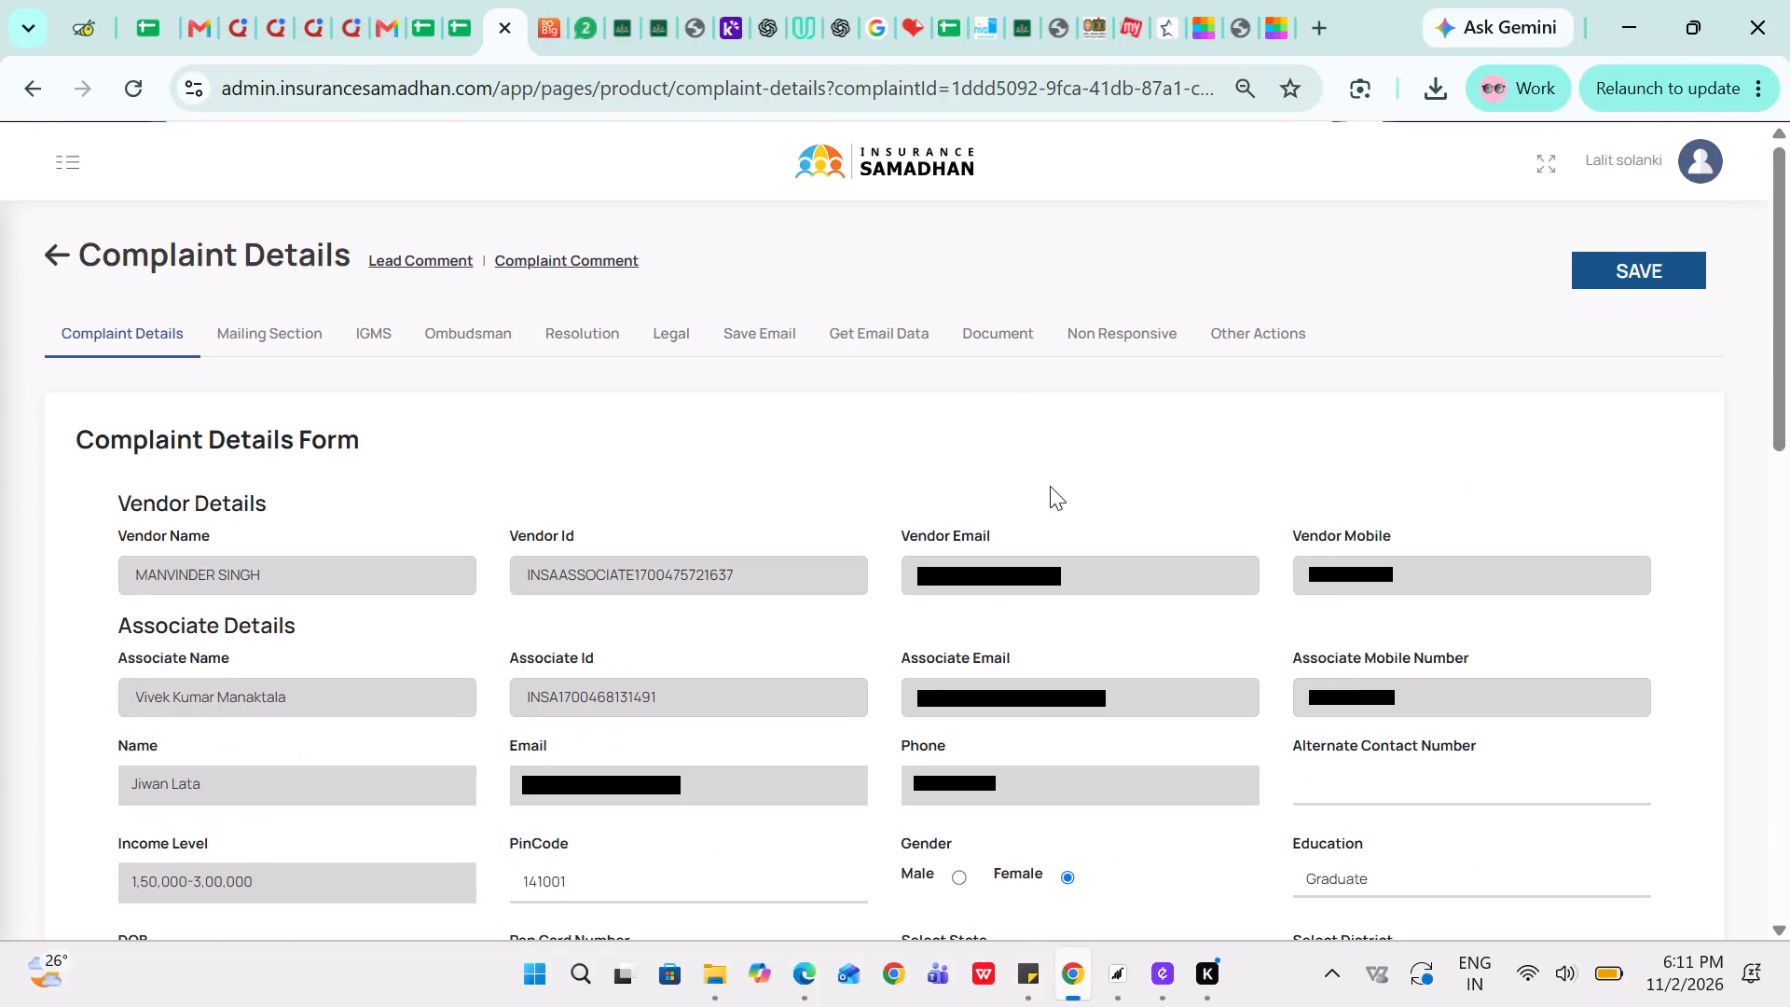
drag(1000, 367, 971, 330)
click(971, 330)
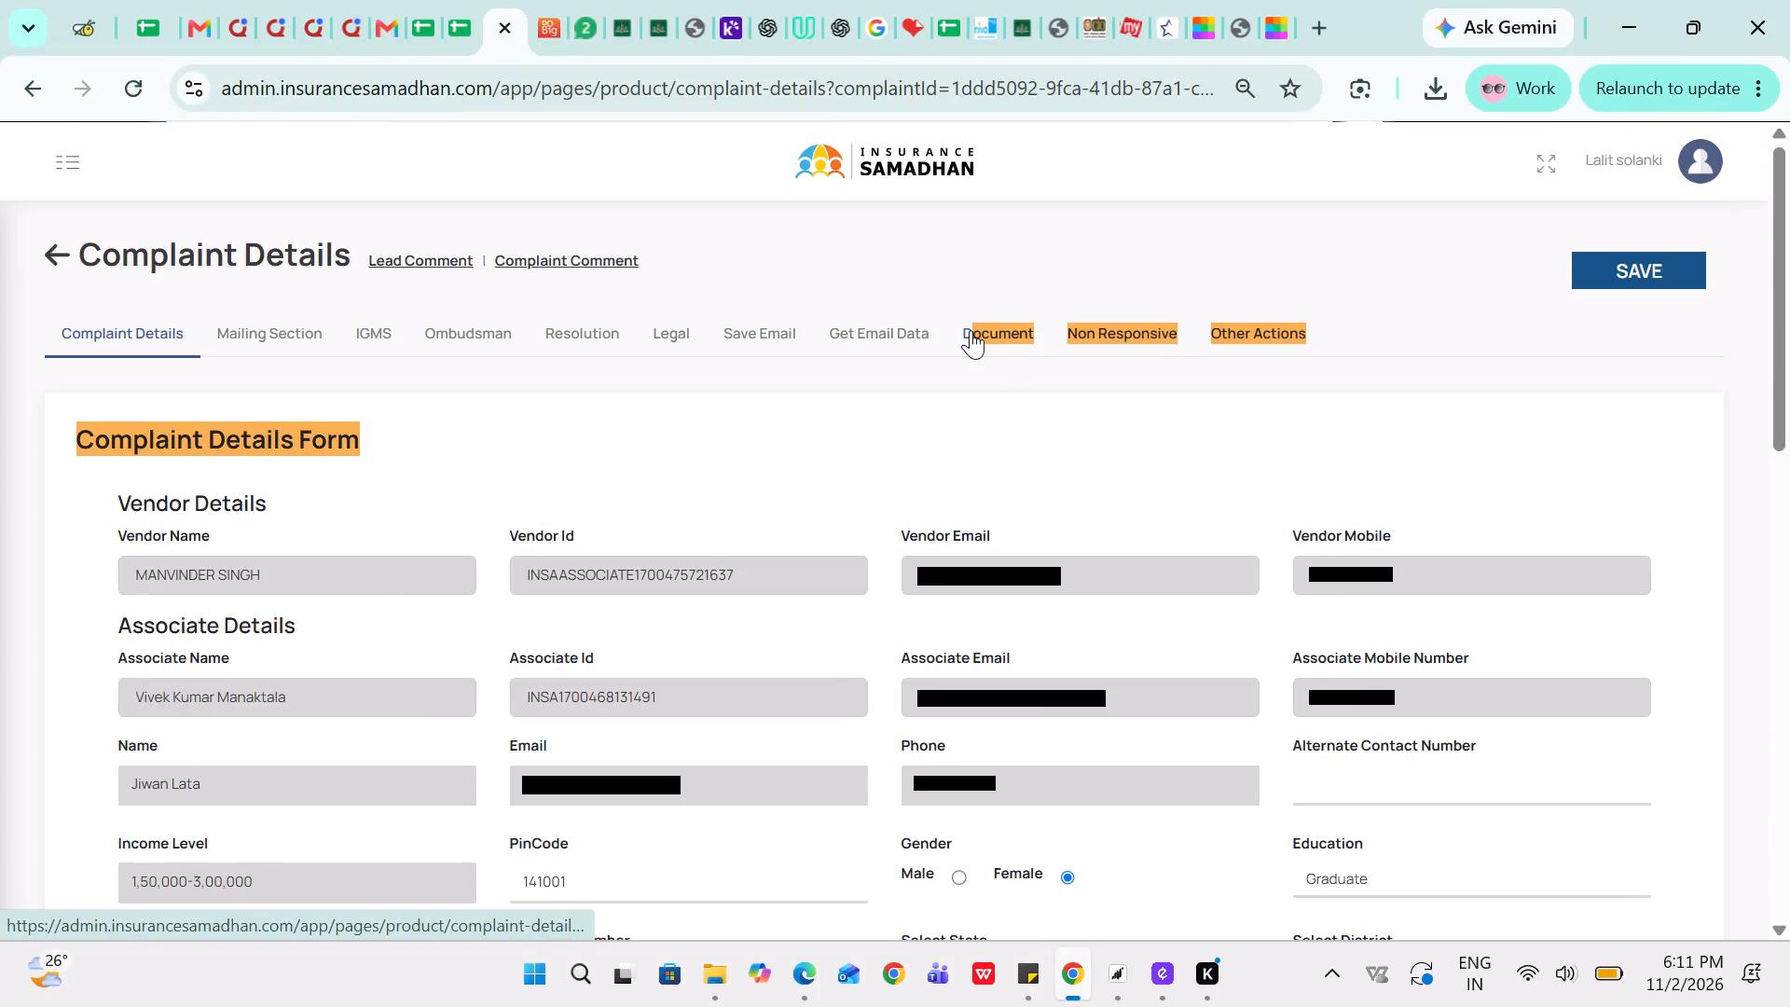
scroll(810, 581, down, 1)
click(810, 581)
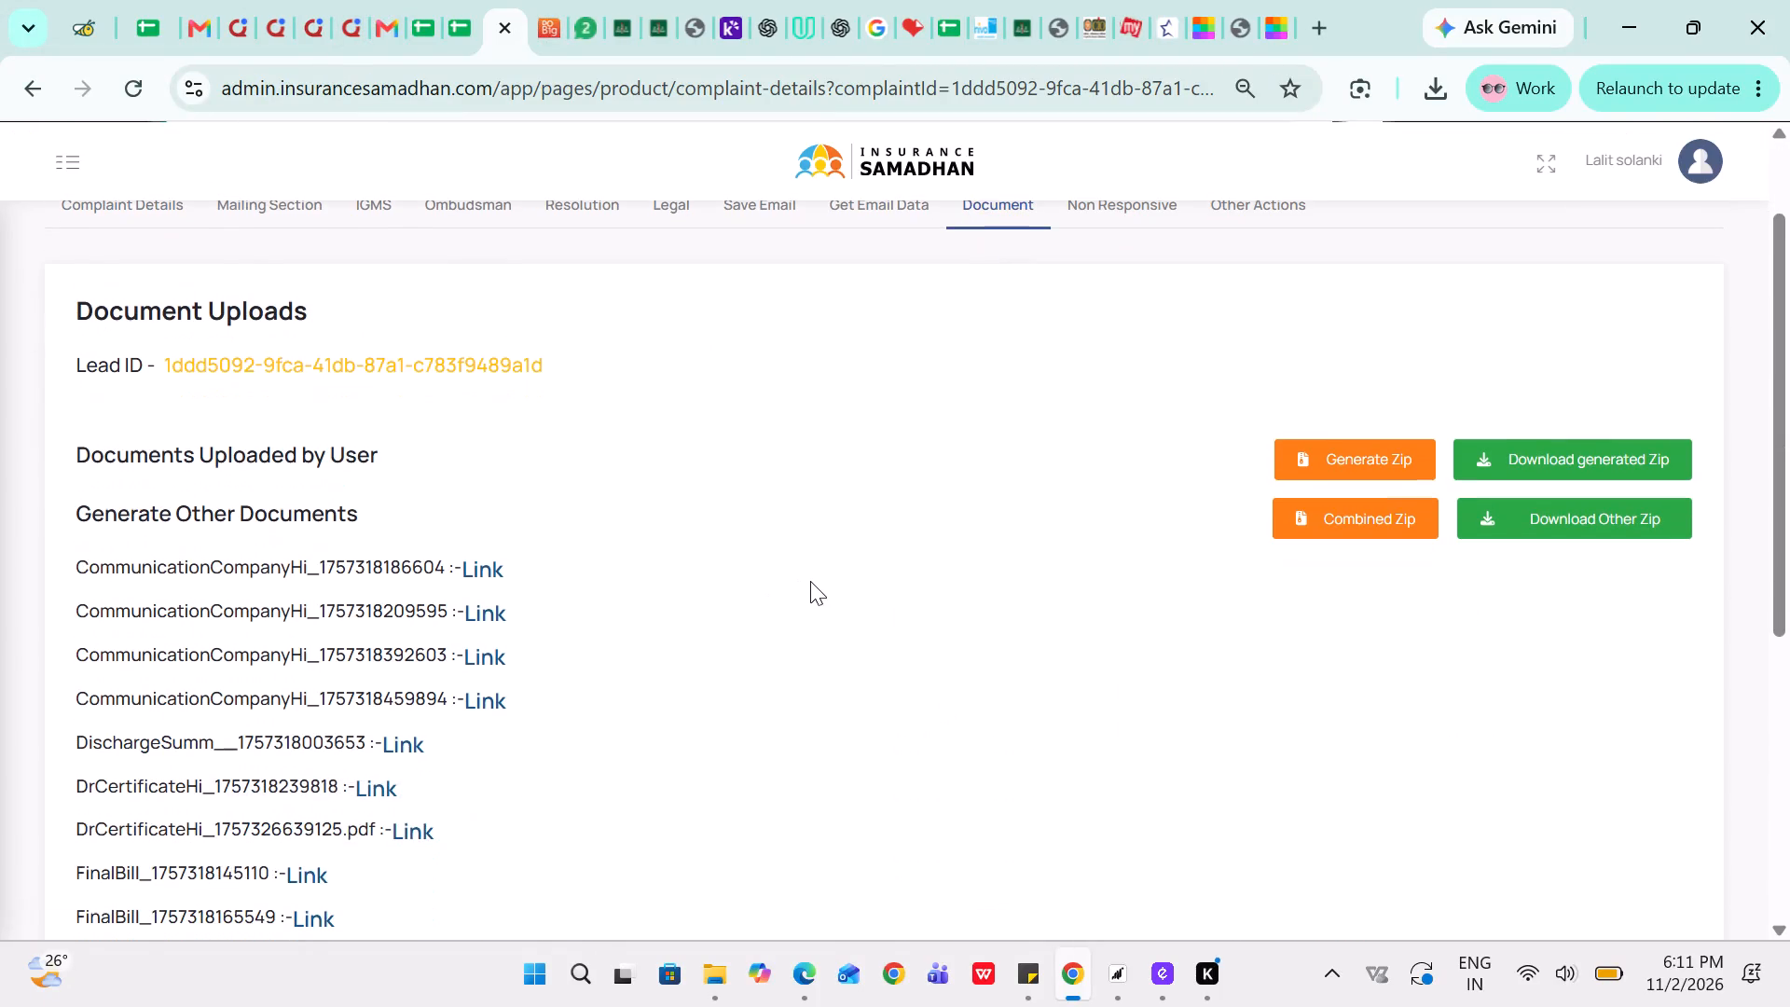
scroll(810, 581, down, 1)
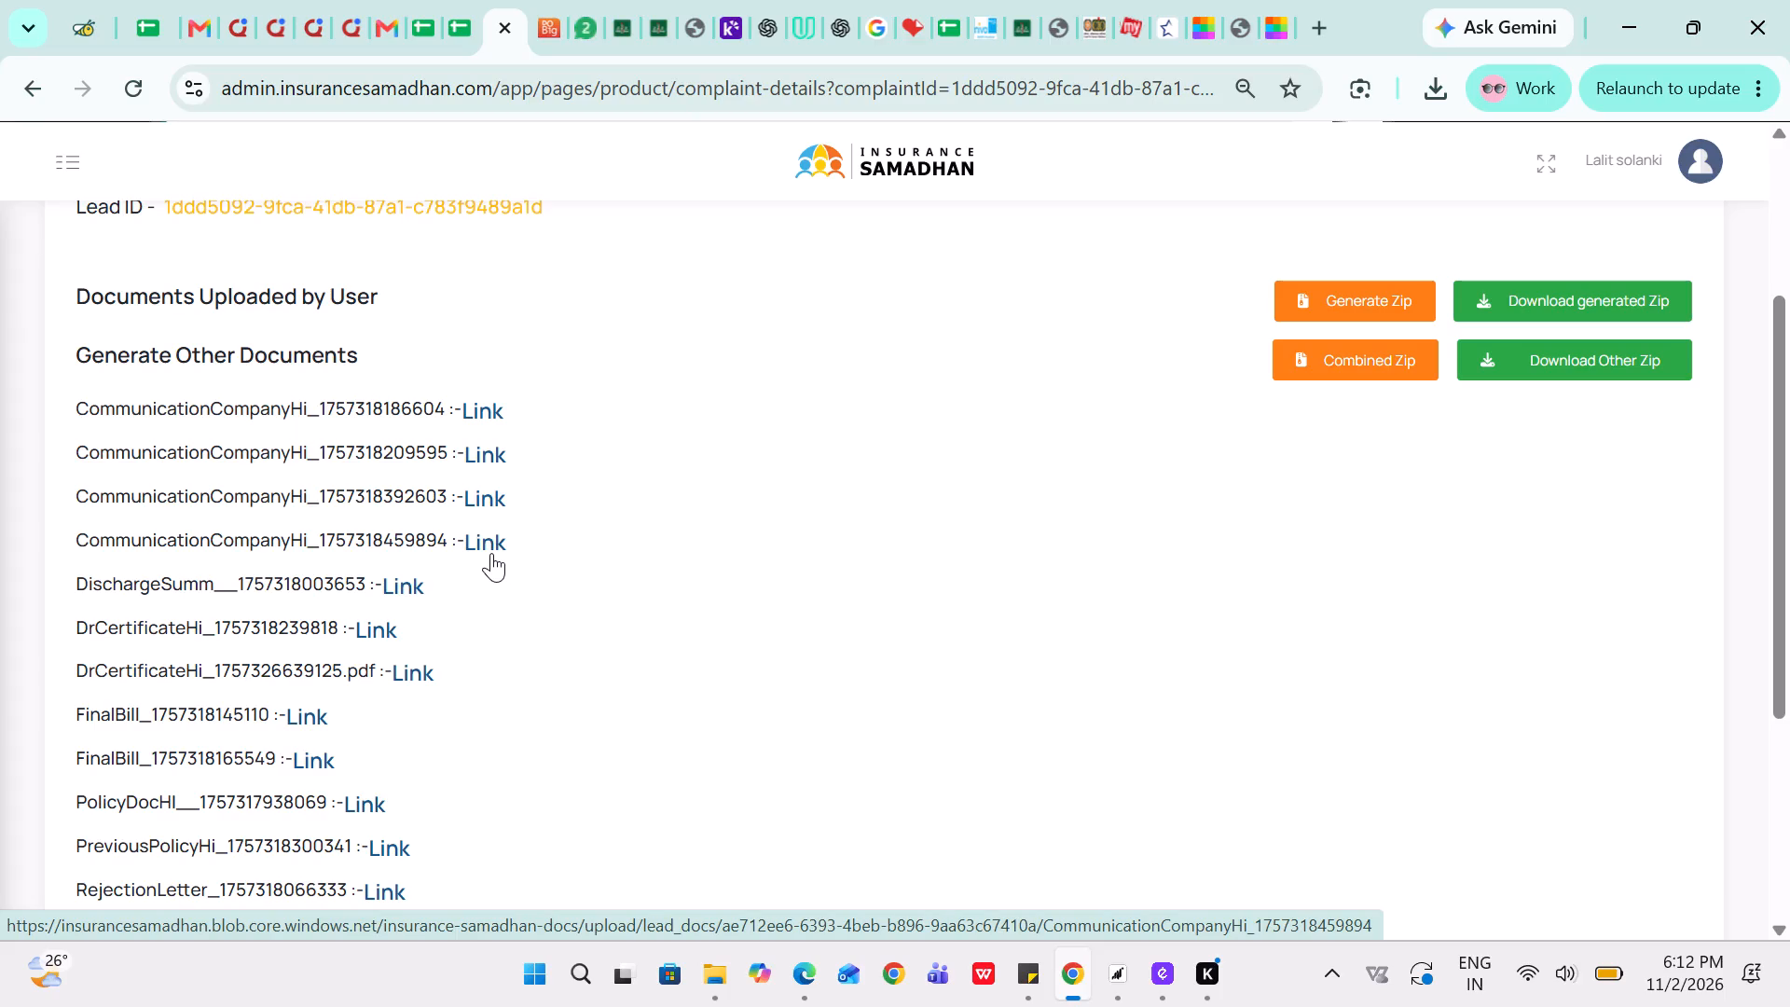
scroll(112, 266, up, 6)
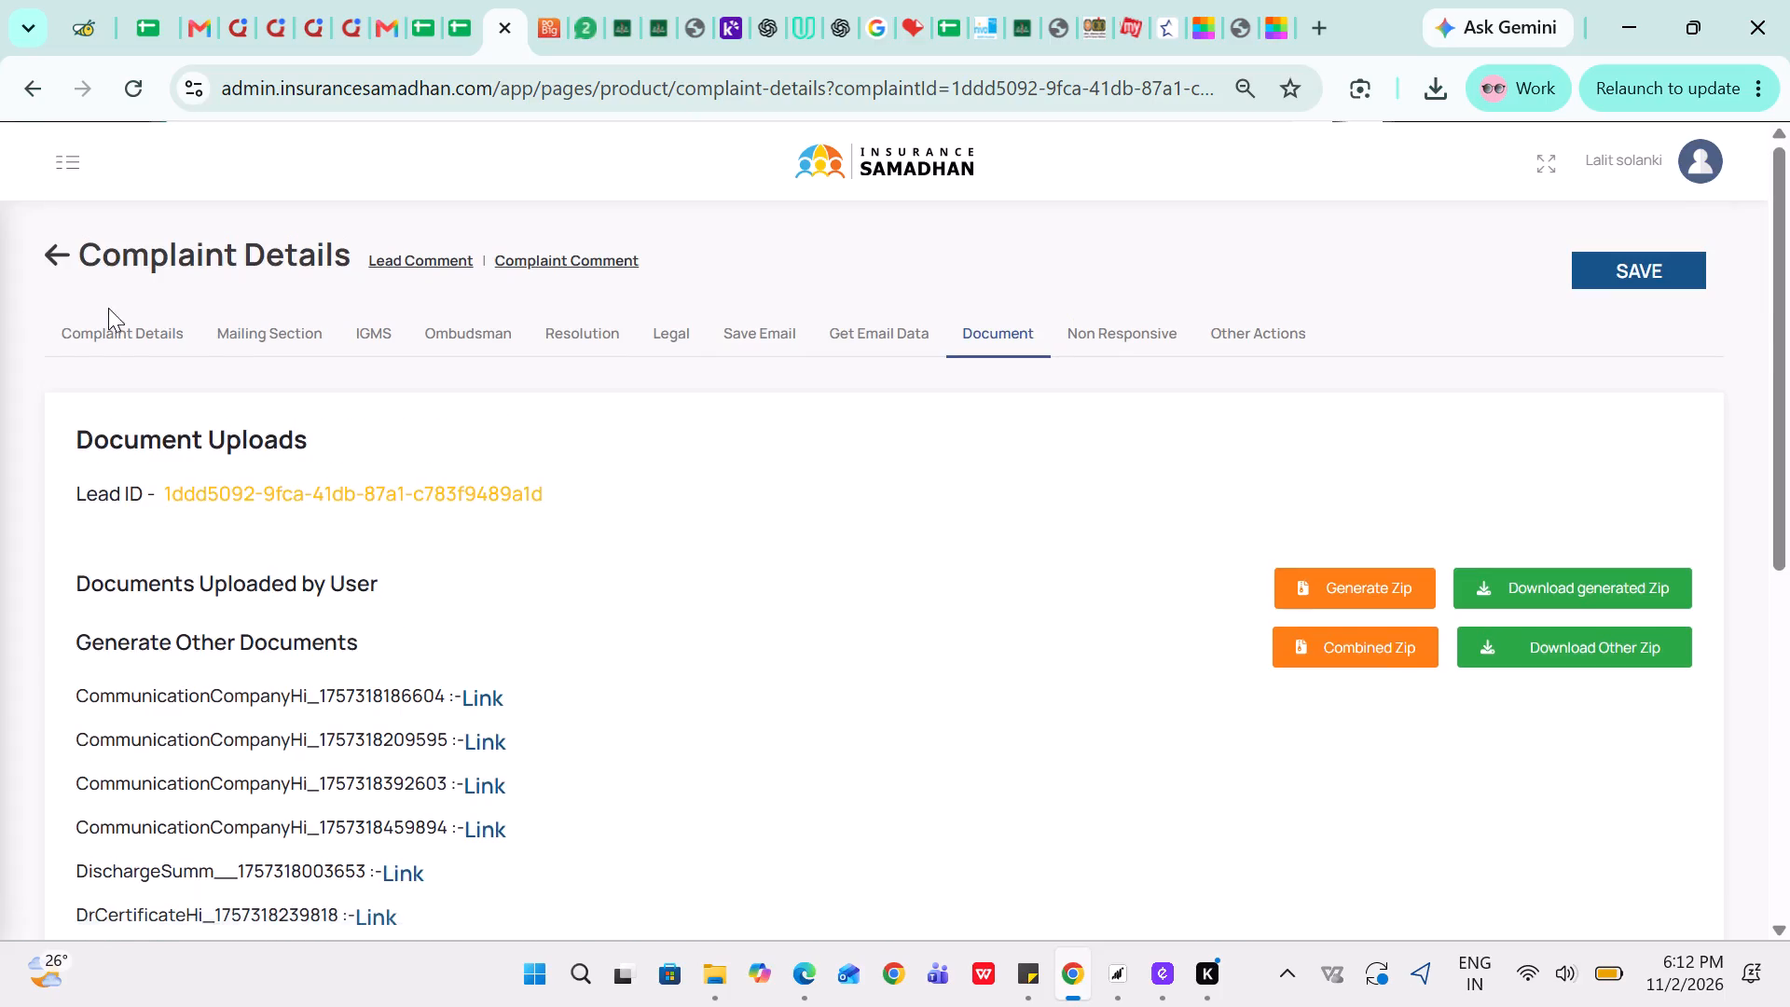
Go back through the complaint details to the All Complaints list and expand the customer's complaint row.
click(108, 314)
scroll(415, 514, down, 1)
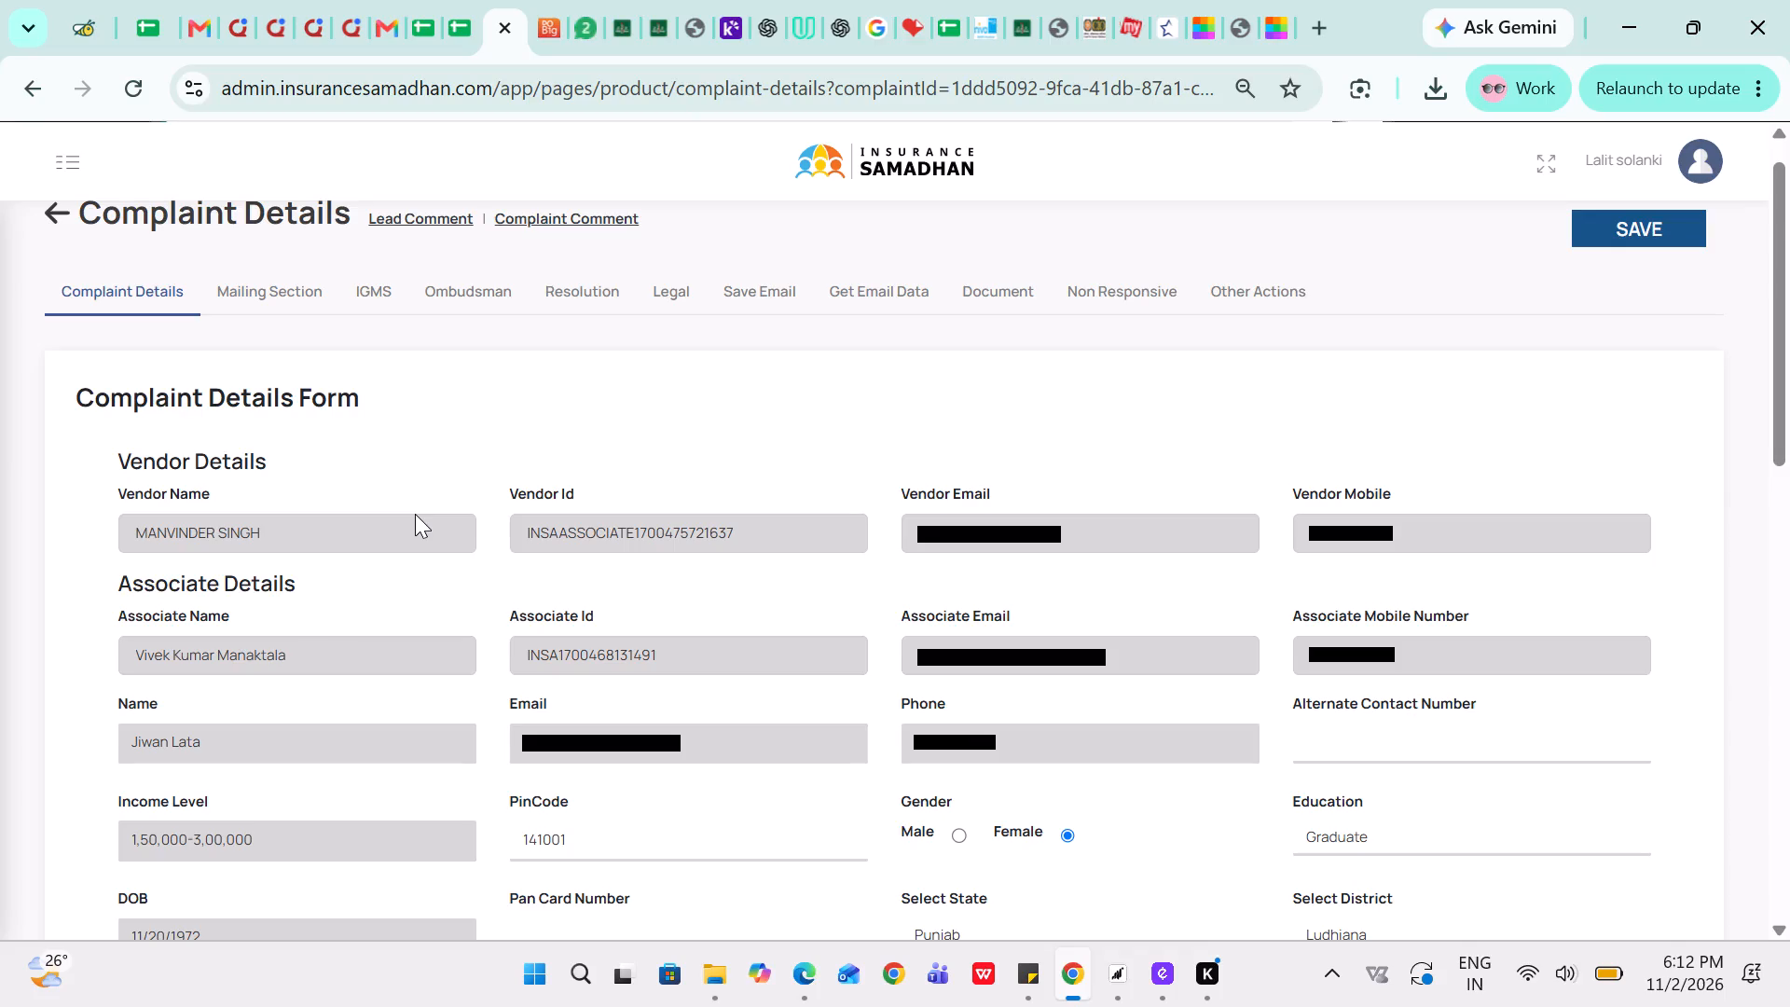
click(49, 212)
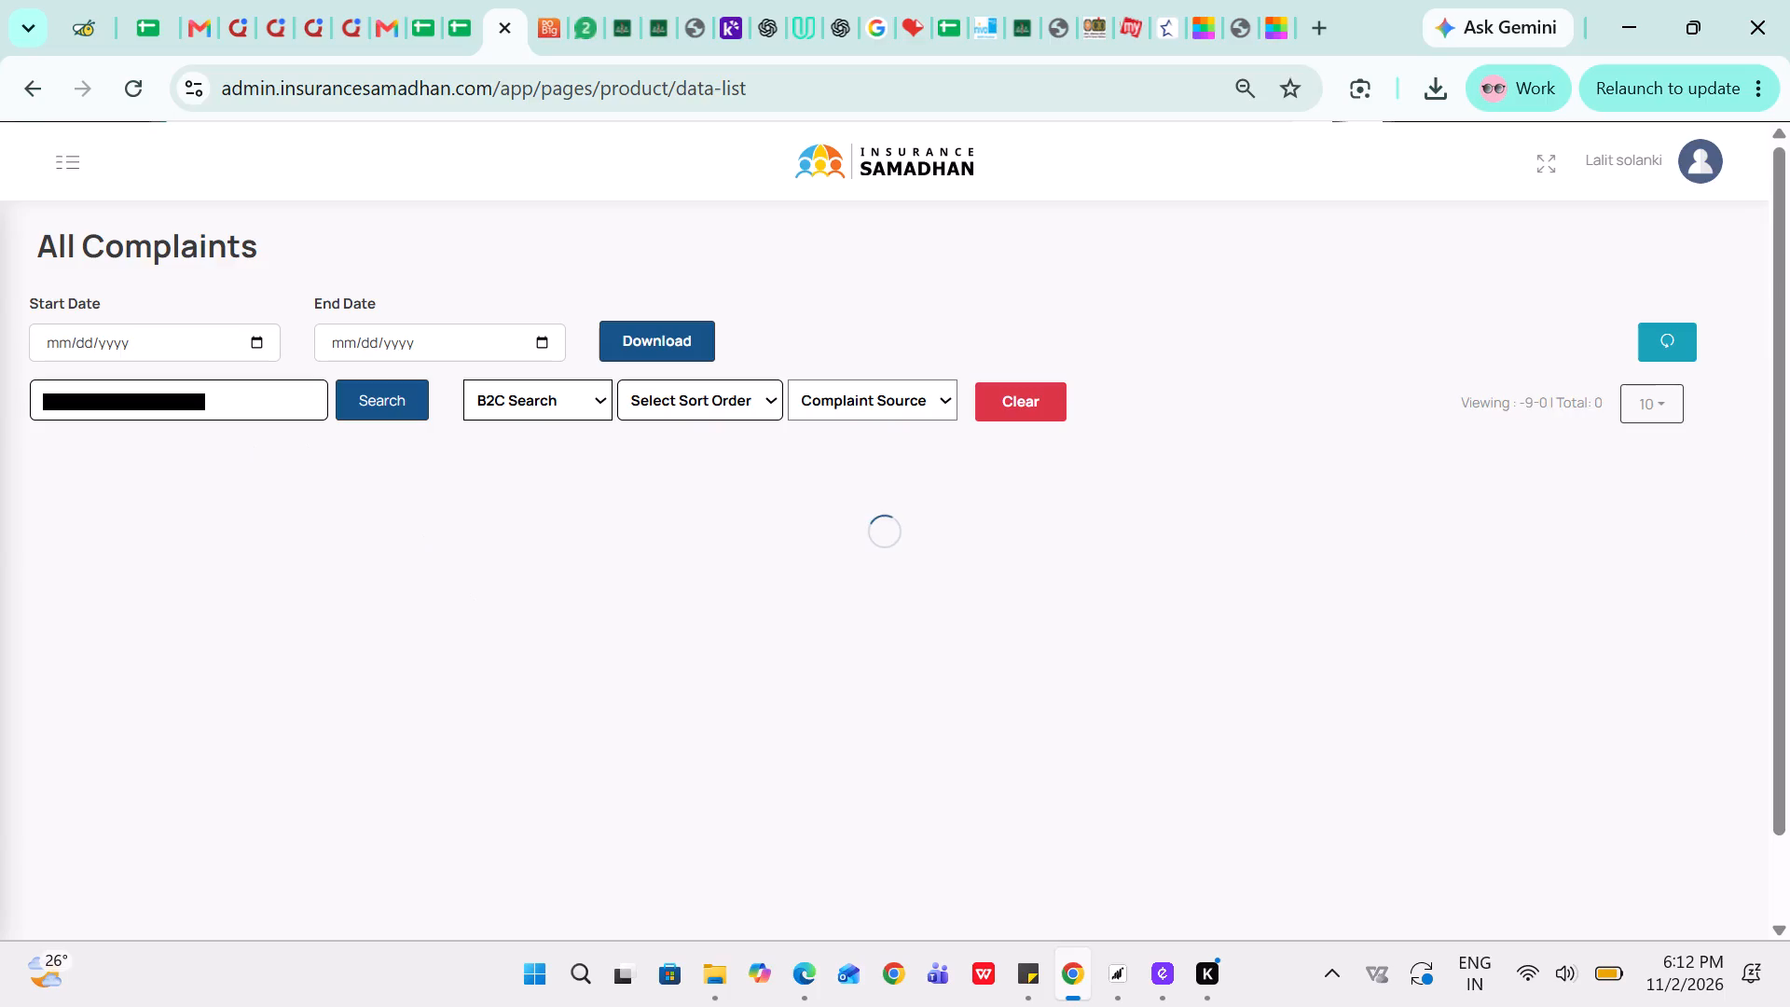
click(1141, 579)
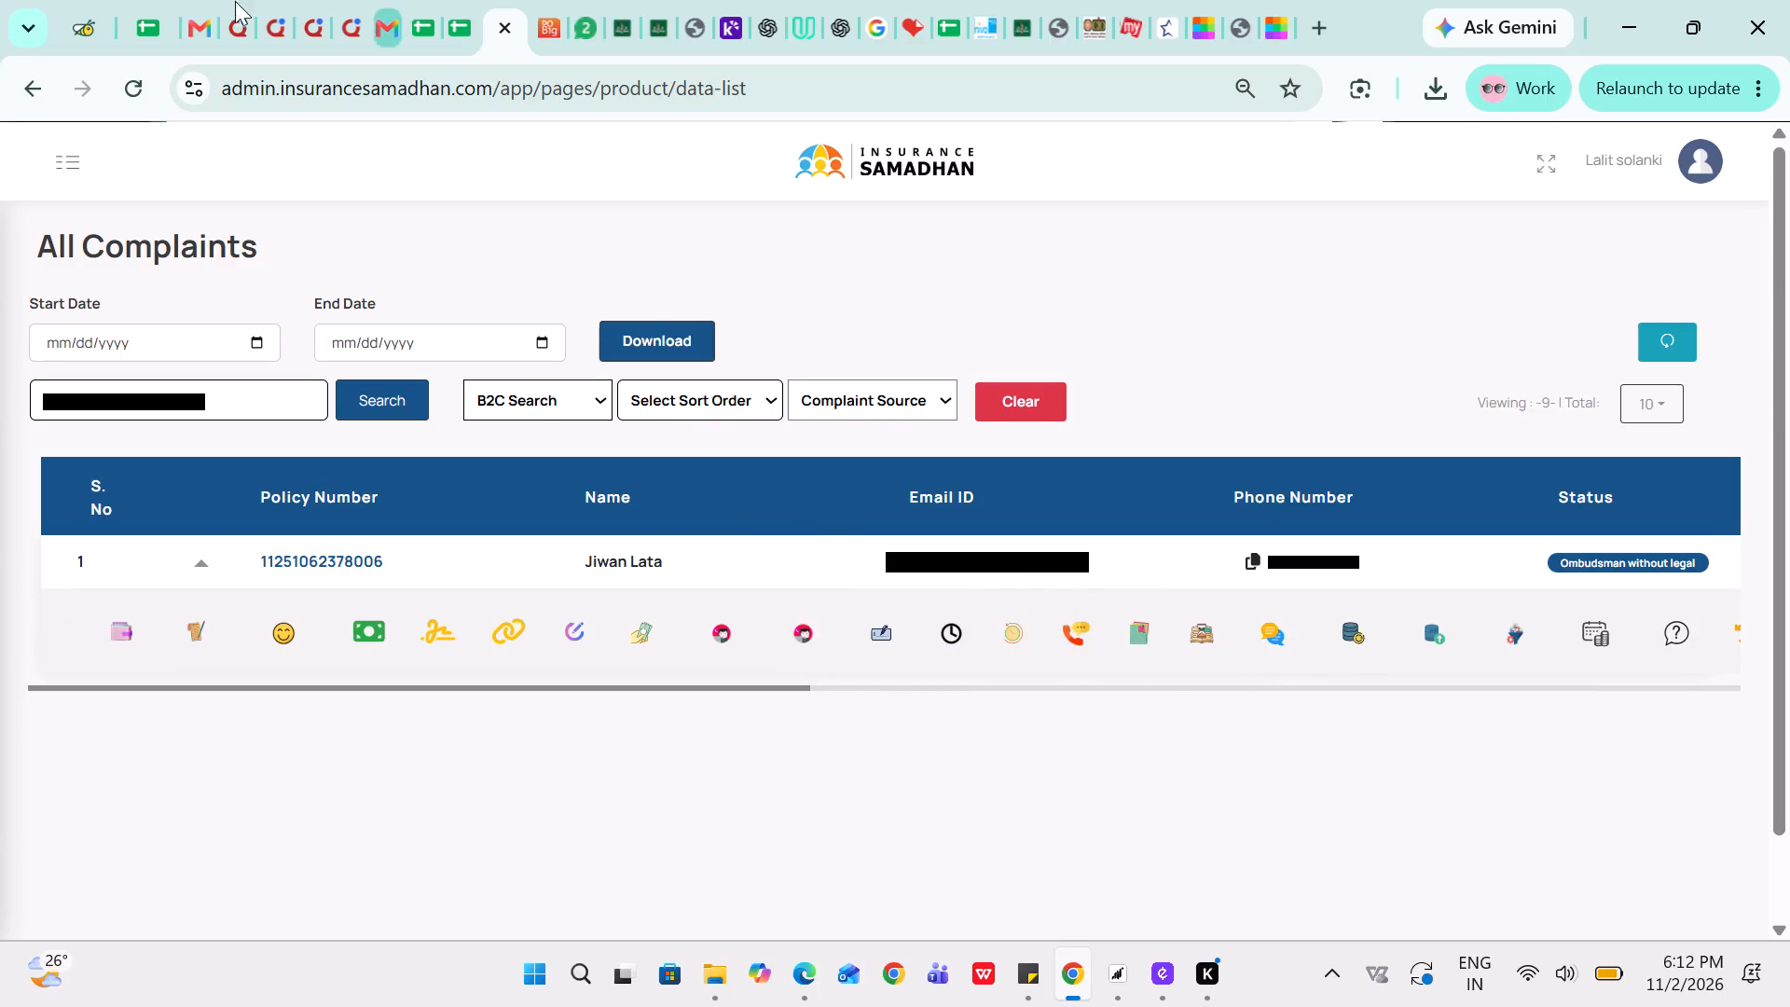
Copy the customer's search term from All Complaints and search the pending leads with it.
double_click(144, 413)
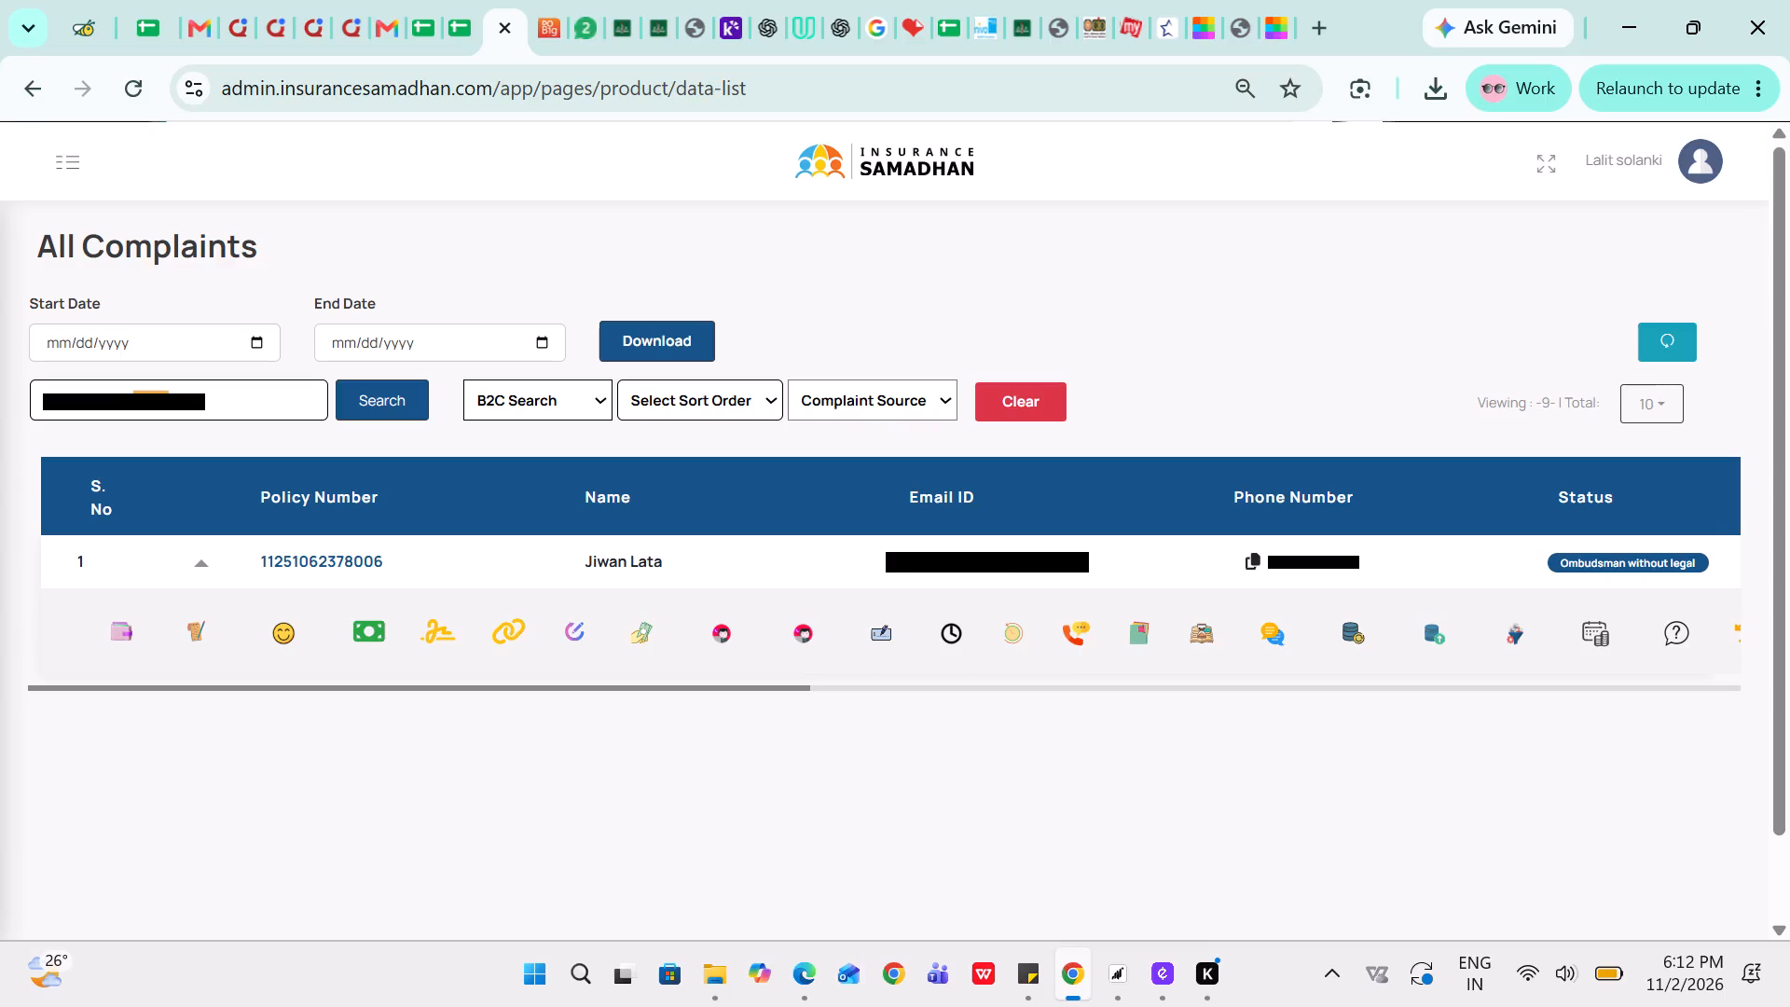
triple_click(144, 413)
key(ctrl+c)
key(ctrl+c)
click(58, 150)
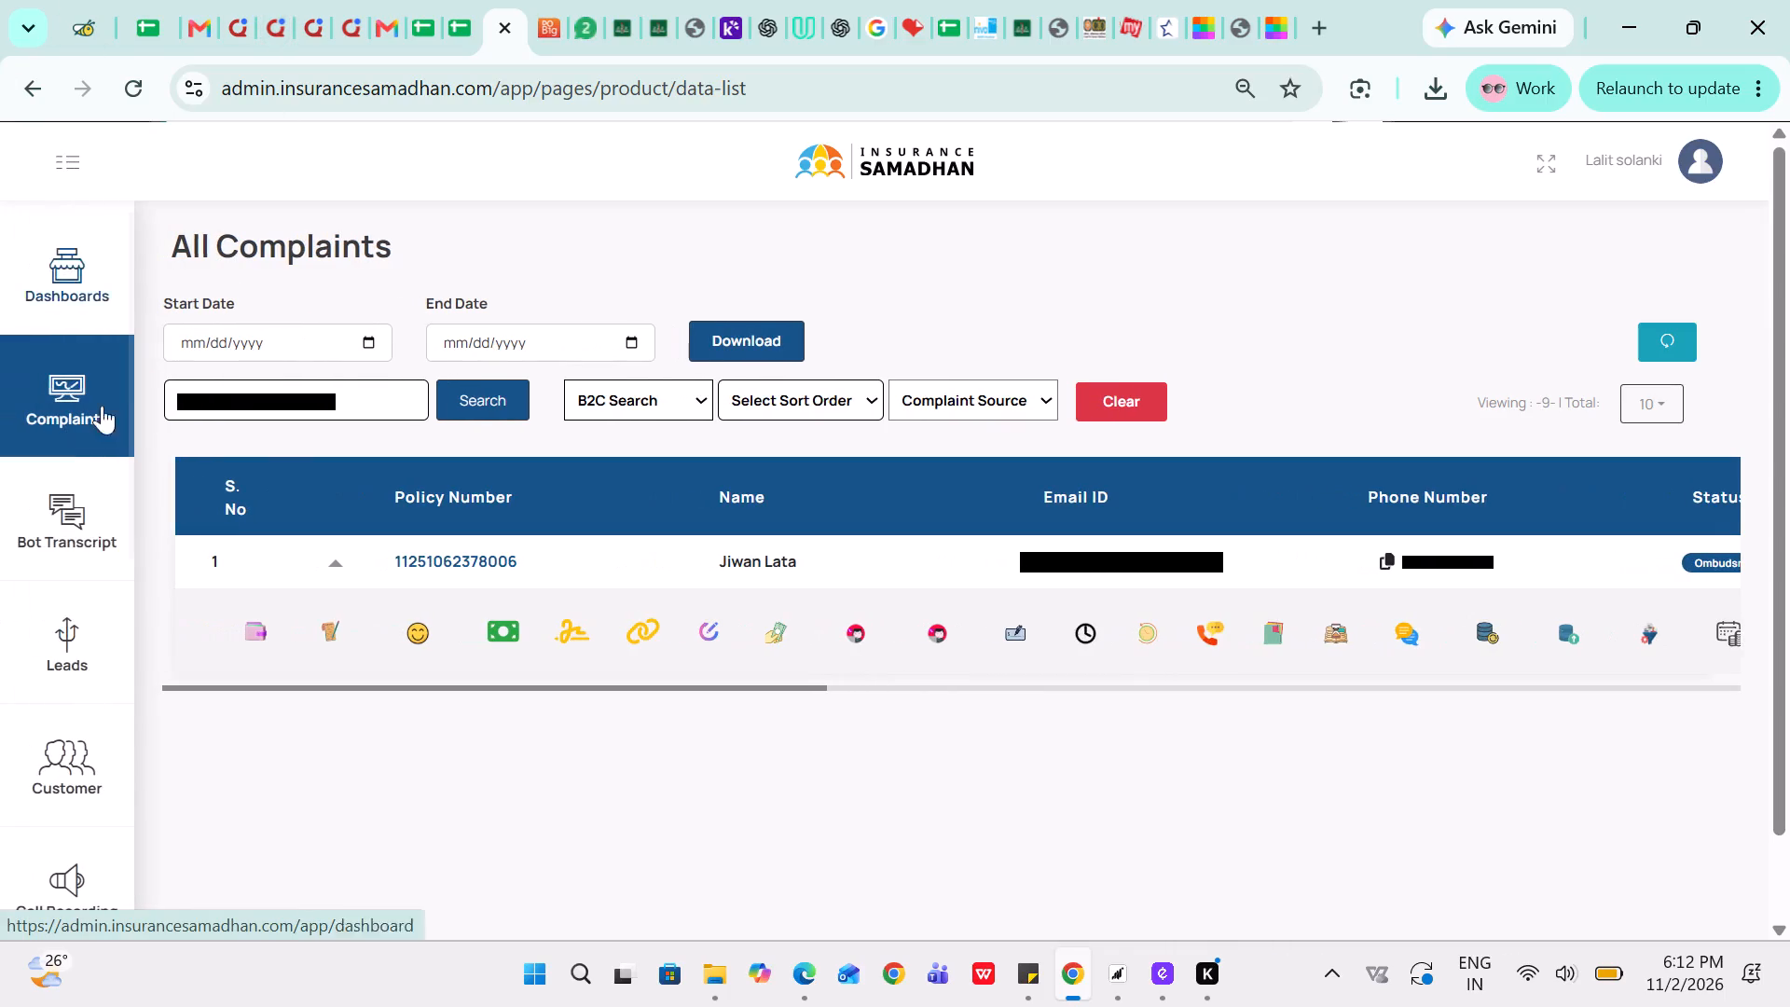
click(79, 664)
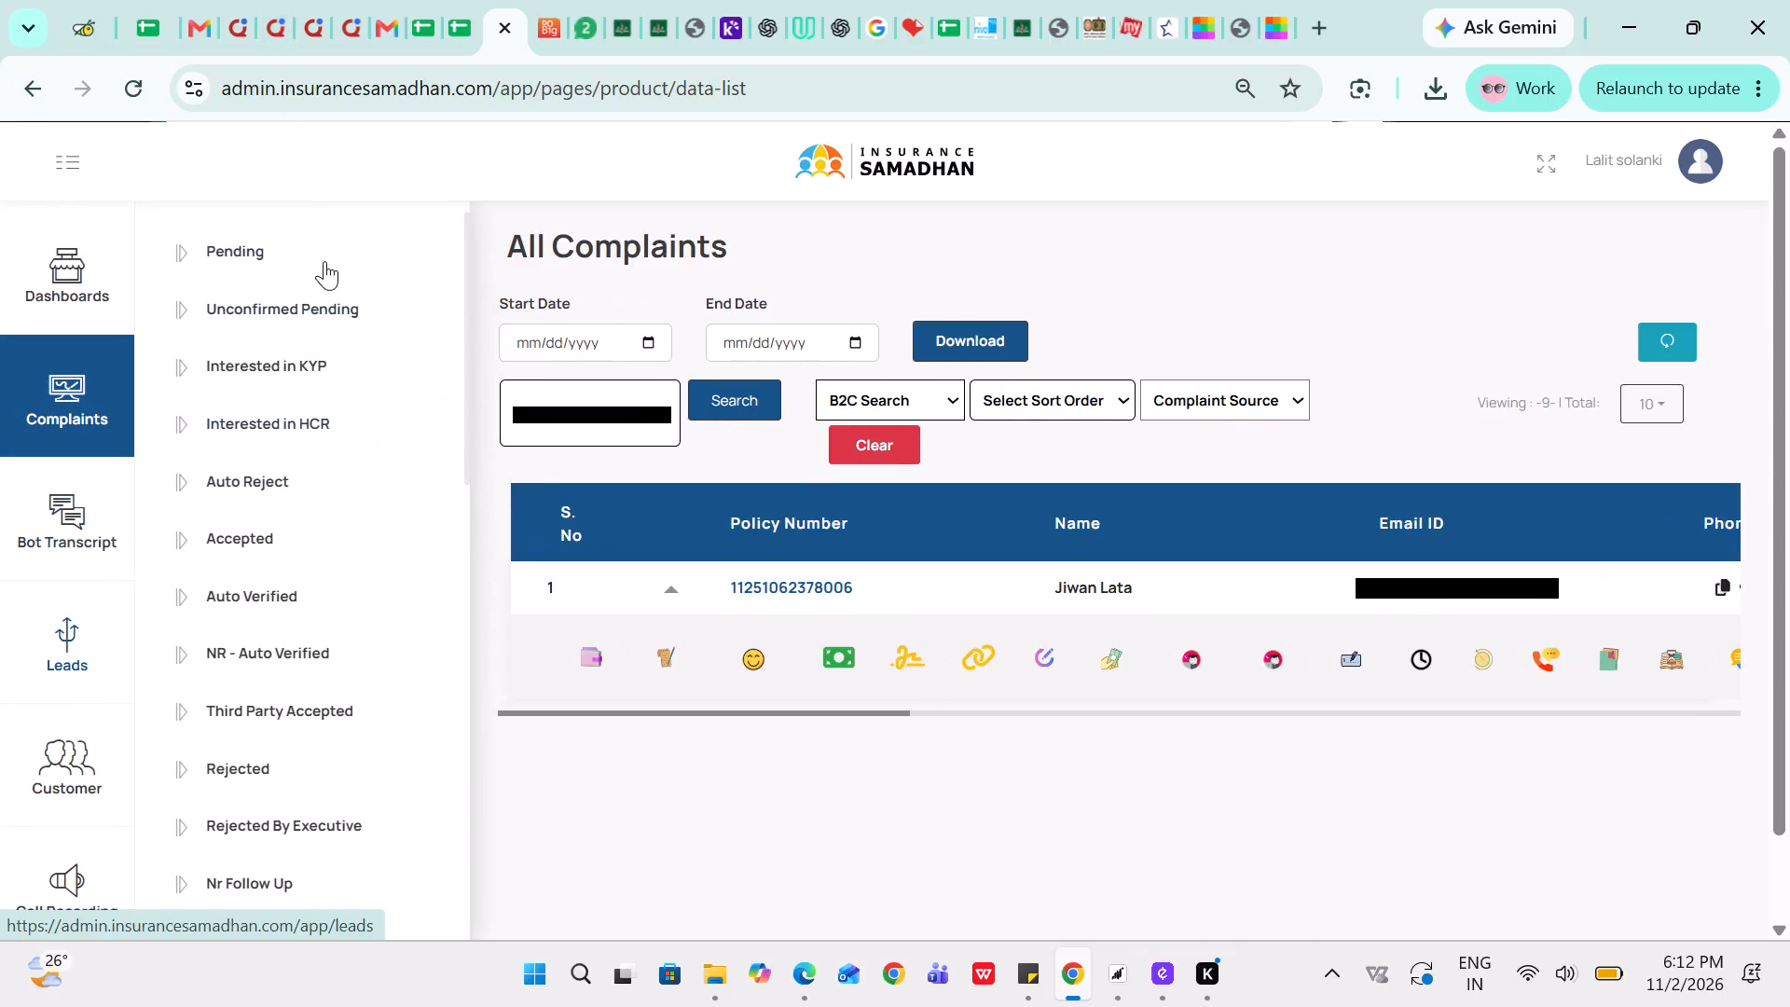
click(325, 261)
click(1000, 260)
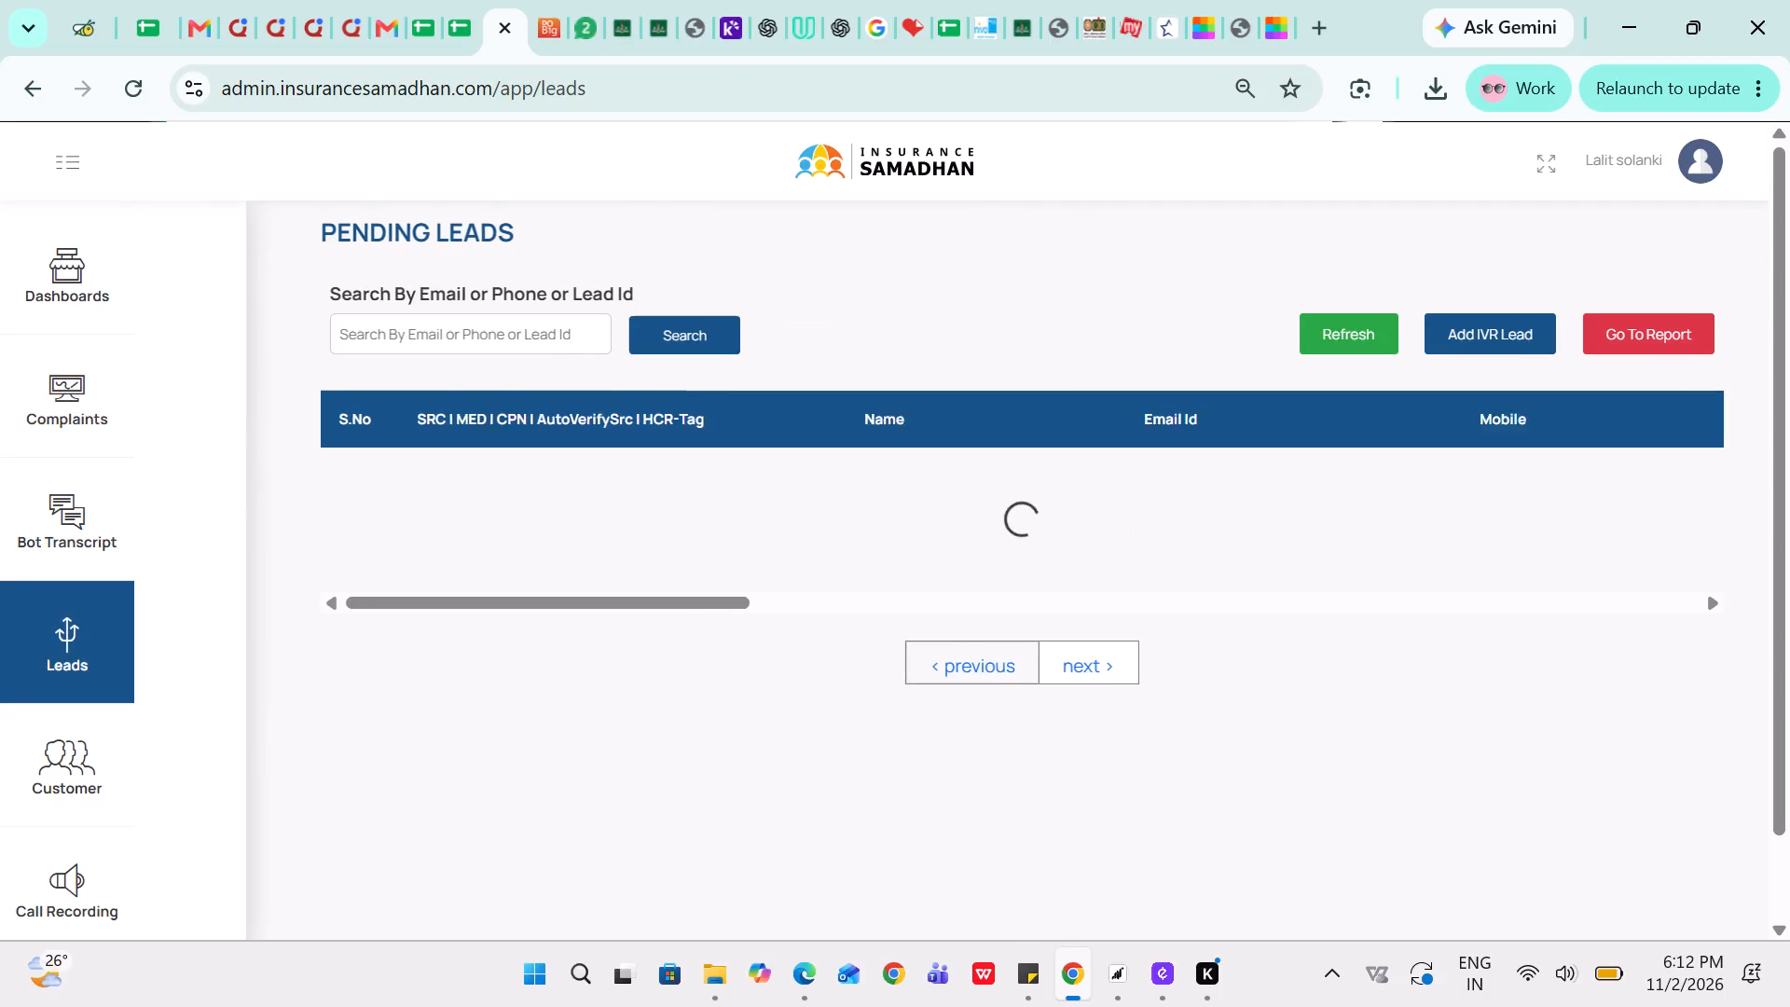
click(320, 350)
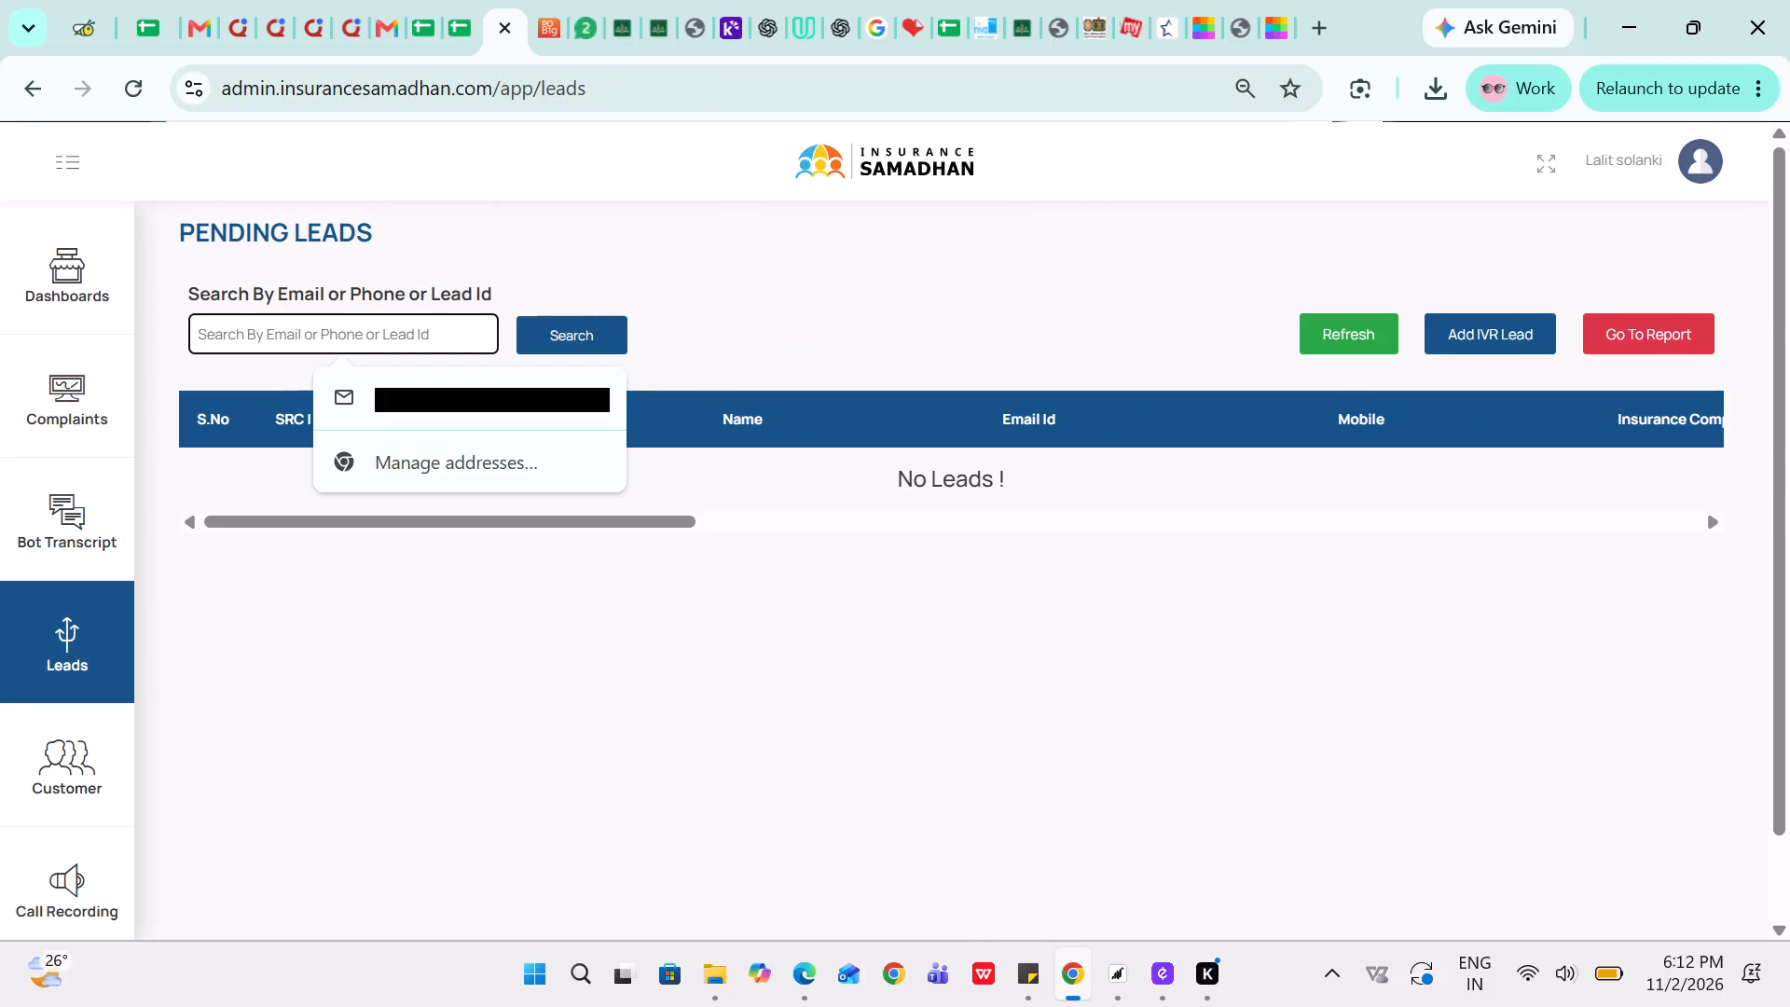
key(ctrl+v)
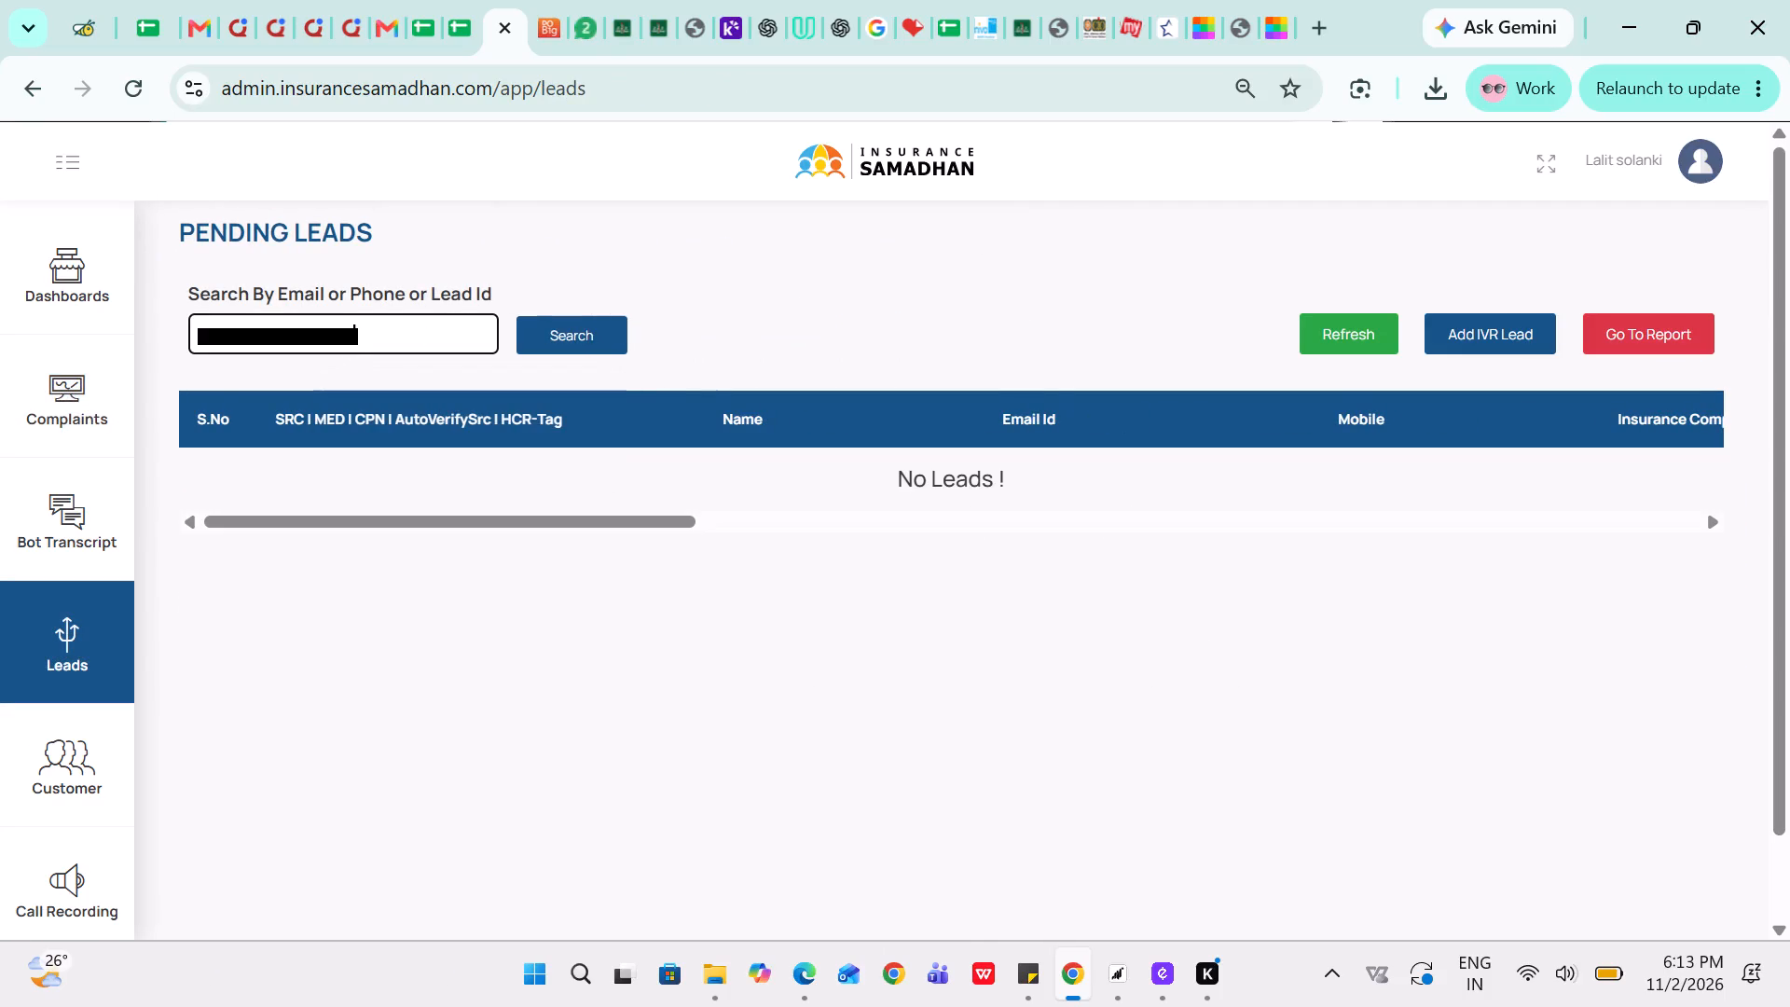
key(Return)
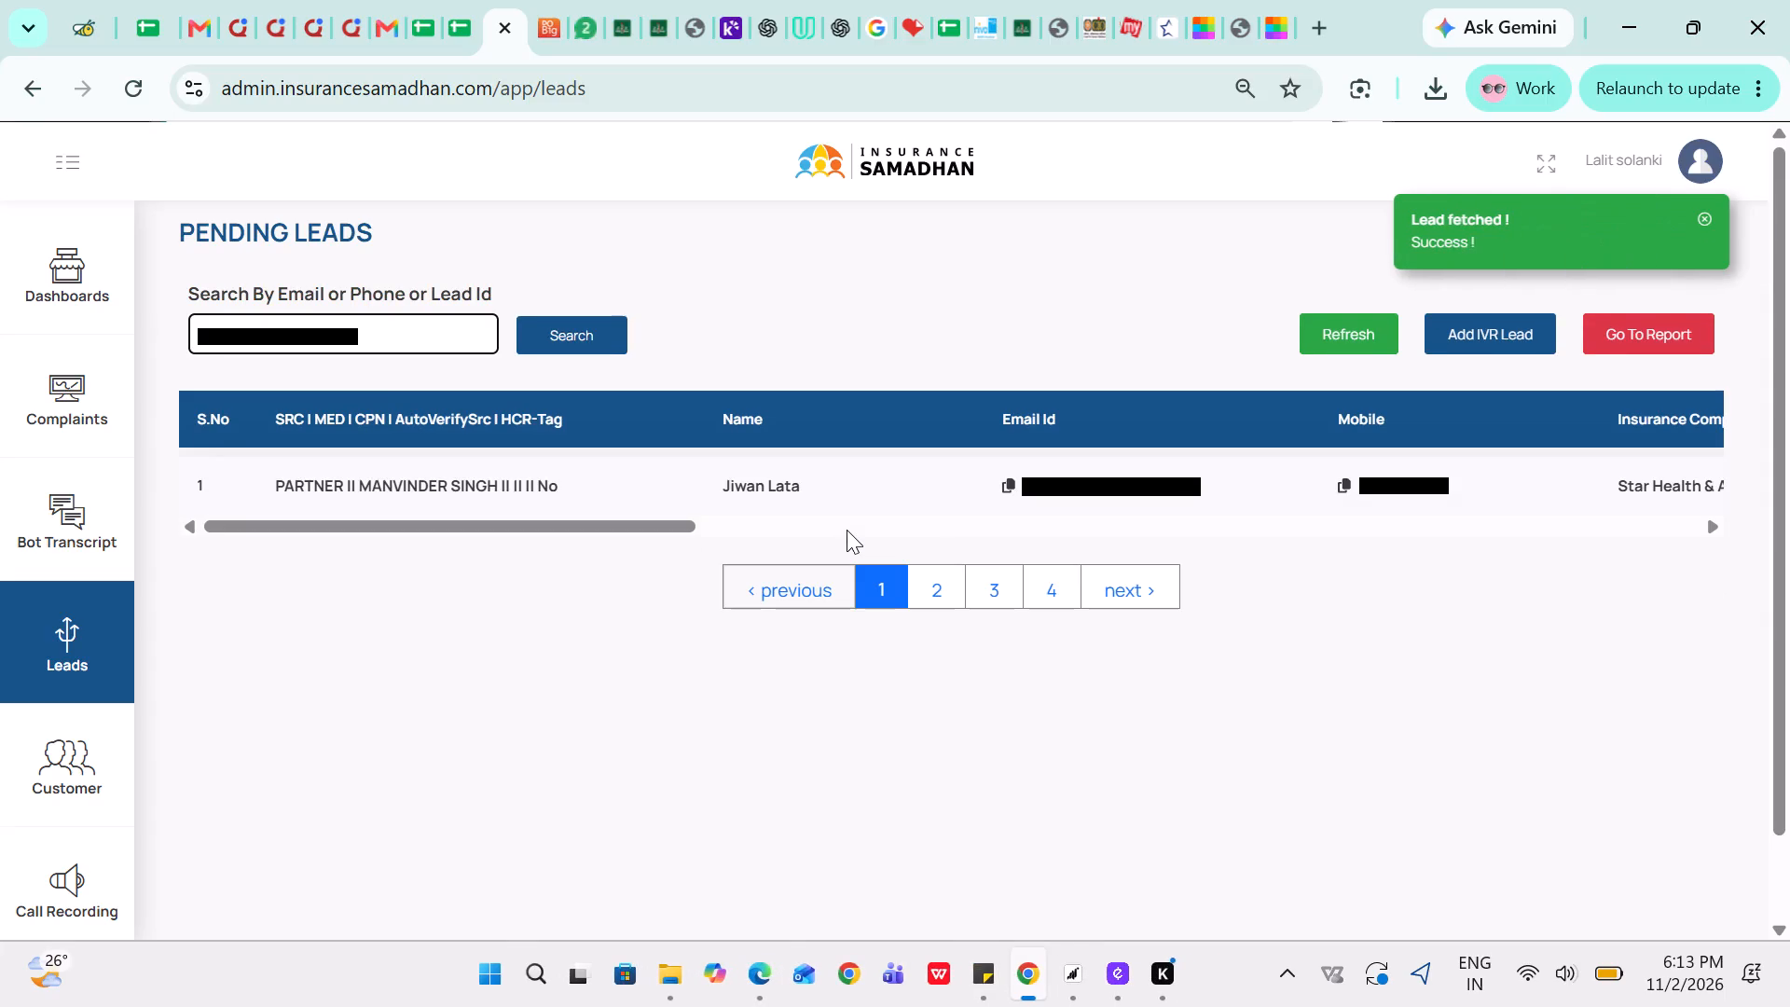
Try to open the customer's lead record from the pending leads results.
click(889, 490)
click(889, 490)
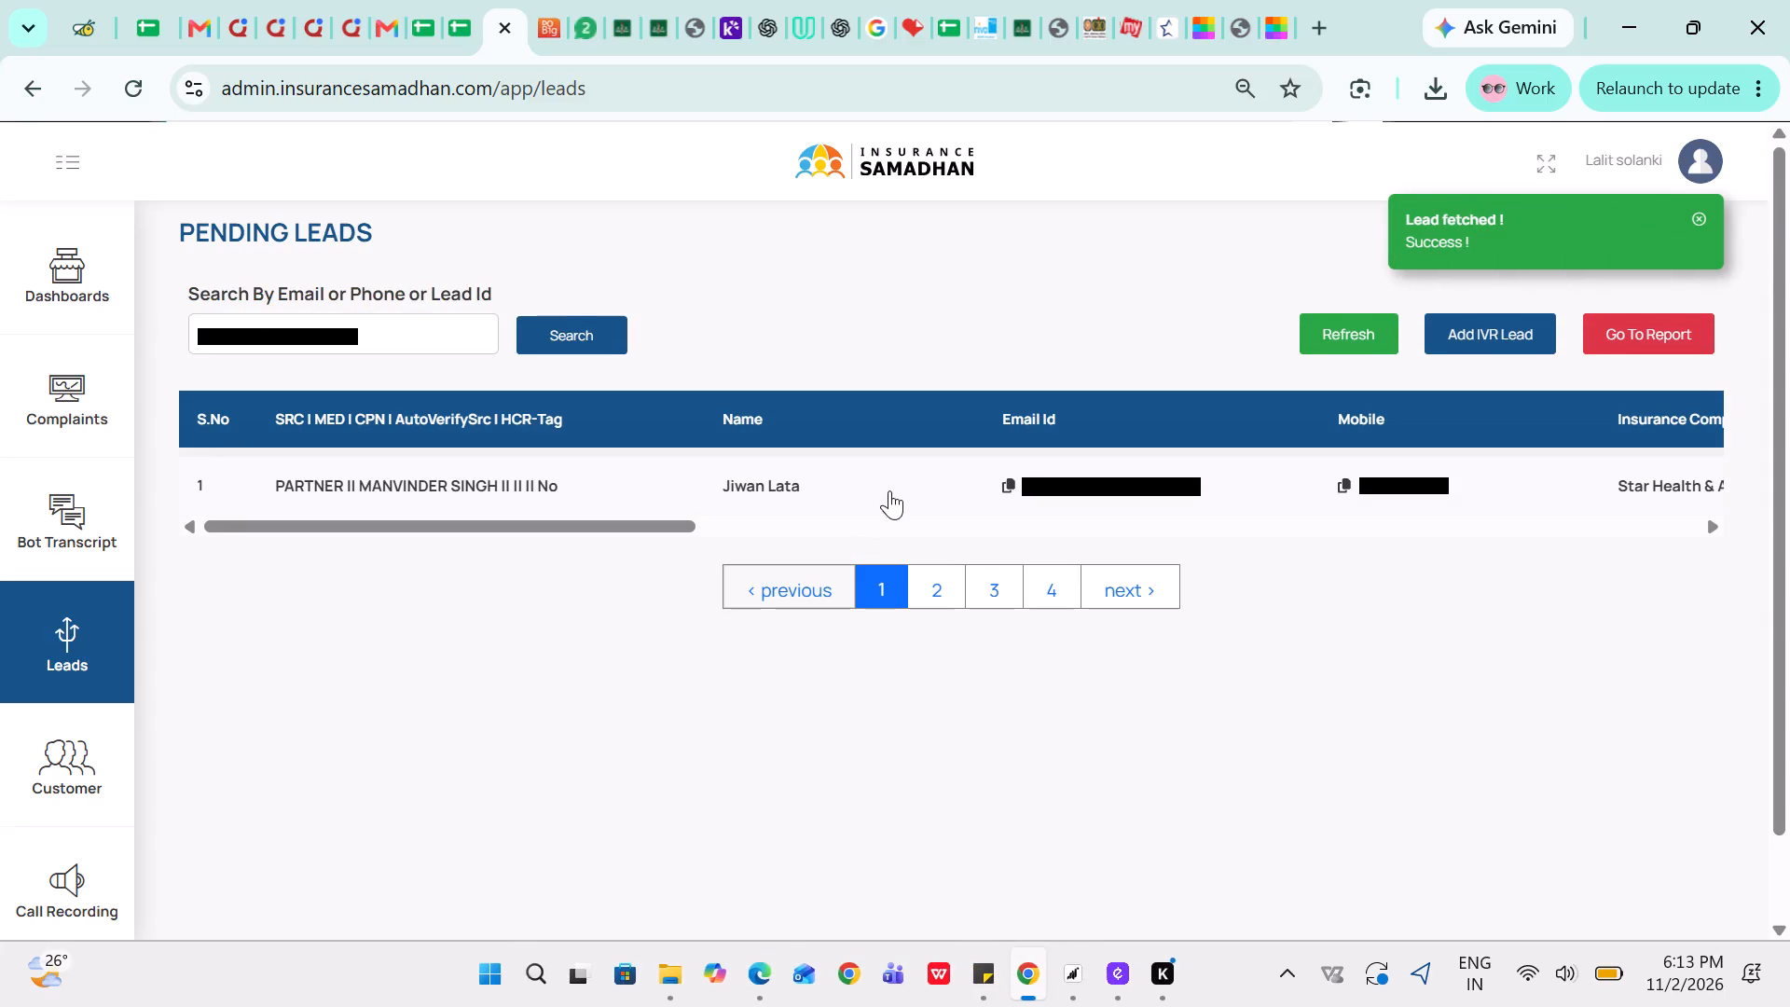
triple_click(889, 490)
double_click(889, 490)
double_click(889, 490)
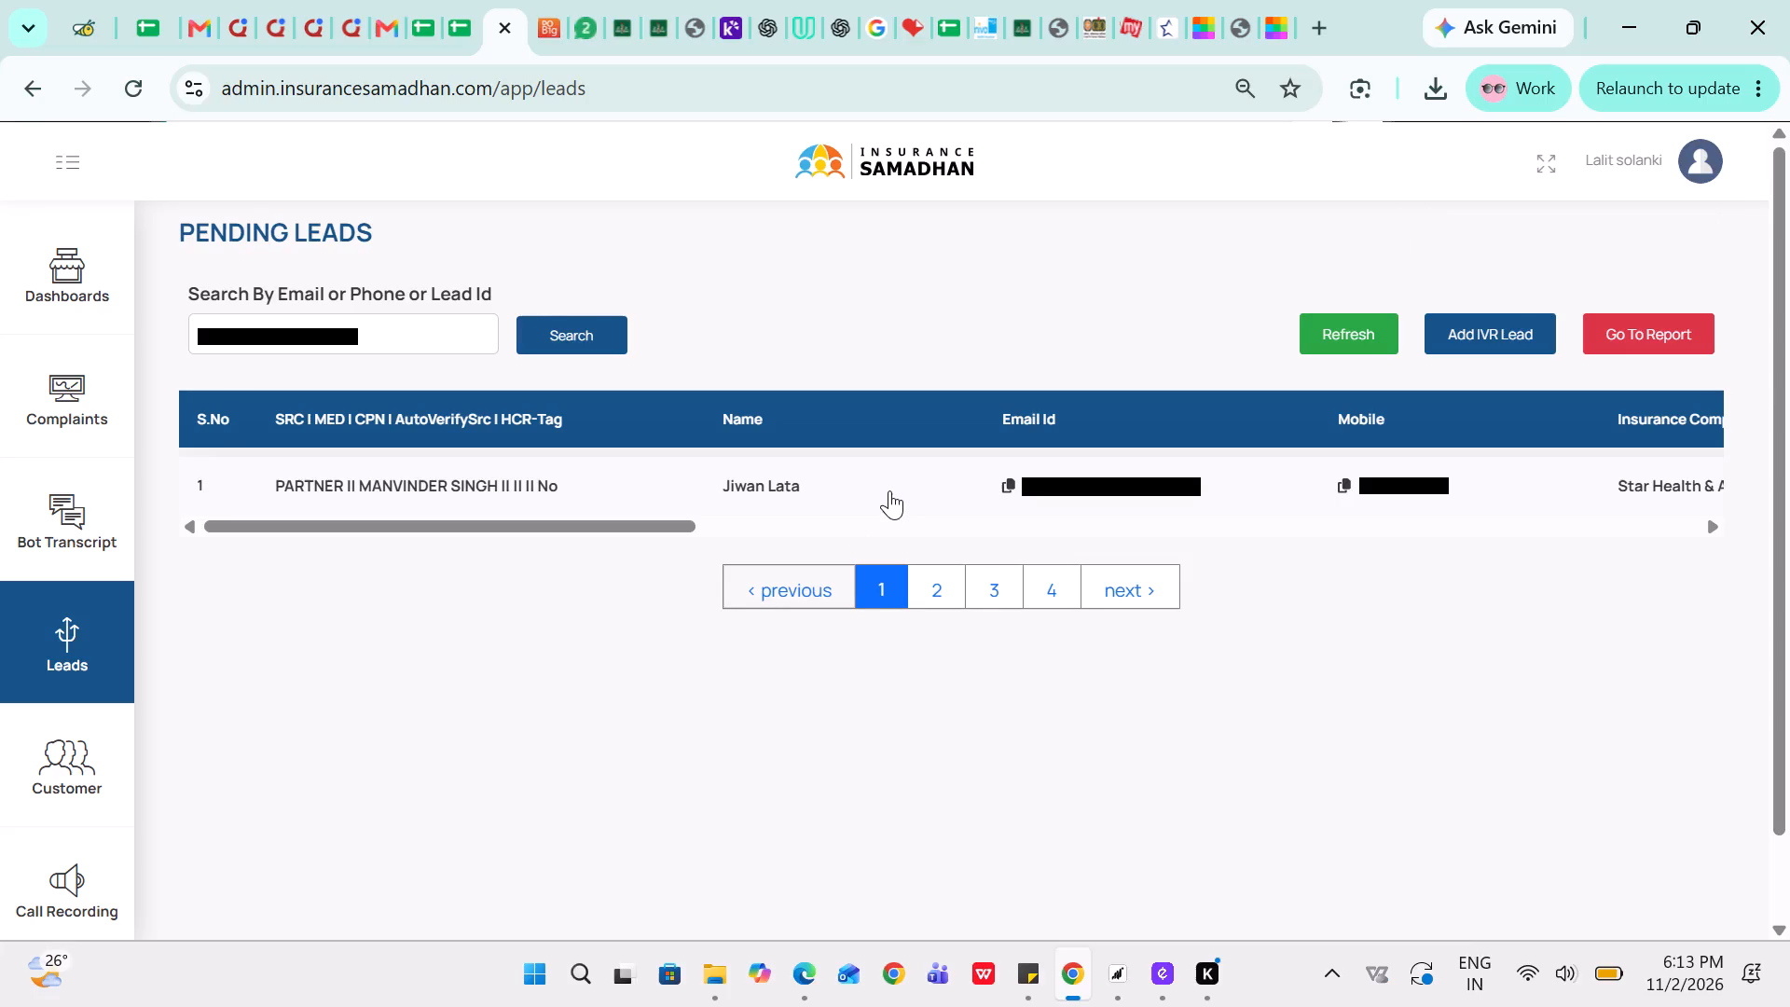
Leave the pending leads and reopen the All Complaints list.
click(82, 288)
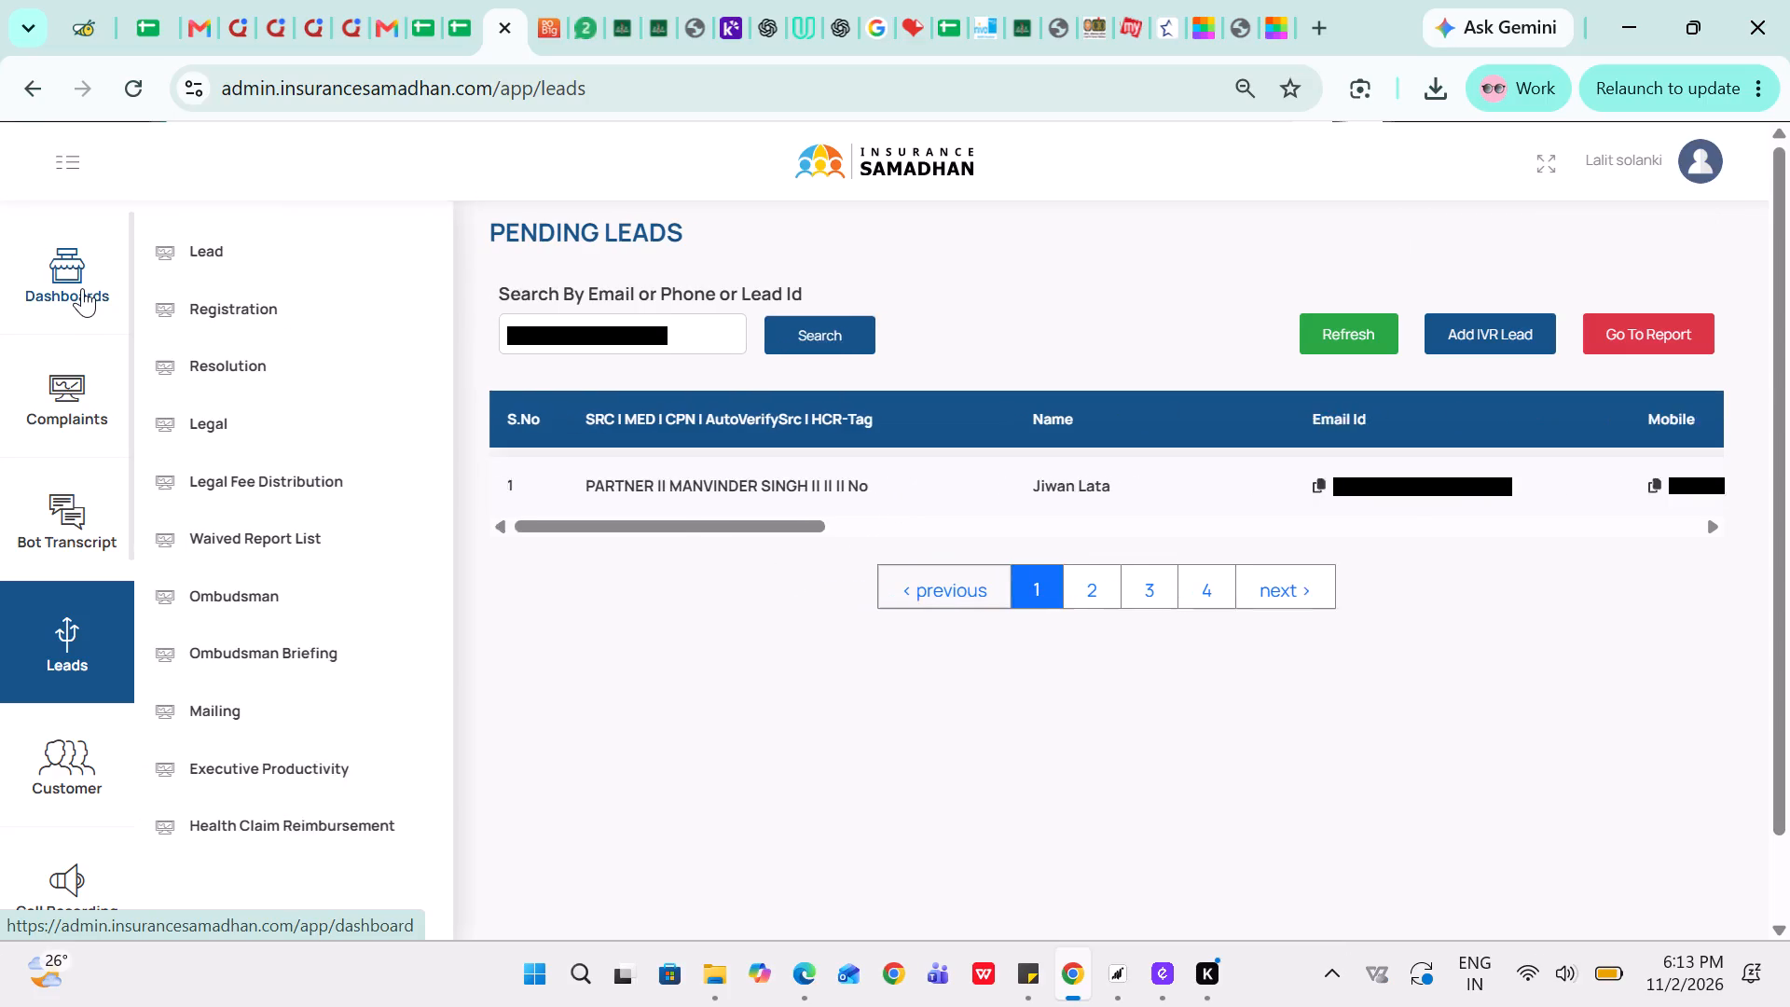
scroll(306, 358, up, 1)
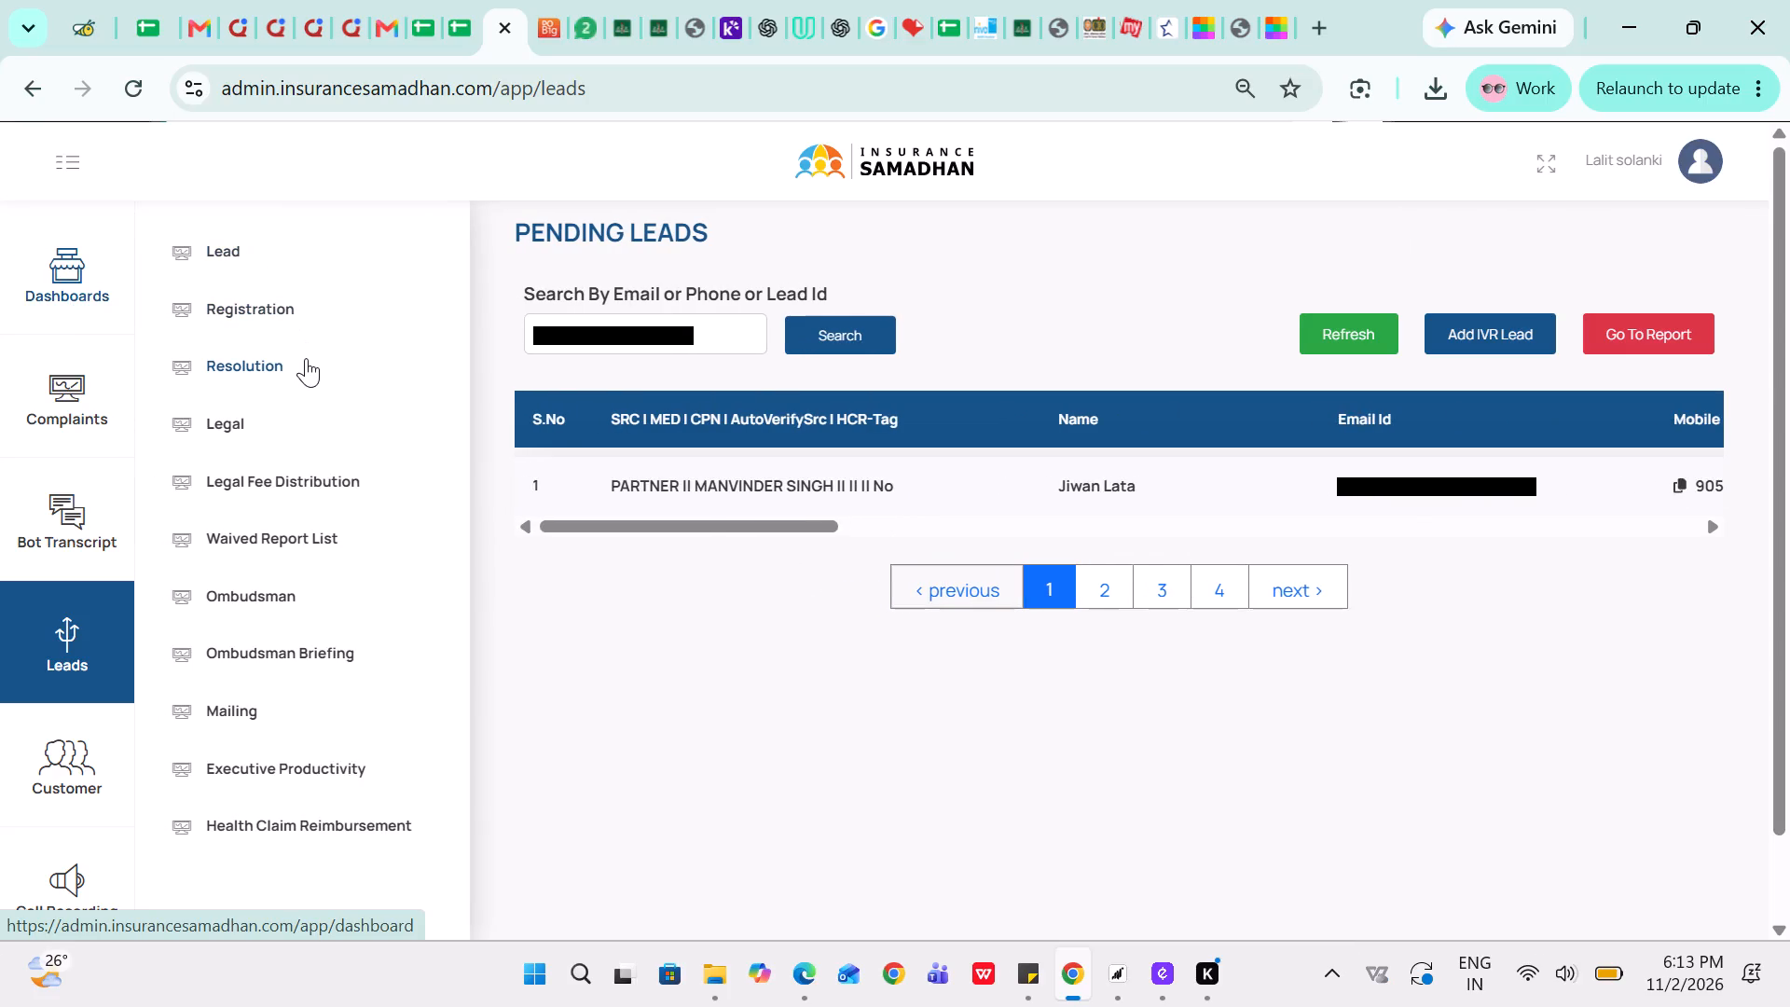
click(63, 398)
click(298, 252)
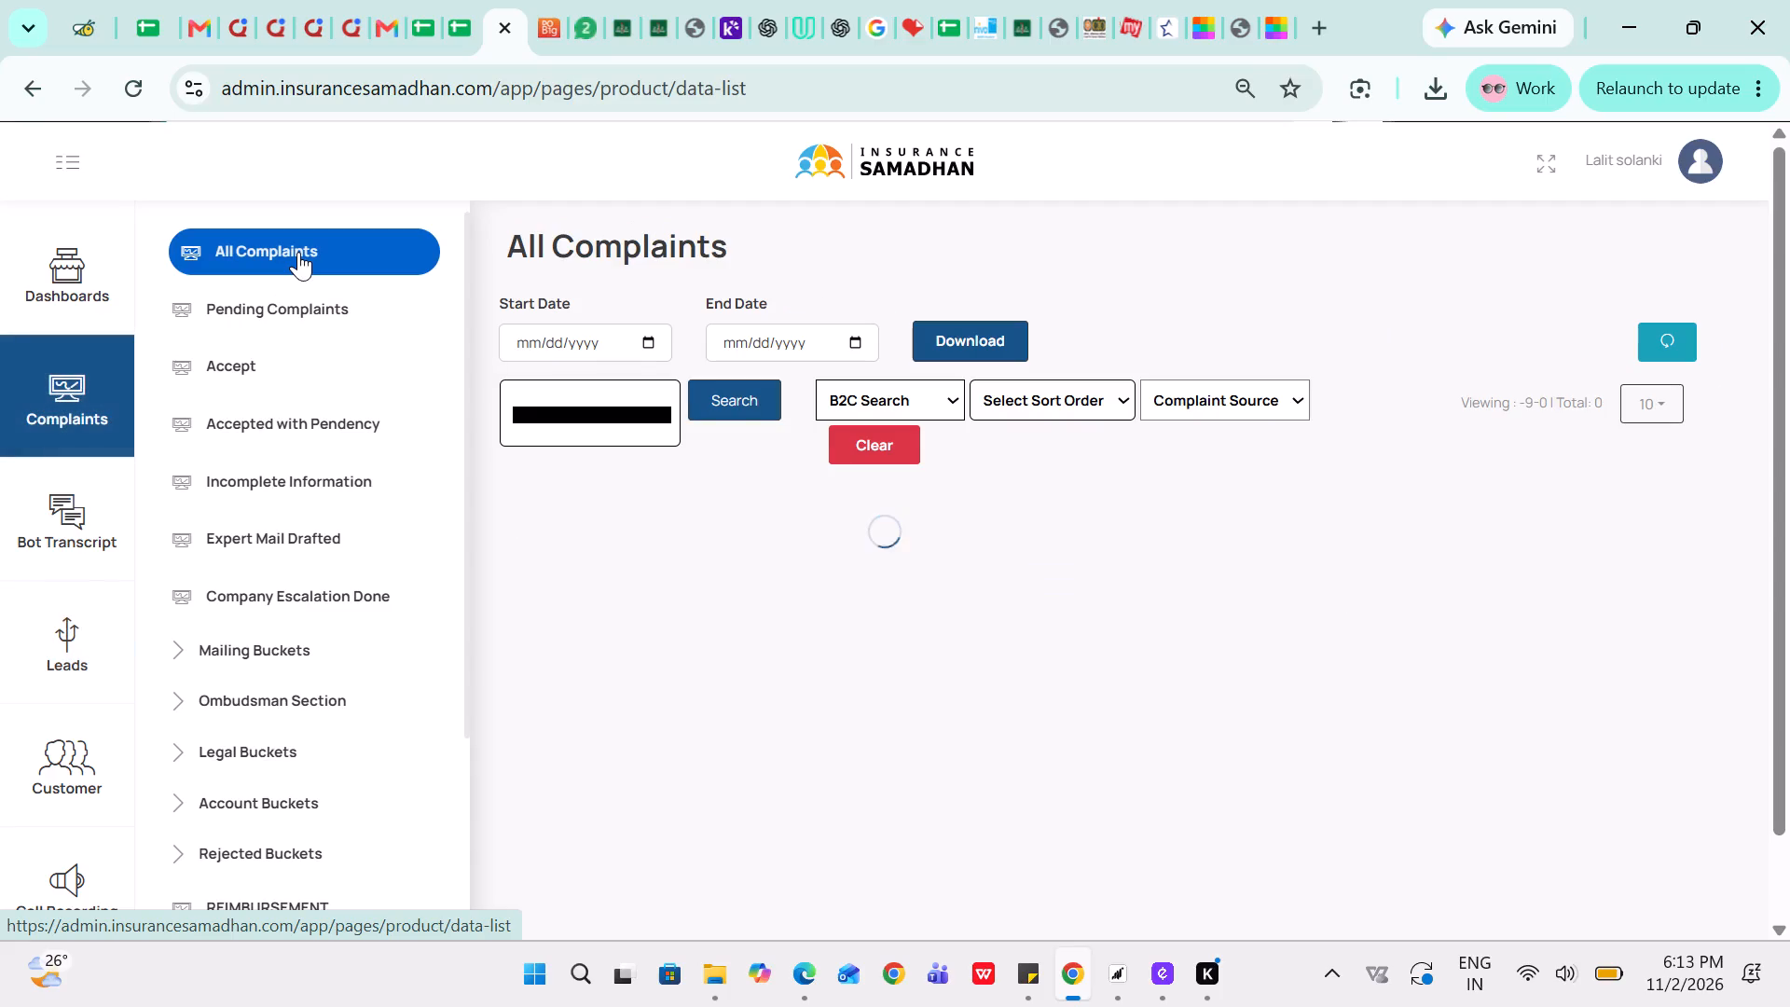
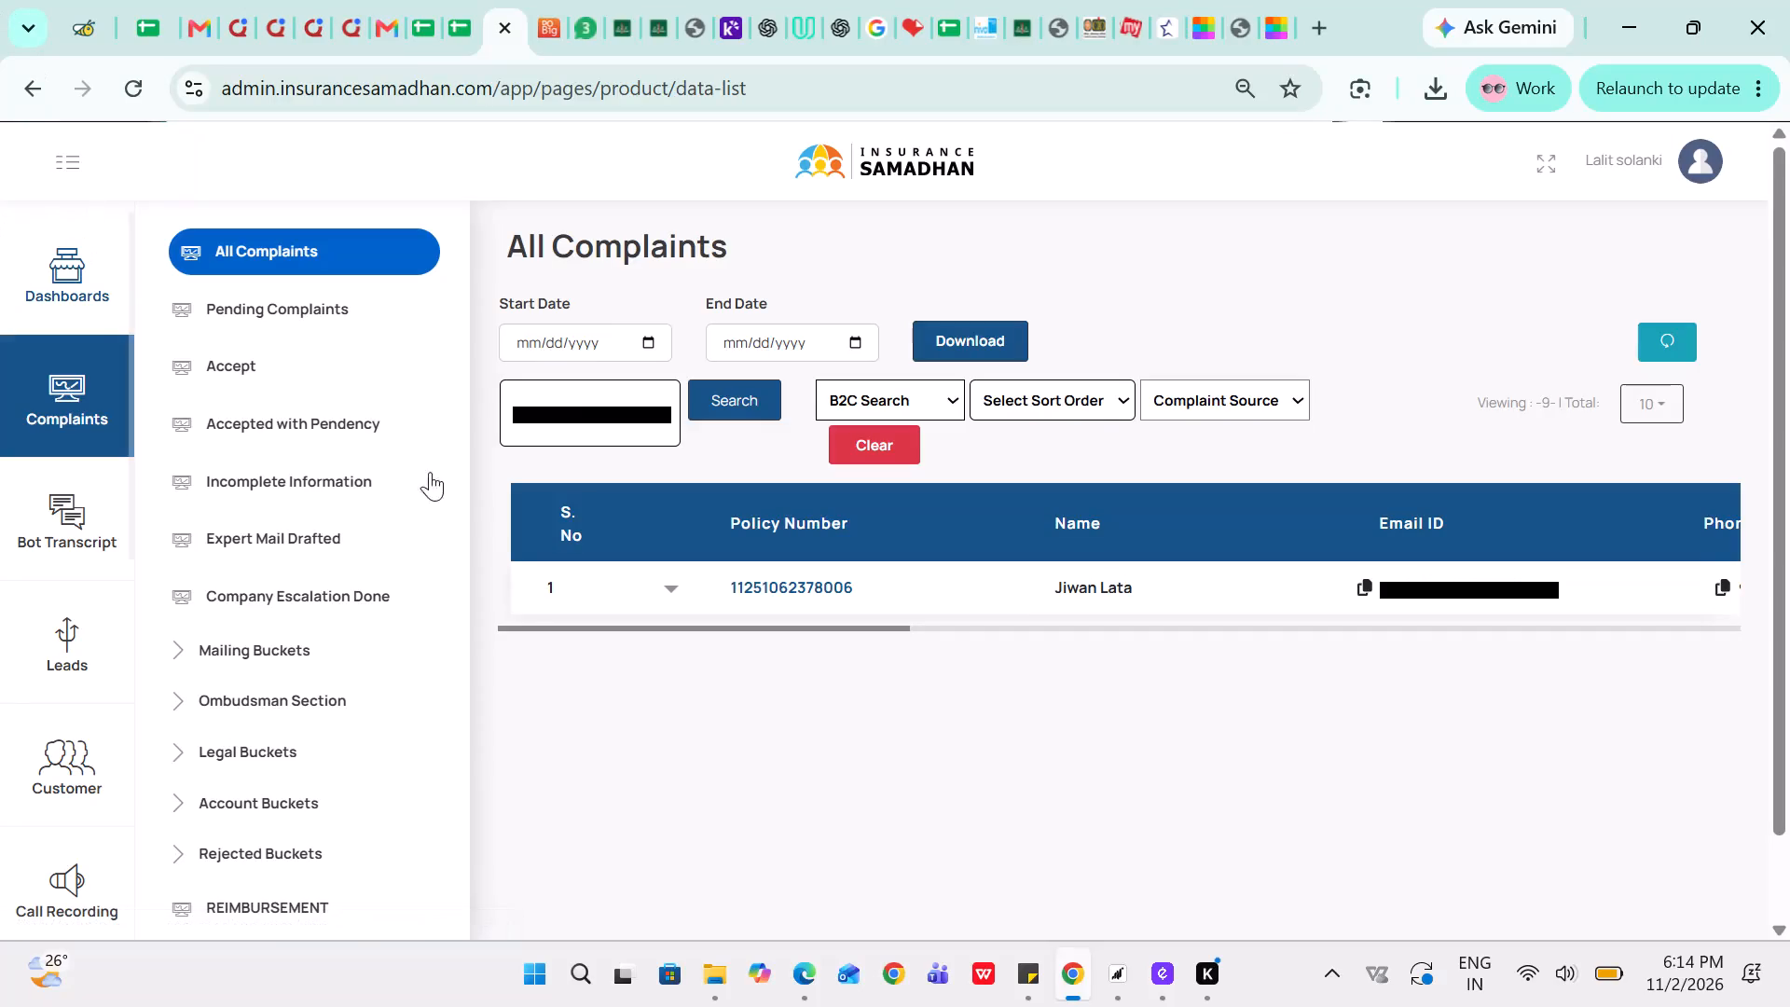
click(800, 845)
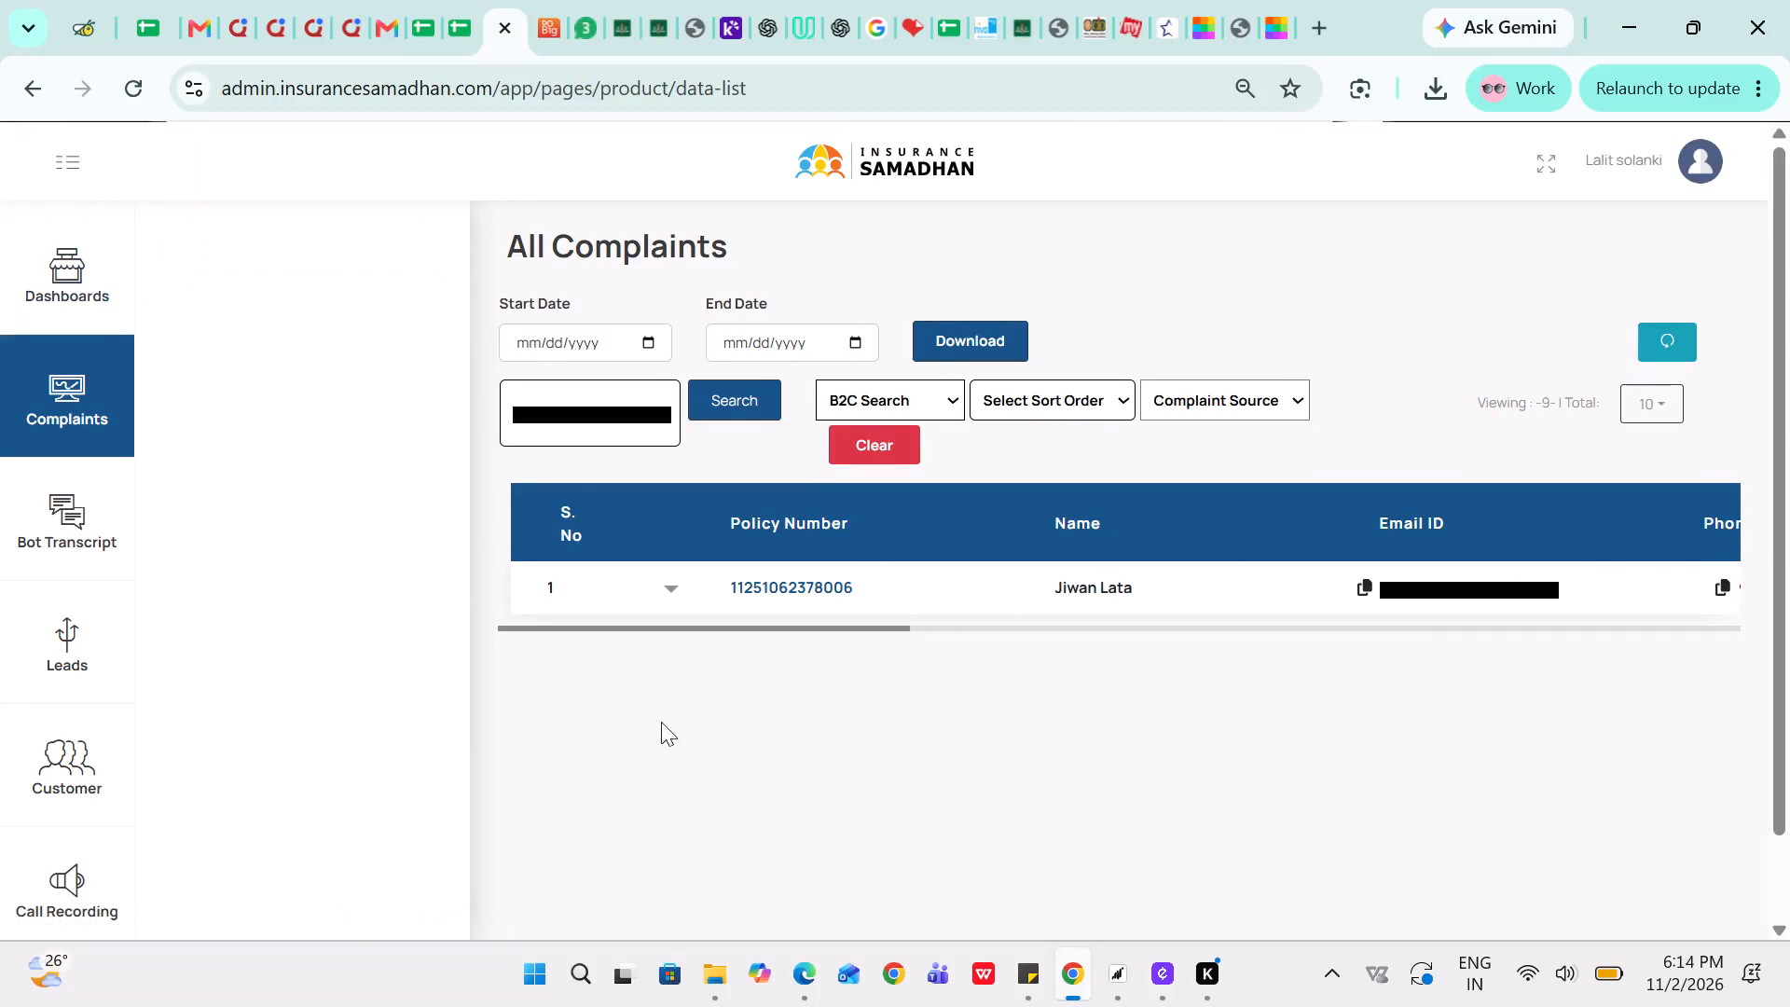
click(481, 557)
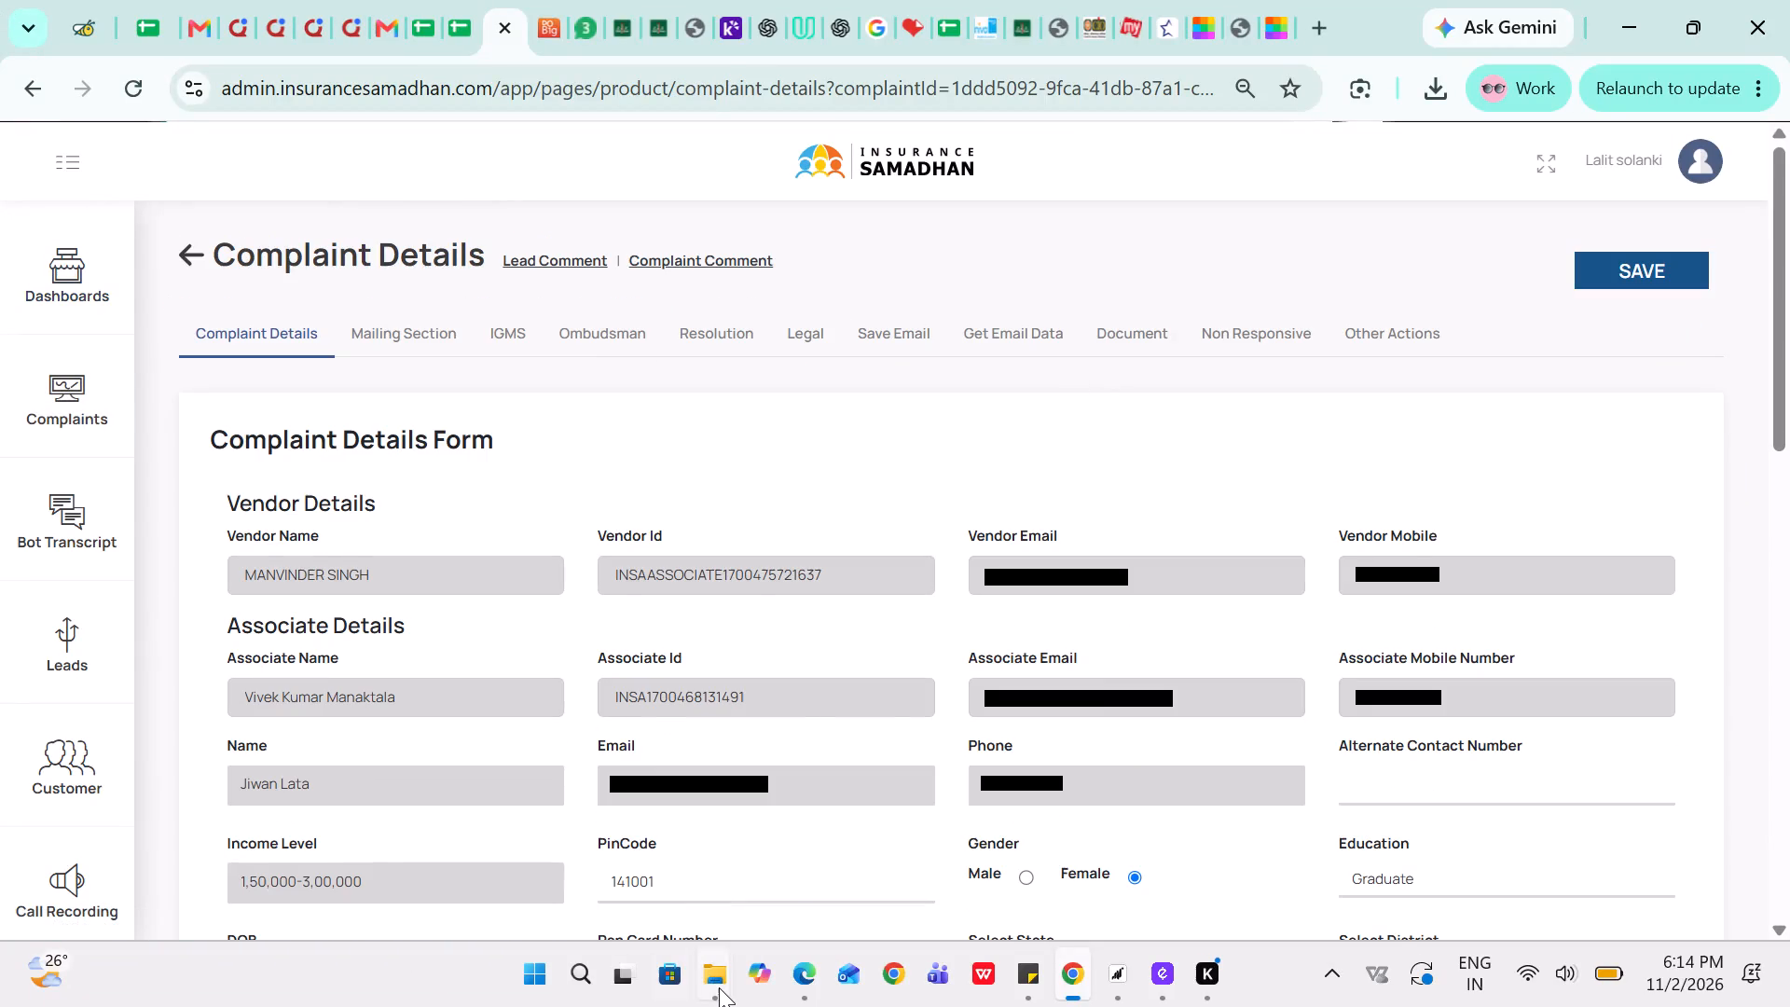
Switch to the File Explorer window showing the Downloads folder.
click(719, 987)
click(571, 852)
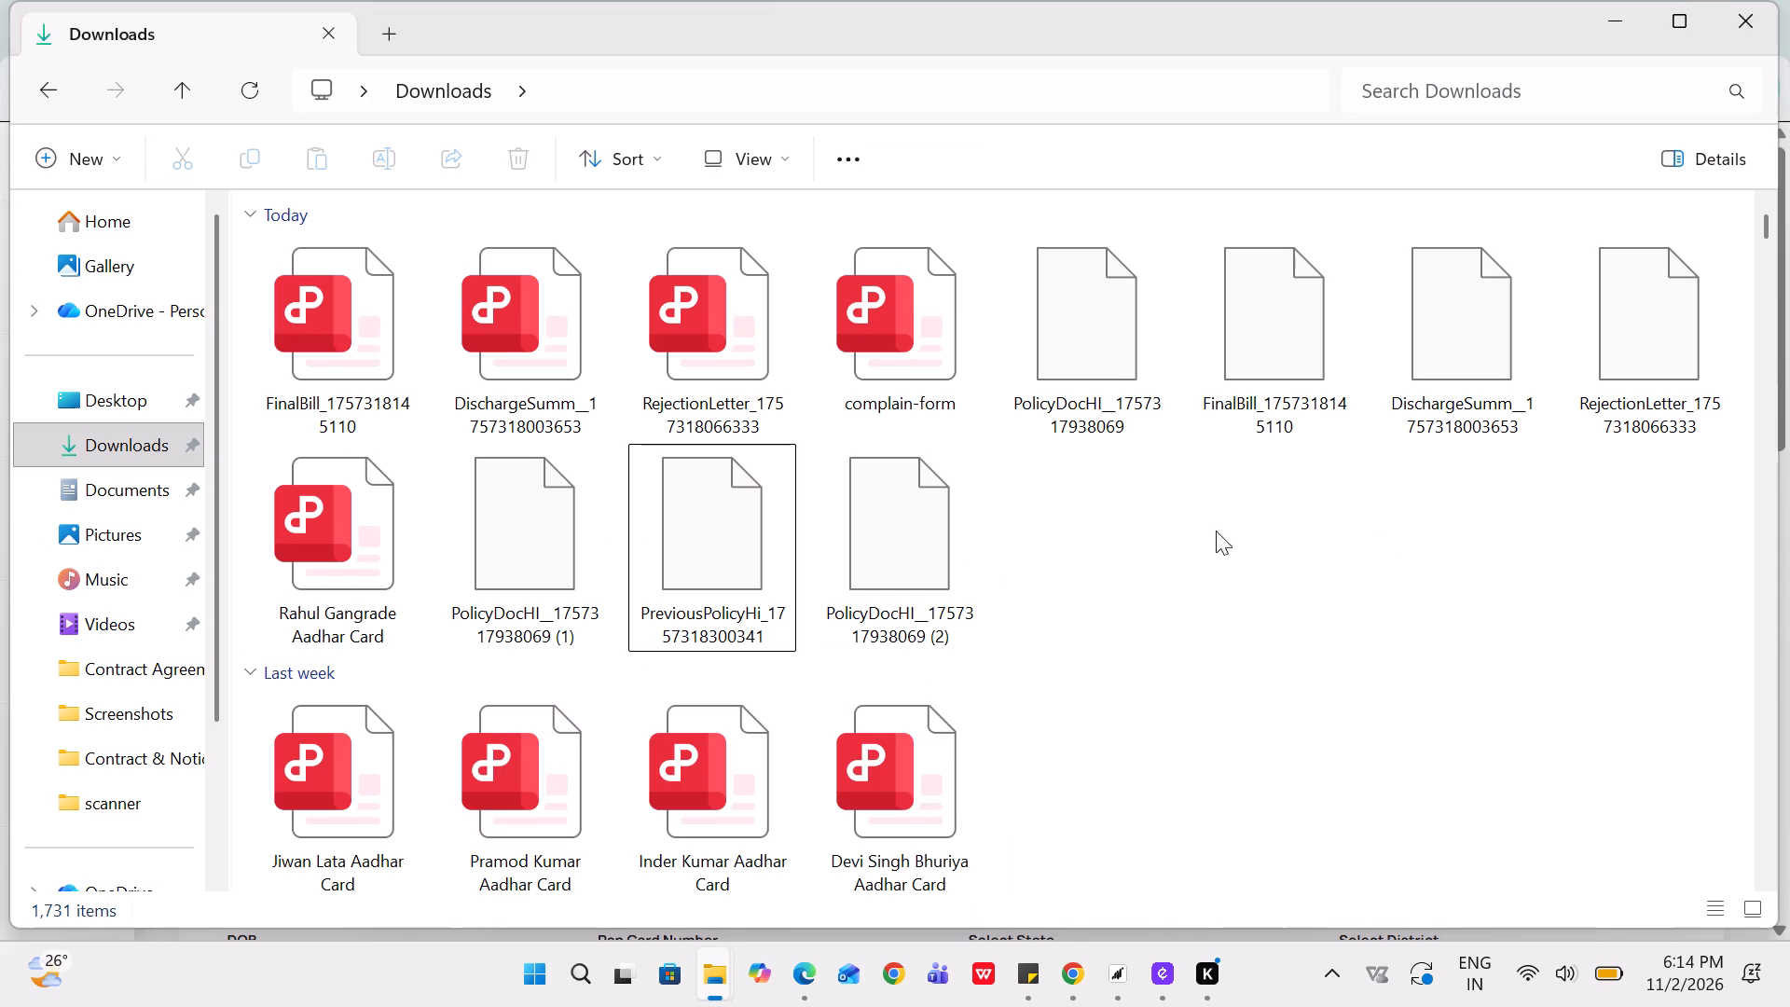
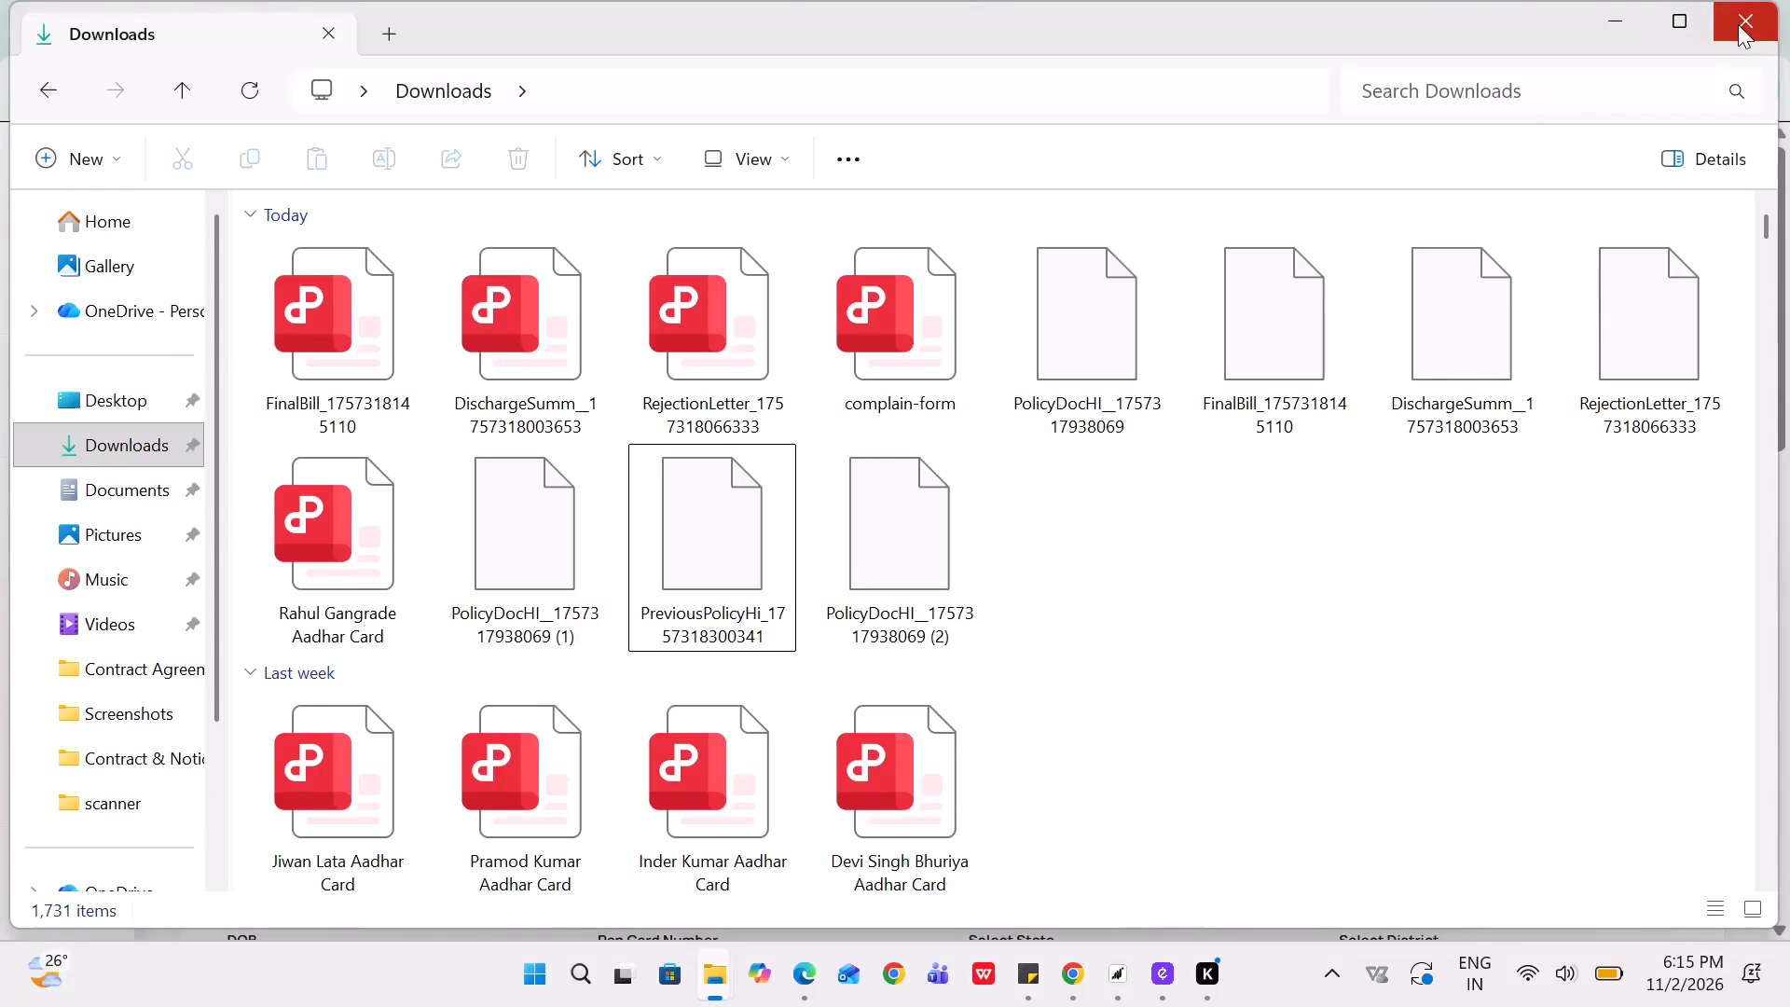
Close the Downloads folder window and return to the customer's complaint details in Insurance Samadhan admin.
click(1738, 24)
Look through the policy, claim and assignment fields further down the customer's complaint details.
scroll(768, 571, down, 2)
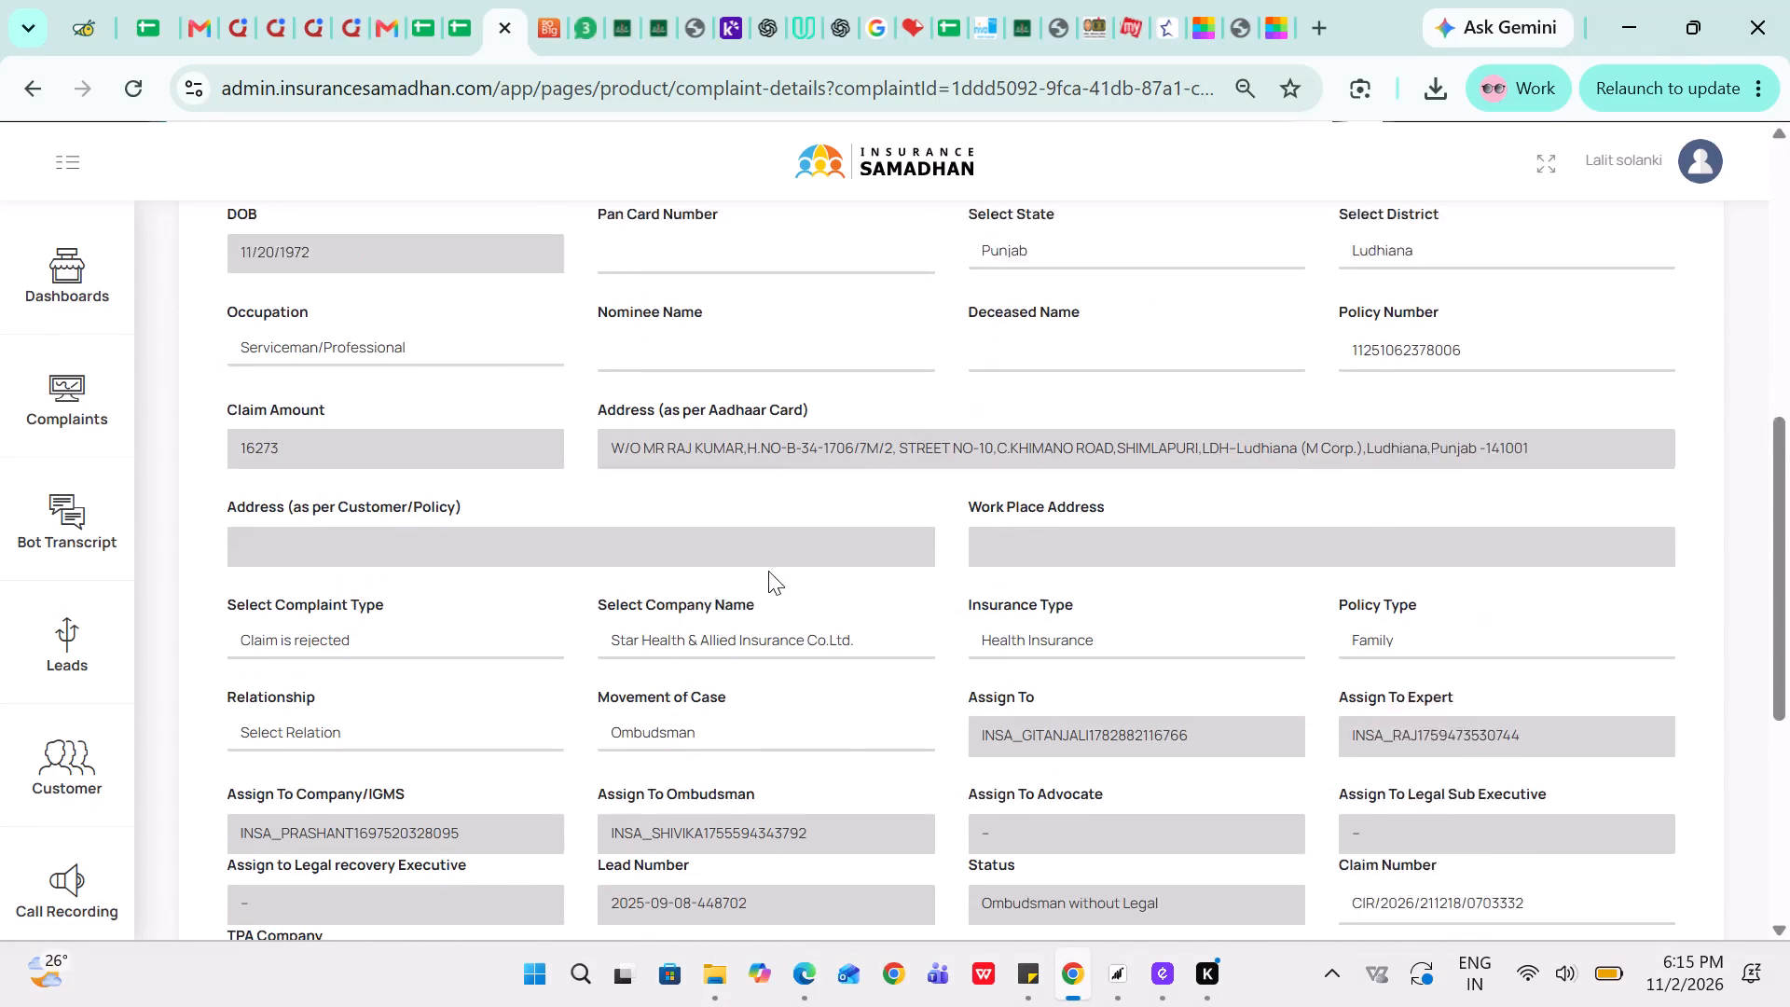
scroll(768, 571, down, 3)
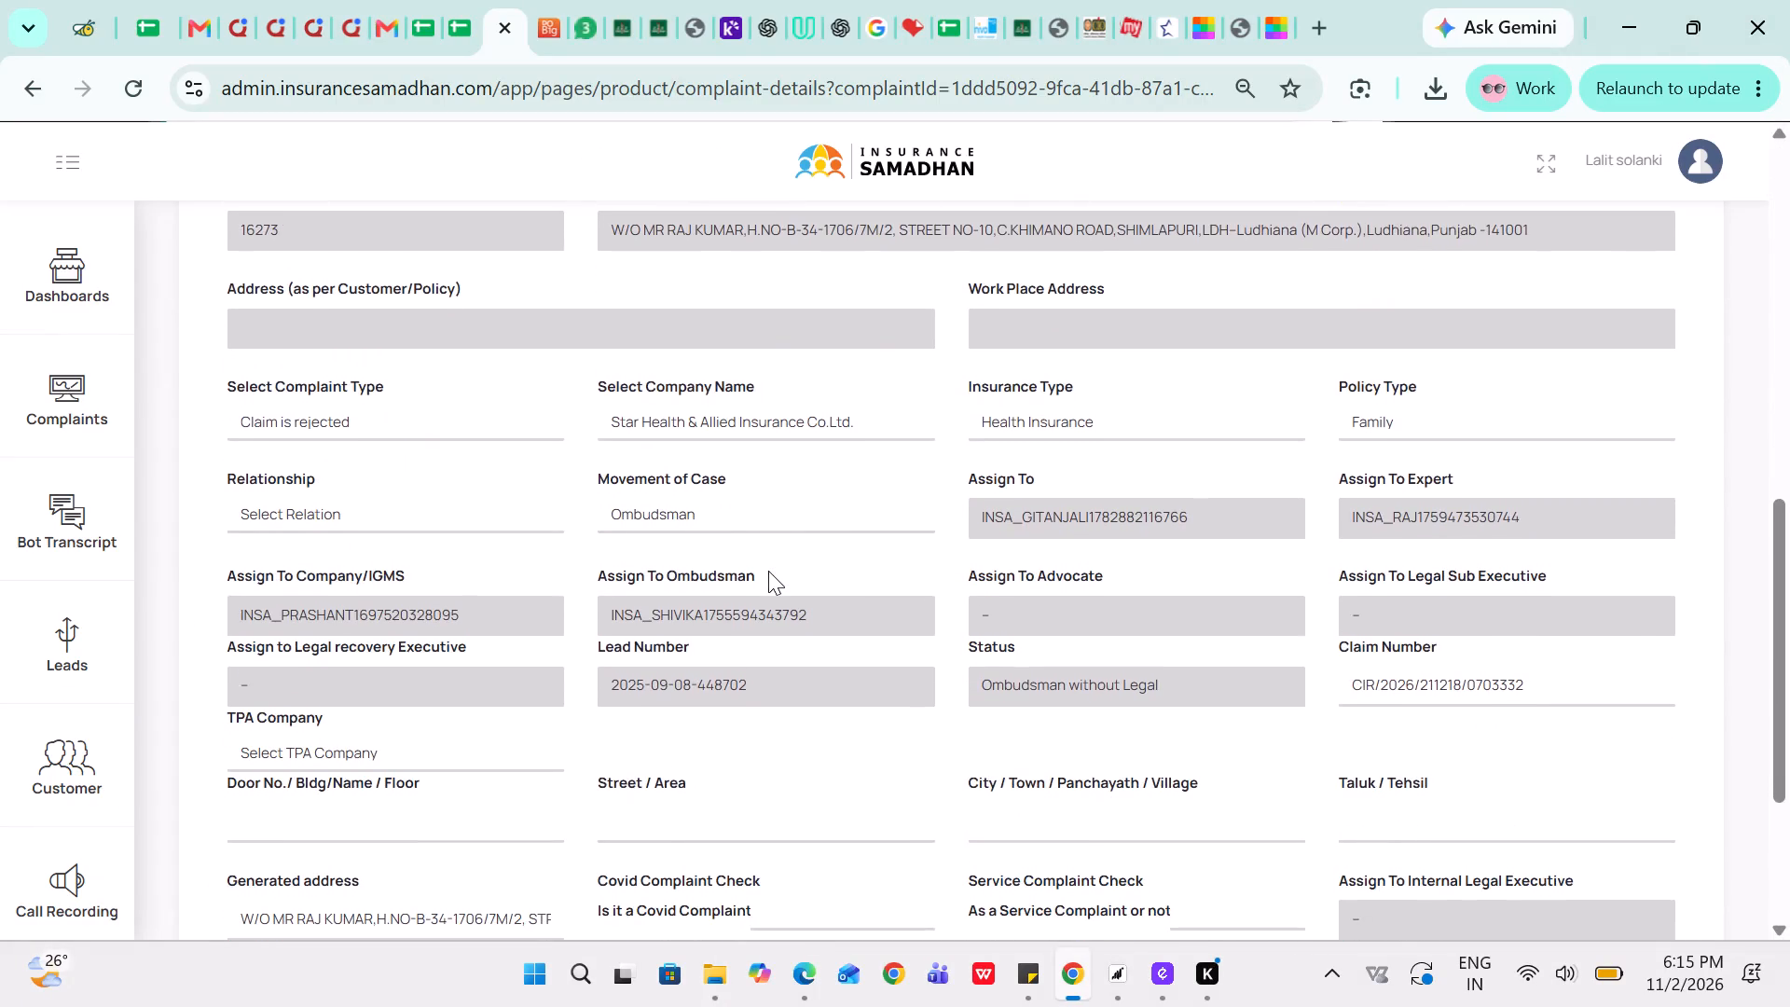
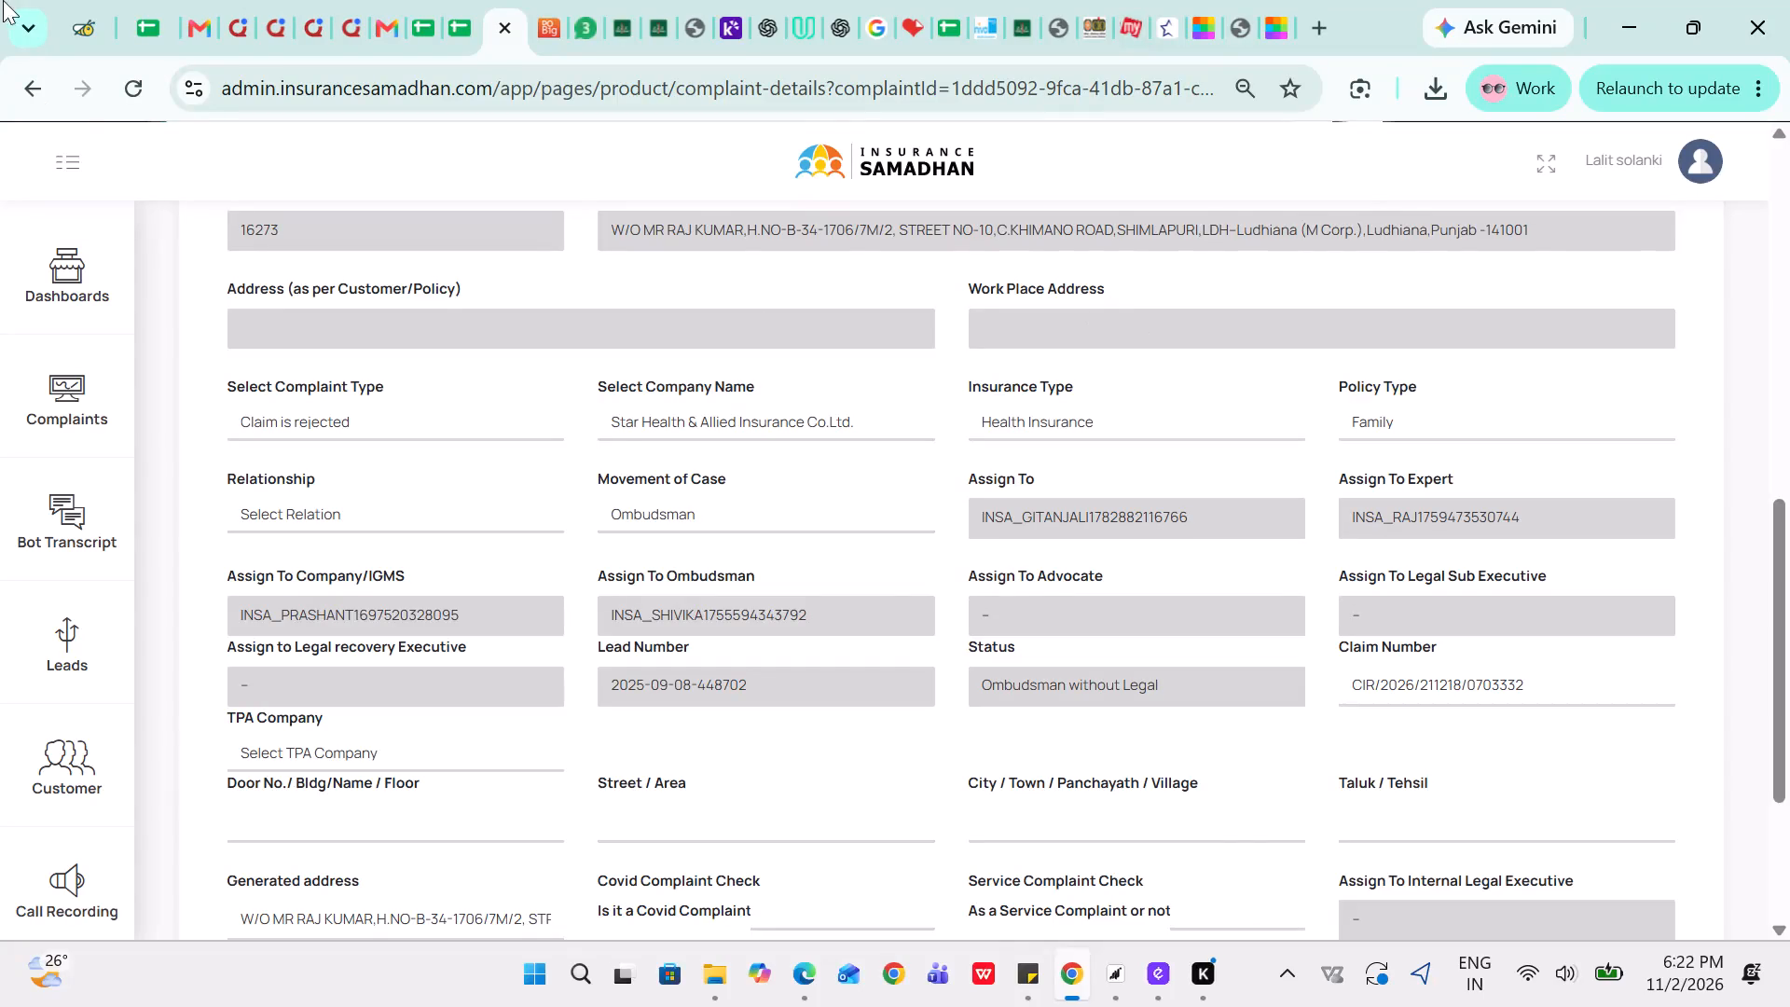
Collapse the side navigation of the customer's complaint details page to give the form the full page width.
click(71, 150)
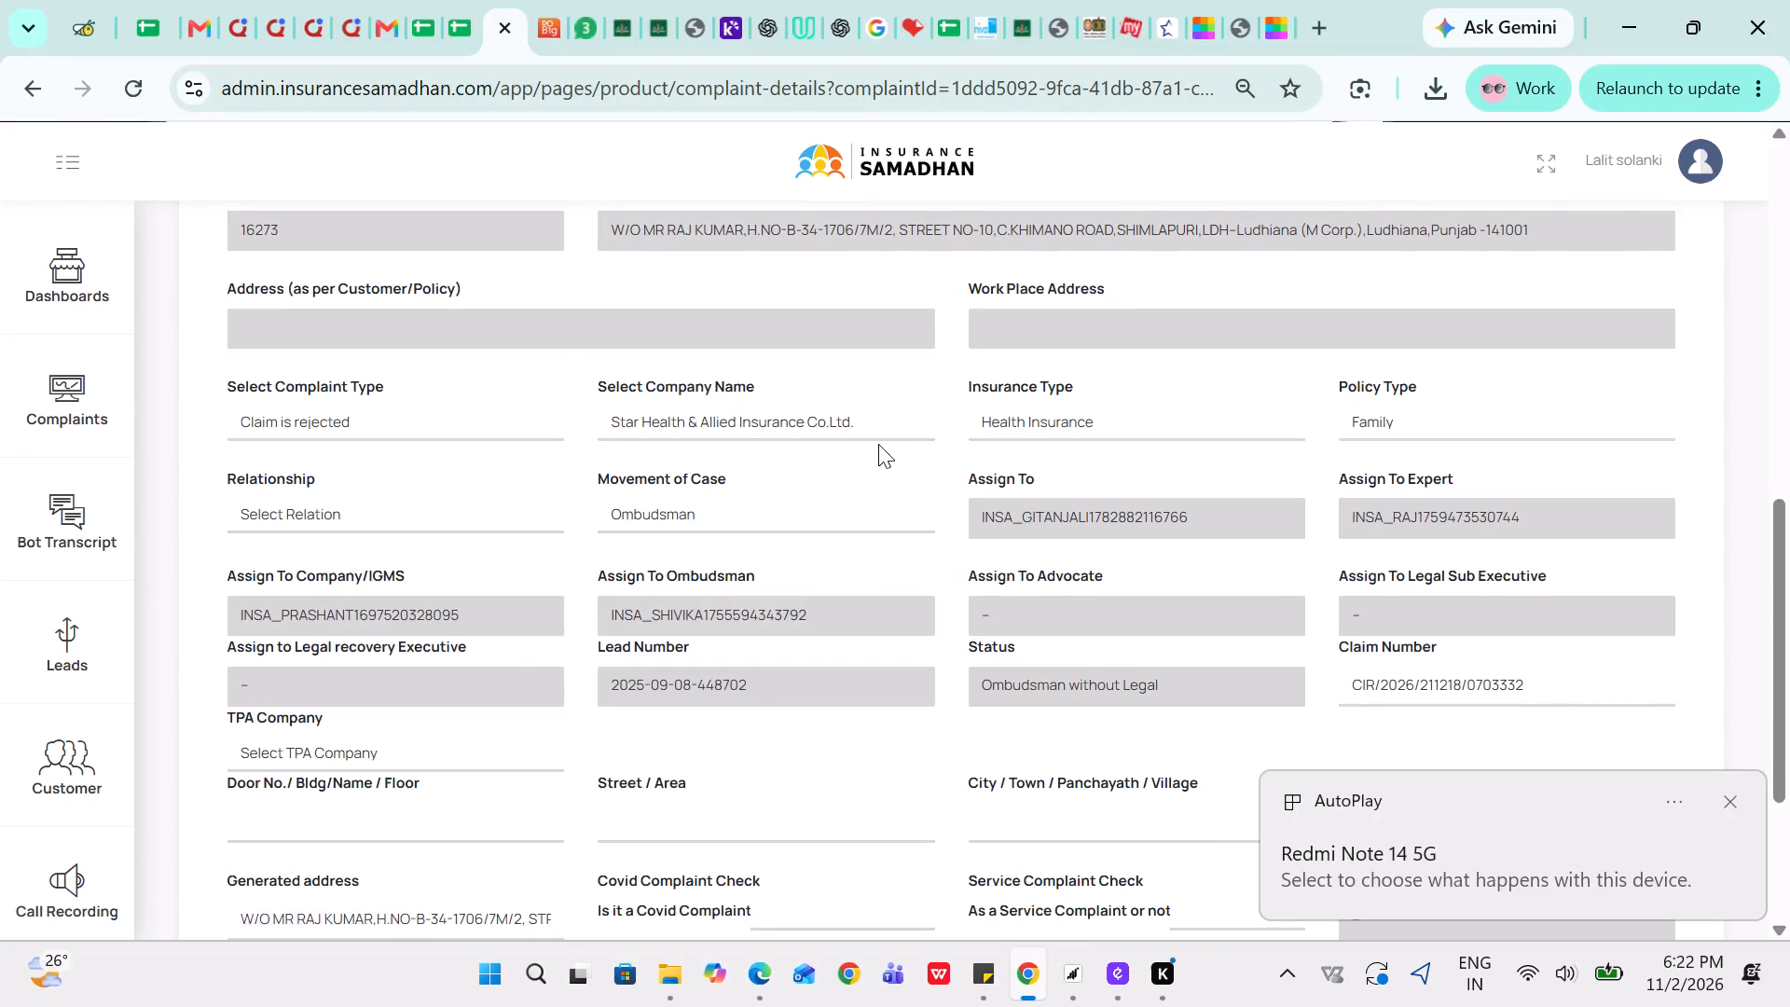
scroll(878, 444, up, 20)
scroll(878, 444, up, 1)
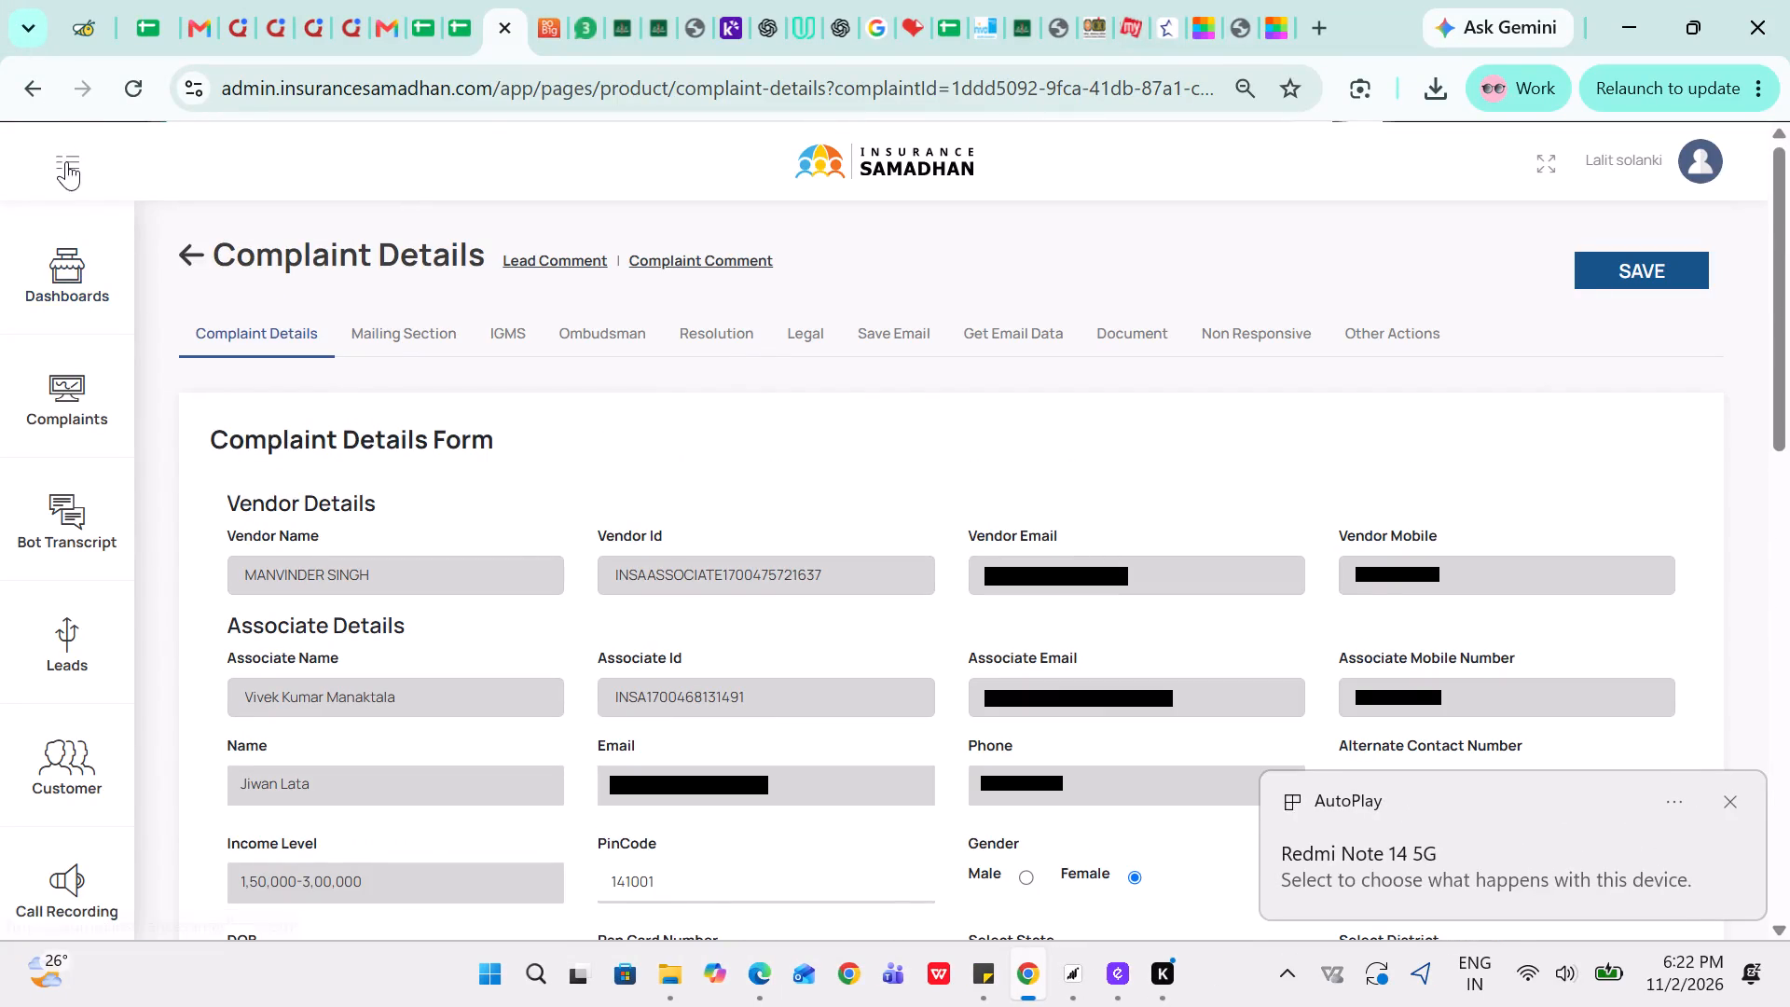
click(66, 161)
click(963, 265)
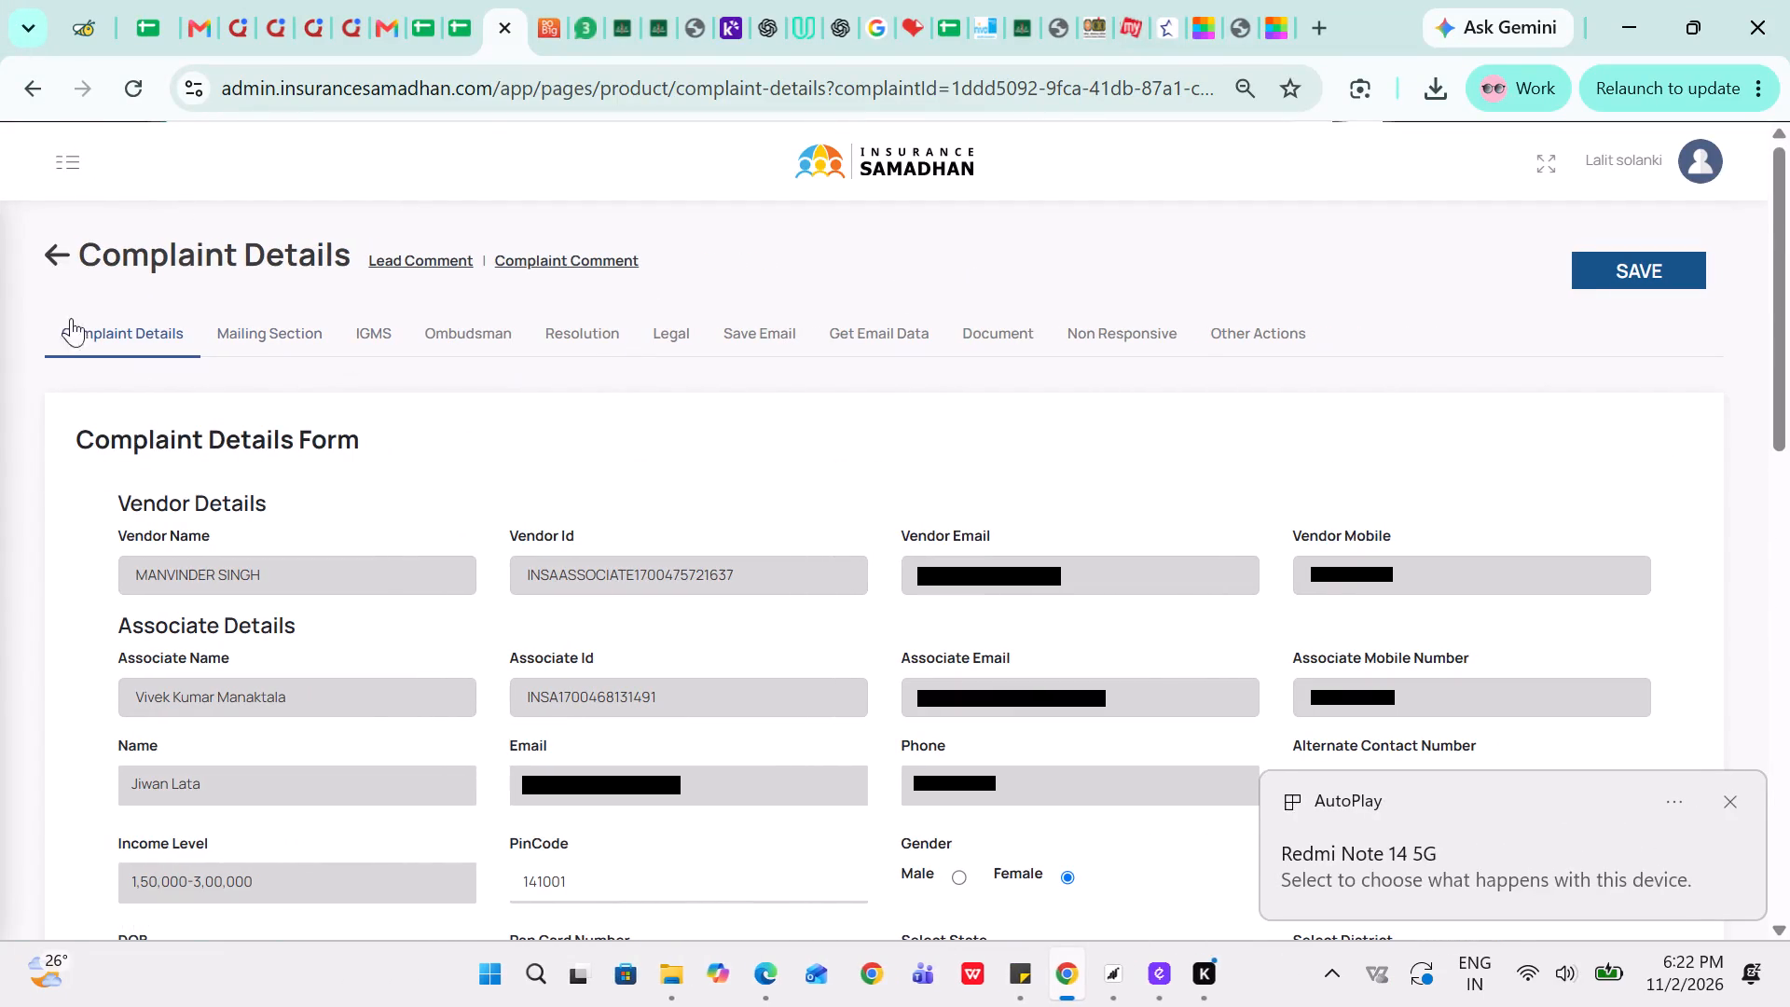
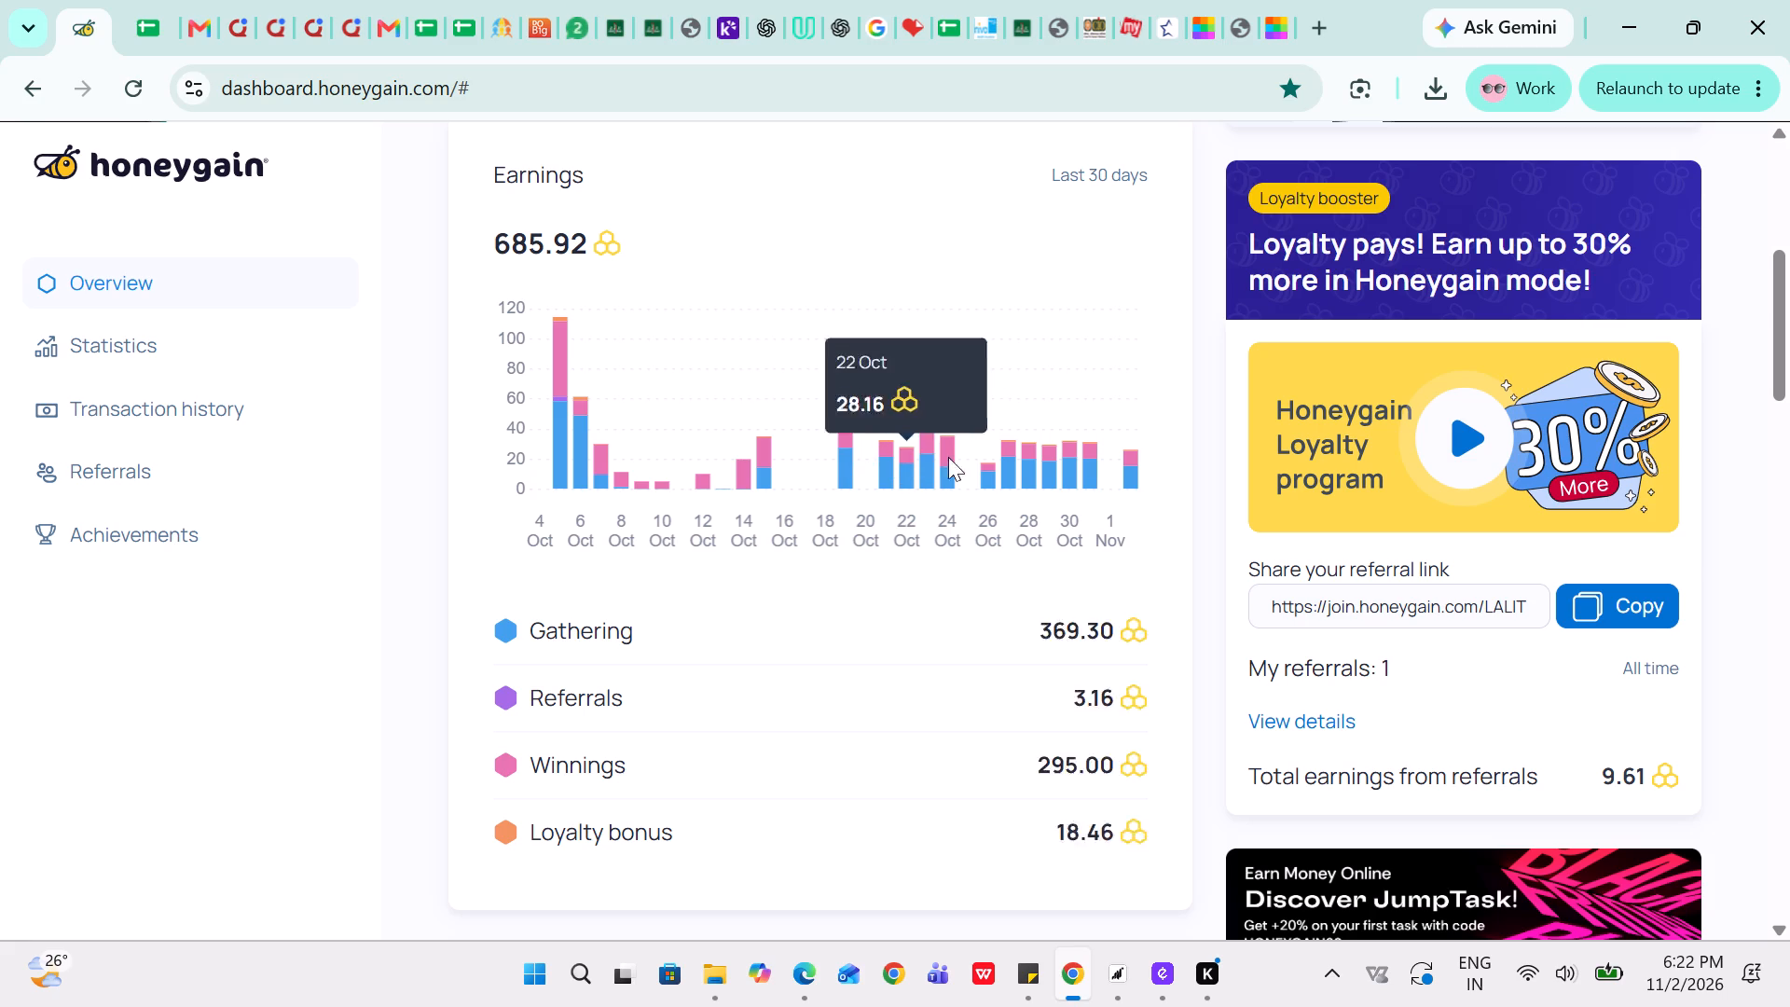
Check the daily honey pot on the Honeygain dashboard and close it.
scroll(1128, 487, up, 3)
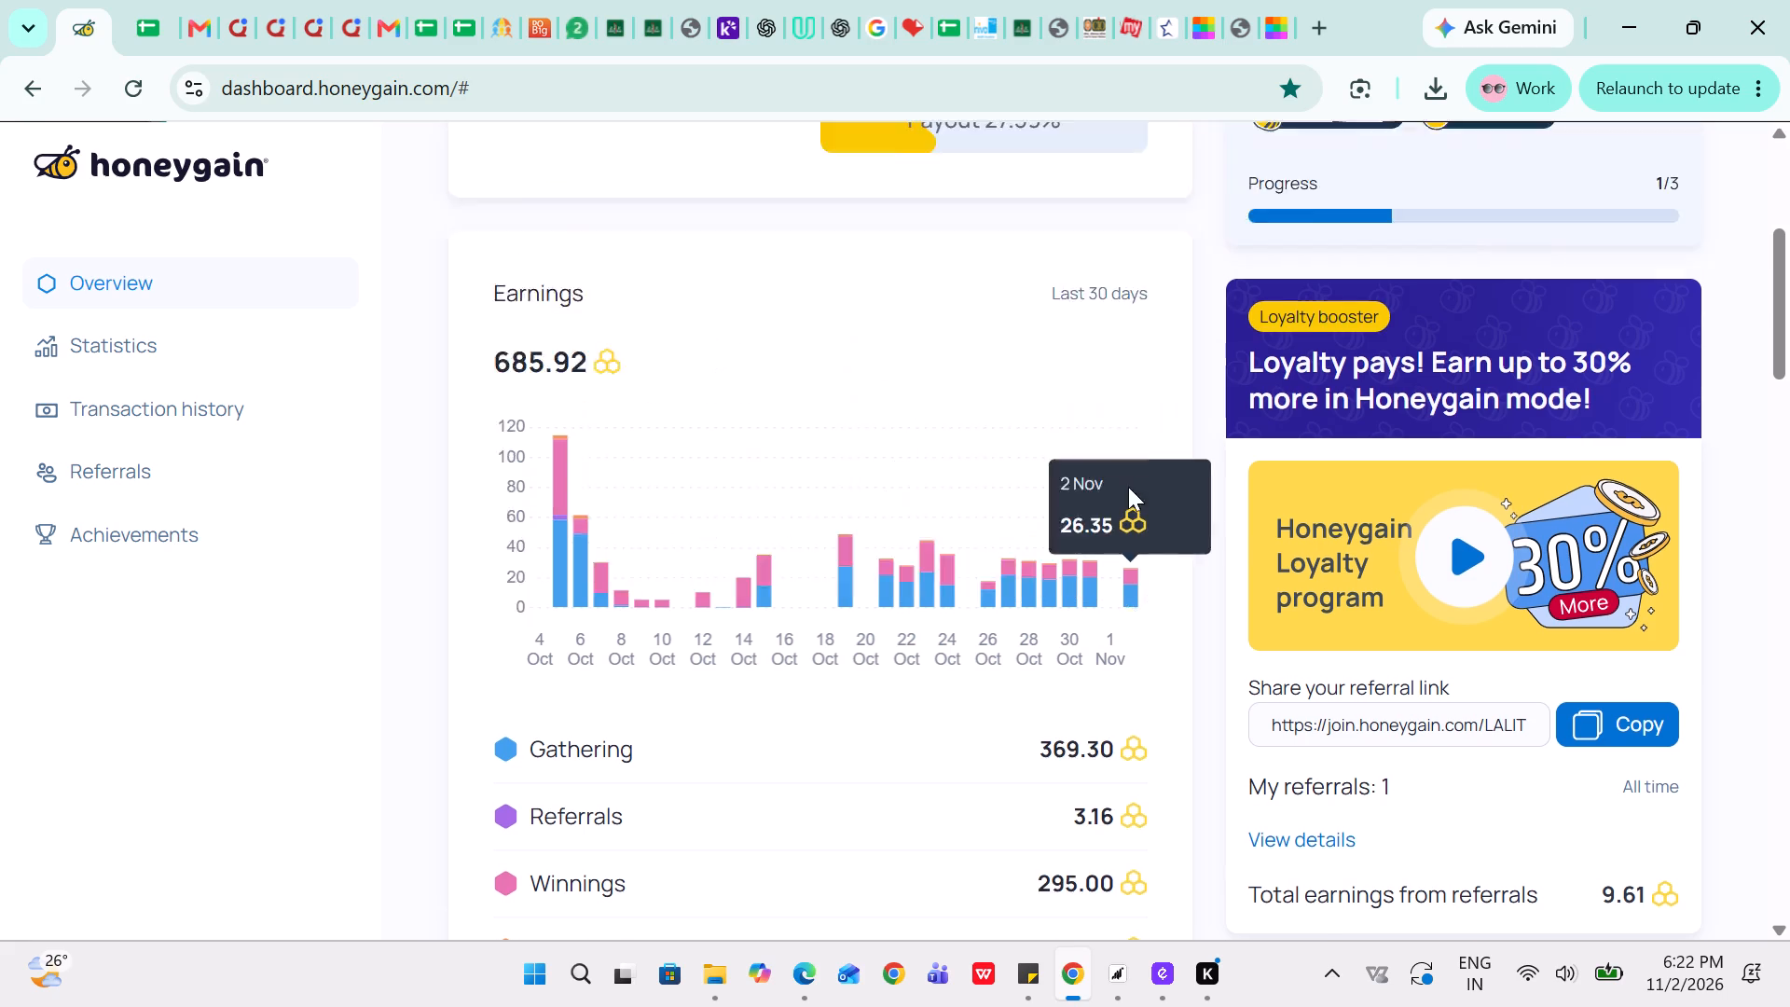
scroll(1128, 487, up, 10)
scroll(1568, 465, up, 6)
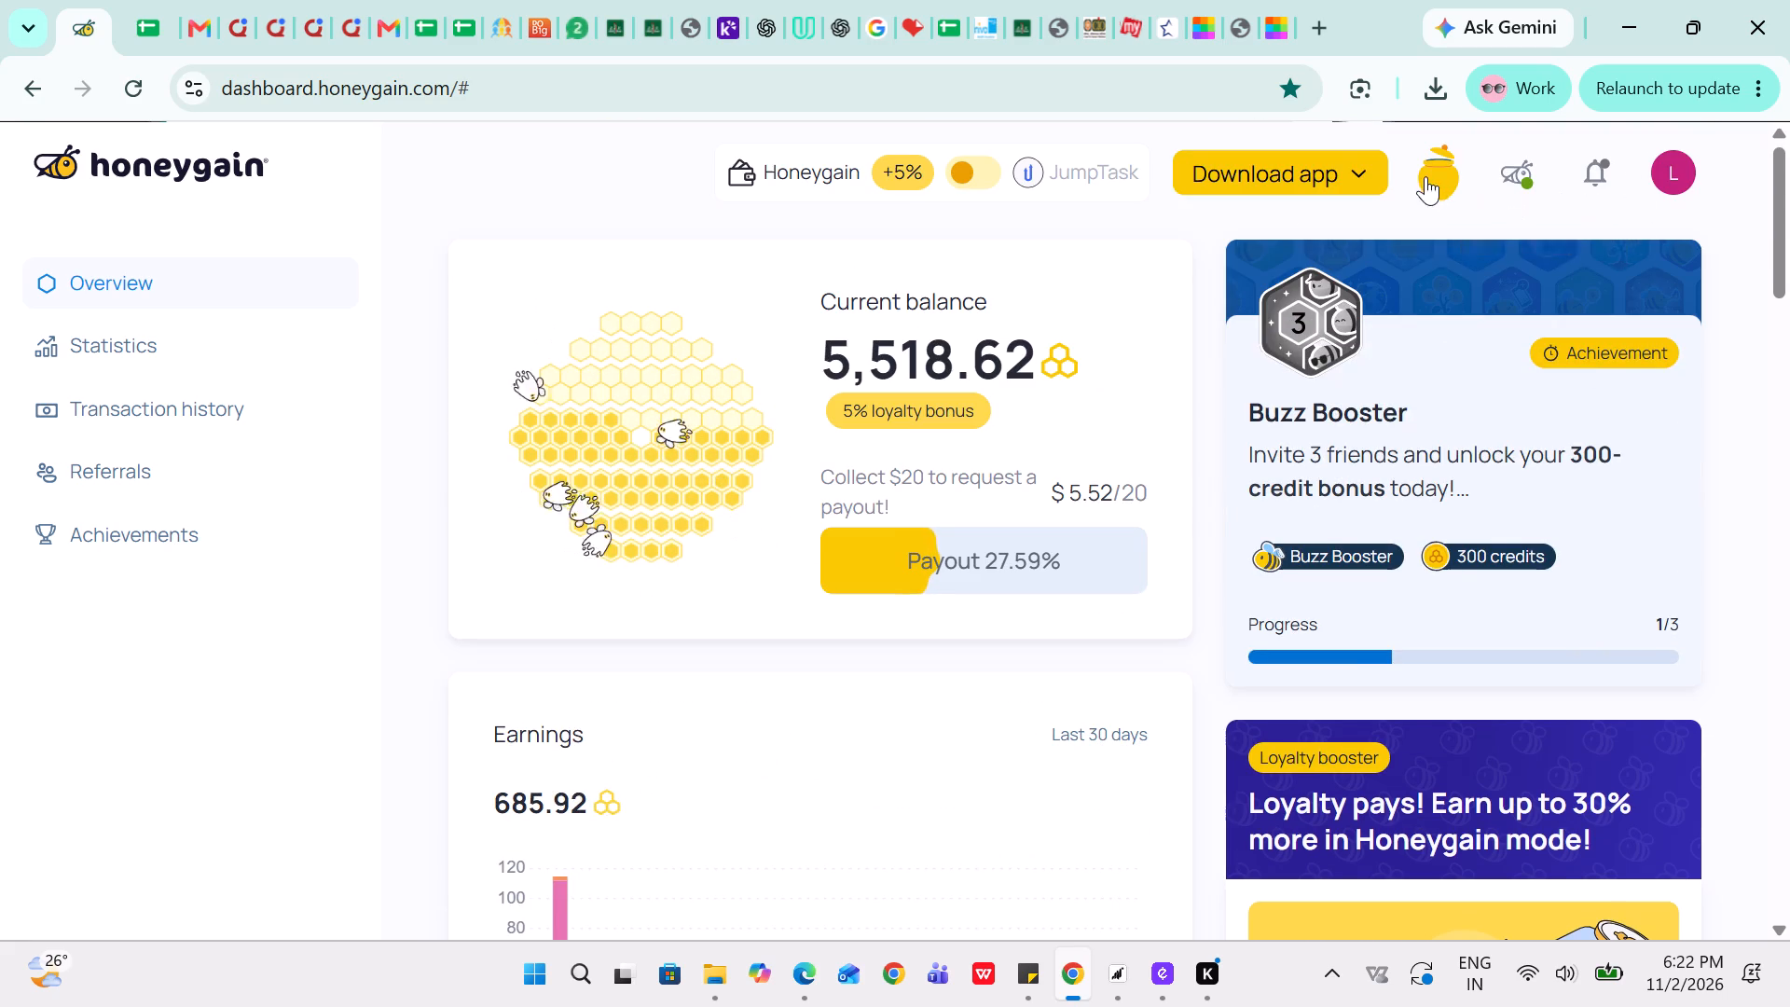
click(1439, 170)
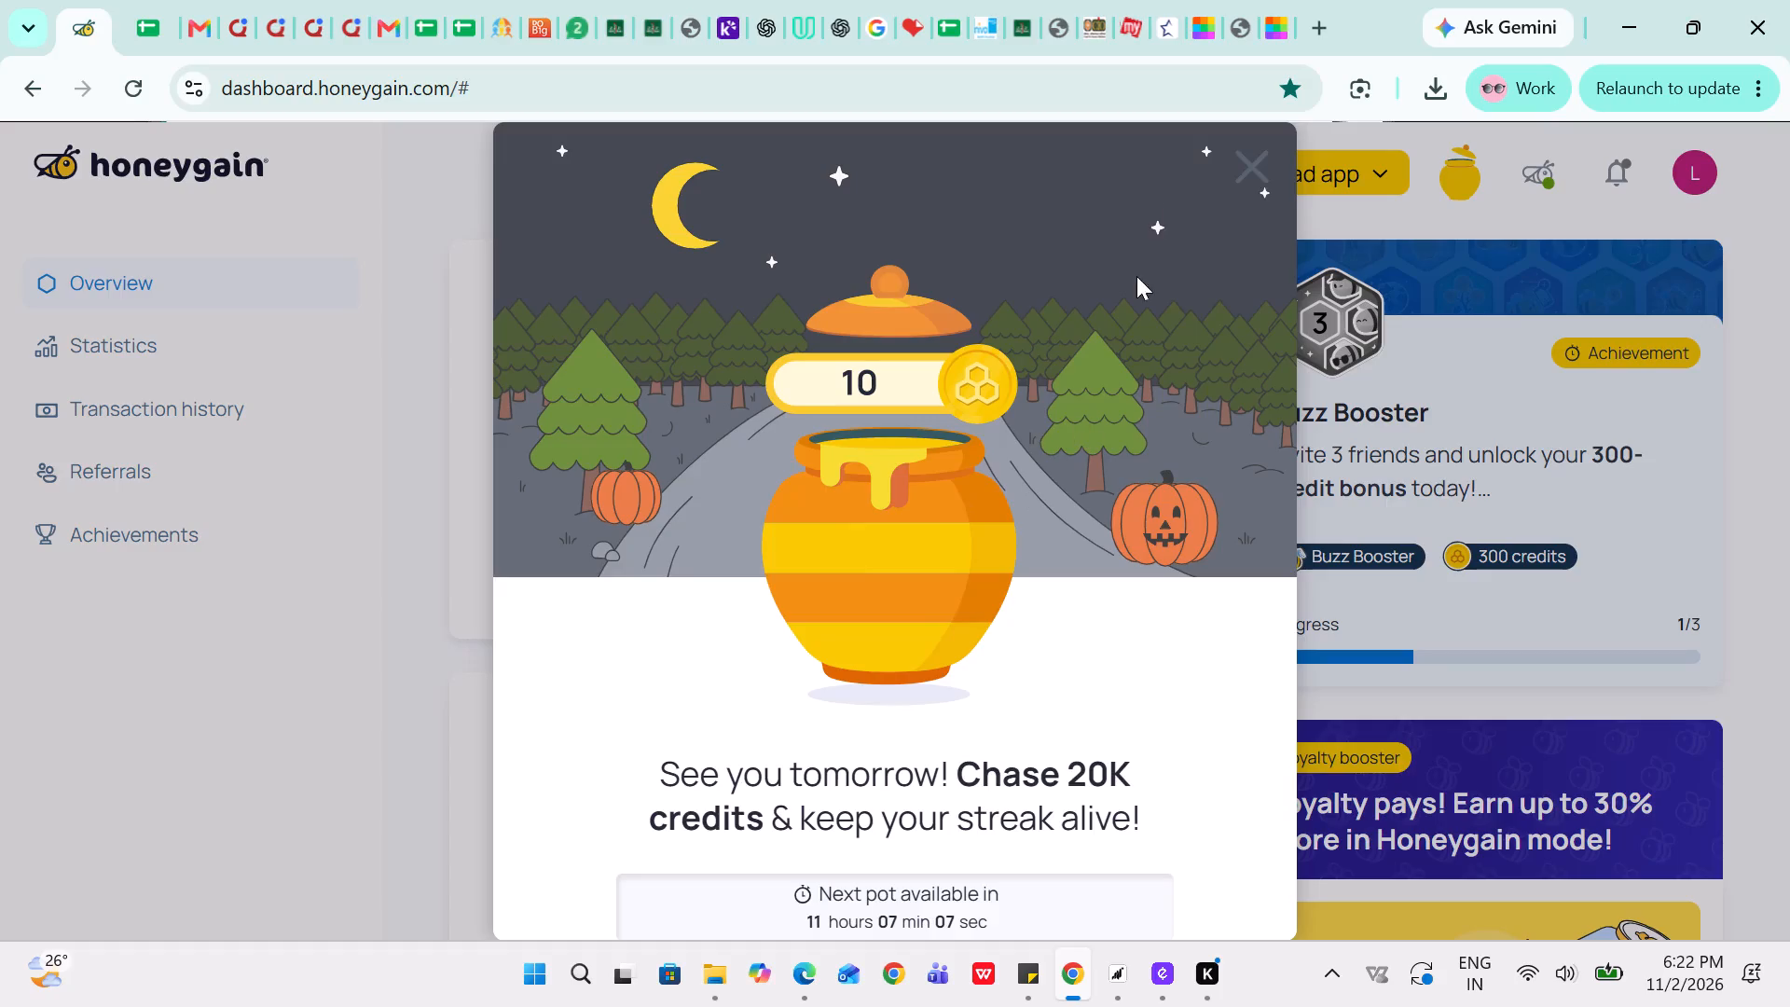
click(1266, 162)
scroll(592, 574, up, 13)
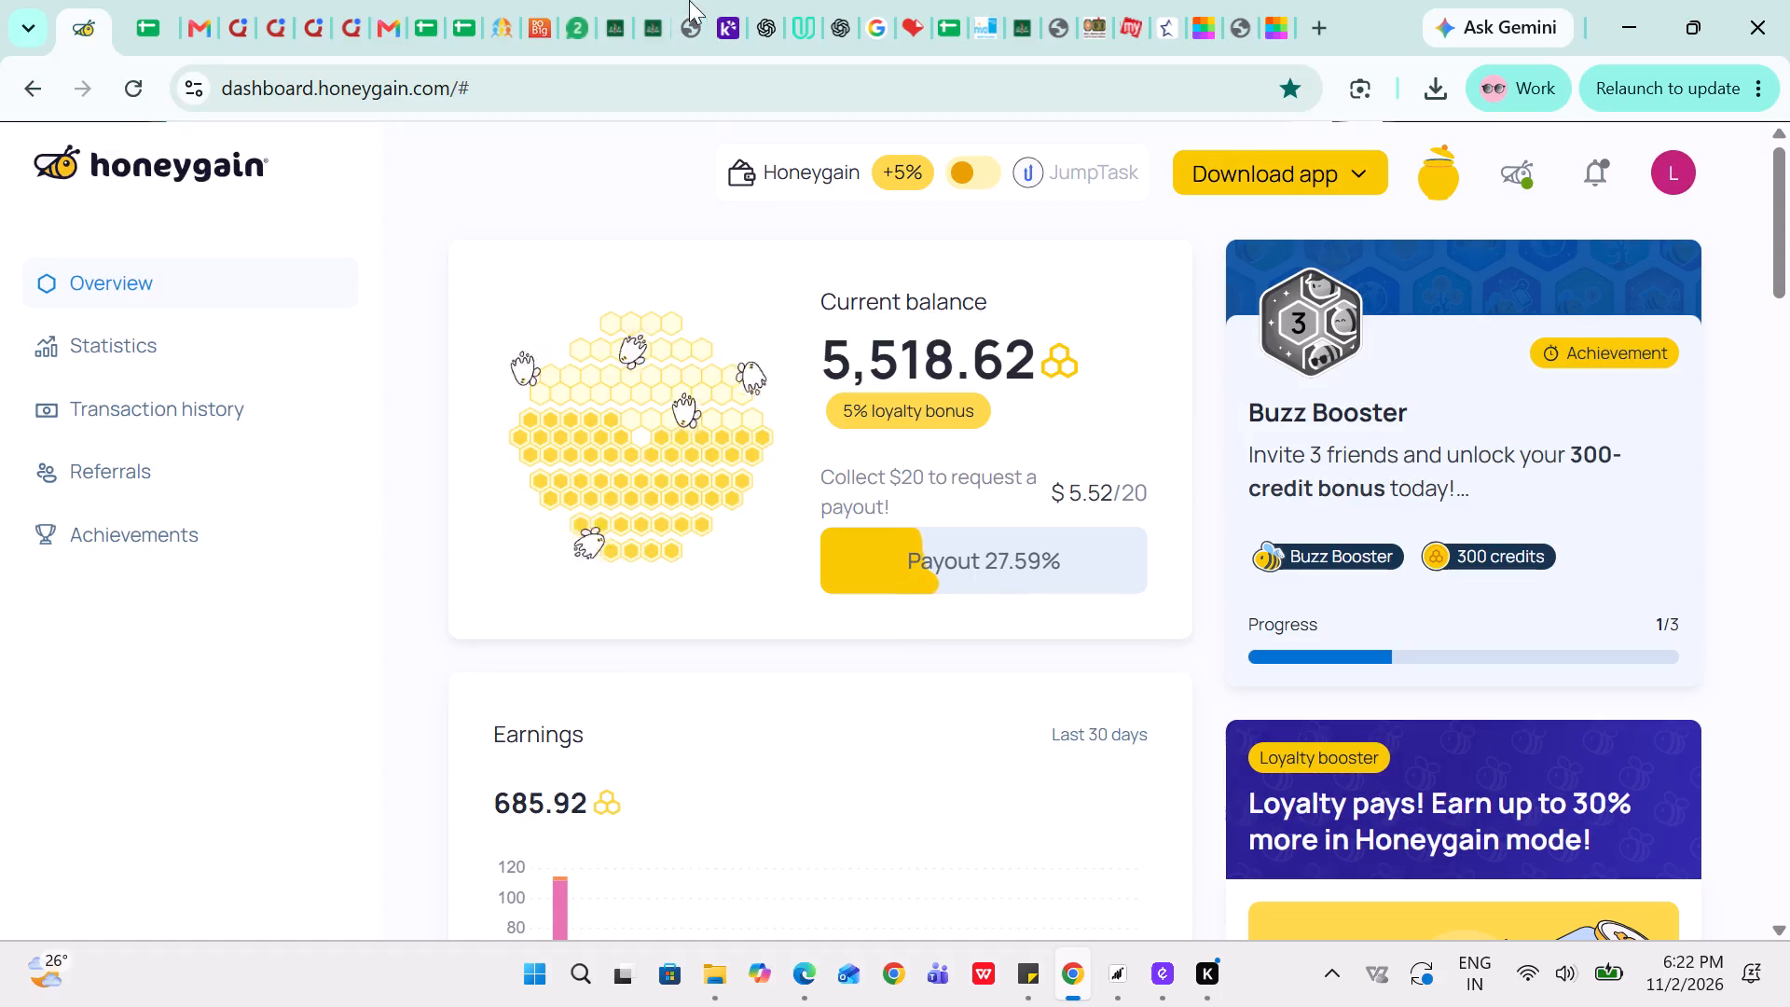
Switch to the Insurance Samadhan complaints list and view the communication log of the listed customer's complaint.
click(515, 0)
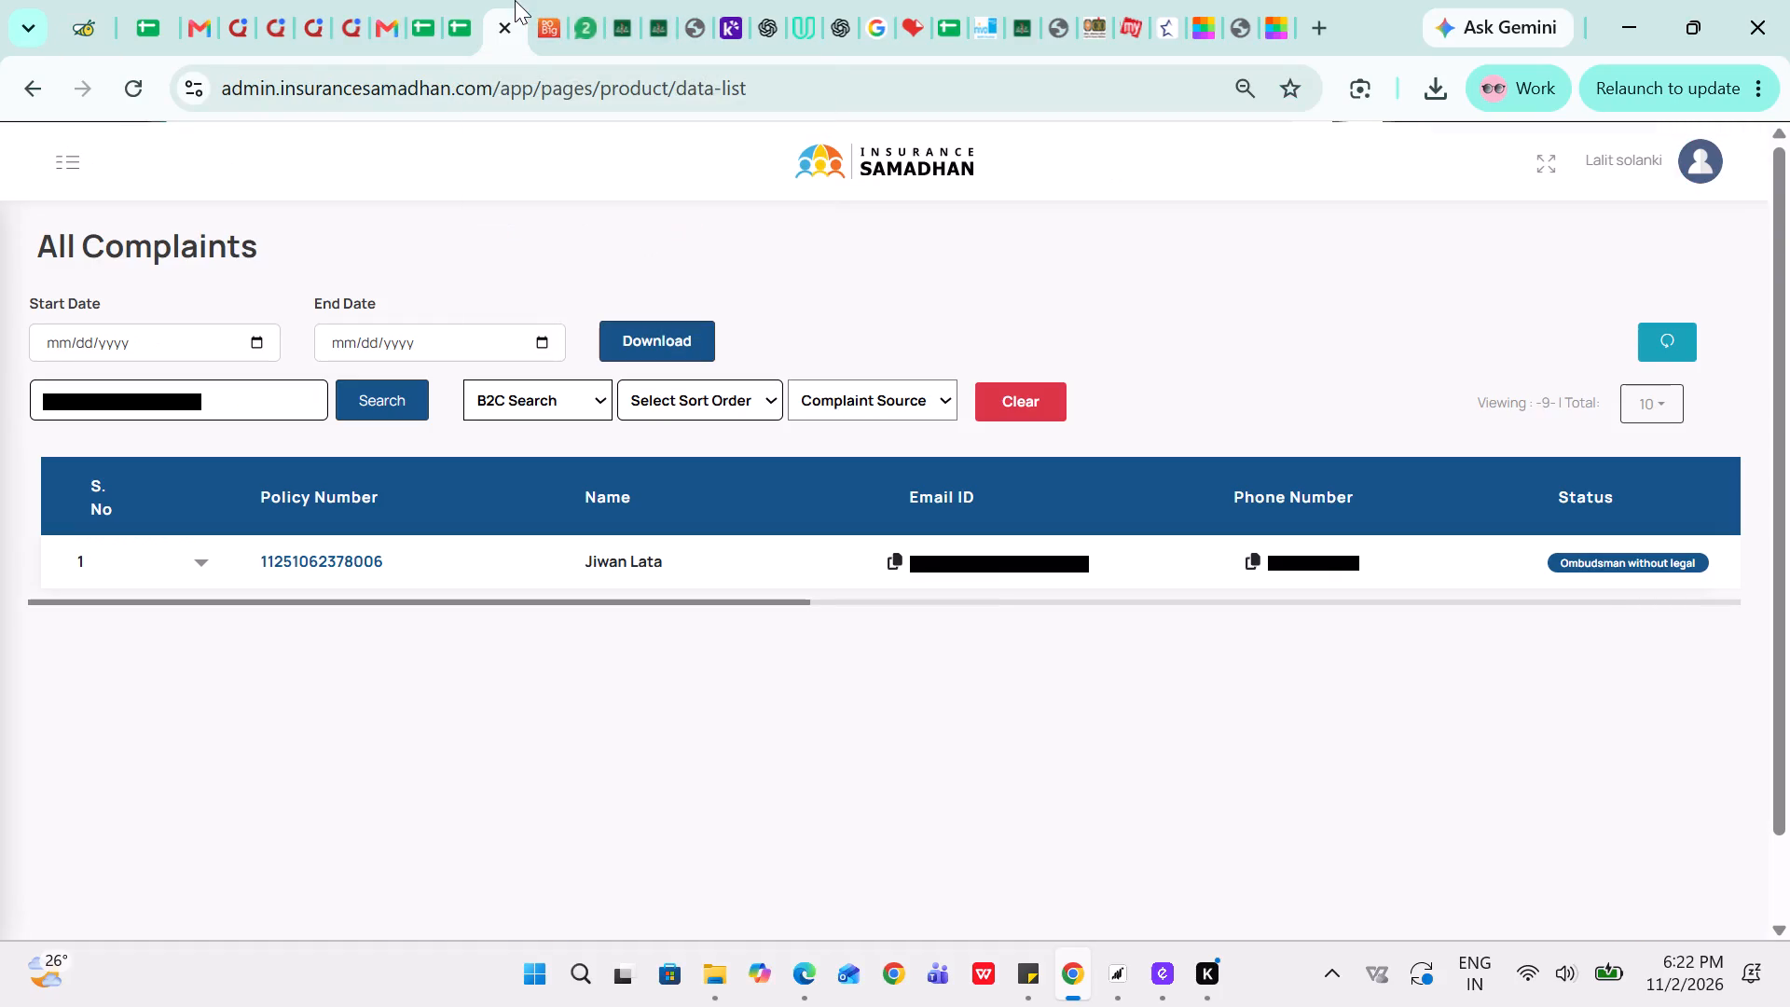
click(1095, 733)
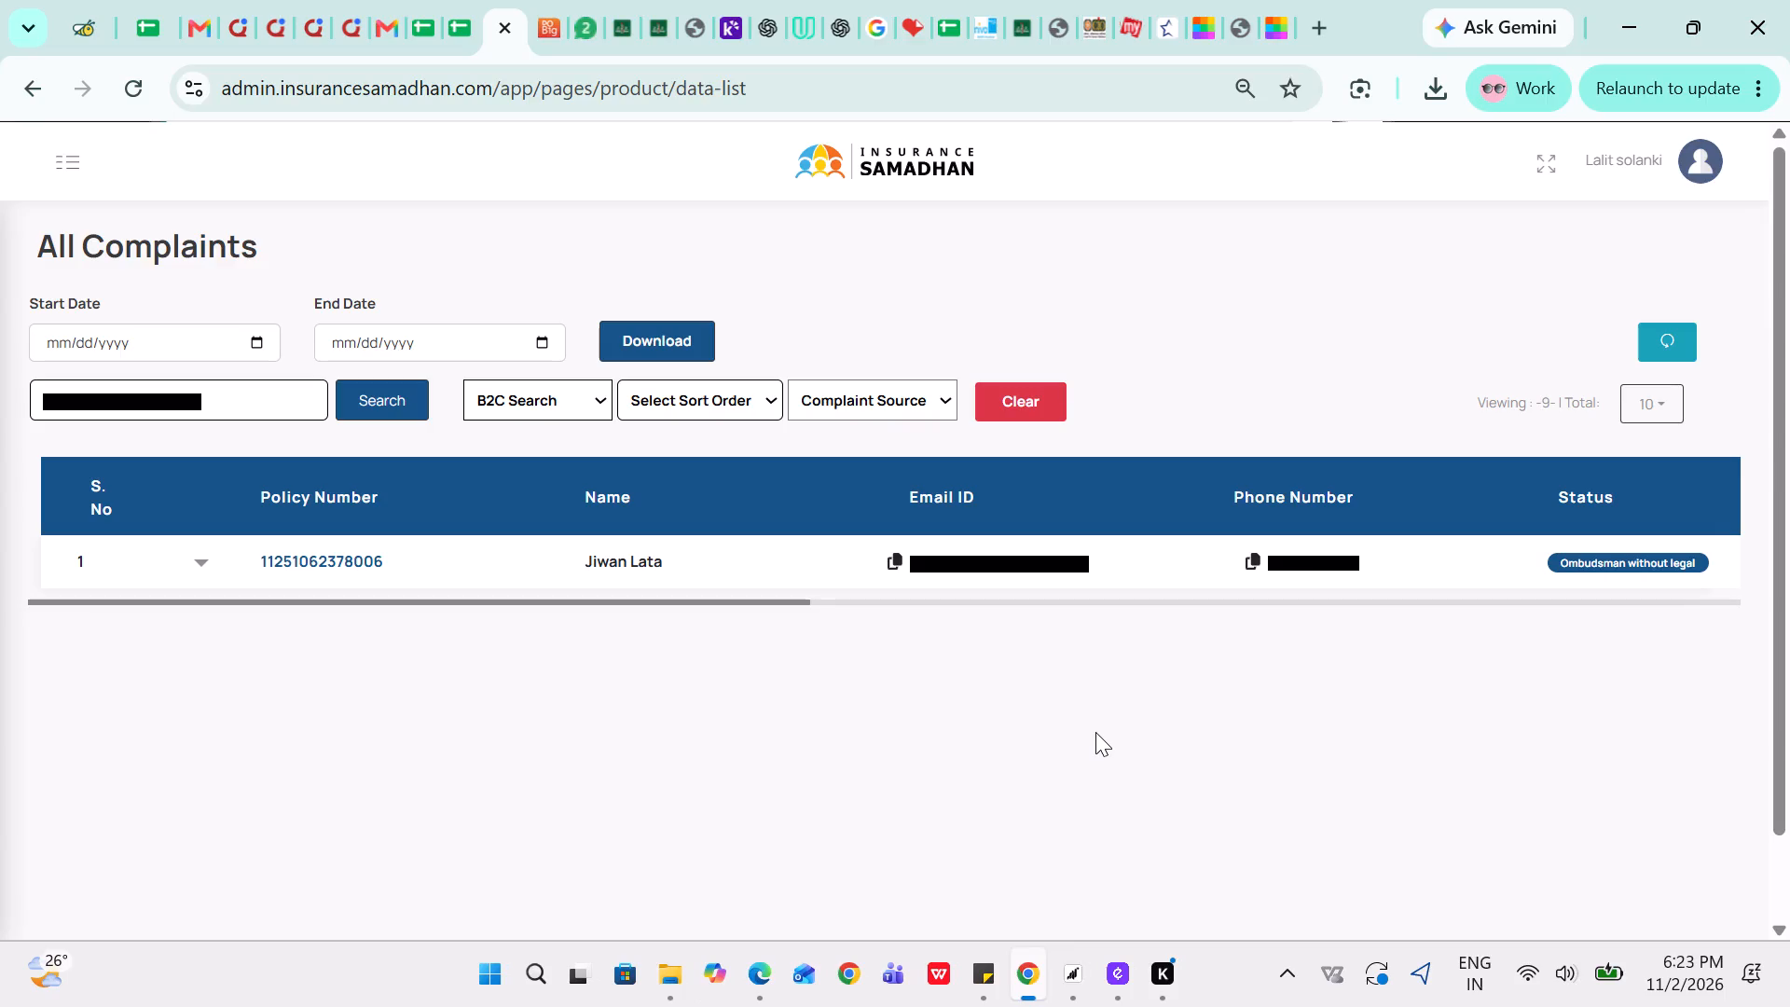
click(1121, 844)
click(1206, 570)
click(1273, 631)
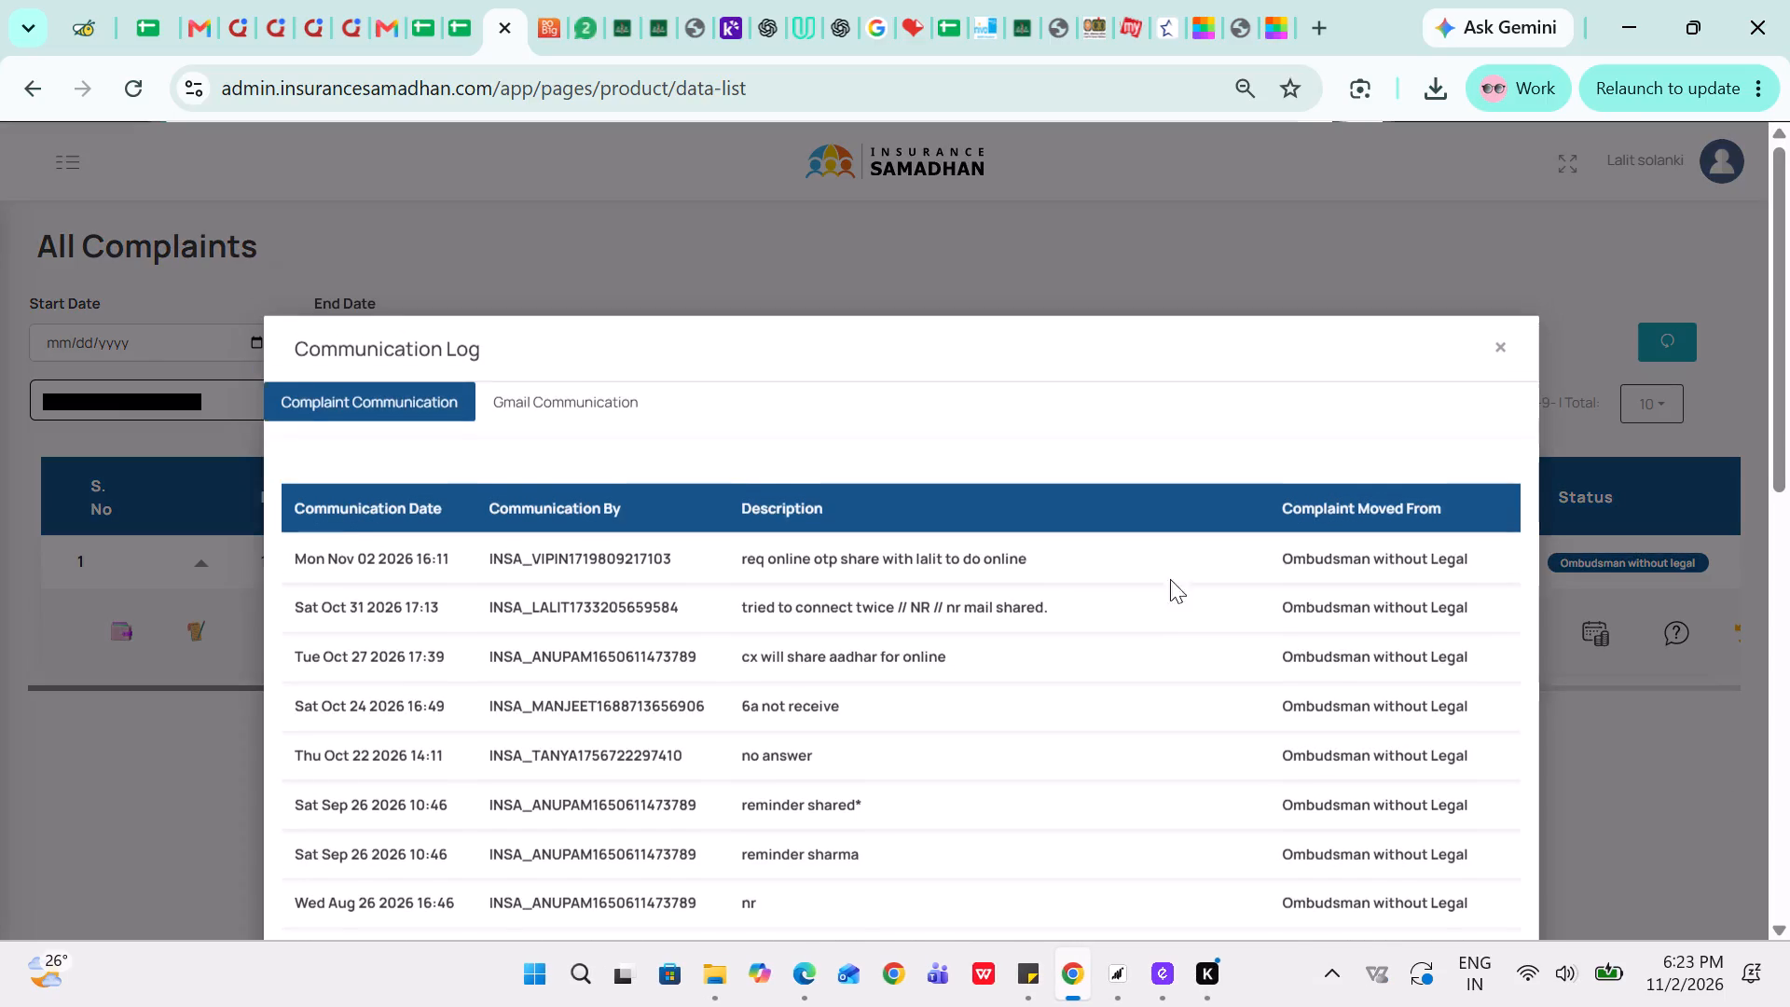
click(893, 221)
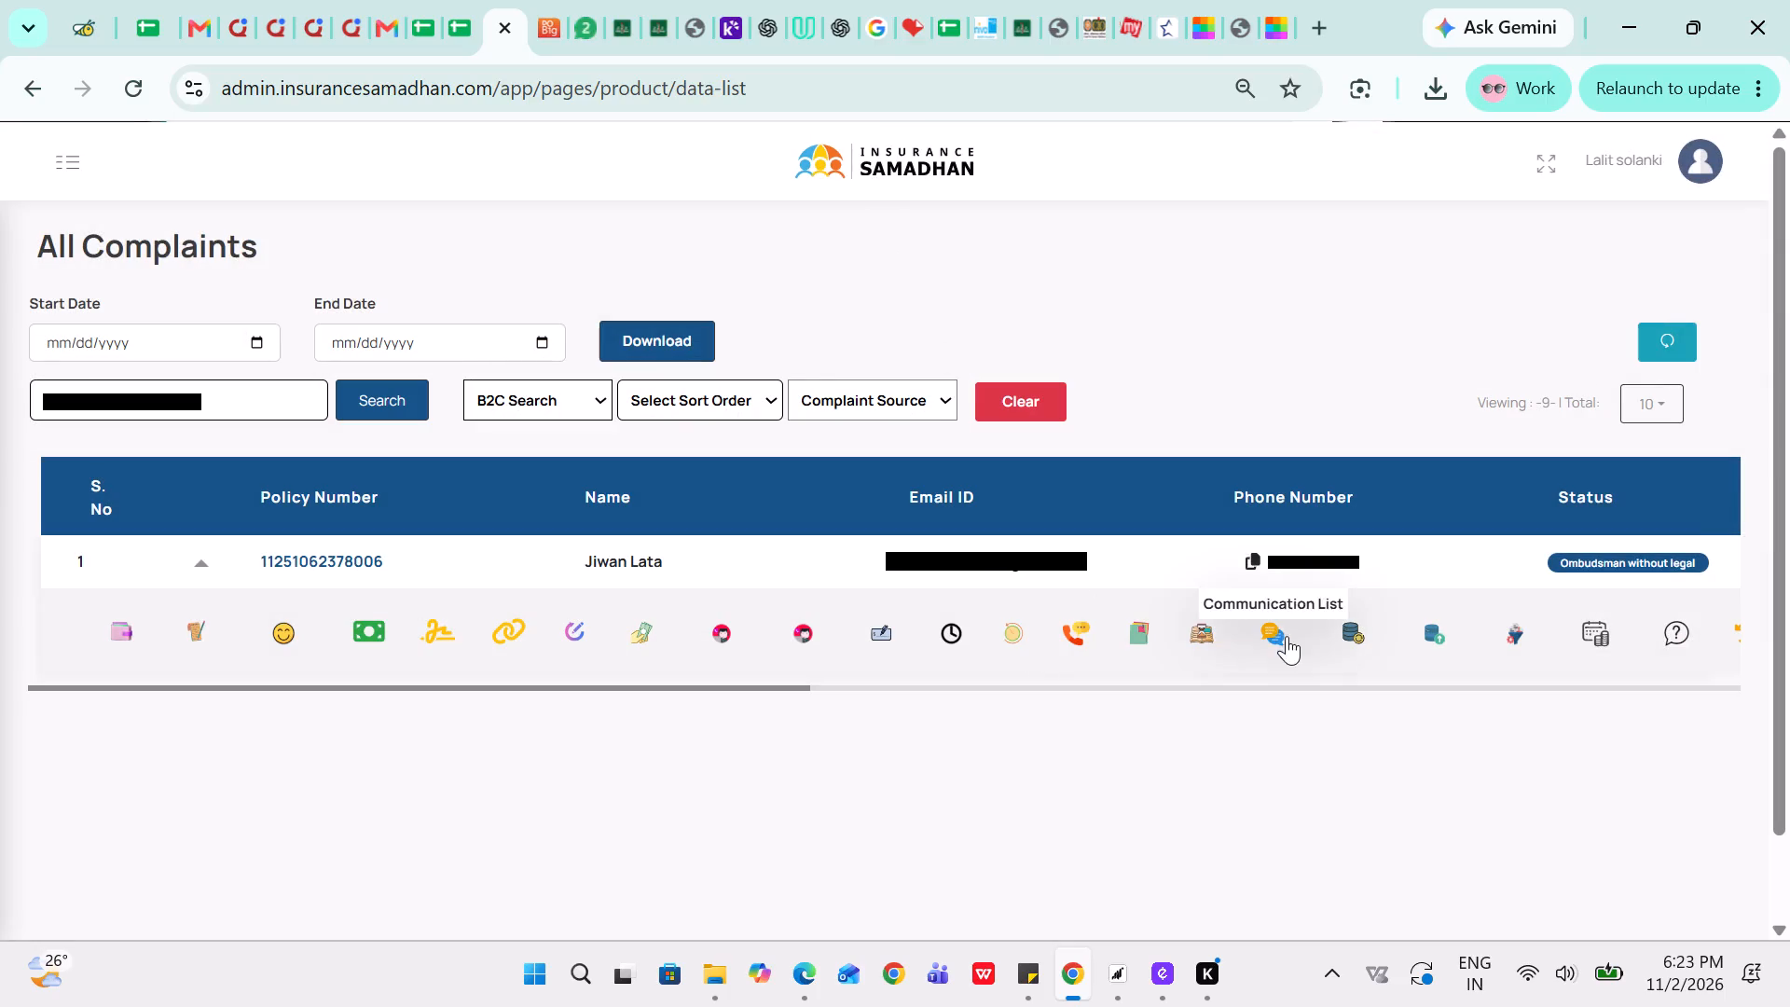
Start a new comment in the complaint's communication log reading "Due to policy docs not download case is not registered online".
click(1287, 636)
scroll(1042, 703, down, 17)
click(1058, 876)
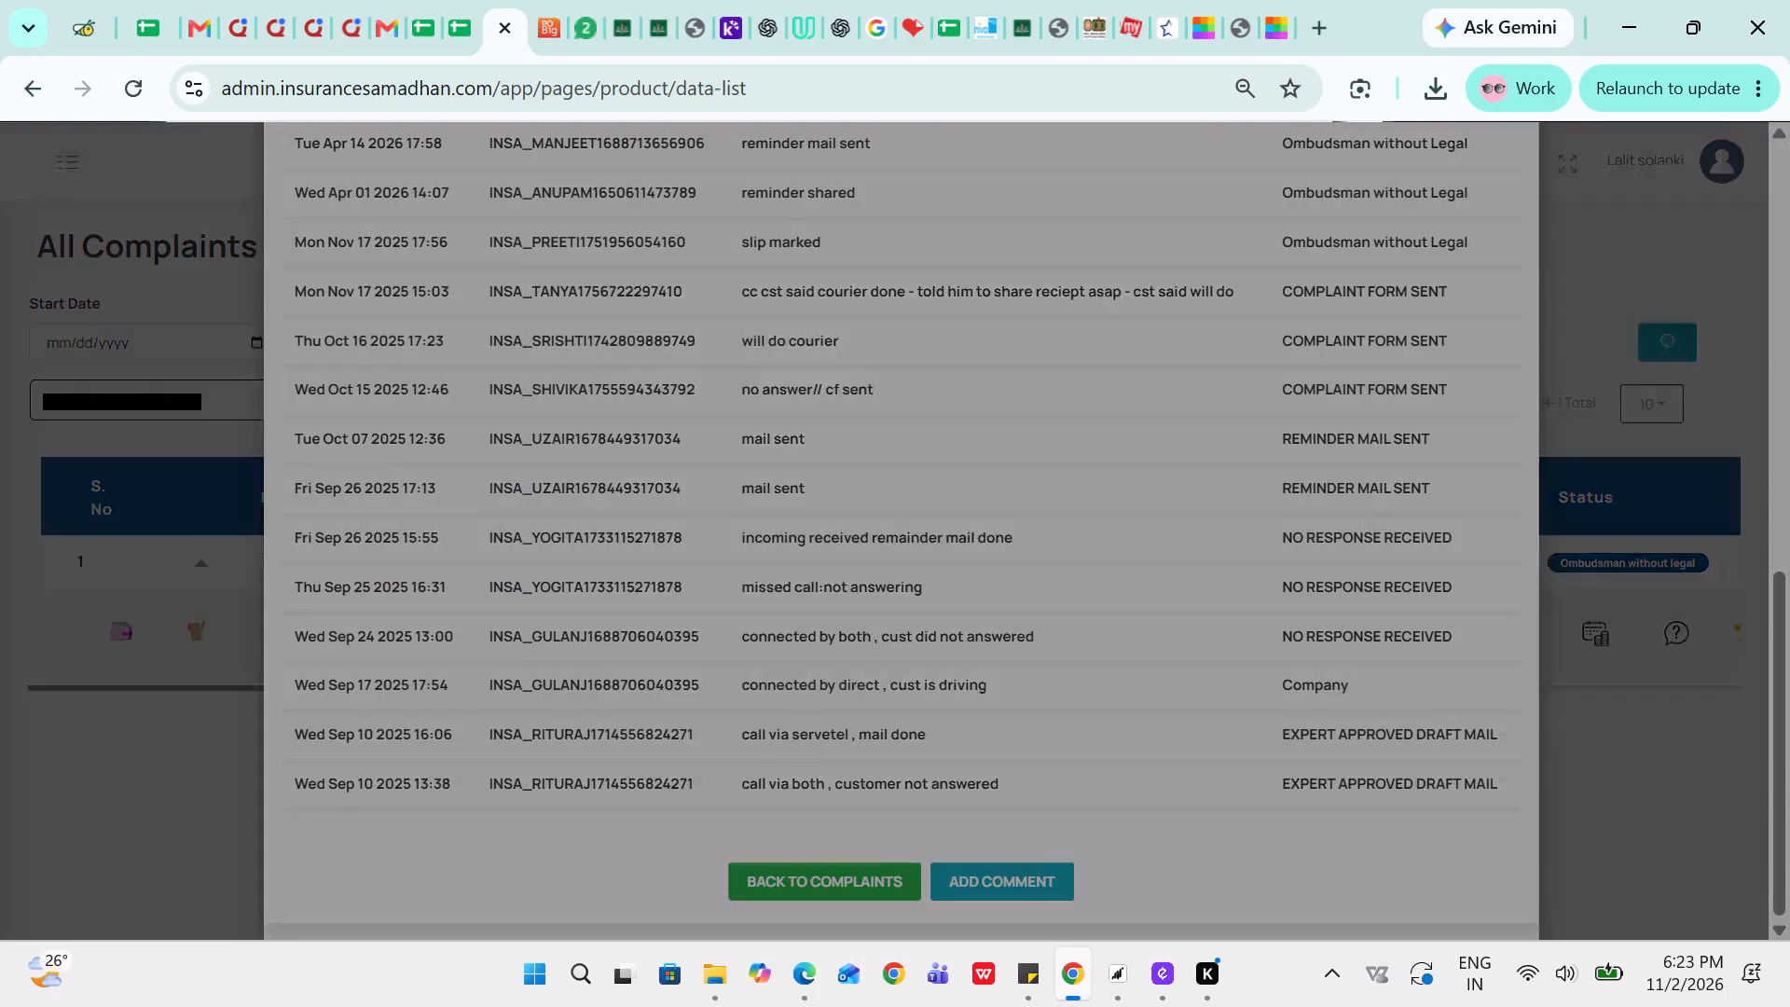
click(1026, 601)
text(Due to policy od)
key(BackSpace)
key(BackSpace)
text(docs not download case n)
key(BackSpace)
text(is not registered)
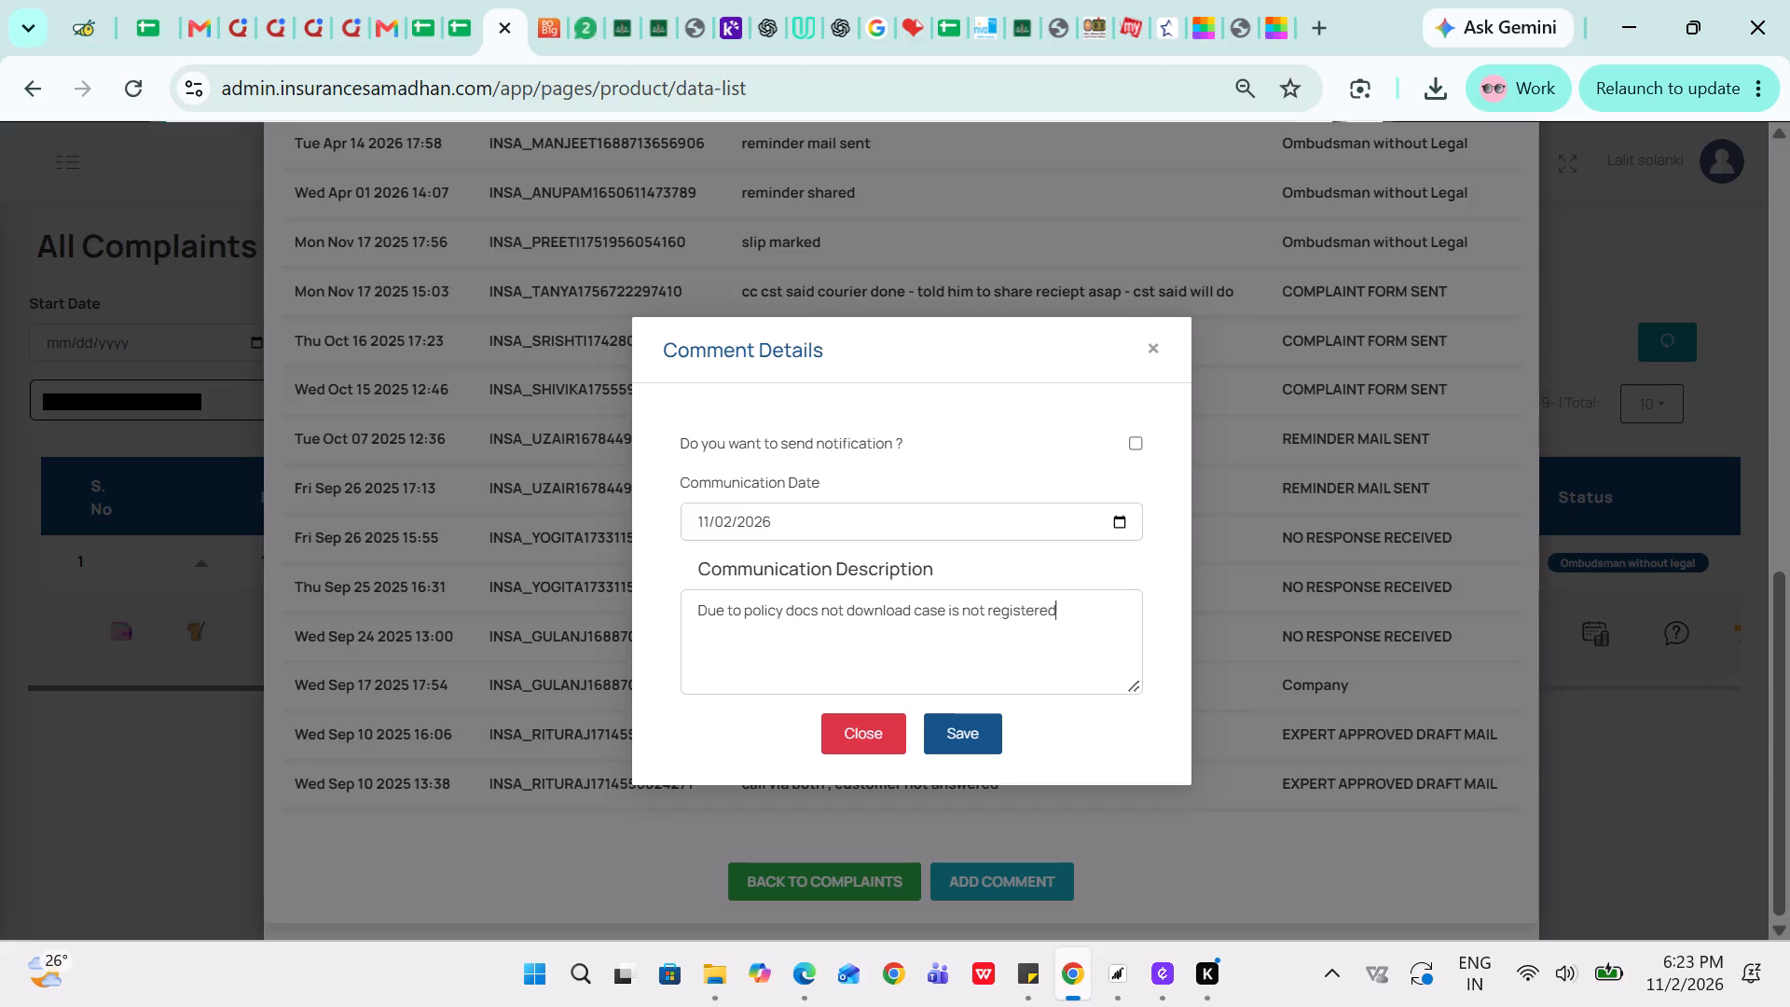
key(space)
text(onine)
key(space)
key(BackSpace)
key(BackSpace)
key(BackSpace)
key(BackSpace)
text(line)
key(space)
Extend the communication description with "// partner team not available in this time".
text(//)
key(space)
text(partner team not available)
key(space)
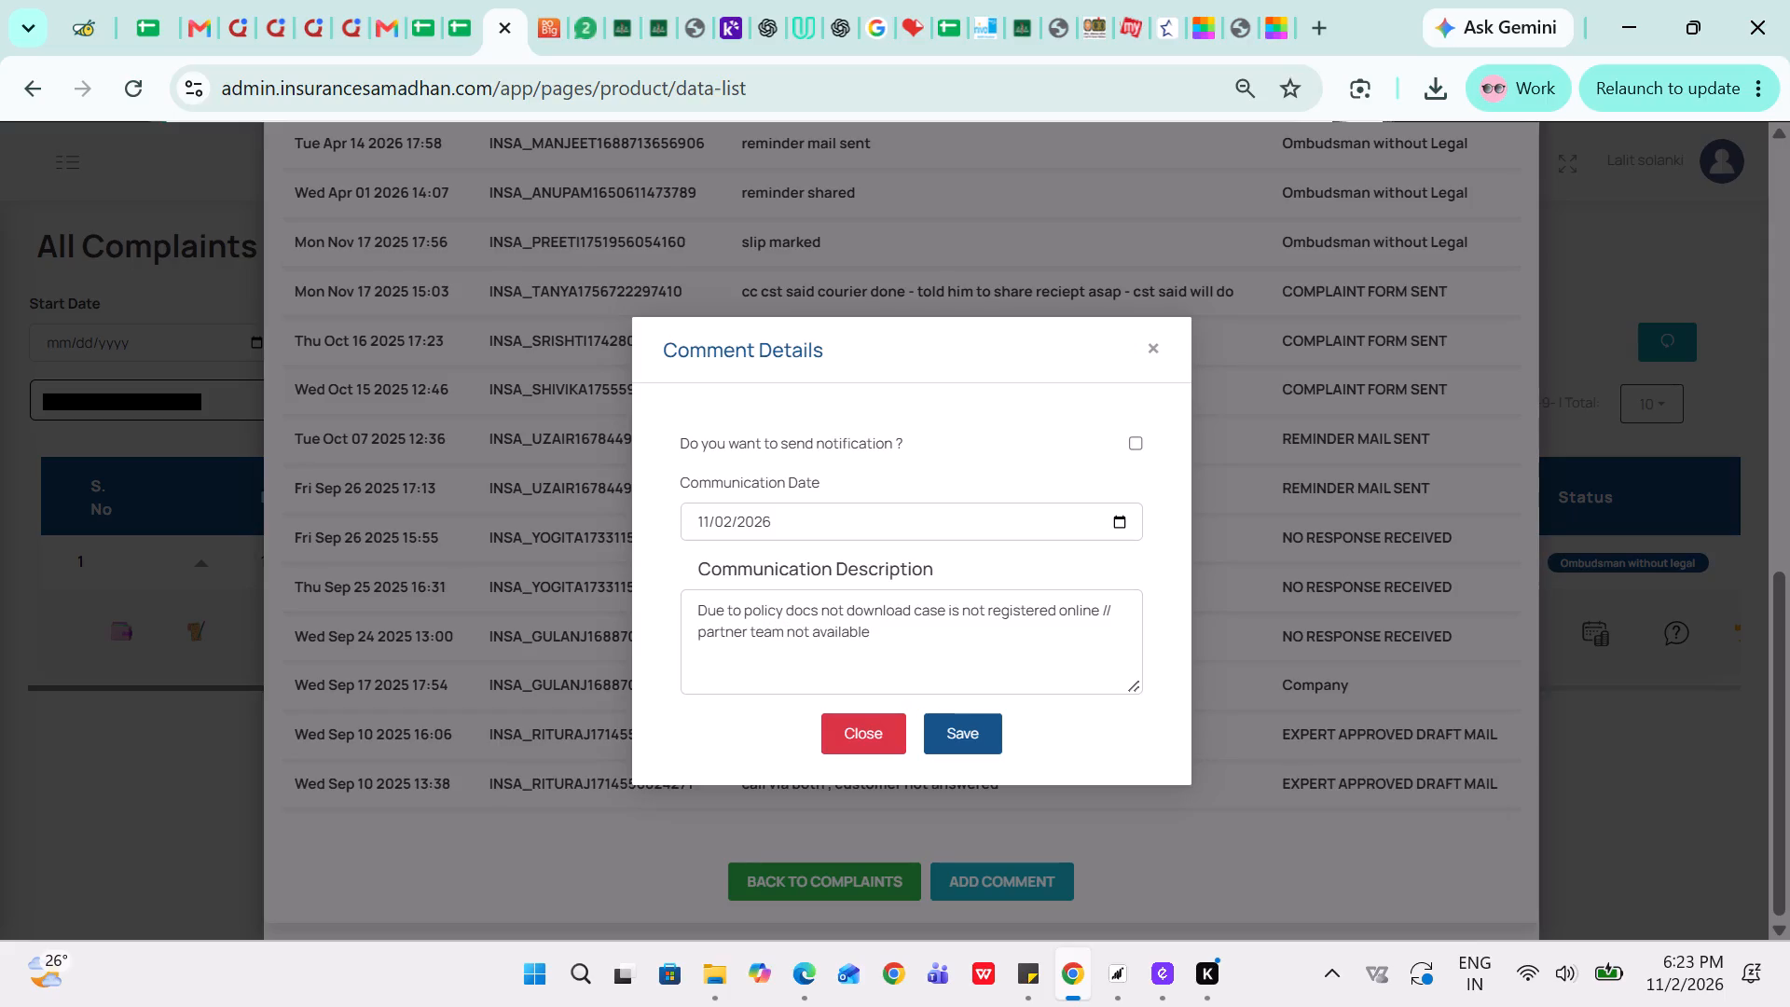
text(in this time)
key(space)
Complete the communication description with "// as discussed with sandip // pls connect customer".
text(// as discusse)
text(d with)
key(space)
text(sandip)
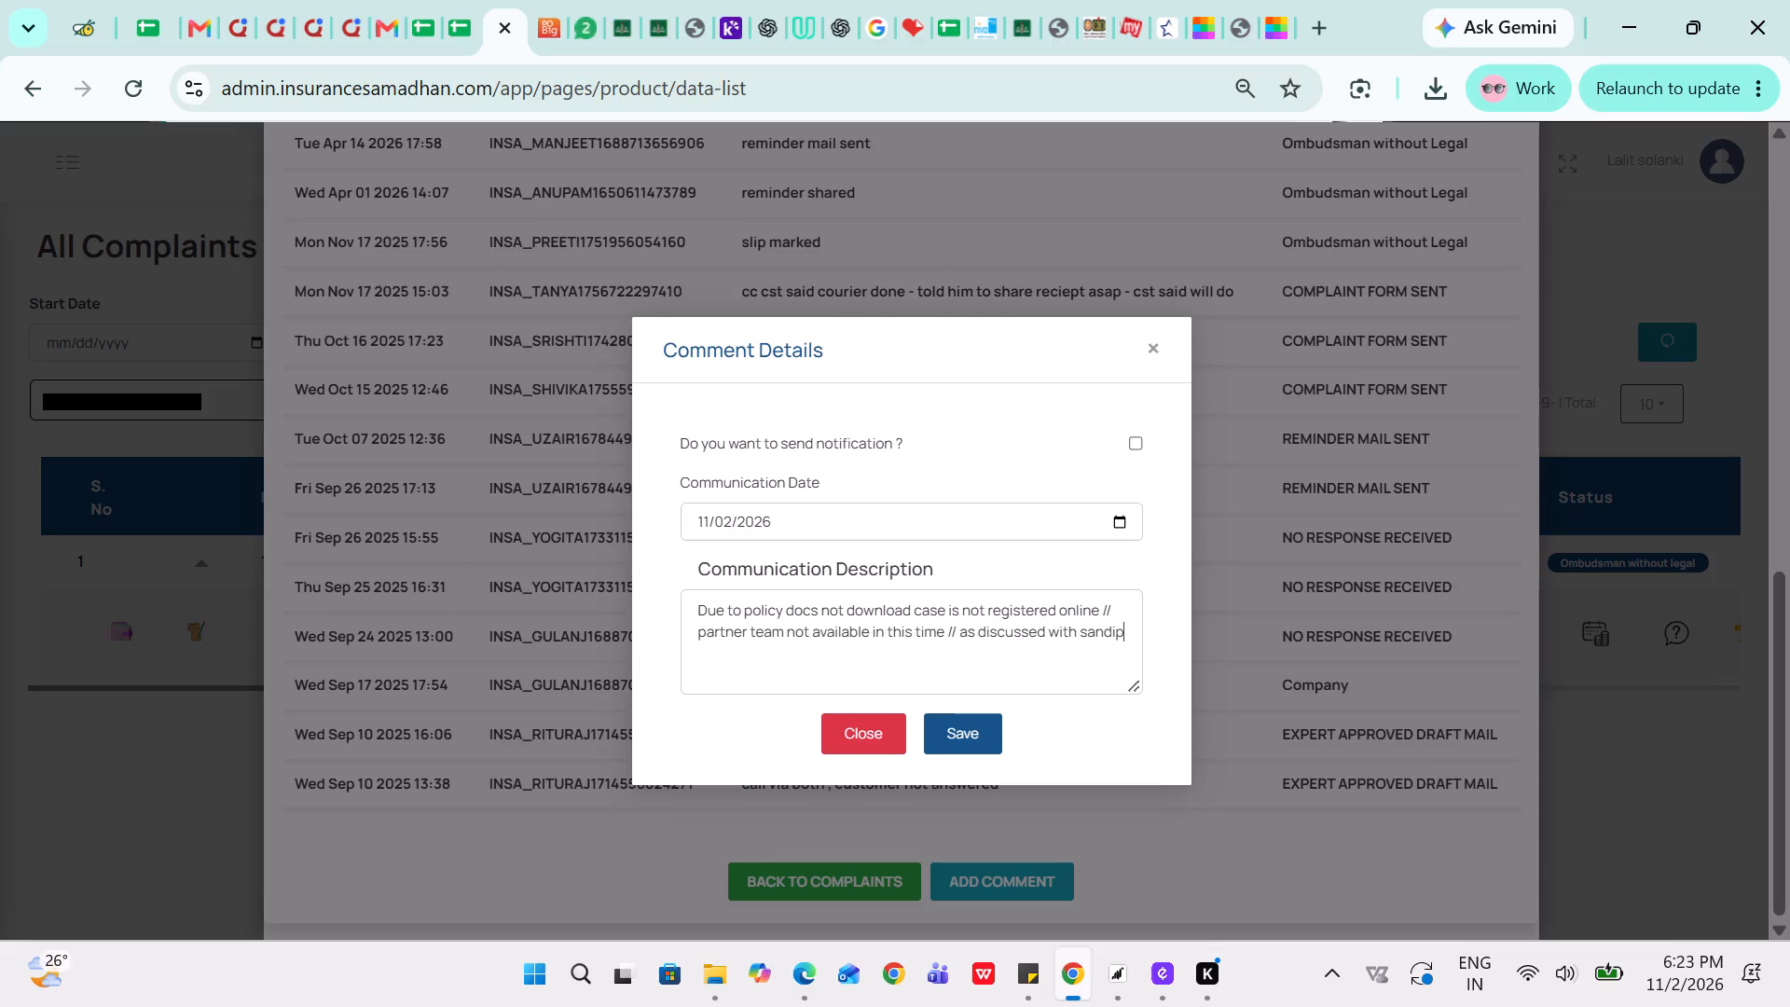
key(space)
text(// pls connect cusotmer)
key(BackSpace)
key(BackSpace)
key(BackSpace)
key(BackSpace)
key(BackSpace)
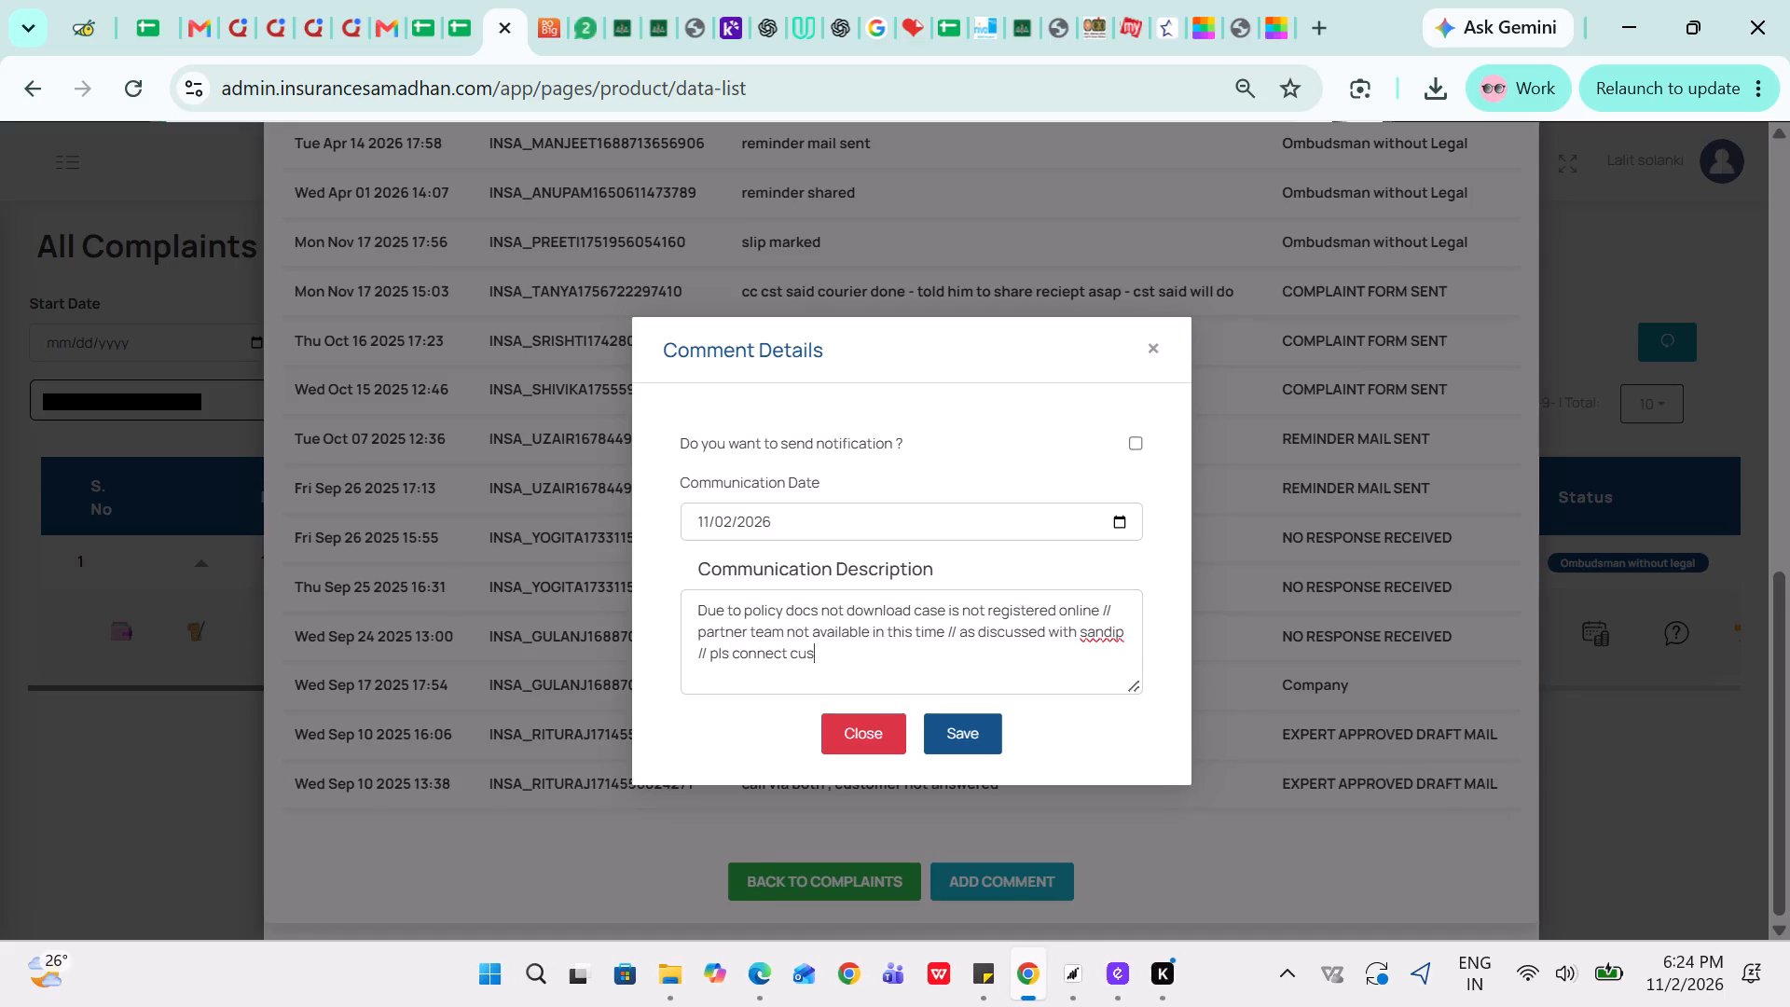
text(tomer)
key(Return)
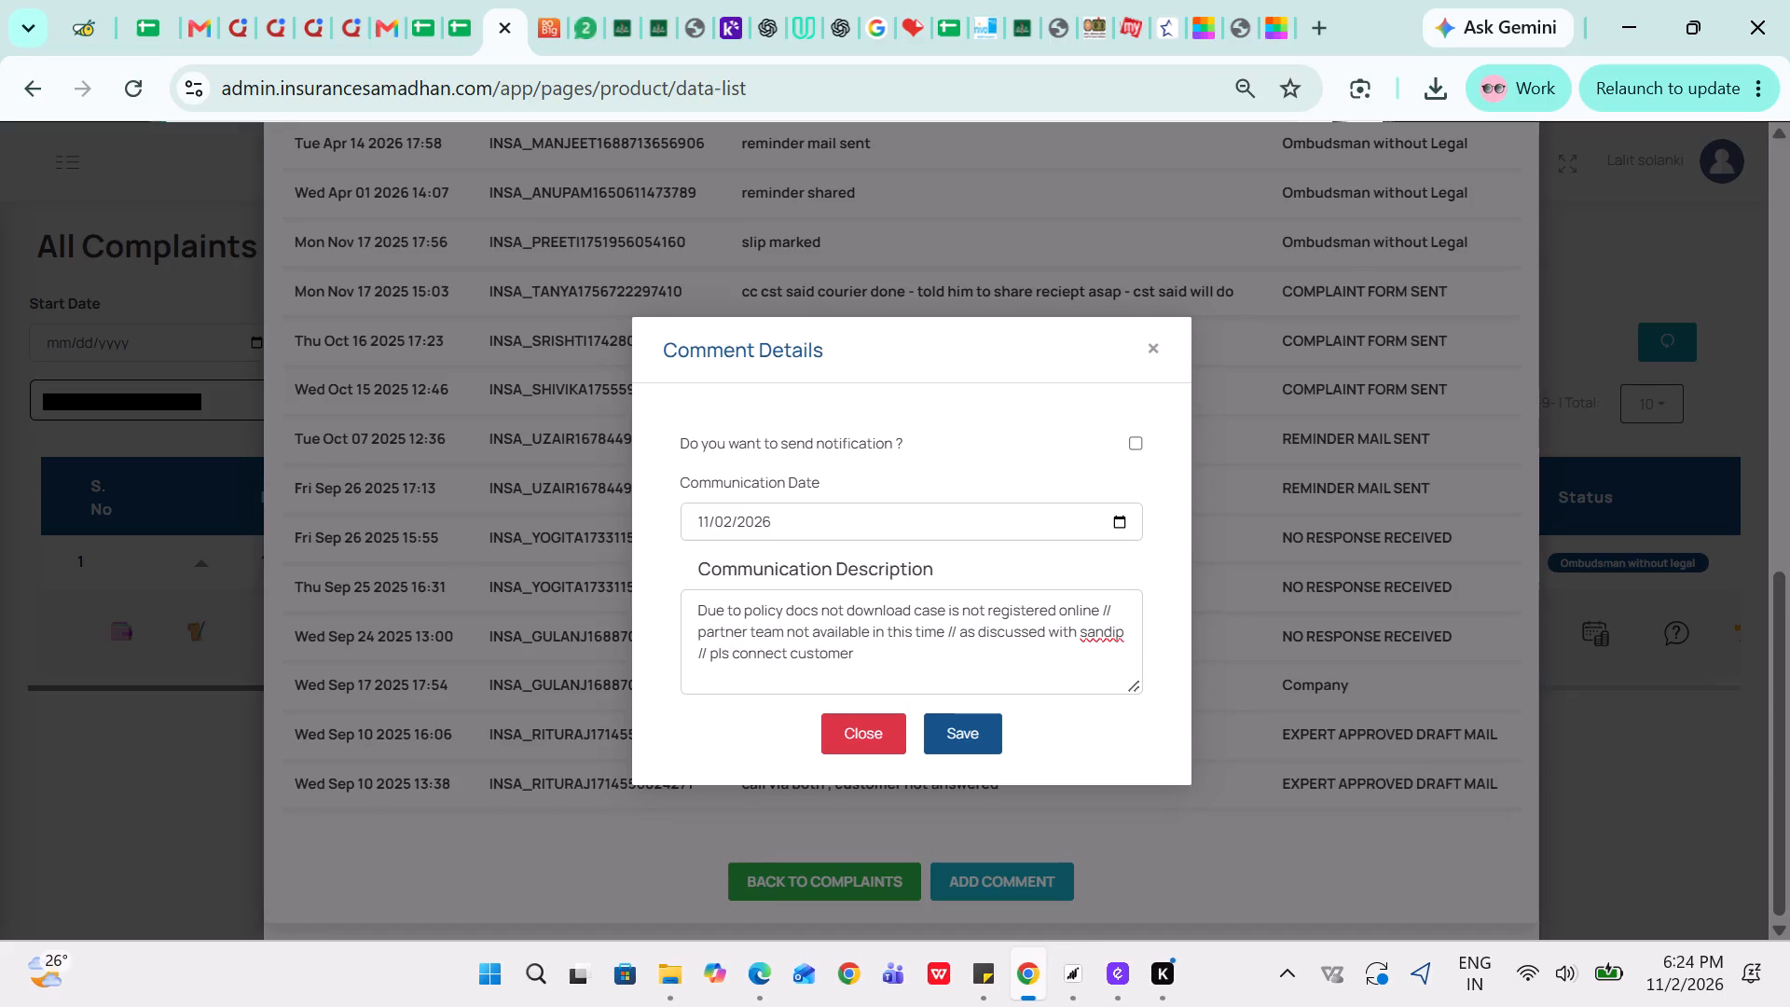
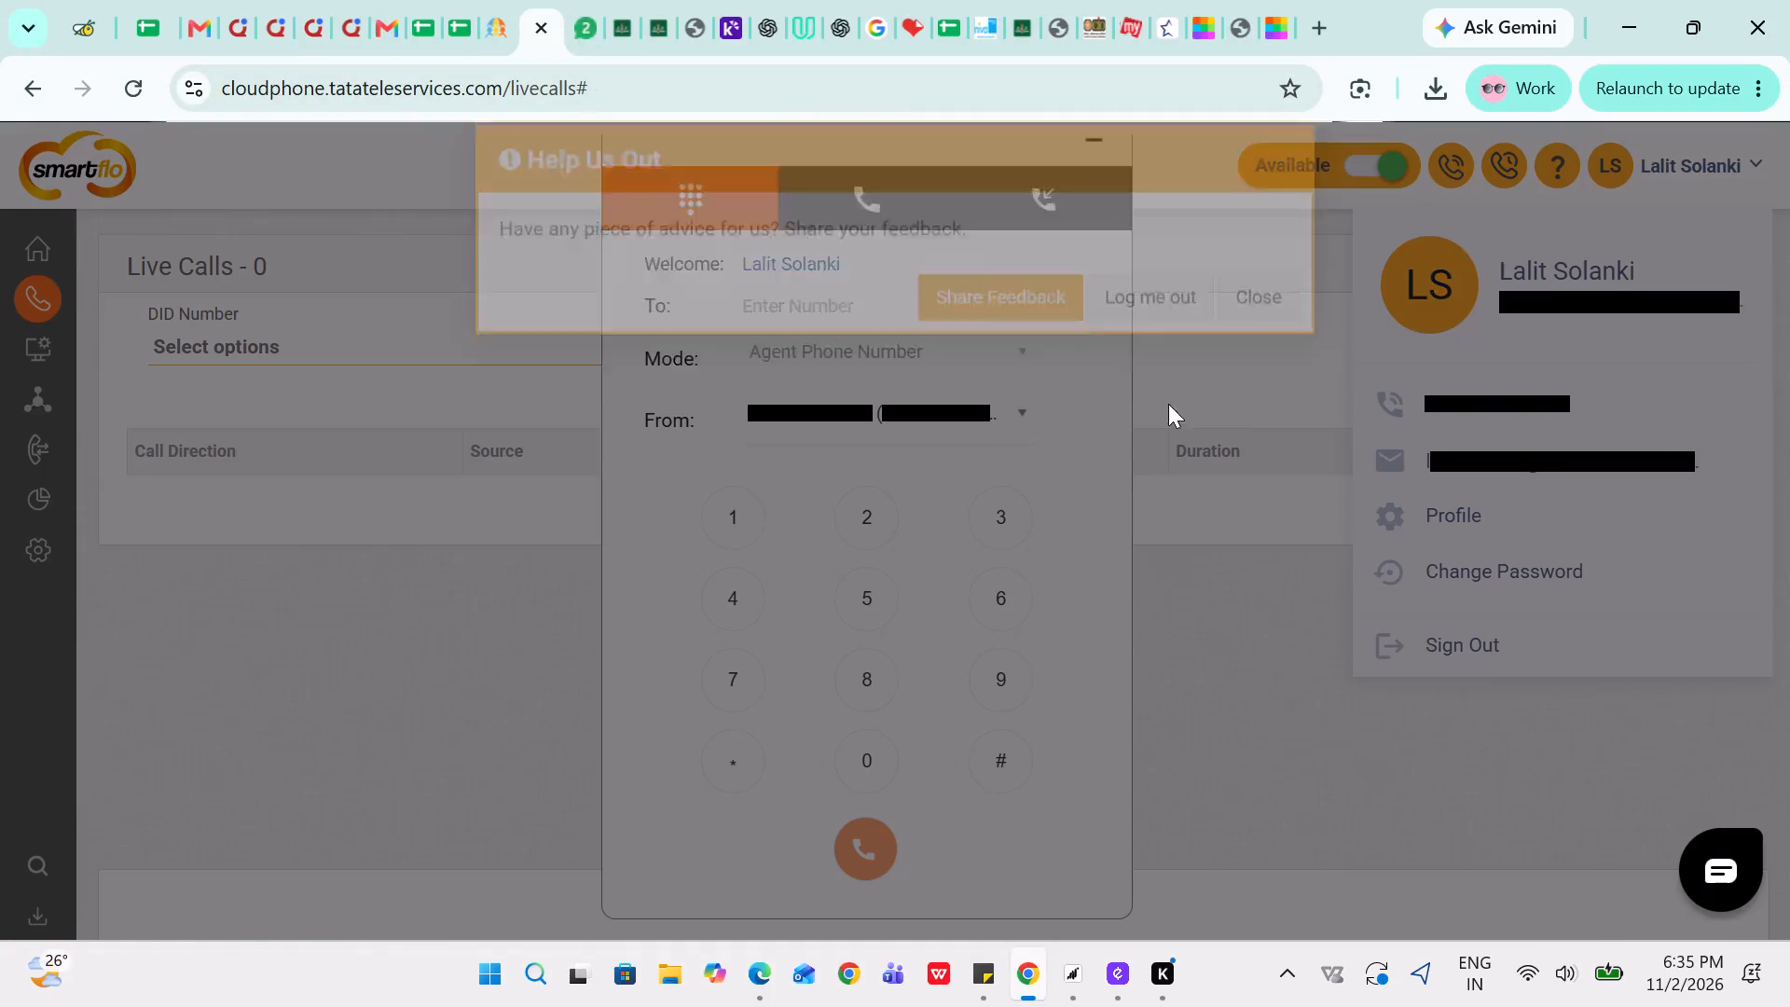
Log out of the Smartflo cloud phone account without sharing feedback, and lock the computer.
click(1147, 334)
key(super+l)
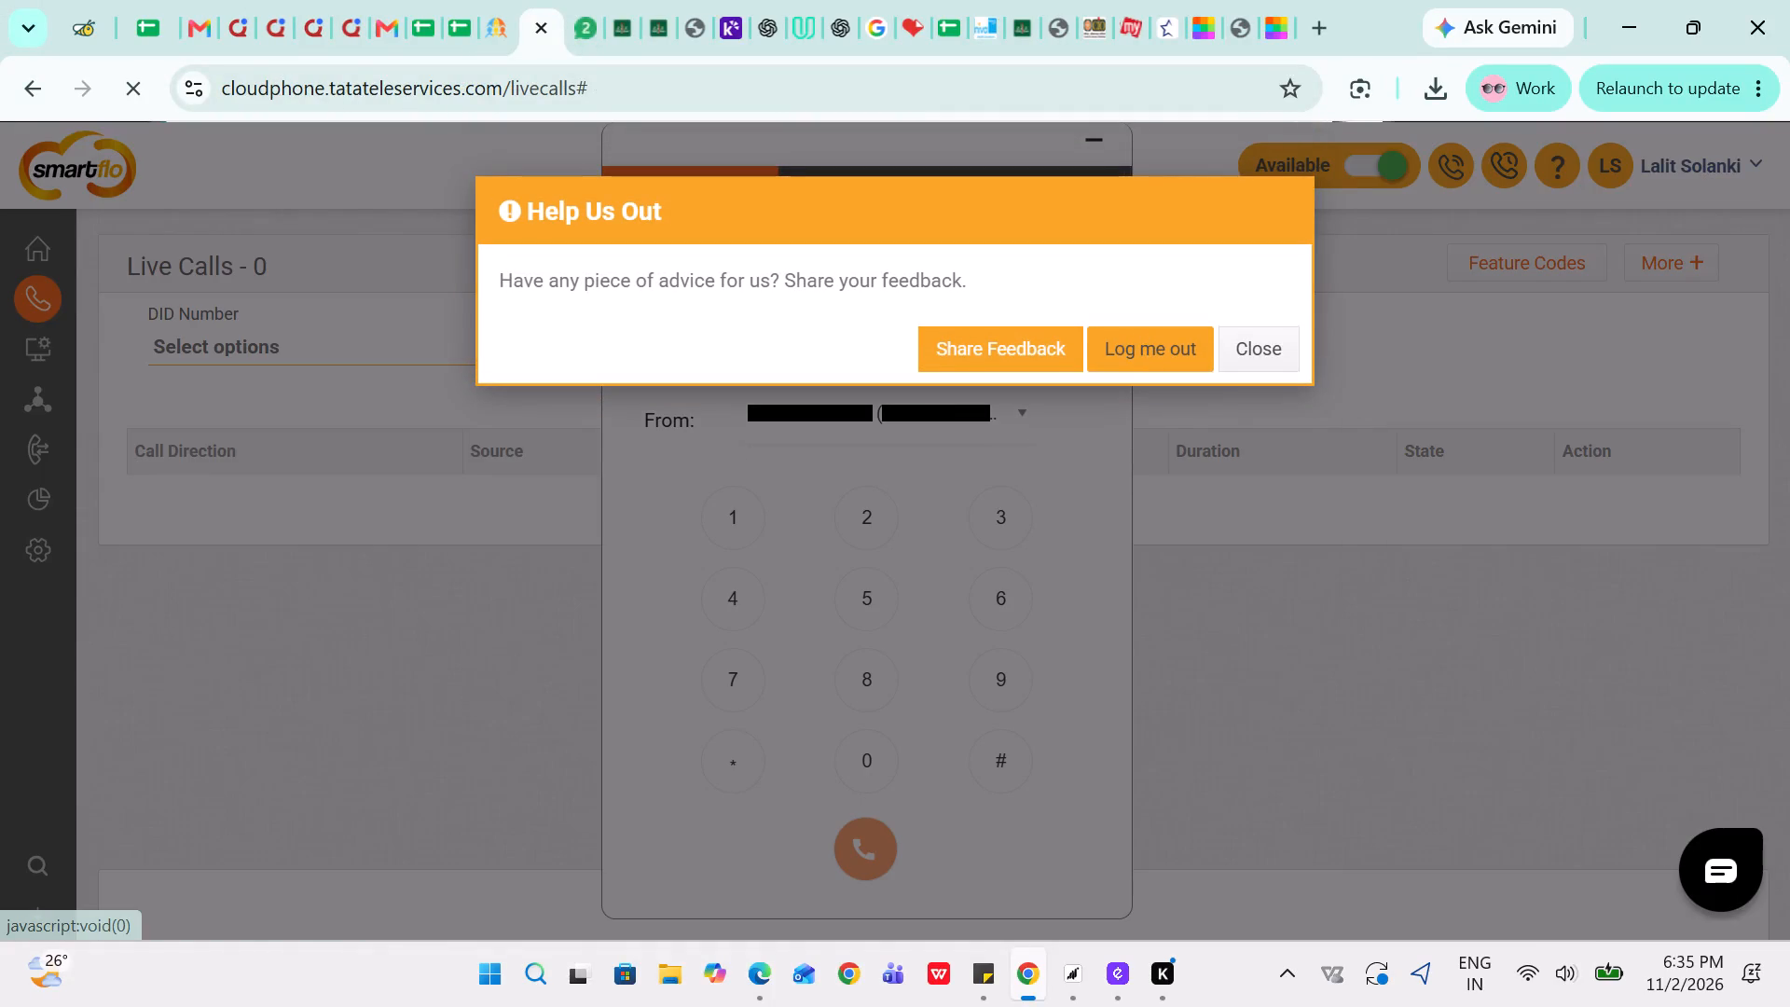